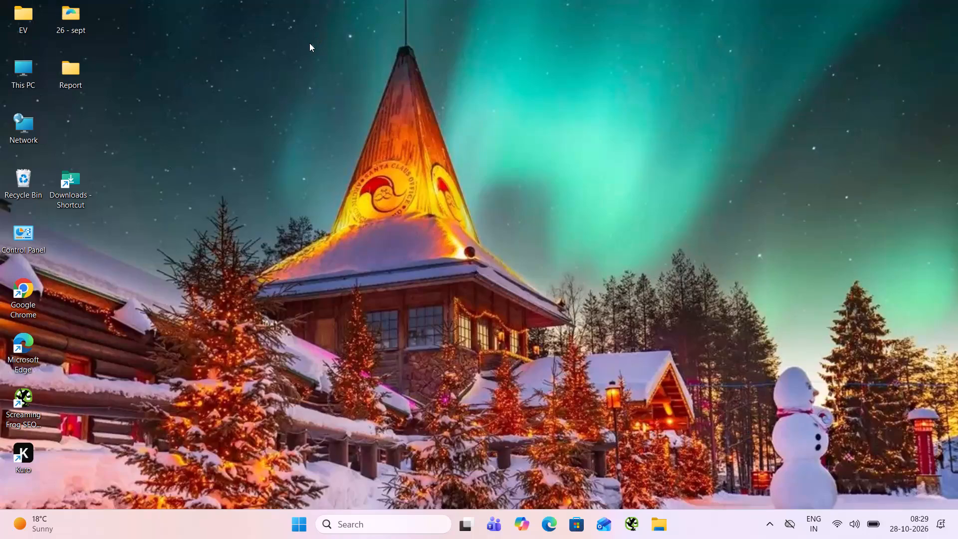
# Launch Google Chrome with the Neta hub profile.
pyautogui.click(20, 292)
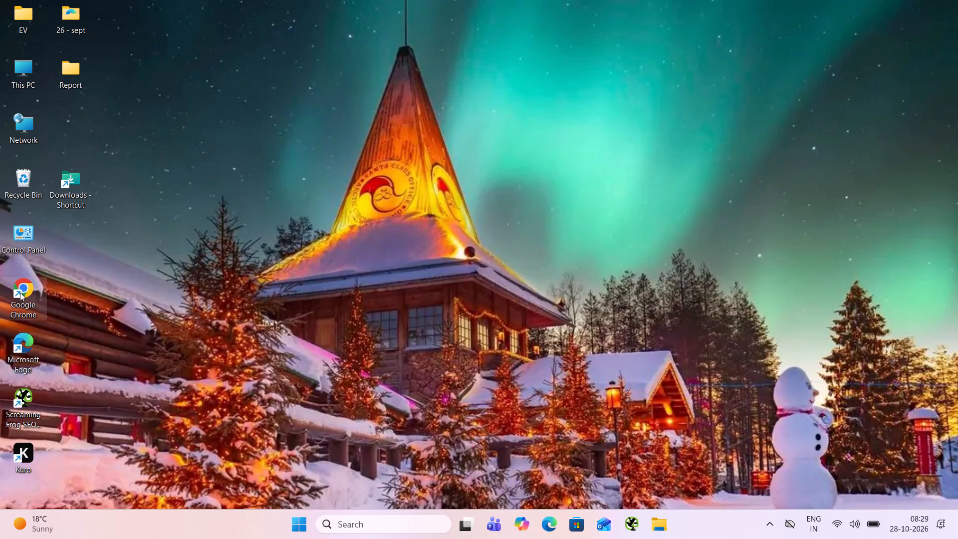
pyautogui.doubleClick(20, 292)
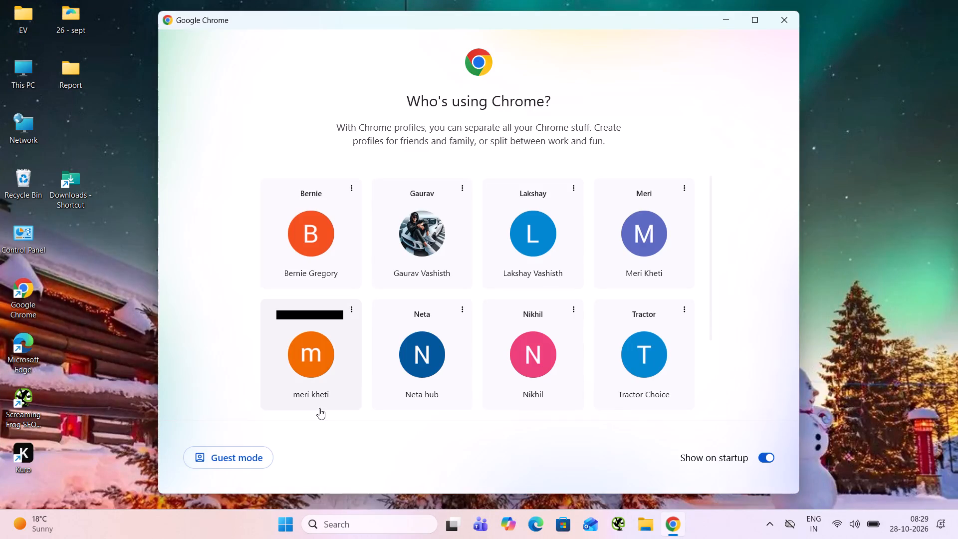
pyautogui.click(423, 348)
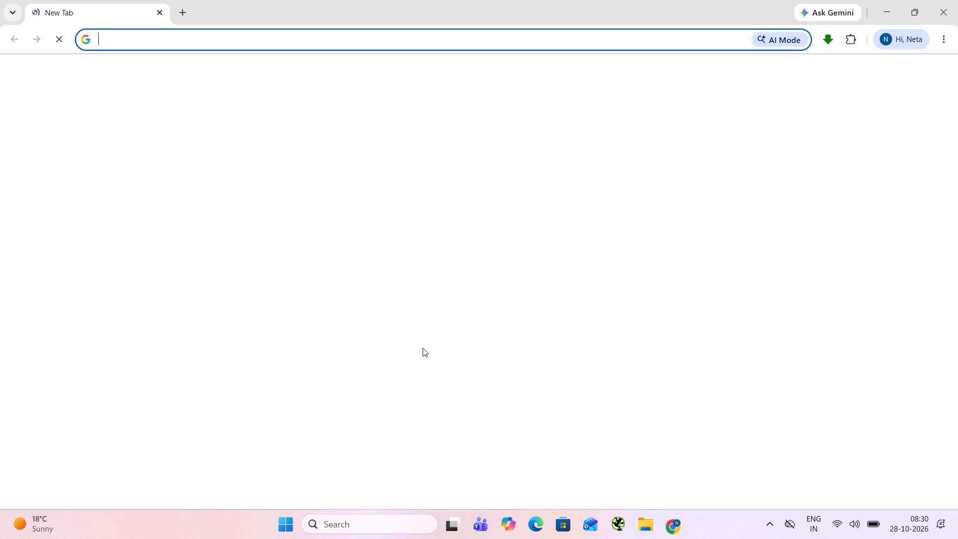
# Open the Facebook shortcut from the new tab page.
pyautogui.rightClick(423, 348)
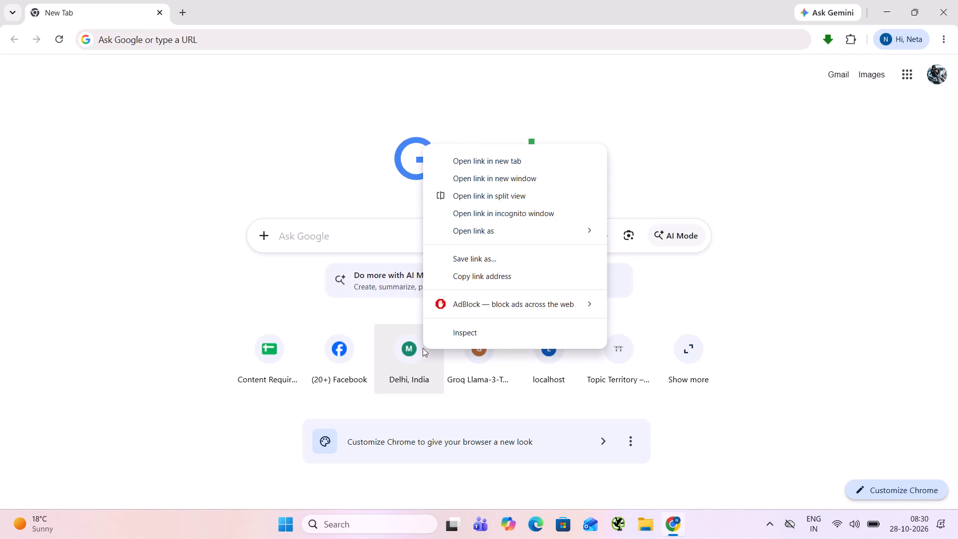
pyautogui.click(337, 348)
pyautogui.click(337, 348)
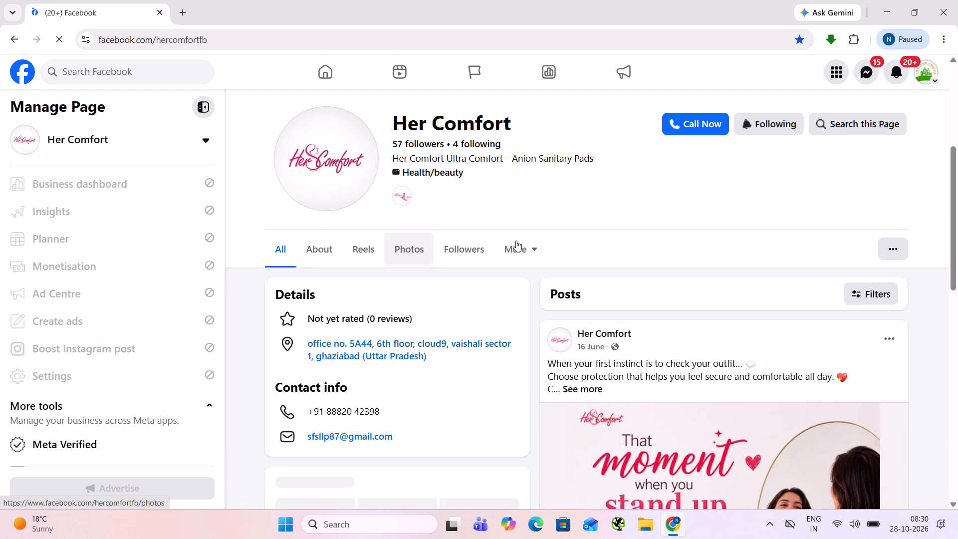
# Switch the active Facebook profile to the TractorBird page from the full list of profiles and Pages.
pyautogui.click(934, 73)
pyautogui.click(832, 224)
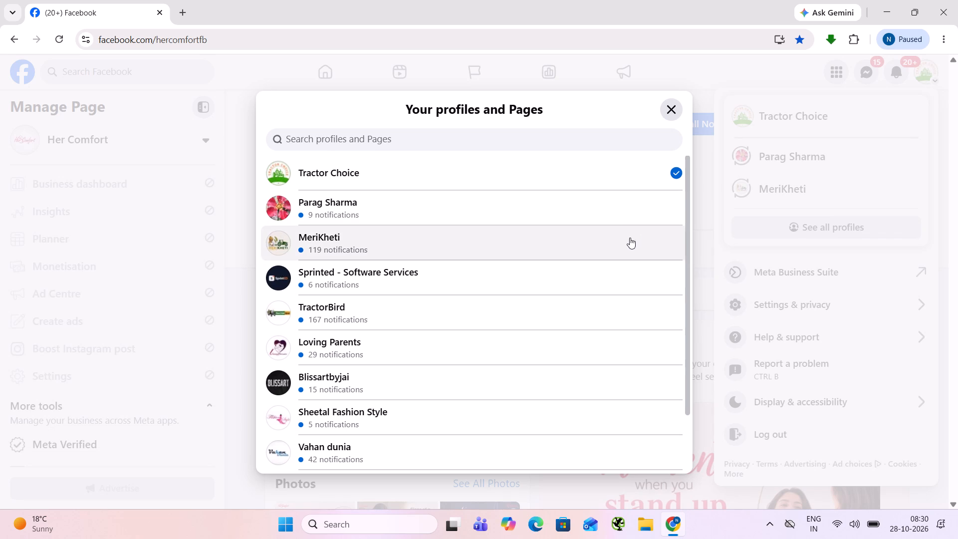
pyautogui.click(539, 321)
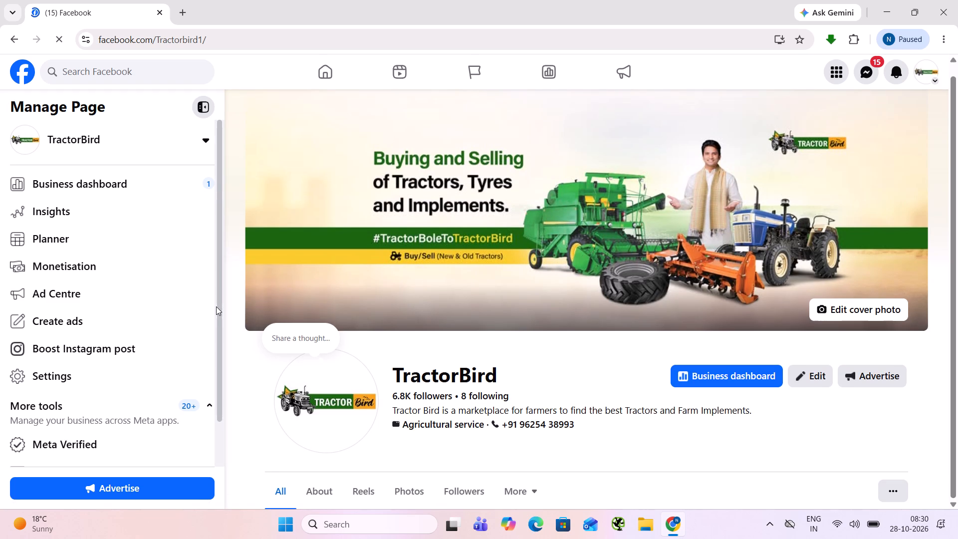
# Open Meta Business Suite for the TractorBird page from its page management tools.
pyautogui.moveTo(216, 306); pyautogui.dragTo(225, 404)
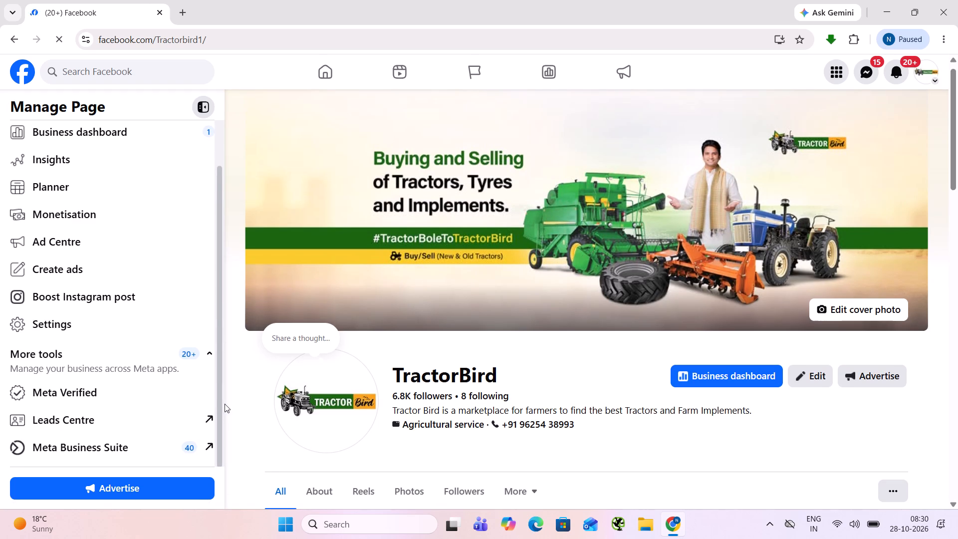
pyautogui.moveTo(225, 404); pyautogui.dragTo(226, 415)
pyautogui.click(118, 446)
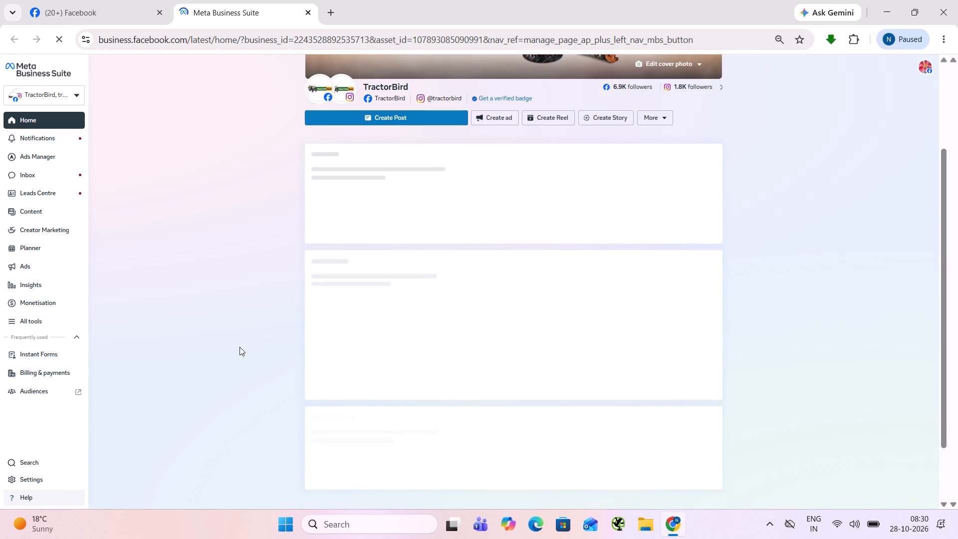
# Open the Instant Forms section for TractorBird in Meta Business Suite.
pyautogui.click(28, 354)
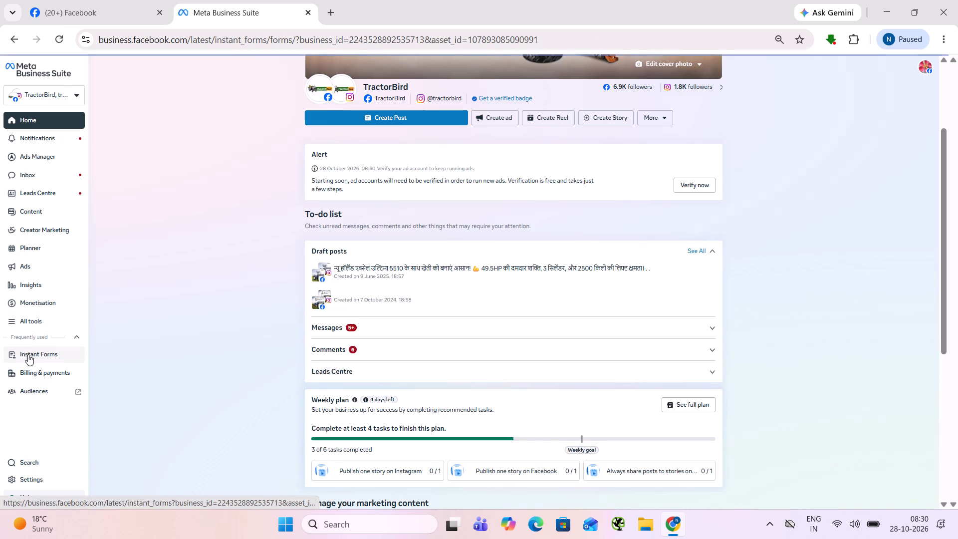
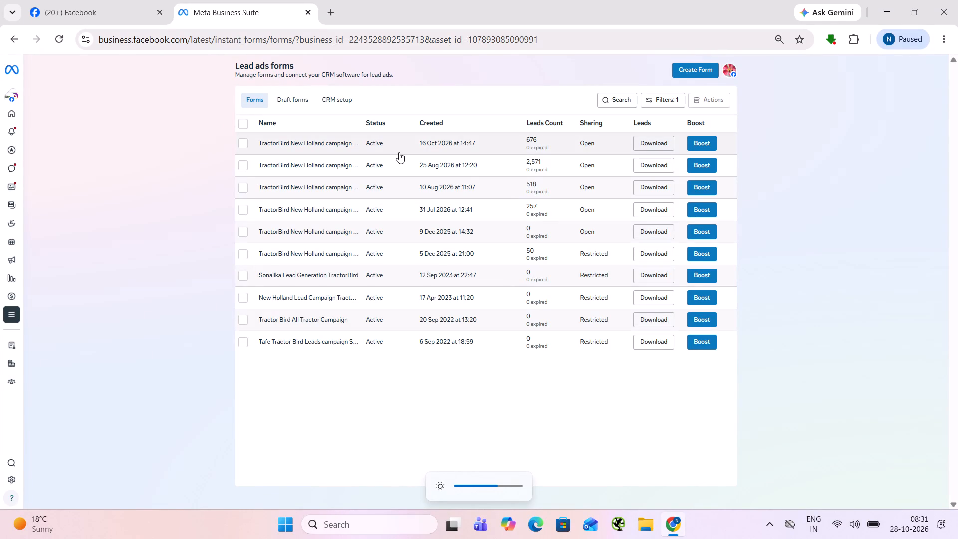
# Download the new leads of the TractorBird New Holland form created on 16 Oct 2026 as an XLS file.
pyautogui.click(653, 140)
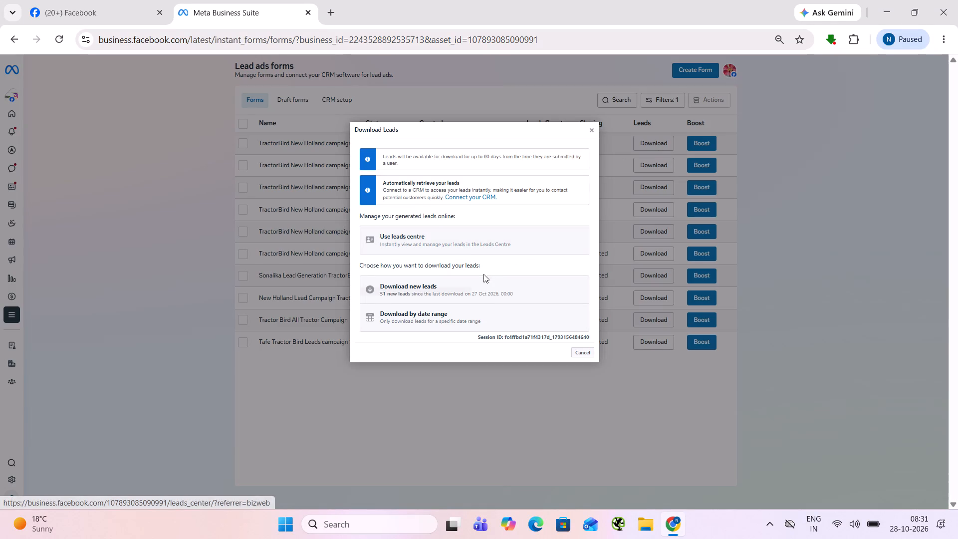
pyautogui.click(469, 290)
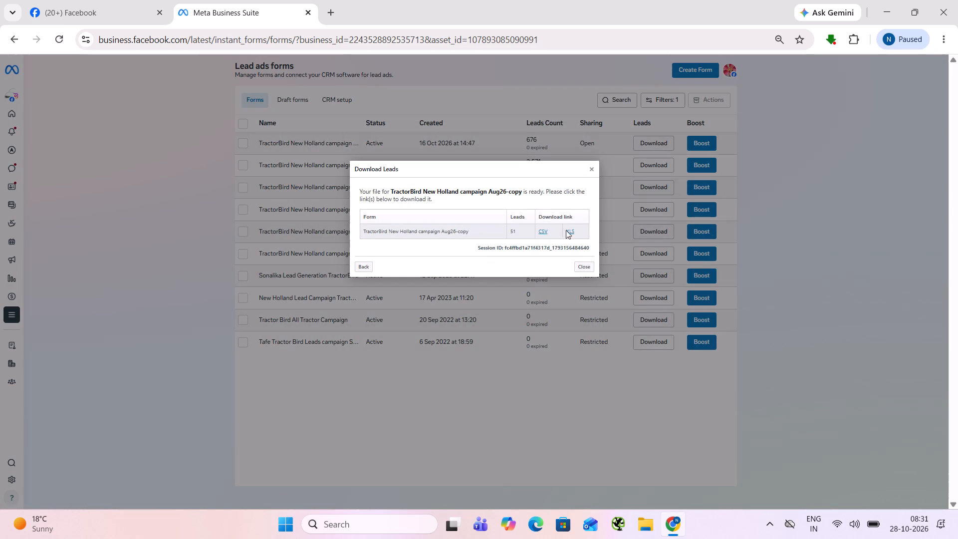
pyautogui.click(570, 226)
pyautogui.click(571, 235)
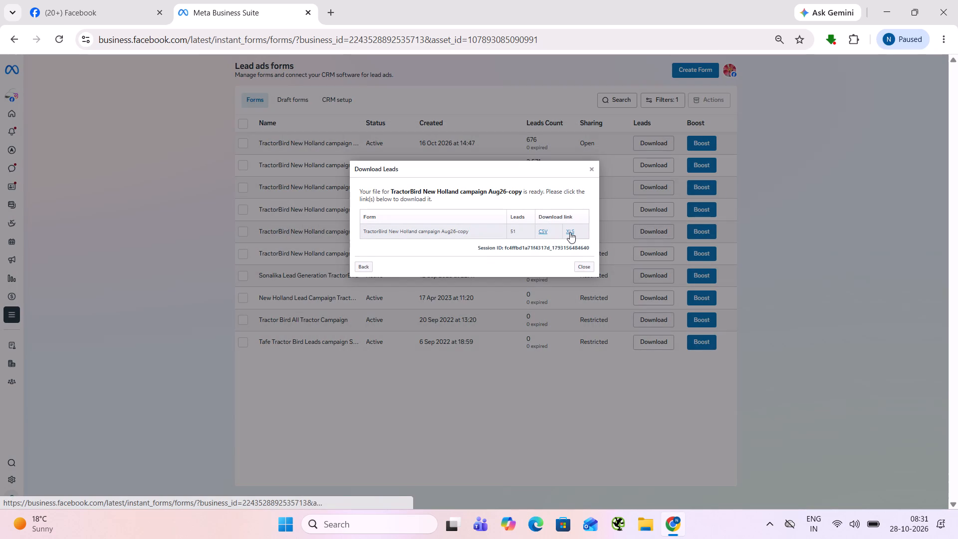
pyautogui.click(570, 232)
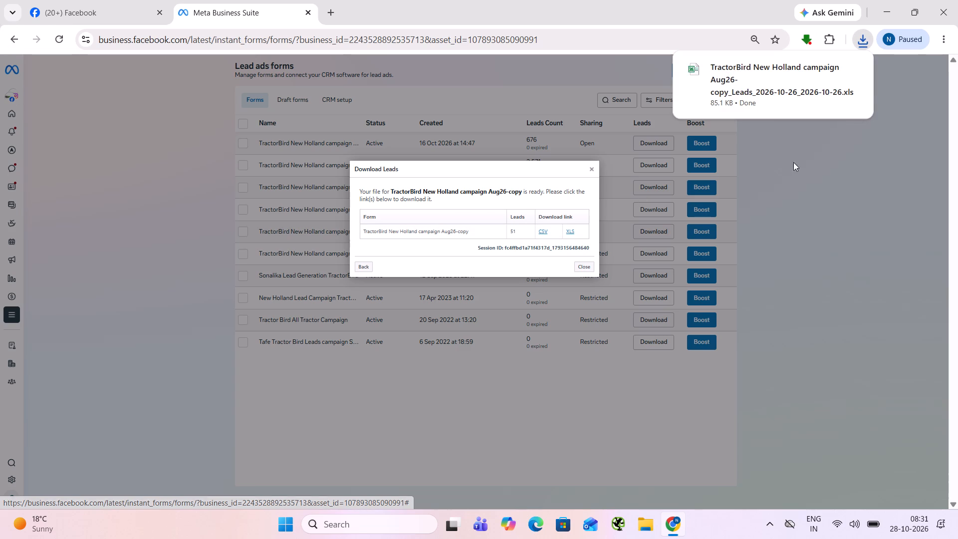
# Open the downloaded XLS leads file in Excel and enable editing.
pyautogui.click(856, 65)
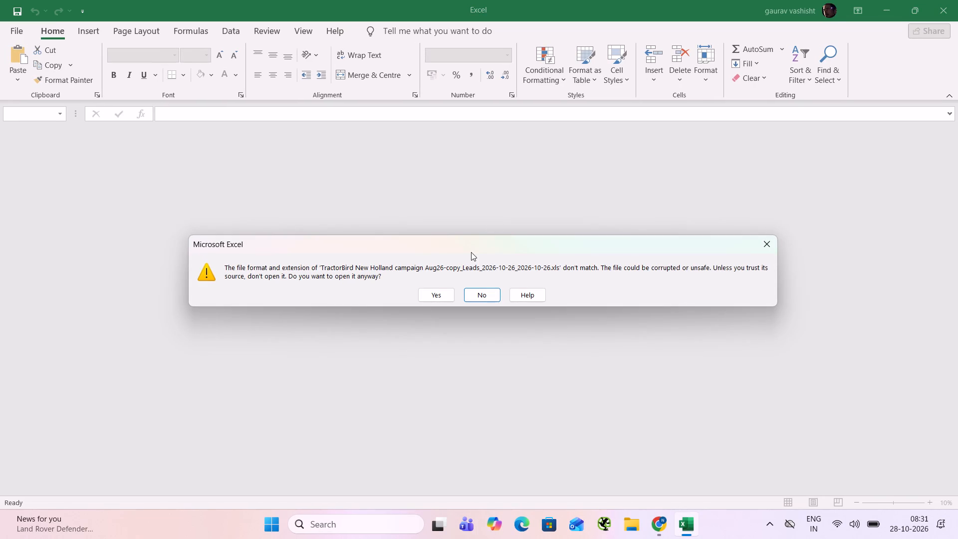
pyautogui.click(428, 293)
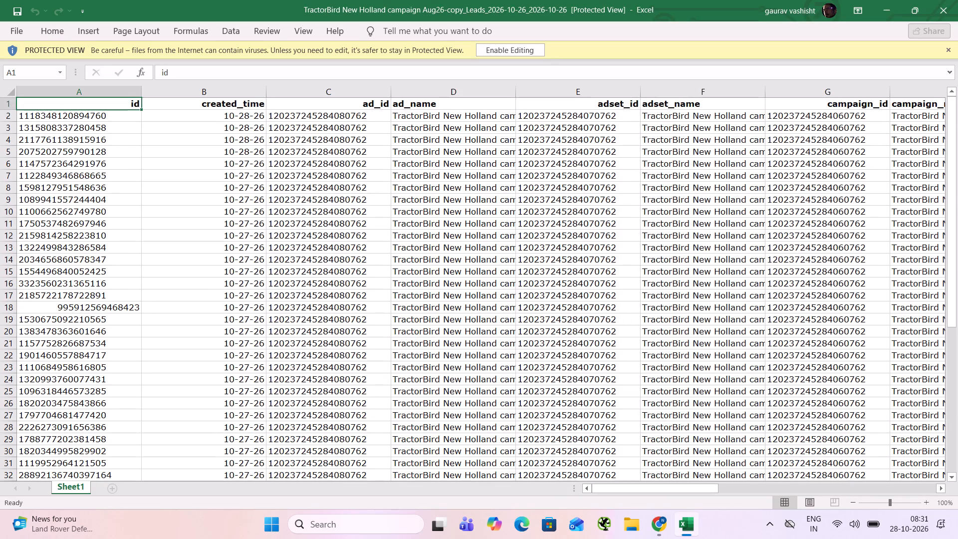
pyautogui.click(519, 50)
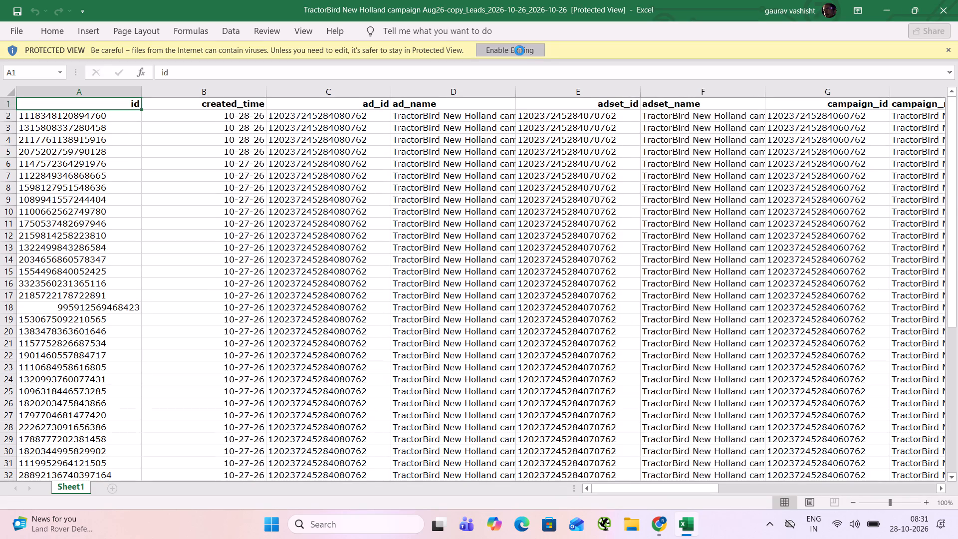
pyautogui.press('Left')
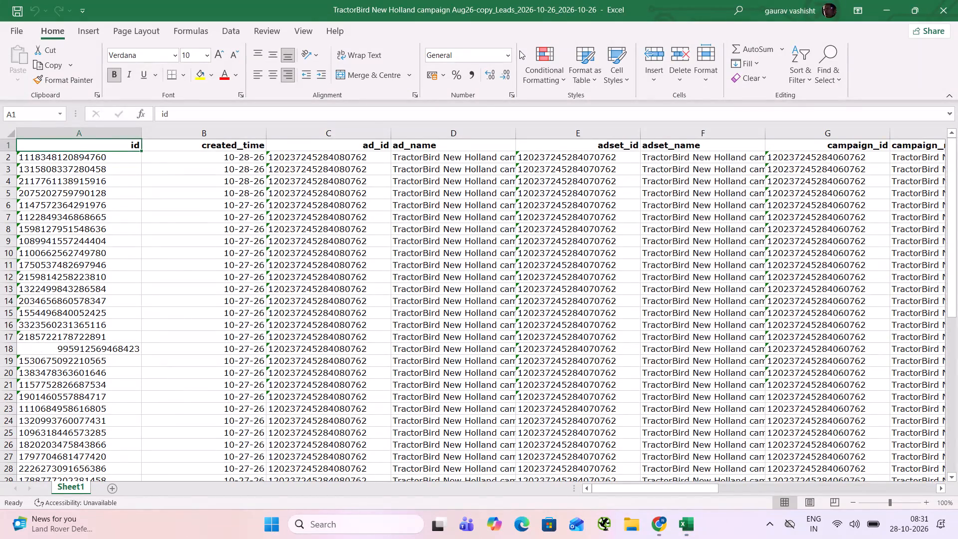
pyautogui.press('ctrl+Insert')
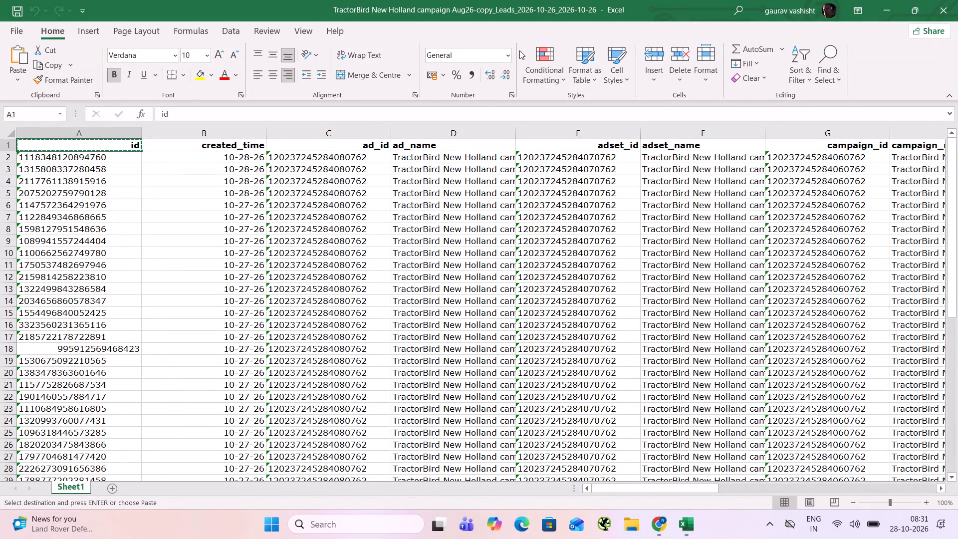
# In the state column, set row 2 to Madhya Pradesh and row 3 to Bihar.
pyautogui.press('Down')
pyautogui.hotkey('ctrl', 'Right')
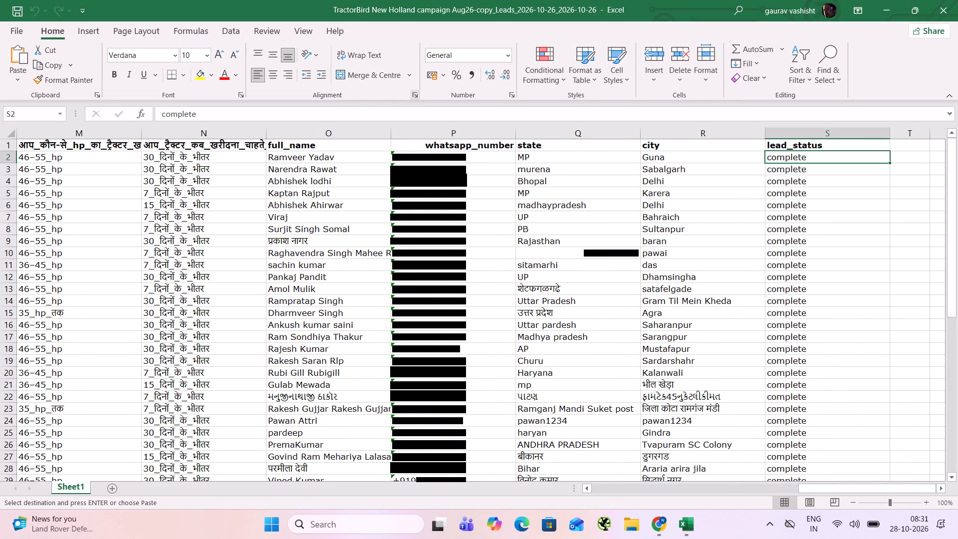
pyautogui.click(528, 163)
pyautogui.click(532, 159)
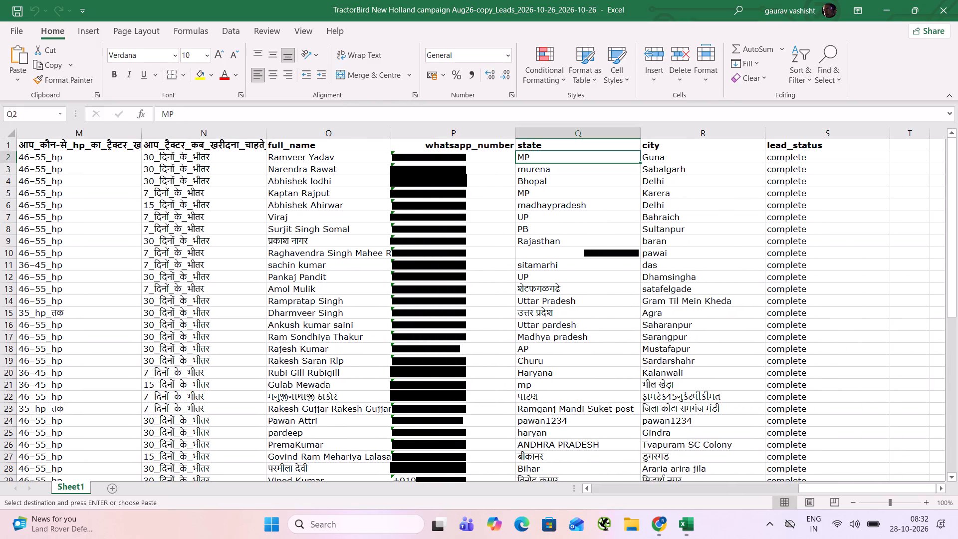
pyautogui.write('Madhya')
pyautogui.press('space')
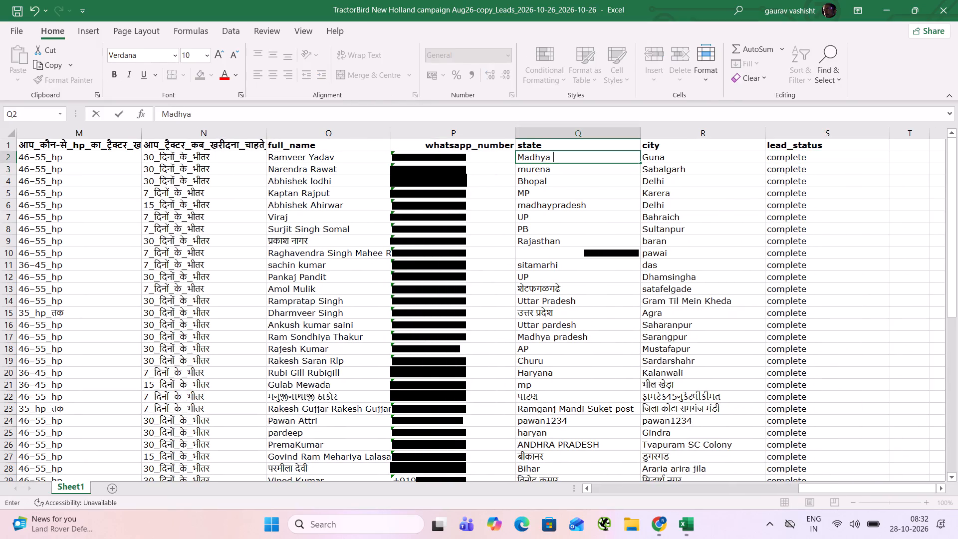
pyautogui.write('Pradesh')
pyautogui.press('Right')
pyautogui.press('Down')
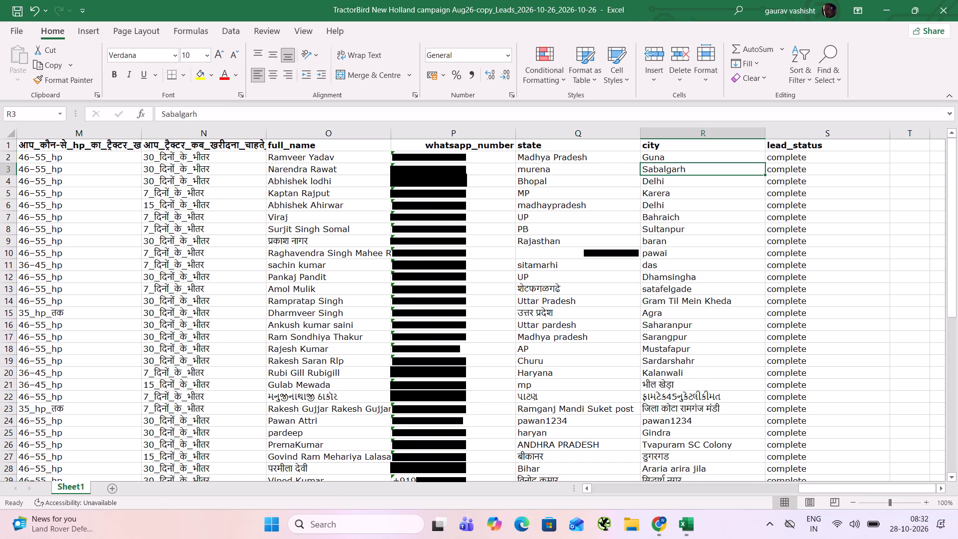
pyautogui.press('Left')
pyautogui.write('Bihar')
pyautogui.press('Down')
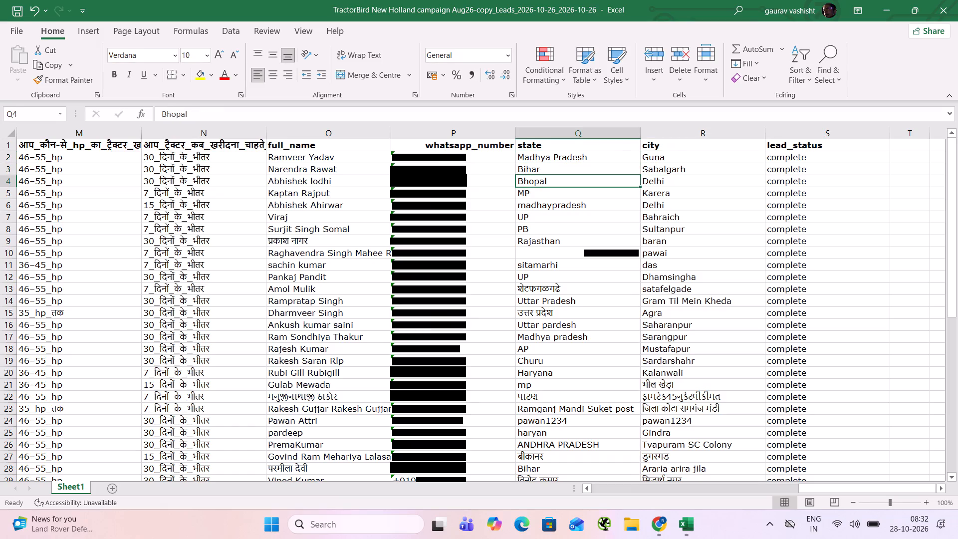
# Move Bhopal from row 4's state cell into its city cell, replacing the city there.
pyautogui.hotkey('ctrl', 'x')
pyautogui.press('Right')
pyautogui.hotkey('ctrl', 'v')
# Copy Madhya Pradesh from row 2's state cell into the state cells of rows 4, 5 and 6.
pyautogui.press('Left')
pyautogui.press('Up')
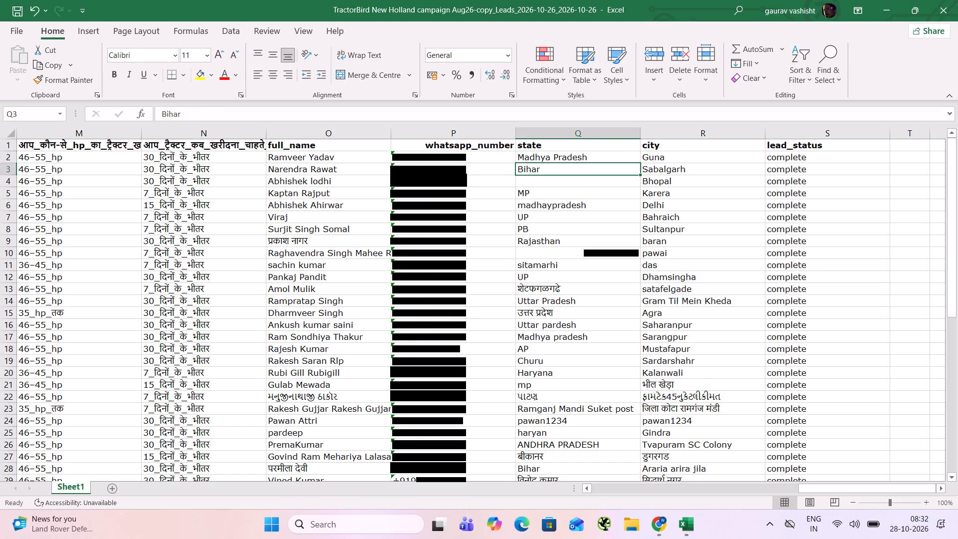
pyautogui.press('Up')
pyautogui.hotkey('ctrl', 'c')
pyautogui.press('Down')
pyautogui.press('Down')
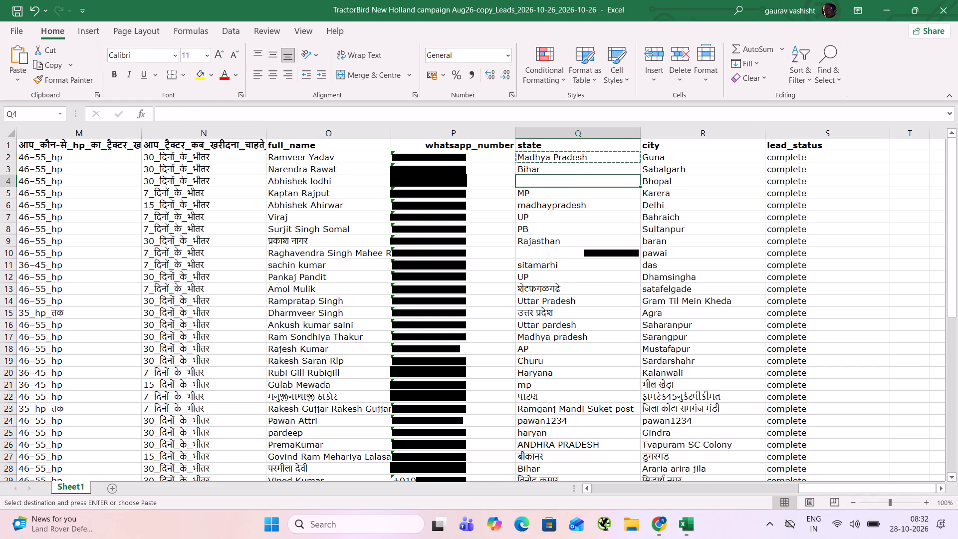
pyautogui.hotkey('ctrl', 'v')
pyautogui.press('Down')
pyautogui.hotkey('ctrl', 'v')
pyautogui.click(532, 159)
pyautogui.press('Down')
pyautogui.press('Down')
pyautogui.press('Down')
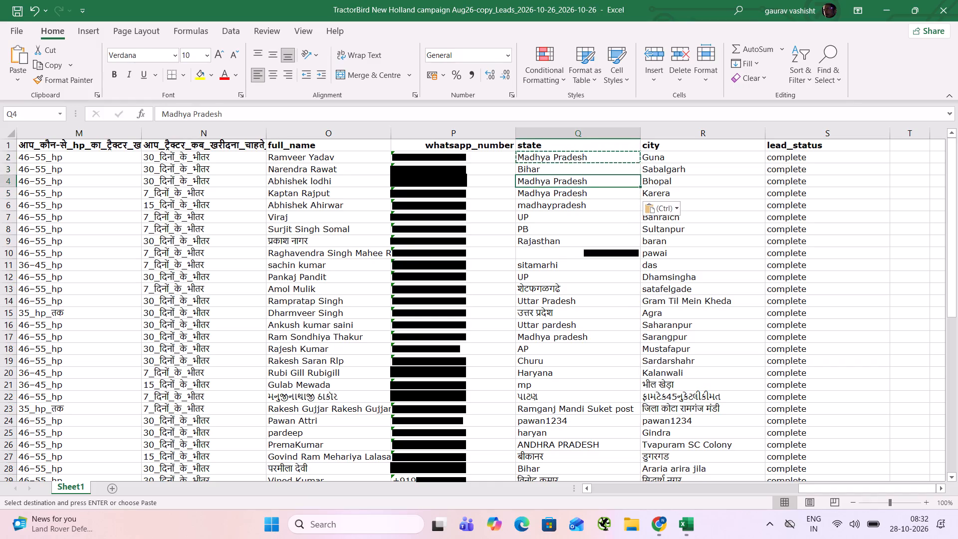
pyautogui.press('Down')
pyautogui.hotkey('ctrl', 'v')
# Clear the city cell in row 6.
pyautogui.click(532, 159)
pyautogui.press('Right')
pyautogui.press('Down')
pyautogui.press('Down')
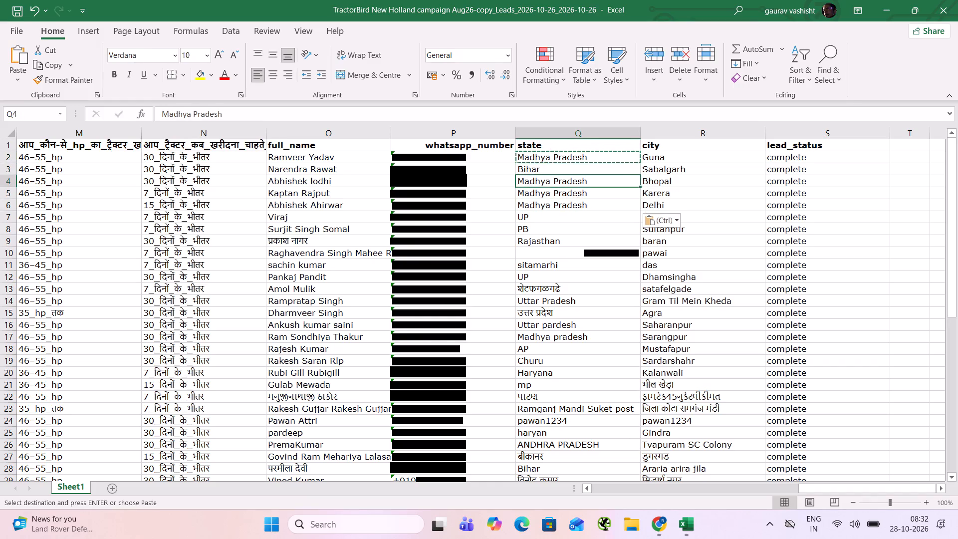
pyautogui.press('Down')
pyautogui.press('Down')
pyautogui.press('Right')
pyautogui.press('BackSpace')
pyautogui.press('Down')
# In the state column, set row 7 to Uttar Pradesh and row 8 to Punjab.
pyautogui.press('Left')
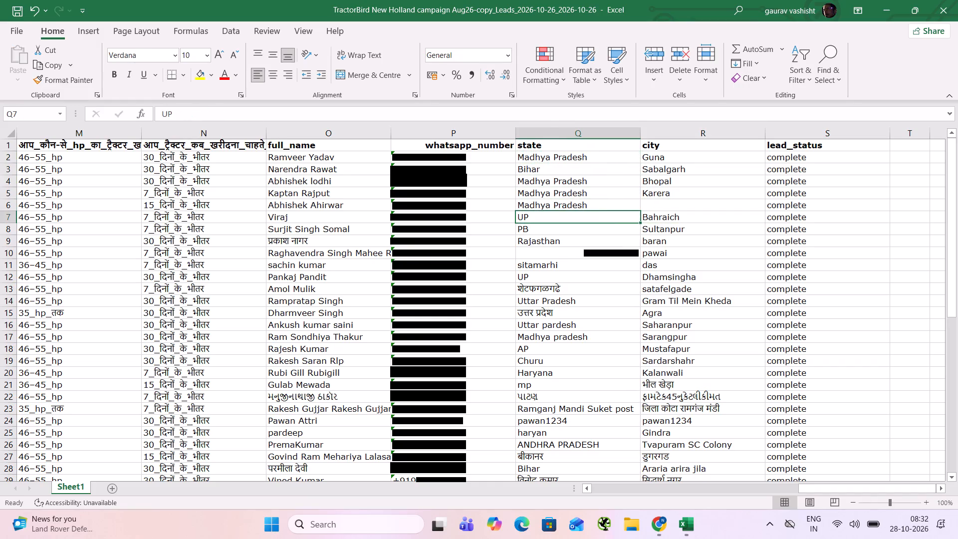
pyautogui.write('Uttar Pradeh')
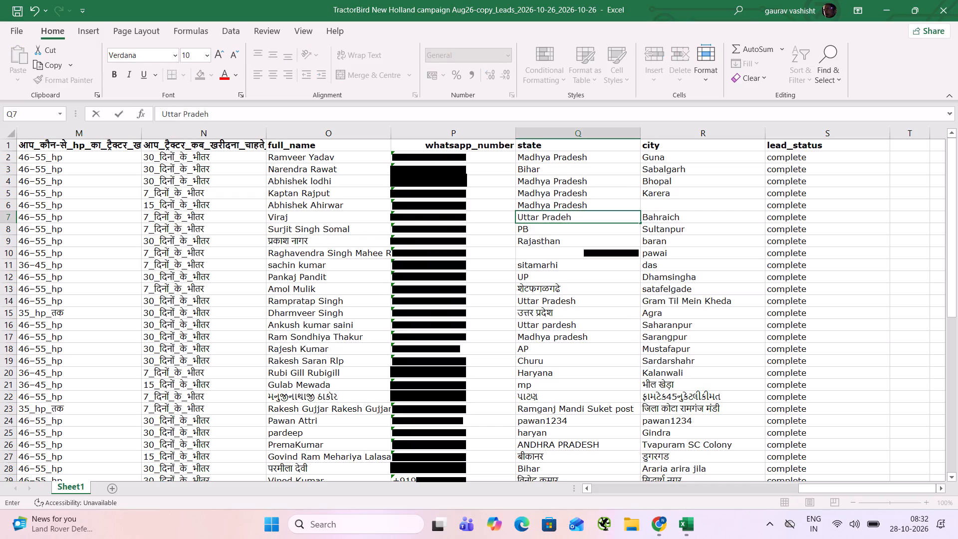
pyautogui.press('BackSpace')
pyautogui.write('sh')
pyautogui.press('Right')
pyautogui.press('Down')
pyautogui.press('Left')
pyautogui.write('Punjab')
pyautogui.press('Down')
# Clear the city cells in rows 9 and 10 and the state cell in row 10.
pyautogui.press('Down')
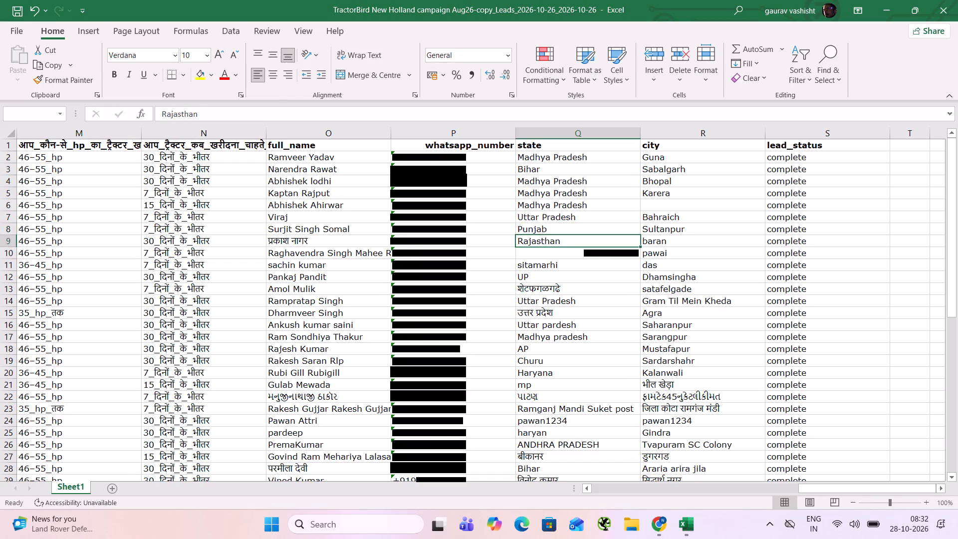
pyautogui.press('Right')
pyautogui.press('Up')
pyautogui.press('BackSpace')
pyautogui.press('Down')
pyautogui.press('BackSpace')
pyautogui.press('Left')
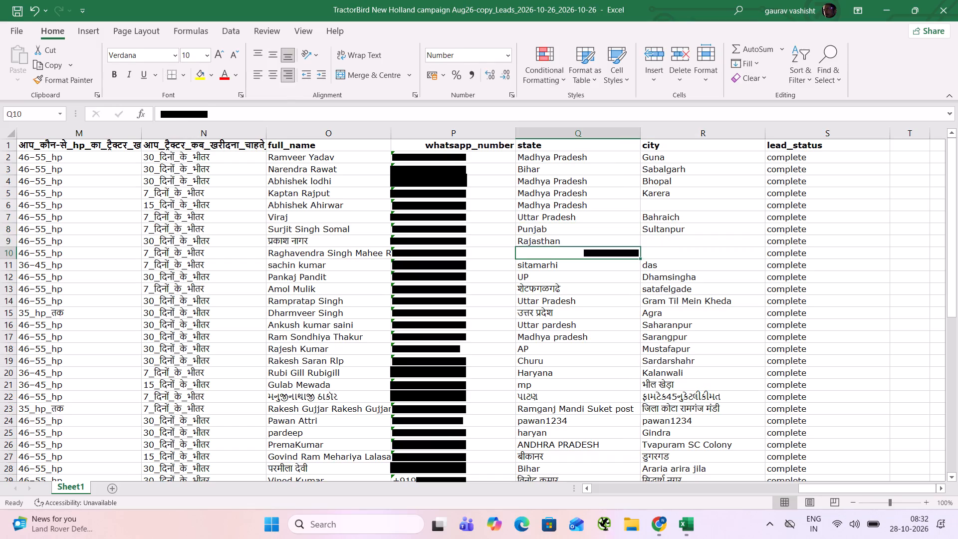
pyautogui.press('BackSpace')
pyautogui.press('Down')
# Set the state in row 11 to Uttar Pradesh and clear that row's city cell.
pyautogui.write('Uttar Pradesh')
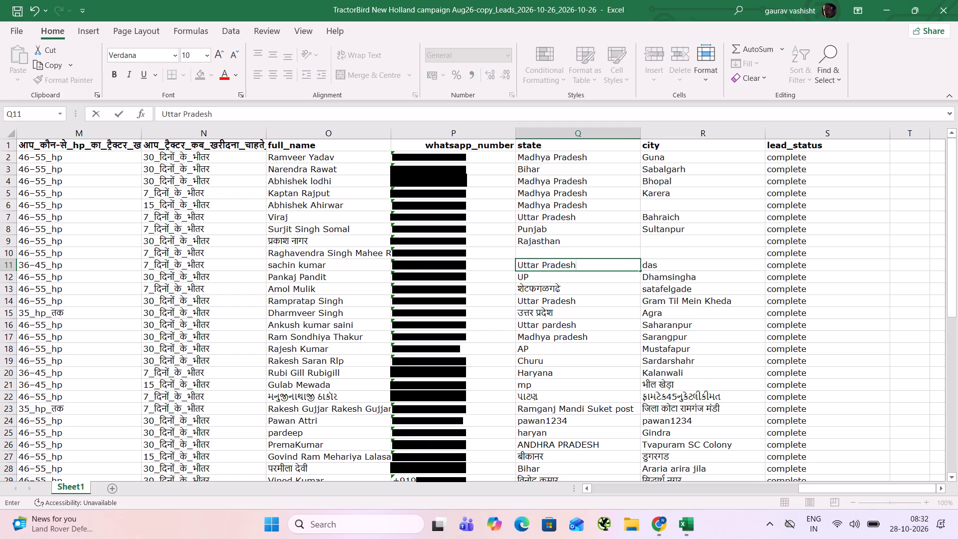
pyautogui.press('Right')
pyautogui.press('BackSpace')
pyautogui.press('Down')
# Copy Uttar Pradesh from row 11's state cell into the state cells of rows 12 and 52.
pyautogui.press('Left')
pyautogui.press('Up')
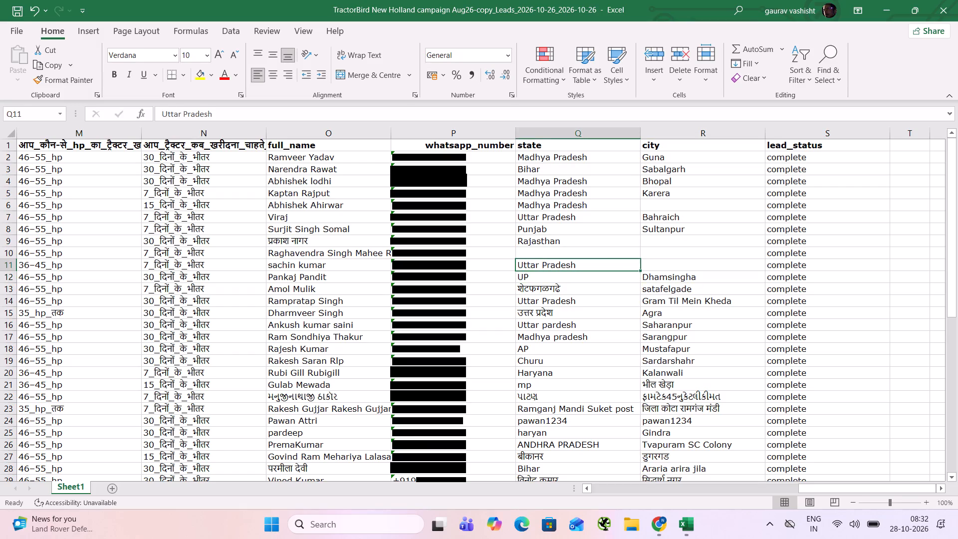
pyautogui.hotkey('ctrl', 'c')
pyautogui.press('Down')
pyautogui.hotkey('ctrl', 'v')
pyautogui.hotkey('ctrl', 'Down')
pyautogui.hotkey('ctrl', 'v')
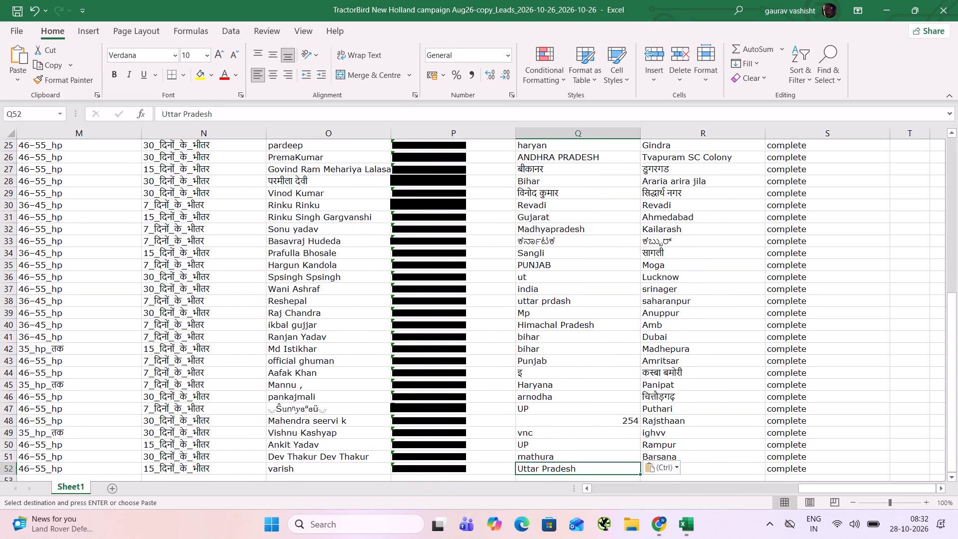
# Paste Uttar Pradesh into row 13's state cell and clear the city cells in rows 13 and 14.
pyautogui.press('Up')
pyautogui.hotkey('ctrl', 'Up')
pyautogui.press('Down')
pyautogui.press('Down')
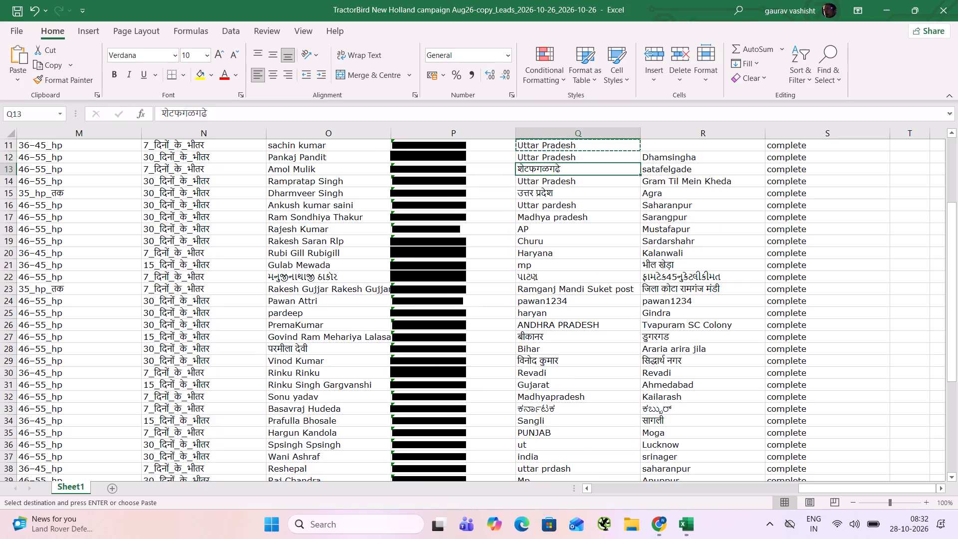
pyautogui.hotkey('ctrl', 'v')
pyautogui.press('Right')
pyautogui.press('BackSpace')
pyautogui.press('Down')
pyautogui.press('Left')
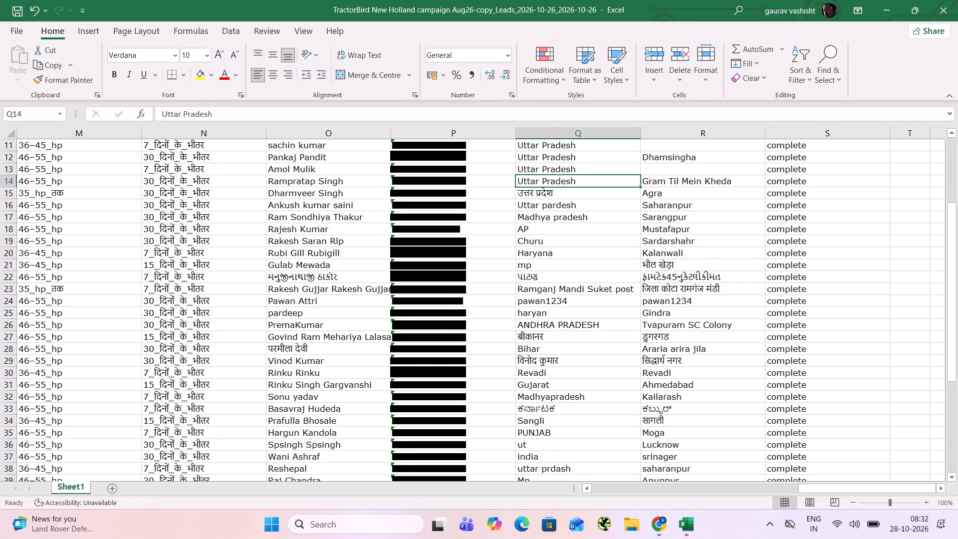
pyautogui.press('Right')
pyautogui.press('BackSpace')
# Copy Uttar Pradesh from row 14's state cell into the state cells of rows 15 and 16.
pyautogui.press('Left')
pyautogui.hotkey('ctrl', 'c')
pyautogui.press('Down')
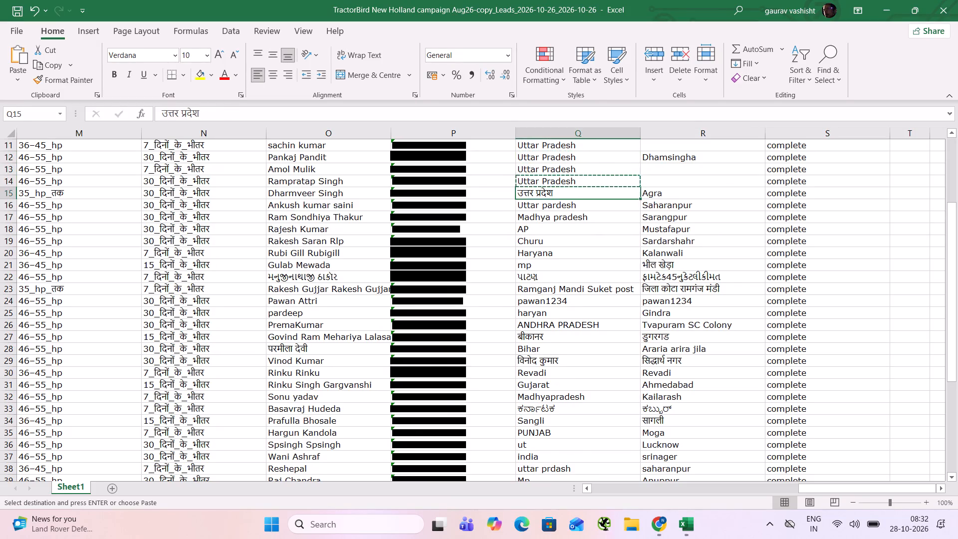
pyautogui.hotkey('ctrl', 'v')
pyautogui.press('Down')
pyautogui.hotkey('ctrl', 'v')
# In the state column, set row 17 to Madhya Pradesh and row 18 to Andhra Pradesh.
pyautogui.press('Right')
pyautogui.press('Down')
pyautogui.press('Left')
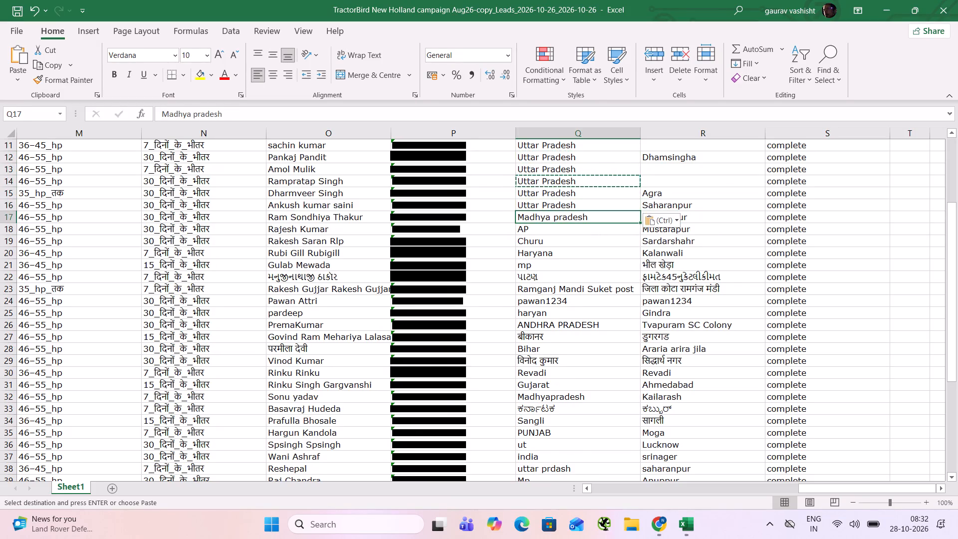
pyautogui.write('Madhya')
pyautogui.press('space')
pyautogui.press('Return')
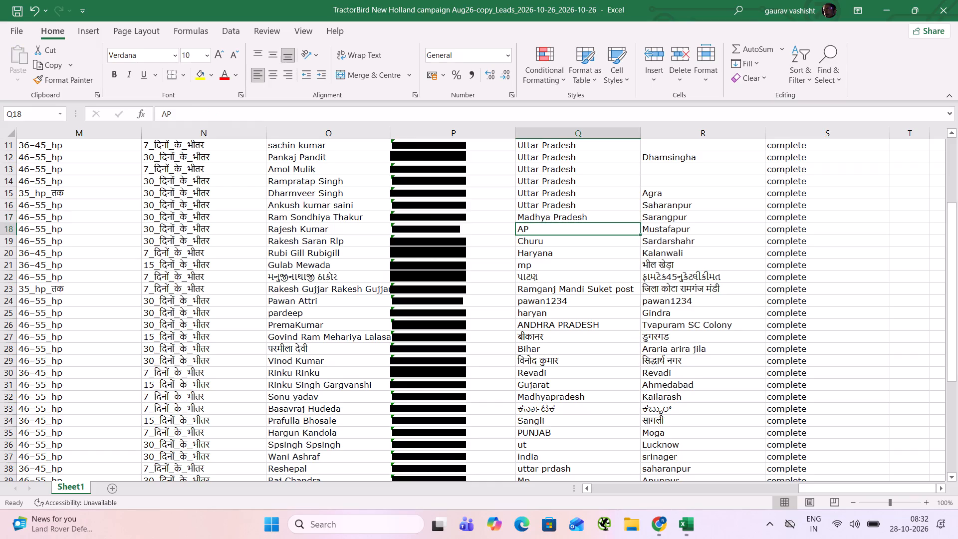
pyautogui.write('Andhra')
pyautogui.press('space')
pyautogui.write('Pradesh')
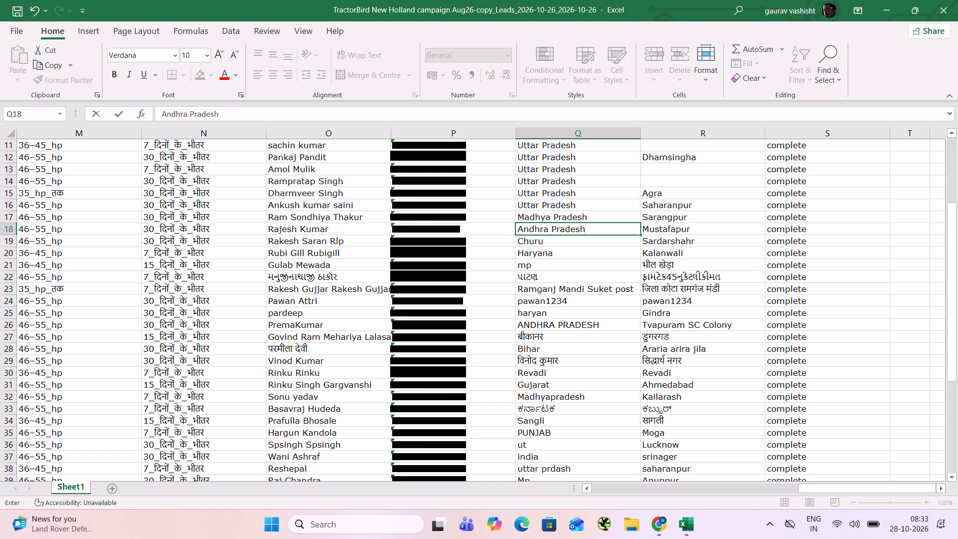
pyautogui.press('Down')
# Copy Uttar Pradesh from row 16's state cell into row 19's state cell.
pyautogui.press('Up')
pyautogui.press('Up')
pyautogui.press('Up')
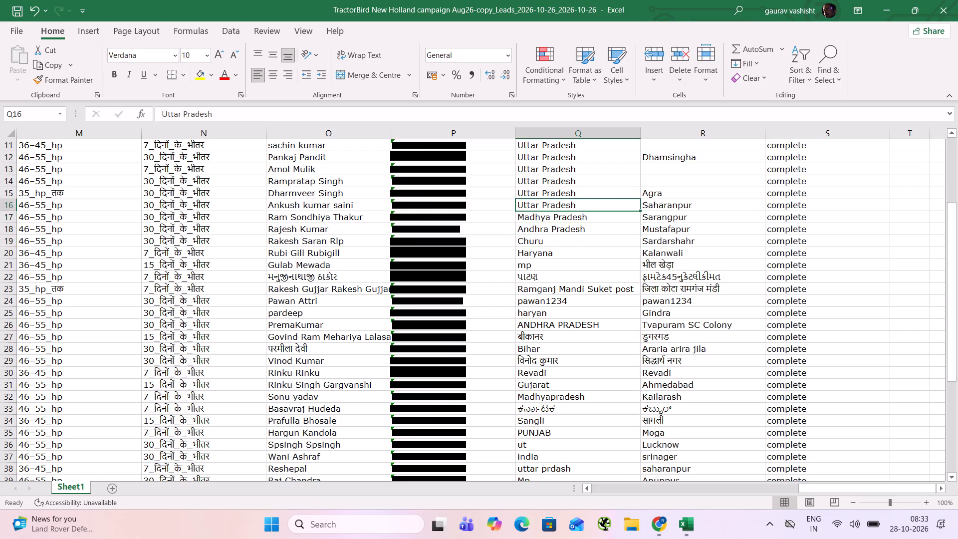
pyautogui.hotkey('ctrl', 'c')
pyautogui.press('Down')
pyautogui.press('Down')
pyautogui.press('Down')
pyautogui.hotkey('ctrl', 'v')
# Set the state in row 21 to Madhya Pradesh.
pyautogui.press('Down')
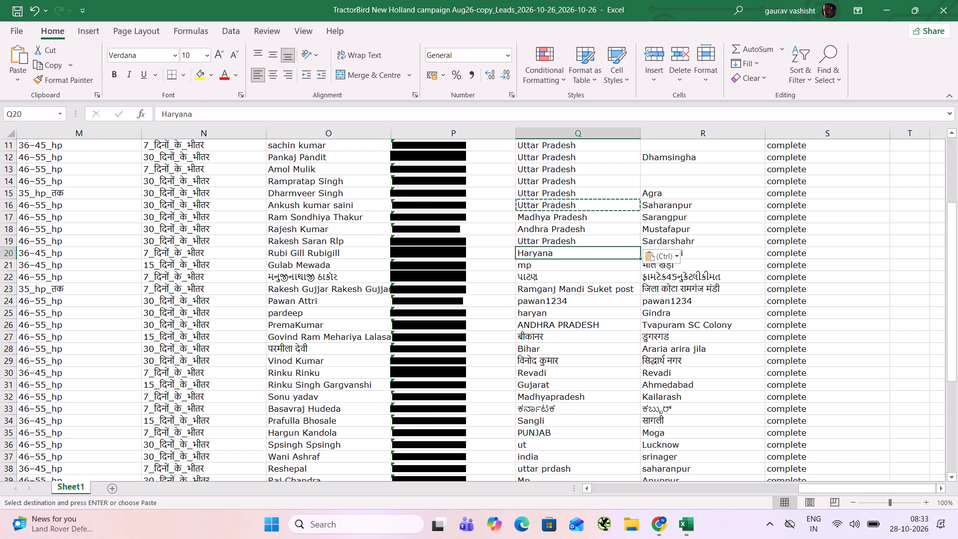
pyautogui.press('Down')
pyautogui.write('Madhya')
pyautogui.press('space')
pyautogui.press('Return')
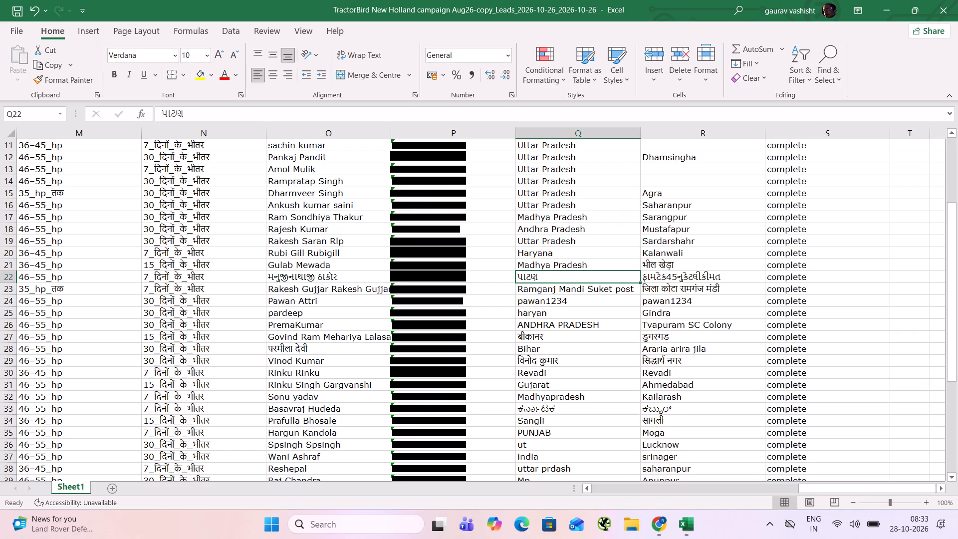
# Clear the city cells in rows 22 and 21, and set row 22's state to Gujarat.
pyautogui.press('Right')
pyautogui.press('BackSpace')
pyautogui.press('Up')
pyautogui.press('BackSpace')
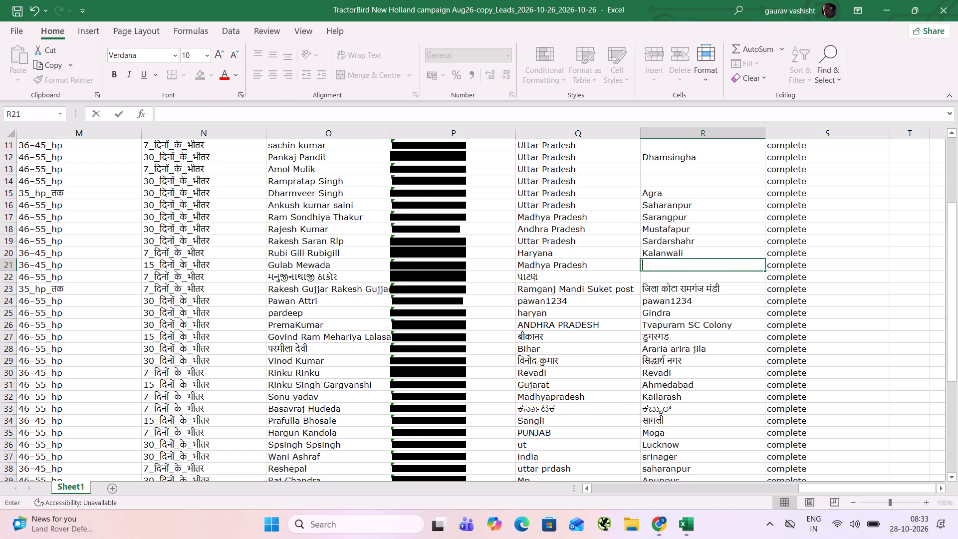
pyautogui.press('Down')
pyautogui.press('Left')
pyautogui.write('Gujarat')
pyautogui.press('Up')
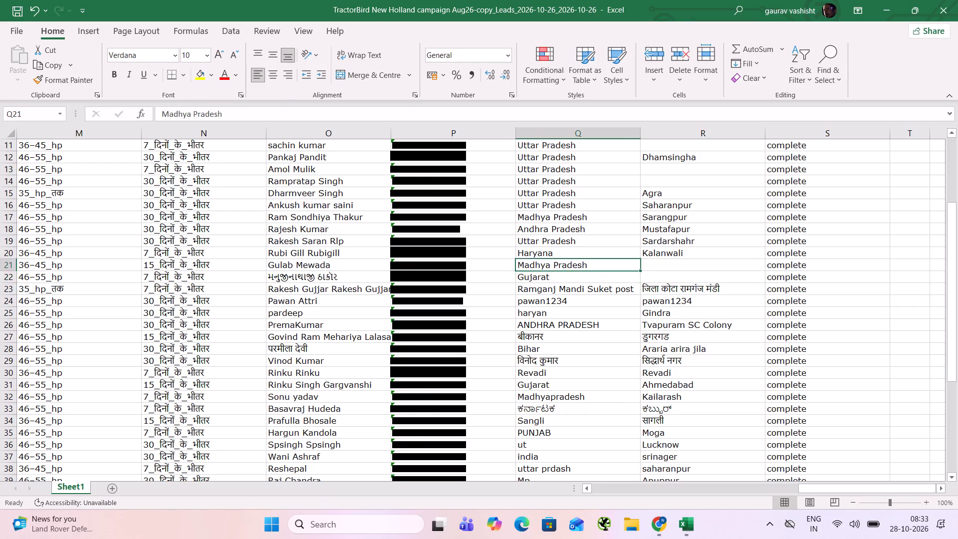
# Copy Uttar Pradesh from row 16's state cell into row 23's state cell.
pyautogui.press('Up')
pyautogui.press('Up')
pyautogui.press('Up')
pyautogui.press('Up')
pyautogui.press('Up')
pyautogui.hotkey('ctrl', 'c')
pyautogui.press('Down')
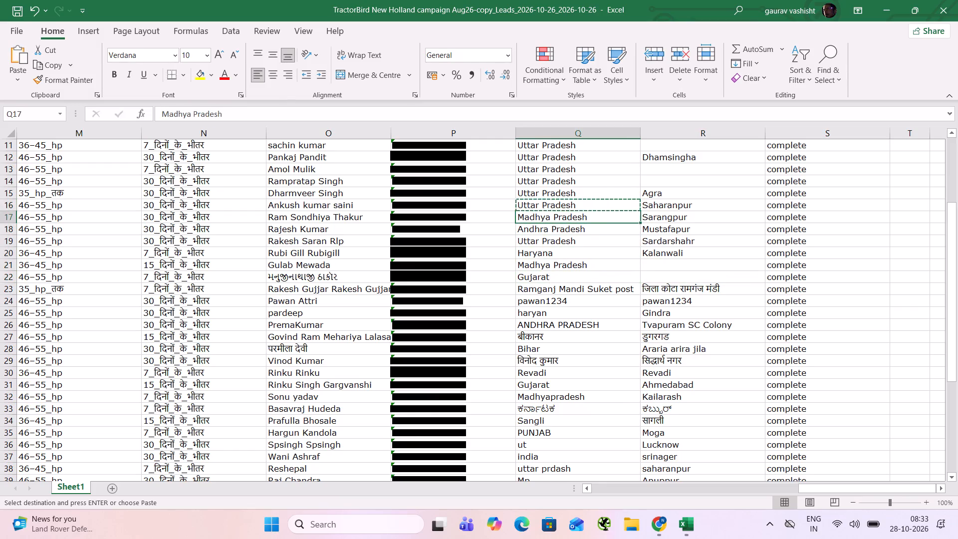
pyautogui.press('Down')
pyautogui.press('Down')
pyautogui.press('Down')
pyautogui.press('Down')
pyautogui.press('Down')
pyautogui.press('Down')
pyautogui.press('Down')
pyautogui.press('Up')
pyautogui.hotkey('ctrl', 'v')
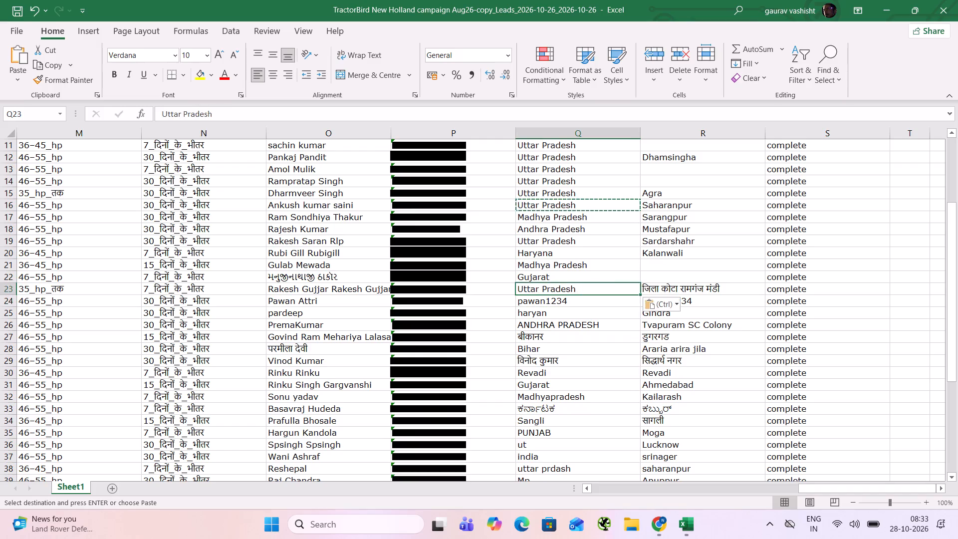
# Clear the city cells in rows 23, 24 and 25.
pyautogui.press('Right')
pyautogui.press('BackSpace')
pyautogui.press('Down')
pyautogui.press('Down')
pyautogui.press('BackSpace')
pyautogui.press('Up')
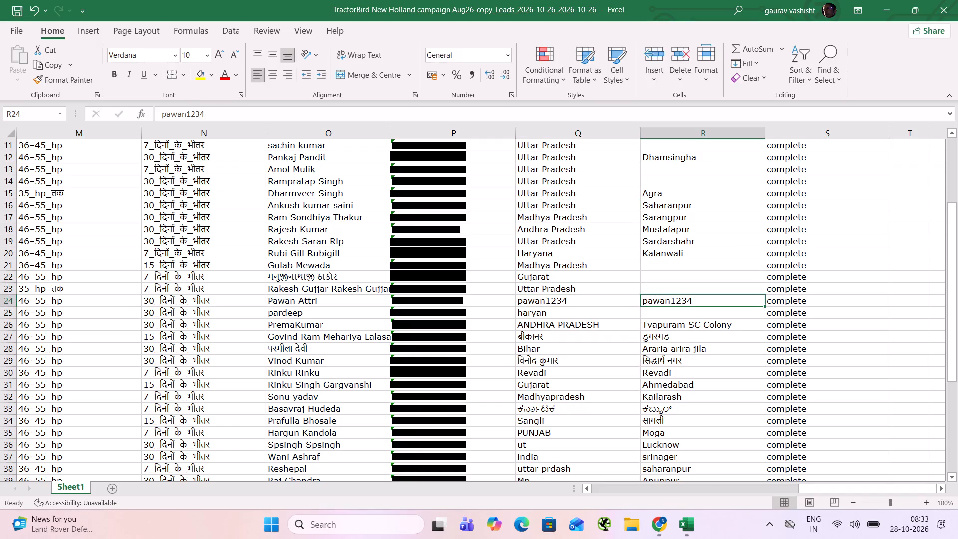
pyautogui.press('BackSpace')
# Set the state to Haryana in rows 24 and 25.
pyautogui.press('Left')
pyautogui.press('BackSpace')
pyautogui.write('Haryana')
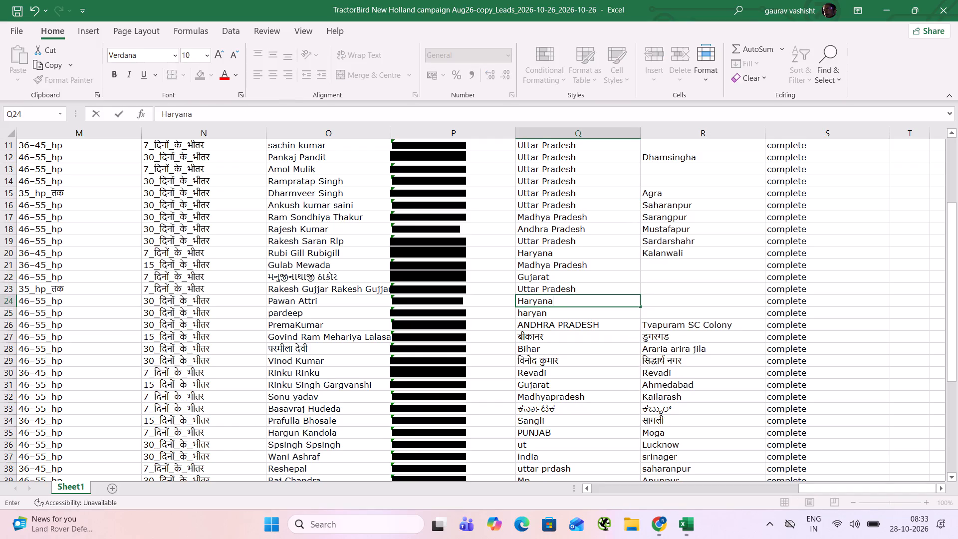
pyautogui.press('Up')
pyautogui.press('Down')
pyautogui.press('Down')
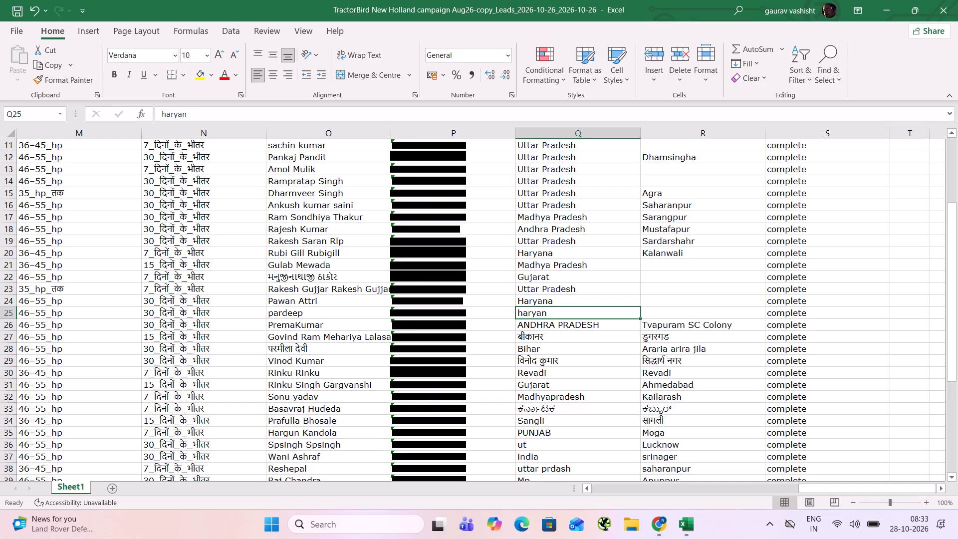
pyautogui.write('Haryana')
# Clear the city cells in rows 26 and 27, and set row 27's state to Rajasthan.
pyautogui.press('Right')
pyautogui.press('Down')
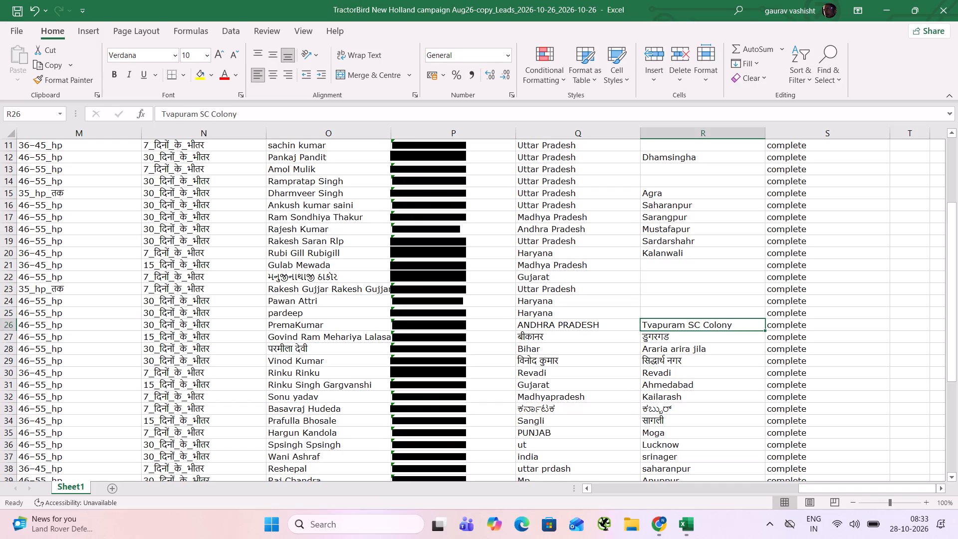
pyautogui.press('BackSpace')
pyautogui.press('Down')
pyautogui.press('BackSpace')
pyautogui.press('Left')
pyautogui.write('Rajasthan')
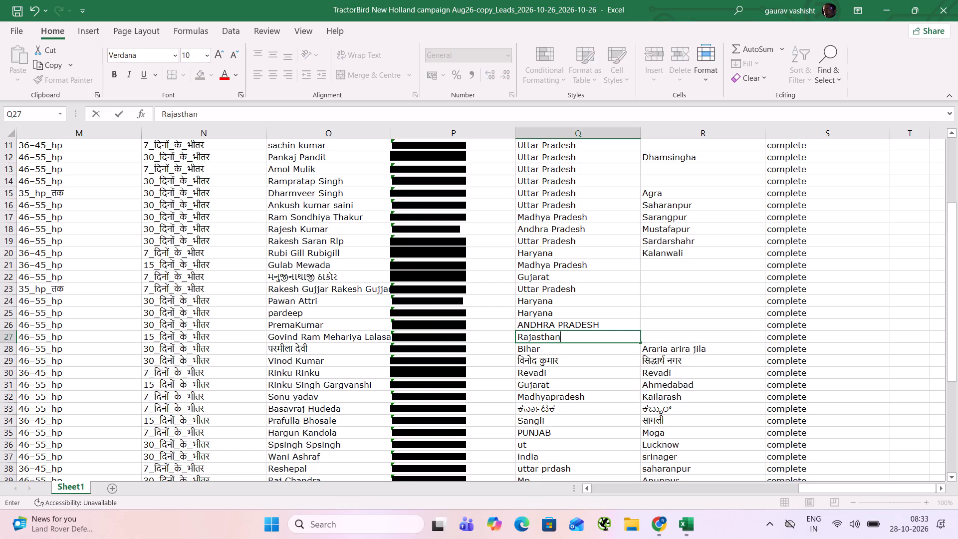
pyautogui.press('Down')
# Replace the Hindi city entry in row 29 with Siddhart Nagar.
pyautogui.press('Right')
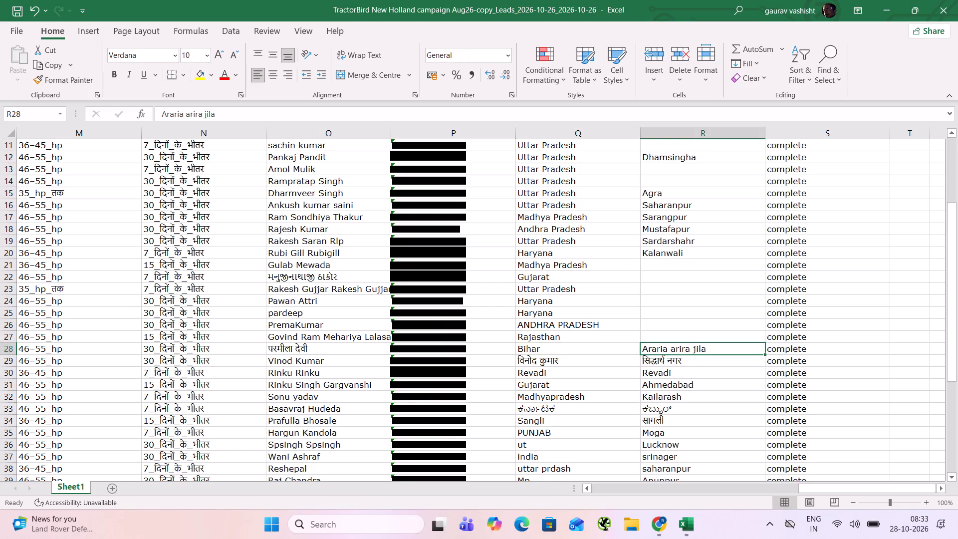
pyautogui.press('Down')
pyautogui.press('Down')
pyautogui.press('Up')
pyautogui.press('BackSpace')
pyautogui.write('Siddhart Nagar')
# Set row 29's state to Uttar Pradesh and copy it into row 30's state cell.
pyautogui.press('Left')
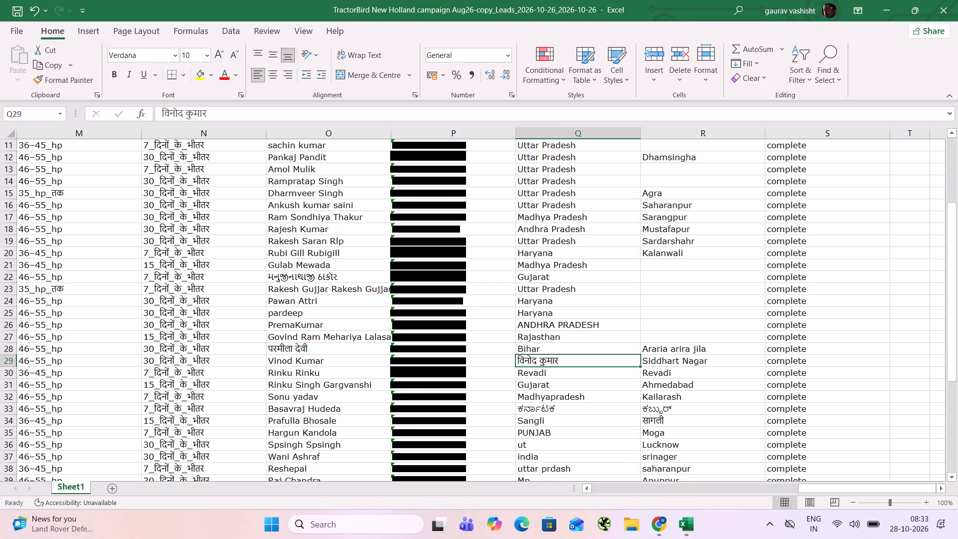
pyautogui.write('Uttar')
pyautogui.press('space')
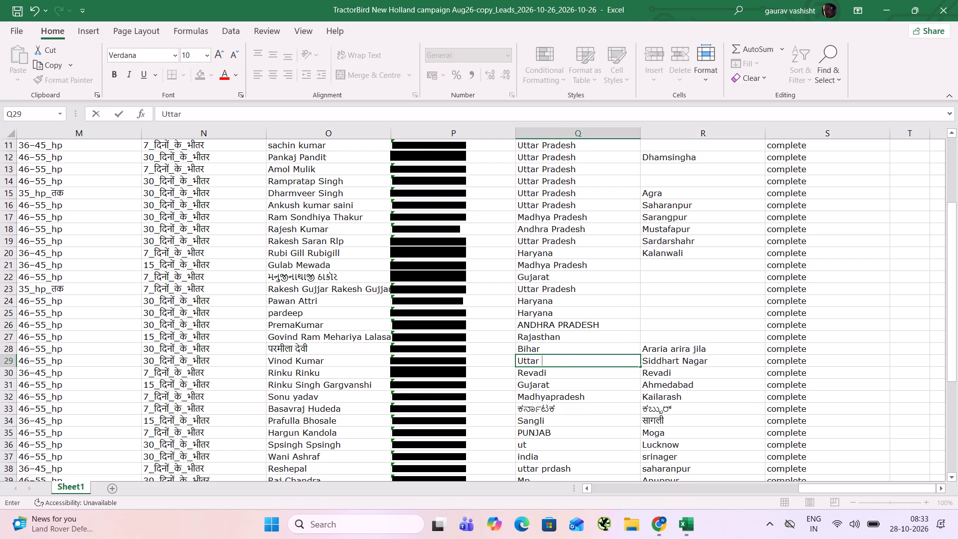
pyautogui.write('Pradesh')
pyautogui.press('Down')
pyautogui.press('Up')
pyautogui.hotkey('ctrl', 'c')
pyautogui.press('Down')
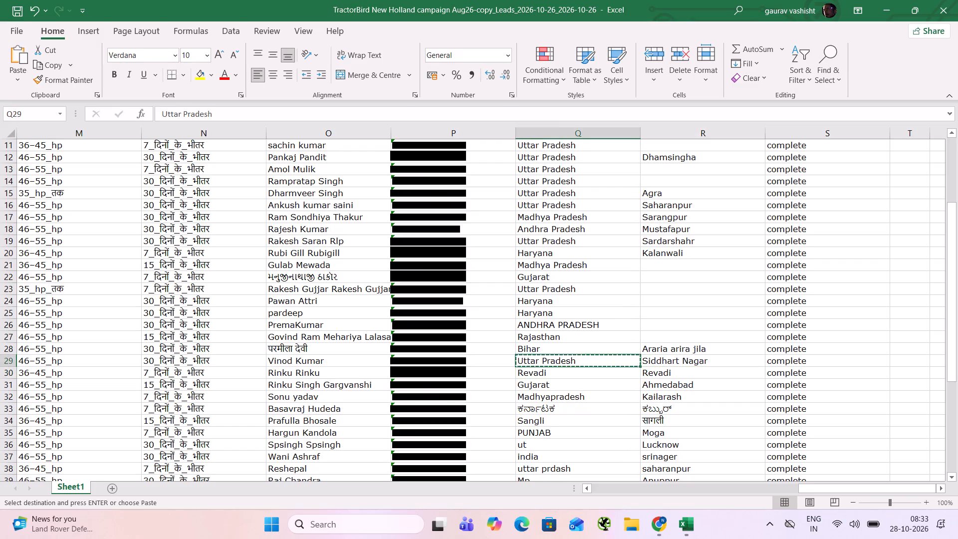
pyautogui.hotkey('ctrl', 'v')
# Set the state in row 32 to Madhya Pradesh.
pyautogui.press('Down')
pyautogui.press('Down')
pyautogui.write('Madhya')
pyautogui.press('space')
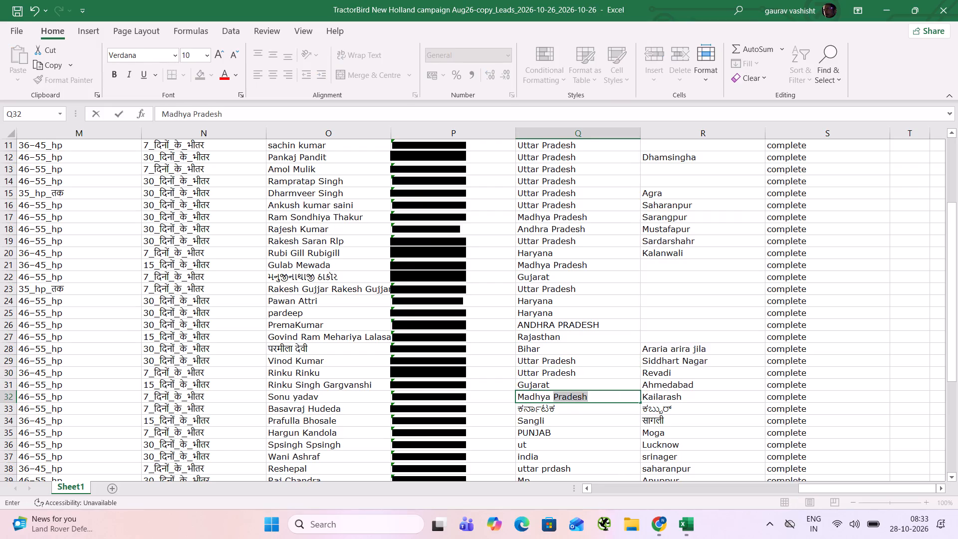
pyautogui.press('Return')
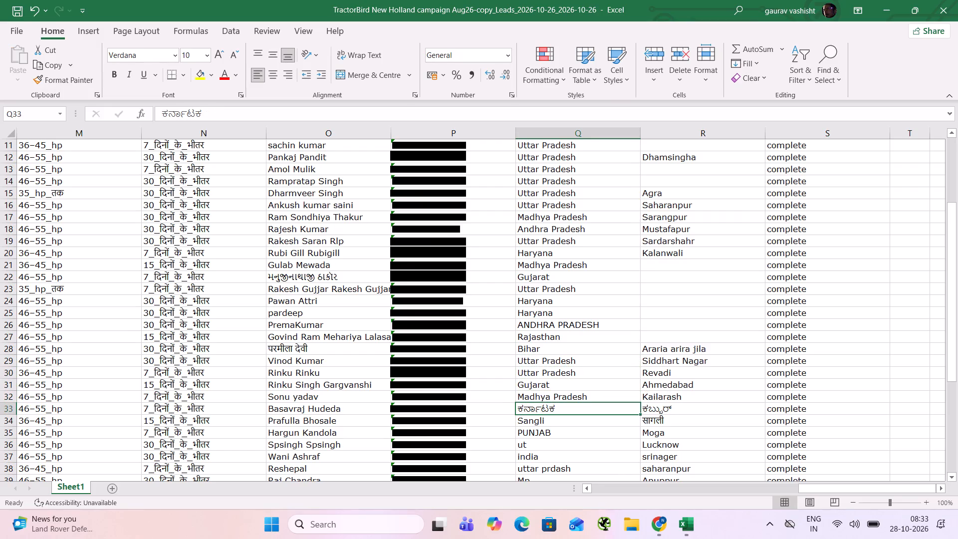
# Clear the state and city cells in row 33 and the city cell in row 34.
pyautogui.press('Right')
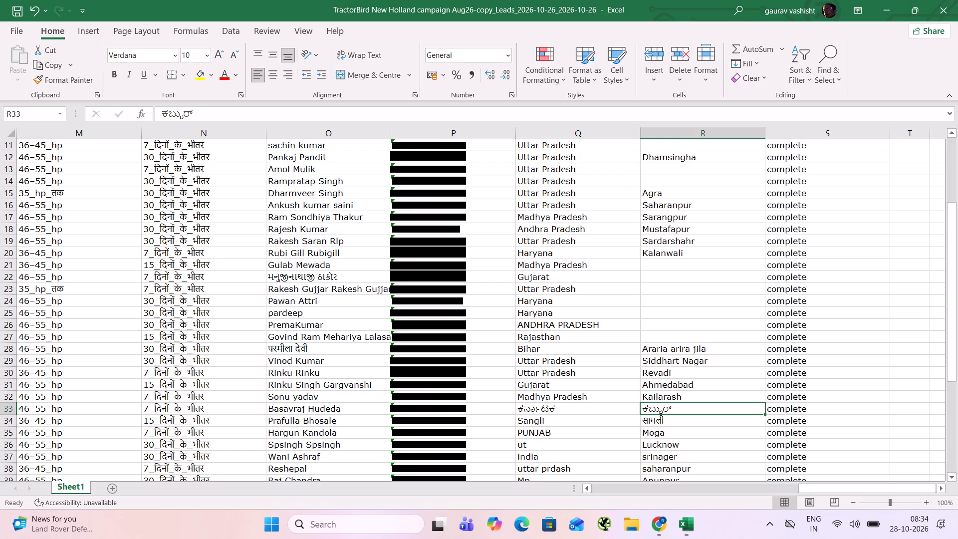
pyautogui.press('Down')
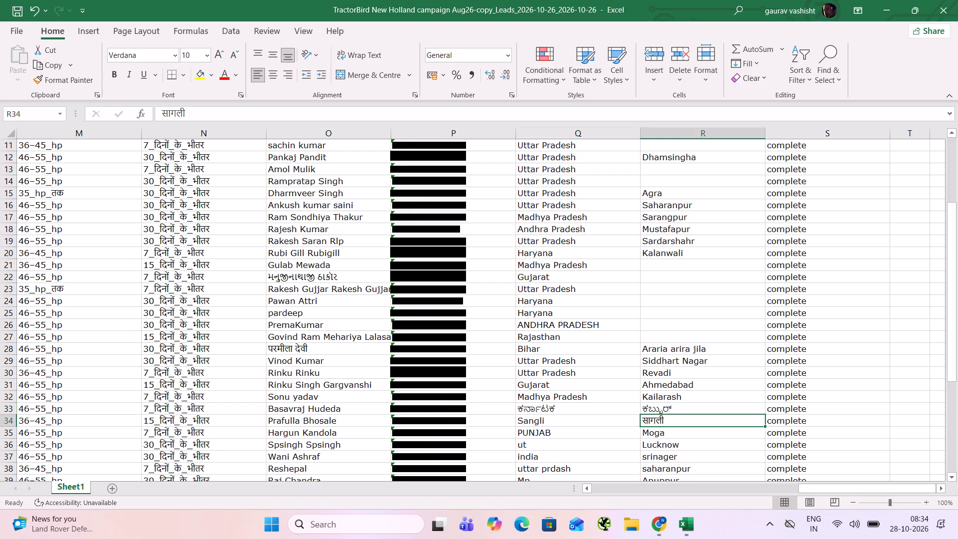
pyautogui.press('Left')
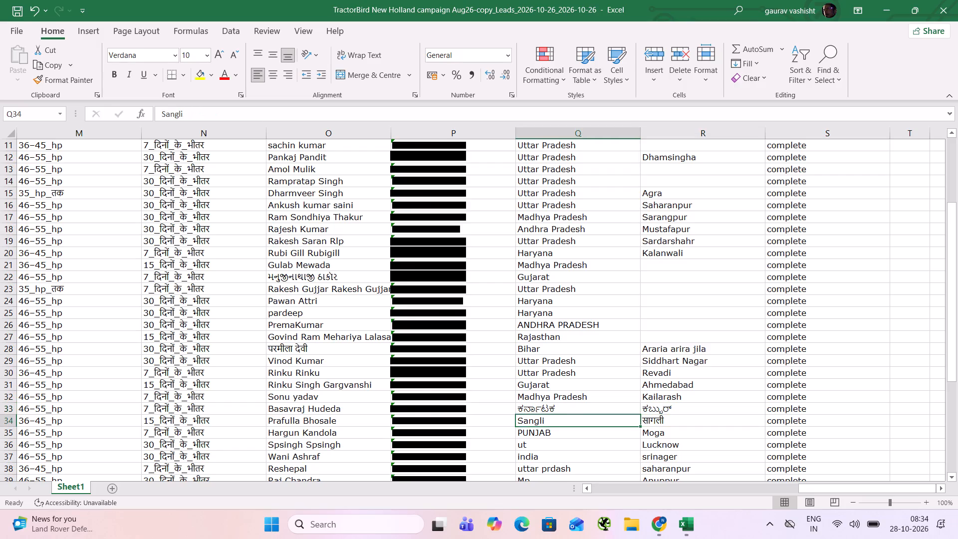
pyautogui.press('Up')
pyautogui.press('BackSpace')
pyautogui.press('Right')
pyautogui.press('BackSpace')
pyautogui.press('Down')
pyautogui.press('BackSpace')
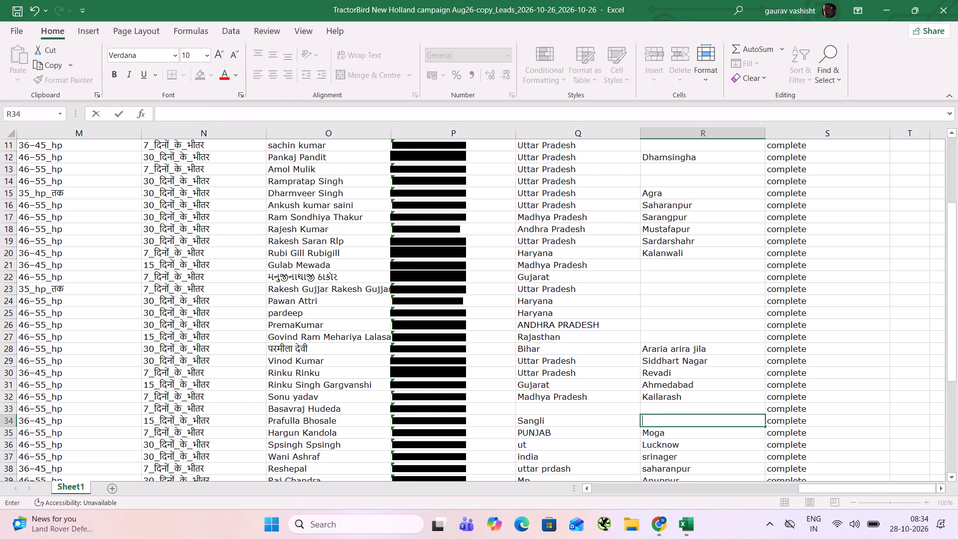
# Copy Uttar Pradesh from row 30's state cell into row 34's state cell.
pyautogui.press('Left')
pyautogui.press('Up')
pyautogui.press('Up')
pyautogui.press('Up')
pyautogui.press('Up')
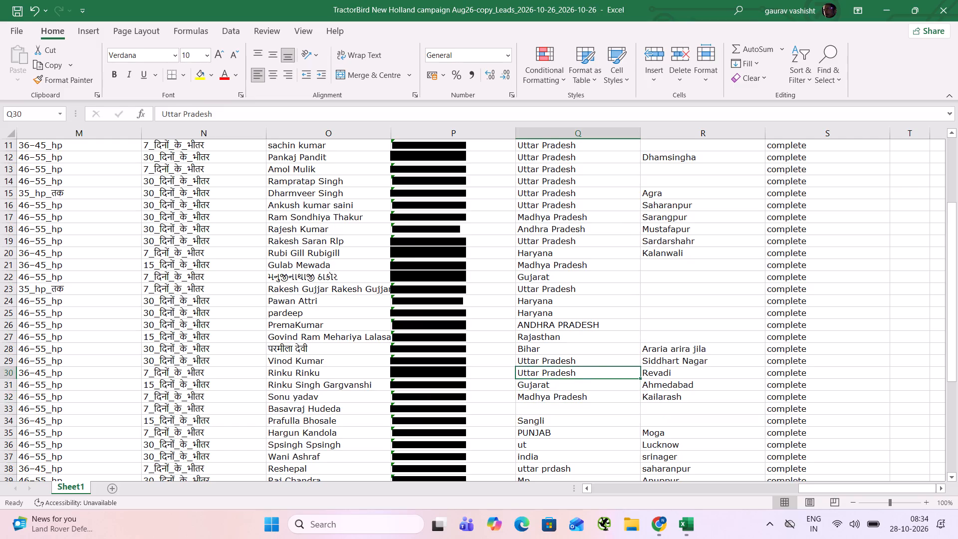
pyautogui.hotkey('ctrl', 'c')
pyautogui.press('Down')
pyautogui.press('Down')
pyautogui.press('Down')
pyautogui.press('Down')
pyautogui.hotkey('ctrl', 'v')
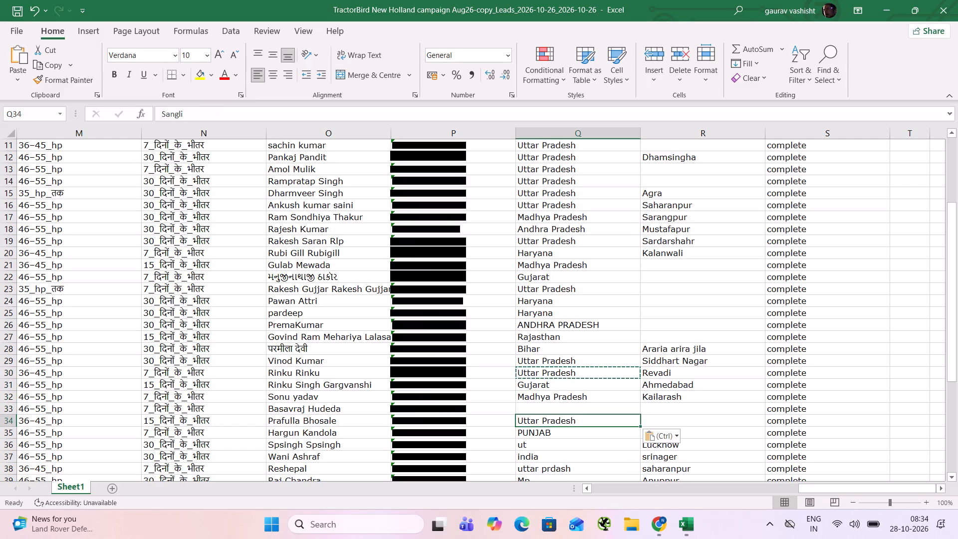
# Set the state in row 35 to Punjab.
pyautogui.press('Down')
pyautogui.write('Punjab')
pyautogui.press('Right')
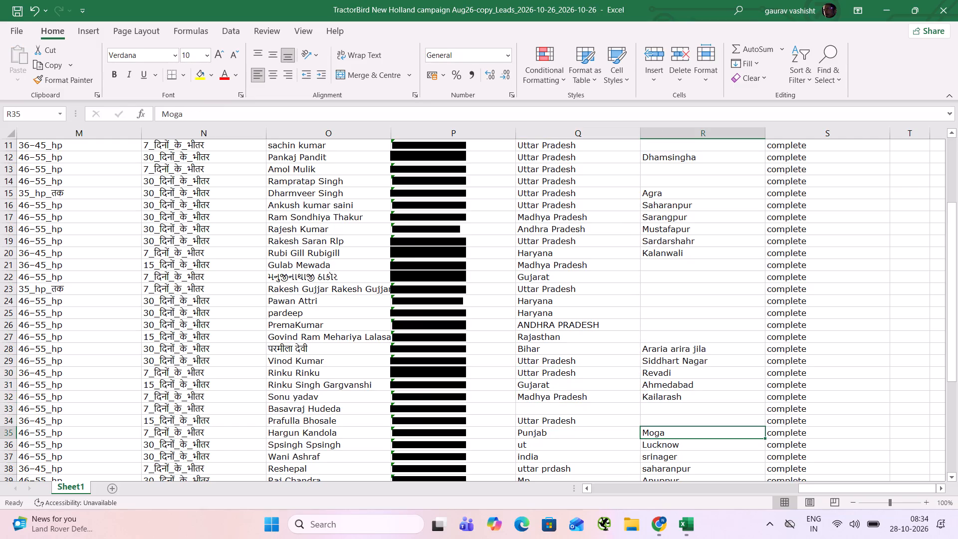
# Copy Uttar Pradesh from row 34's state cell into the state cells of rows 36 and 37.
pyautogui.press('Up')
pyautogui.press('Down')
pyautogui.press('Left')
pyautogui.press('Up')
pyautogui.hotkey('ctrl', 'c')
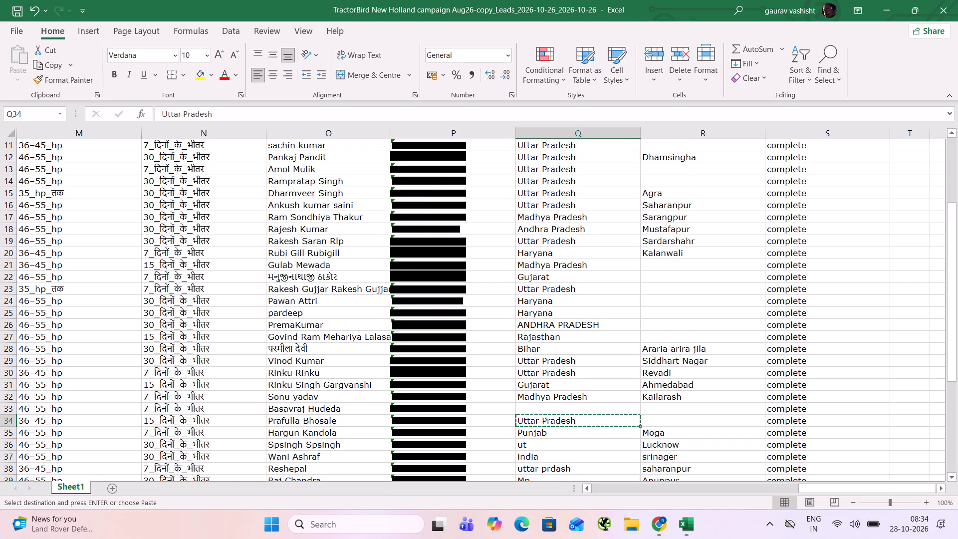
pyautogui.press('Down')
pyautogui.press('Down')
pyautogui.hotkey('ctrl', 'v')
pyautogui.press('Down')
pyautogui.hotkey('ctrl', 'v')
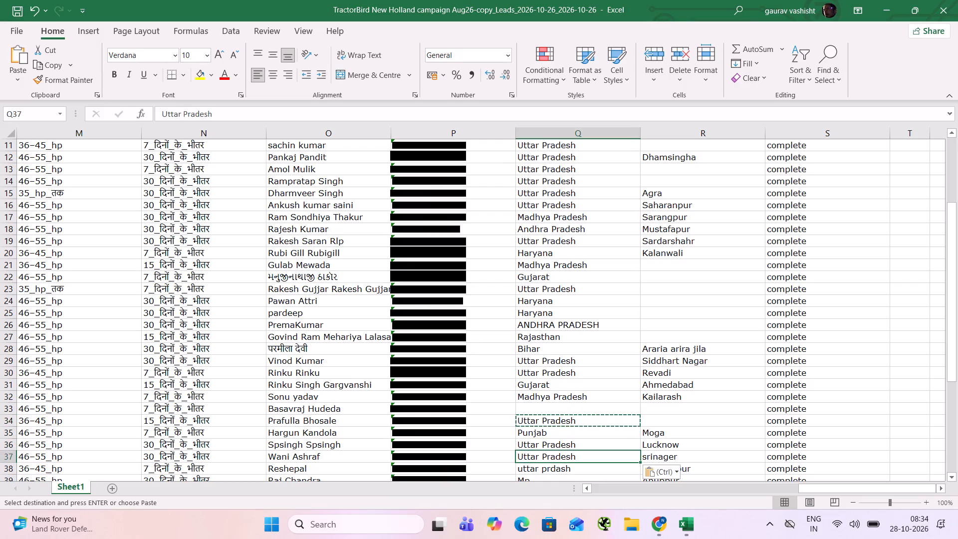
# Clear row 37's city cell and set its state to Jammu And Kashmir.
pyautogui.press('Right')
pyautogui.press('BackSpace')
pyautogui.press('Left')
pyautogui.write('Jamm')
pyautogui.write('u And Kashmir')
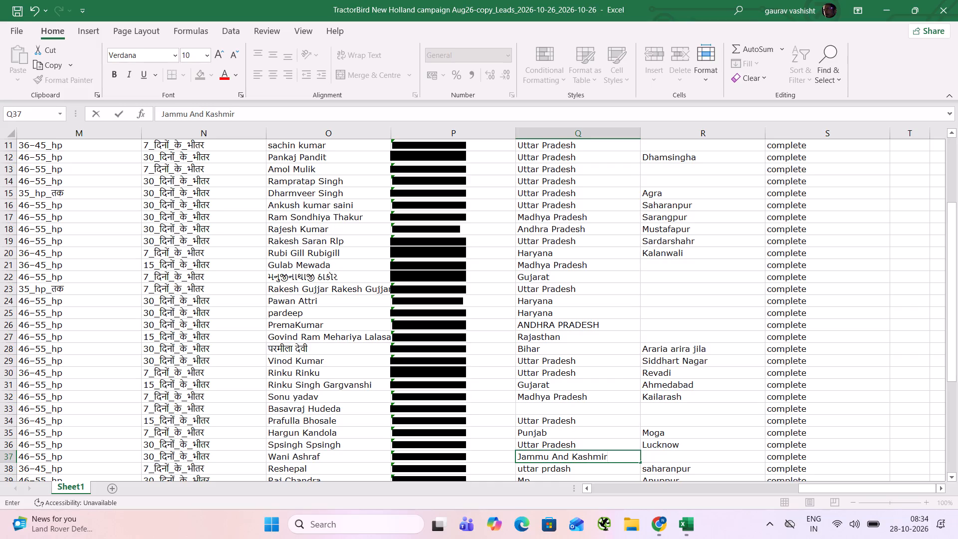
# Copy Uttar Pradesh from row 36's state cell into row 38's state cell.
pyautogui.press('Up')
pyautogui.hotkey('ctrl', 'c')
pyautogui.press('Down')
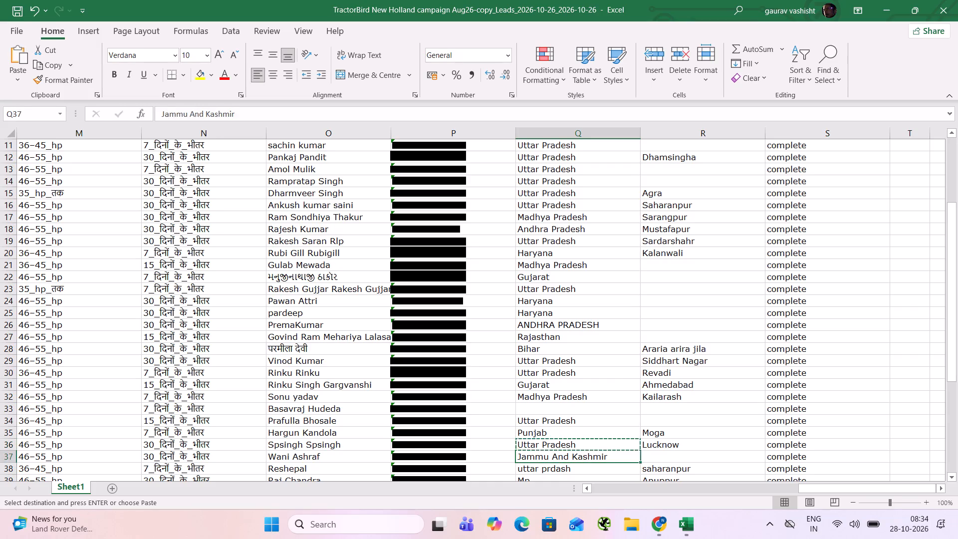
pyautogui.press('Down')
pyautogui.hotkey('ctrl', 'v')
# Re-enter the city in row 38 as Saharanpur with a capital initial.
pyautogui.press('Right')
pyautogui.press('BackSpace')
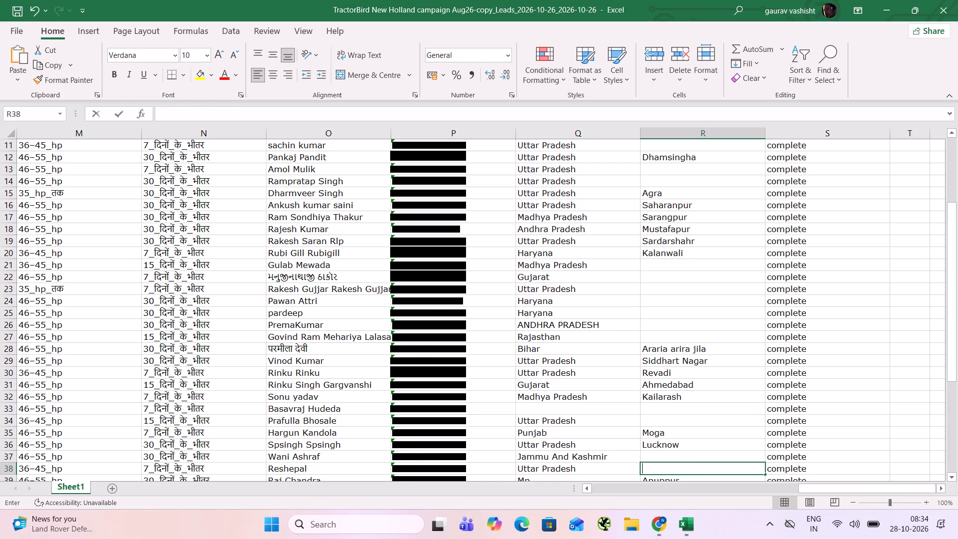
pyautogui.write('Saharanp')
pyautogui.write('ur')
pyautogui.press('Down')
# Set the state in row 39 to Madhya Pradesh.
pyautogui.press('Left')
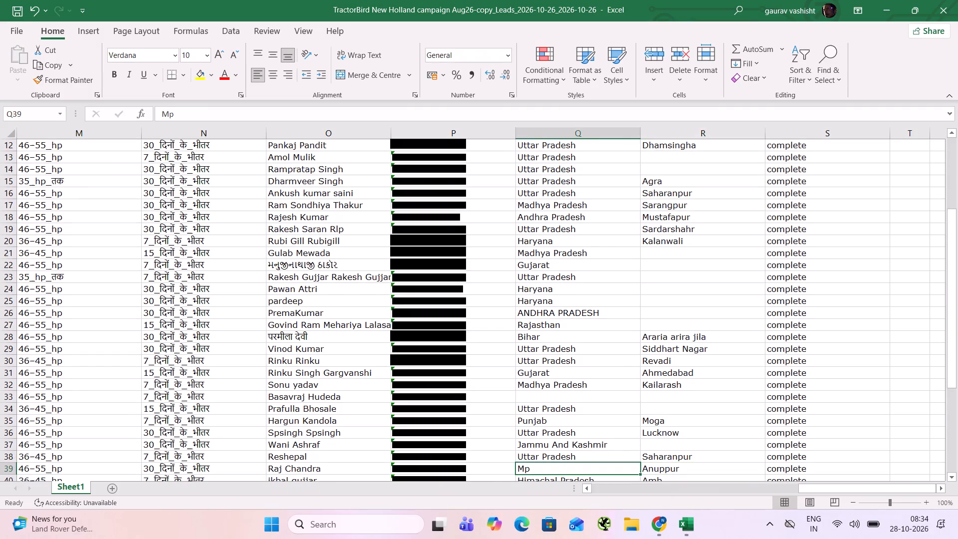
pyautogui.write('Madhya')
pyautogui.press('space')
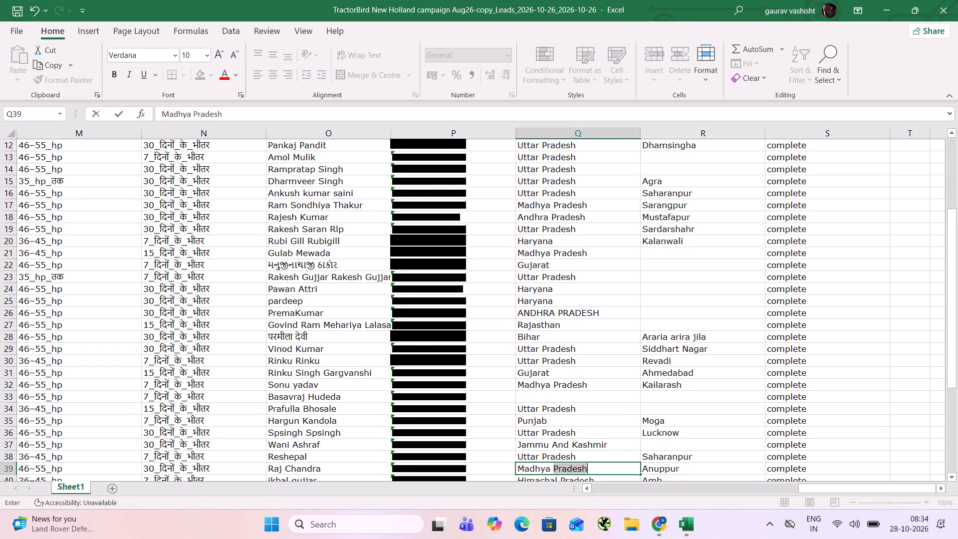
pyautogui.press('Return')
# Clear the city cell in row 40, the Himachal Pradesh lead.
pyautogui.press('Right')
pyautogui.press('Down')
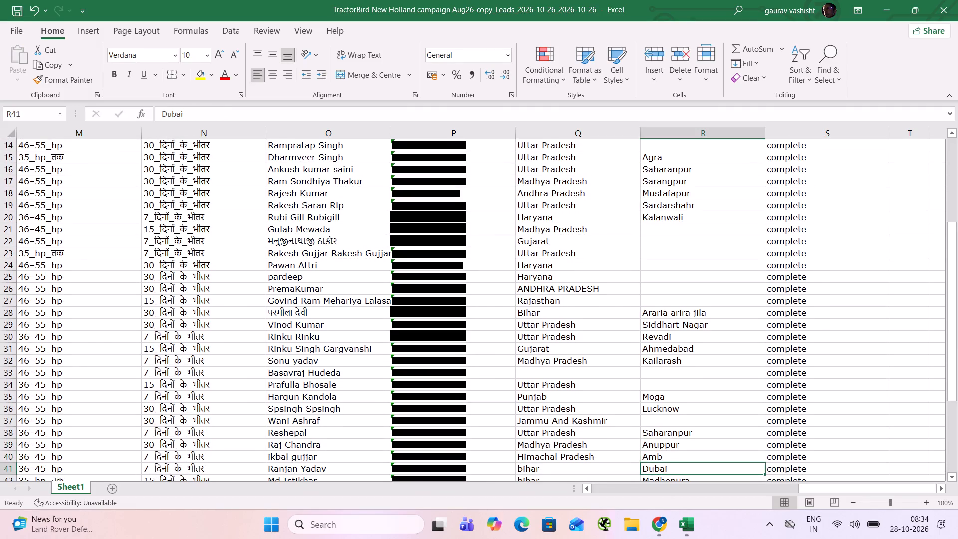
pyautogui.press('Up')
pyautogui.press('BackSpace')
# Set row 41's state to Bihar and clear its city cell.
pyautogui.press('Down')
pyautogui.press('Left')
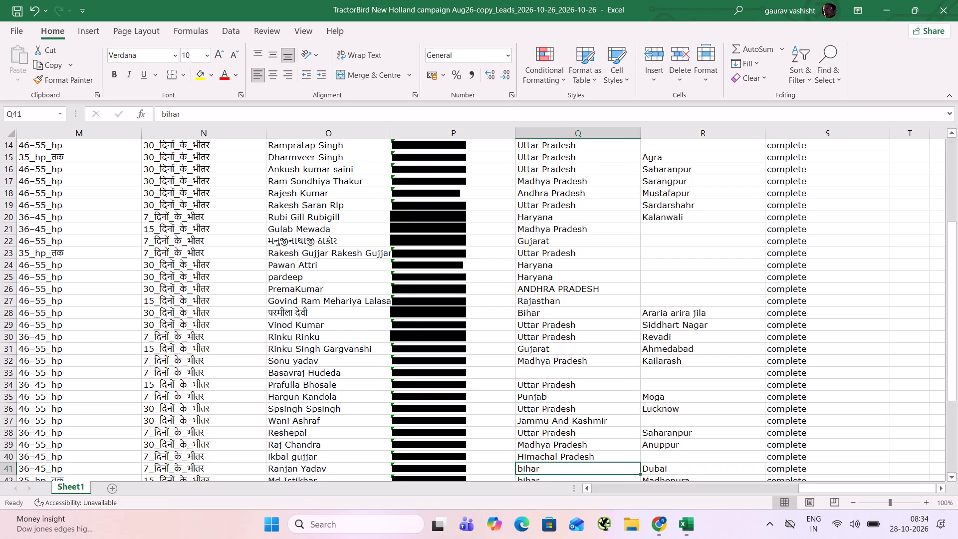
pyautogui.write('Bihar')
pyautogui.press('Right')
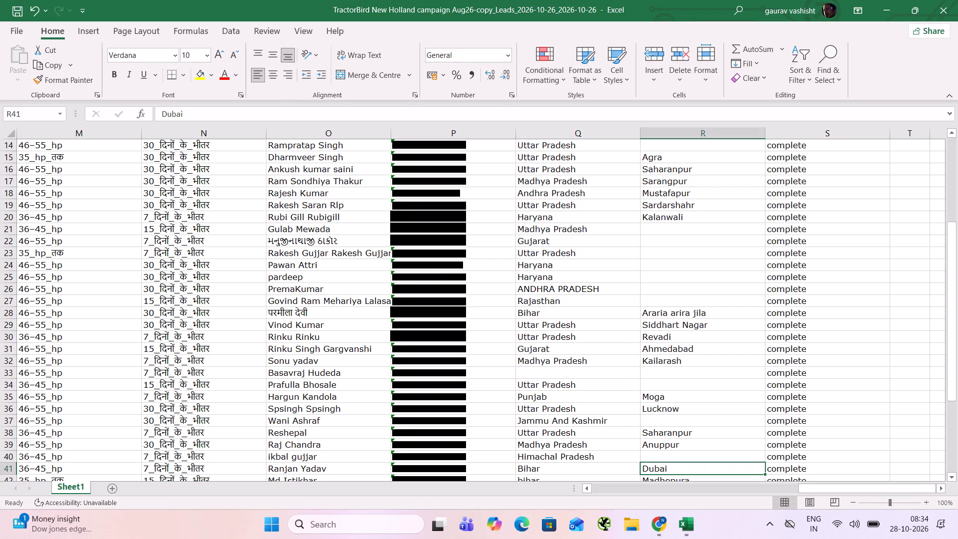
pyautogui.press('BackSpace')
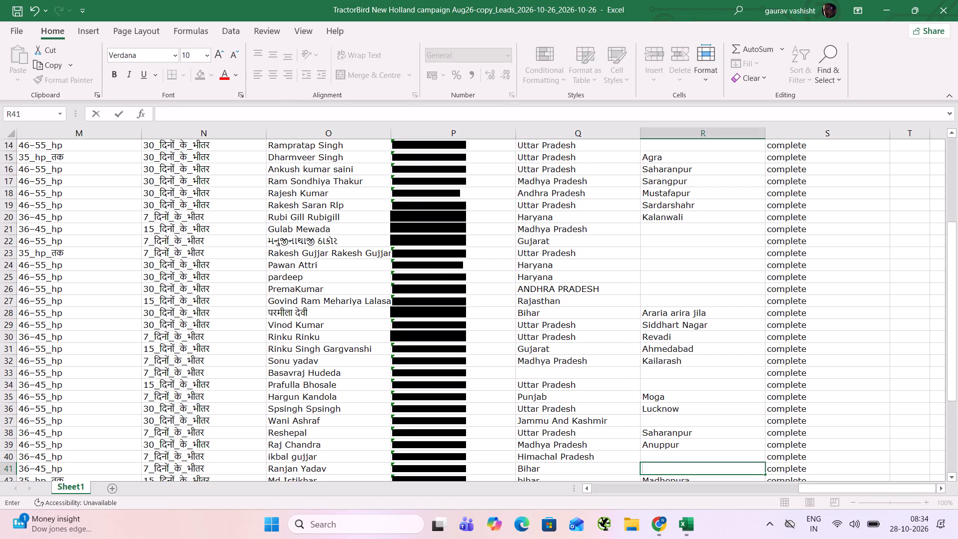
pyautogui.press('Down')
# Examine the remaining state and city entries from row 42 to the end of the lead list.
pyautogui.press('Down')
pyautogui.press('Down')
pyautogui.press('Down')
pyautogui.press('Down')
pyautogui.press('Down')
pyautogui.press('Down')
pyautogui.press('Down')
pyautogui.press('Down')
pyautogui.press('Down')
pyautogui.press('Down')
pyautogui.press('Down')
pyautogui.press('Down')
pyautogui.press('Down')
pyautogui.press('Down')
pyautogui.press('Down')
pyautogui.press('Down')
pyautogui.press('Down')
pyautogui.press('Down')
pyautogui.press('Down')
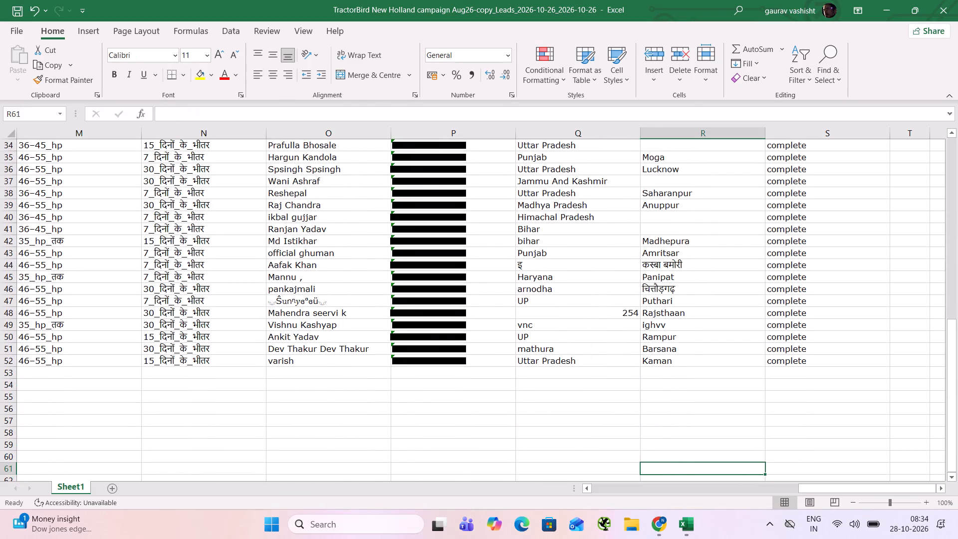
# Copy the state Bihar from row 41 into the state cell of row 42.
pyautogui.press('Left')
pyautogui.press('Up')
pyautogui.press('Up')
pyautogui.press('Up')
pyautogui.press('Up')
pyautogui.press('Up')
pyautogui.press('Up')
pyautogui.press('Up')
pyautogui.press('Up')
pyautogui.press('Up')
pyautogui.press('Up')
pyautogui.press('Up')
pyautogui.press('Up')
pyautogui.press('Up')
pyautogui.press('Up')
pyautogui.press('Up')
pyautogui.press('Up')
pyautogui.press('Up')
pyautogui.press('Up')
pyautogui.press('Up')
pyautogui.press('Up')
pyautogui.press('Up')
pyautogui.press('Up')
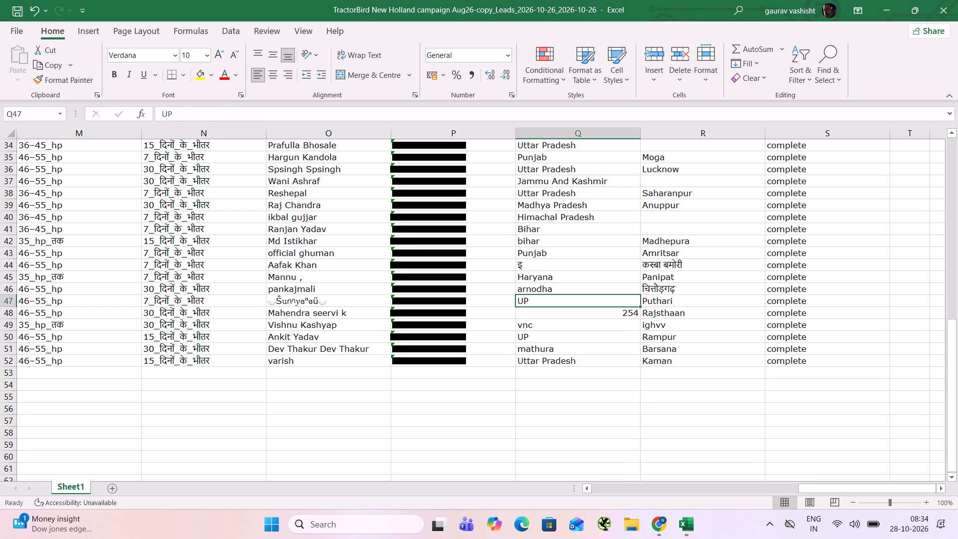
pyautogui.press('Down')
pyautogui.press('Down')
pyautogui.hotkey('ctrl', 'c')
pyautogui.press('Down')
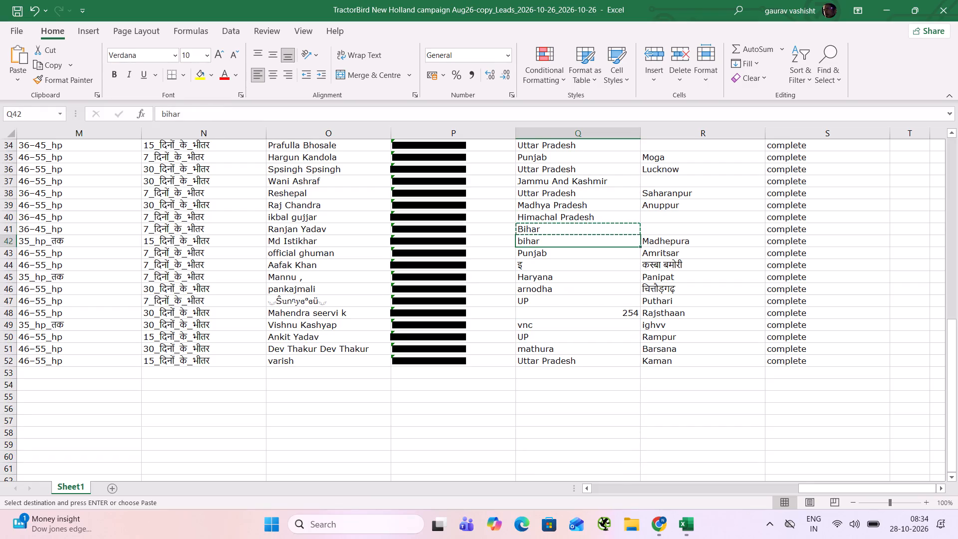
pyautogui.hotkey('ctrl', 'v')
# Clear both the state and city cells in row 44.
pyautogui.press('Down')
pyautogui.press('Down')
pyautogui.hotkey('ctrl', 'v')
pyautogui.press('Right')
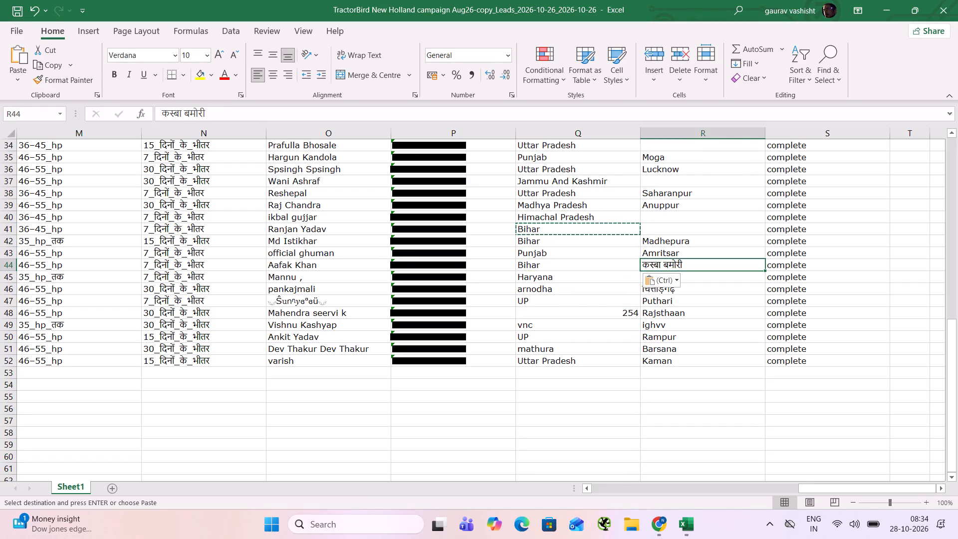
pyautogui.press('BackSpace')
pyautogui.press('Left')
pyautogui.press('BackSpace')
# Set row 46's state to Rajasthan and its city to Chittorgarh.
pyautogui.press('Down')
pyautogui.press('Down')
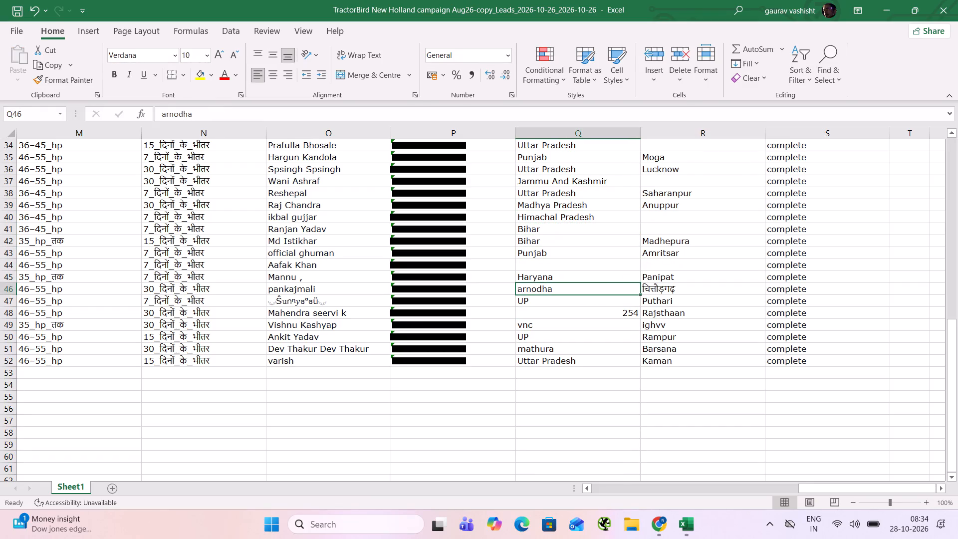
pyautogui.write('Rajasthan')
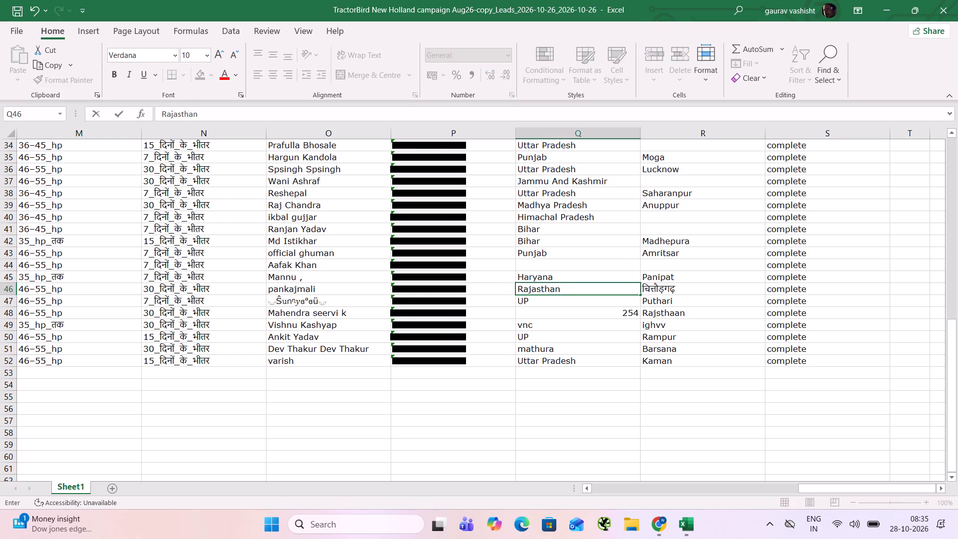
pyautogui.press('Right')
pyautogui.press('BackSpace')
pyautogui.write('Chittorgarh')
pyautogui.press('Down')
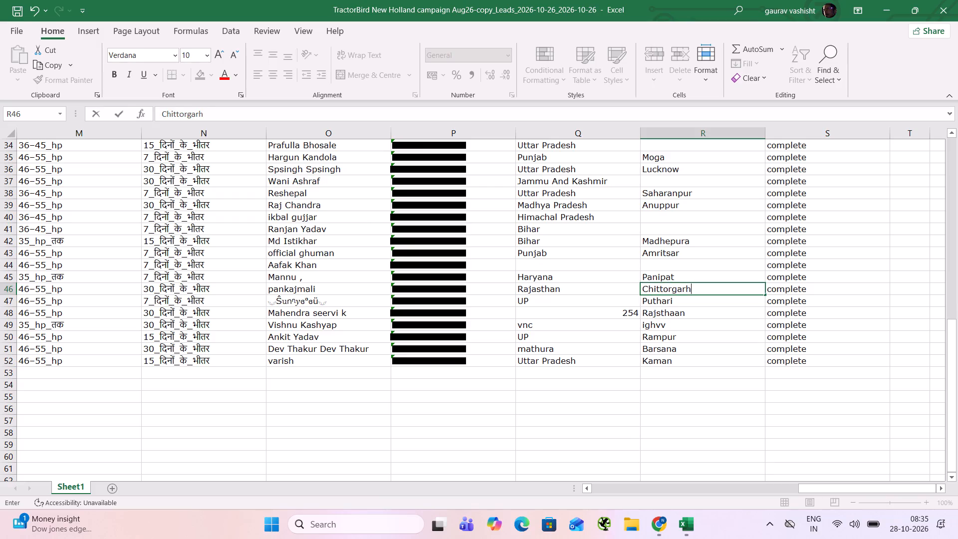
# Set the state in row 47 to Uttar Pradesh.
pyautogui.press('Left')
pyautogui.press('Down')
pyautogui.press('Up')
pyautogui.write('Utta')
pyautogui.press('space')
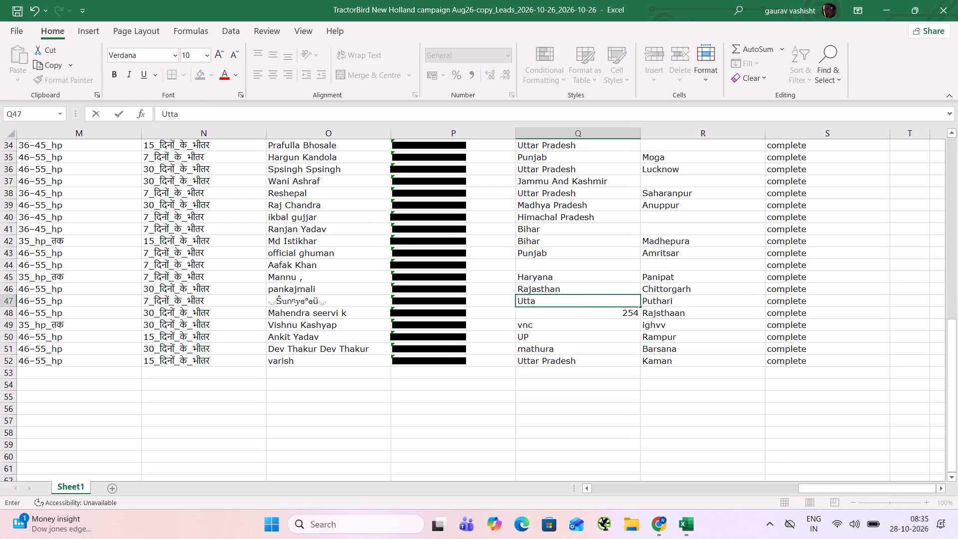
pyautogui.press('BackSpace')
pyautogui.press('r')
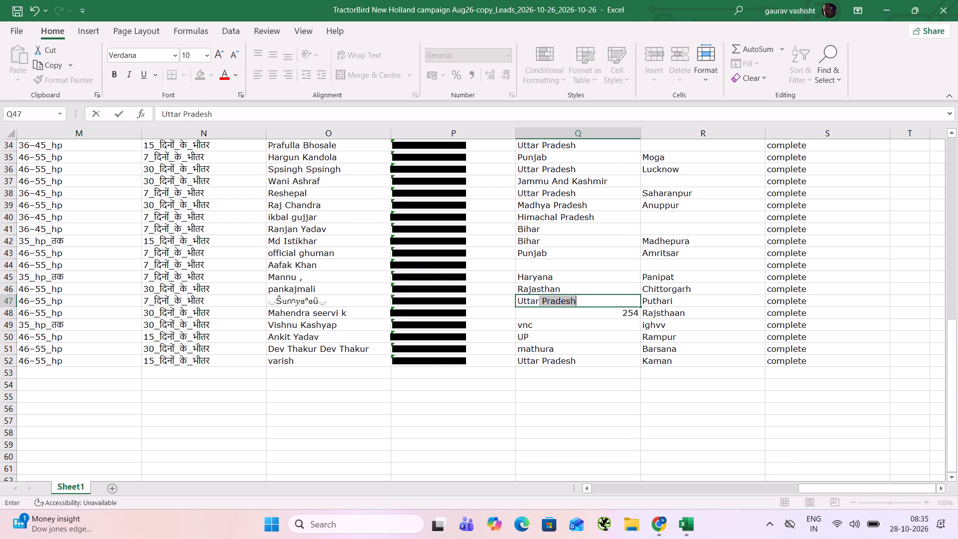
pyautogui.press('Return')
# Set row 48's state to Rajasthan and clear its city cell.
pyautogui.press('BackSpace')
pyautogui.press('Right')
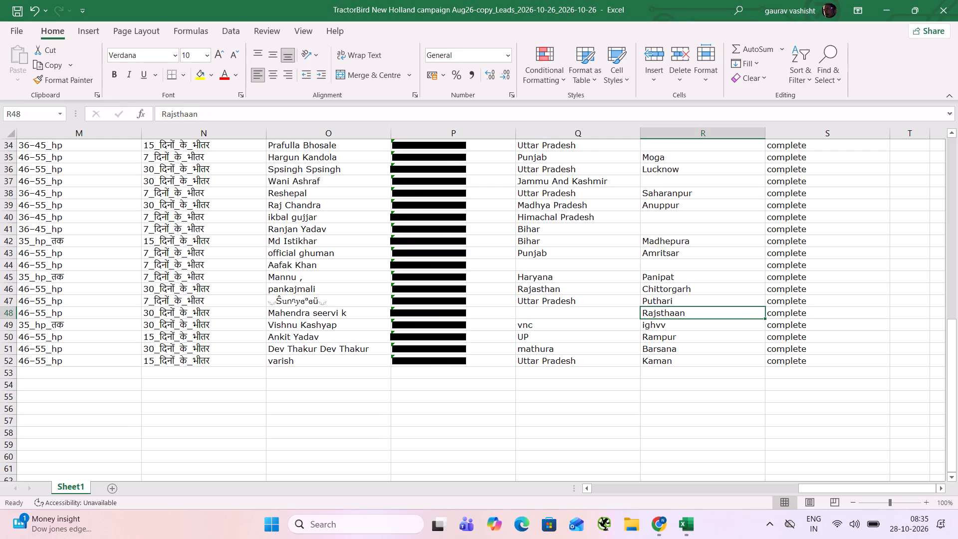
pyautogui.hotkey('ctrl', 'c')
pyautogui.hotkey('ctrl', 'x')
pyautogui.press('Left')
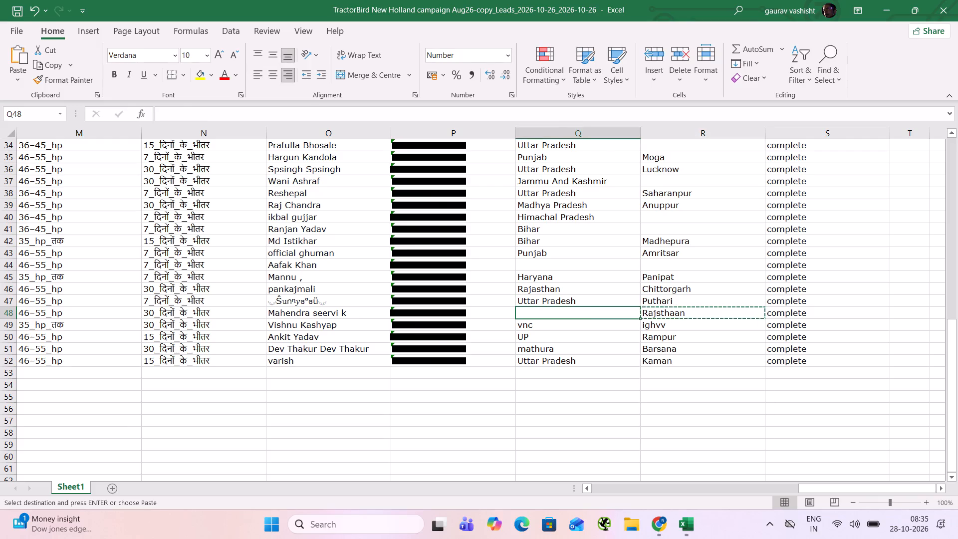
pyautogui.write('Rajasthan')
pyautogui.press('Right')
pyautogui.press('BackSpace')
# Clear the invalid city and state entries in row 49.
pyautogui.press('Down')
pyautogui.press('BackSpace')
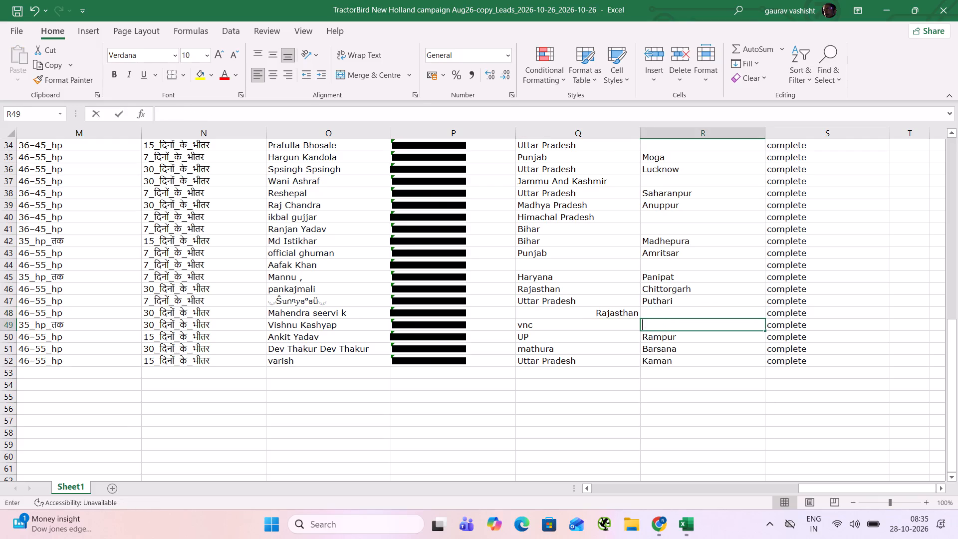
pyautogui.press('Left')
pyautogui.press('BackSpace')
# Copy Uttar Pradesh from row 47 into the state cells of rows 50 to 52.
pyautogui.press('Up')
pyautogui.press('Up')
pyautogui.hotkey('ctrl', 'c')
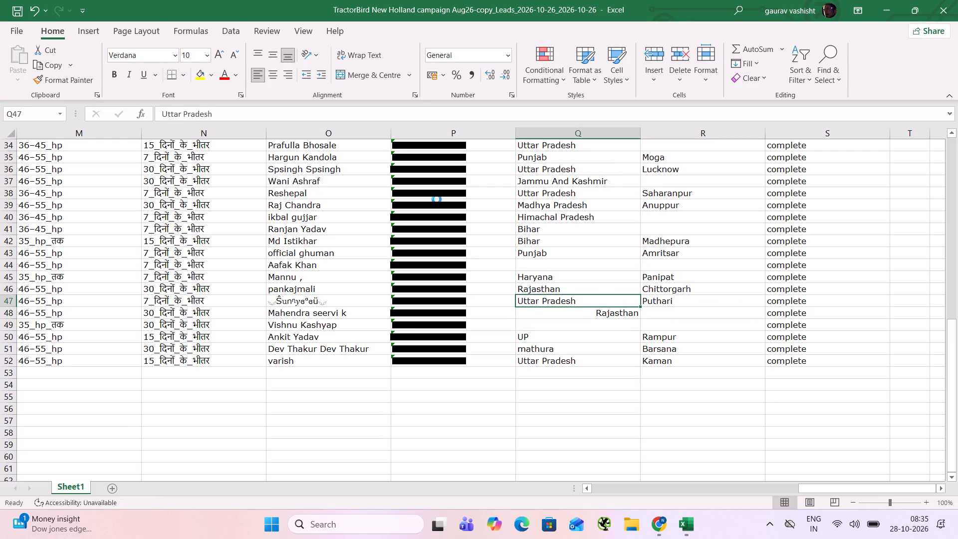
pyautogui.press('Down')
pyautogui.press('Down')
pyautogui.hotkey('ctrl', 'Down')
pyautogui.hotkey('ctrl', 'v')
pyautogui.press('Down')
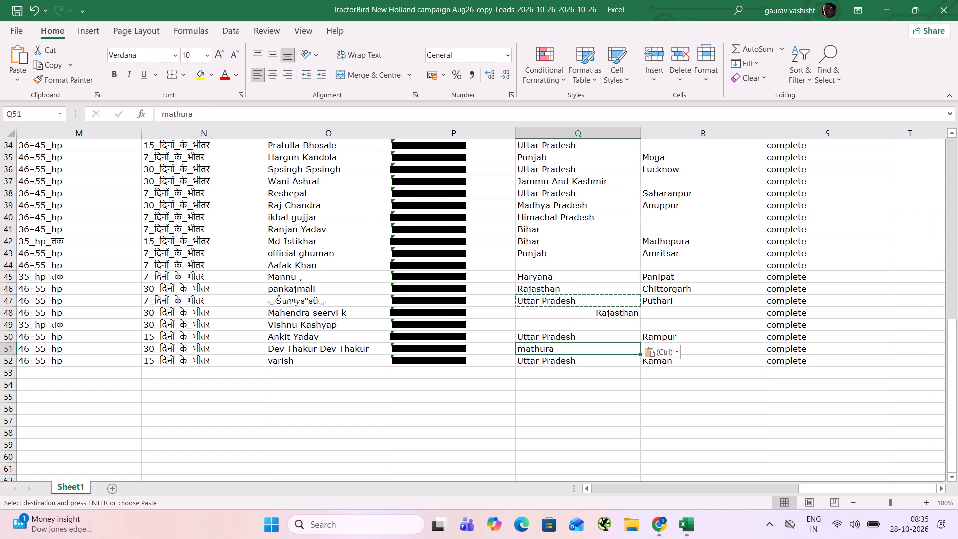
pyautogui.hotkey('ctrl', 'v')
pyautogui.press('Down')
pyautogui.hotkey('ctrl', 'v')
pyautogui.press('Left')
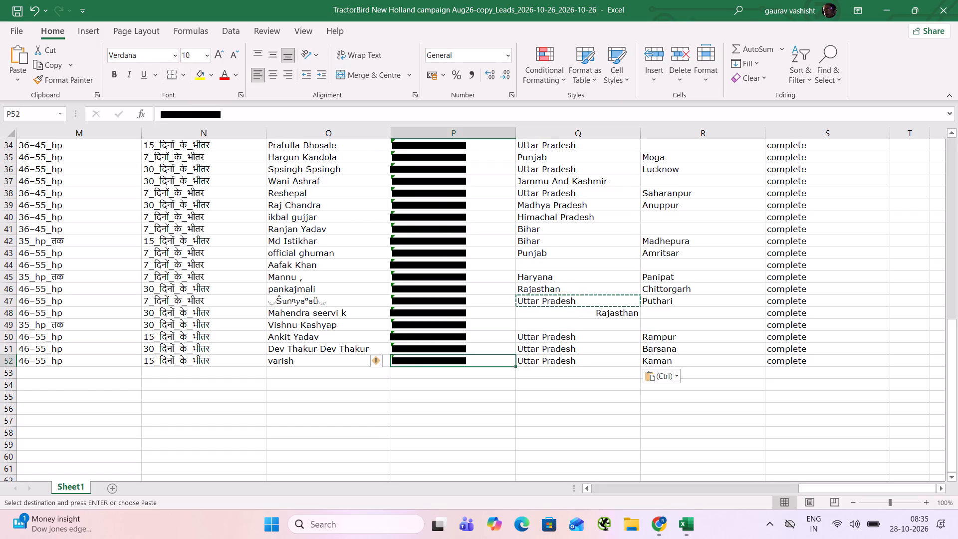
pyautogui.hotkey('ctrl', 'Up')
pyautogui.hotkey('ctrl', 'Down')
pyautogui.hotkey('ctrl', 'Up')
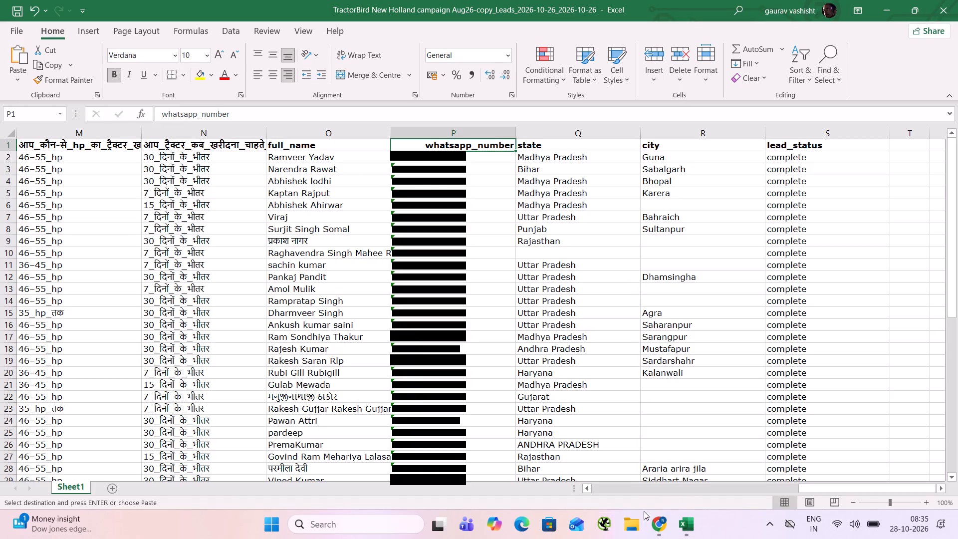
# Switch to File Explorer and copy the file name of the TractorBird New Holland campaign leads workbook in Downloads.
pyautogui.click(623, 530)
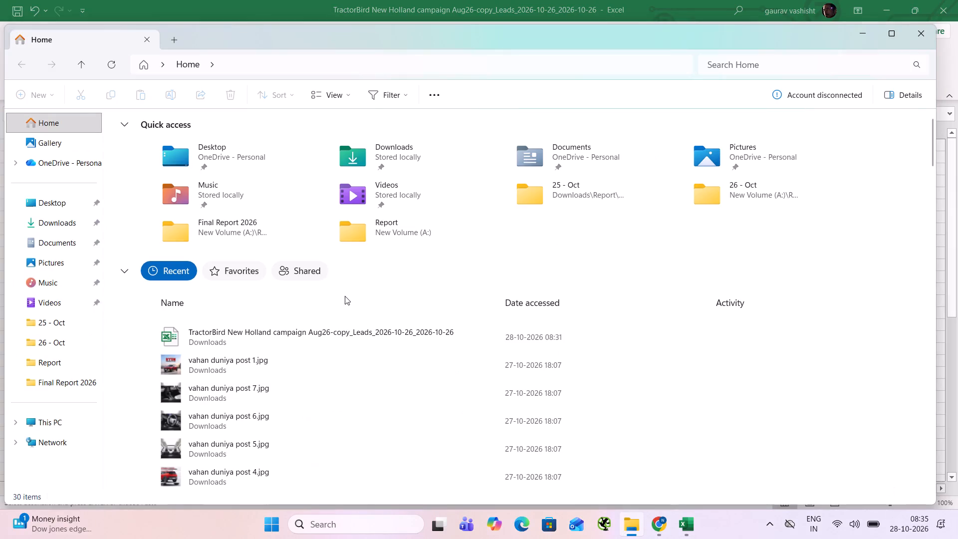
pyautogui.click(44, 218)
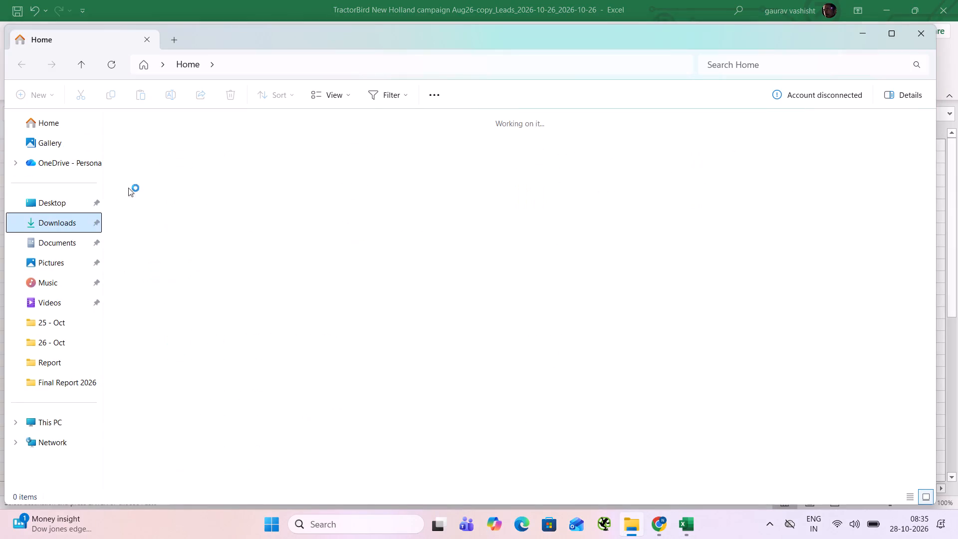
pyautogui.click(155, 164)
pyautogui.click(172, 93)
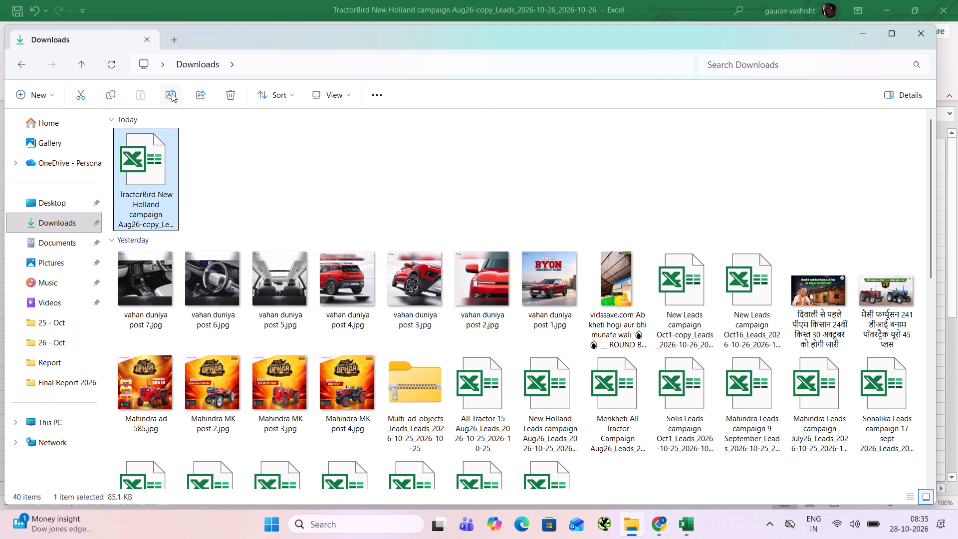
pyautogui.hotkey('ctrl', 'c')
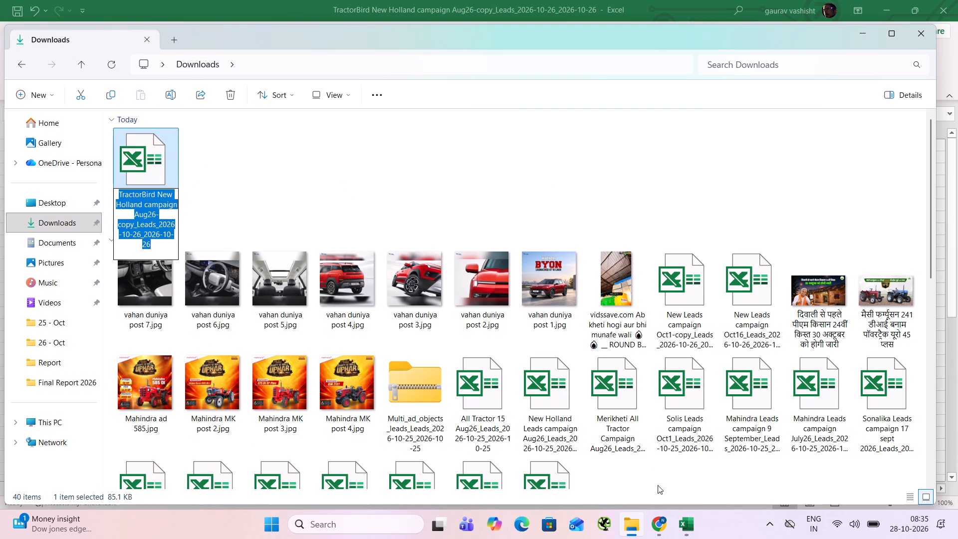
# Switch back to Excel and start Save As, choosing the Raw Report Oct 2026 folder inside Report > Raw Report 2026.
pyautogui.click(686, 528)
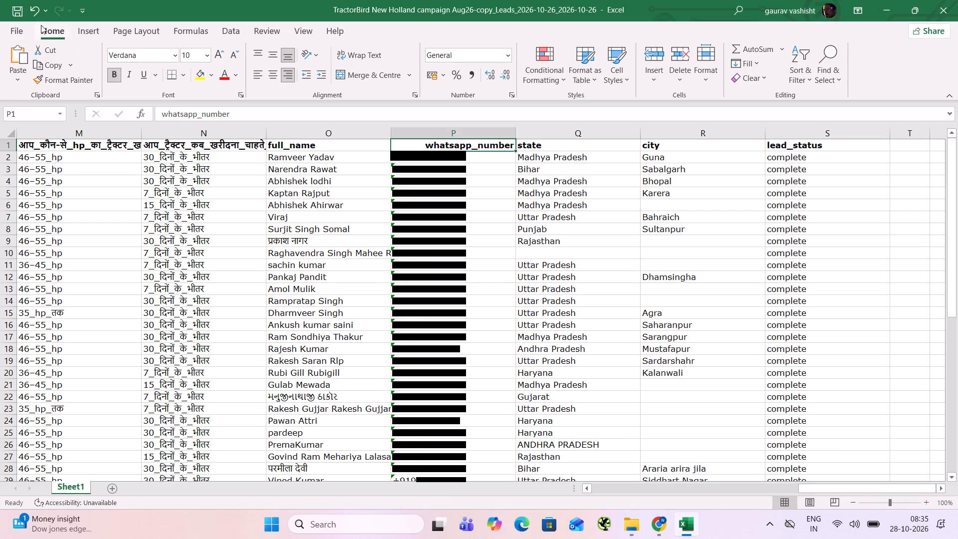
pyautogui.click(10, 34)
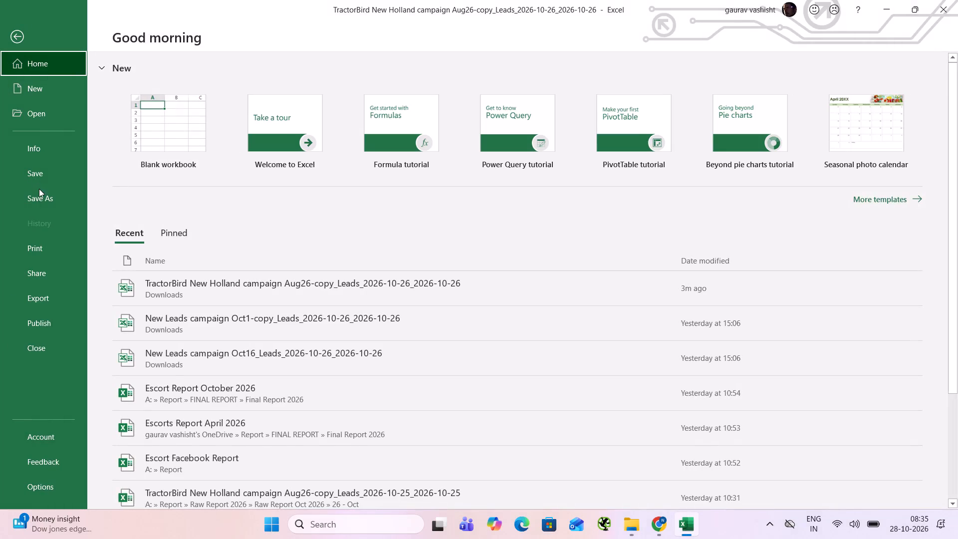
pyautogui.click(40, 196)
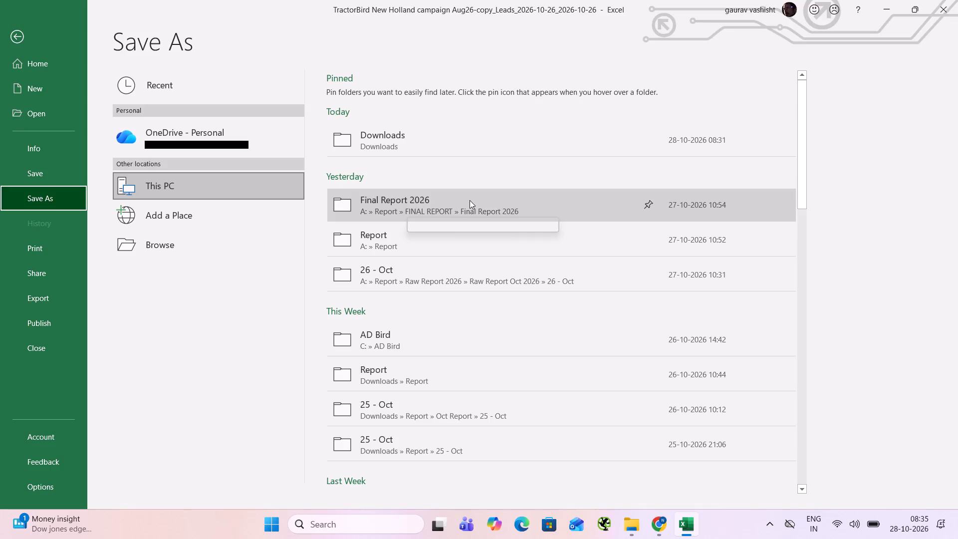
pyautogui.moveTo(470, 200); pyautogui.dragTo(357, 238)
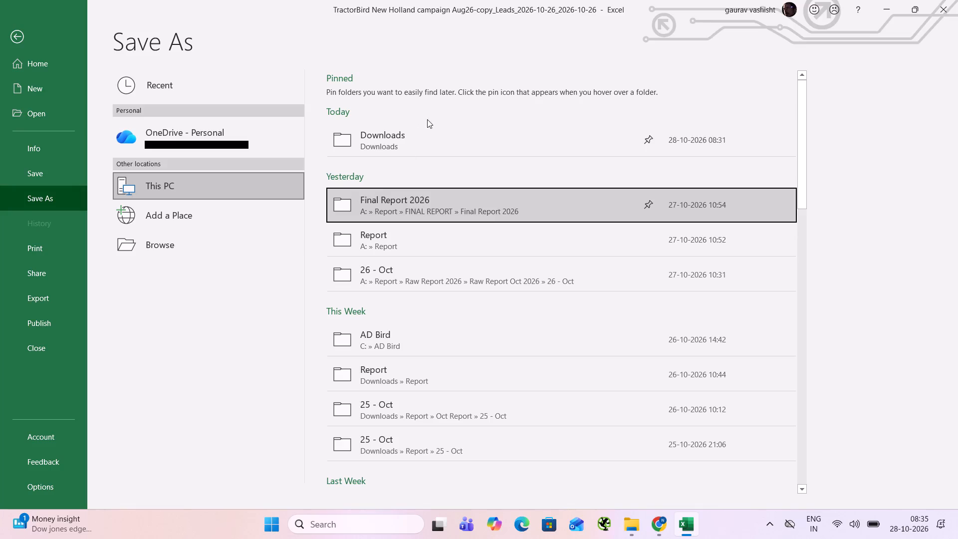
pyautogui.click(333, 137)
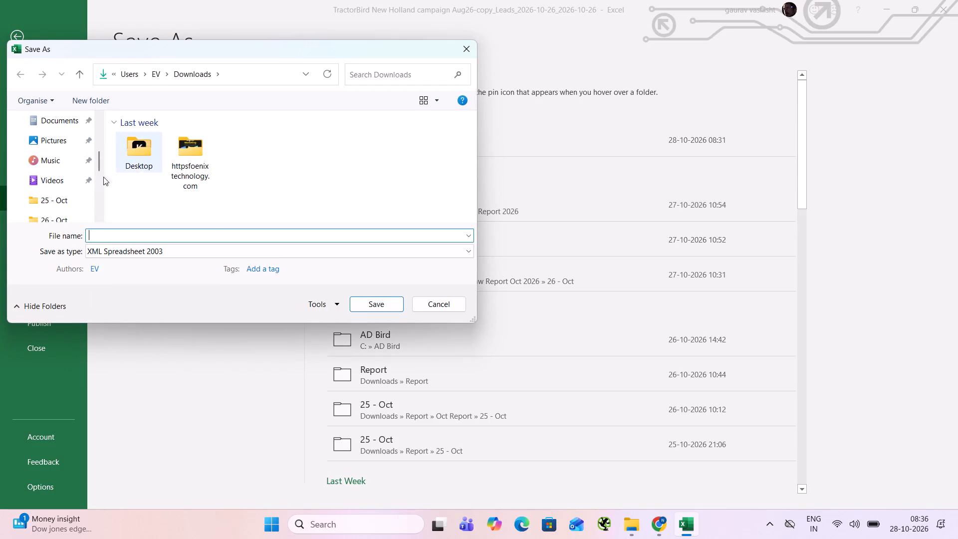
pyautogui.click(101, 191)
pyautogui.click(101, 191)
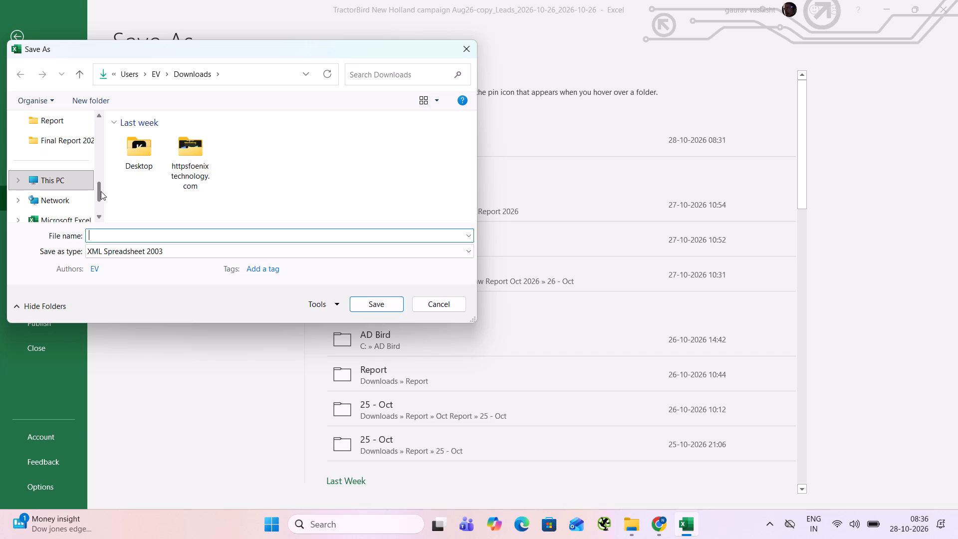
pyautogui.click(99, 193)
pyautogui.moveTo(99, 193); pyautogui.dragTo(101, 183)
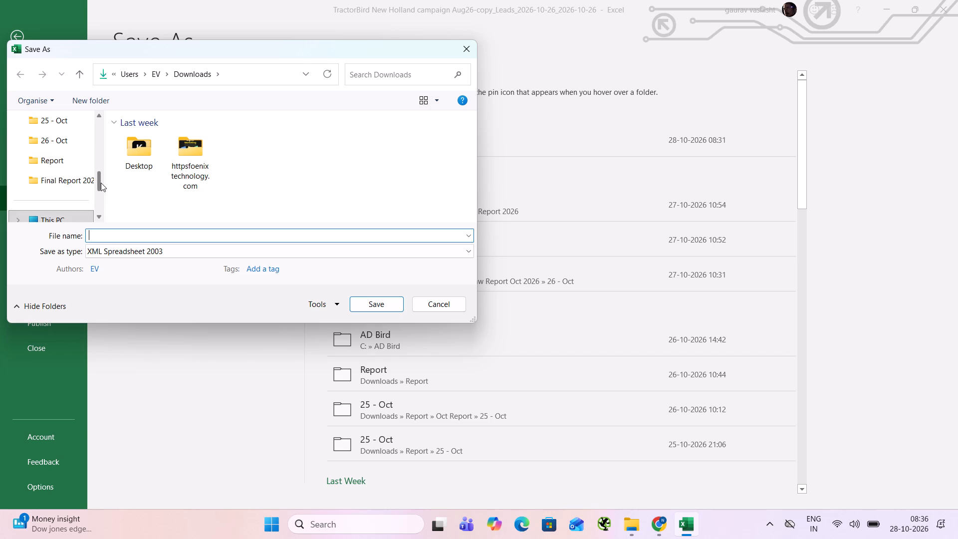
pyautogui.moveTo(101, 183); pyautogui.dragTo(98, 176)
pyautogui.click(64, 185)
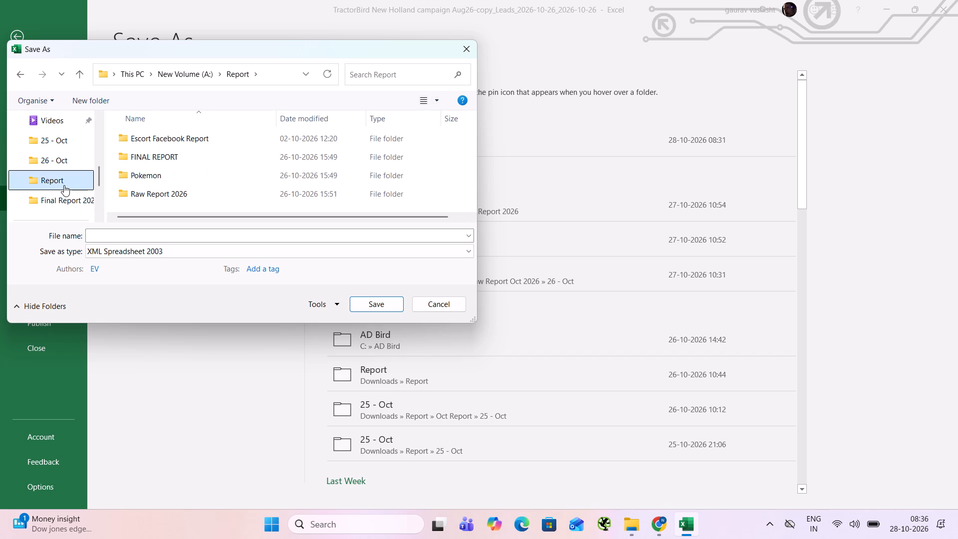
pyautogui.doubleClick(157, 192)
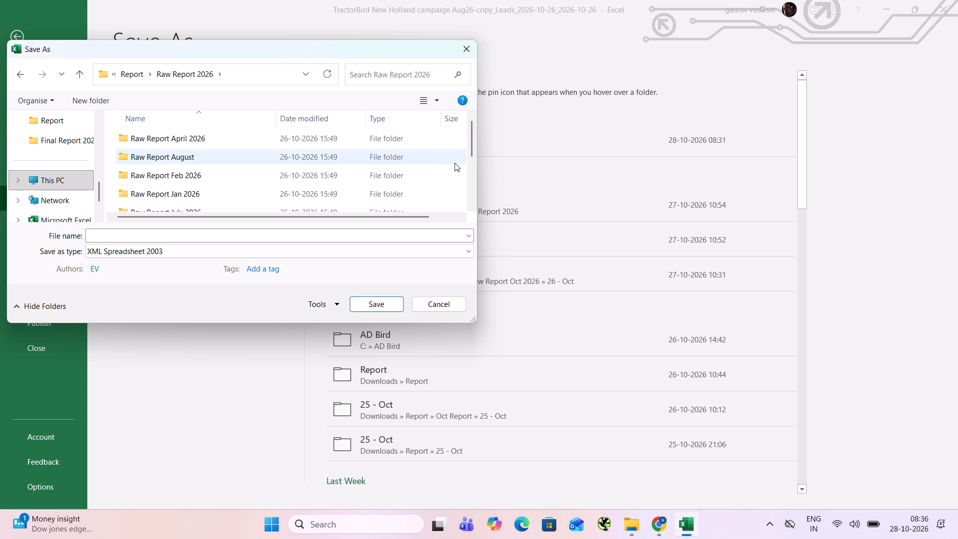
pyautogui.click(476, 166)
pyautogui.moveTo(473, 167); pyautogui.dragTo(473, 179)
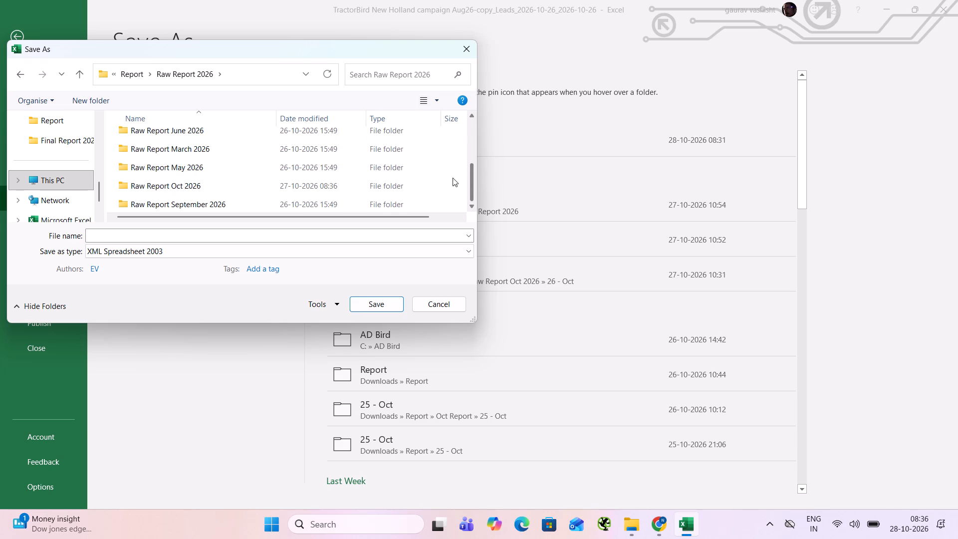
pyautogui.doubleClick(383, 180)
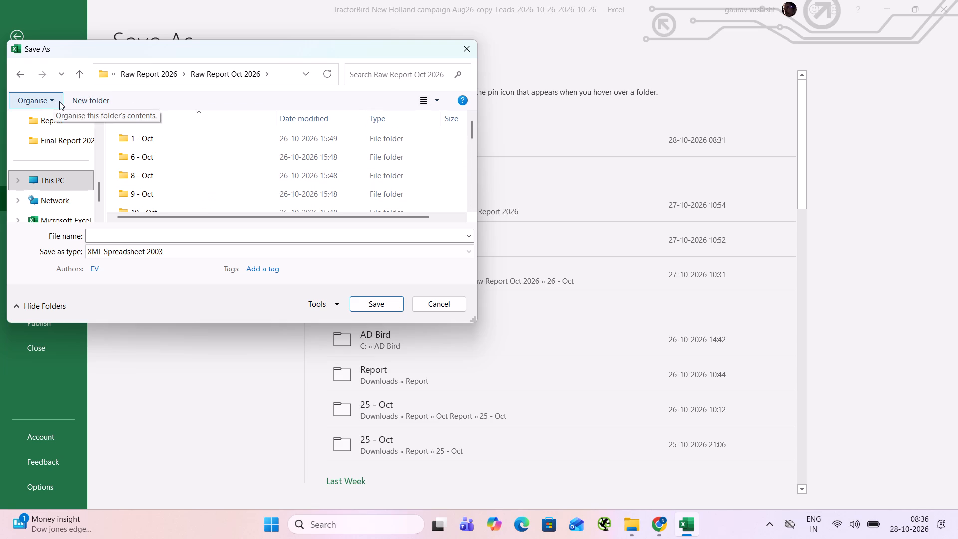
# Create a new folder named 27- Oct inside Raw Report Oct 2026 and open it as the save location.
pyautogui.moveTo(77, 101); pyautogui.dragTo(252, 147)
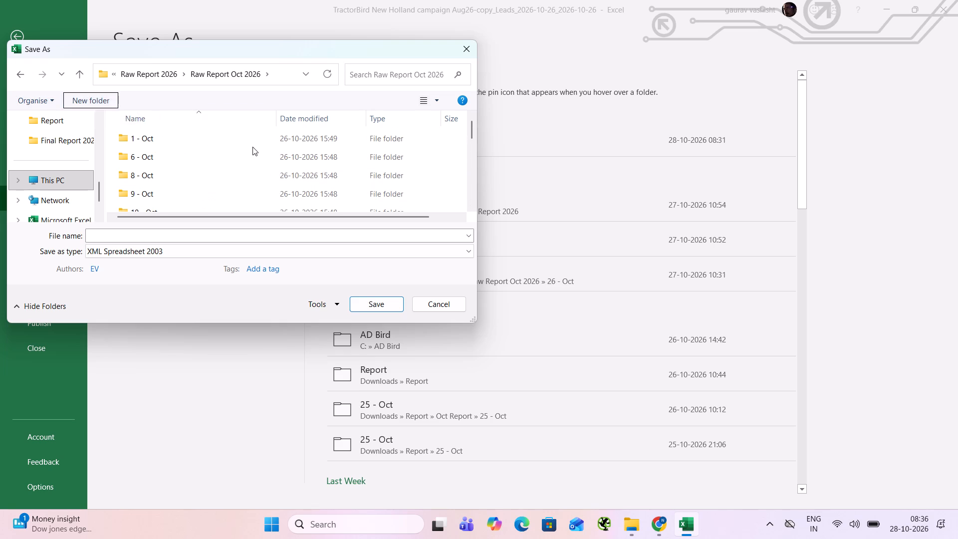
pyautogui.click(472, 145)
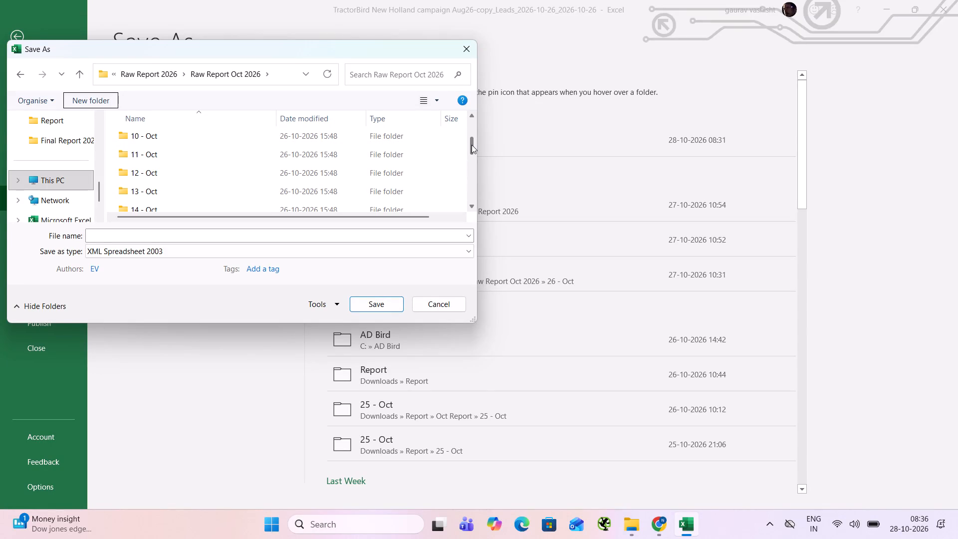
pyautogui.moveTo(472, 145); pyautogui.dragTo(471, 175)
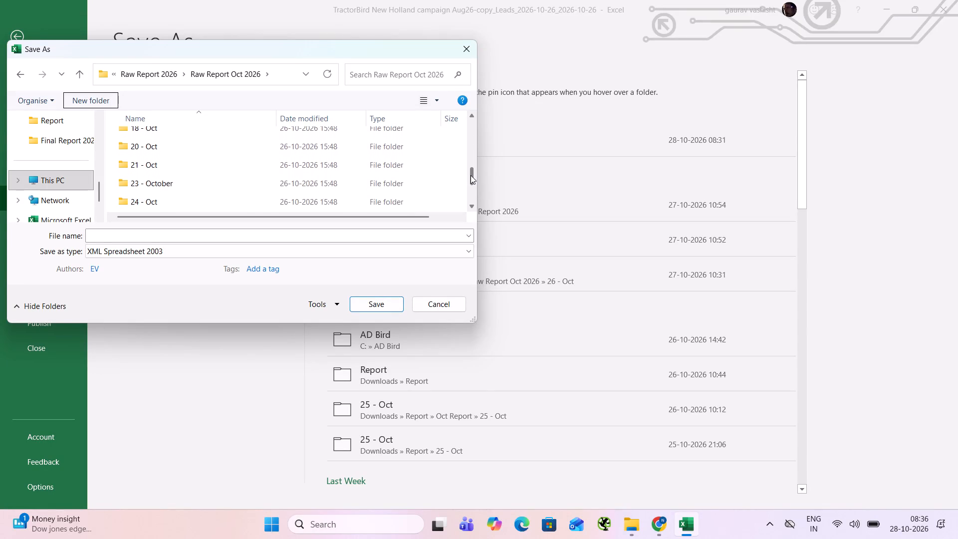
pyautogui.moveTo(471, 175); pyautogui.dragTo(463, 198)
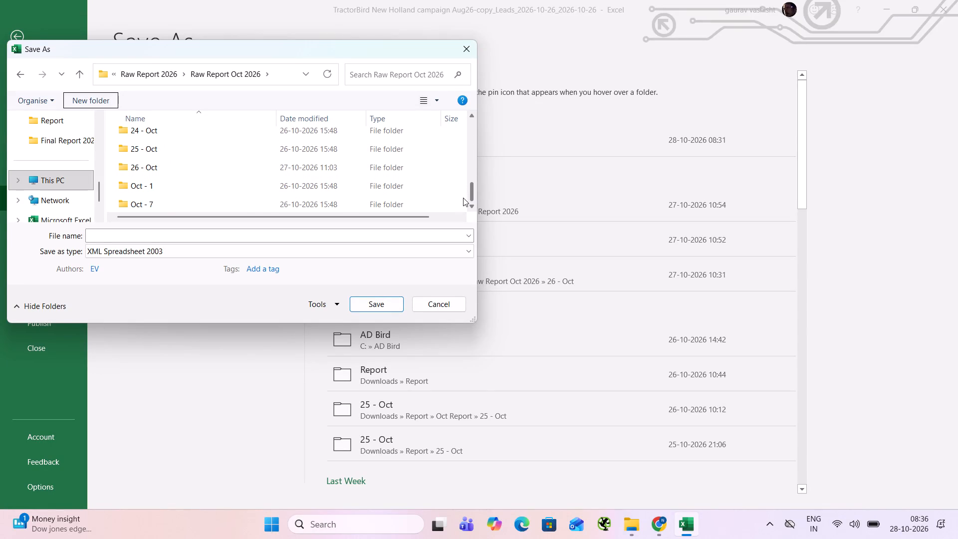
pyautogui.moveTo(463, 198); pyautogui.dragTo(463, 198)
pyautogui.click(79, 98)
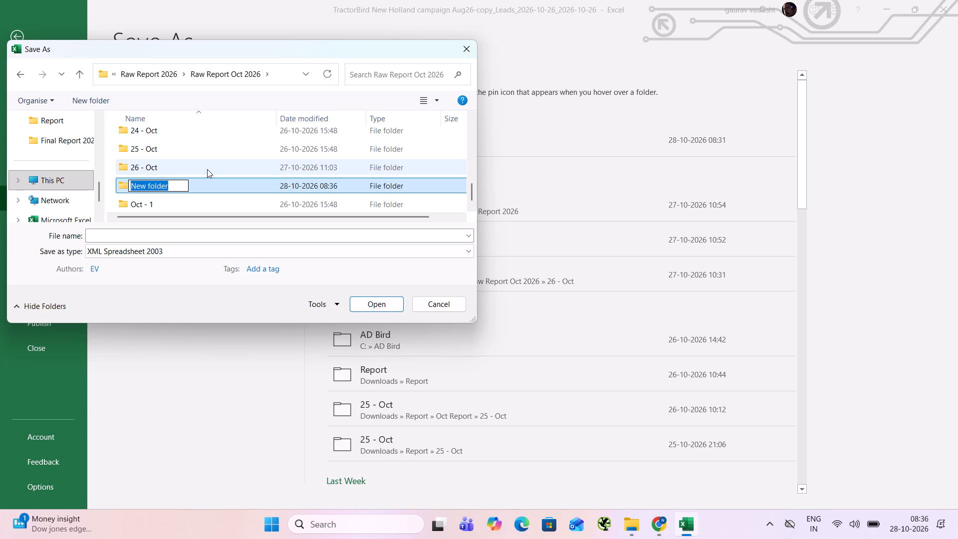
pyautogui.press('2')
pyautogui.write('7-')
pyautogui.press('space')
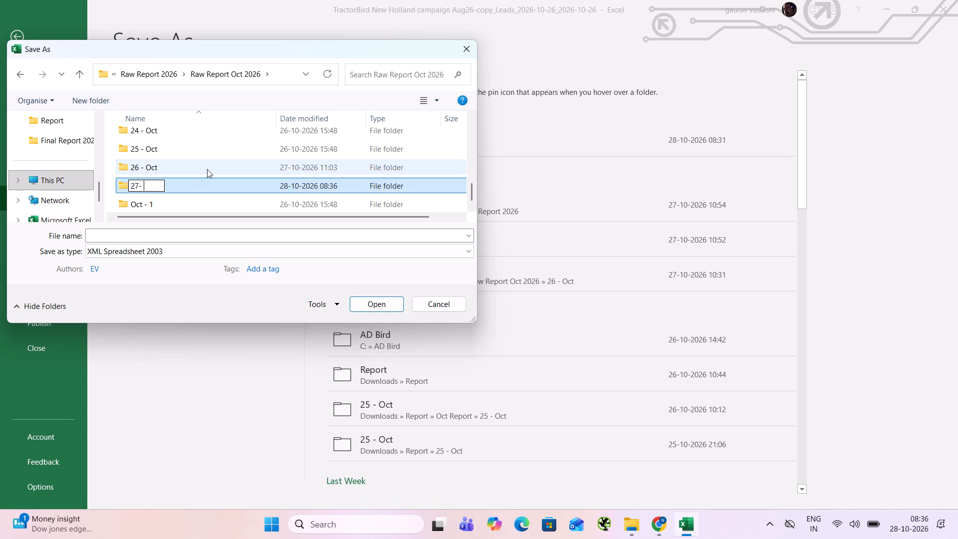
pyautogui.write('Oct')
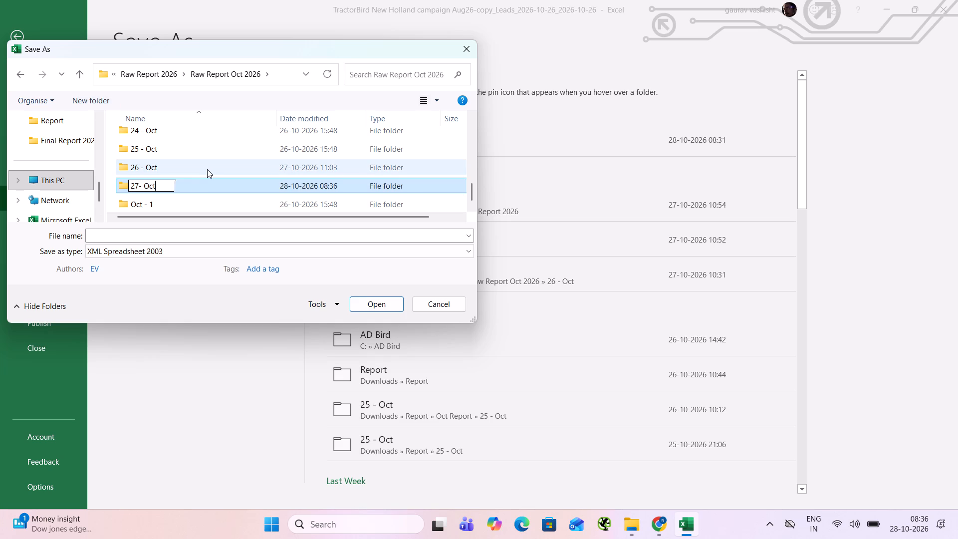
pyautogui.press('Left')
pyautogui.press('Left')
pyautogui.press('Left')
pyautogui.press('Left')
pyautogui.press('Left')
pyautogui.click(207, 169)
pyautogui.click(210, 185)
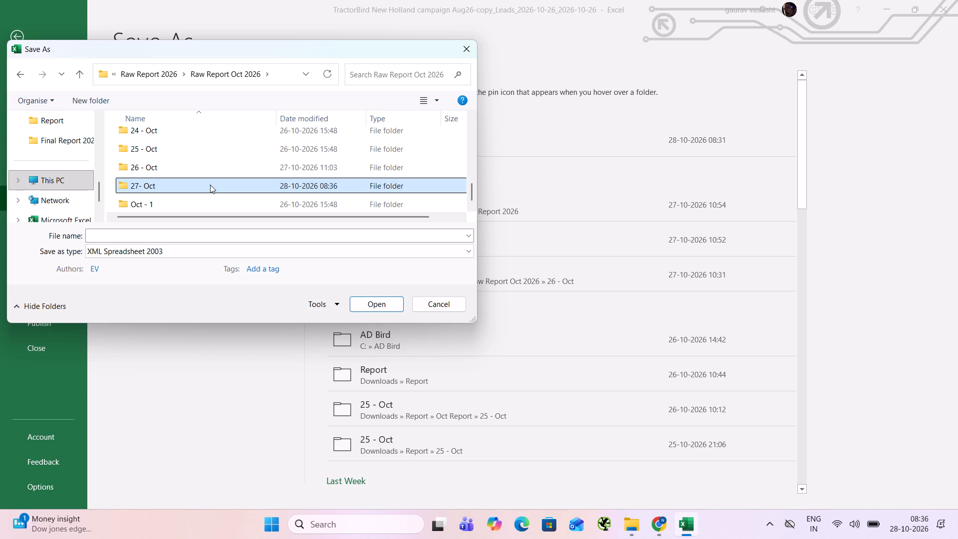
pyautogui.doubleClick(210, 185)
# Save the file as an Excel Workbook named TractorBird New Holland campaign Aug26-copy_Leads_2026-10-26_2026-10-26, and close the workbook.
pyautogui.click(195, 231)
pyautogui.hotkey('ctrl', 'v')
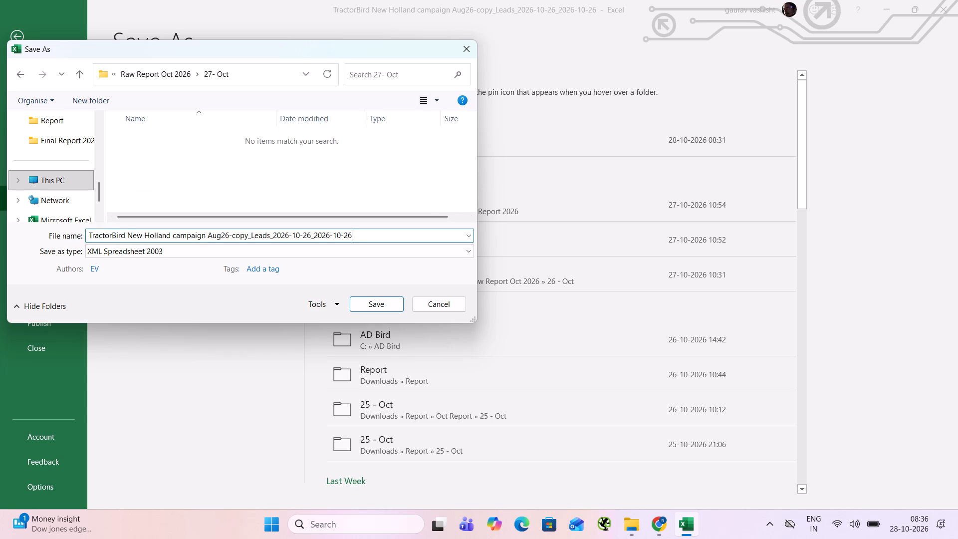
pyautogui.click(193, 249)
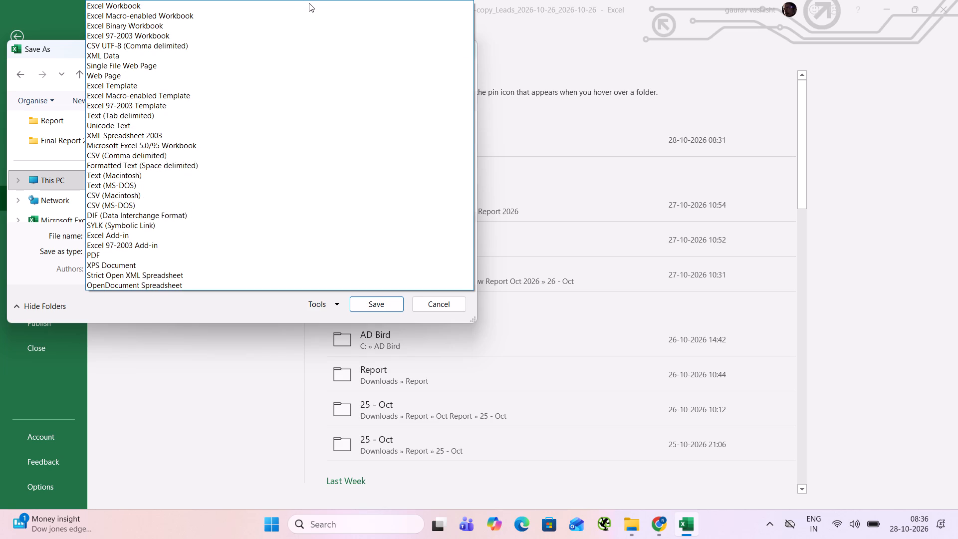
pyautogui.click(309, 3)
pyautogui.click(385, 321)
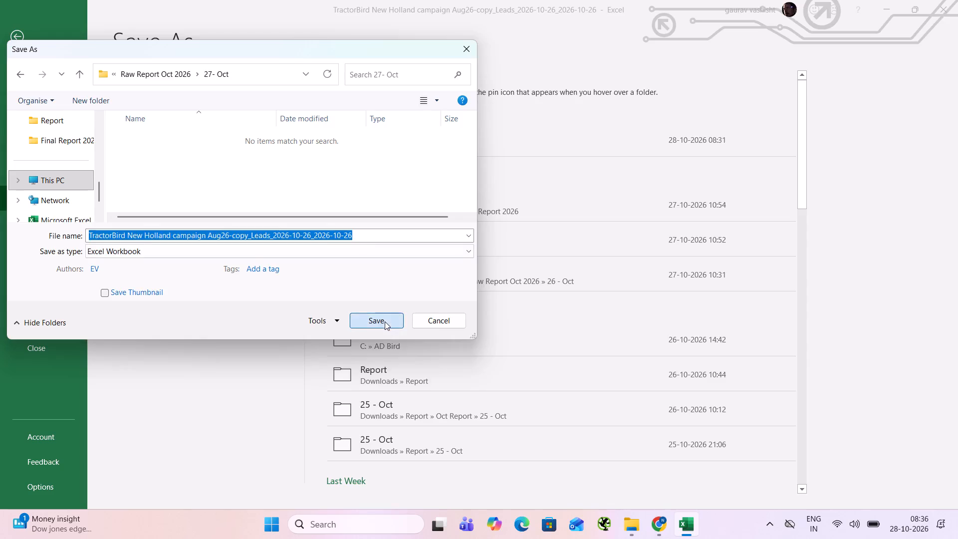
pyautogui.hotkey('ctrl', 's')
pyautogui.click(957, 0)
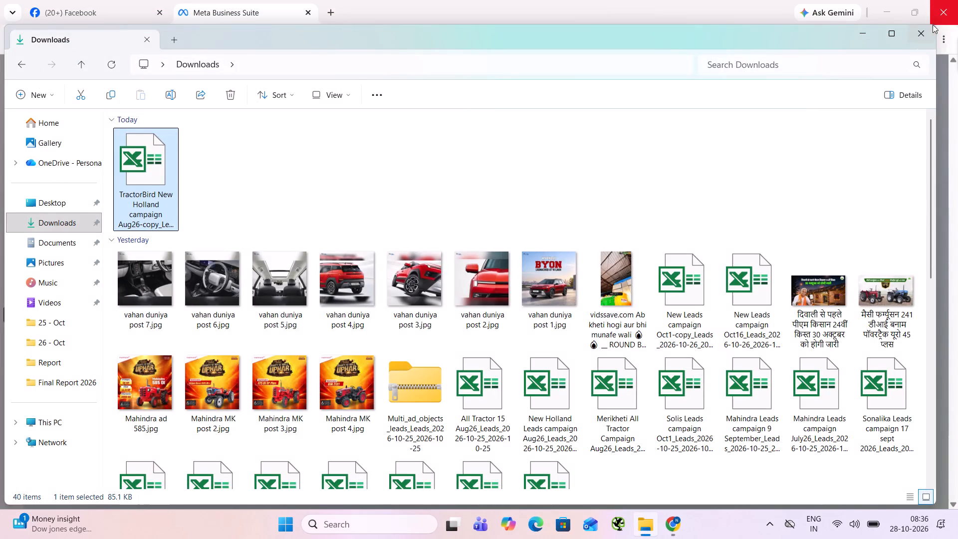
# Close the Downloads window and switch Meta Business Suite in Chrome to the page of the Tractor Choice portfolio with one asset.
pyautogui.click(913, 37)
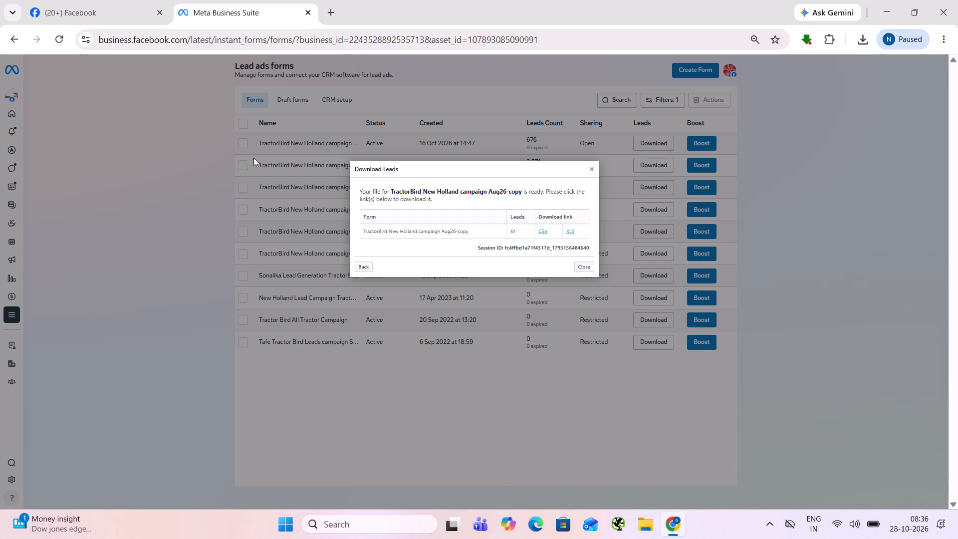
pyautogui.click(18, 74)
pyautogui.click(3, 98)
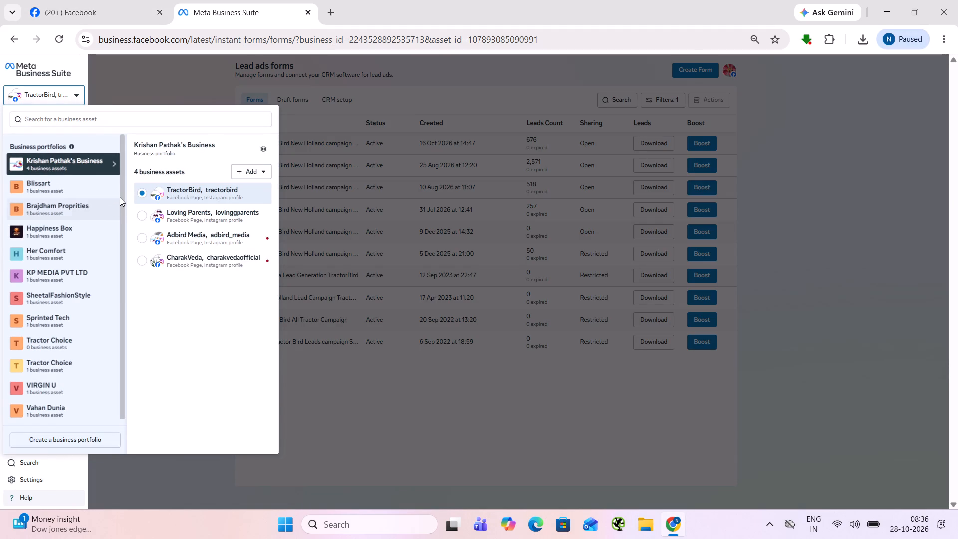
pyautogui.moveTo(120, 197); pyautogui.dragTo(129, 305)
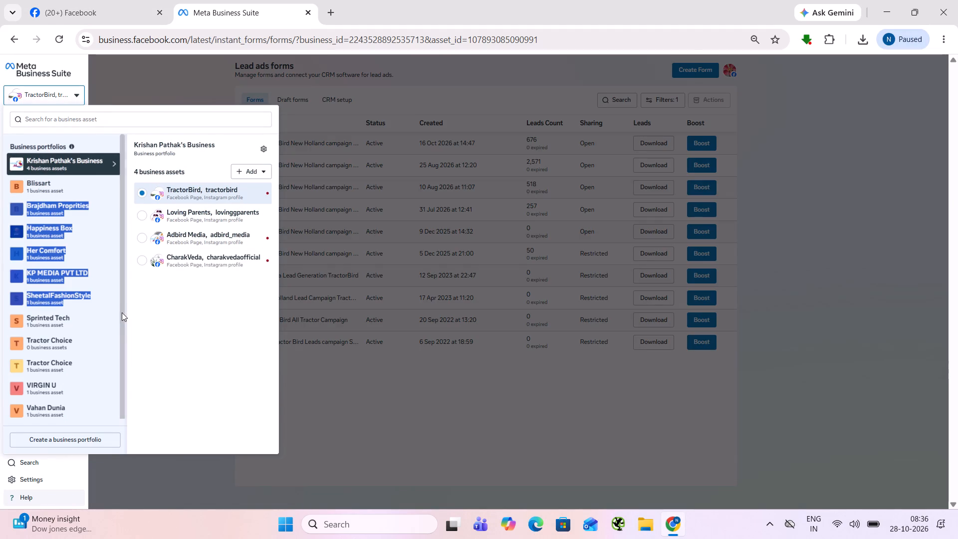
pyautogui.moveTo(122, 312); pyautogui.dragTo(124, 383)
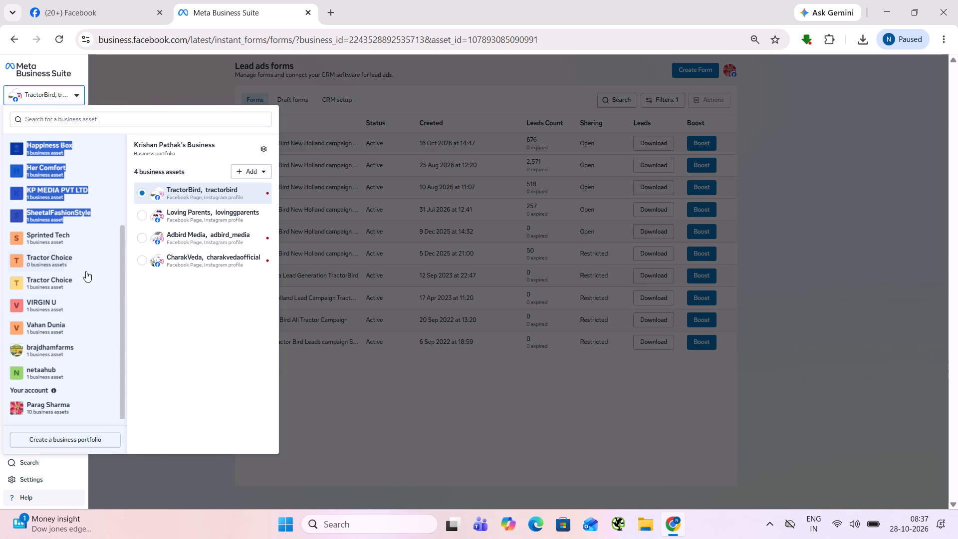
pyautogui.click(60, 288)
pyautogui.click(184, 187)
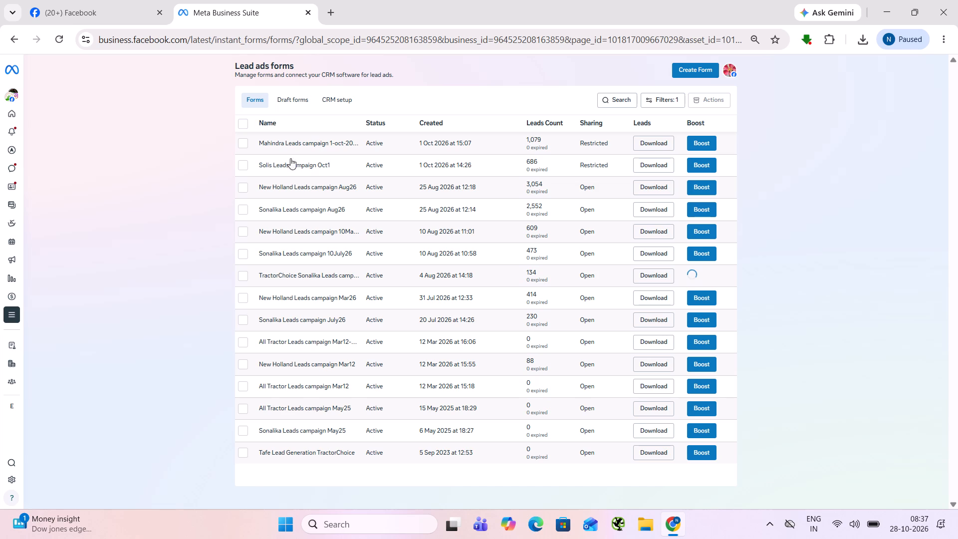
# Download the leads of the Mahindra Leads campaign 1-oct-2026 form for yesterday, 27 Oct 2026, as an XLS file.
pyautogui.click(660, 147)
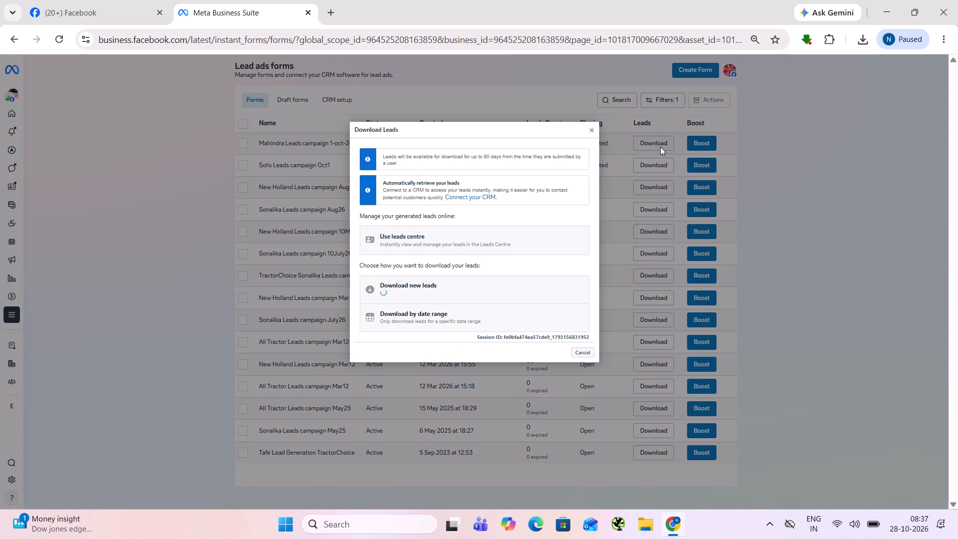
pyautogui.click(466, 309)
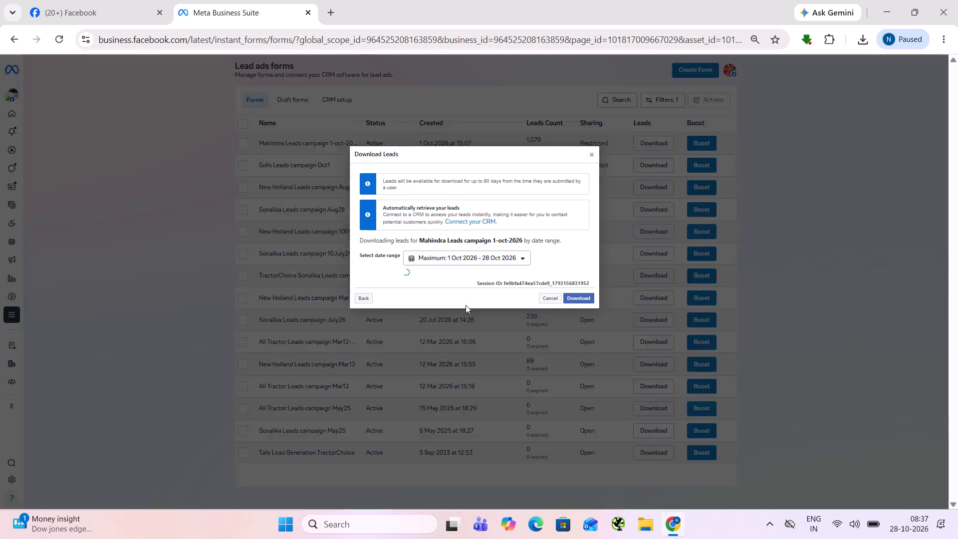
pyautogui.click(486, 232)
pyautogui.click(493, 244)
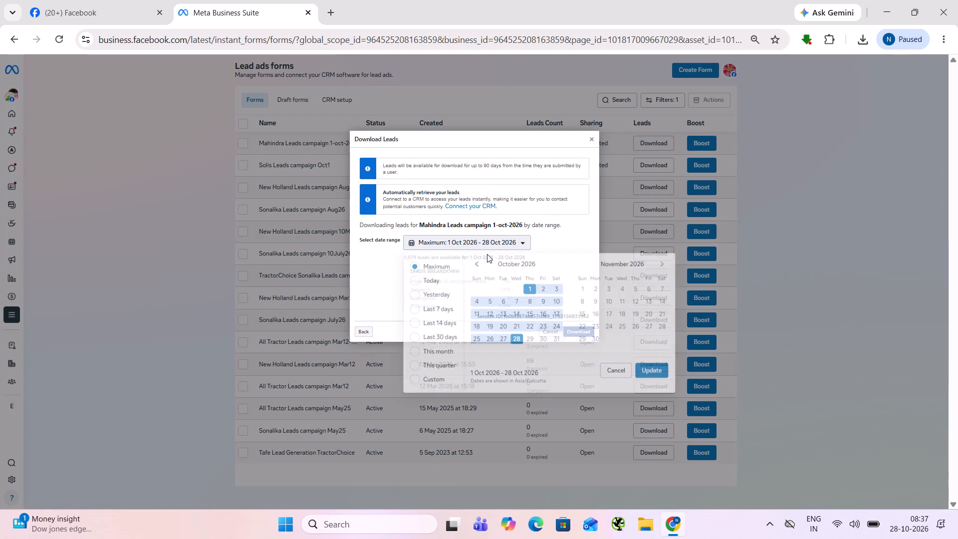
pyautogui.click(436, 292)
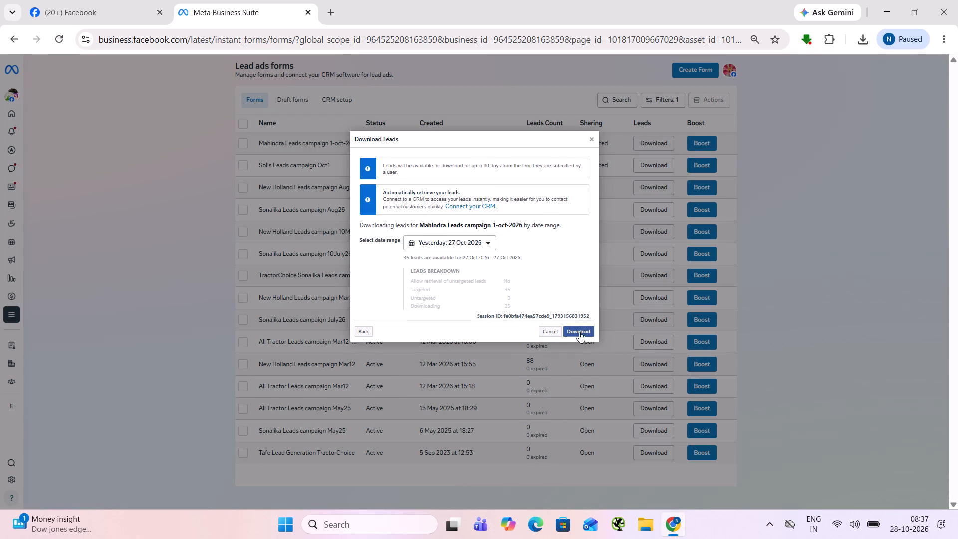
pyautogui.click(579, 327)
pyautogui.click(568, 228)
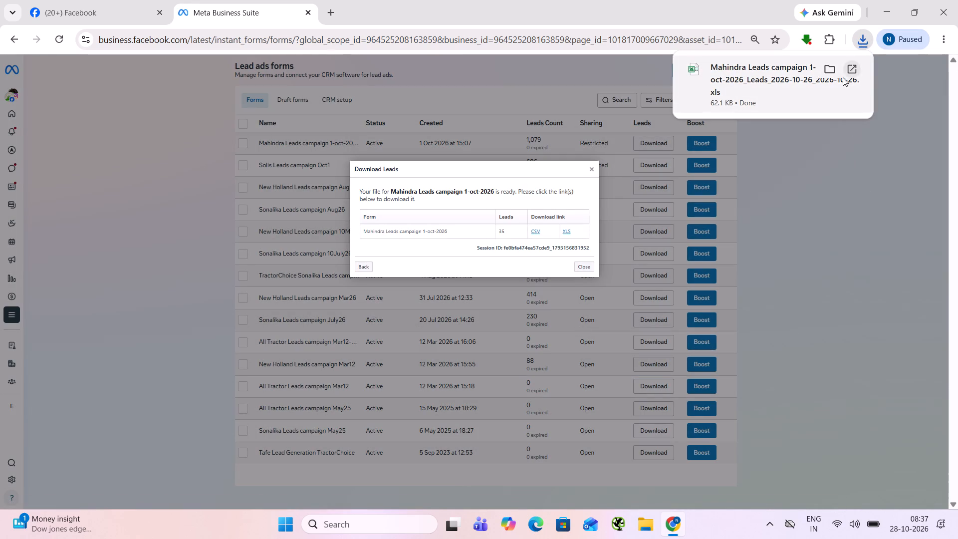
# Open the downloaded Mahindra leads file in Excel, accepting the format mismatch, and enable editing.
pyautogui.click(852, 71)
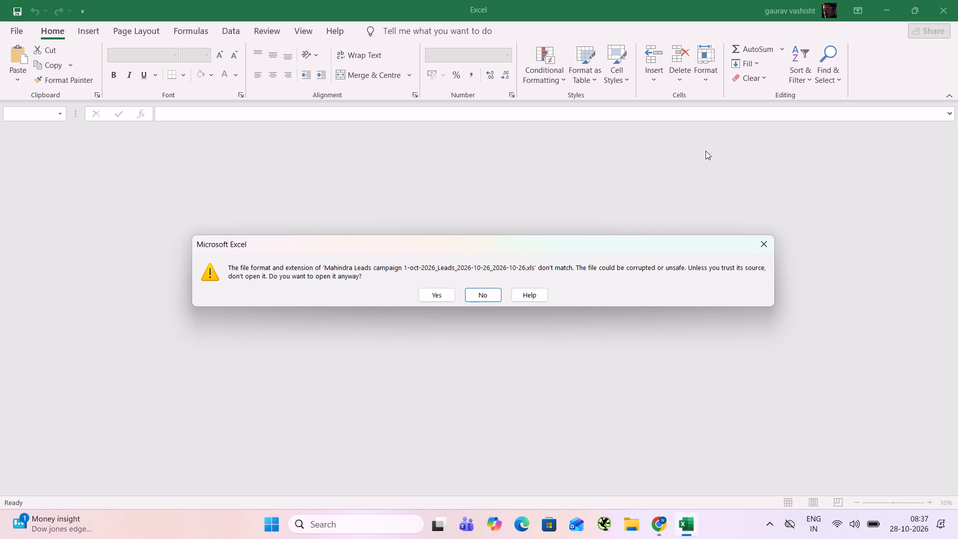
pyautogui.click(441, 295)
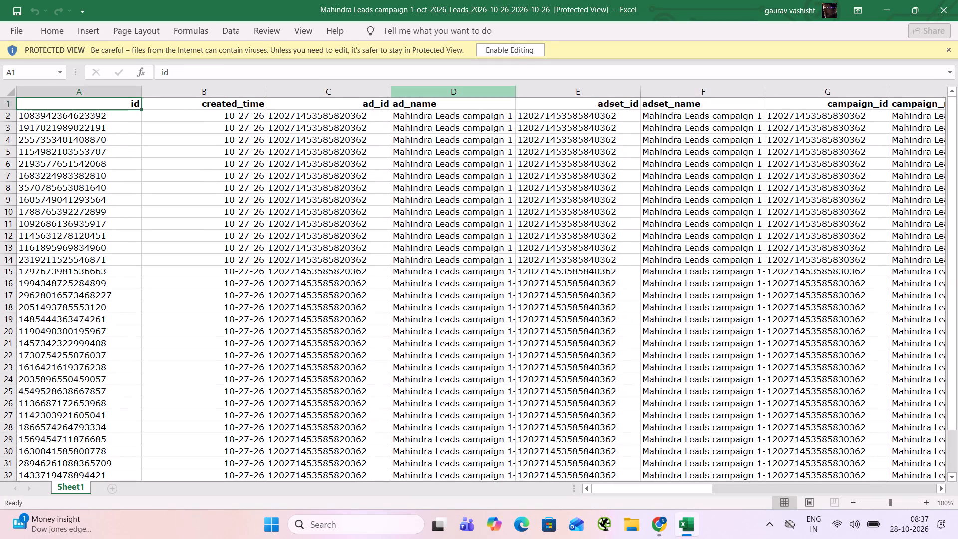
pyautogui.click(519, 42)
pyautogui.click(517, 51)
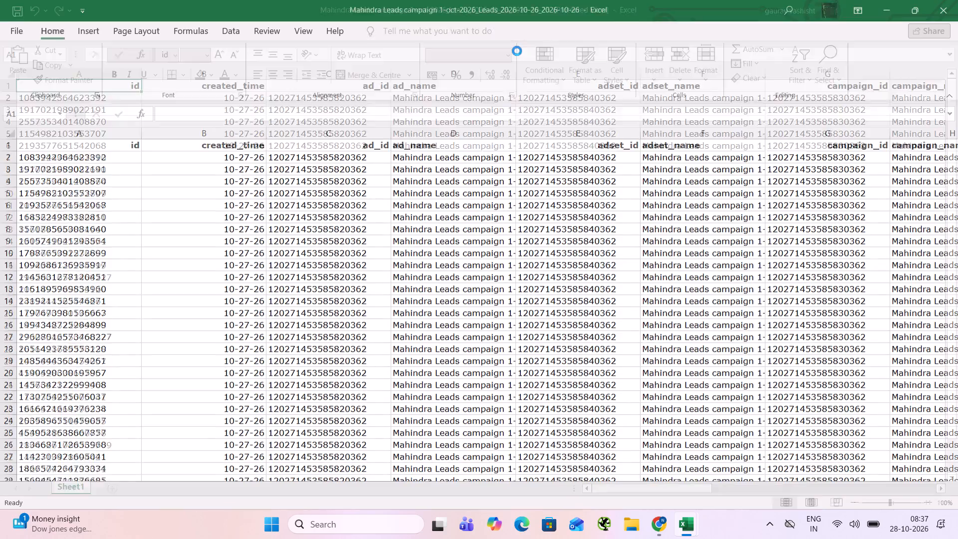
# Set the state in row 2 to Madhya Pradesh and clear the city in that row.
pyautogui.hotkey('ctrl', 'Right')
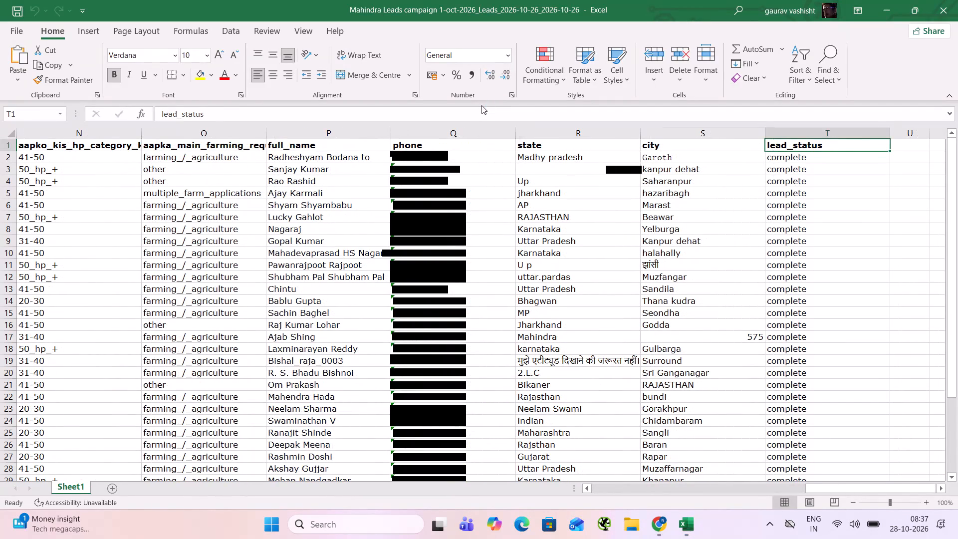
pyautogui.press('Left')
pyautogui.press('Left')
pyautogui.press('Down')
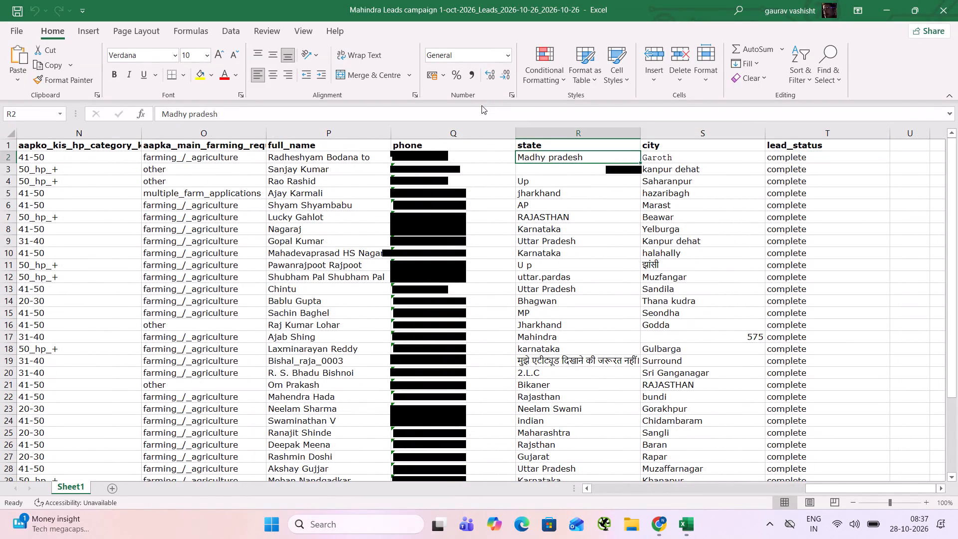
pyautogui.write('Madhya Pradesh')
pyautogui.press('Right')
pyautogui.press('BackSpace')
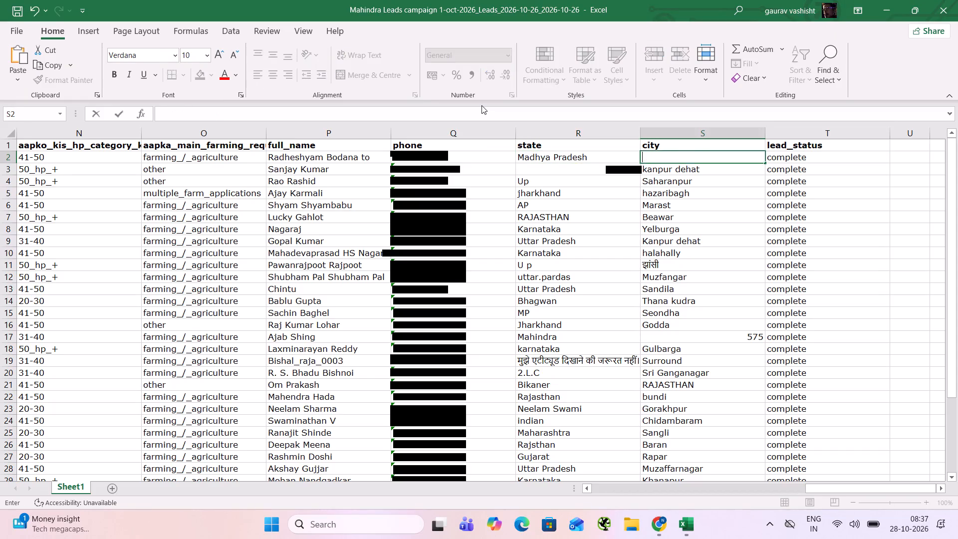
pyautogui.press('Down')
# Set row 3's state to Uttar Pradesh and its city to Kanpur dehat.
pyautogui.press('Left')
pyautogui.write('Uttar')
pyautogui.press('space')
pyautogui.press('Return')
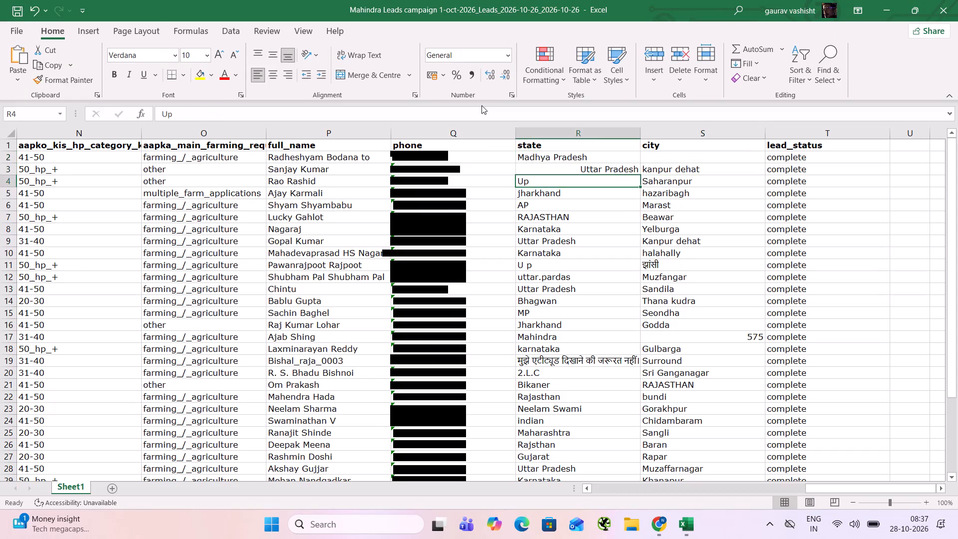
pyautogui.press('Right')
pyautogui.press('Up')
pyautogui.write('Kanpur')
pyautogui.press('Down')
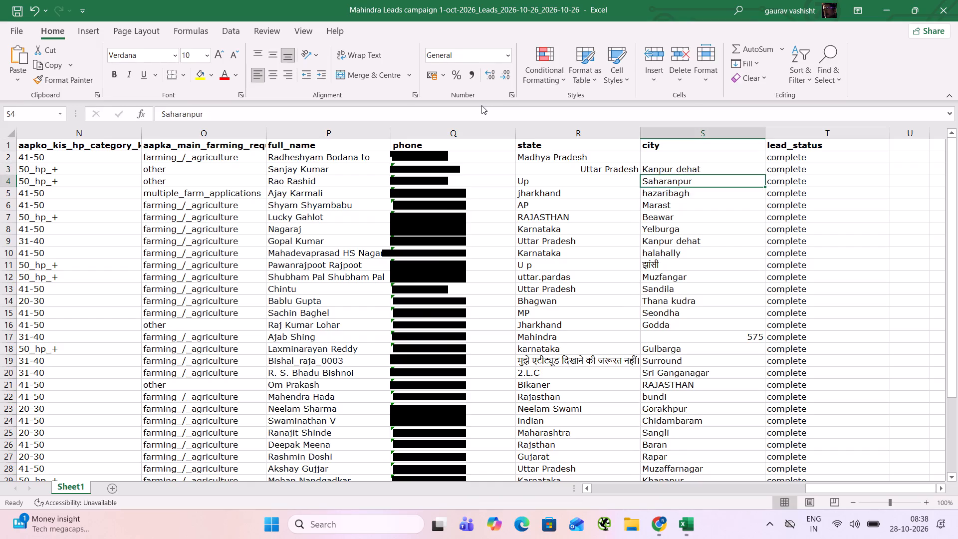
# Copy Uttar Pradesh from row 3 into the state cell of row 4.
pyautogui.press('Left')
pyautogui.press('Up')
pyautogui.hotkey('ctrl', 'c')
pyautogui.press('Down')
pyautogui.hotkey('ctrl', 'v')
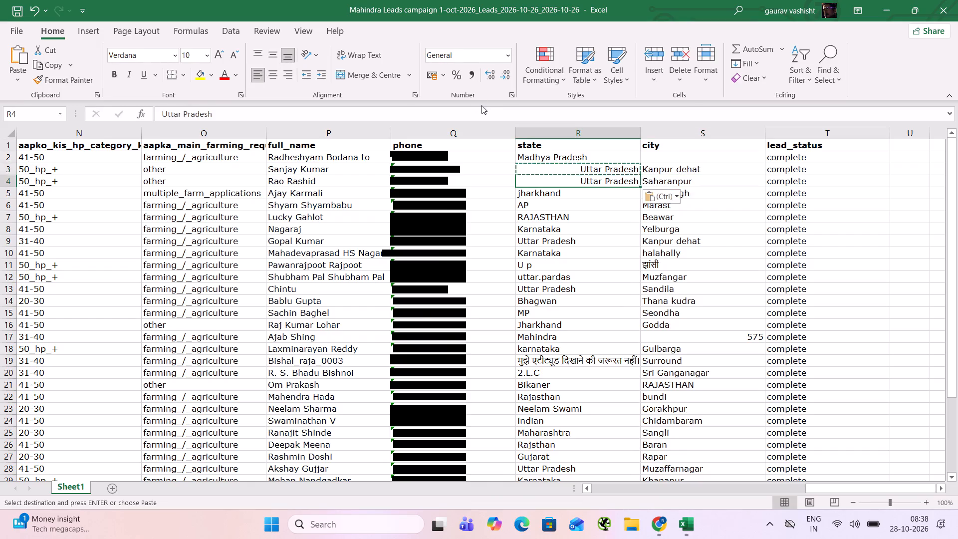
# Set the state to Jharkhand in row 5 and Andhra Pradesh in row 6, clearing the city in both rows.
pyautogui.press('Down')
pyautogui.write('Jharkhand')
pyautogui.press('Right')
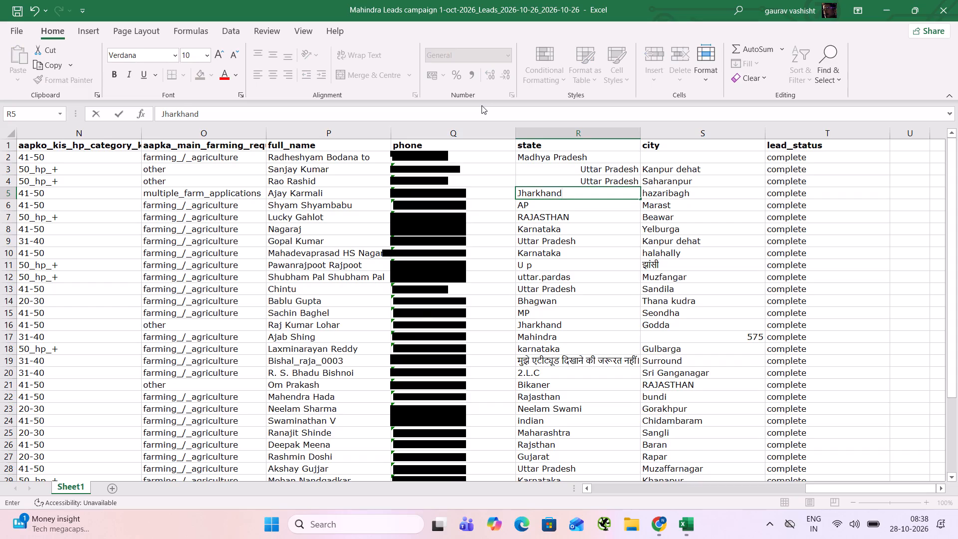
pyautogui.press('BackSpace')
pyautogui.press('Down')
pyautogui.press('BackSpace')
pyautogui.press('Left')
pyautogui.write('Andhra Pradesh')
pyautogui.press('Down')
# Set the state in row 7 to Rajasthan.
pyautogui.write('Rajasthan')
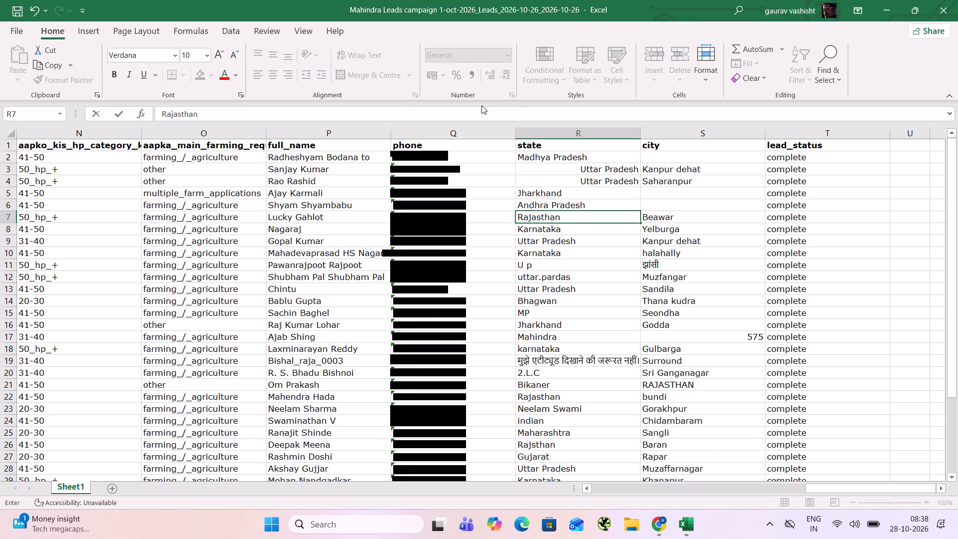
pyautogui.press('Down')
pyautogui.press('Right')
pyautogui.press('Down')
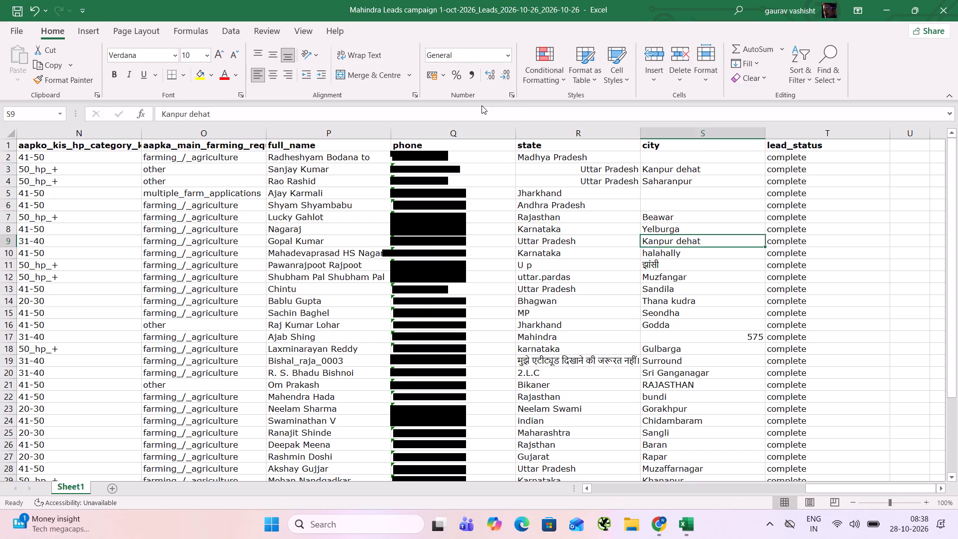
# Clear the city in row 10.
pyautogui.press('Down')
pyautogui.press('BackSpace')
pyautogui.press('Left')
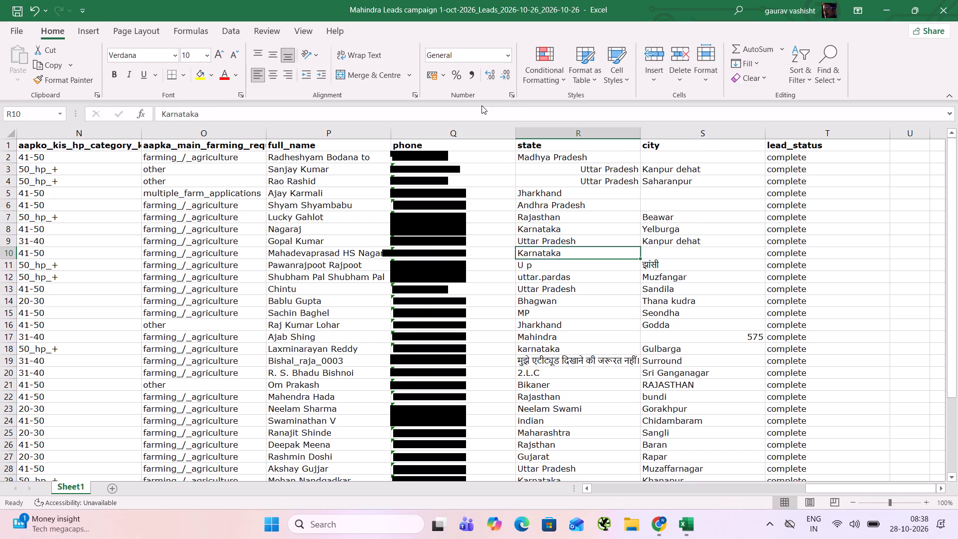
# Copy Uttar Pradesh from the state cell of row 9 into the state cells of rows 11 to 14.
pyautogui.press('Up')
pyautogui.hotkey('ctrl', 'c')
pyautogui.press('Down')
pyautogui.press('Down')
pyautogui.hotkey('ctrl', 'v')
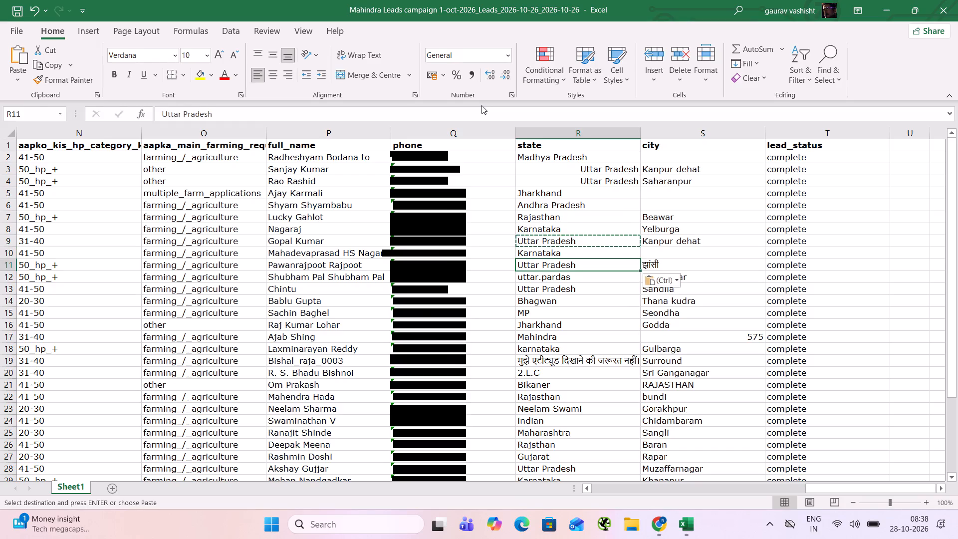
pyautogui.press('Down')
pyautogui.hotkey('ctrl', 'v')
pyautogui.press('Down')
pyautogui.hotkey('ctrl', 'v')
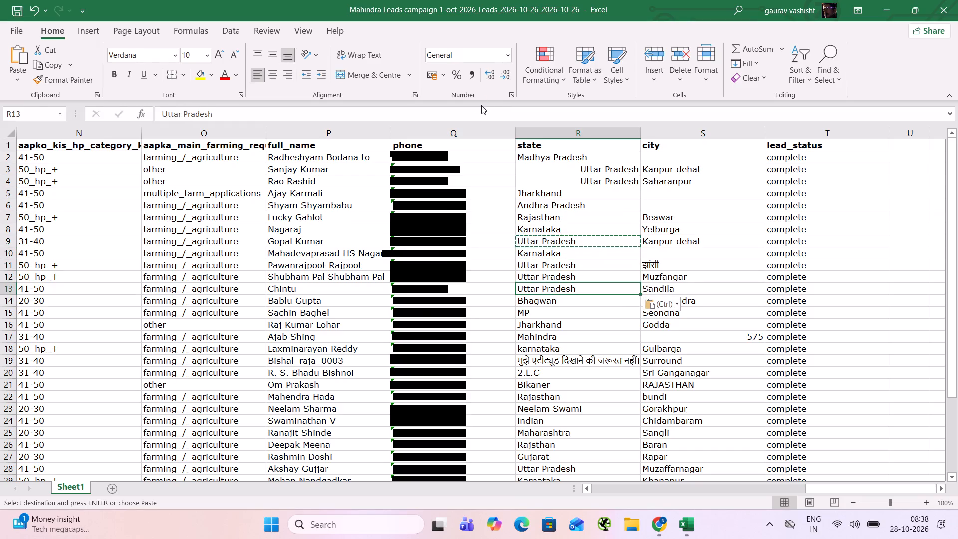
pyautogui.press('Down')
pyautogui.hotkey('ctrl', 'v')
# Set the city in row 11 to Jhansi.
pyautogui.press('Right')
pyautogui.press('Up')
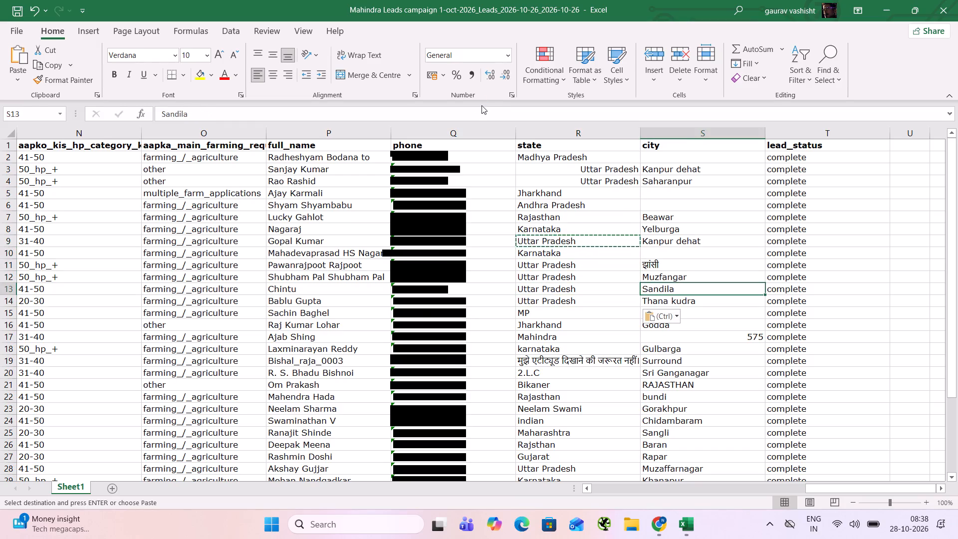
pyautogui.press('Up')
pyautogui.press('Up')
pyautogui.write('Jhansi')
pyautogui.press('Down')
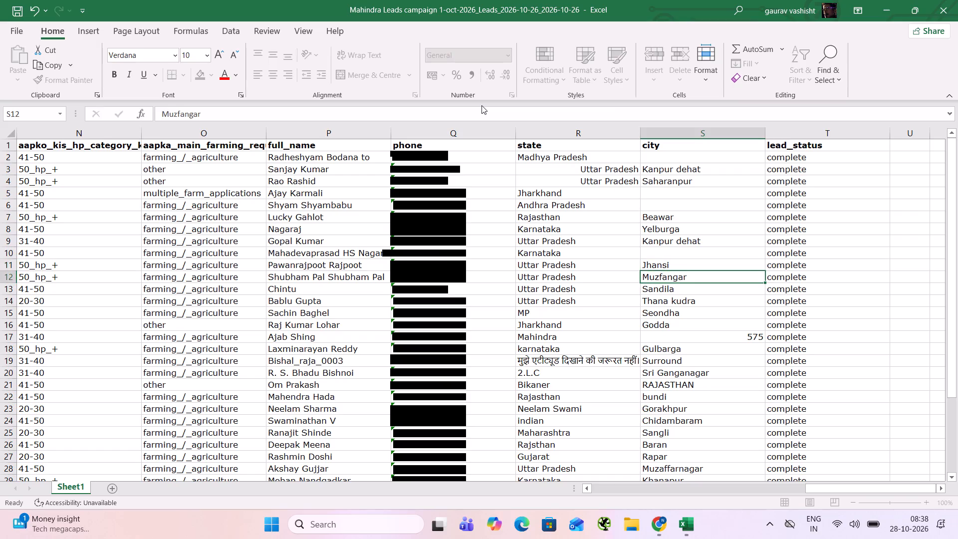
# Set the state in row 15 to Madhya Pradesh.
pyautogui.press('Down')
pyautogui.press('Down')
pyautogui.press('Down')
pyautogui.press('Down')
pyautogui.press('Left')
pyautogui.press('Up')
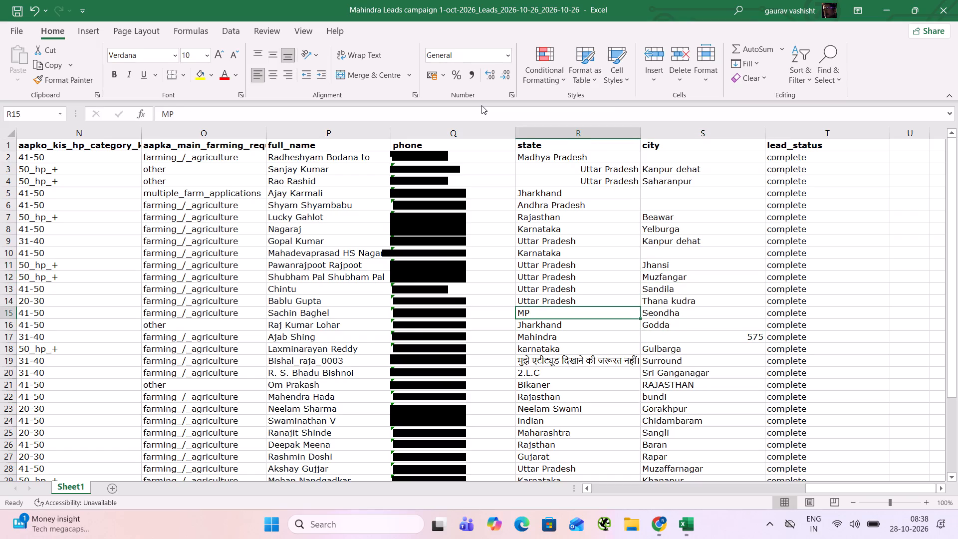
pyautogui.write('Madhya')
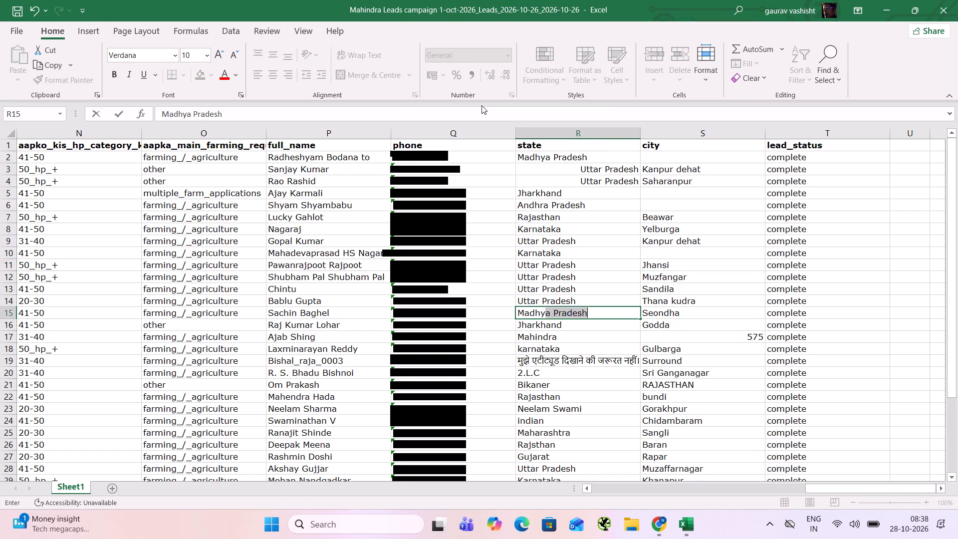
pyautogui.press('space')
pyautogui.press('Return')
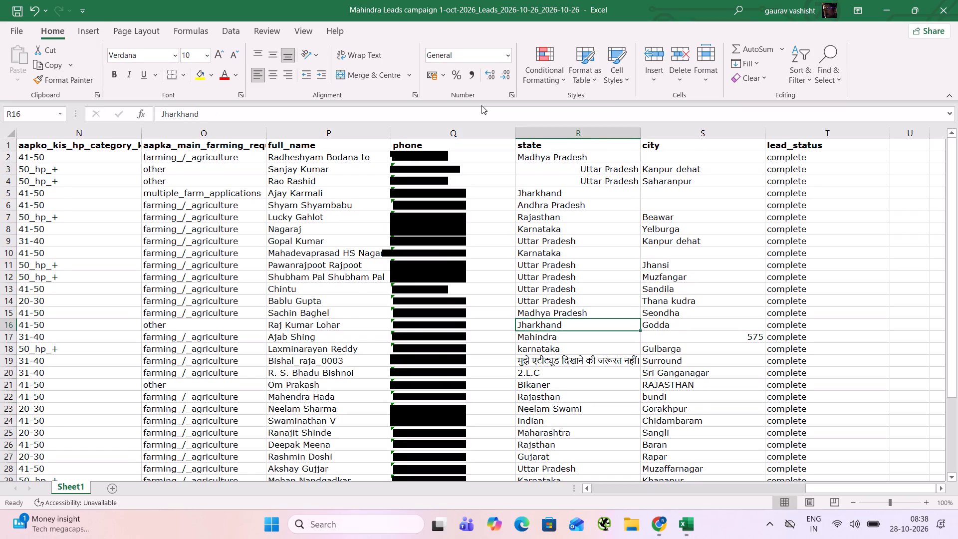
# Clear the state and city in row 17, and set the state in row 18 to Karnataka.
pyautogui.hotkey('ctrl', 'shift', 'Down')
pyautogui.press('Up')
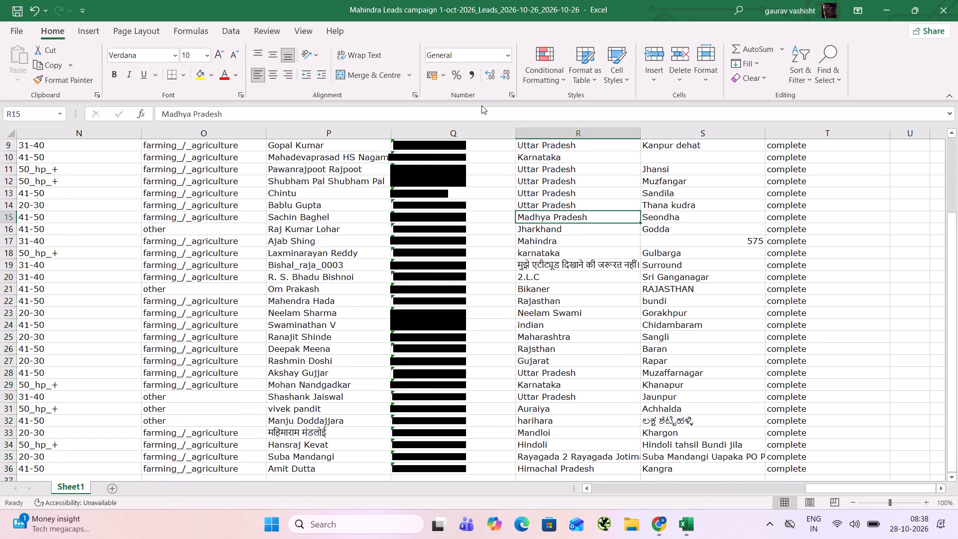
pyautogui.press('Down')
pyautogui.press('Down')
pyautogui.press('Right')
pyautogui.press('BackSpace')
pyautogui.press('Left')
pyautogui.press('BackSpace')
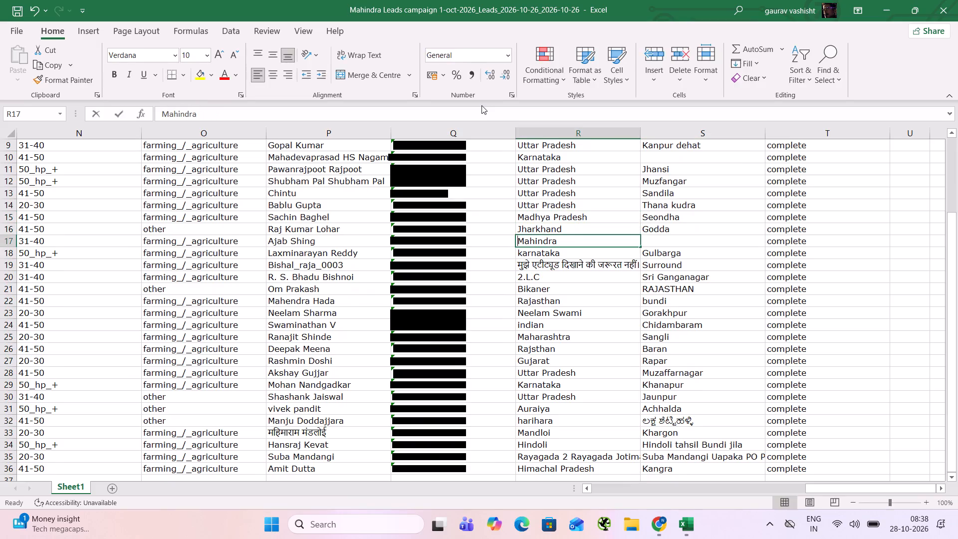
pyautogui.press('Down')
pyautogui.write('Karnataka')
pyautogui.press('Right')
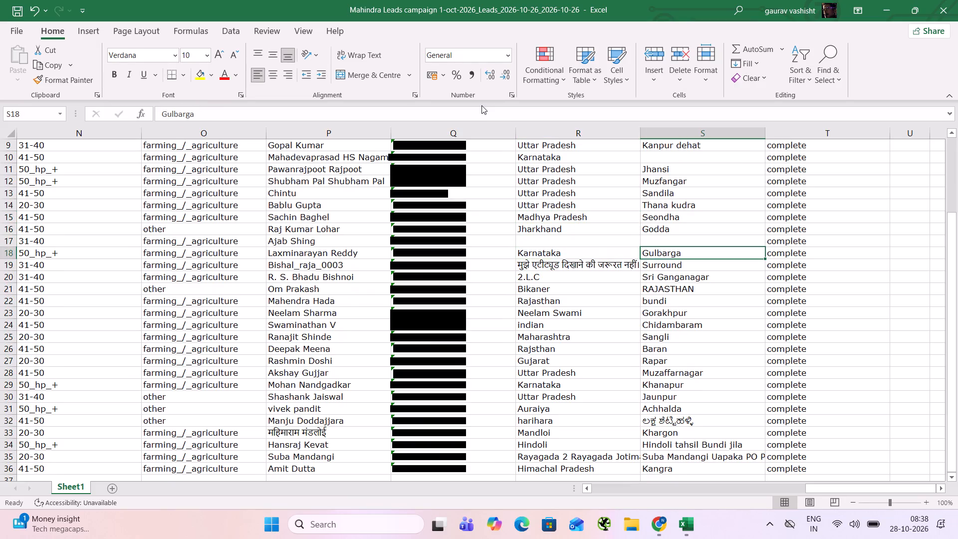
# Clear the state and city in row 19, and set the state in row 20 to Rajasthan.
pyautogui.press('Down')
pyautogui.press('BackSpace')
pyautogui.press('Left')
pyautogui.press('BackSpace')
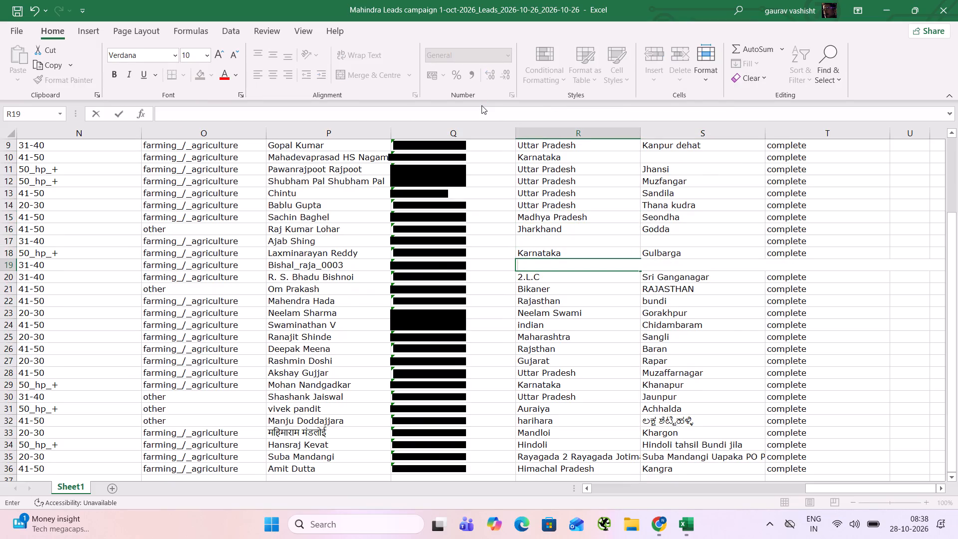
pyautogui.press('Down')
pyautogui.press('BackSpace')
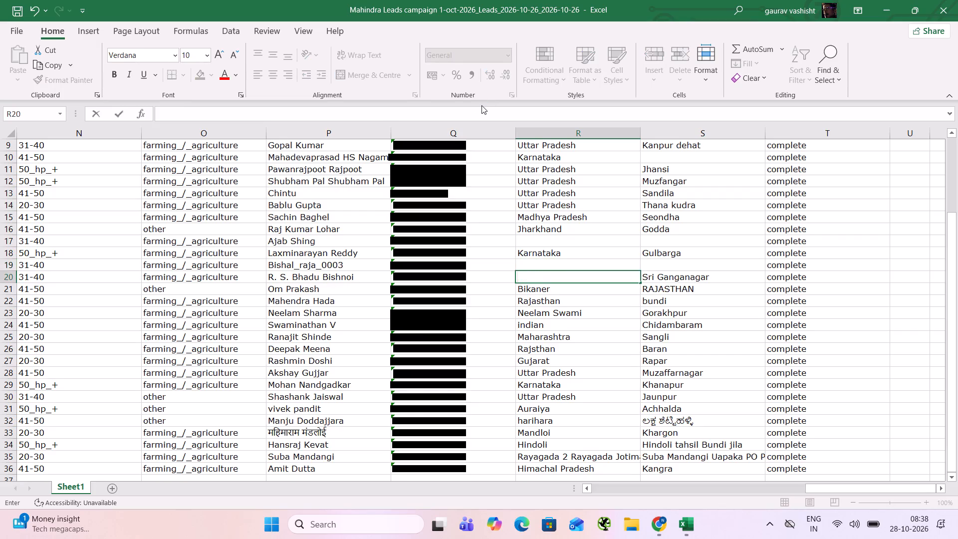
pyautogui.write('Rajasthan')
pyautogui.press('Down')
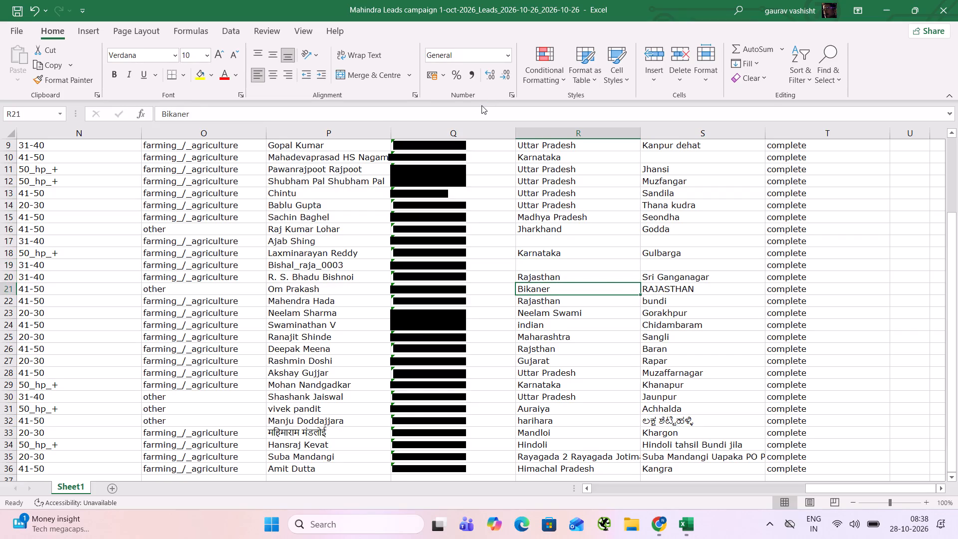
# Move Bikaner from the state cell to the city cell in row 21 and fill Rajasthan down as its state.
pyautogui.hotkey('ctrl', 'x')
pyautogui.press('Right')
pyautogui.hotkey('ctrl', 'v')
pyautogui.press('Left')
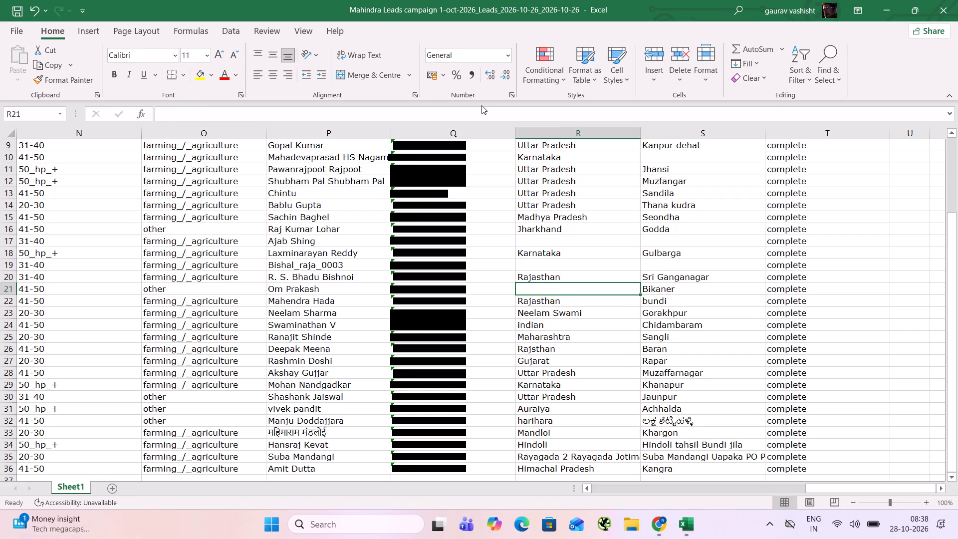
pyautogui.hotkey('ctrl', 'd')
pyautogui.press('Up')
pyautogui.press('Down')
pyautogui.press('Down')
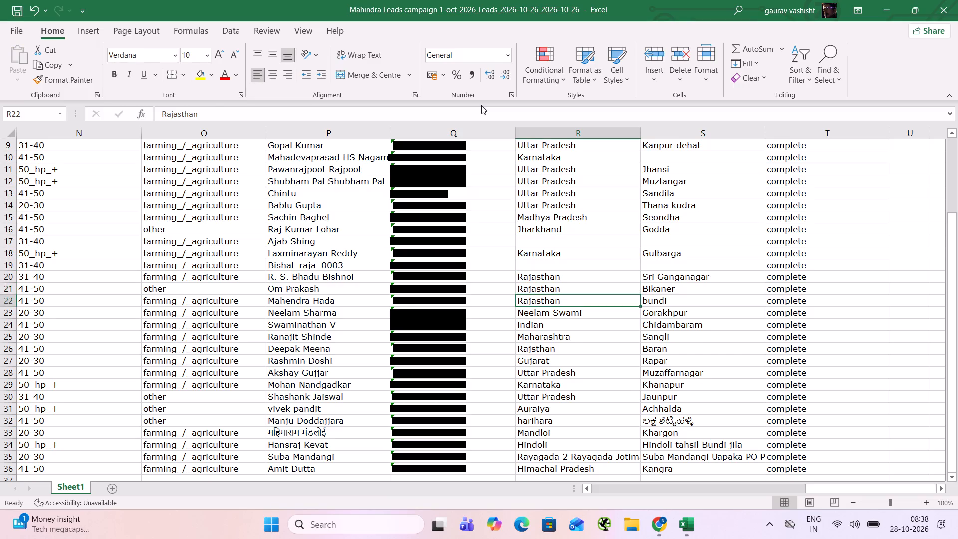
# Clear the city in row 22.
pyautogui.press('Down')
pyautogui.press('Right')
pyautogui.press('Up')
pyautogui.press('BackSpace')
pyautogui.press('Down')
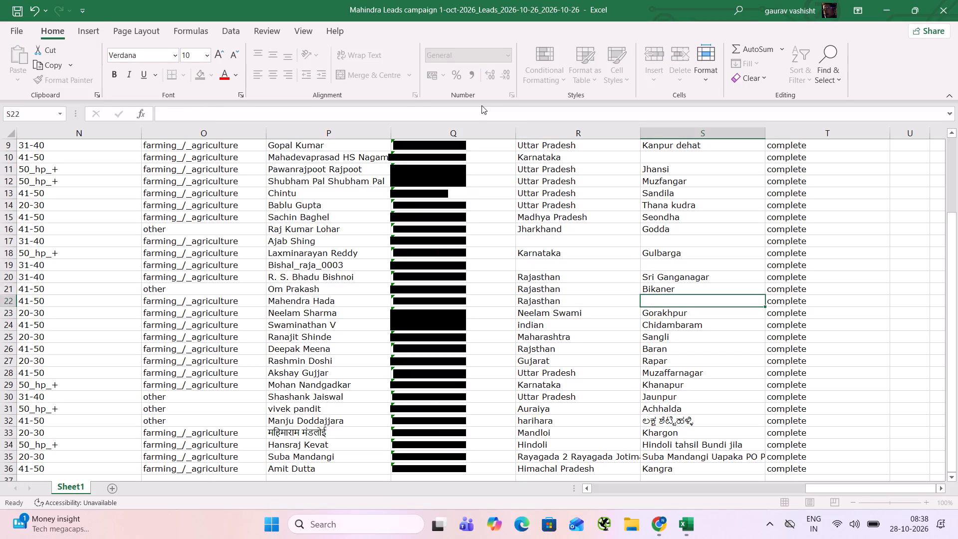
# Set the state in row 23 to Uttar Pradesh and fill it down into row 24.
pyautogui.press('Left')
pyautogui.write('Uttar')
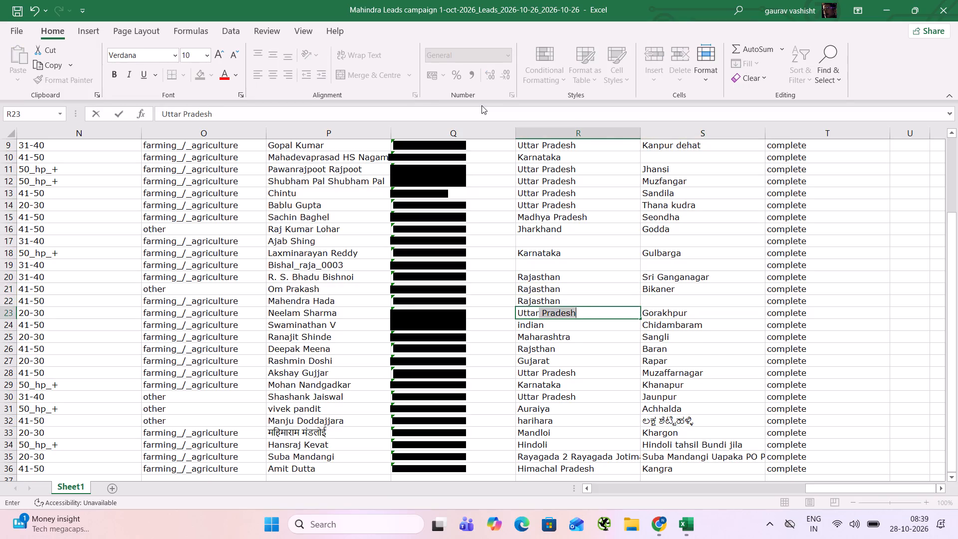
pyautogui.press('space')
pyautogui.hotkey('shift', 'Return')
pyautogui.press('Return')
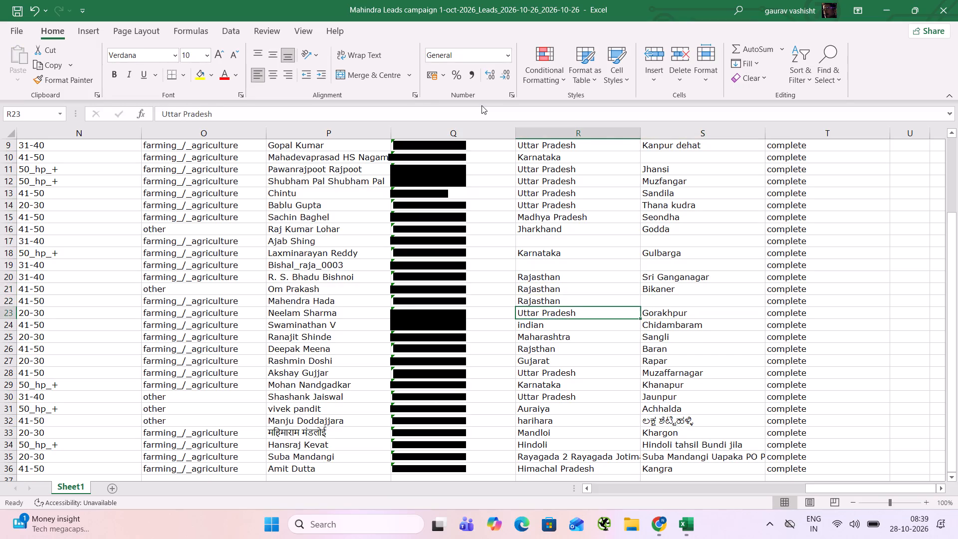
pyautogui.press('Right')
pyautogui.press('Down')
pyautogui.press('Left')
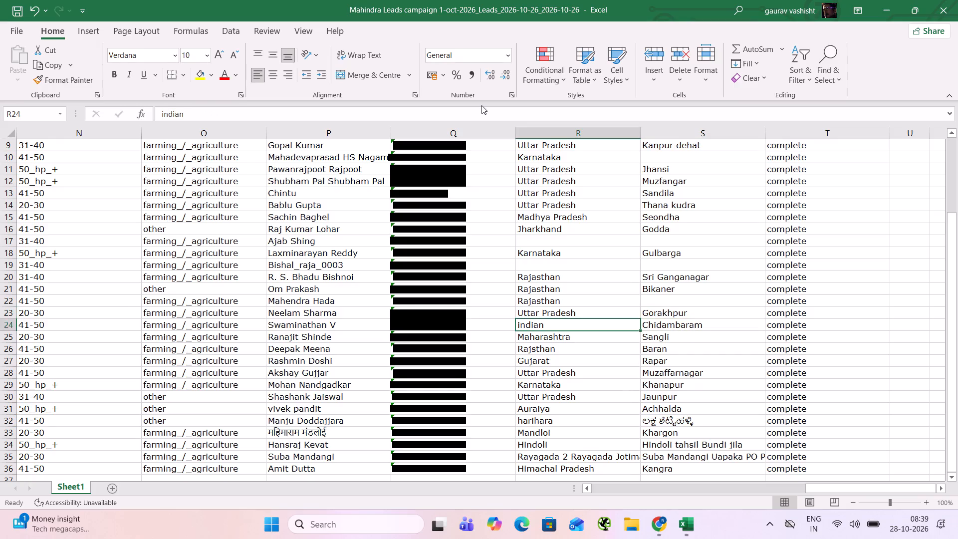
pyautogui.hotkey('ctrl', 'd')
# Correct the state in row 26 to Rajasthan.
pyautogui.press('Down')
pyautogui.press('Right')
pyautogui.press('Down')
pyautogui.press('Left')
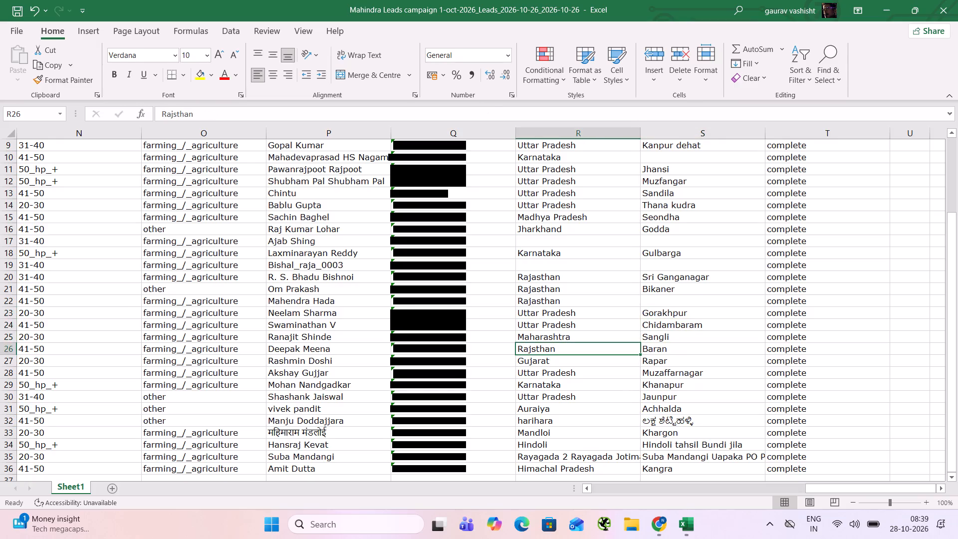
pyautogui.write('Rajasthan')
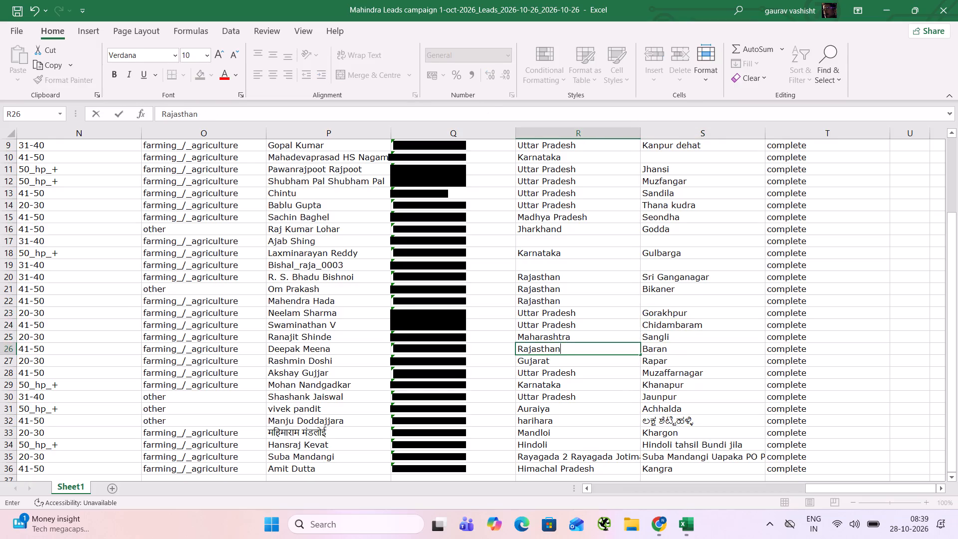
pyautogui.press('Right')
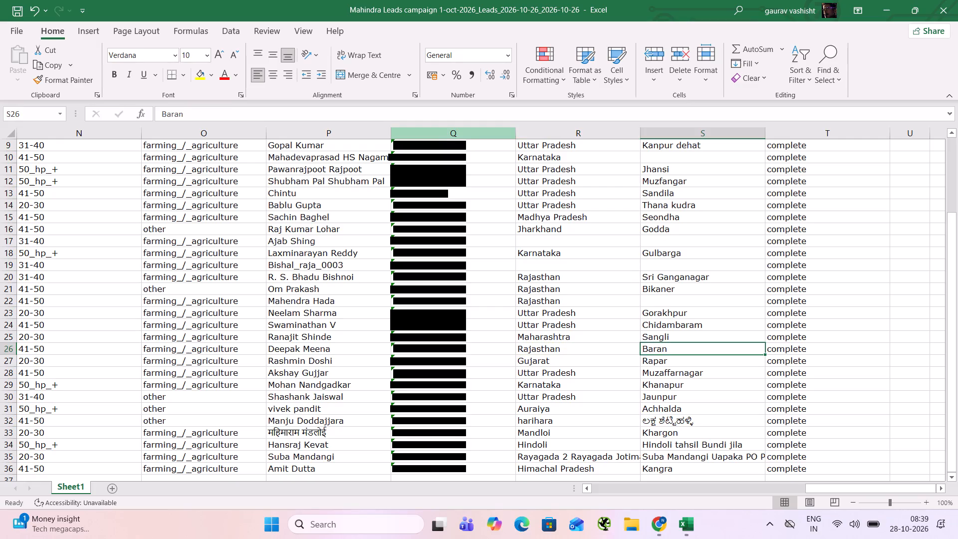
# Set the state in row 31 to Bihar.
pyautogui.press('Down')
pyautogui.press('Left')
pyautogui.press('Down')
pyautogui.press('Down')
pyautogui.press('Right')
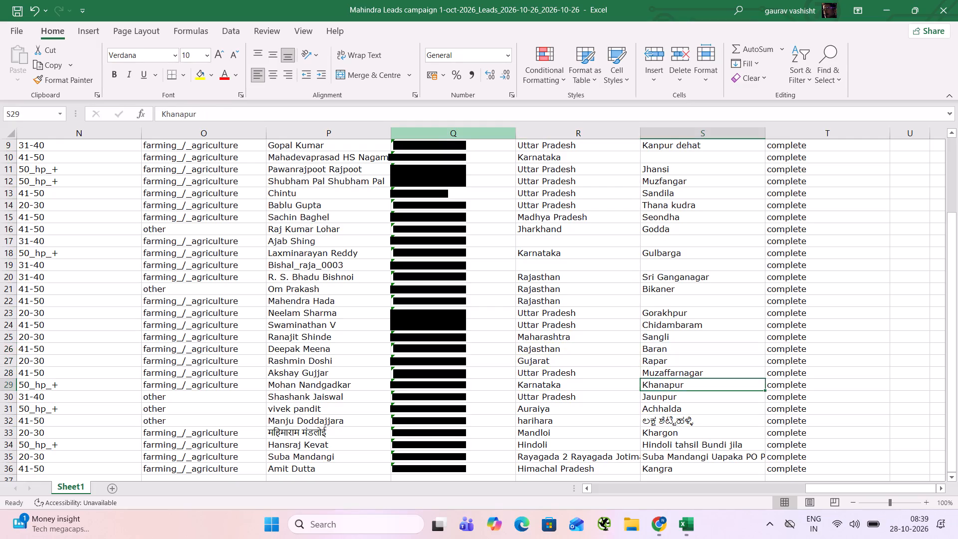
pyautogui.press('Down')
pyautogui.press('Left')
pyautogui.press('Down')
pyautogui.write('Bihar')
pyautogui.press('Right')
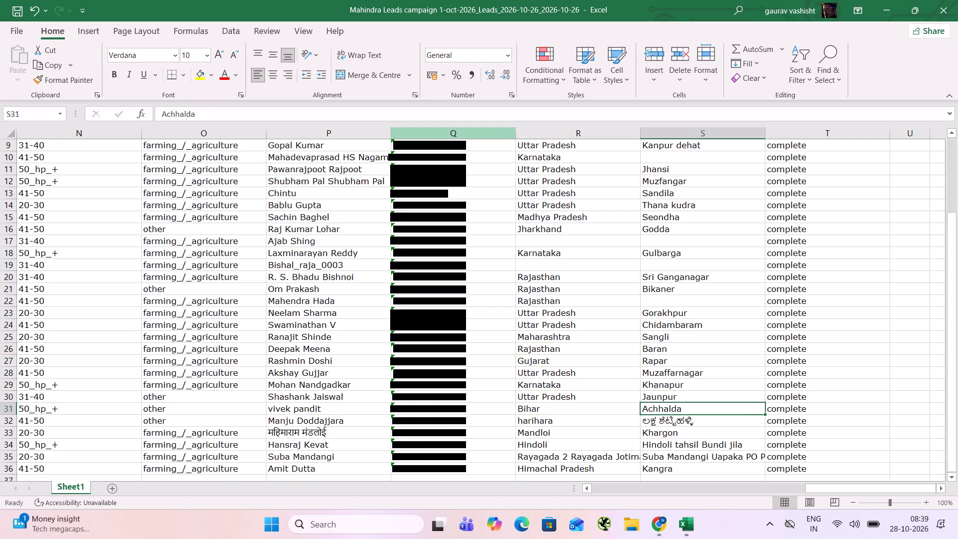
# Clear the city in row 32 and copy Uttar Pradesh from row 30 into the state cells of rows 32 to 34.
pyautogui.press('Down')
pyautogui.press('BackSpace')
pyautogui.press('Left')
pyautogui.press('BackSpace')
pyautogui.press('Up')
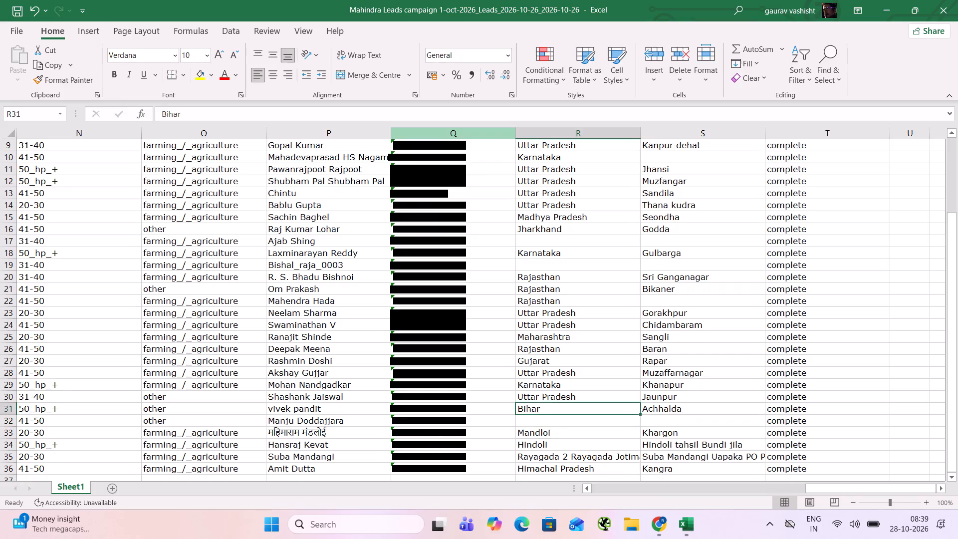
pyautogui.press('Up')
pyautogui.hotkey('ctrl', 'c')
pyautogui.press('Down')
pyautogui.press('Down')
pyautogui.hotkey('ctrl', 'v')
pyautogui.press('Down')
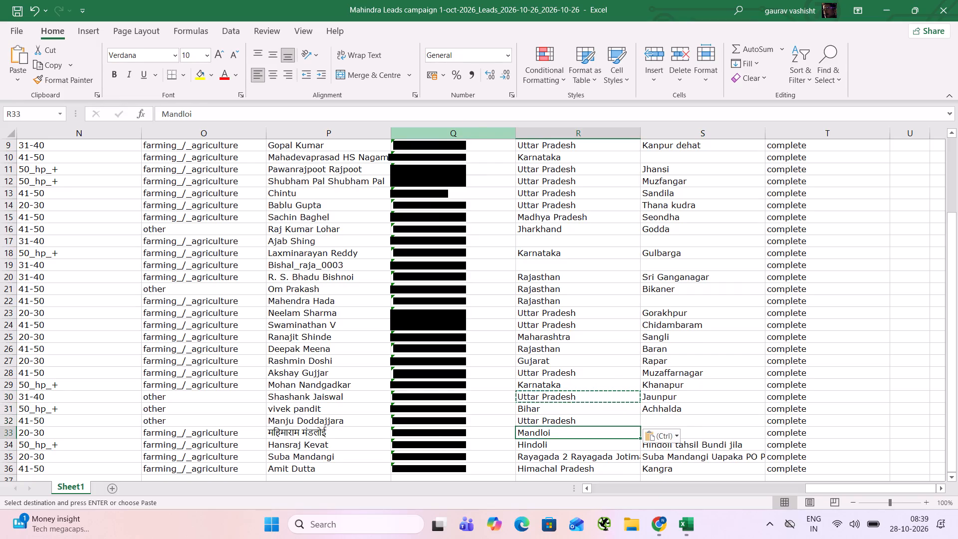
pyautogui.hotkey('ctrl', 'v')
pyautogui.press('Down')
pyautogui.hotkey('ctrl', 'v')
# Clear the city in rows 34 and 35, and fill Uttar Pradesh down into the state of row 35.
pyautogui.press('Right')
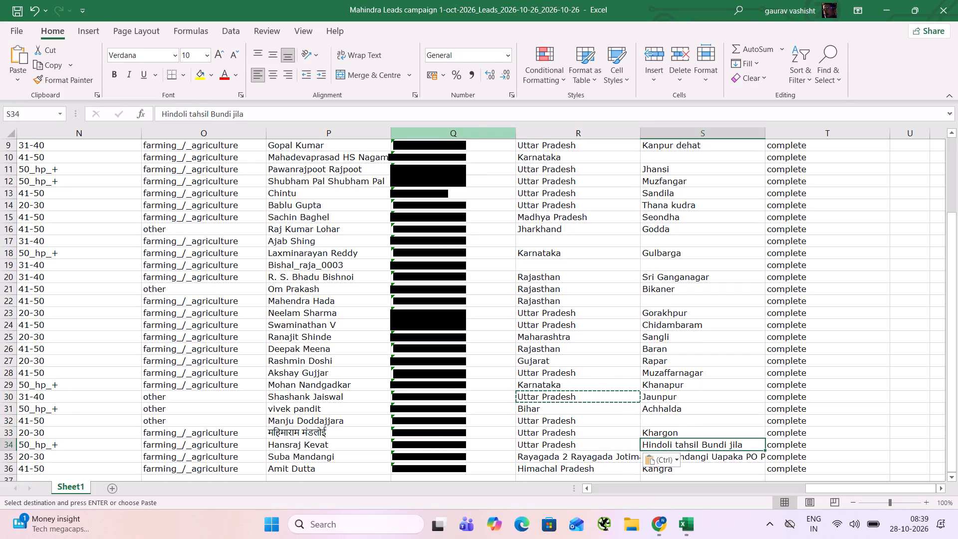
pyautogui.press('BackSpace')
pyautogui.press('Down')
pyautogui.press('BackSpace')
pyautogui.press('Left')
pyautogui.hotkey('ctrl', 'd')
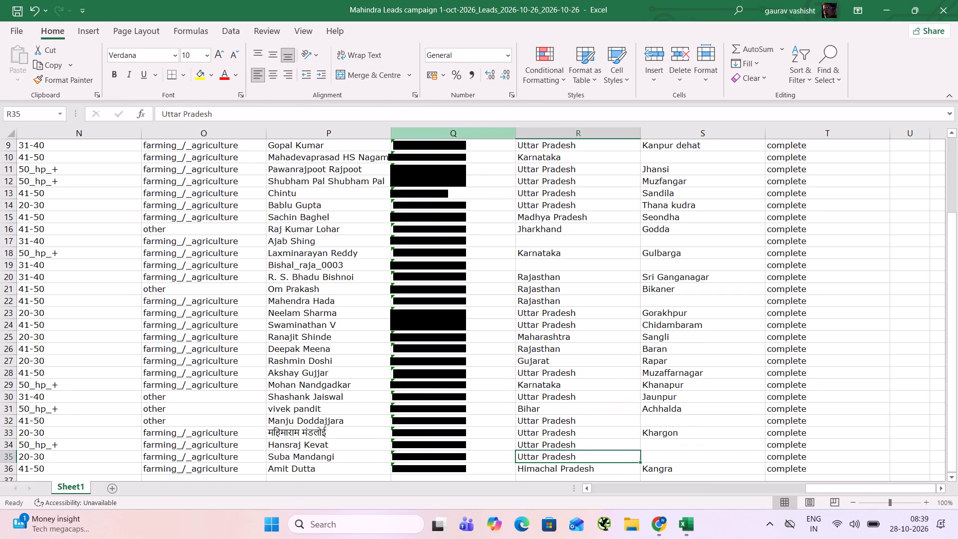
# Start Save As for the cleaned workbook and choose the 27- Oct folder as its destination.
pyautogui.press('Down')
pyautogui.press('Down')
pyautogui.press('Up')
pyautogui.press('Left')
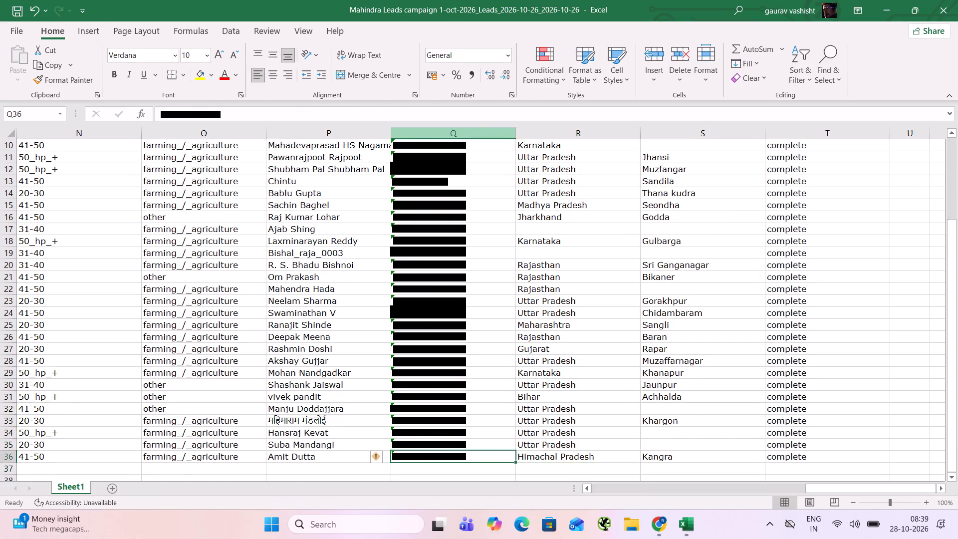
pyautogui.hotkey('ctrl', 'Up')
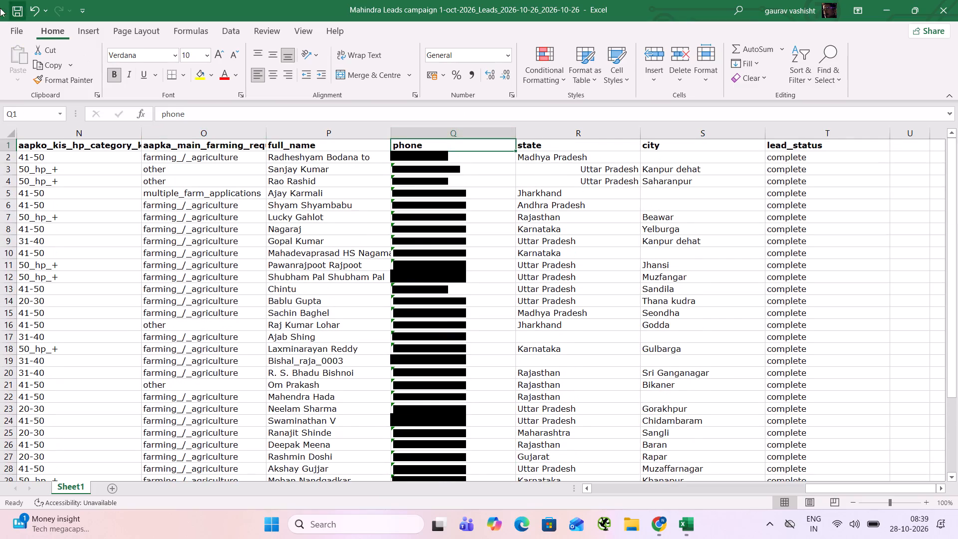
pyautogui.click(11, 27)
pyautogui.click(32, 204)
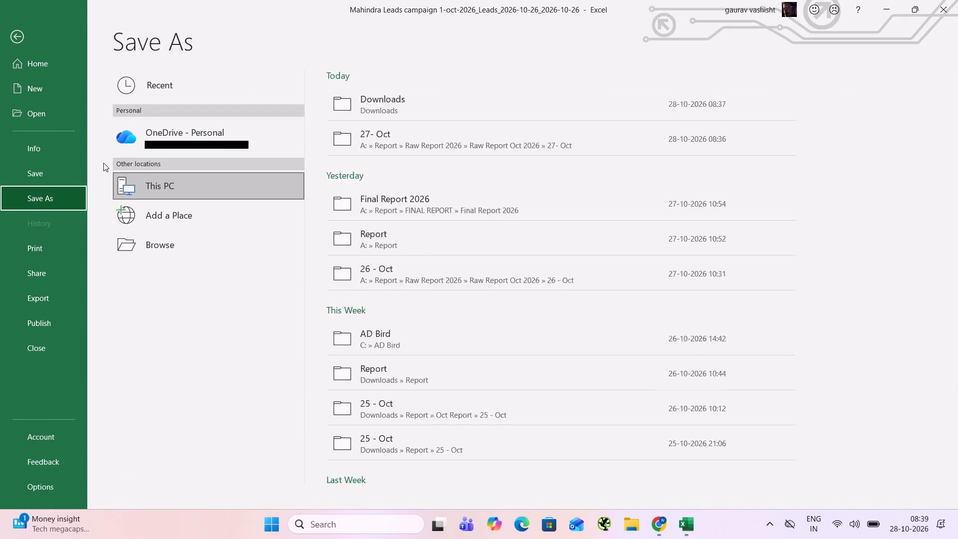
pyautogui.click(375, 173)
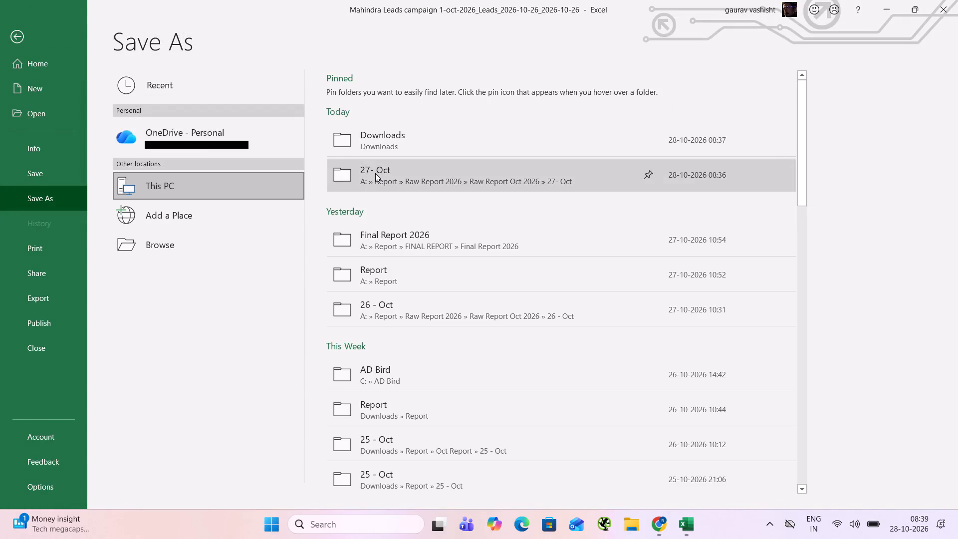
# Copy the name of the Mahindra leads file in Downloads and use it as the file name for the save.
pyautogui.click(625, 523)
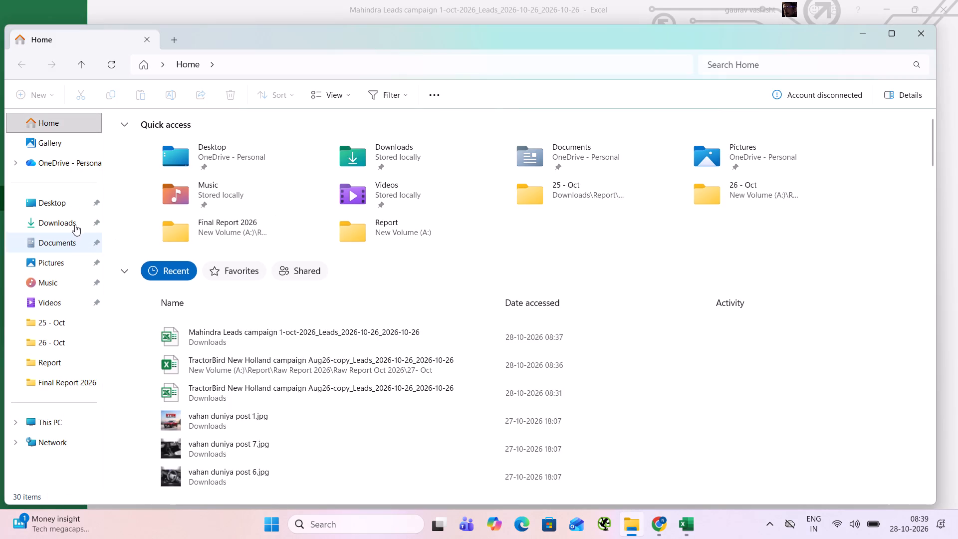
pyautogui.click(76, 224)
pyautogui.click(146, 190)
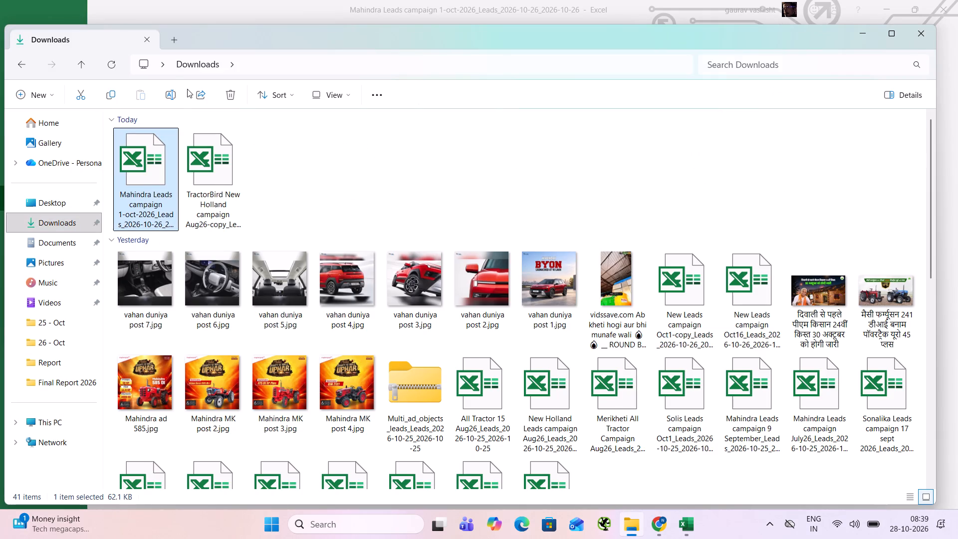
pyautogui.click(176, 91)
pyautogui.hotkey('ctrl', 'c')
pyautogui.hotkey('ctrl', 'c')
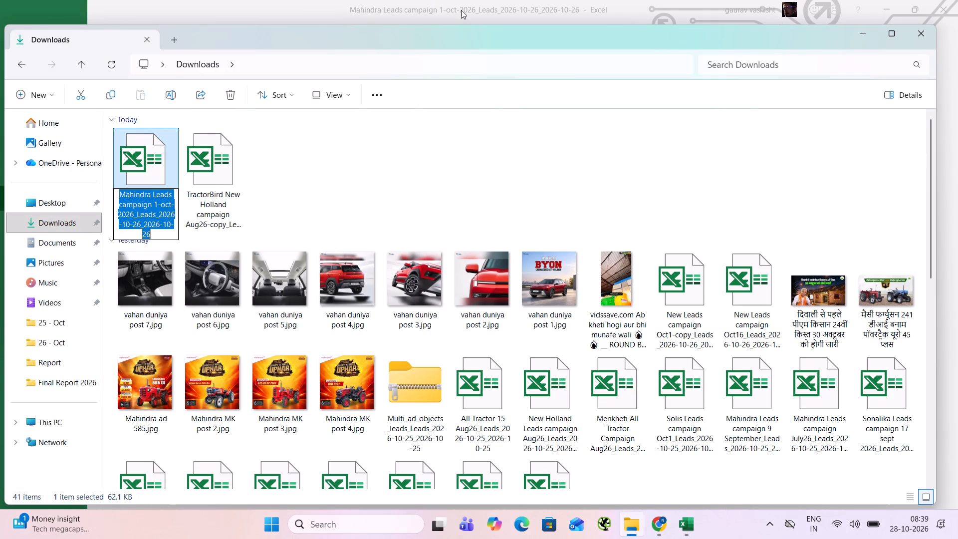
pyautogui.click(867, 28)
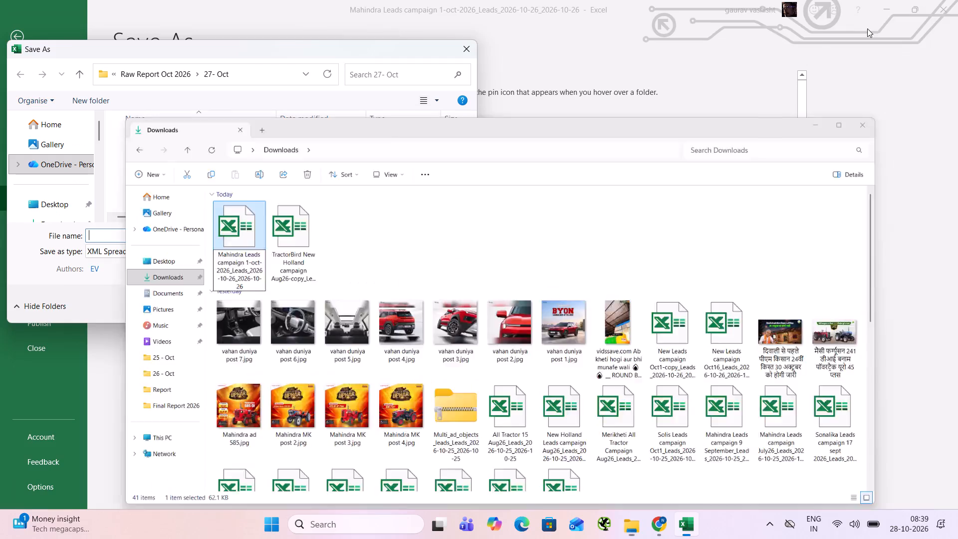
pyautogui.hotkey('ctrl', 'v')
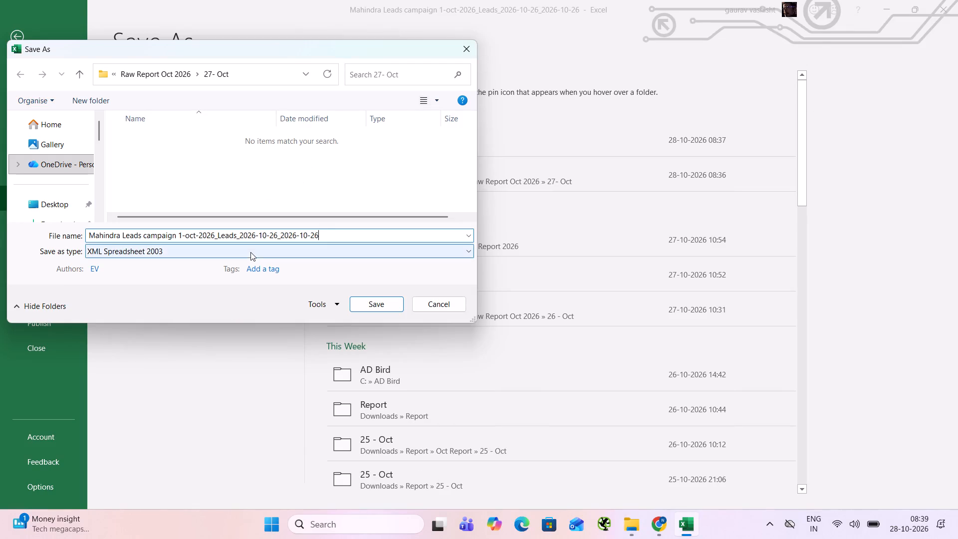
# Save the Mahindra leads file as an Excel Workbook in the 27- Oct folder, and close it.
pyautogui.click(250, 252)
pyautogui.click(381, 3)
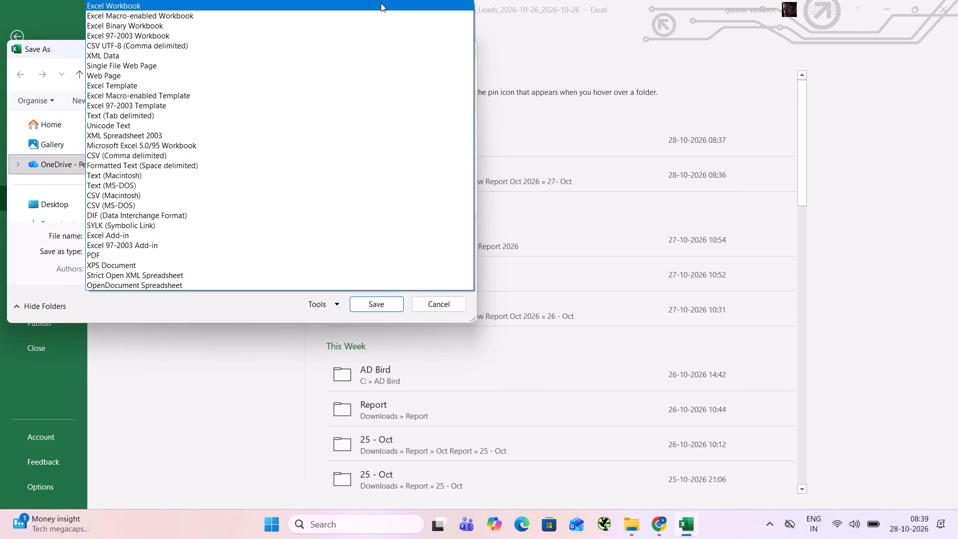
pyautogui.click(375, 324)
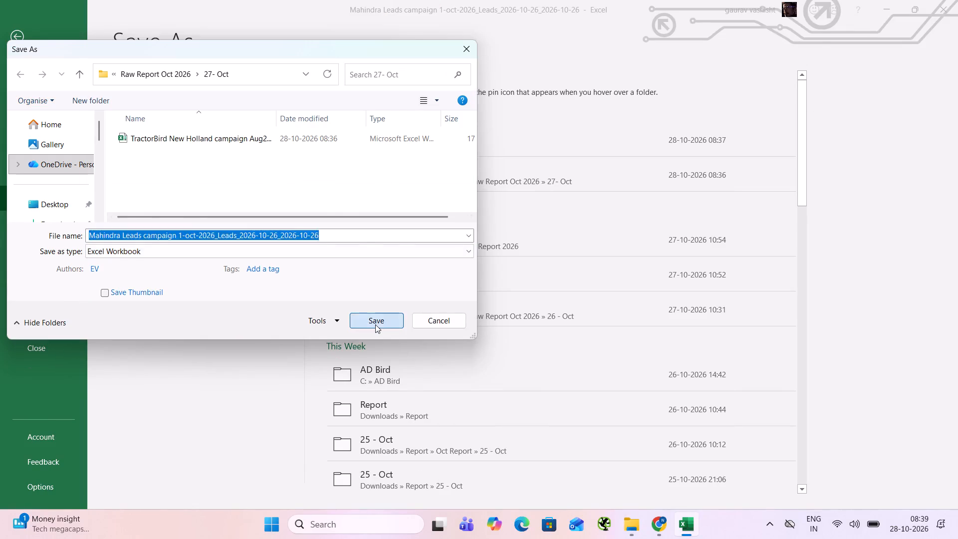
pyautogui.hotkey('ctrl', 's')
pyautogui.hotkey('ctrl', 's')
pyautogui.hotkey('ctrl', 's')
pyautogui.keyDown('ctrl'); pyautogui.click(375, 324); pyautogui.keyUp('ctrl')
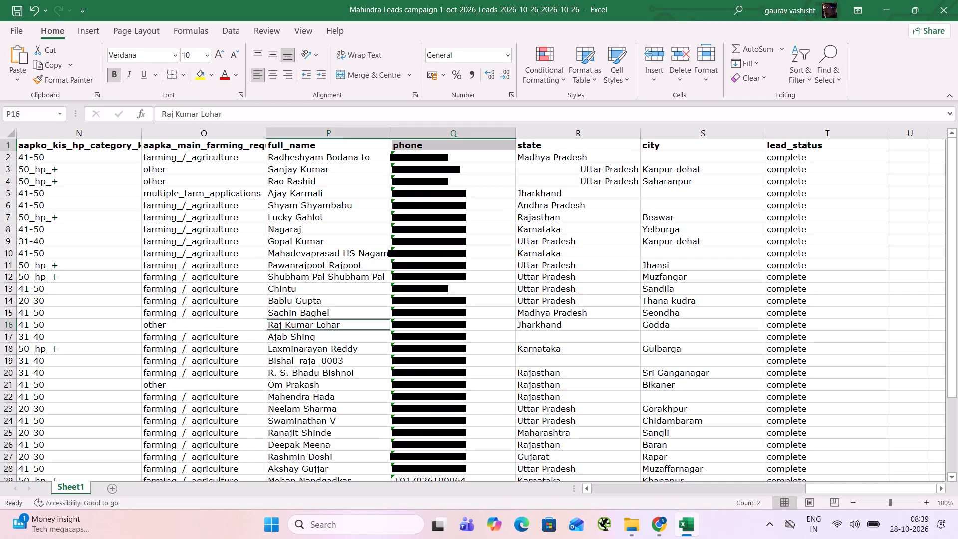
pyautogui.click(957, 0)
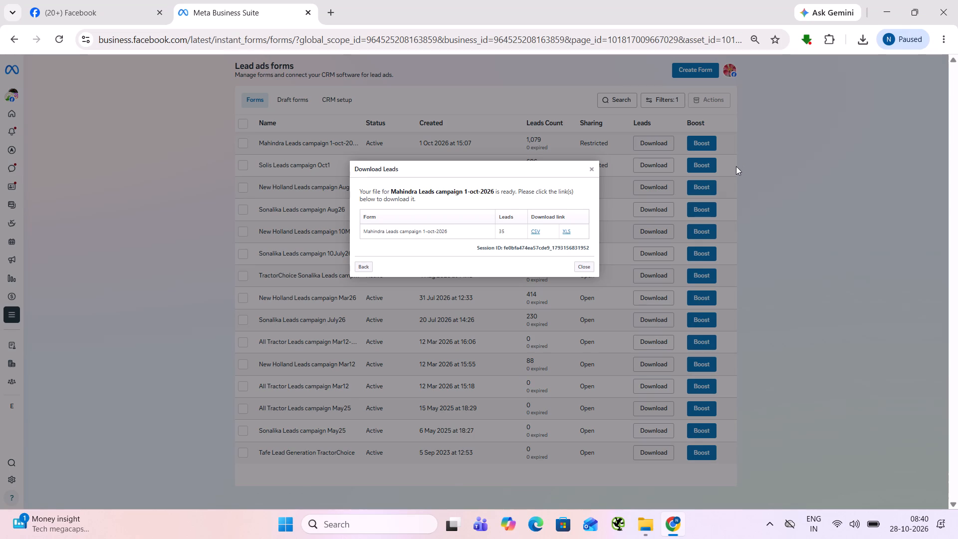
# Download the Solis Leads campaign Oct1 leads for yesterday, 27 Oct 2026, as an XLS file.
pyautogui.click(642, 161)
pyautogui.click(642, 161)
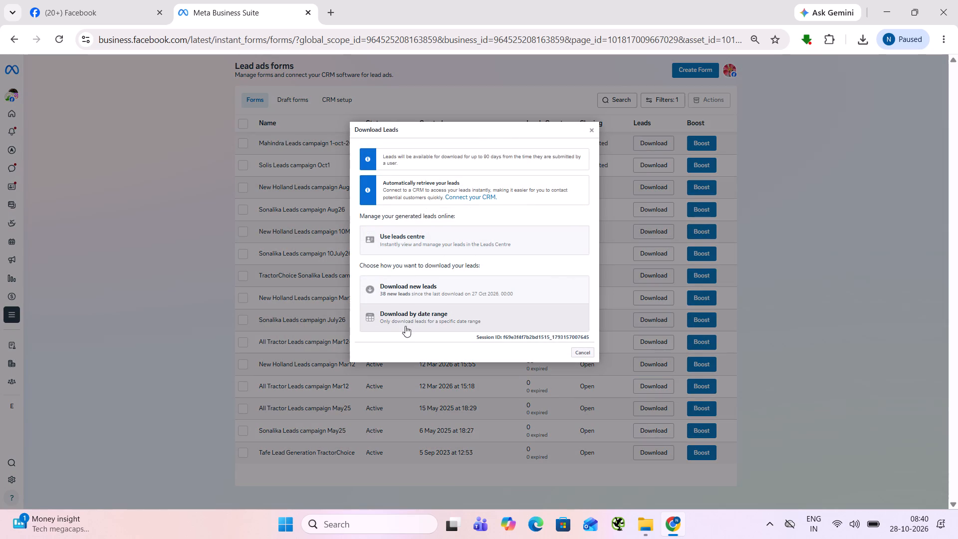
pyautogui.click(425, 308)
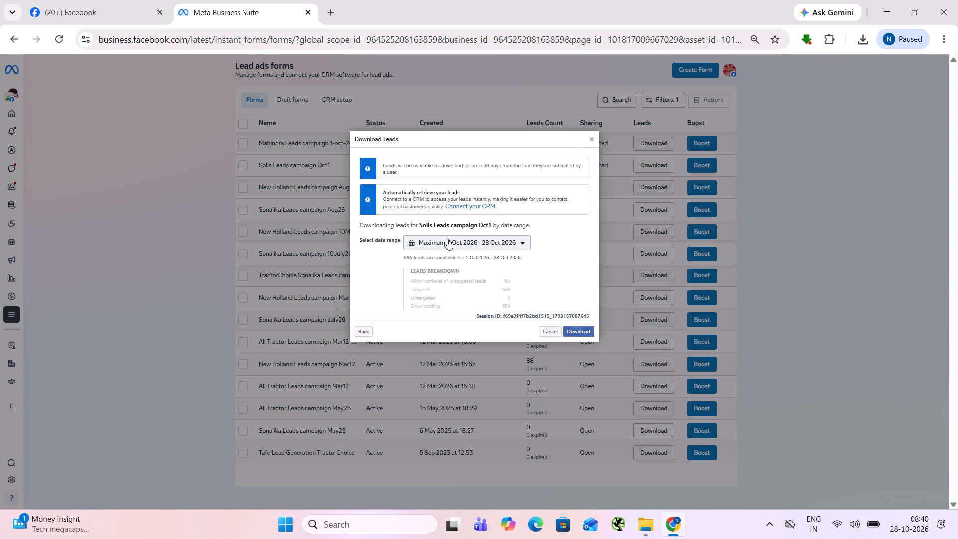
pyautogui.click(448, 238)
pyautogui.click(425, 291)
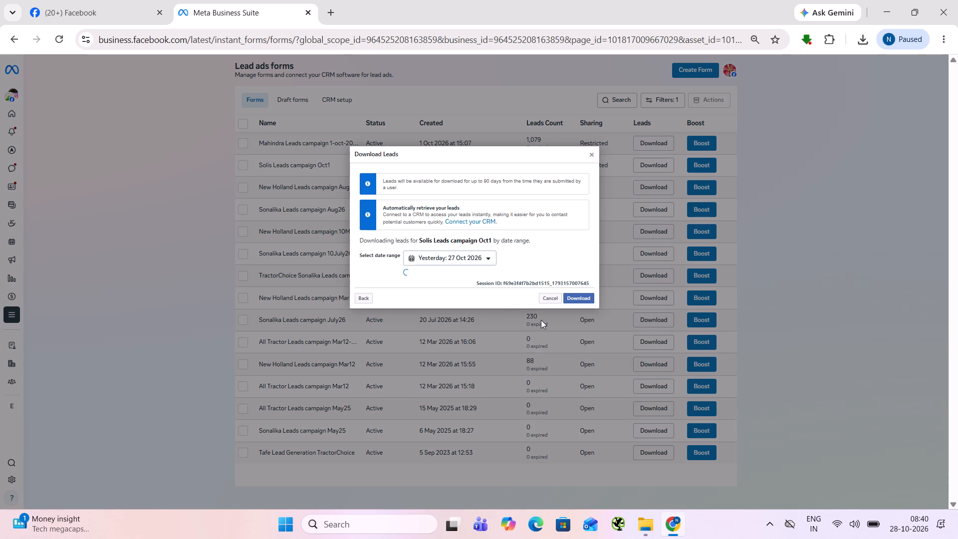
pyautogui.click(574, 330)
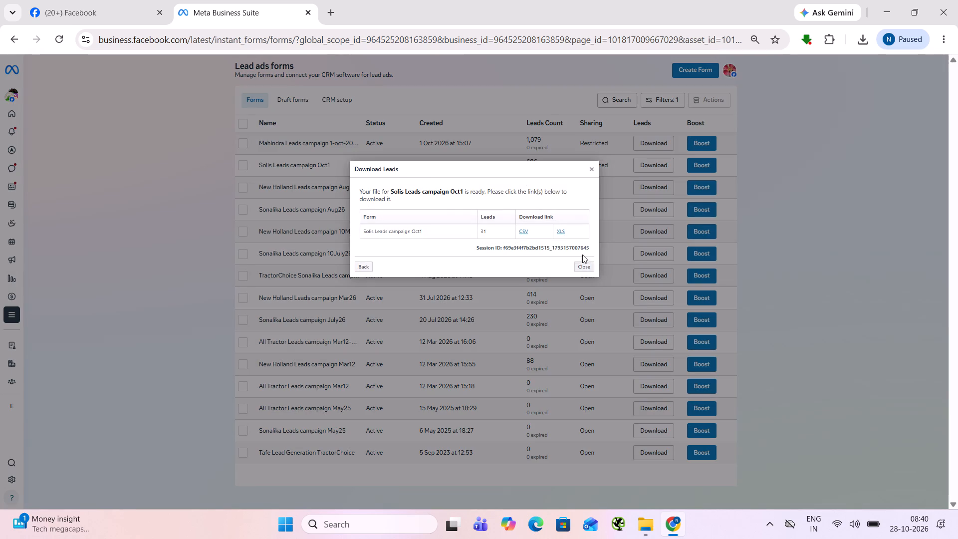
pyautogui.click(563, 231)
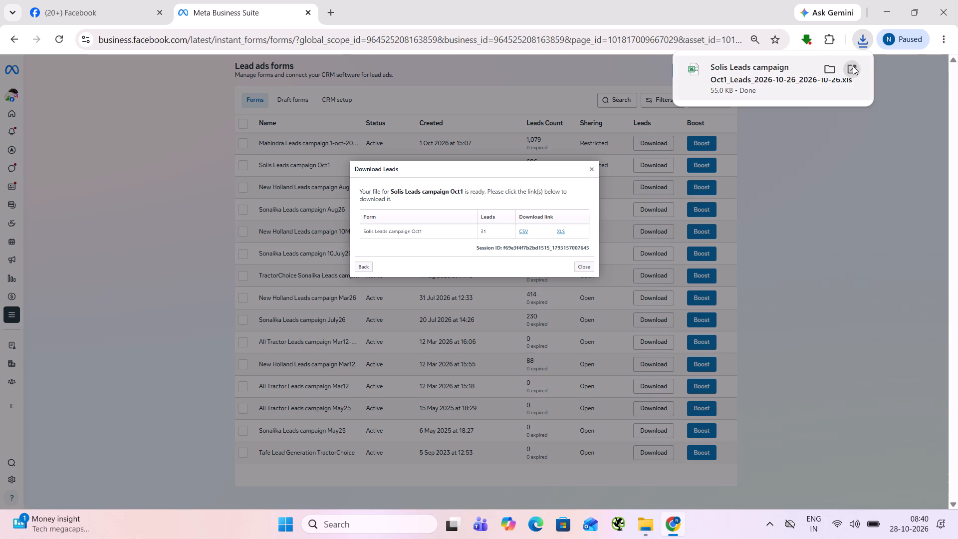
# Open the downloaded Solis leads file in Excel and enable editing.
pyautogui.click(853, 66)
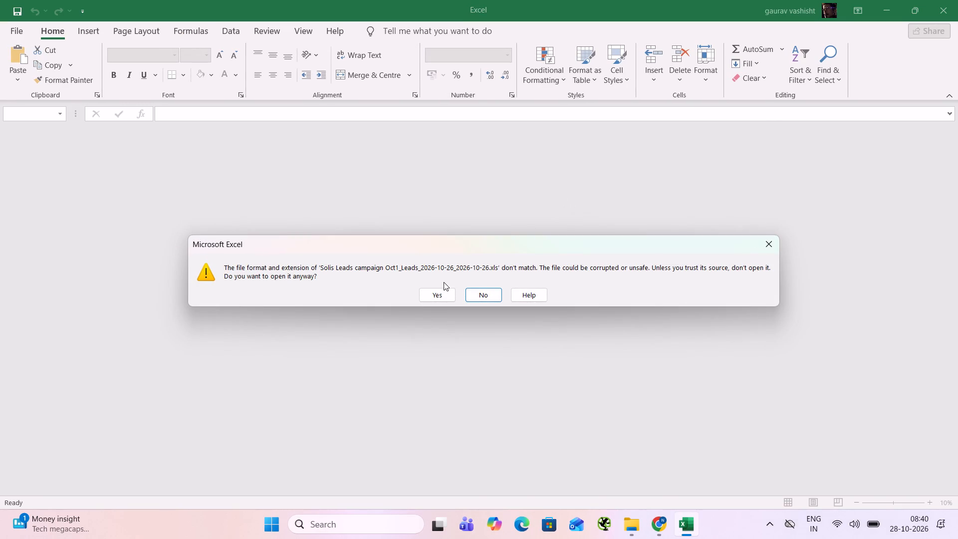
pyautogui.click(437, 296)
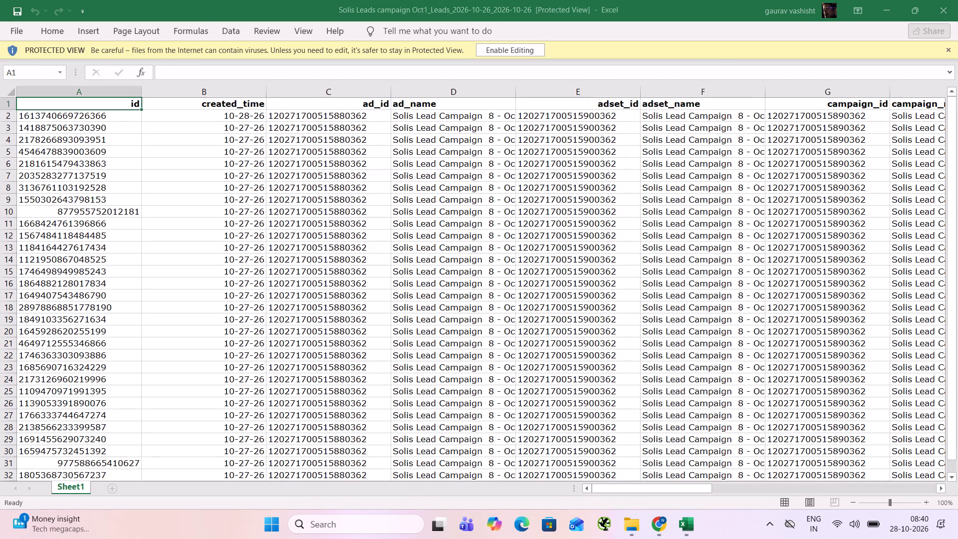
pyautogui.click(526, 43)
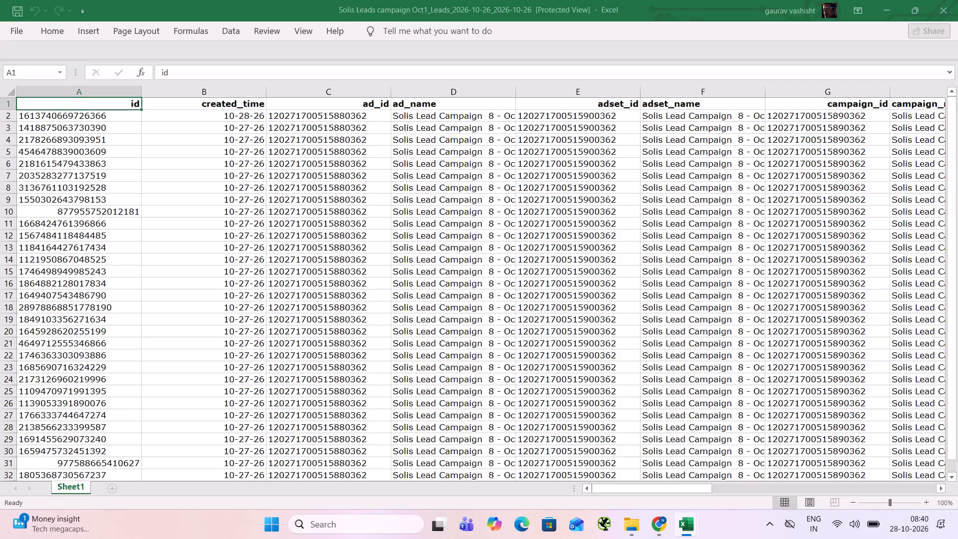
# Set the state in row 2 of the Solis sheet to Gujarat.
pyautogui.hotkey('ctrl', 'Right')
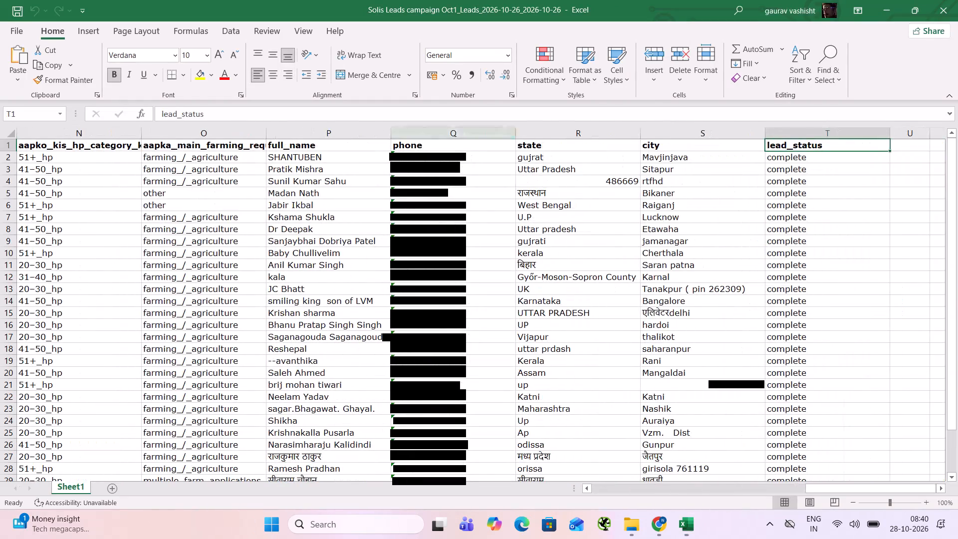
pyautogui.click(567, 149)
pyautogui.click(551, 166)
pyautogui.click(553, 157)
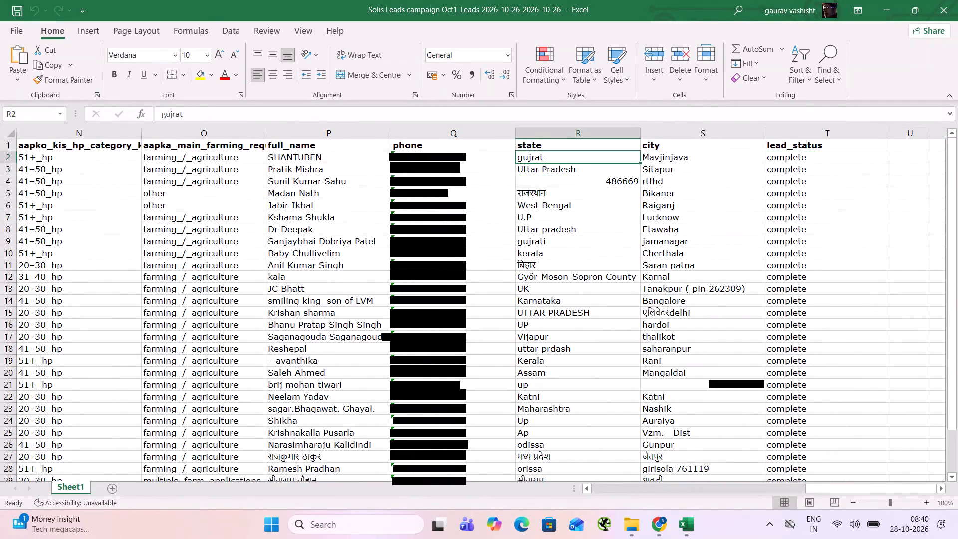
pyautogui.write('Gua')
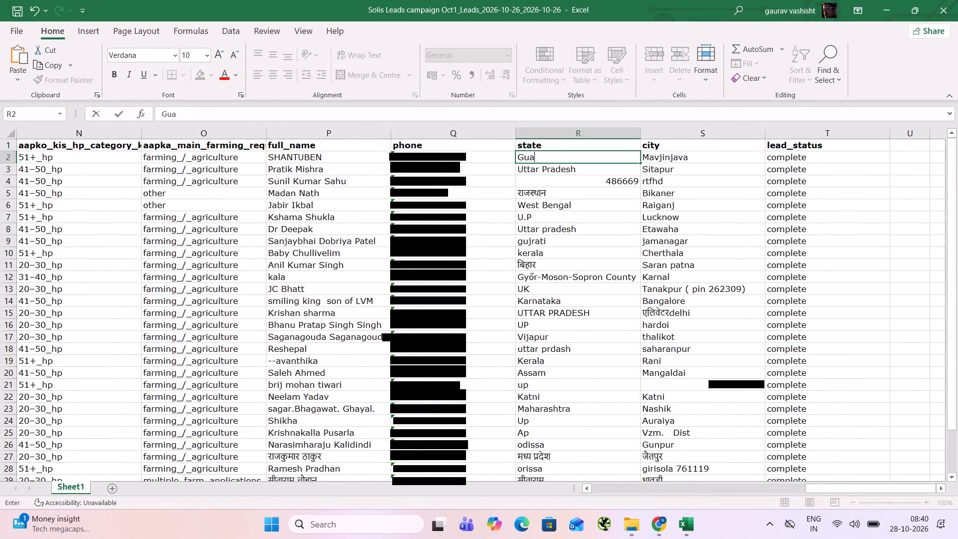
pyautogui.press('BackSpace')
pyautogui.write('jarat')
pyautogui.press('Right')
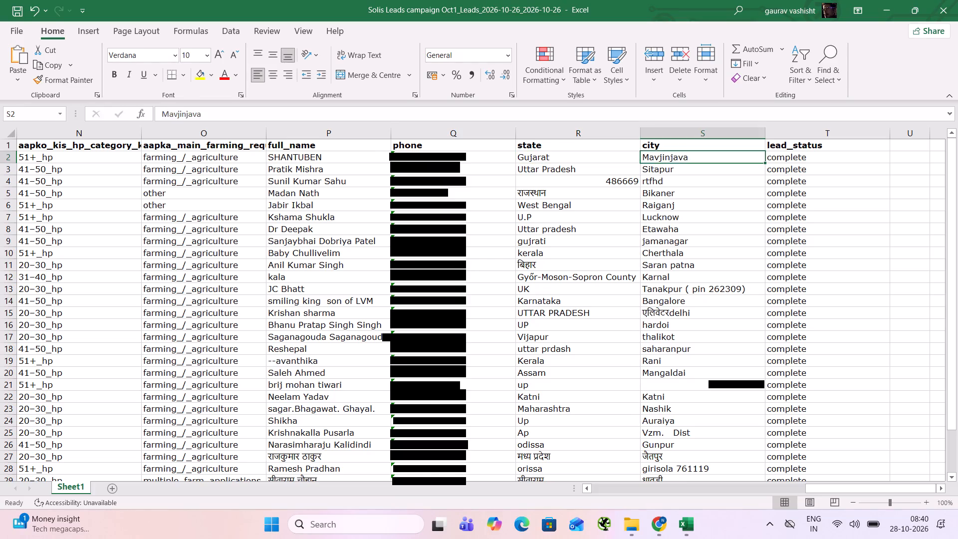
# Copy Uttar Pradesh from the state cell of row 3 into row 4, and clear the city in row 4.
pyautogui.press('Down')
pyautogui.press('Left')
pyautogui.press('Left')
pyautogui.press('Down')
pyautogui.press('Right')
pyautogui.press('Up')
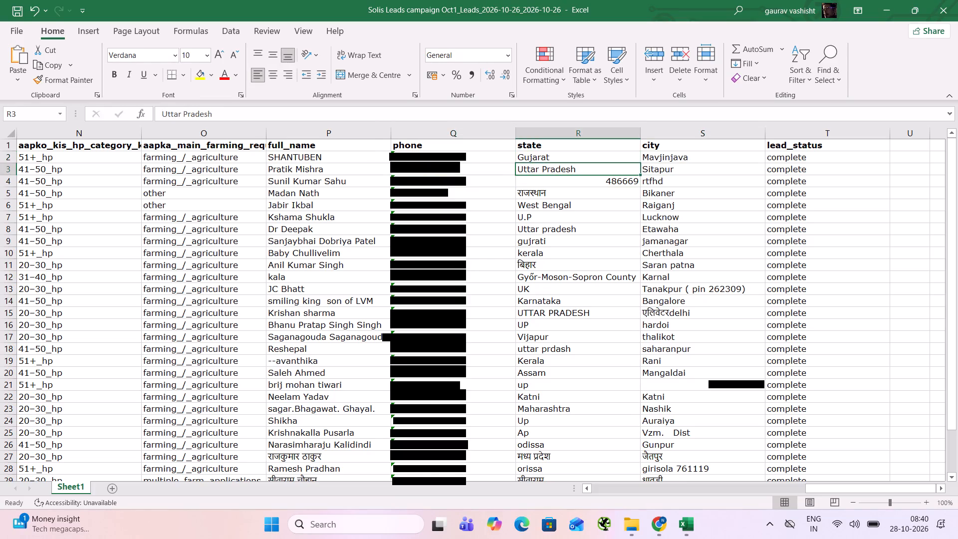
pyautogui.hotkey('ctrl', 'c')
pyautogui.press('Down')
pyautogui.hotkey('ctrl', 'v')
pyautogui.press('Right')
pyautogui.press('BackSpace')
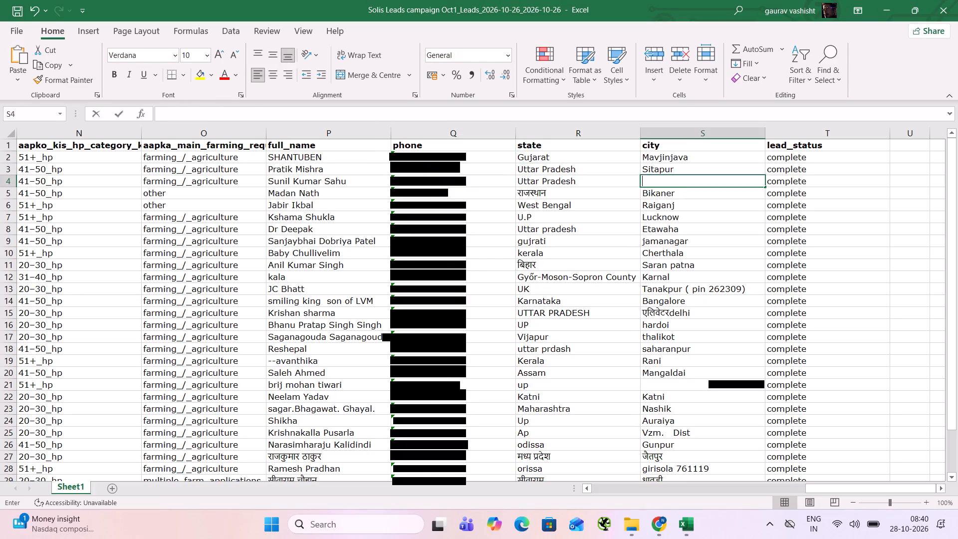
pyautogui.press('Down')
# Set the state in row 5 to Rajasthan.
pyautogui.press('Left')
pyautogui.write('Rajasthan')
pyautogui.press('Left')
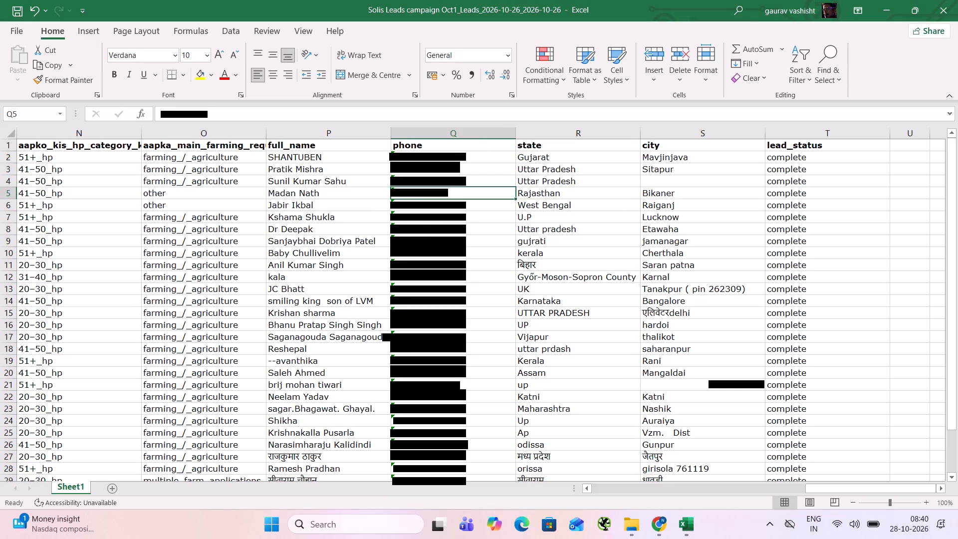
# Copy Uttar Pradesh from the state cell of row 4 into the state cells of rows 7 and 8.
pyautogui.press('Up')
pyautogui.press('Right')
pyautogui.hotkey('ctrl', 'c')
pyautogui.press('Down')
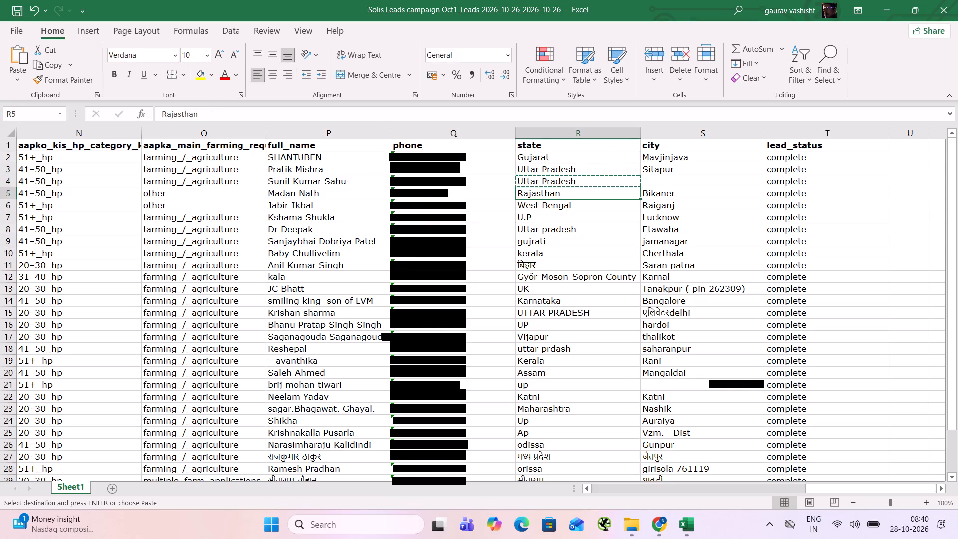
pyautogui.press('Down')
pyautogui.press('Down')
pyautogui.hotkey('ctrl', 'v')
pyautogui.press('Down')
pyautogui.hotkey('ctrl', 'v')
pyautogui.press('Down')
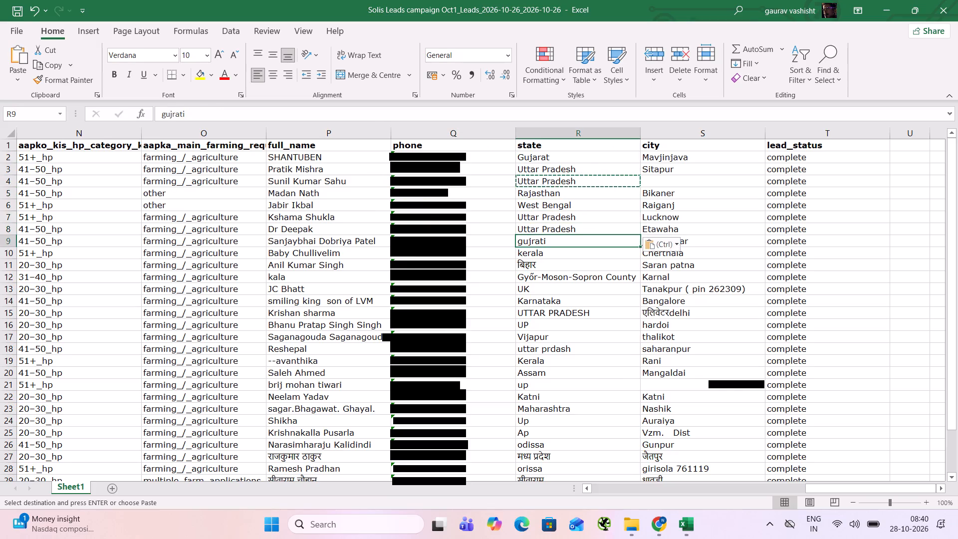
# Set the state in row 9 to Gujarat and its city to Jamnagar.
pyautogui.write('Gujarat')
pyautogui.press('Right')
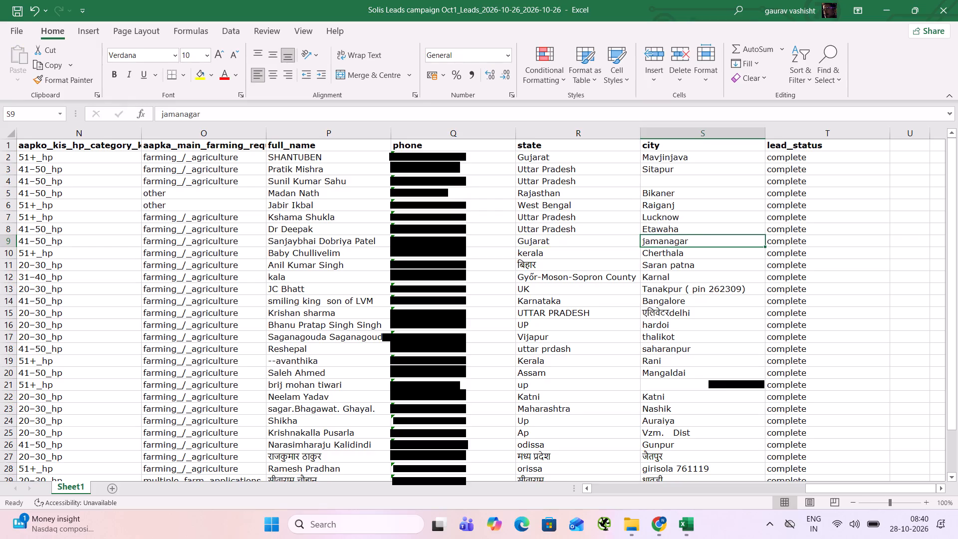
pyautogui.write('Jamnagar')
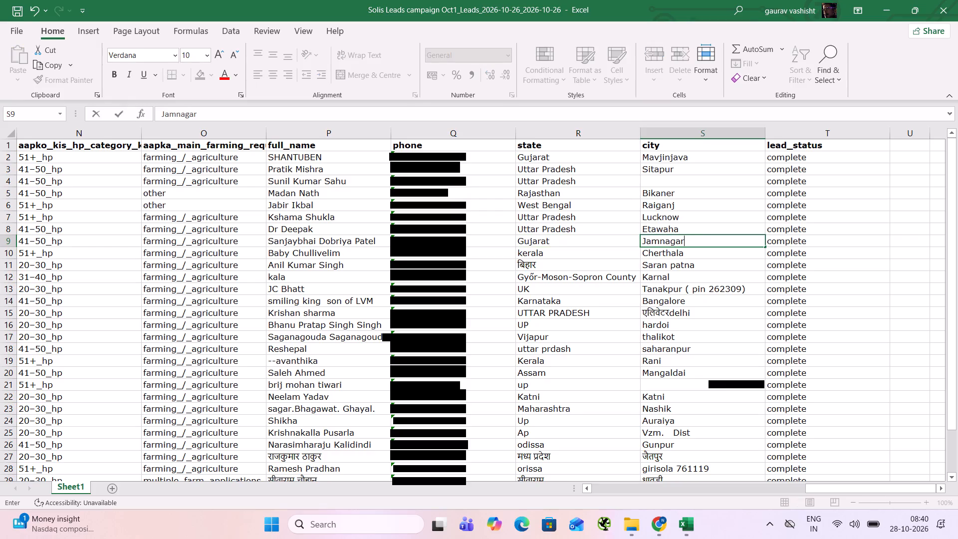
pyautogui.press('Down')
# Set the state in row 10 to Kerla and the state in row 11 to Bihar.
pyautogui.press('Left')
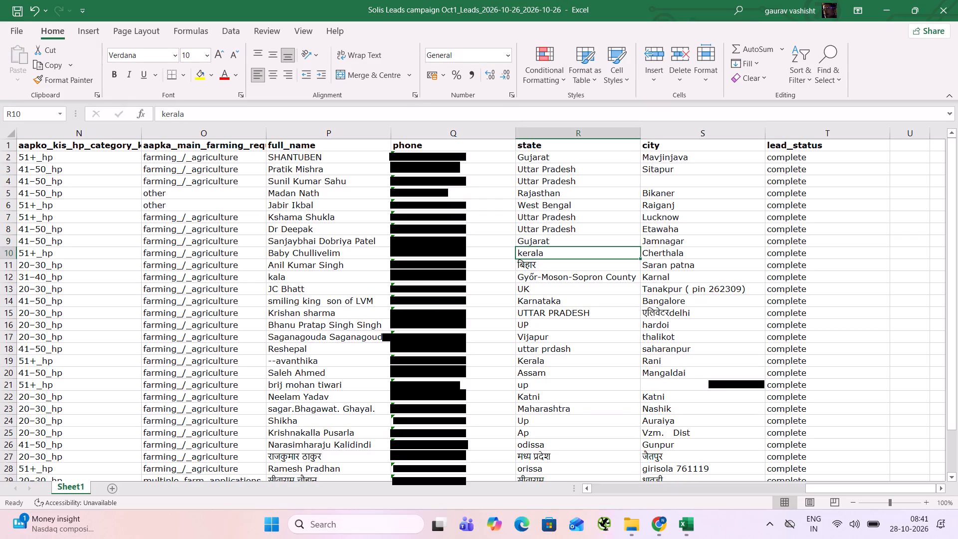
pyautogui.write('Kerla')
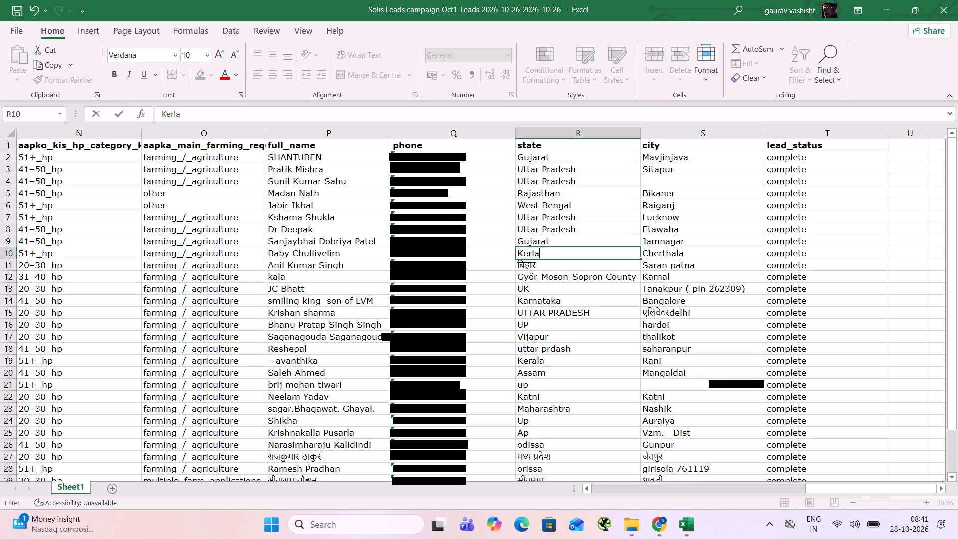
pyautogui.press('Down')
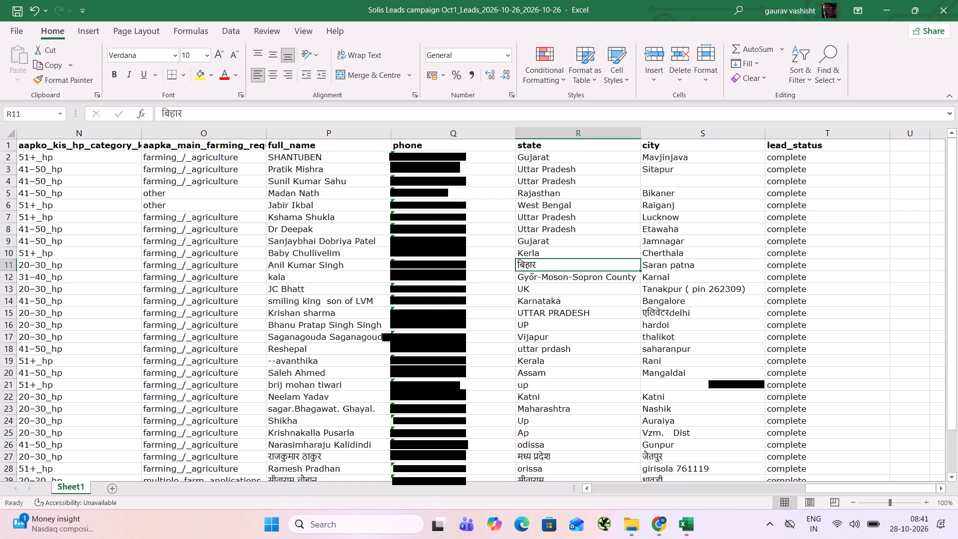
pyautogui.write('Bihar')
pyautogui.press('Right')
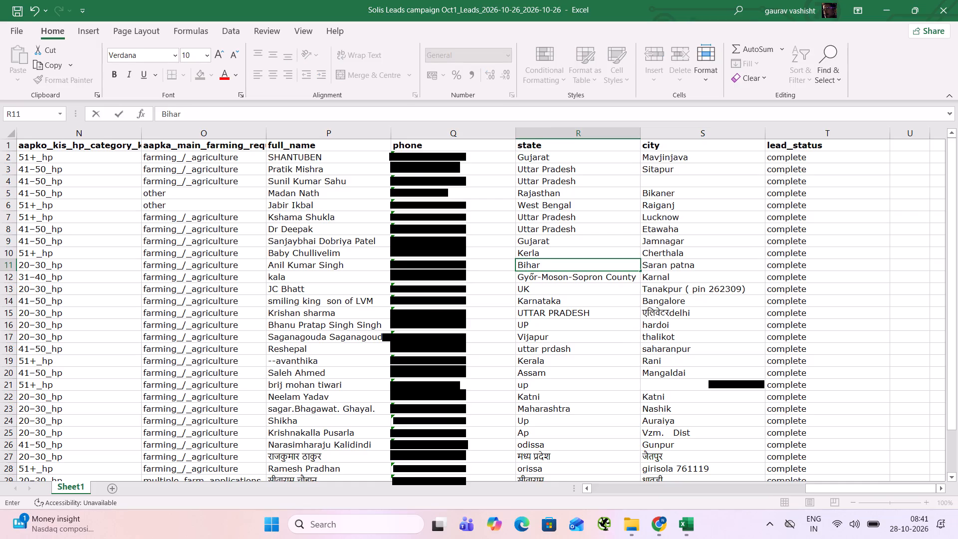
# Set the state in row 12 to Haryana and the state in row 13 to Utthrakhand.
pyautogui.press('Down')
pyautogui.press('Left')
pyautogui.write('Hat')
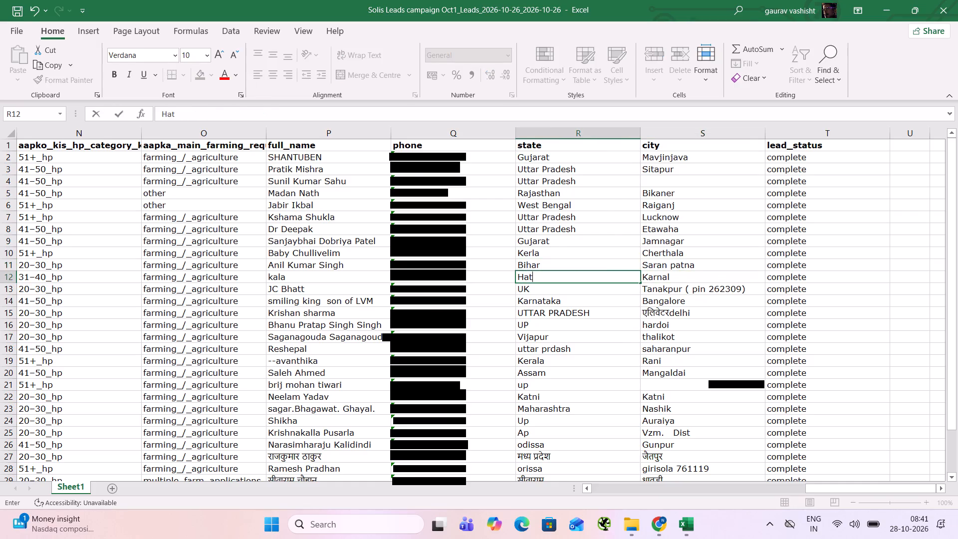
pyautogui.press('=')
pyautogui.press('BackSpace')
pyautogui.press('BackSpace')
pyautogui.write('rt')
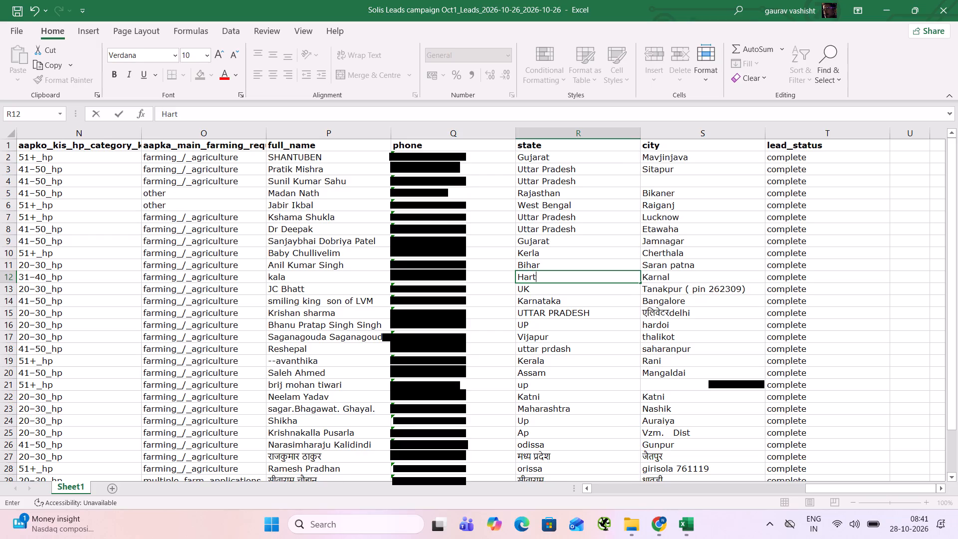
pyautogui.press('BackSpace')
pyautogui.write('yana')
pyautogui.press('Right')
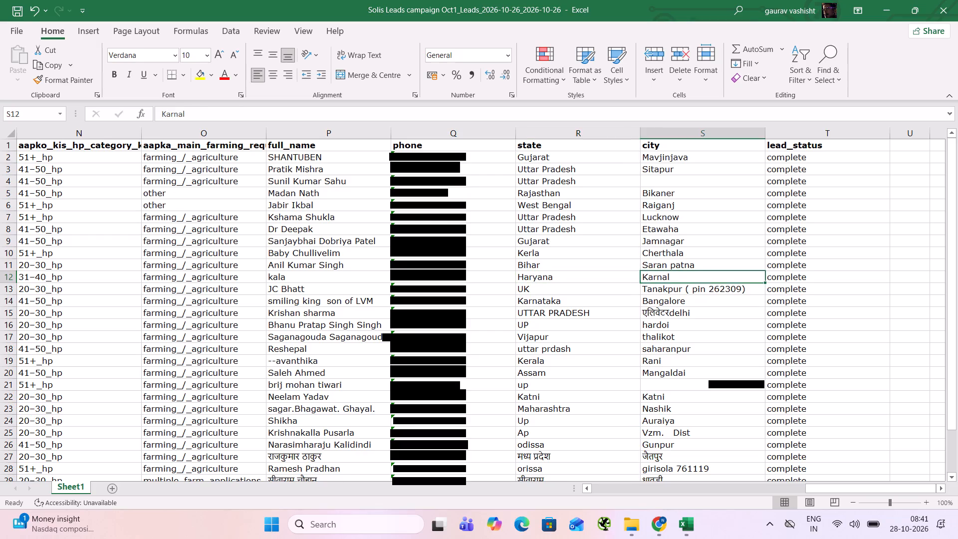
pyautogui.press('Down')
pyautogui.press('Left')
pyautogui.write('Utthrakhand')
pyautogui.press('Right')
# Set the state in row 15 to Uttar Pradesh and clear its city.
pyautogui.press('Down')
pyautogui.press('Left')
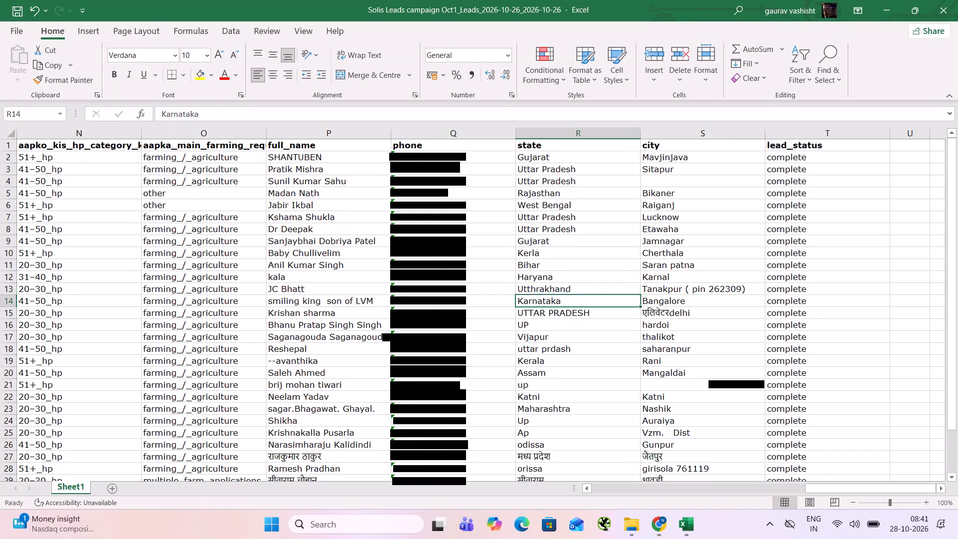
pyautogui.press('Down')
pyautogui.write('Uttar Pradesh')
pyautogui.press('Right')
pyautogui.press('BackSpace')
pyautogui.press('Down')
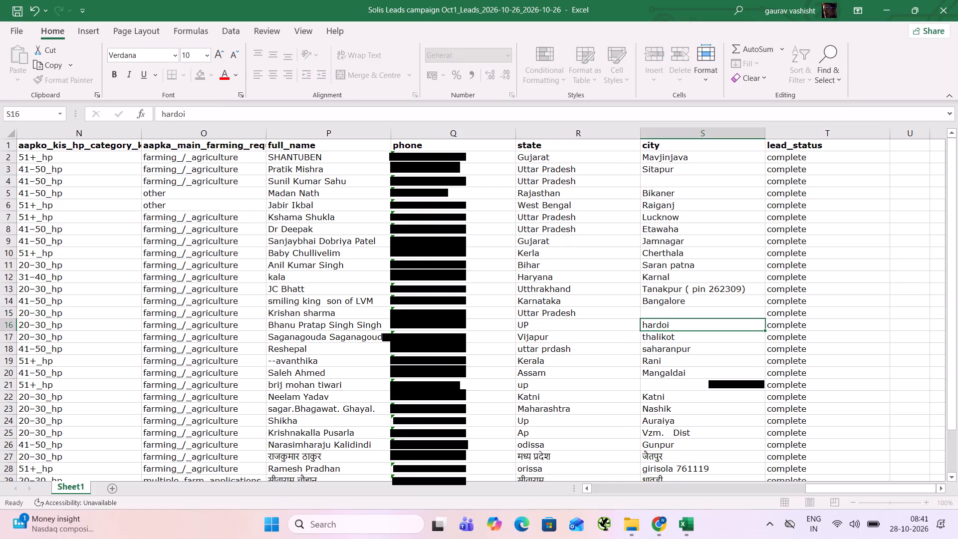
# Set the state in row 16 to Uttar Pradesh and its city to Hardoi.
pyautogui.press('BackSpace')
pyautogui.press('Left')
pyautogui.write('Uttar Pradesh')
pyautogui.press('Right')
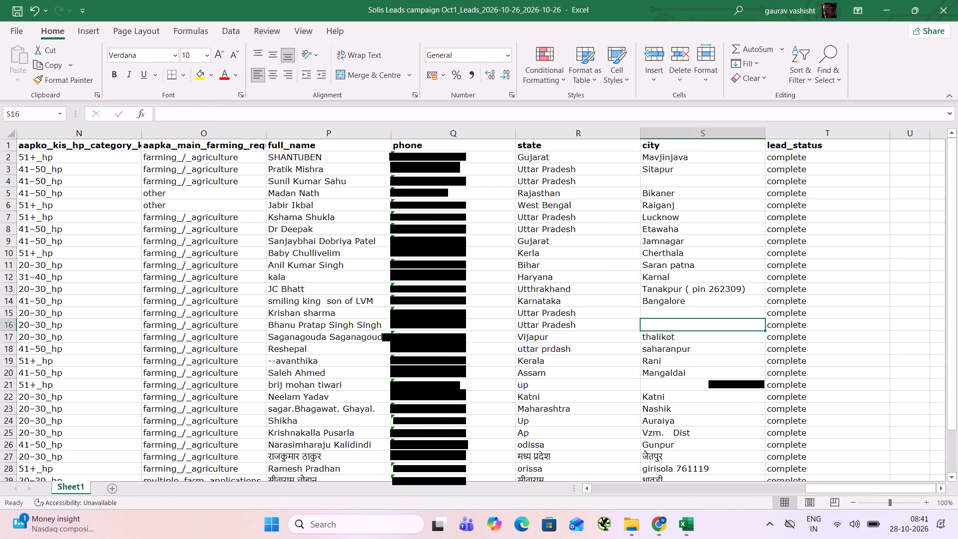
pyautogui.write('Hardoi')
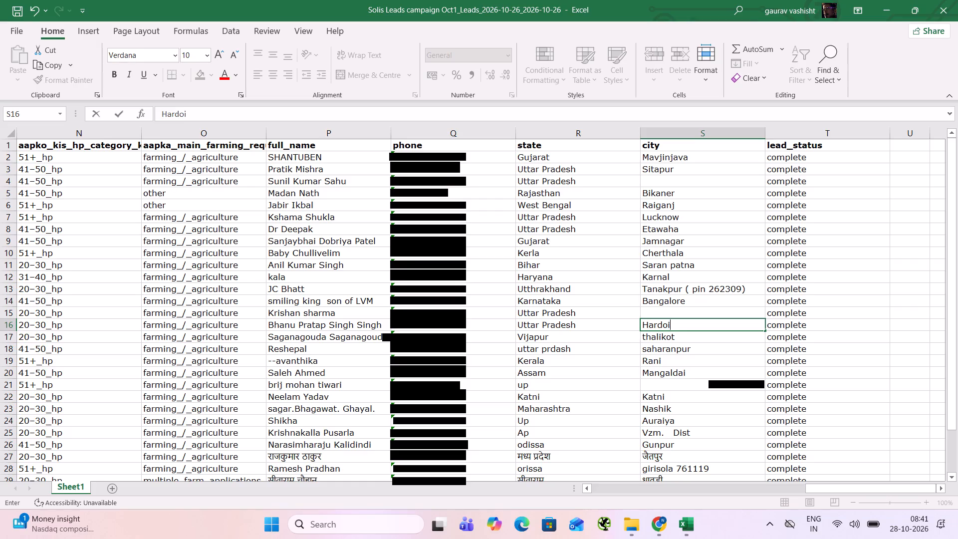
pyautogui.press('Down')
# Move Vijapur from the state cell to the city cell of row 17, replacing the city, and set the state to Karnataka.
pyautogui.press('BackSpace')
pyautogui.press('Left')
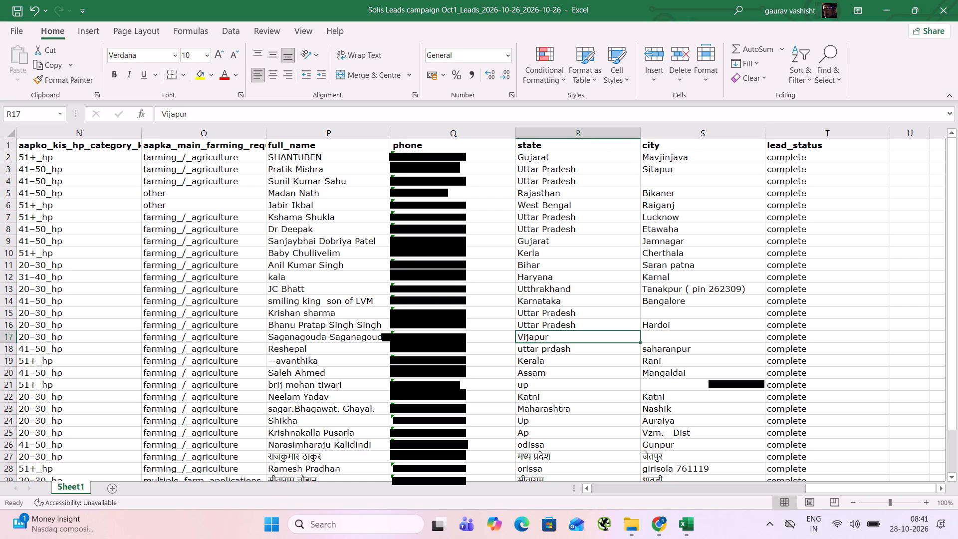
pyautogui.hotkey('ctrl', 'x')
pyautogui.press('Right')
pyautogui.hotkey('ctrl', 'v')
pyautogui.press('Left')
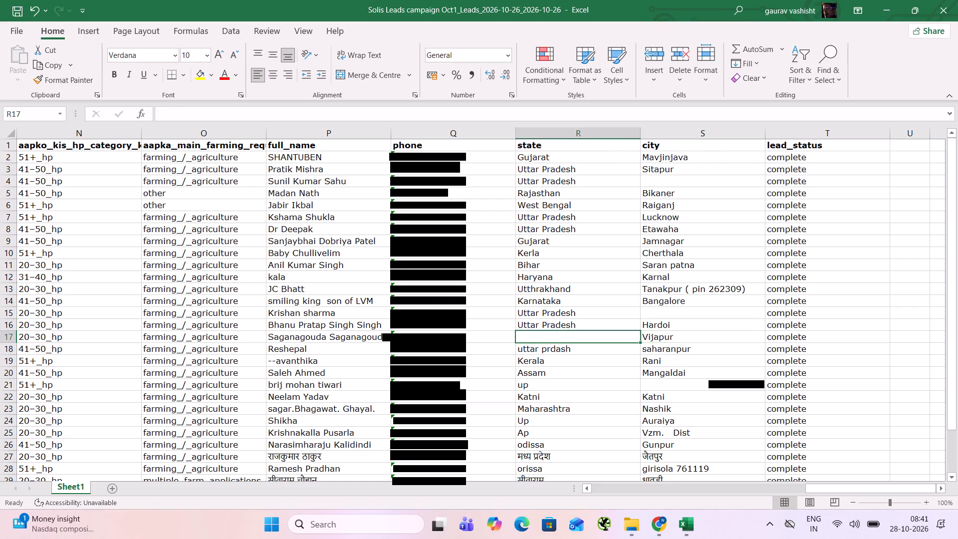
pyautogui.write('Karnataka')
pyautogui.press('Down')
# Copy Uttar Pradesh from the state cell of row 16 into the state cell of row 18.
pyautogui.press('Up')
pyautogui.press('Up')
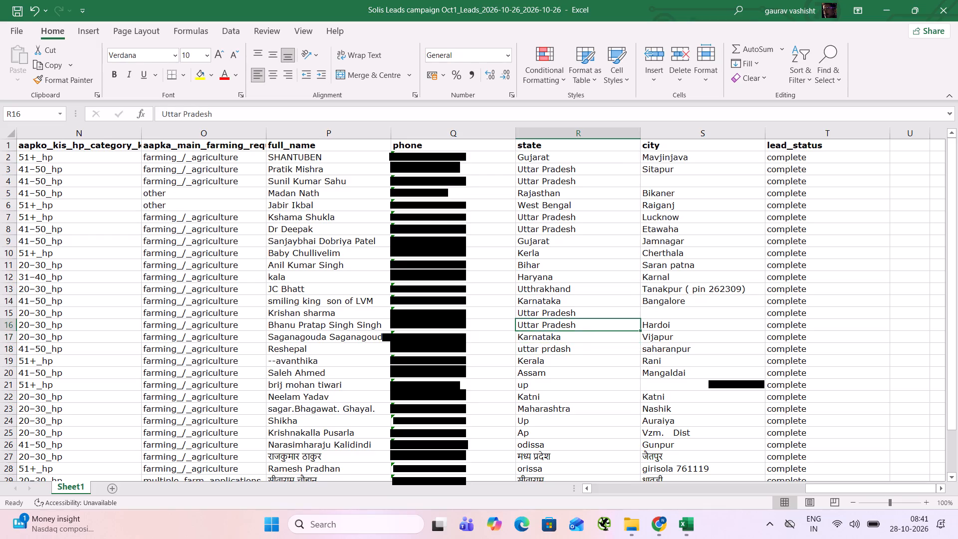
pyautogui.hotkey('ctrl', 'c')
pyautogui.press('Down')
pyautogui.press('Down')
pyautogui.hotkey('ctrl', 'v')
pyautogui.press('Down')
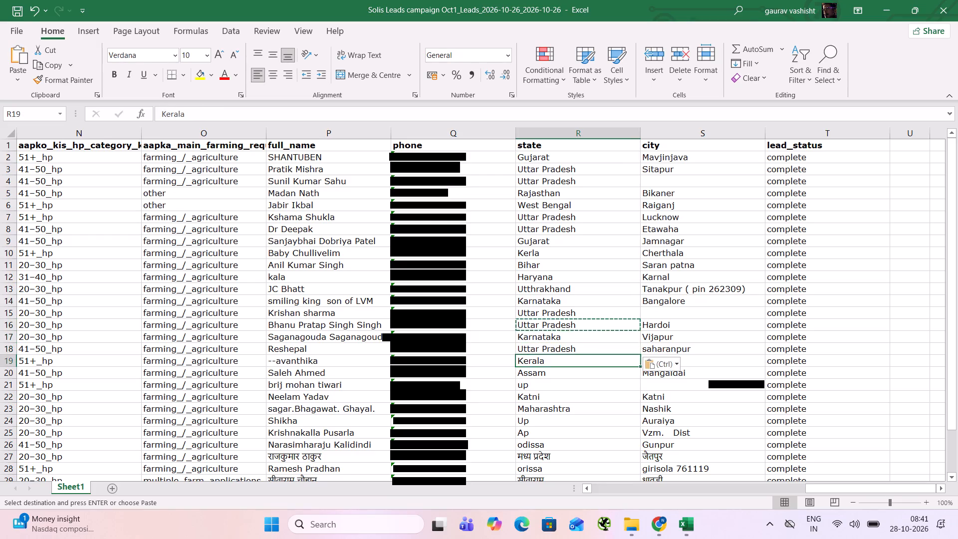
# Set the city in row 18 to Sahajnpur.
pyautogui.press('Right')
pyautogui.press('Up')
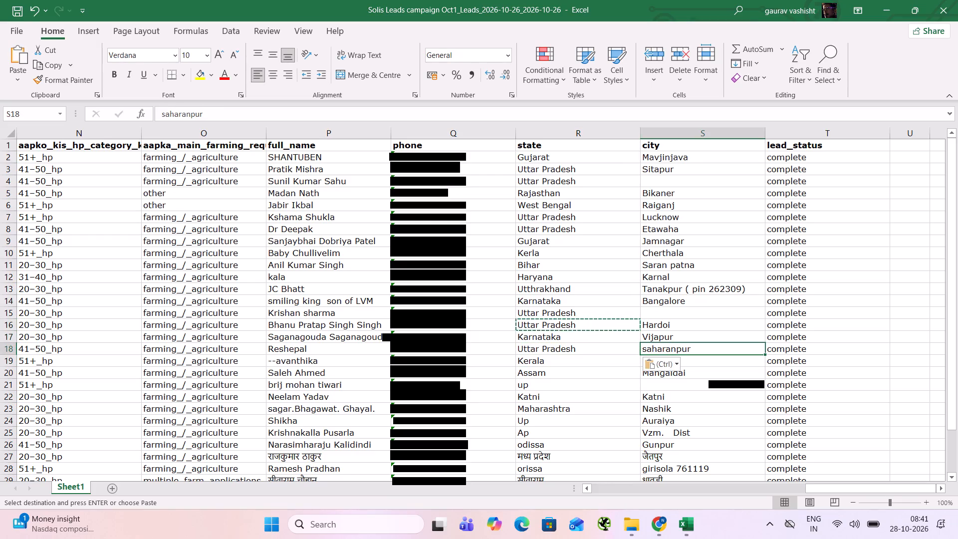
pyautogui.write('Sah')
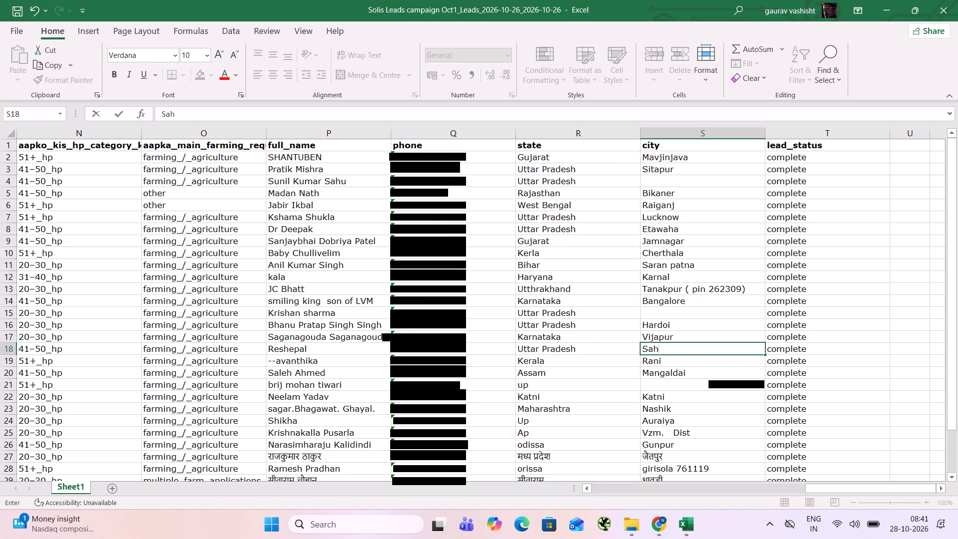
pyautogui.write('ajnpur')
pyautogui.press('Down')
# Copy Uttar Pradesh from the state cell of row 18 into the state cell of row 21 and clear row 21's city.
pyautogui.press('Down')
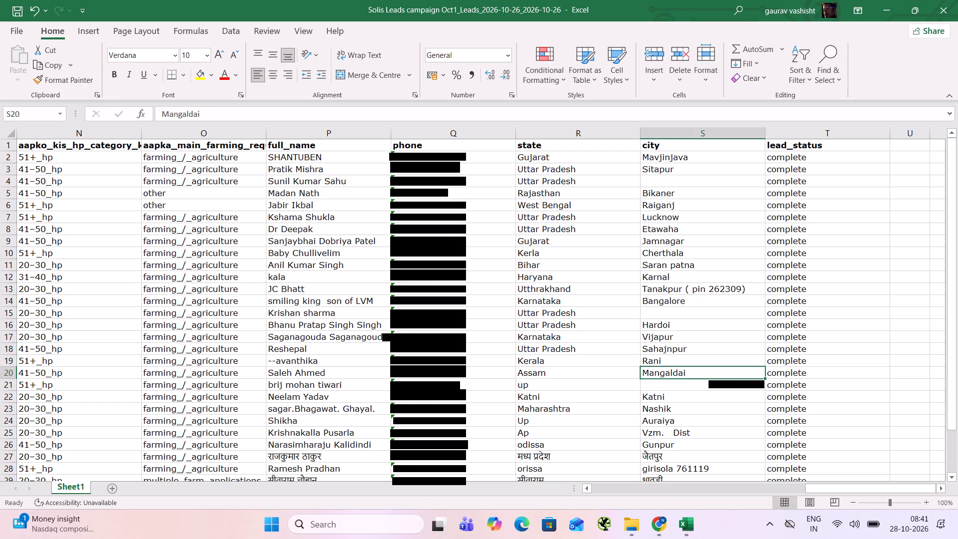
pyautogui.press('Left')
pyautogui.press('Up')
pyautogui.press('Up')
pyautogui.hotkey('ctrl', 'c')
pyautogui.press('Down')
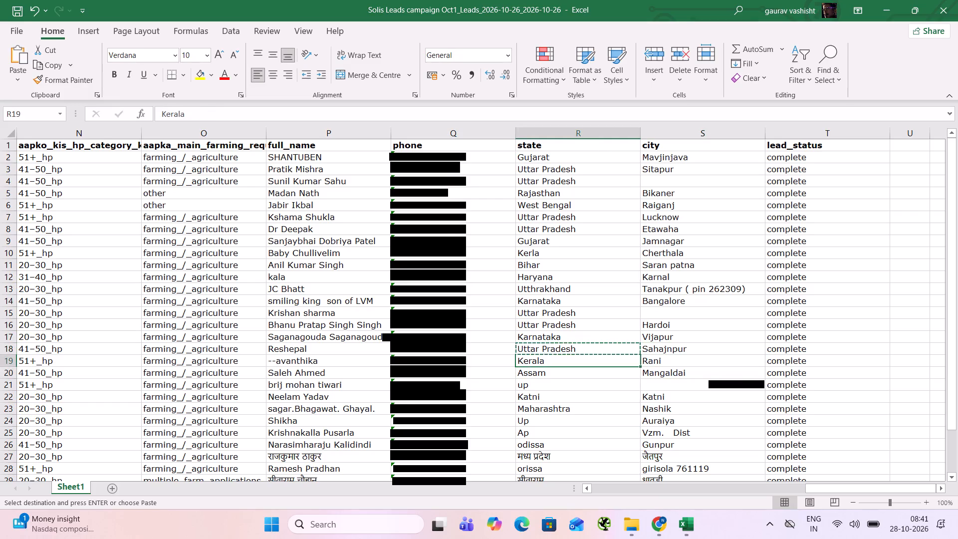
pyautogui.press('Down')
pyautogui.press('Down')
pyautogui.hotkey('ctrl', 'v')
pyautogui.press('Right')
pyautogui.press('BackSpace')
pyautogui.press('Down')
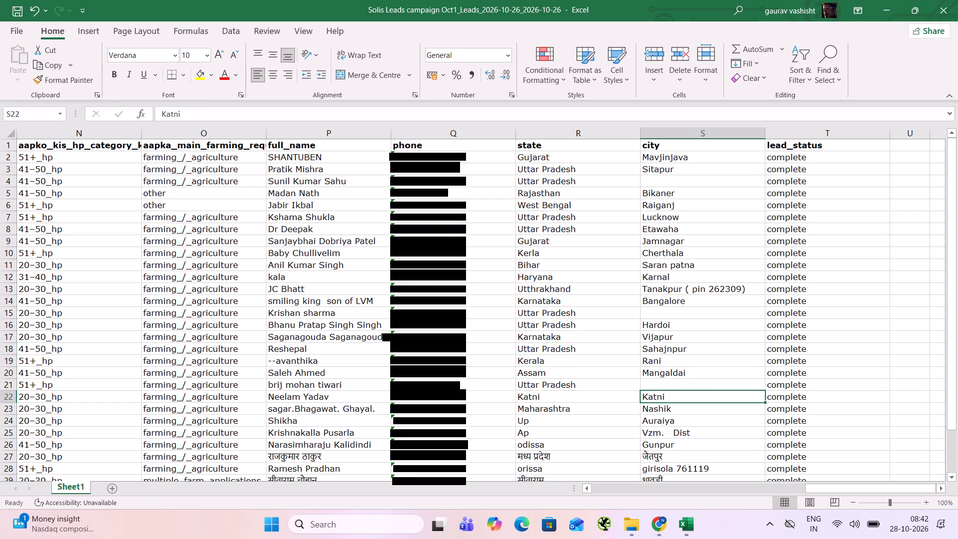
# Copy Uttar Pradesh from the state cell of row 21 into the state cells of rows 22 and 24.
pyautogui.press('Left')
pyautogui.press('Up')
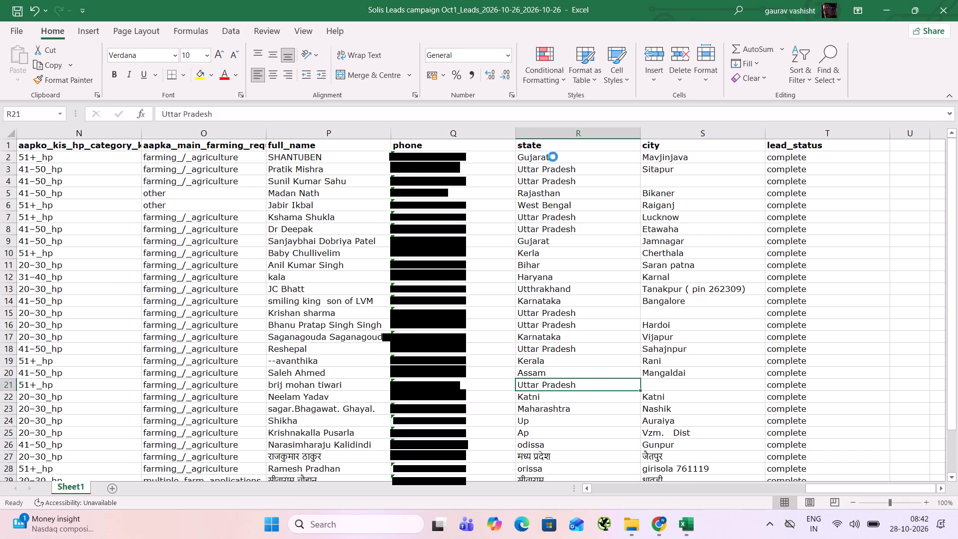
pyautogui.hotkey('ctrl', 'c')
pyautogui.press('Down')
pyautogui.hotkey('ctrl', 'v')
pyautogui.press('Down')
pyautogui.press('Down')
pyautogui.hotkey('ctrl', 'v')
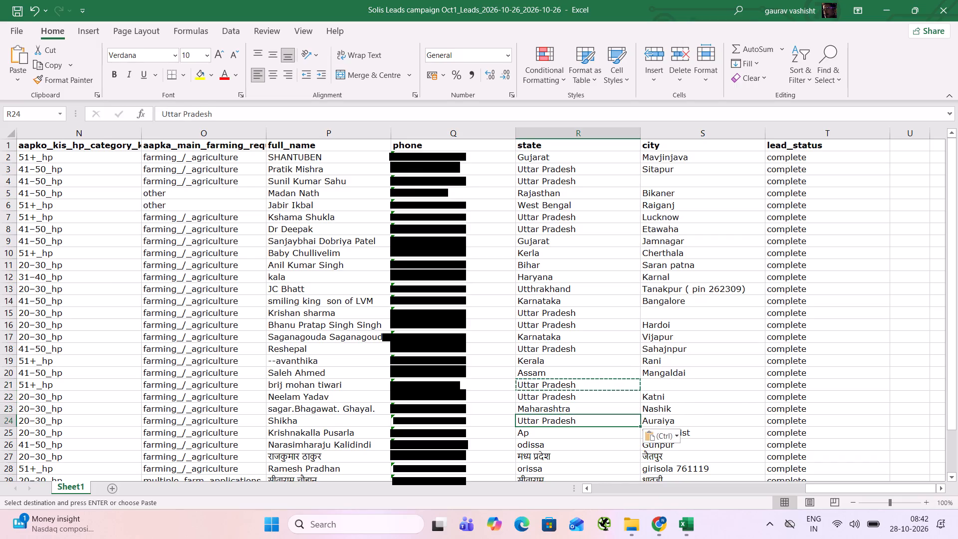
# Set the state in row 25 to Andhra Pradesh and clear its city.
pyautogui.press('Down')
pyautogui.write('Andhra v')
pyautogui.press('BackSpace')
pyautogui.press('BackSpace')
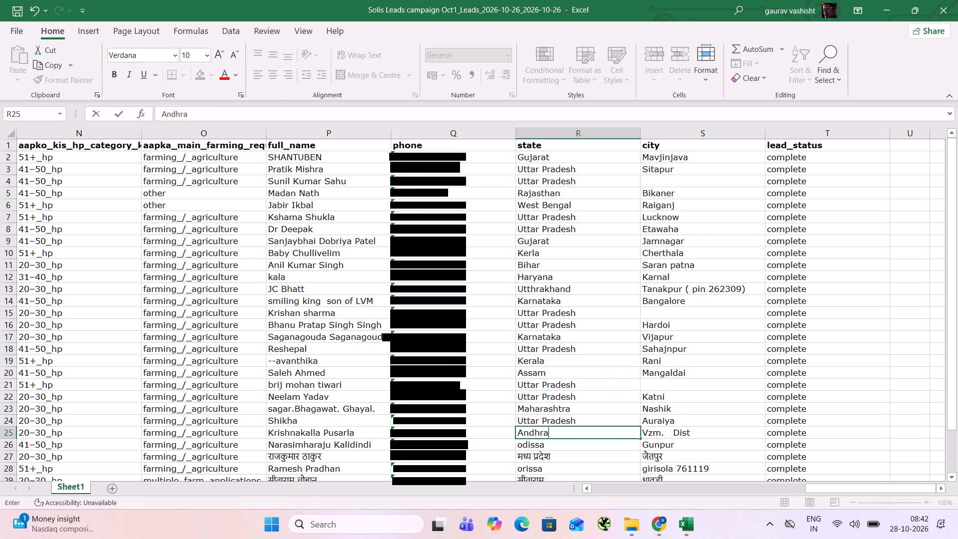
pyautogui.press('space')
pyautogui.write('Pradesh')
pyautogui.press('Right')
pyautogui.press('BackSpace')
pyautogui.press('Down')
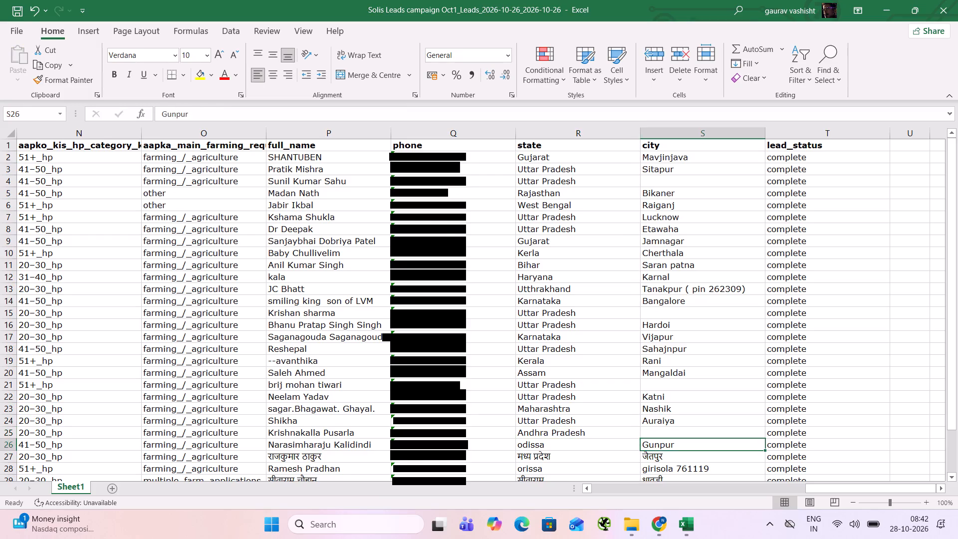
# Set the state in row 26 to Odisha.
pyautogui.press('Left')
pyautogui.write('Odisha')
pyautogui.press('Down')
# Set the state in row 27 to Madhya Pradesh and clear its city.
pyautogui.write('Madhya')
pyautogui.press('space')
pyautogui.write('Pradesg')
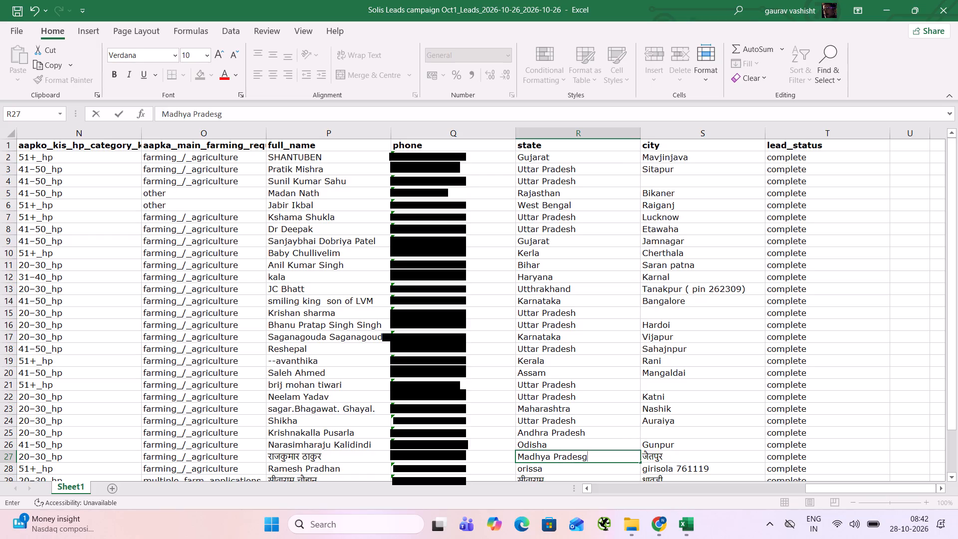
pyautogui.press('BackSpace')
pyautogui.press('h')
pyautogui.press('Right')
pyautogui.press('BackSpace')
pyautogui.press('Down')
# Clear the city in row 28 and set its state to Odisha.
pyautogui.press('BackSpace')
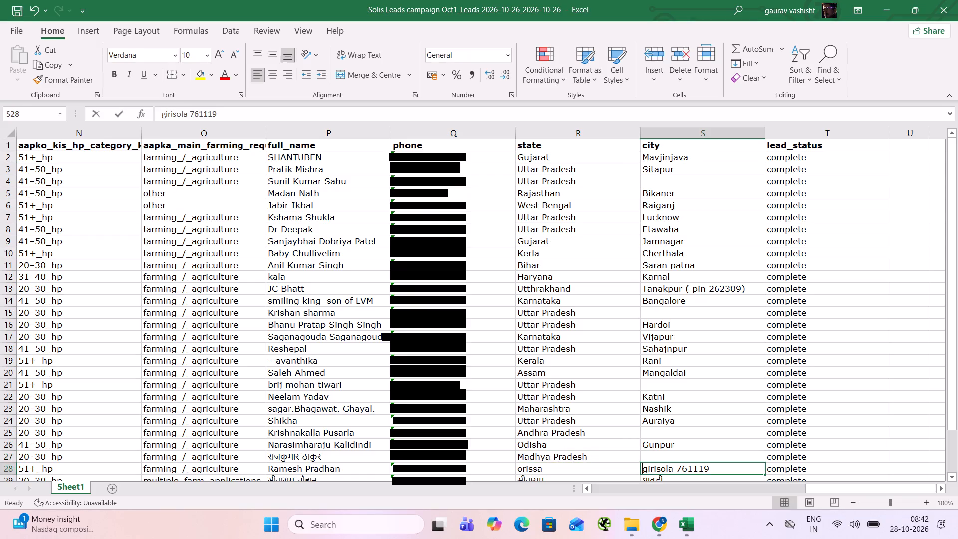
pyautogui.press('Left')
pyautogui.write('Odisha')
pyautogui.press('Down')
# Clear the state and city cells in row 29.
pyautogui.hotkey('ctrl', 'shift', 'Down')
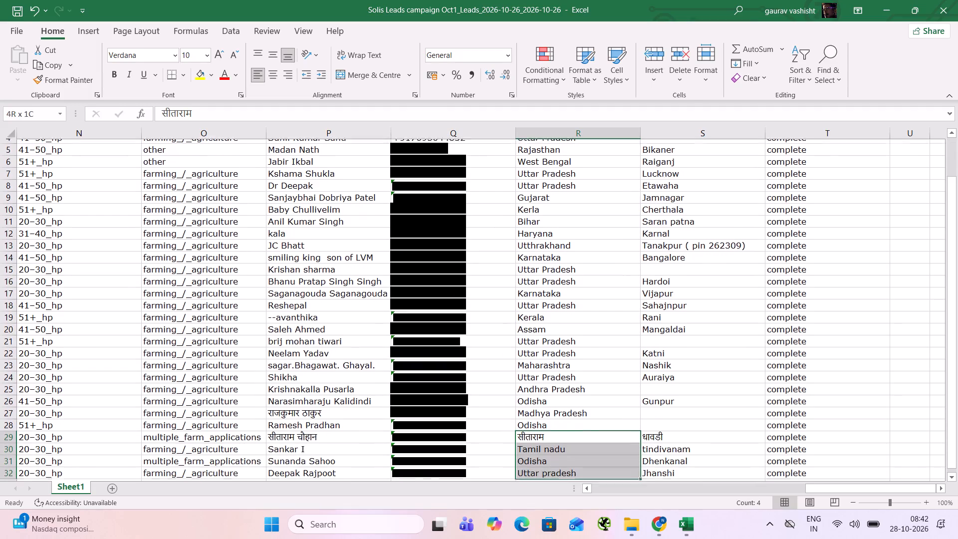
pyautogui.press('Up')
pyautogui.press('Down')
pyautogui.press('BackSpace')
pyautogui.press('Right')
pyautogui.press('BackSpace')
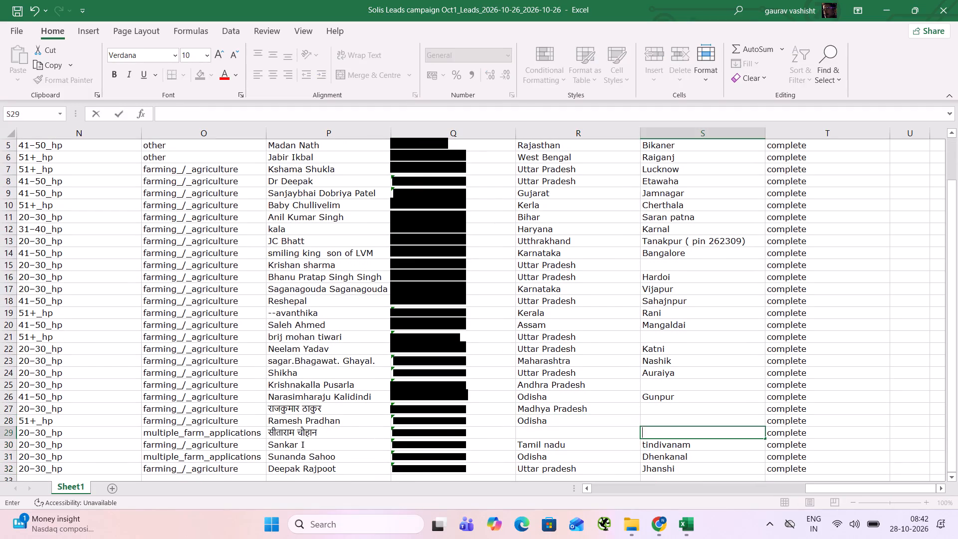
pyautogui.press('Left')
# Copy Uttar Pradesh from the state cell of row 24 into the state cell of row 29.
pyautogui.press('Up')
pyautogui.press('Up')
pyautogui.press('Up')
pyautogui.press('Up')
pyautogui.press('Up')
pyautogui.press('Up')
pyautogui.press('Down')
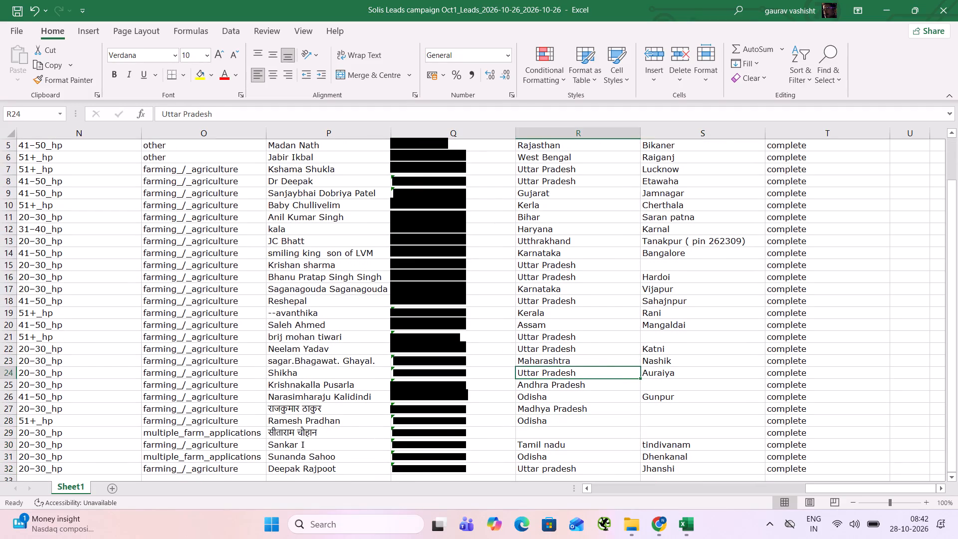
pyautogui.hotkey('ctrl', 'c')
pyautogui.press('Down')
pyautogui.press('Down')
pyautogui.press('Down')
pyautogui.press('Down')
pyautogui.press('Down')
pyautogui.press('Down')
pyautogui.press('Up')
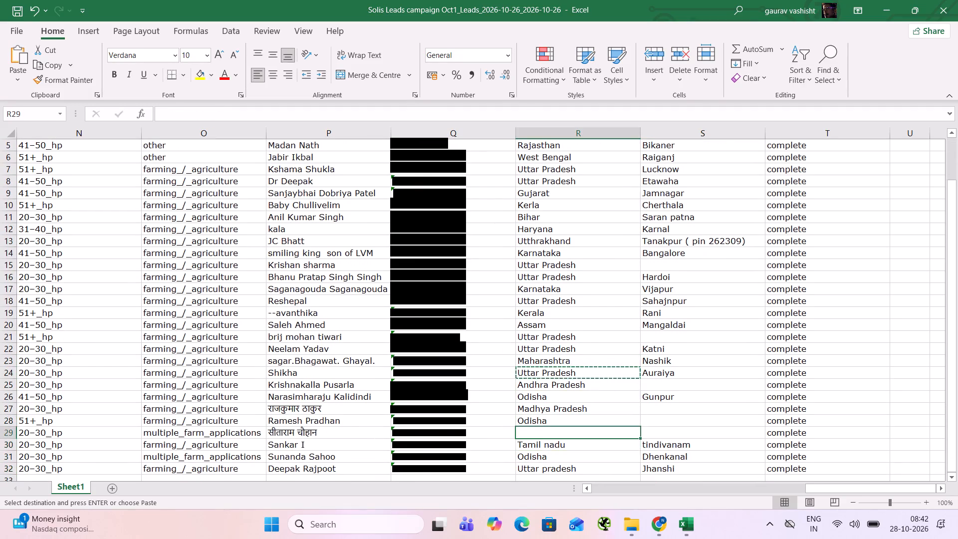
pyautogui.hotkey('ctrl', 'v')
# Set the state in row 30 to Tamil Nadu and clear its city.
pyautogui.press('Down')
pyautogui.write('Tak')
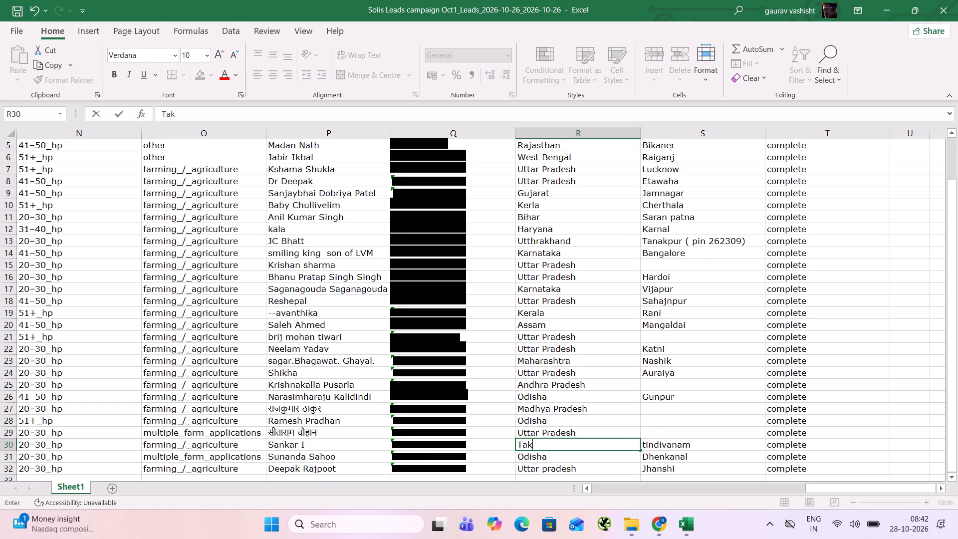
pyautogui.press('BackSpace')
pyautogui.write('mil Nadu')
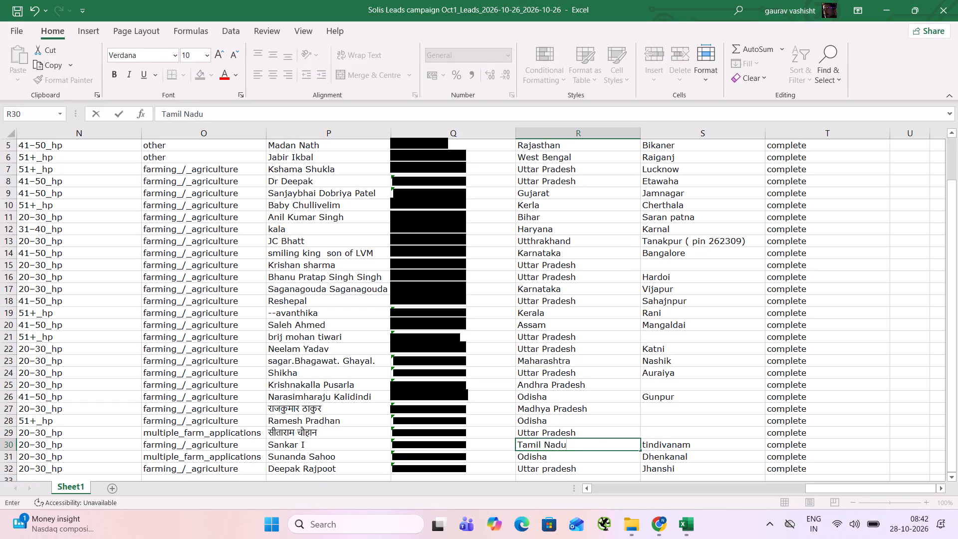
pyautogui.press('Up')
pyautogui.press('Right')
pyautogui.press('Down')
pyautogui.press('BackSpace')
pyautogui.press('Down')
# Copy Uttar Pradesh from the state cell of row 29 into the state cell of row 32, and return to the phone column's header.
pyautogui.press('Left')
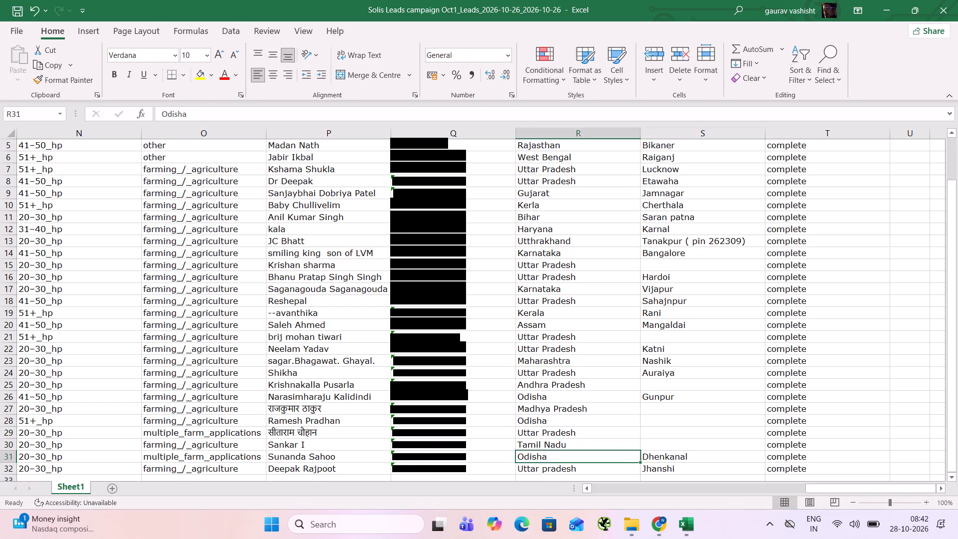
pyautogui.press('Down')
pyautogui.press('Up')
pyautogui.press('Up')
pyautogui.press('Up')
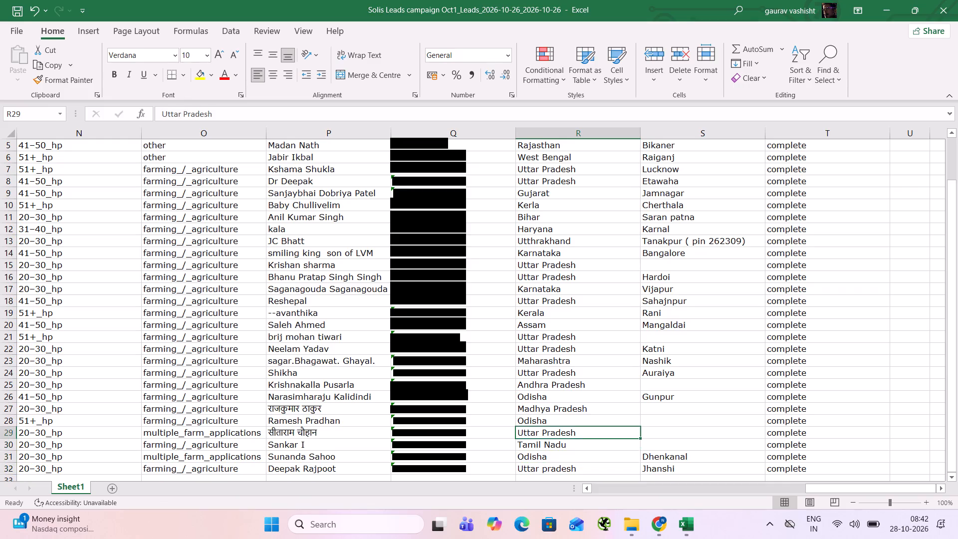
pyautogui.hotkey('ctrl', 'c')
pyautogui.press('Down')
pyautogui.press('Down')
pyautogui.press('Down')
pyautogui.hotkey('ctrl', 'v')
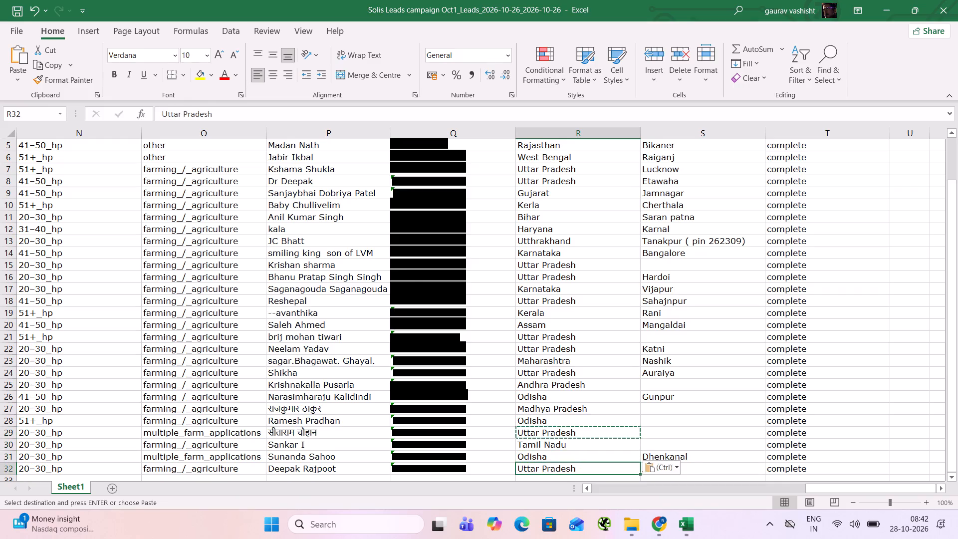
pyautogui.press('Left')
pyautogui.hotkey('ctrl', 'Up')
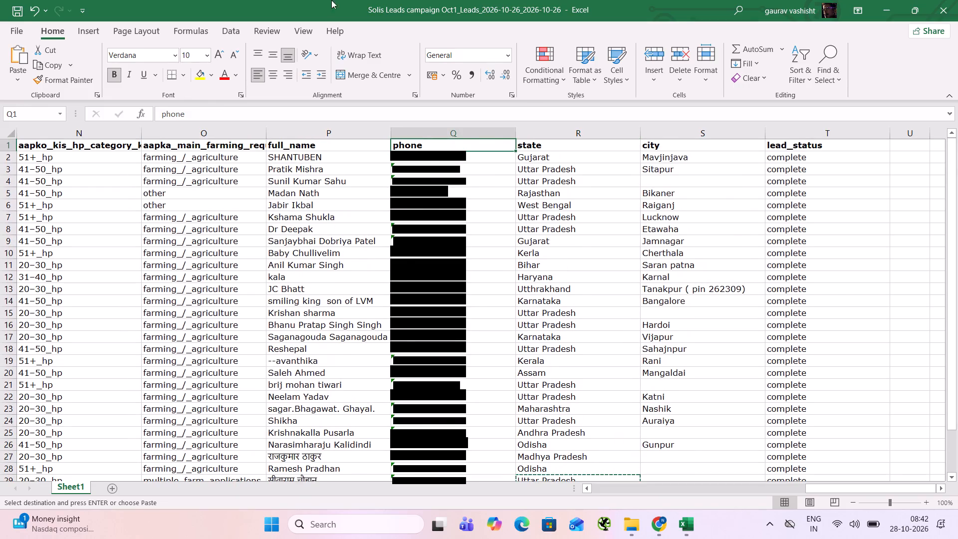
# Start saving a copy of the Solis workbook in the 27- Oct folder and copy the Mahindra campaign file's name from Downloads.
pyautogui.click(10, 26)
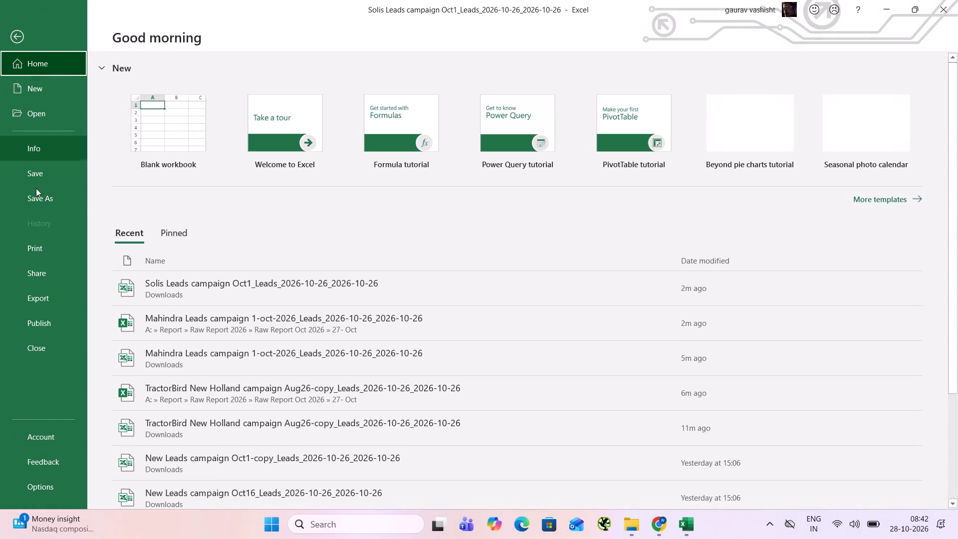
pyautogui.click(37, 198)
pyautogui.click(388, 168)
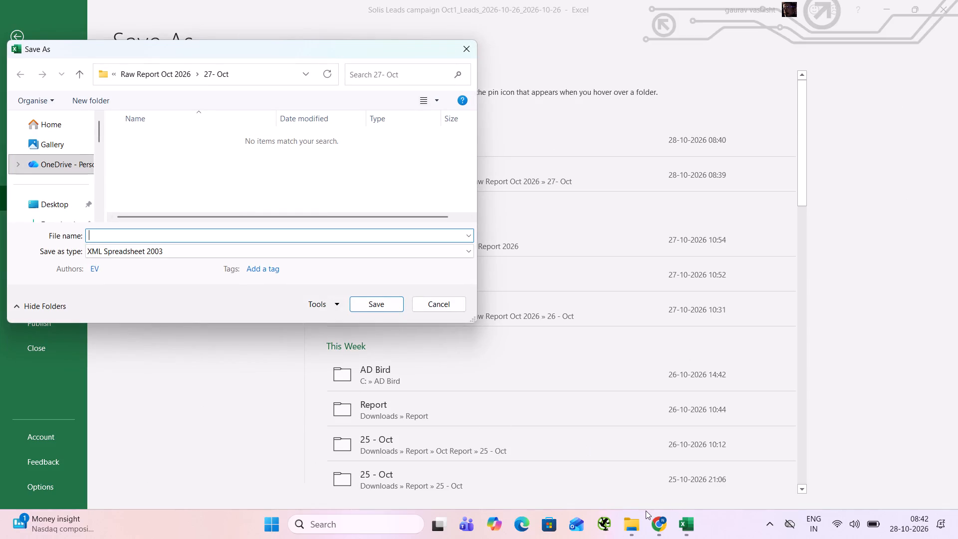
pyautogui.click(625, 526)
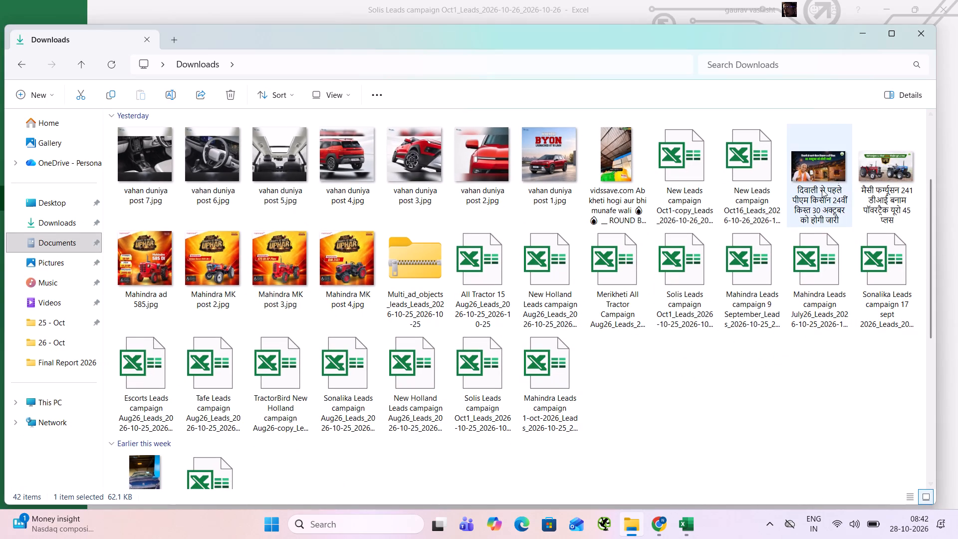
pyautogui.click(926, 146)
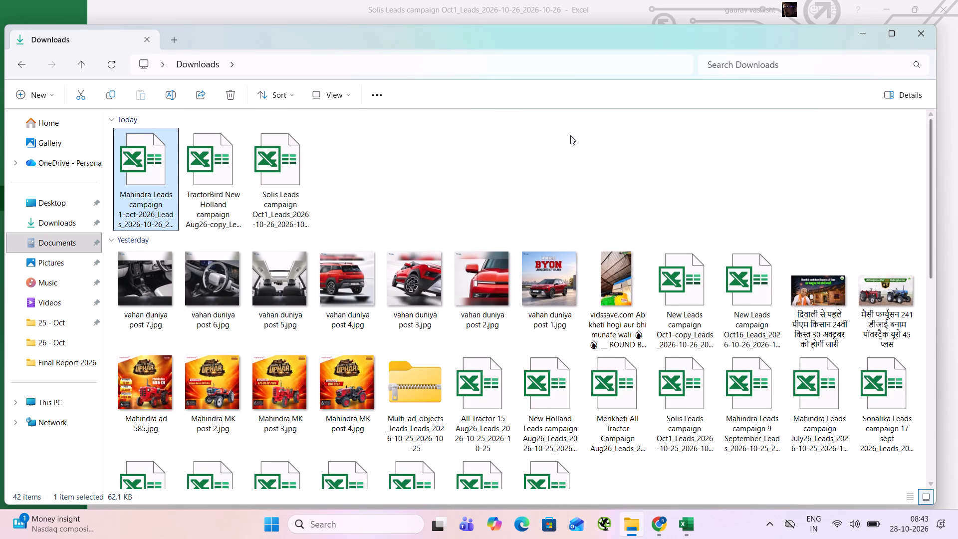
pyautogui.click(167, 93)
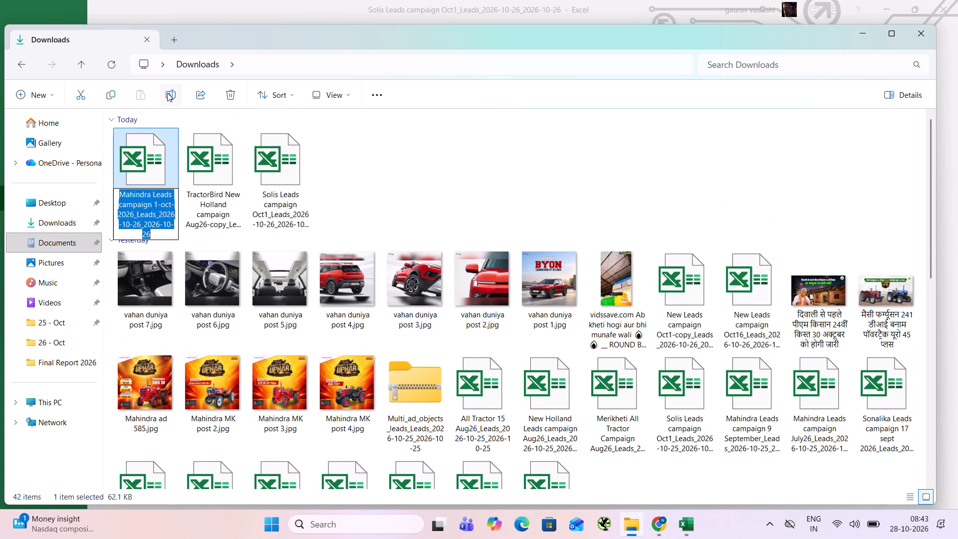
pyautogui.hotkey('ctrl', 'c')
# Save the workbook in 27- Oct as an Excel Workbook named Mahindra Leads campaign 1-oct-2026_Leads_2026-10-26_2026-10-26.
pyautogui.click(316, 0)
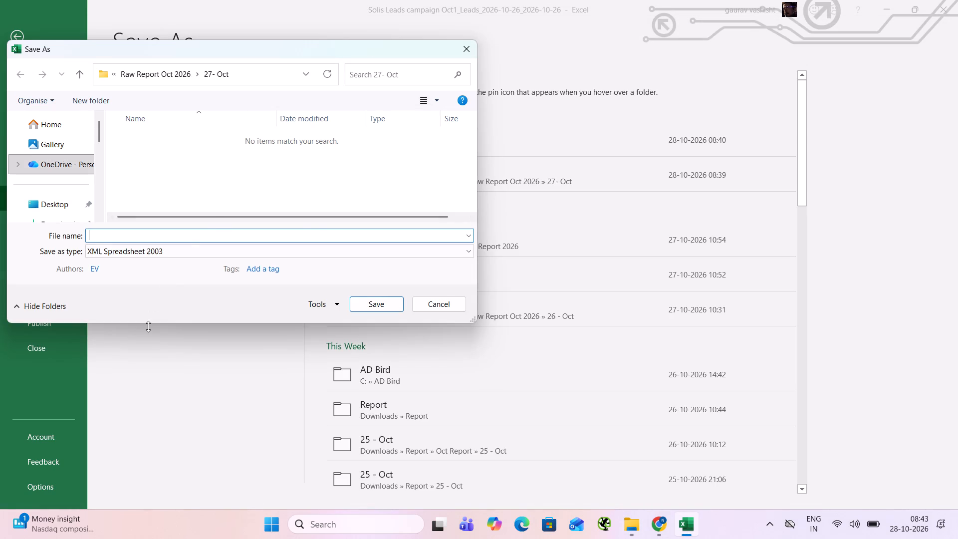
pyautogui.hotkey('ctrl', 'v')
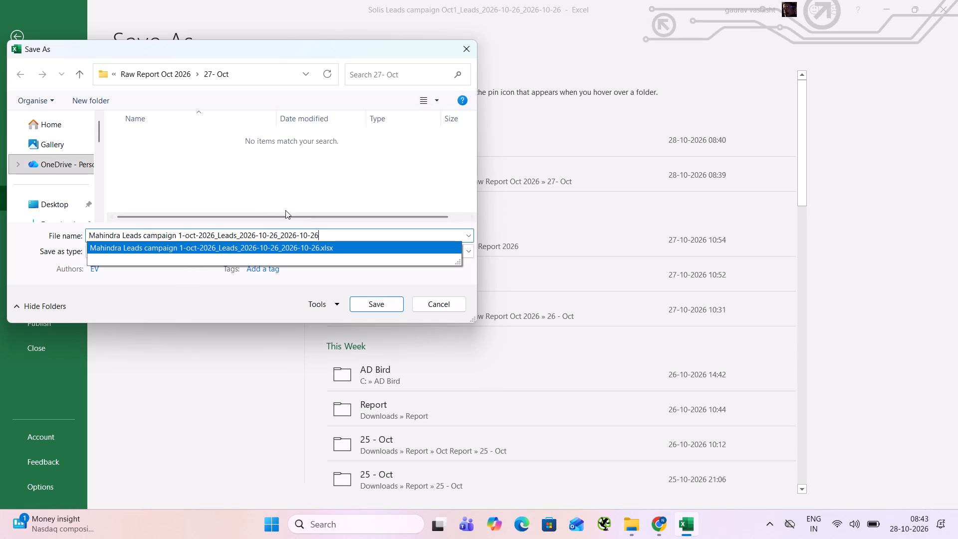
pyautogui.press('space')
pyautogui.click(250, 250)
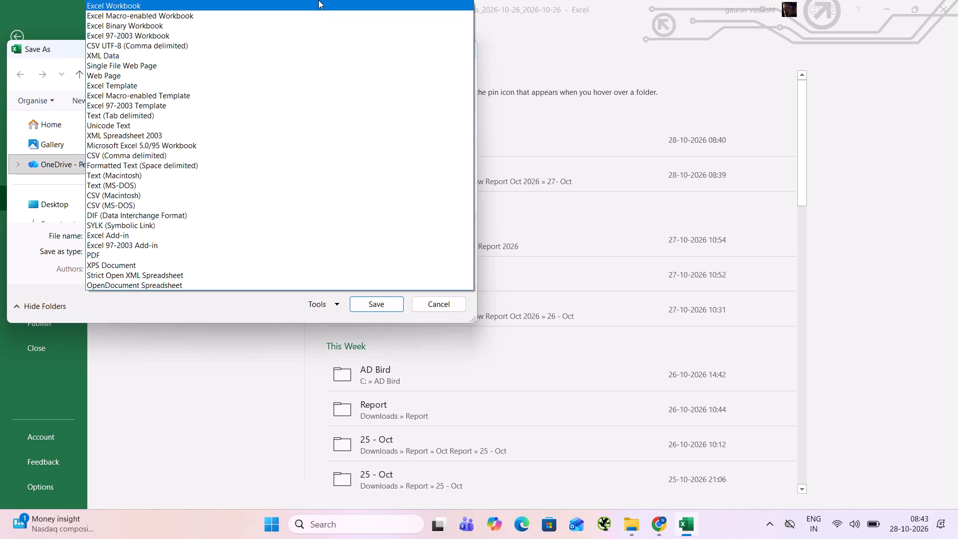
pyautogui.click(314, 2)
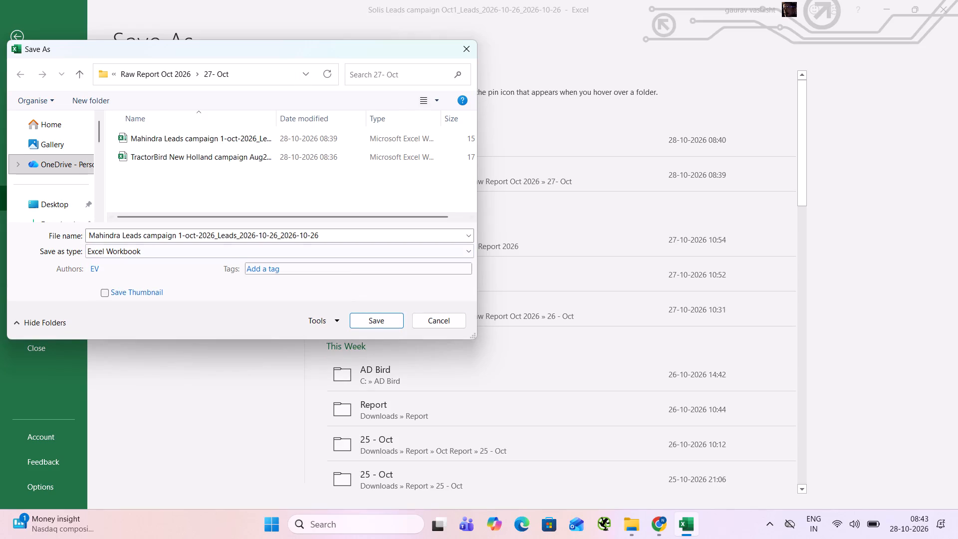
pyautogui.click(362, 314)
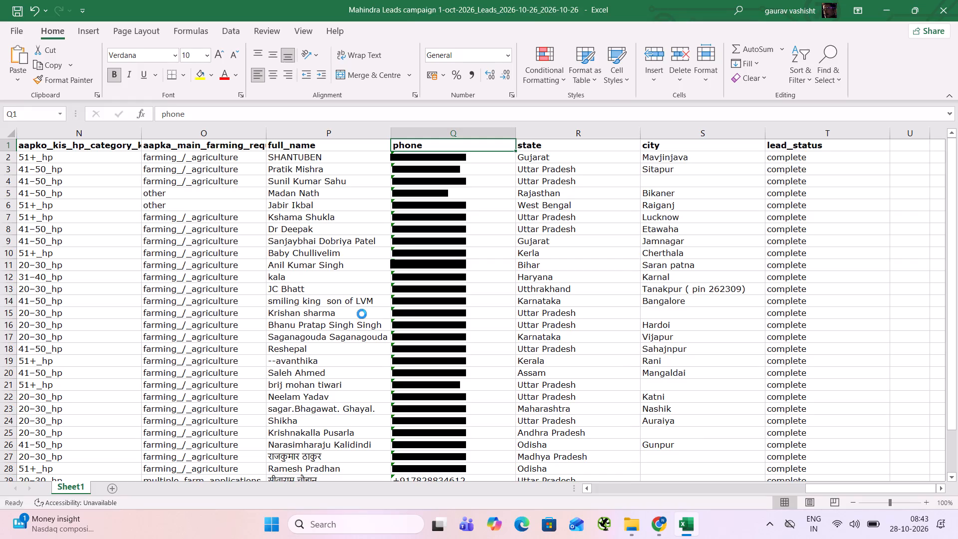
pyautogui.hotkey('ctrl', 's')
pyautogui.keyDown('ctrl'); pyautogui.click(362, 314); pyautogui.keyUp('ctrl')
# Close the workbook and the Downloads window, return to the lead forms in Chrome, and dismiss the Solis download dialog.
pyautogui.click(956, 1)
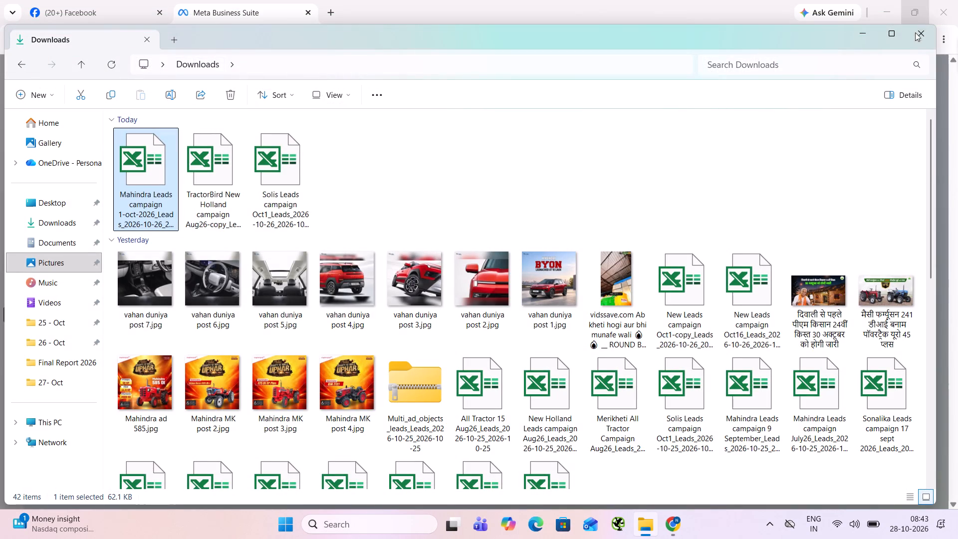
pyautogui.click(914, 36)
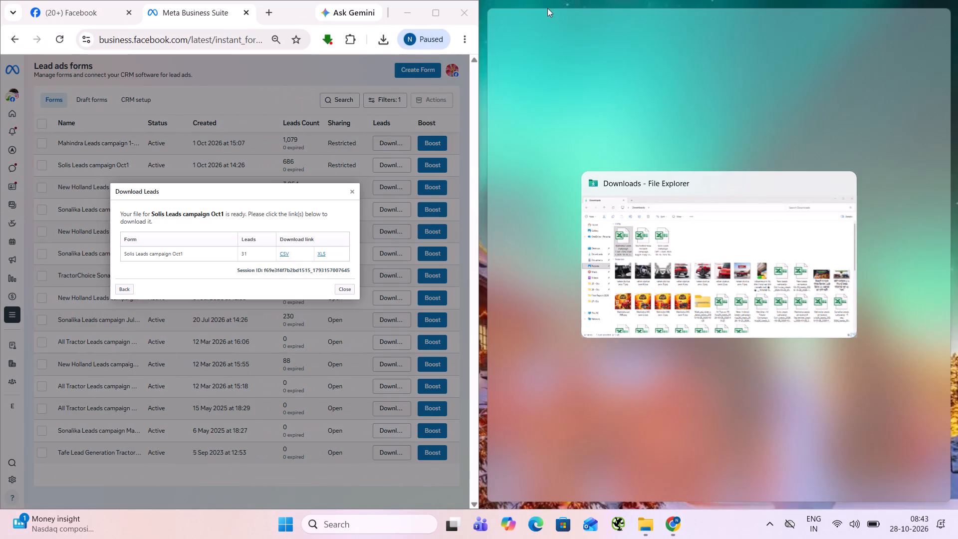
pyautogui.click(440, 11)
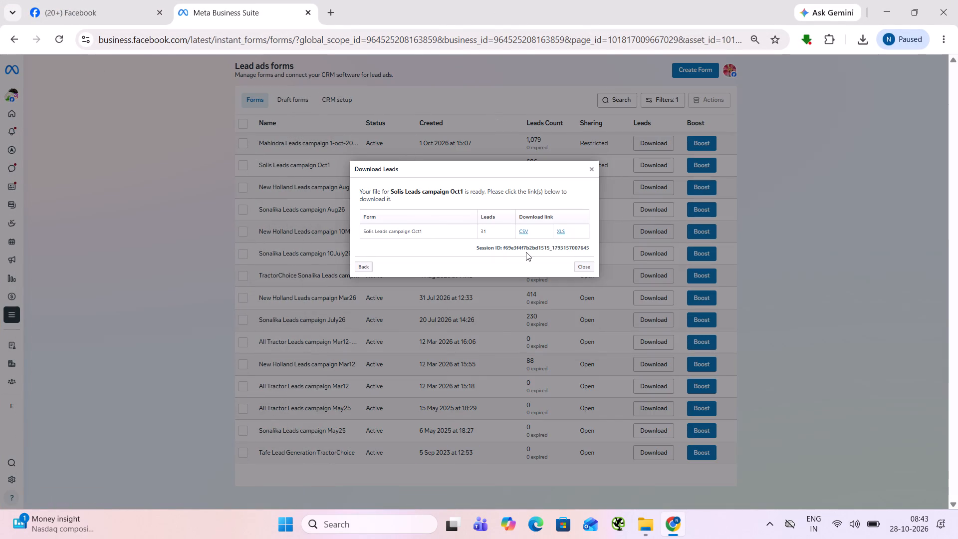
pyautogui.click(647, 232)
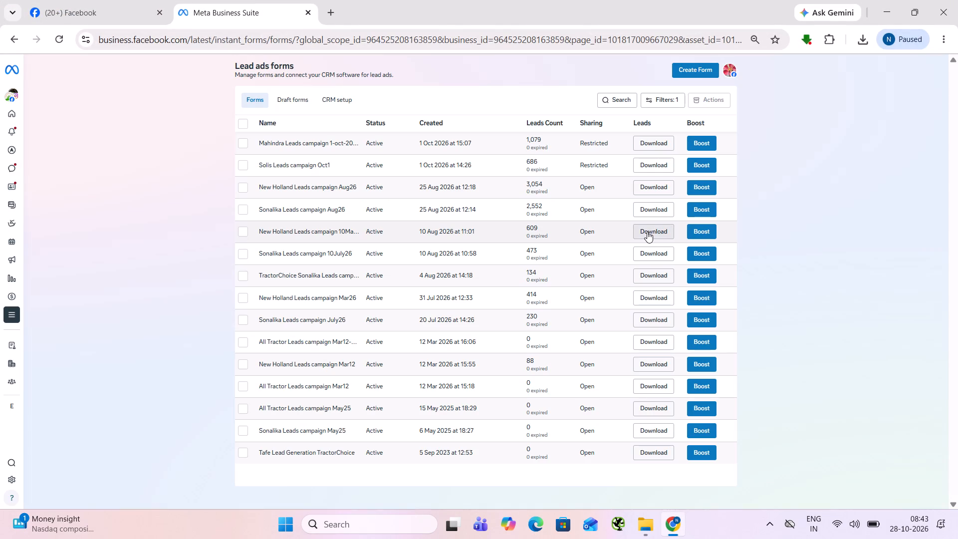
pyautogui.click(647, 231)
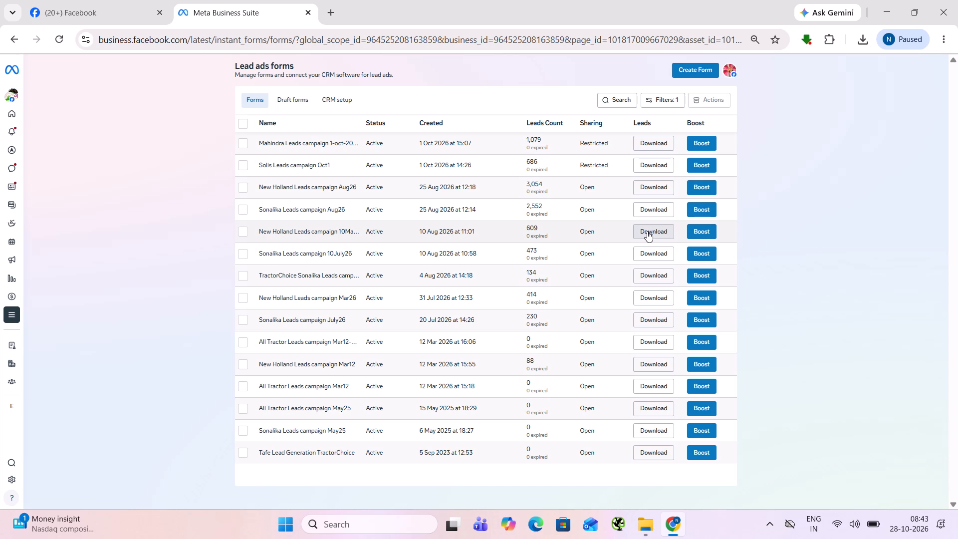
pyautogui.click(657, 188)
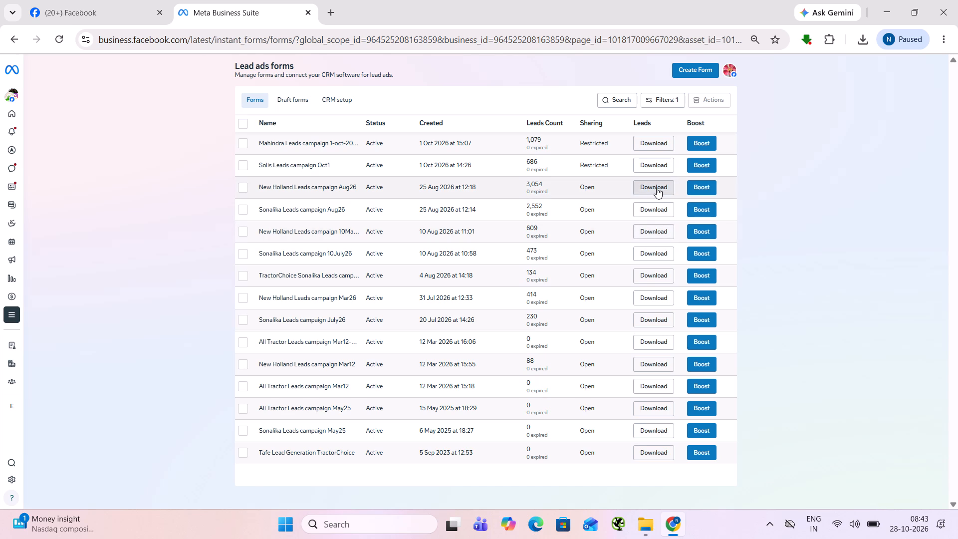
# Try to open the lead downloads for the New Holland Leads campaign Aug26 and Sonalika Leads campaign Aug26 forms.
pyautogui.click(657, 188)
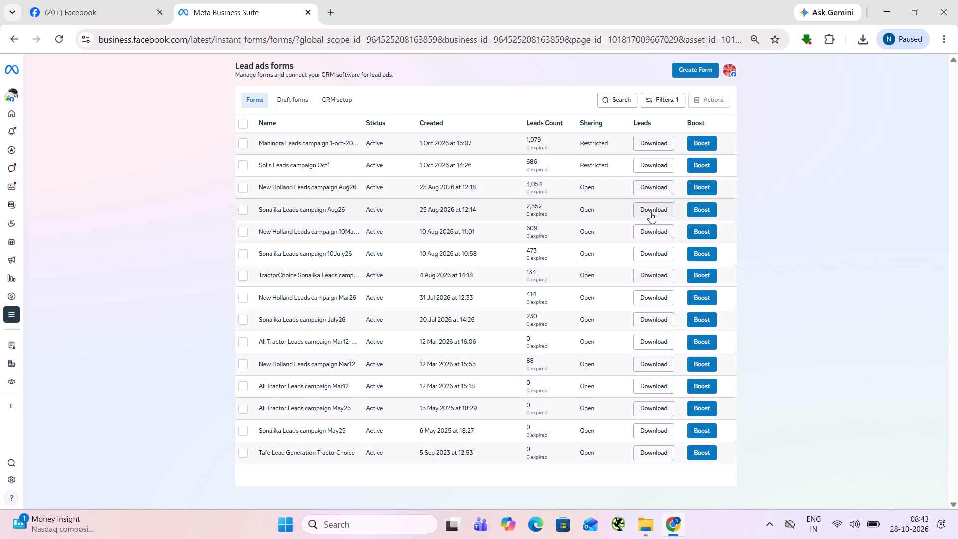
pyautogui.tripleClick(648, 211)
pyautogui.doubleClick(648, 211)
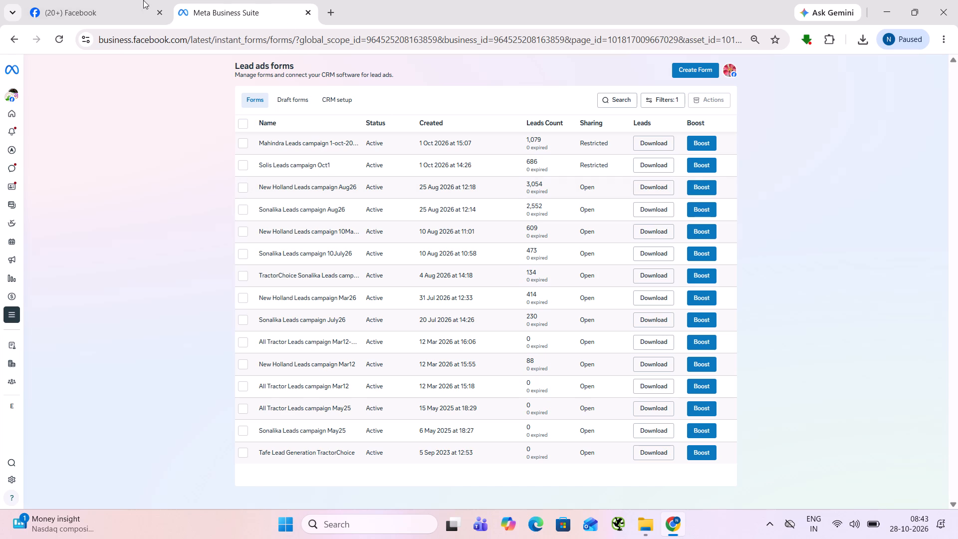
# Reload the lead ads forms page and the TractorBird Facebook page, and return to the lead forms.
pyautogui.click(57, 41)
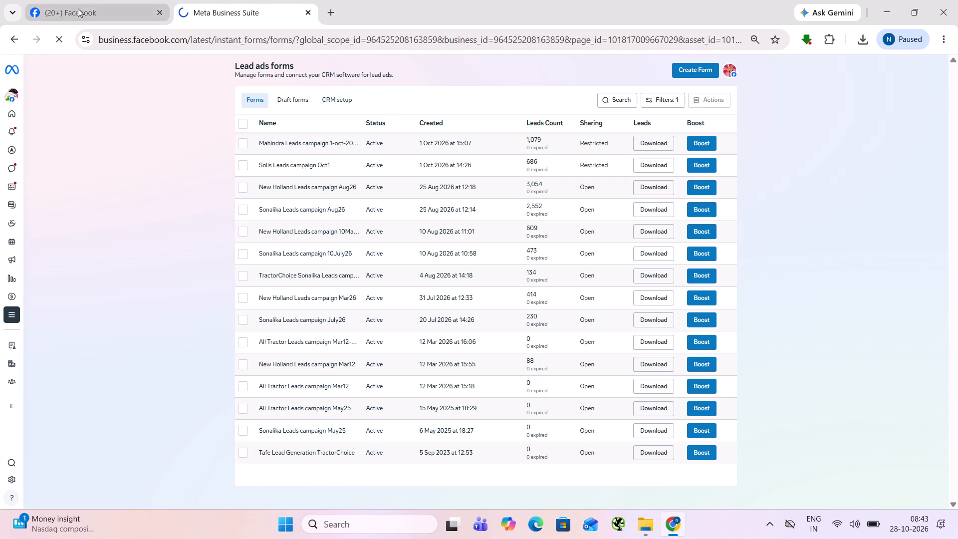
pyautogui.click(78, 8)
pyautogui.click(59, 33)
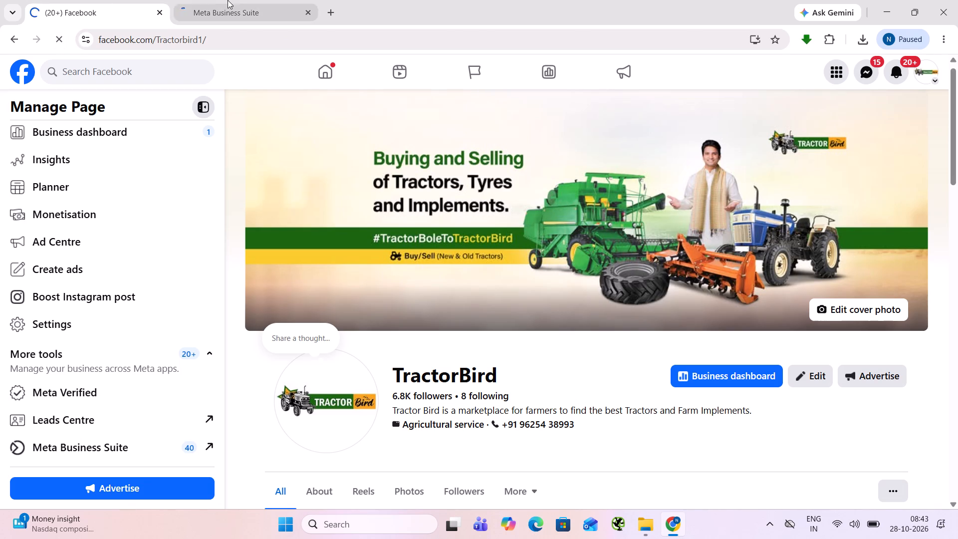
pyautogui.click(229, 0)
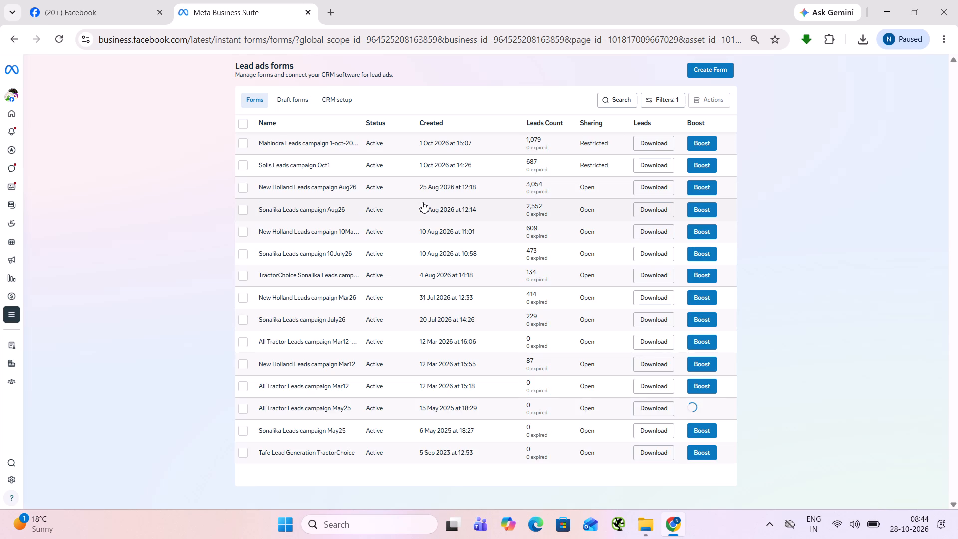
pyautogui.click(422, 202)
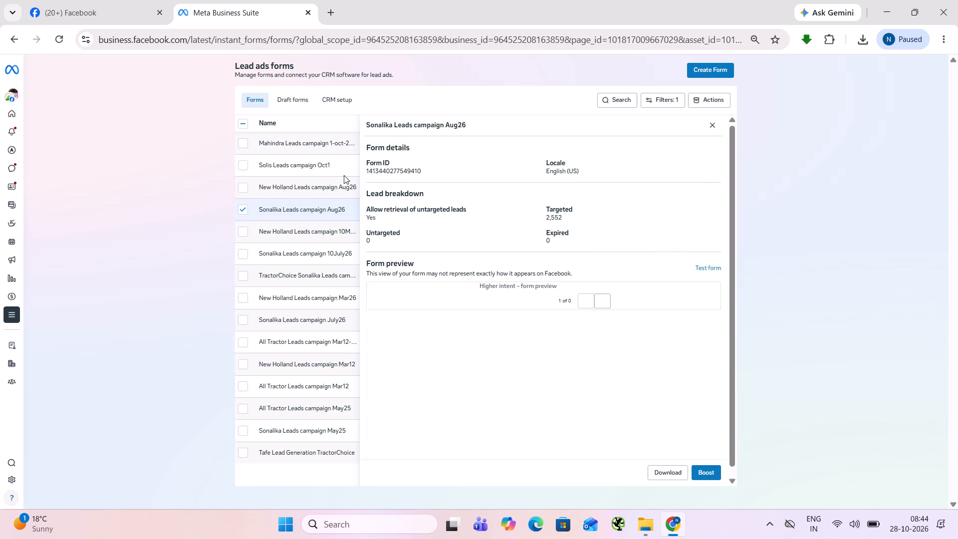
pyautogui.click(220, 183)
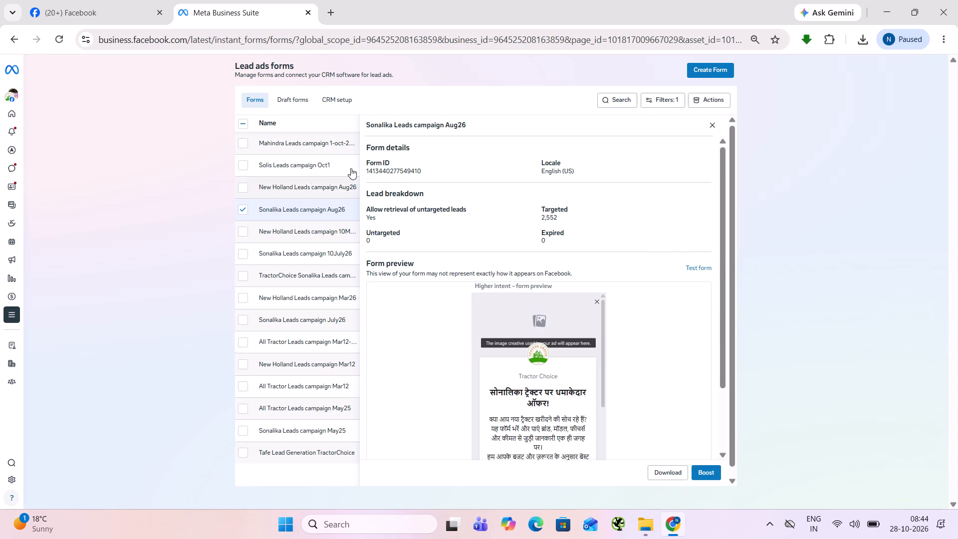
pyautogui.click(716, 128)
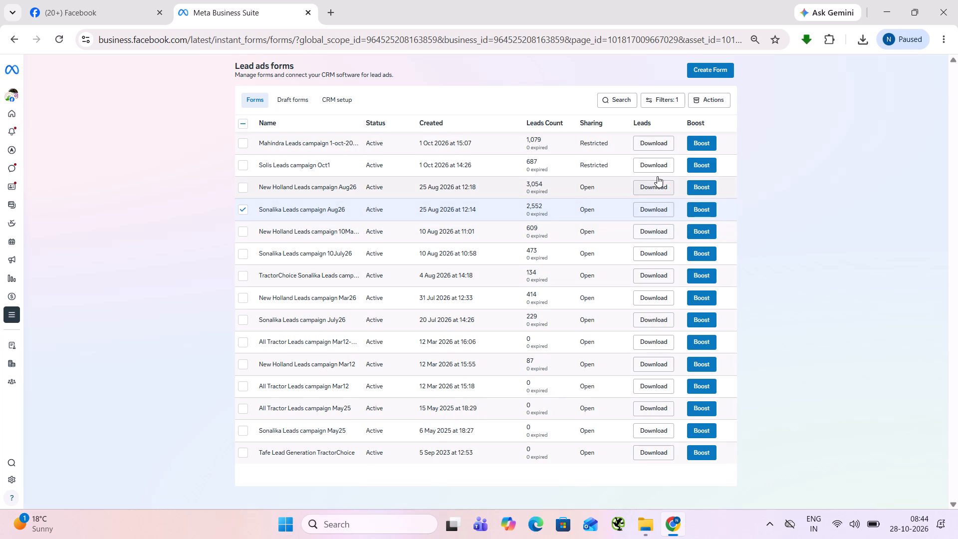
# Download the New Holland Leads campaign Aug26 leads for yesterday, 27 Oct 2026, as an XLS file.
pyautogui.click(660, 186)
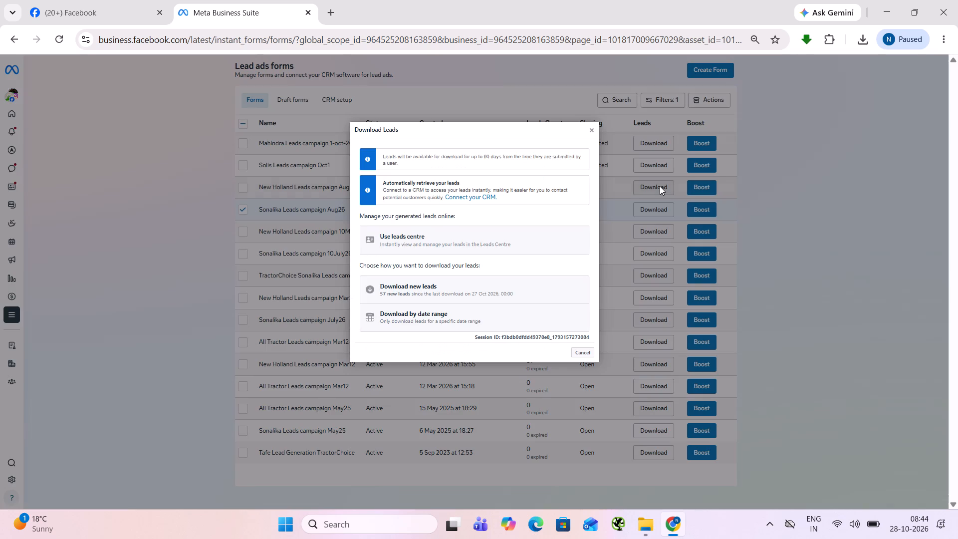
pyautogui.click(419, 321)
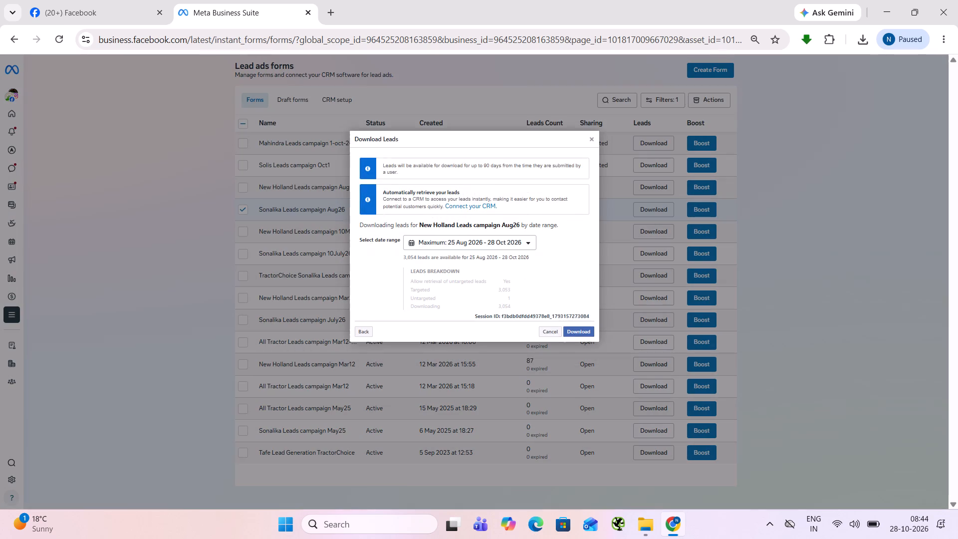
pyautogui.click(454, 240)
pyautogui.click(432, 293)
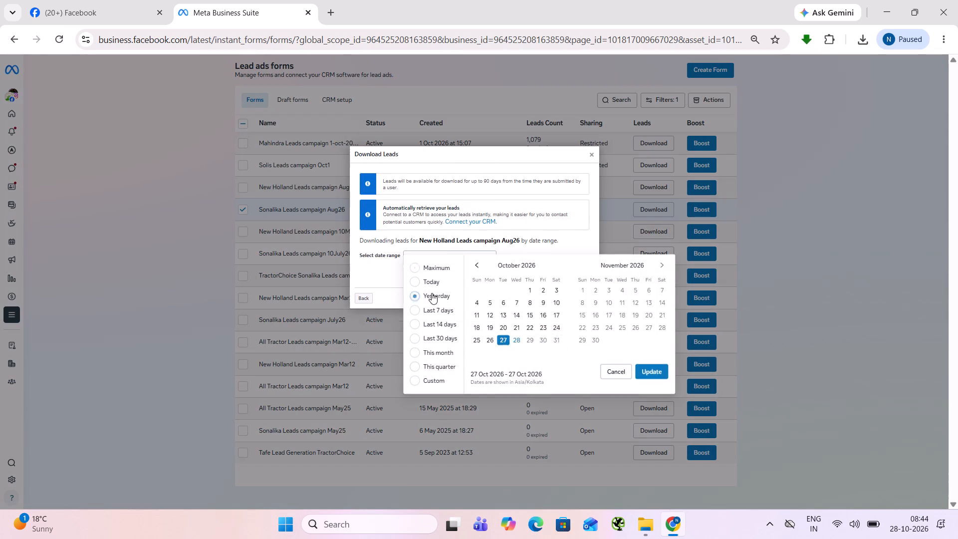
pyautogui.click(586, 301)
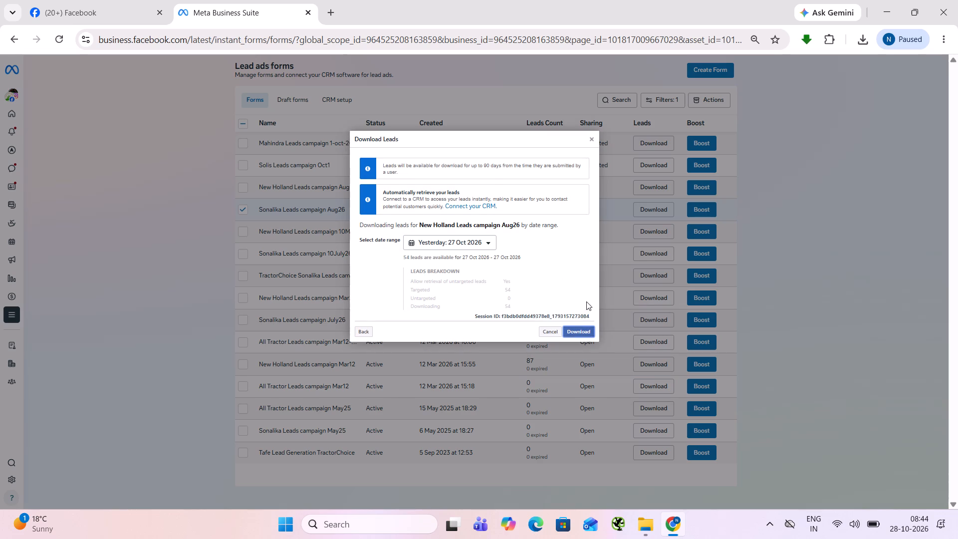
pyautogui.click(575, 330)
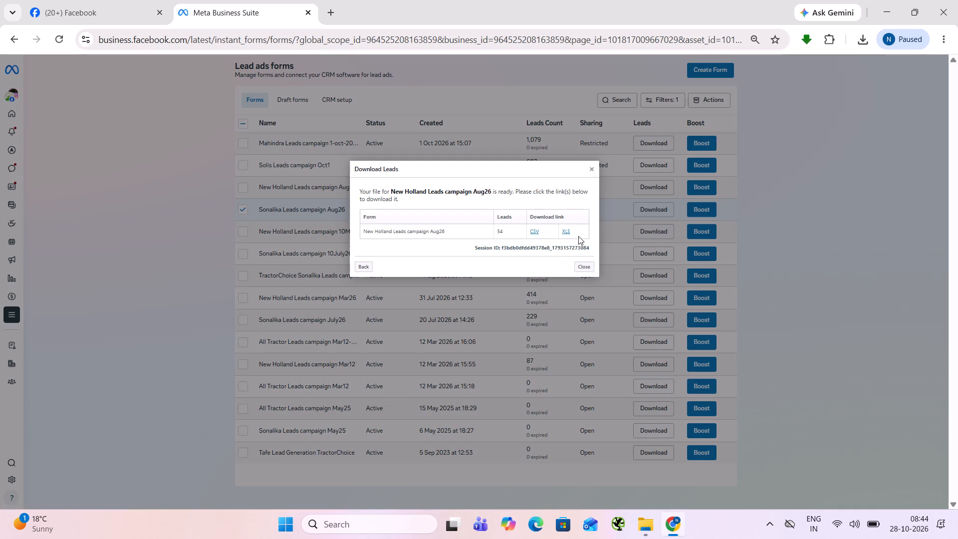
pyautogui.click(566, 231)
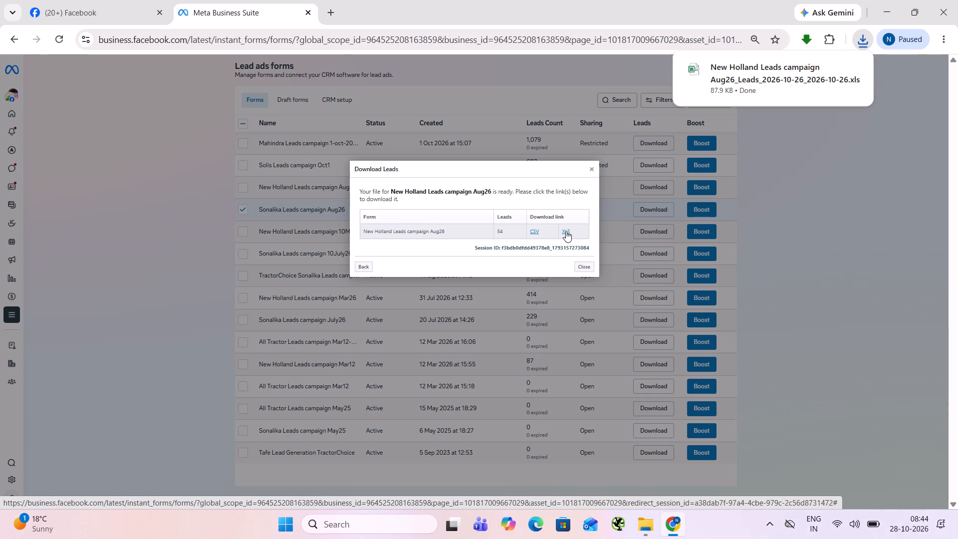
# Open the downloaded New Holland leads file in Excel despite the format mismatch and enable editing.
pyautogui.click(856, 70)
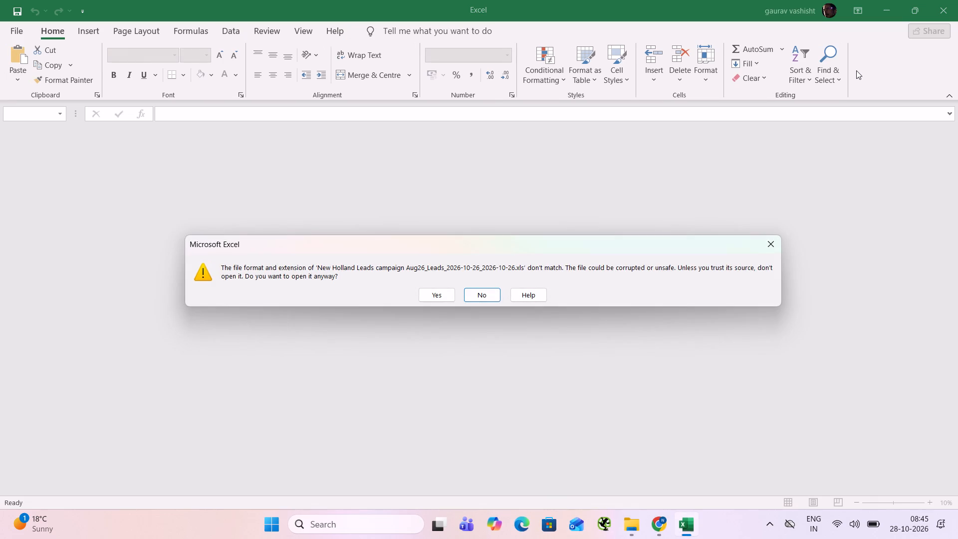
pyautogui.click(442, 294)
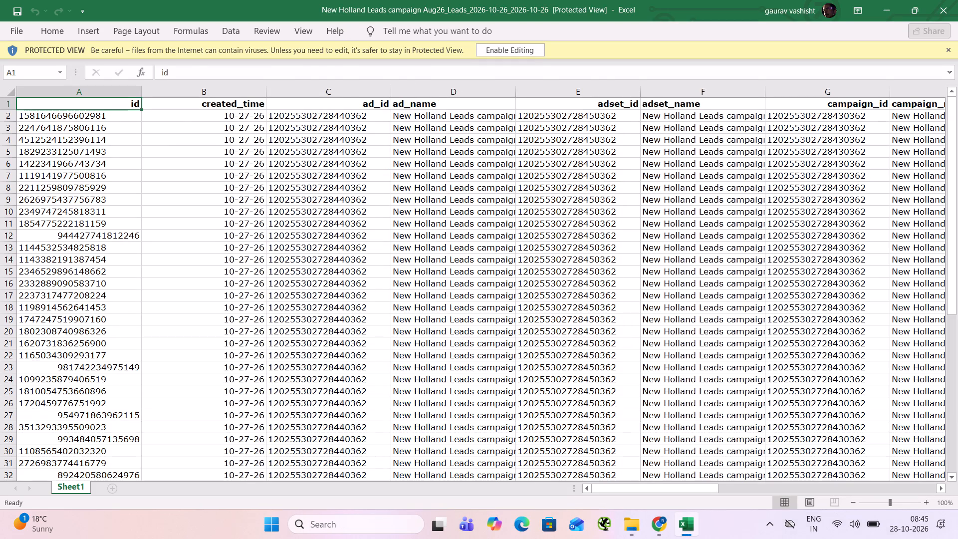
pyautogui.click(506, 43)
pyautogui.click(504, 47)
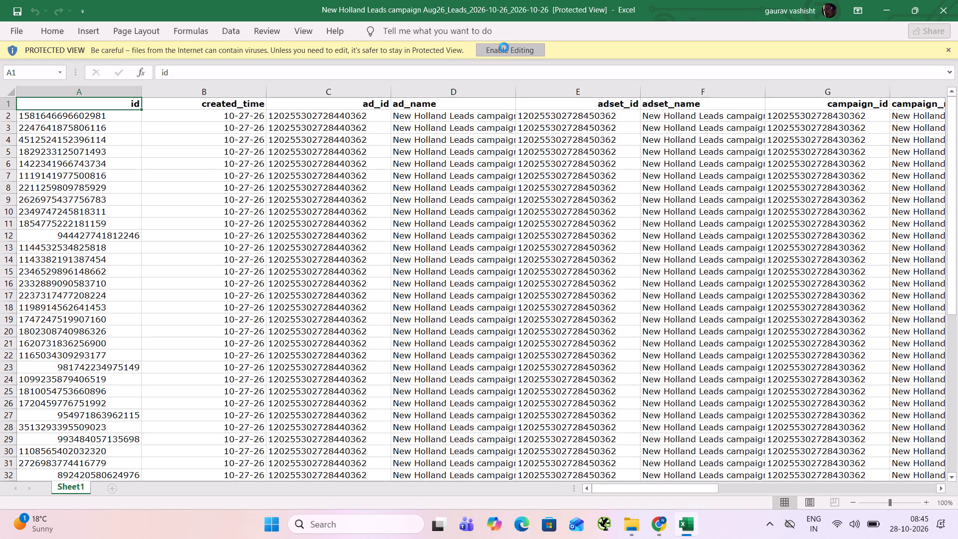
# Set the state in row 2 to Uttar Pradesh.
pyautogui.hotkey('ctrl', 'Right')
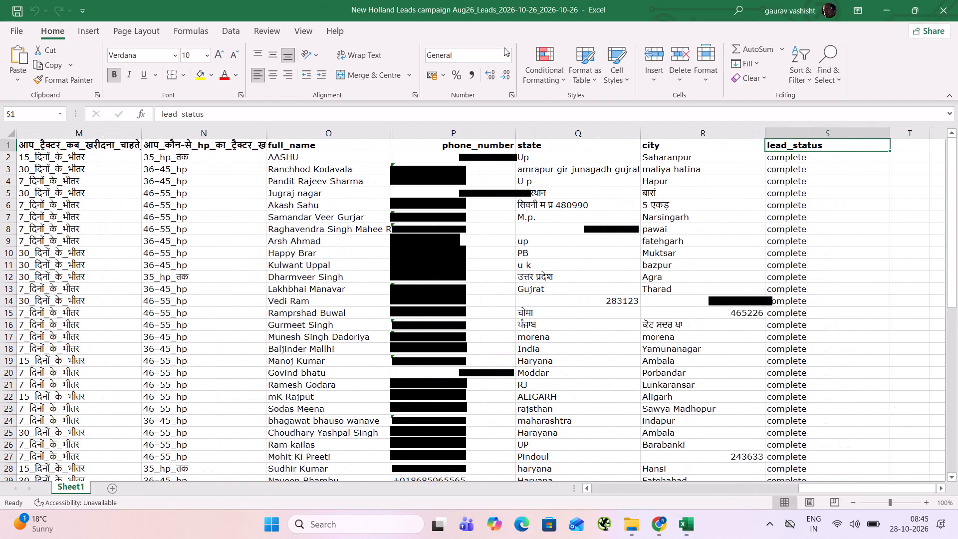
pyautogui.click(570, 156)
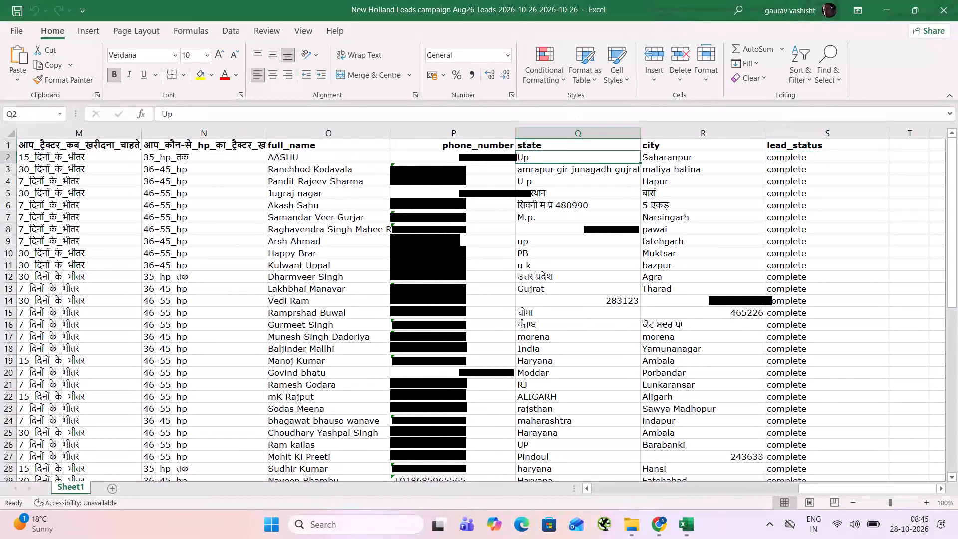
pyautogui.write('Uttar')
pyautogui.press('space')
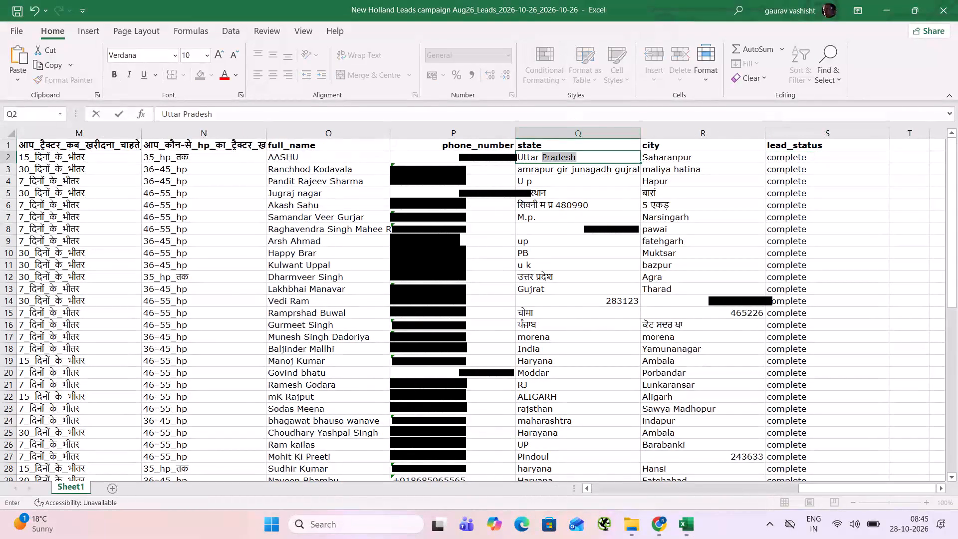
pyautogui.press('Return')
# Fill Uttar Pradesh down into the state cells of rows 3 and 4, and clear the city in row 3.
pyautogui.hotkey('ctrl', 'd')
pyautogui.press('Right')
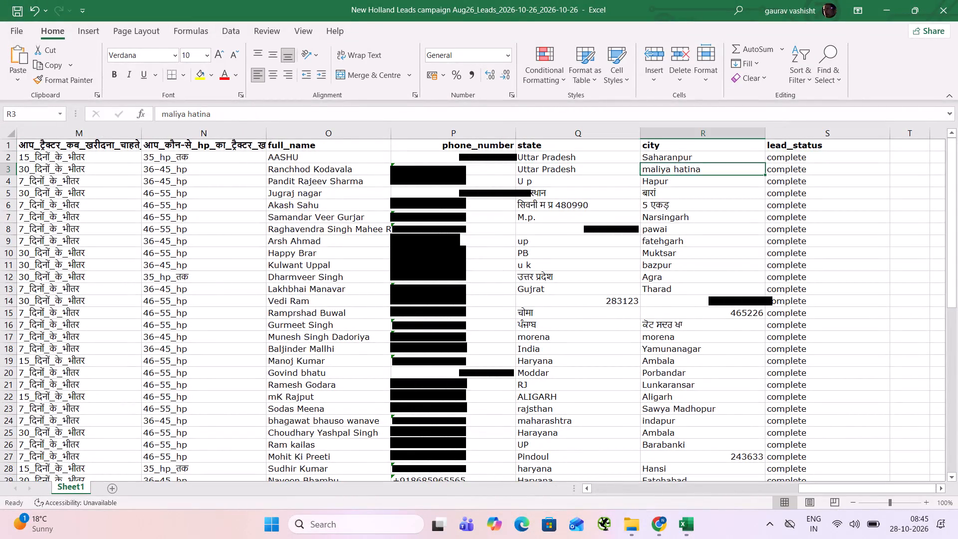
pyautogui.press('BackSpace')
pyautogui.press('Down')
pyautogui.press('Left')
pyautogui.hotkey('ctrl', 'd')
# Set the state in row 5 to Rajasthan.
pyautogui.press('Down')
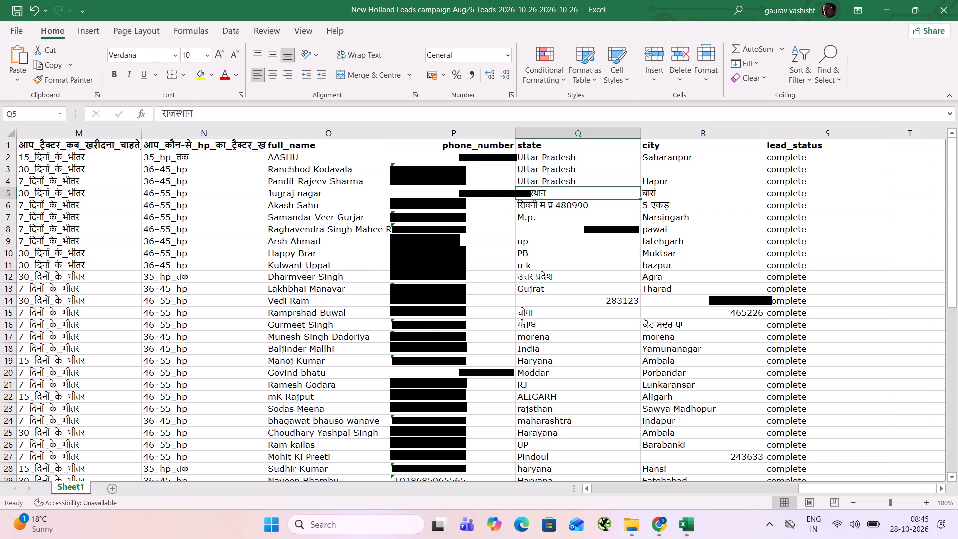
pyautogui.write('Rak=')
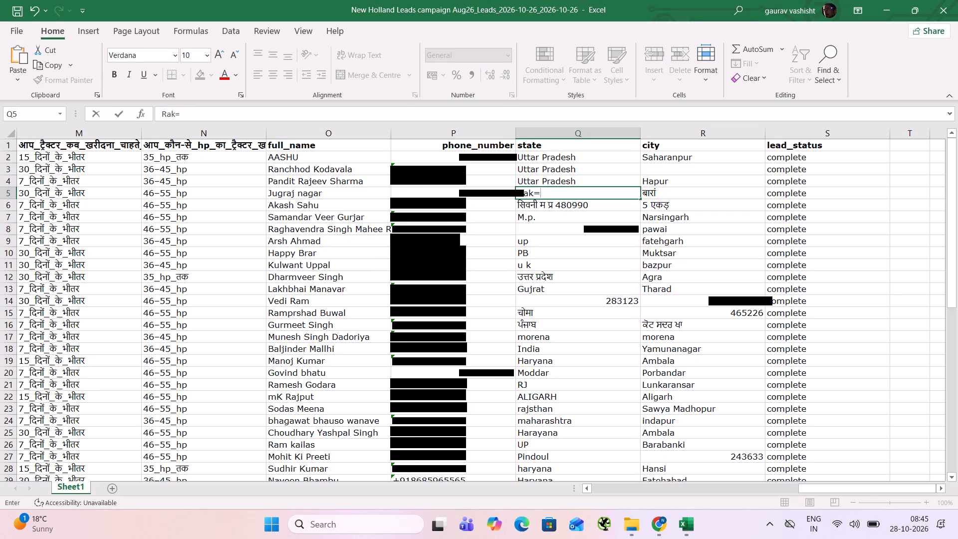
pyautogui.press('BackSpace')
pyautogui.press('BackSpace')
pyautogui.write('jasthan')
pyautogui.press('Right')
# Clear the city cells in rows 5 and 6.
pyautogui.press('BackSpace')
pyautogui.press('Down')
pyautogui.press('BackSpace')
# Set the state in row 6 to Madhya Pradesh and fill it down into row 7.
pyautogui.press('Left')
pyautogui.press('Up')
pyautogui.press('Up')
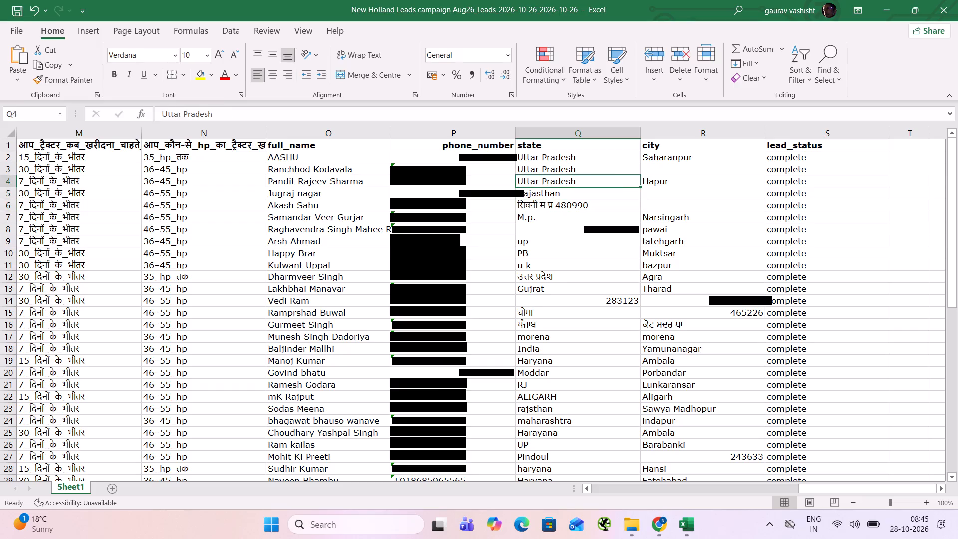
pyautogui.hotkey('ctrl', 'c')
pyautogui.press('Down')
pyautogui.press('Down')
pyautogui.write('Madhya')
pyautogui.press('space')
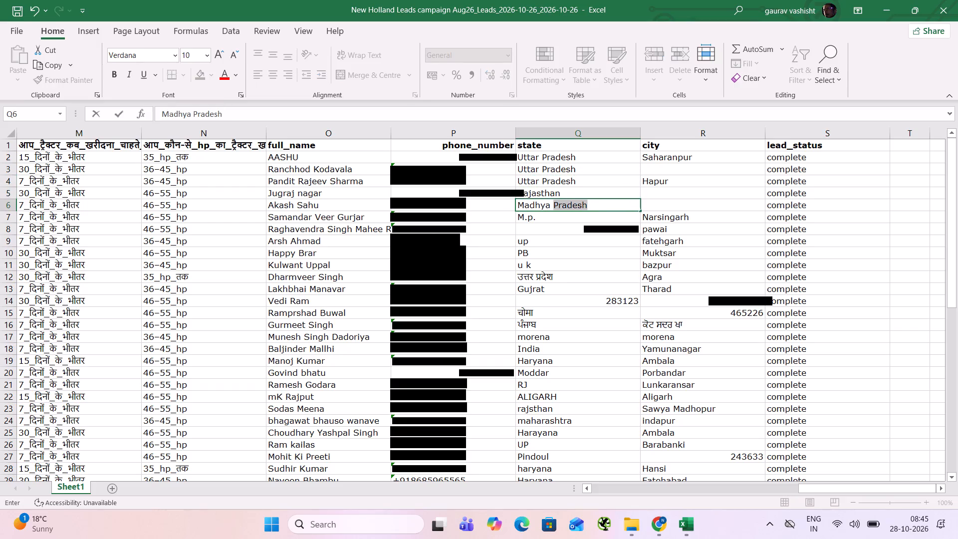
pyautogui.press('Return')
pyautogui.hotkey('ctrl', 'd')
pyautogui.press('Down')
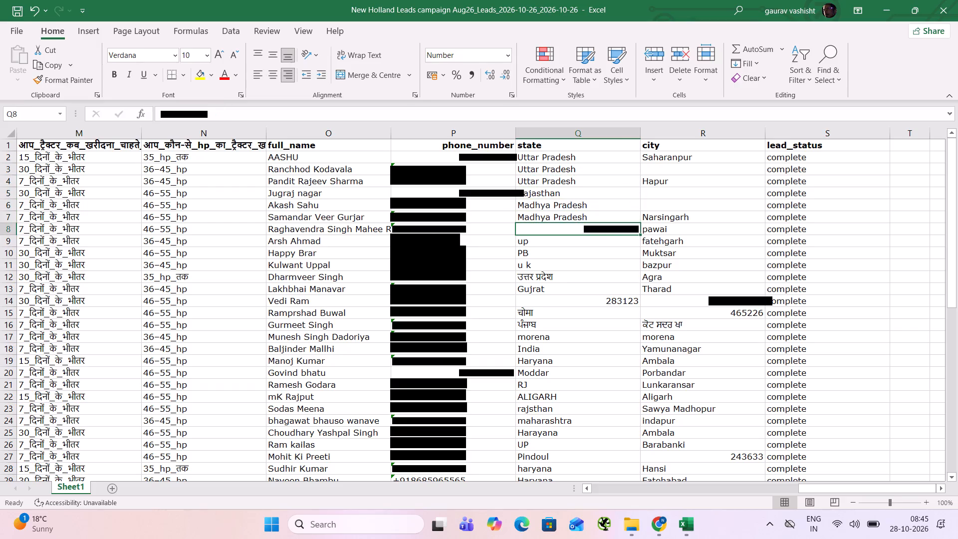
# Clear the city in row 8 and set that row's state to Haryana.
pyautogui.hotkey('ctrl', 'd')
pyautogui.press('Right')
pyautogui.press('BackSpace')
pyautogui.press('Left')
pyautogui.write('Haryab')
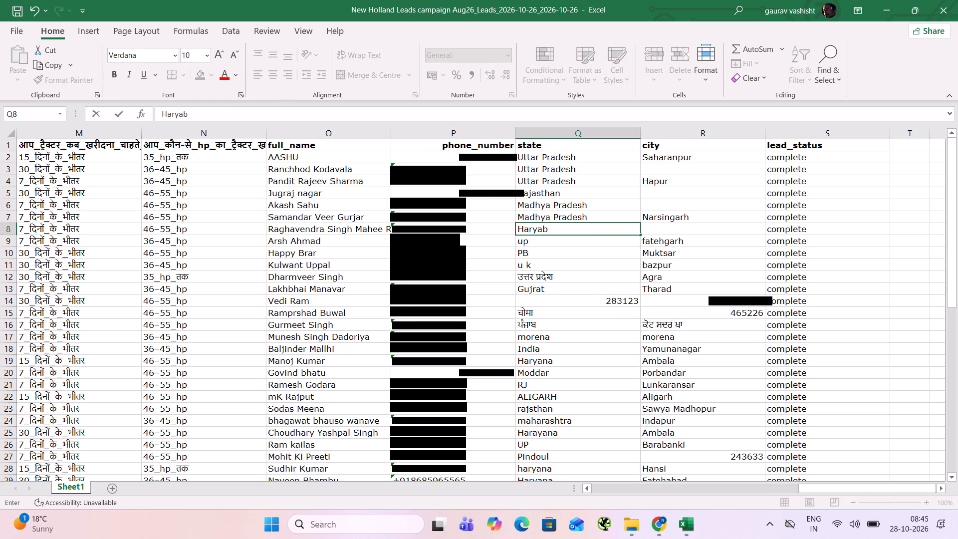
pyautogui.press('BackSpace')
pyautogui.write('na')
pyautogui.press('Up')
# Copy Uttar Pradesh from the state cell in row 2 into the state cell of row 9.
pyautogui.press('Up')
pyautogui.press('Up')
pyautogui.press('Up')
pyautogui.press('Up')
pyautogui.press('Up')
pyautogui.press('Up')
pyautogui.press('Up')
pyautogui.press('Up')
pyautogui.press('Up')
pyautogui.press('Up')
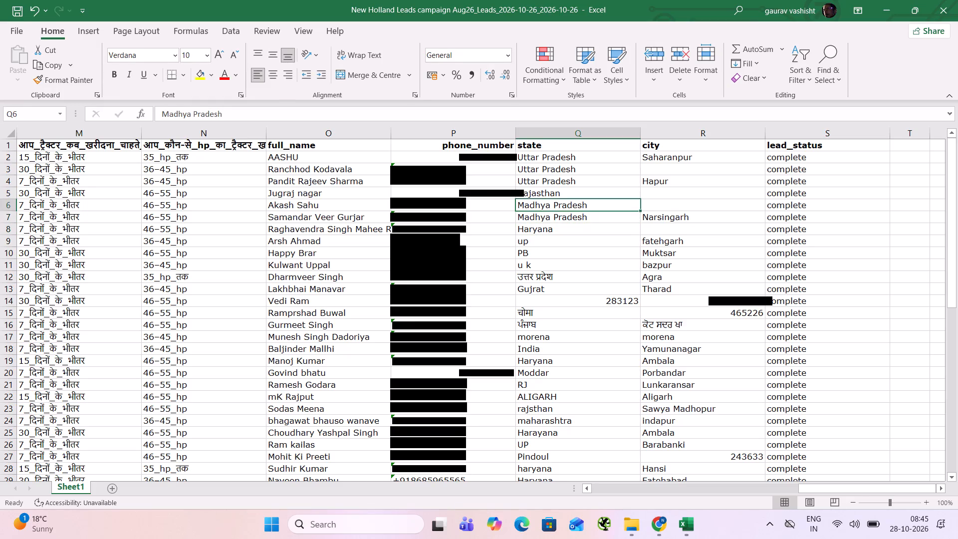
pyautogui.press('Down')
pyautogui.hotkey('ctrl', 'c')
pyautogui.press('Down')
pyautogui.press('Down')
pyautogui.press('Down')
pyautogui.press('Down')
pyautogui.press('Down')
pyautogui.press('Down')
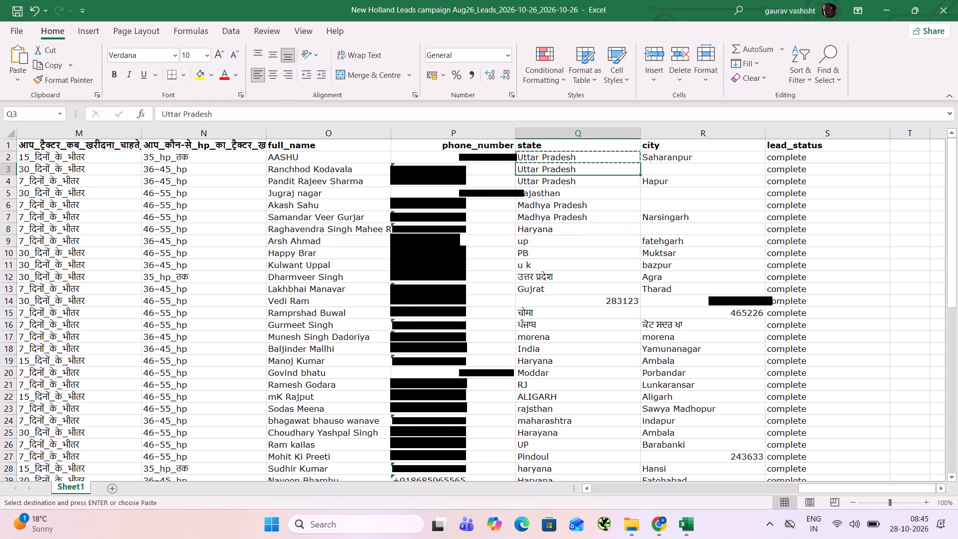
pyautogui.press('Down')
pyautogui.hotkey('ctrl', 'v')
# Set the state in row 10 to Punjab and the city in row 9 to Fatehgarh.
pyautogui.press('Down')
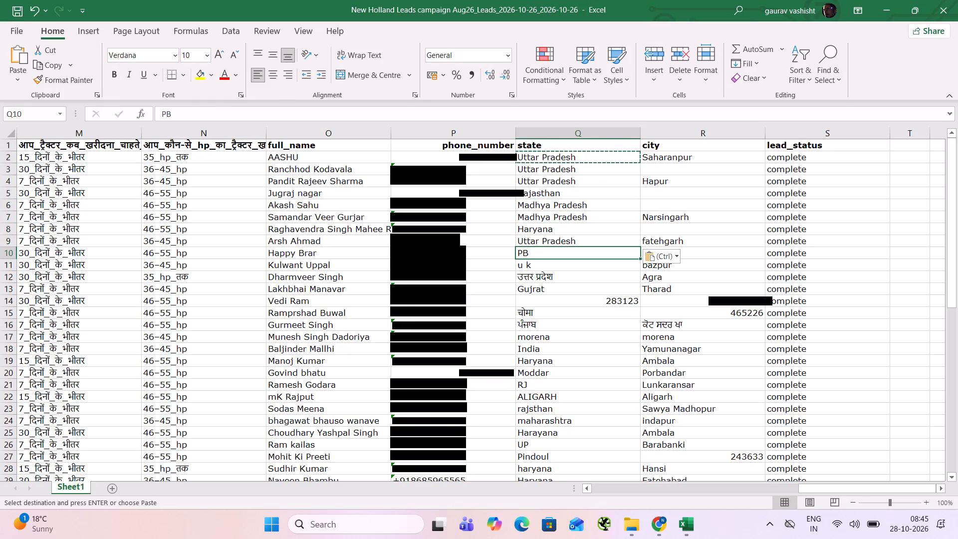
pyautogui.write('Punjab')
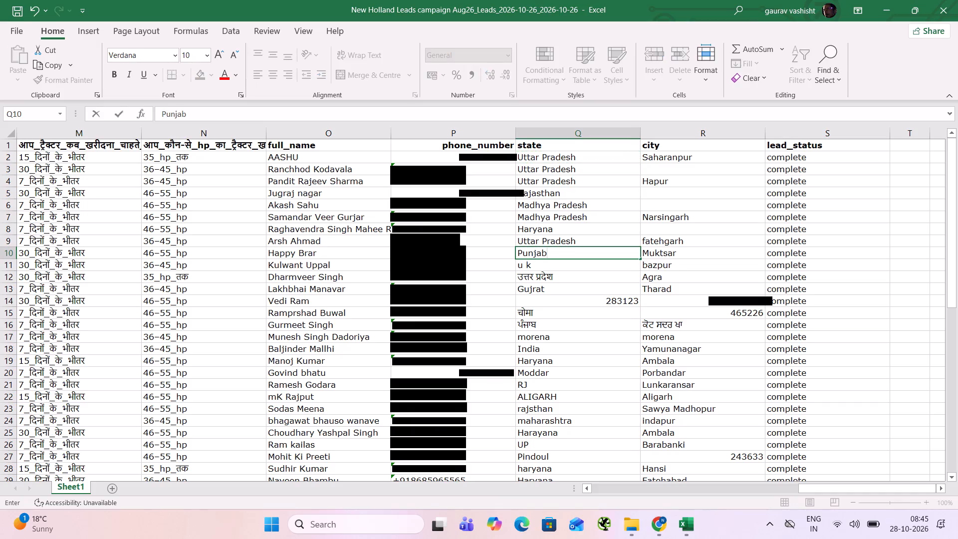
pyautogui.press('Right')
pyautogui.press('Up')
pyautogui.hotkey('shift', 'f')
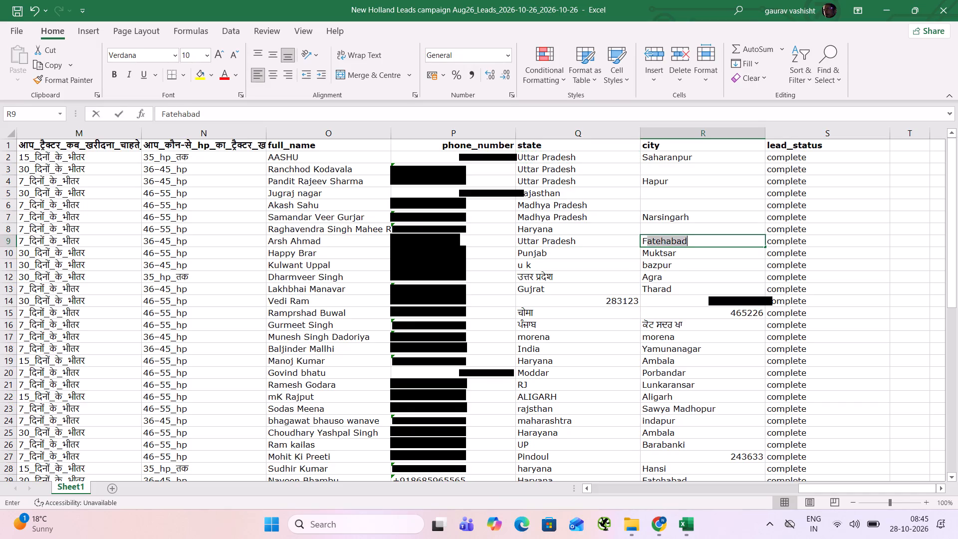
pyautogui.write('atehgarhi')
pyautogui.press('BackSpace')
pyautogui.press('Up')
pyautogui.press('Down')
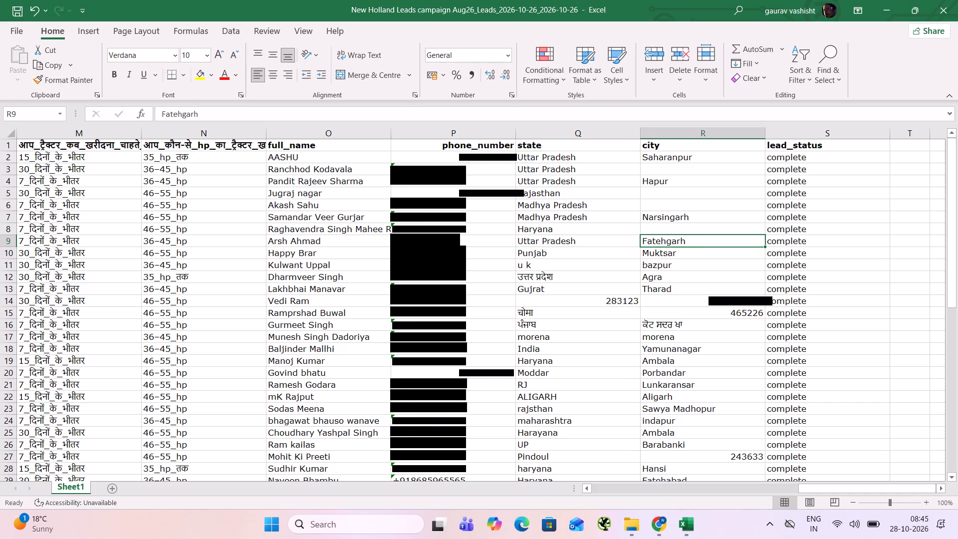
# Clear the city in row 11 and set that row's state to Utthrakhand.
pyautogui.press('Down')
pyautogui.press('Down')
pyautogui.press('BackSpace')
pyautogui.press('Left')
pyautogui.write('Utthrakhand')
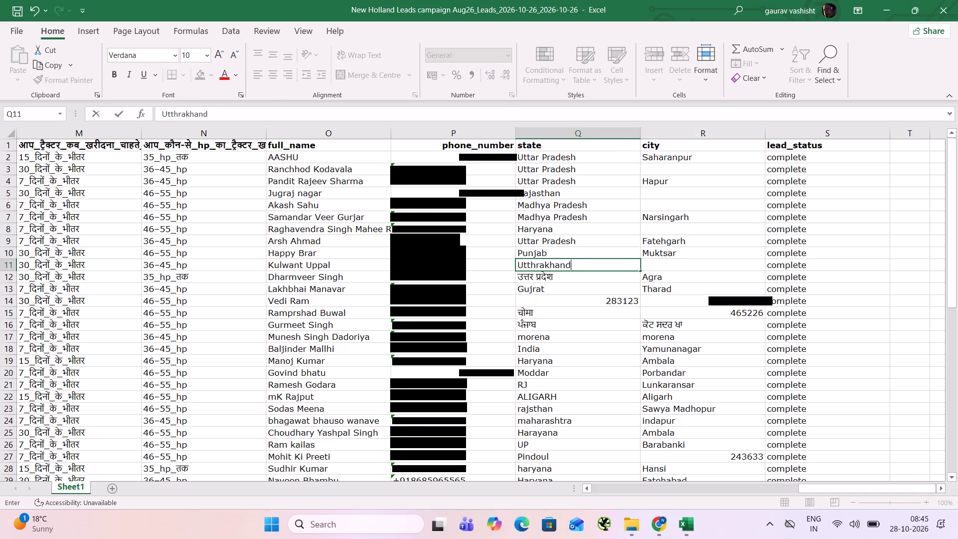
pyautogui.press('Down')
# Copy Uttar Pradesh from the state cell in row 9 over the Hindi state entry in row 12.
pyautogui.press('Up')
pyautogui.press('Up')
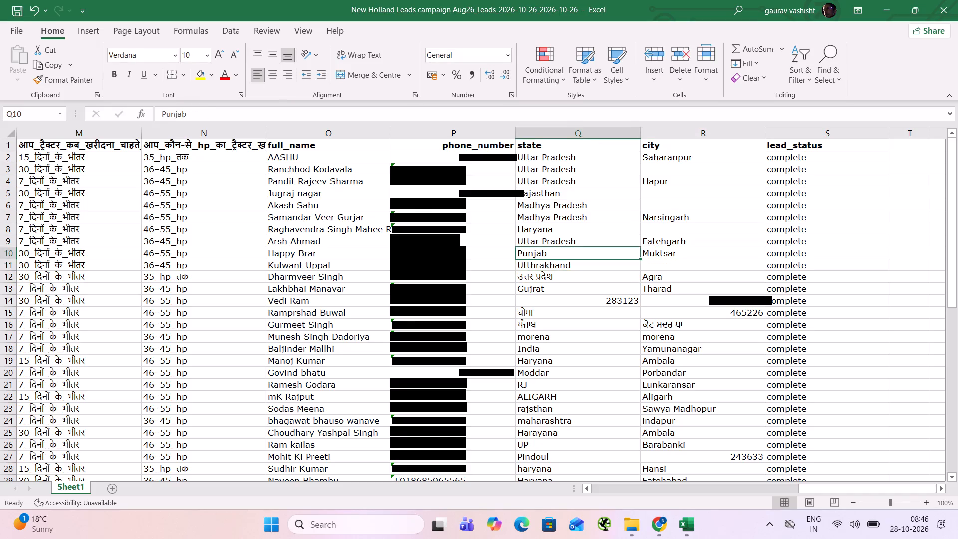
pyautogui.press('Up')
pyautogui.hotkey('ctrl', 'c')
pyautogui.hotkey('ctrl', 'Down')
pyautogui.press('Down')
pyautogui.hotkey('ctrl', 'Up')
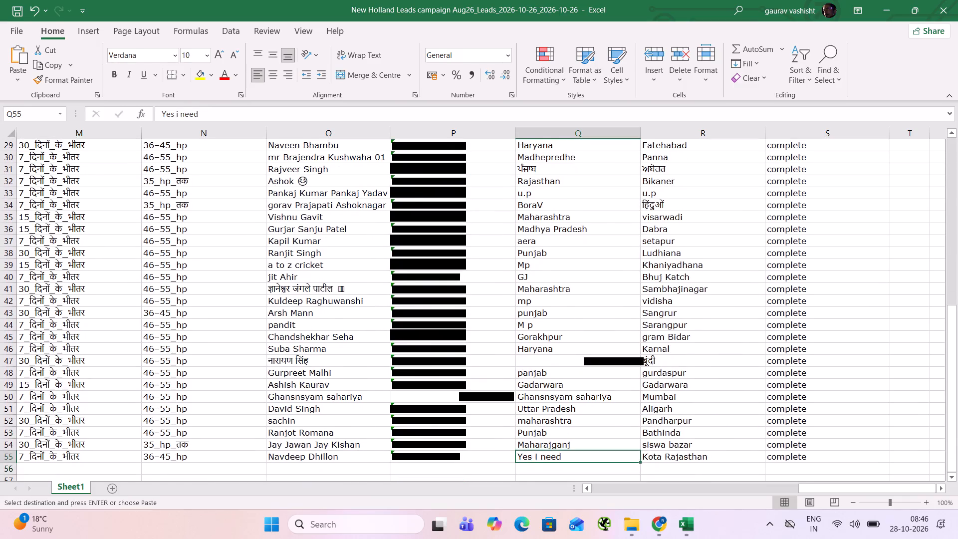
pyautogui.hotkey('ctrl', 'Up')
pyautogui.press('Down')
pyautogui.press('Down')
pyautogui.press('Down')
pyautogui.press('Down')
pyautogui.press('Down')
pyautogui.press('Down')
pyautogui.press('Down')
pyautogui.press('Down')
pyautogui.press('Down')
pyautogui.press('Down')
pyautogui.press('Down')
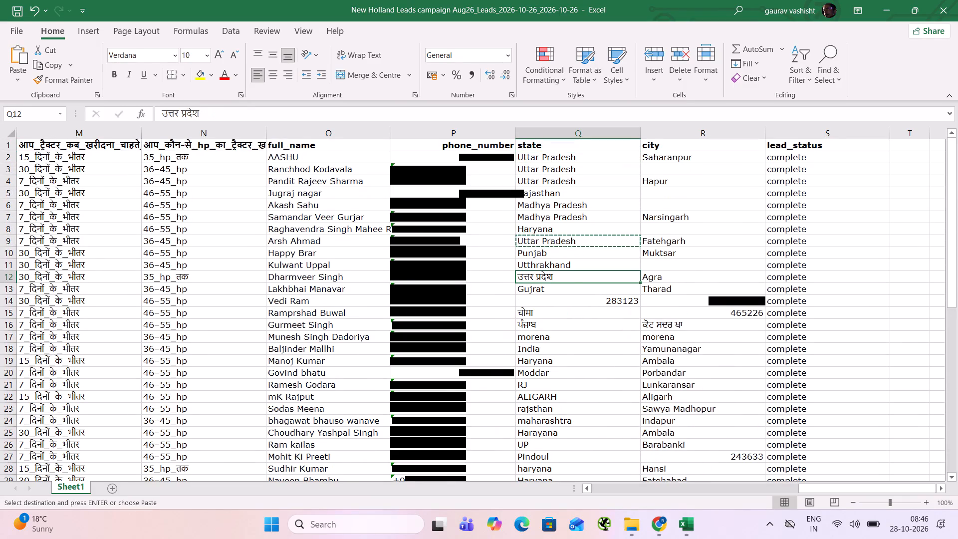
pyautogui.hotkey('ctrl', 'v')
# Clear the state and city in row 14 and set the state in row 13 to Gujarat.
pyautogui.press('Down')
pyautogui.press('Right')
pyautogui.press('Down')
pyautogui.press('BackSpace')
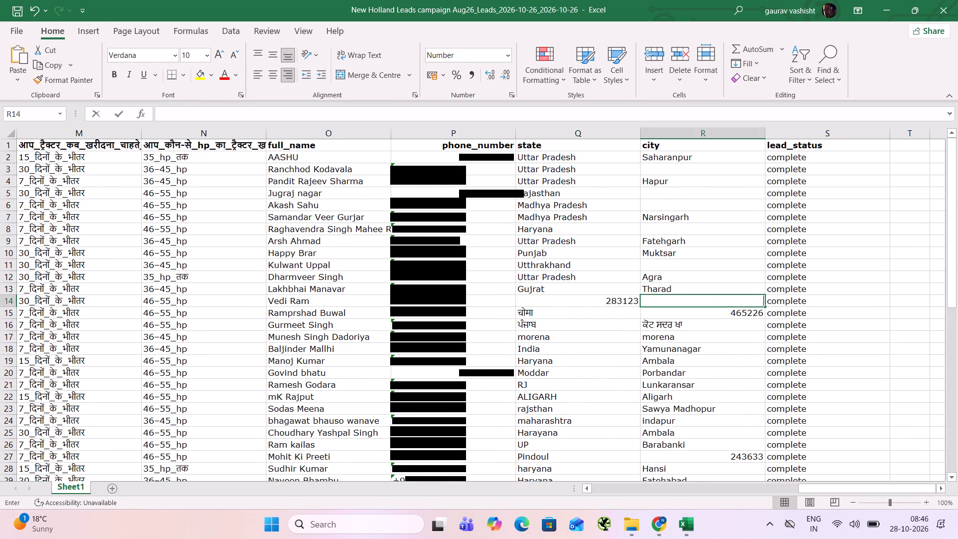
pyautogui.press('Left')
pyautogui.press('BackSpace')
pyautogui.press('Up')
pyautogui.write('Gujarat')
pyautogui.press('Down')
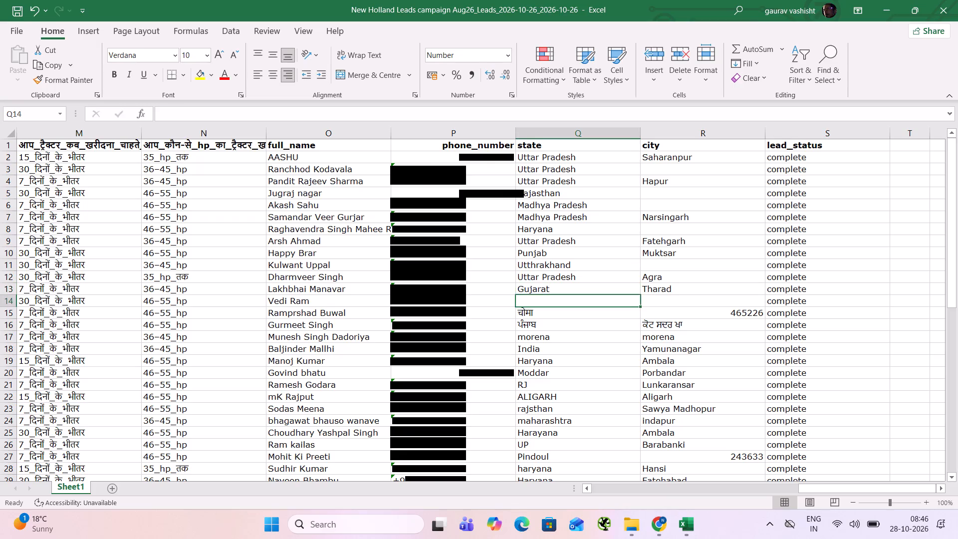
pyautogui.press('BackSpace')
pyautogui.press('Right')
pyautogui.press('BackSpace')
# Clear the city and state cells in row 15.
pyautogui.press('Down')
pyautogui.press('BackSpace')
pyautogui.press('Left')
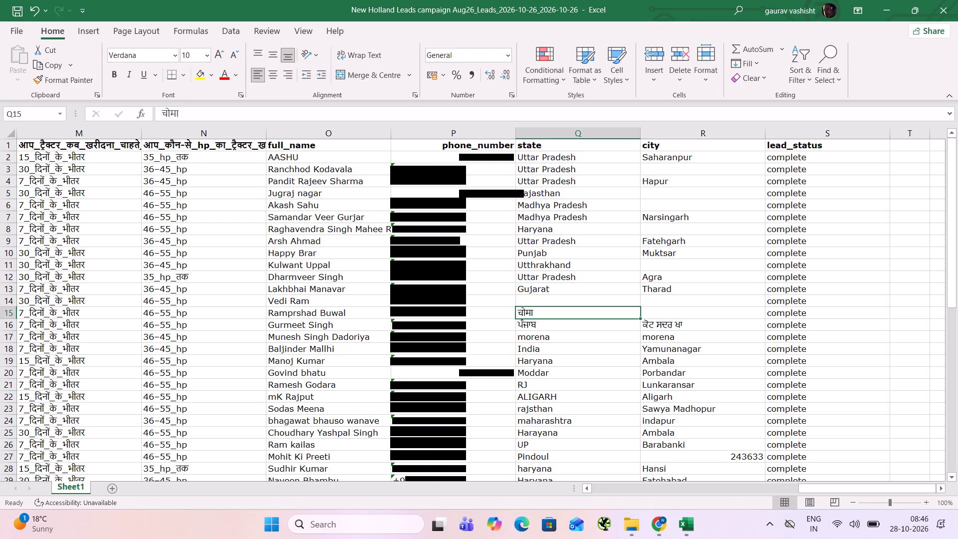
pyautogui.press('BackSpace')
# Set the state in row 16 to Punjab and clear that row's city.
pyautogui.press('Down')
pyautogui.write('Punjab')
pyautogui.press('Right')
pyautogui.press('BackSpace')
pyautogui.press('Down')
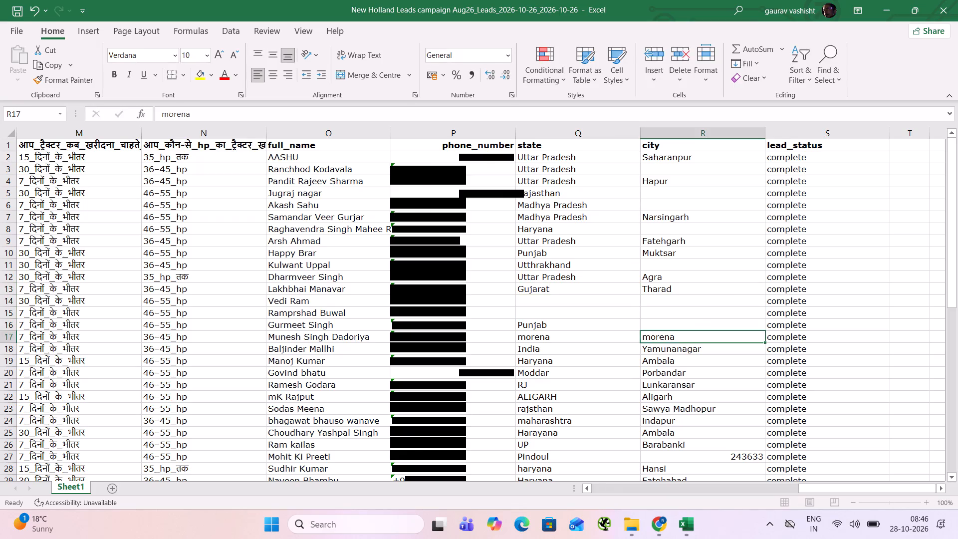
# Clear the city in row 17 and set that row's state to Bihar.
pyautogui.press('BackSpace')
pyautogui.press('Left')
pyautogui.write('Bihar')
pyautogui.press('Down')
# Set the state in row 18 to Haryana.
pyautogui.press('BackSpace')
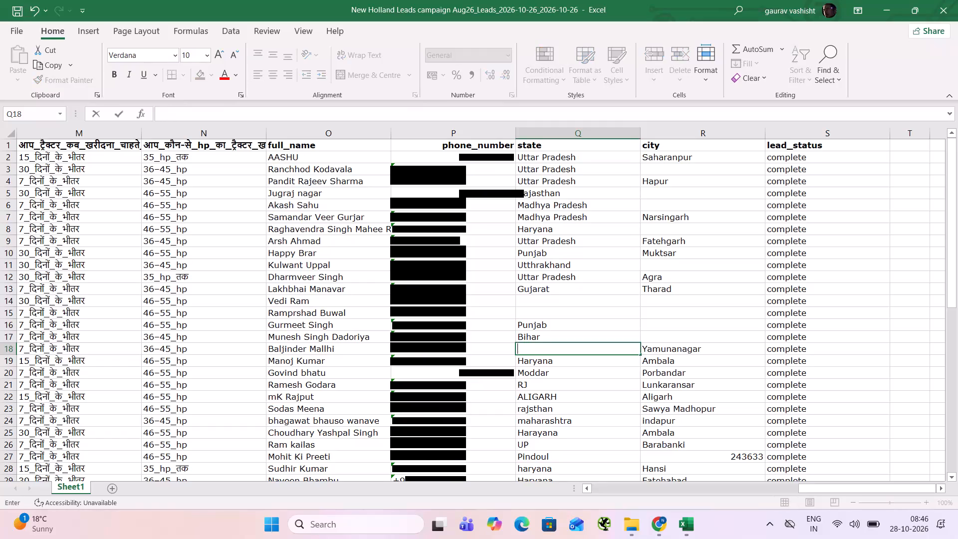
pyautogui.hotkey('shift', 'h')
pyautogui.press('r')
pyautogui.press('BackSpace')
pyautogui.press('a')
pyautogui.write('ryana')
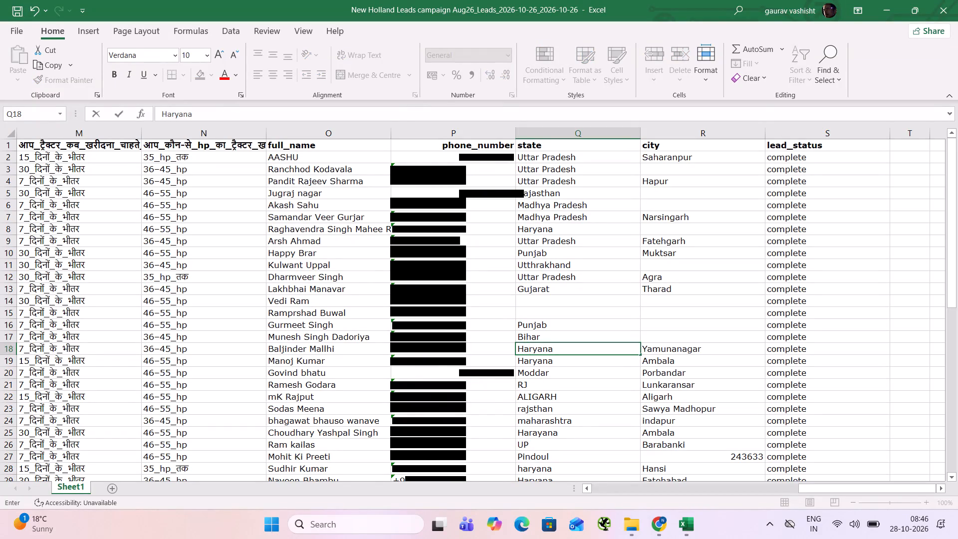
pyautogui.press('Right')
# Set the state in row 20 to Uttar Pradesh and the state in row 21 to Rajasthan.
pyautogui.press('Down')
pyautogui.press('Down')
pyautogui.press('Left')
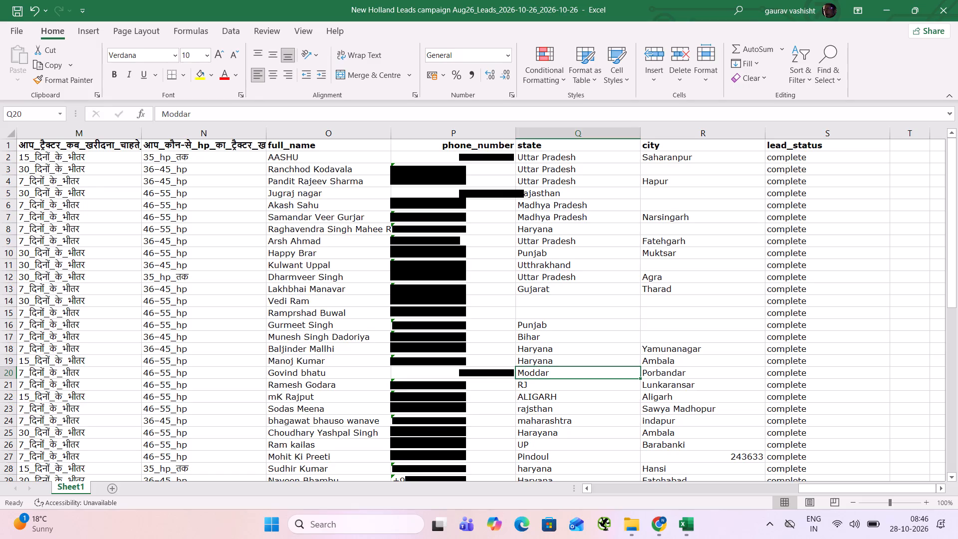
pyautogui.hotkey('shift', 'i')
pyautogui.press('BackSpace')
pyautogui.write('Uttar')
pyautogui.press('space')
pyautogui.press('Return')
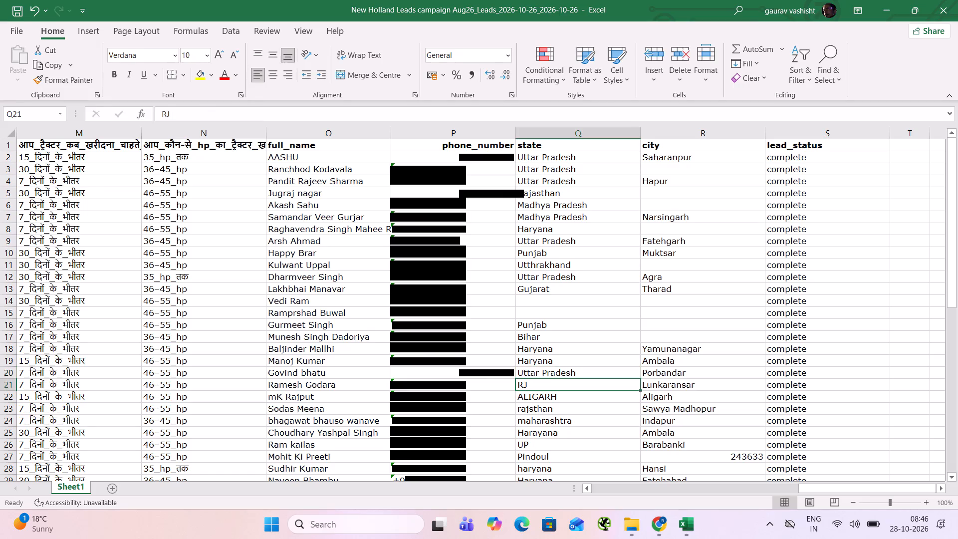
pyautogui.write('Rajasthan')
pyautogui.press('Down')
# Copy Uttar Pradesh from the state cell in row 20 into the state cell of row 22.
pyautogui.press('Up')
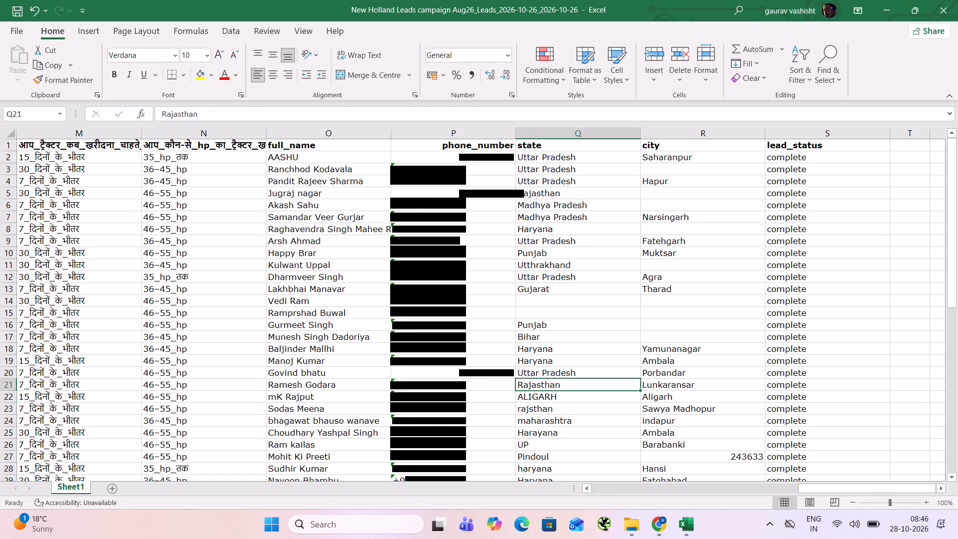
pyautogui.press('Up')
pyautogui.hotkey('ctrl', 'c')
pyautogui.press('Down')
pyautogui.press('Down')
pyautogui.press('v')
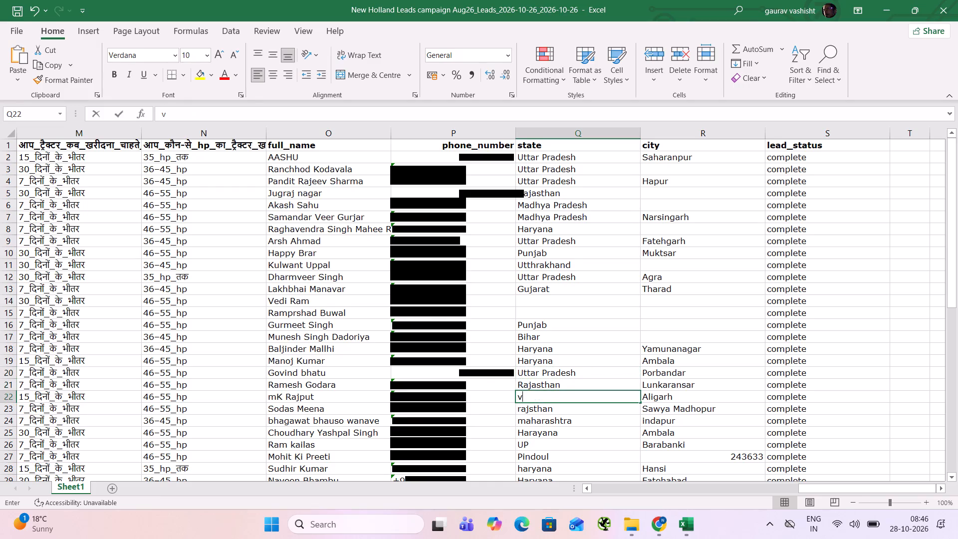
pyautogui.press('Up')
pyautogui.press('Up')
pyautogui.hotkey('ctrl', 'x')
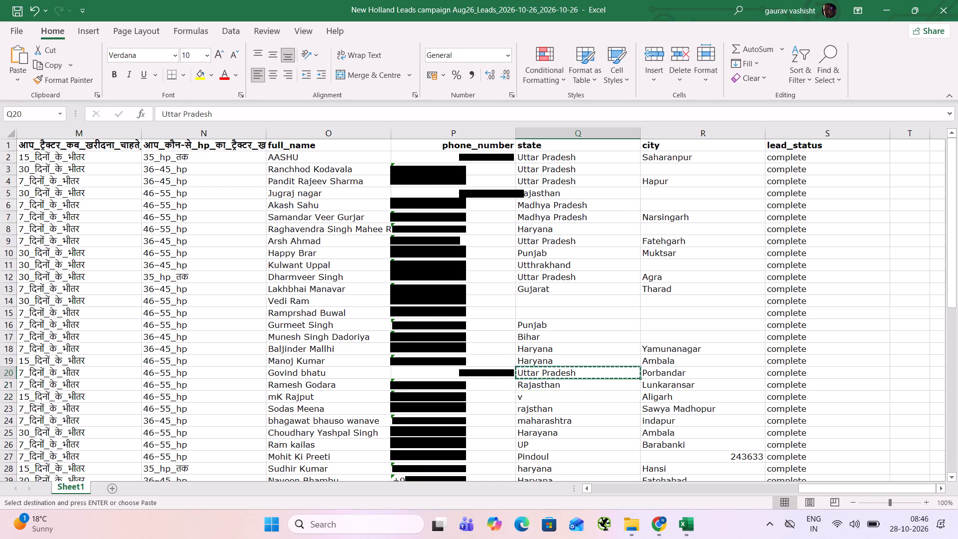
pyautogui.hotkey('ctrl', 'c')
pyautogui.press('Down')
pyautogui.press('Down')
pyautogui.hotkey('ctrl', 'v')
# Copy Rajasthan from the state cell in row 21 into the state cell of row 23.
pyautogui.press('Down')
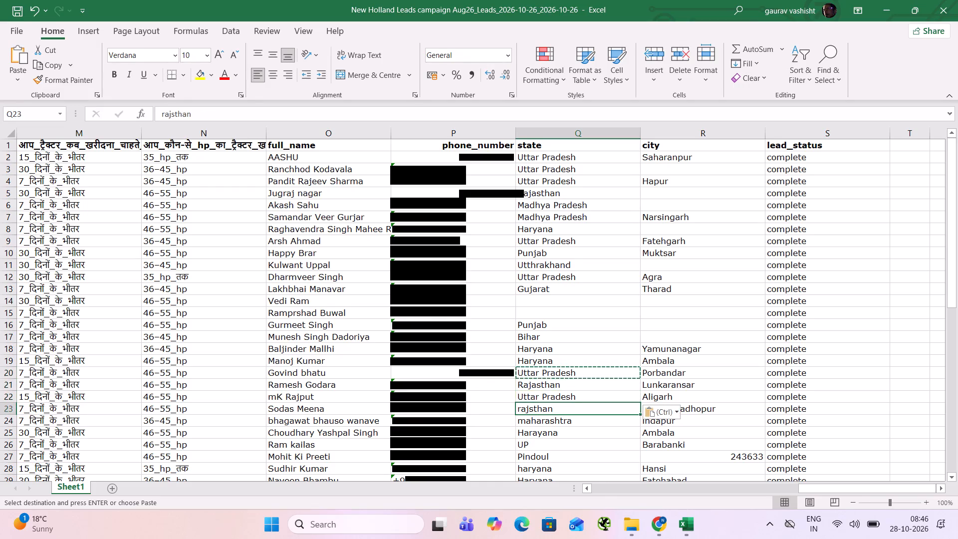
pyautogui.press('Up')
pyautogui.press('Up')
pyautogui.press('Down')
pyautogui.press('Up')
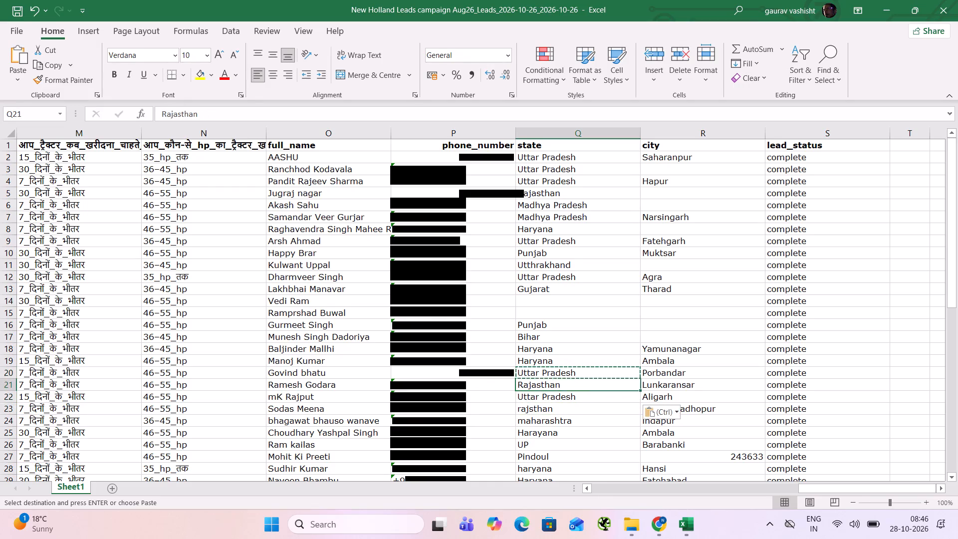
pyautogui.hotkey('ctrl', 'c')
pyautogui.press('Down')
pyautogui.press('Down')
pyautogui.hotkey('ctrl', 'v')
# Set the state in row 24 to Maharashtra and clear the city in row 25.
pyautogui.press('Down')
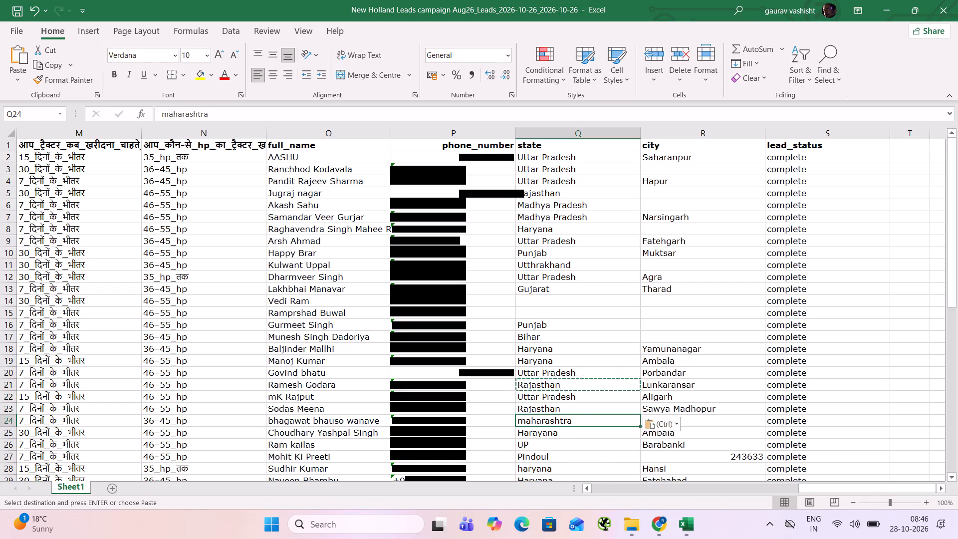
pyautogui.write('Maharashtra')
pyautogui.press('Down')
pyautogui.press('Right')
pyautogui.press('BackSpace')
# Set the state in row 26 to Uttar Pradesh.
pyautogui.press('Down')
pyautogui.press('Left')
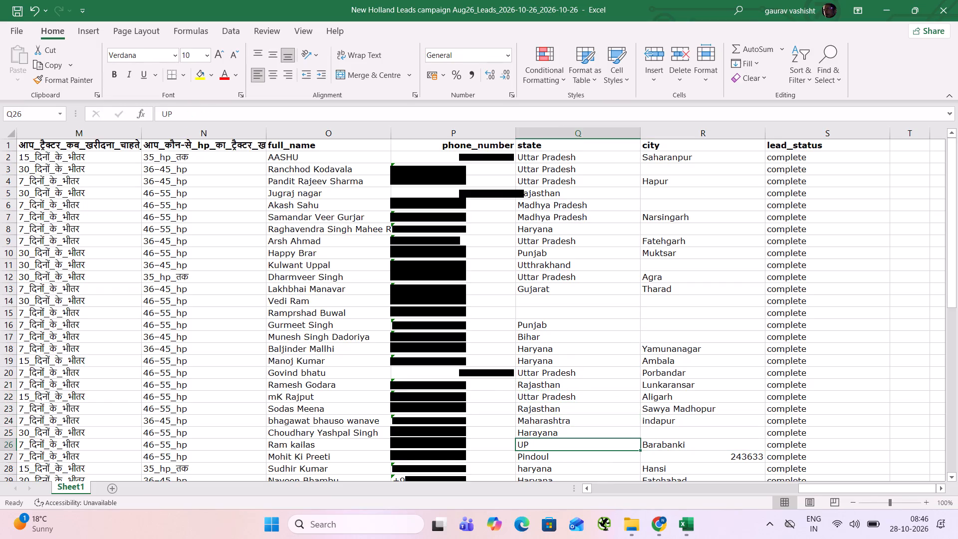
pyautogui.write('Uttar')
pyautogui.press('space')
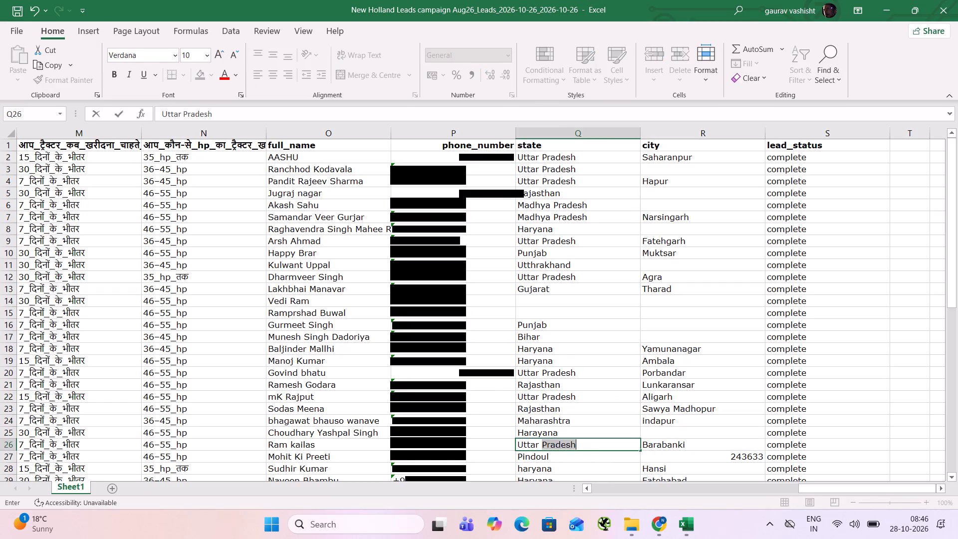
pyautogui.press('Return')
# Clear the state and city cells in row 27.
pyautogui.press('BackSpace')
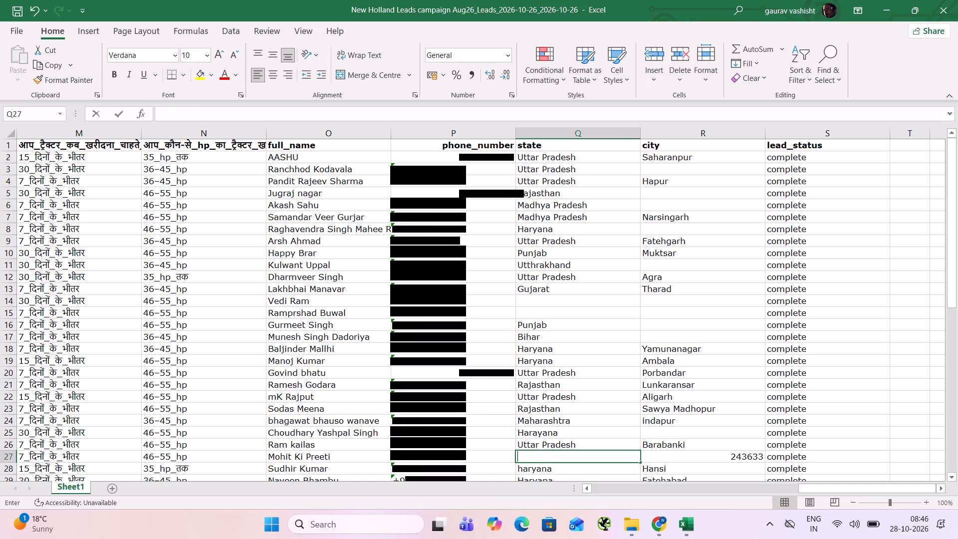
pyautogui.press('Right')
pyautogui.press('BackSpace')
# Clear the city in row 28 and set that row's state to Haryana.
pyautogui.press('Down')
pyautogui.press('BackSpace')
pyautogui.press('Left')
pyautogui.write('Haryana')
pyautogui.press('Down')
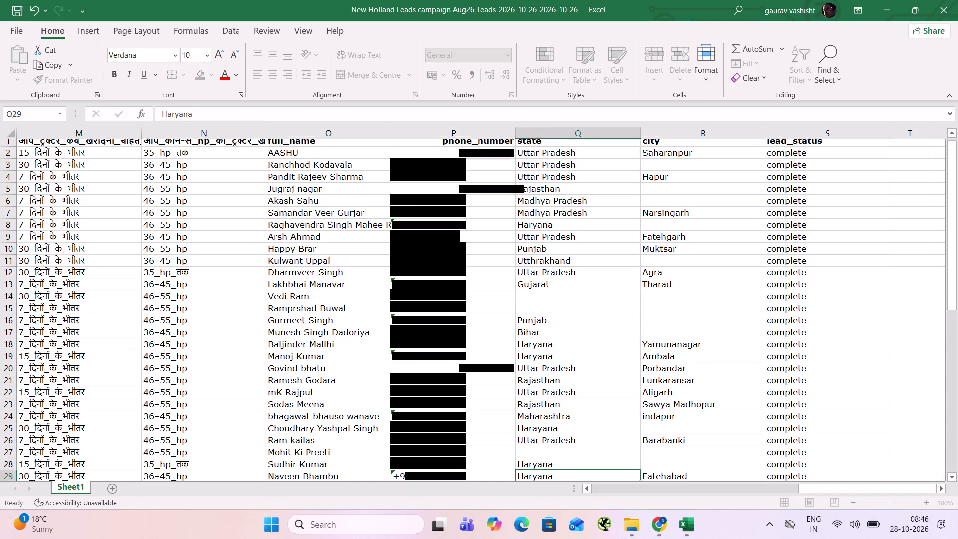
# Look through the remaining state and city entries in rows 29 to 55 for values that need cleaning.
pyautogui.press('Down')
pyautogui.press('Down')
pyautogui.press('Down')
pyautogui.press('Down')
pyautogui.press('Down')
pyautogui.press('Down')
pyautogui.press('Down')
pyautogui.press('Down')
pyautogui.press('Down')
pyautogui.press('Down')
pyautogui.press('Down')
pyautogui.press('Down')
pyautogui.press('Down')
pyautogui.press('Down')
pyautogui.press('Down')
pyautogui.press('Down')
pyautogui.press('Down')
pyautogui.press('Down')
pyautogui.press('Down')
pyautogui.press('Down')
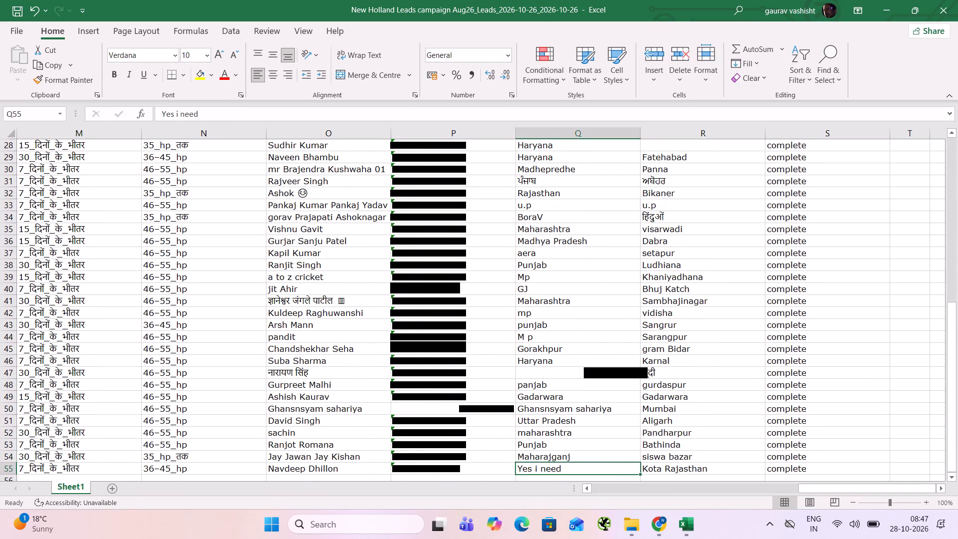
pyautogui.press('Up')
pyautogui.press('Up')
pyautogui.press('Up')
pyautogui.press('Up')
pyautogui.press('Up')
pyautogui.press('Up')
pyautogui.press('Up')
pyautogui.press('Up')
pyautogui.press('Up')
pyautogui.press('Up')
pyautogui.press('Up')
pyautogui.press('Up')
pyautogui.press('Up')
pyautogui.press('Up')
pyautogui.press('Up')
pyautogui.press('Up')
pyautogui.press('Up')
pyautogui.press('Up')
pyautogui.press('Up')
pyautogui.press('Up')
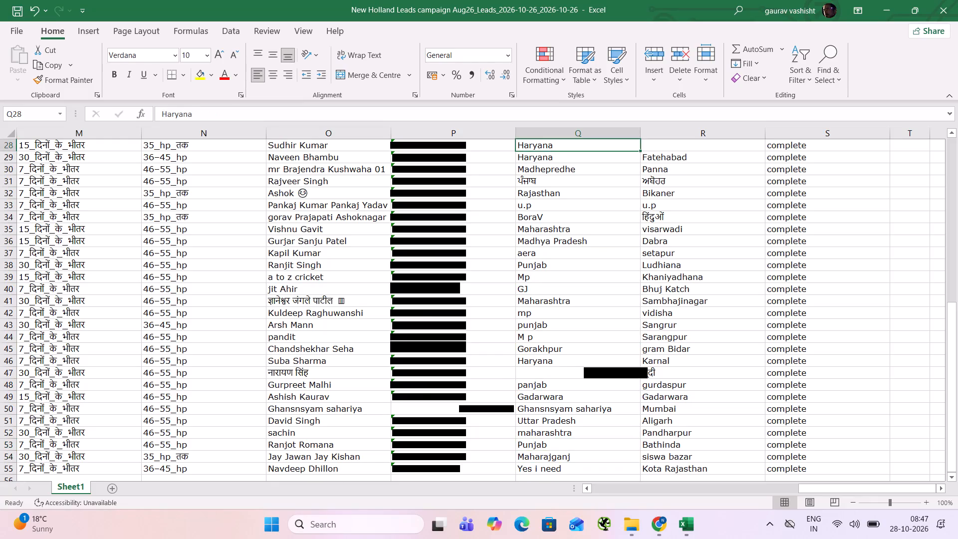
# Set the state in row 30 to Bihar.
pyautogui.press('Down')
pyautogui.press('Down')
pyautogui.write('Bihar')
pyautogui.press('Return')
pyautogui.press('Left')
pyautogui.press('Left')
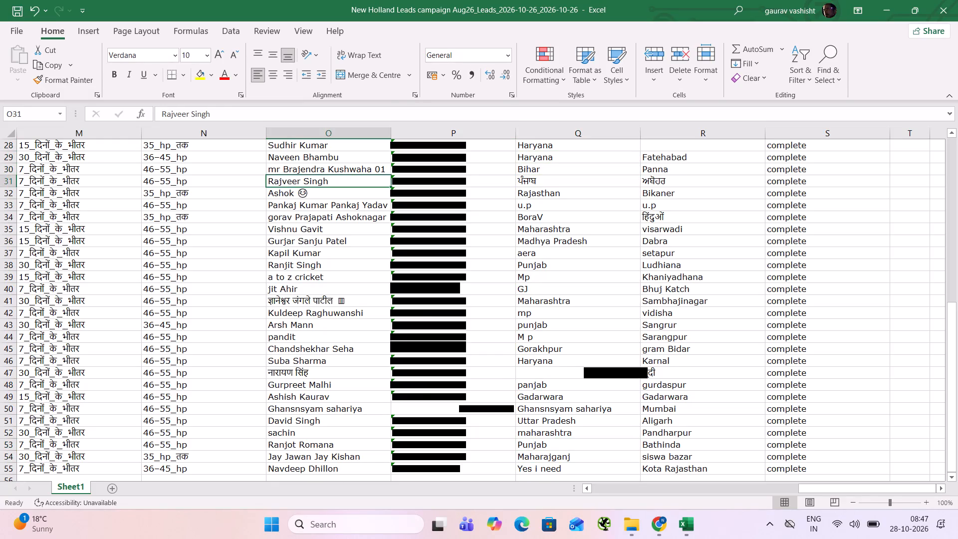
# Set the state in row 31 to Punjab and clear that row's city.
pyautogui.press('Right')
pyautogui.press('Right')
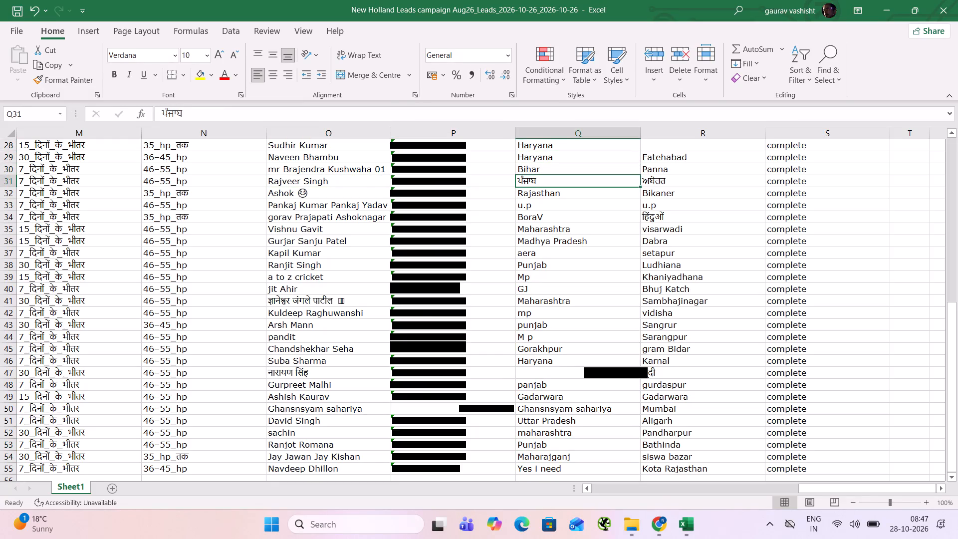
pyautogui.hotkey('ctrl', 'shift', 'Down')
pyautogui.press('Up')
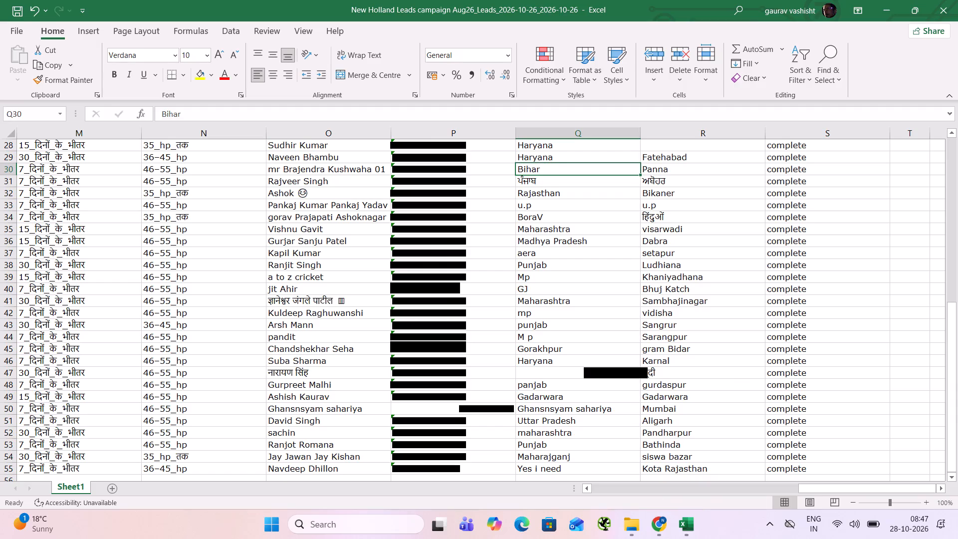
pyautogui.press('Down')
pyautogui.write('Piu')
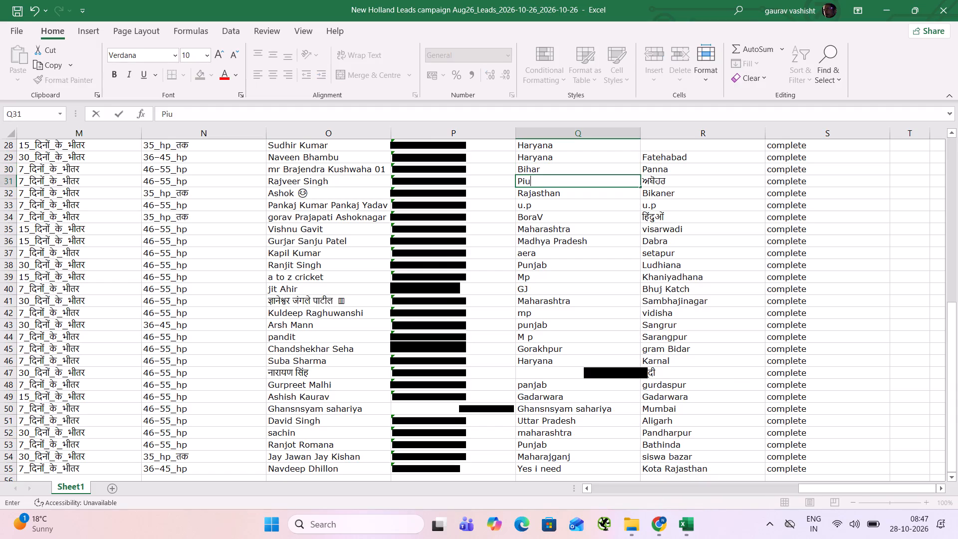
pyautogui.press('BackSpace')
pyautogui.press('BackSpace')
pyautogui.write('unjab')
pyautogui.press('Right')
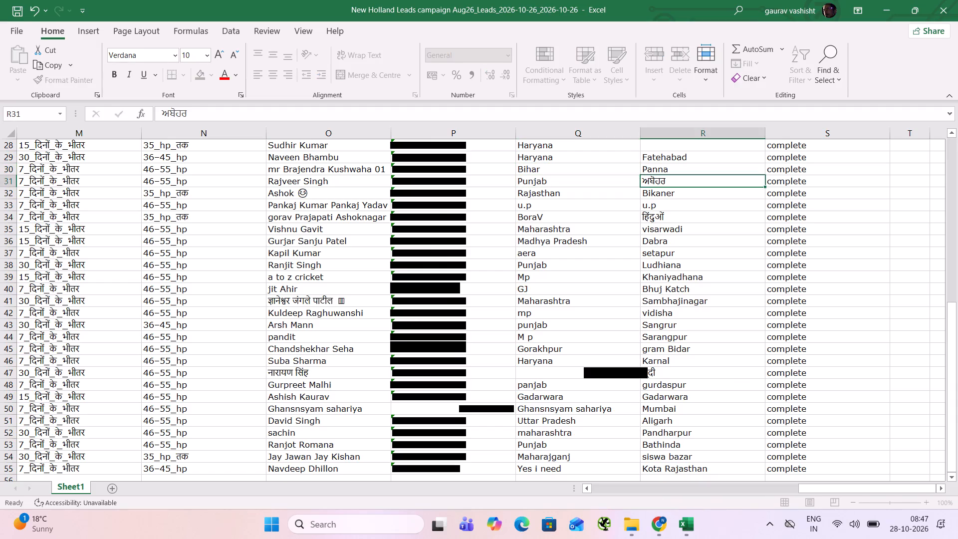
pyautogui.press('BackSpace')
pyautogui.press('Down')
# Set the state in row 33 to Uttar Pradesh and clear that row's city.
pyautogui.press('Left')
pyautogui.press('Down')
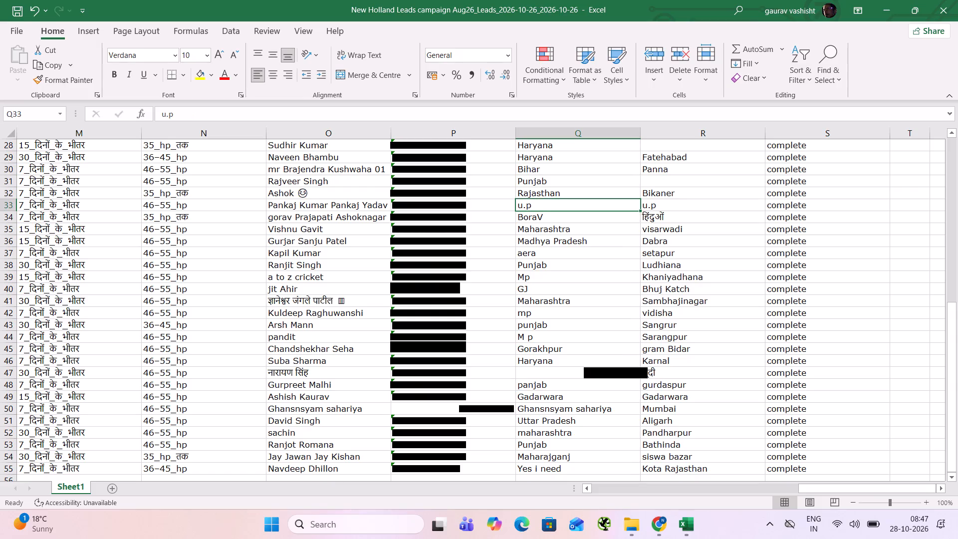
pyautogui.write('Uttar')
pyautogui.press('space')
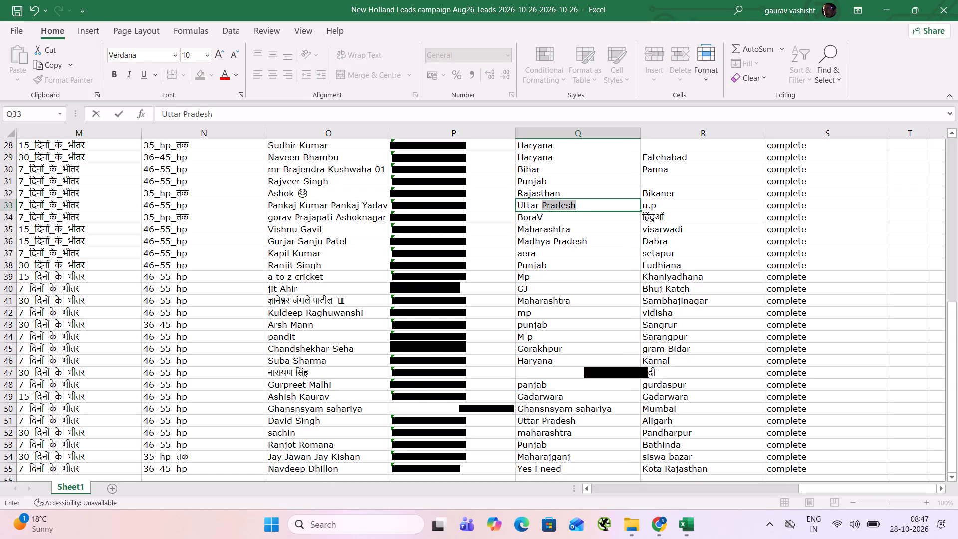
pyautogui.press('Return')
pyautogui.press('Right')
pyautogui.press('Up')
pyautogui.press('BackSpace')
pyautogui.press('Down')
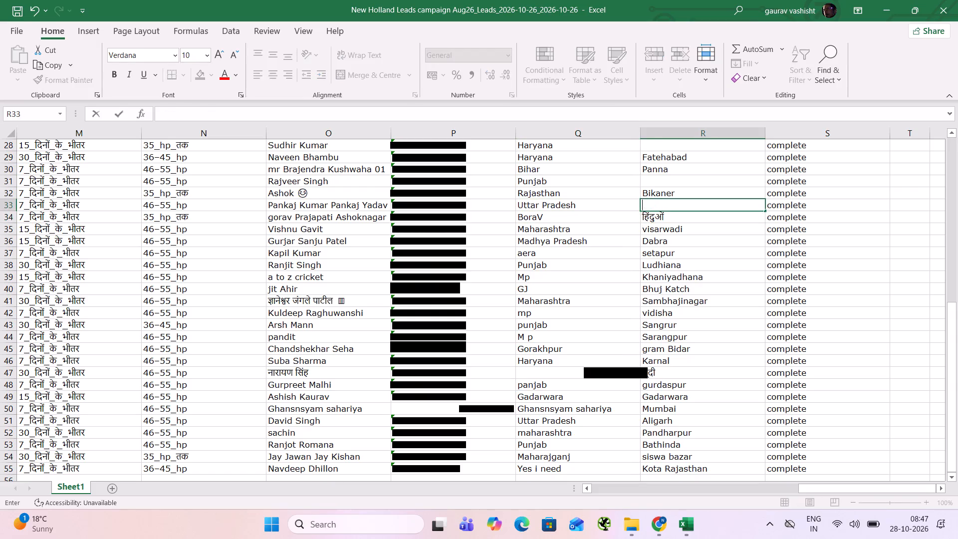
# Clear the city in row 34 and copy Uttar Pradesh from row 33 into its state cell.
pyautogui.press('BackSpace')
pyautogui.press('Left')
pyautogui.press('Up')
pyautogui.hotkey('ctrl', 'c')
pyautogui.press('Down')
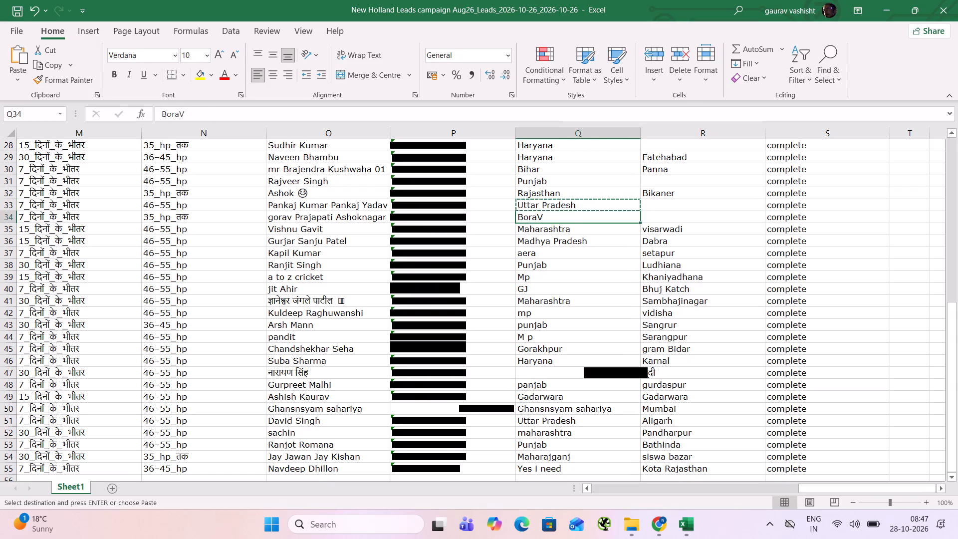
pyautogui.hotkey('ctrl', 'v')
# Paste the copied Uttar Pradesh into the state cell of row 37 and clear that row's city.
pyautogui.press('Down')
pyautogui.press('Down')
pyautogui.press('Right')
pyautogui.press('Down')
pyautogui.press('Left')
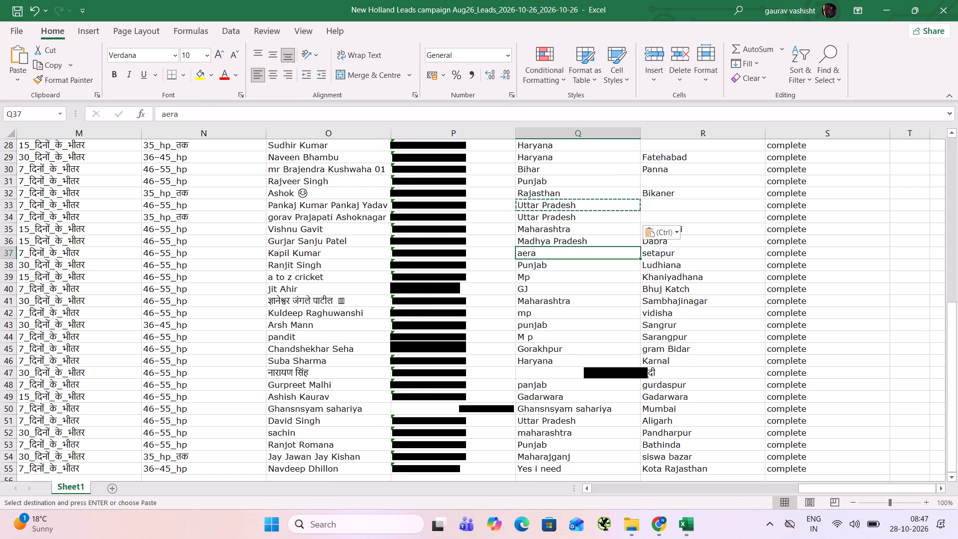
pyautogui.hotkey('ctrl', 'v')
pyautogui.press('Right')
pyautogui.press('BackSpace')
pyautogui.press('Down')
# Set the state in row 39 to Madhya Pradesh.
pyautogui.press('Left')
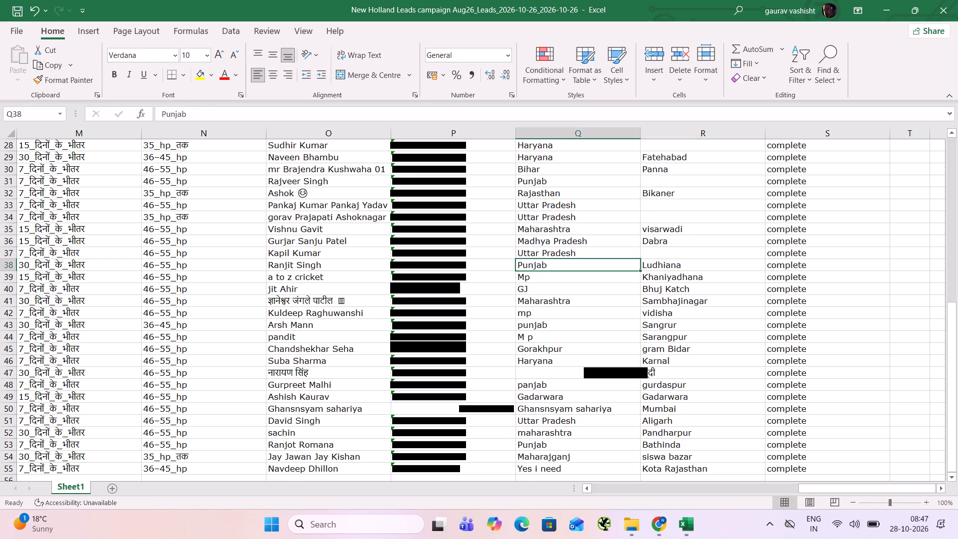
pyautogui.press('Down')
pyautogui.write('Madhya')
pyautogui.press('space')
pyautogui.press('Return')
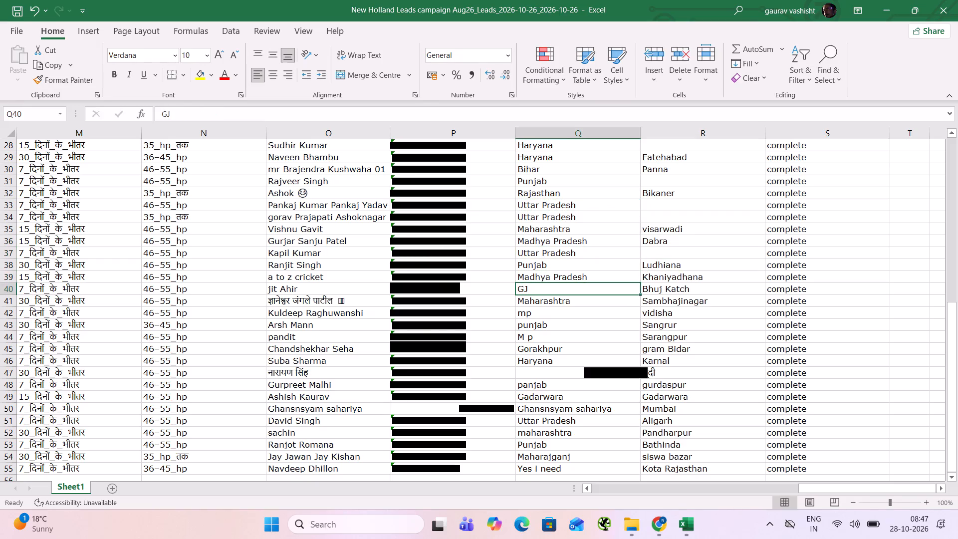
# Set the state in row 40 to Gujarat.
pyautogui.write('Gujartat')
pyautogui.press('BackSpace')
pyautogui.press('BackSpace')
pyautogui.press('BackSpace')
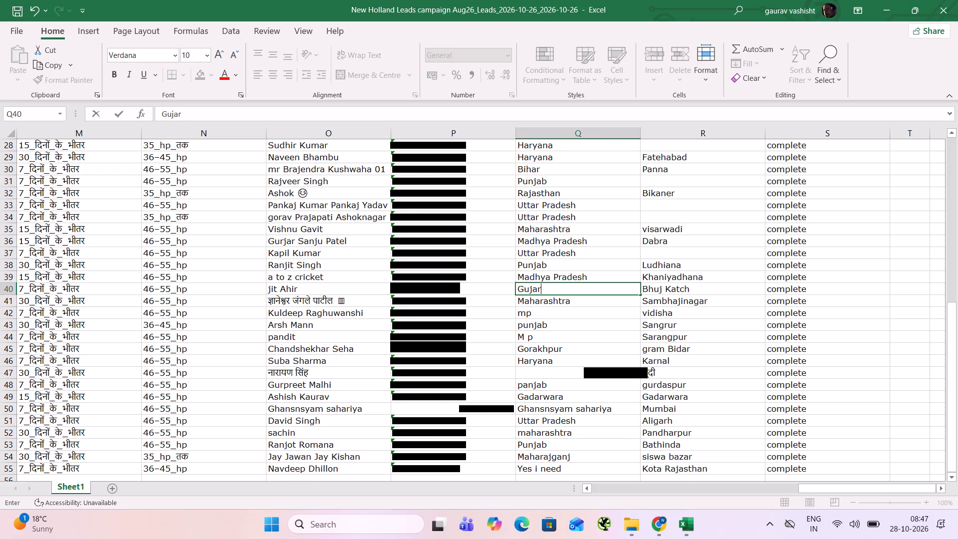
pyautogui.write('at')
pyautogui.press('Right')
# Set the state in row 42 to Madhya Pradesh.
pyautogui.press('Down')
pyautogui.press('Left')
pyautogui.press('Down')
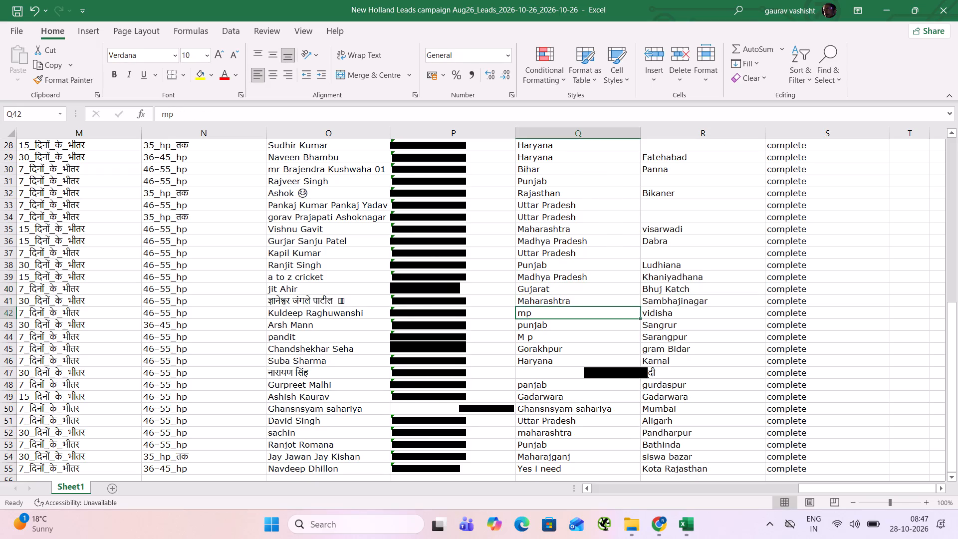
pyautogui.hotkey('shift', 'n')
pyautogui.press('BackSpace')
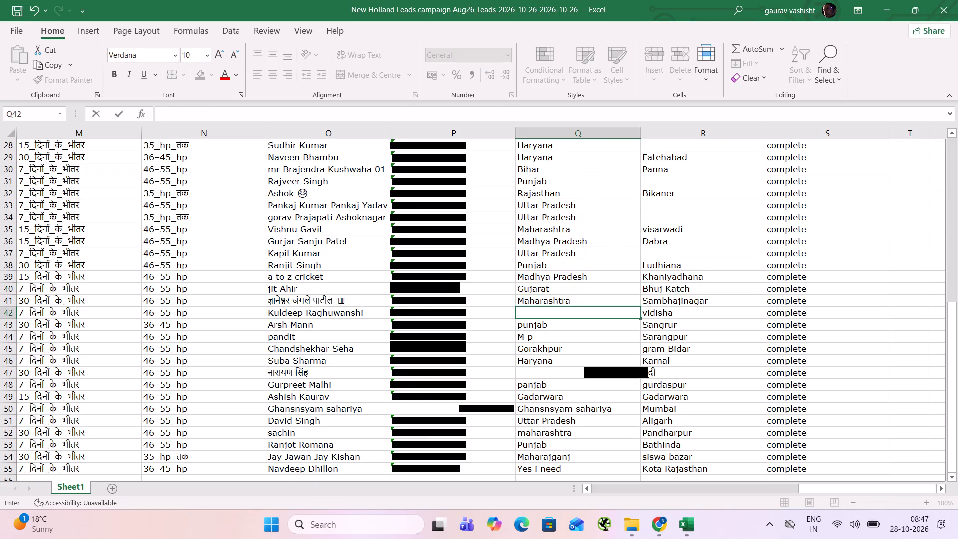
pyautogui.write('Madhya')
pyautogui.press('space')
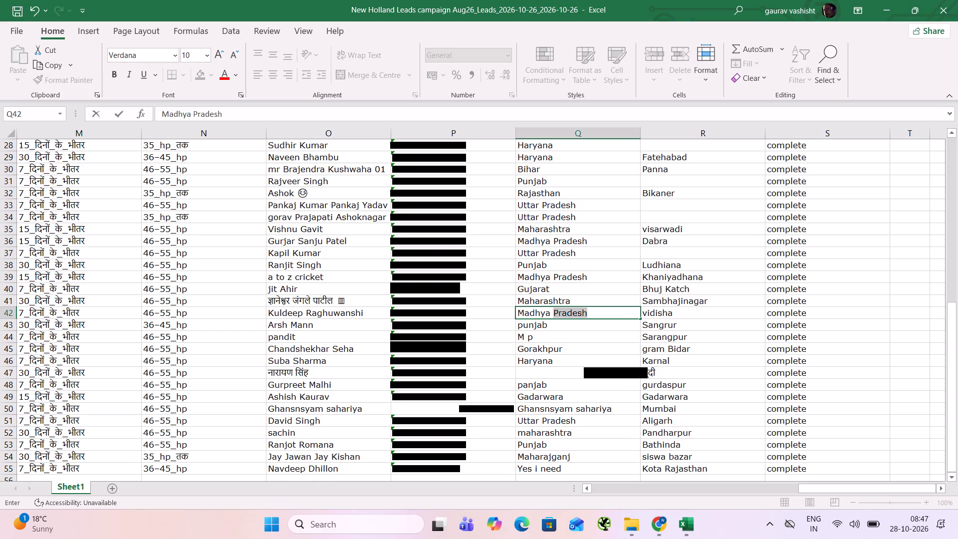
pyautogui.press('Return')
# Copy Madhya Pradesh from row 42 into the state cell of row 44.
pyautogui.press('Return')
pyautogui.press('Up')
pyautogui.press('Up')
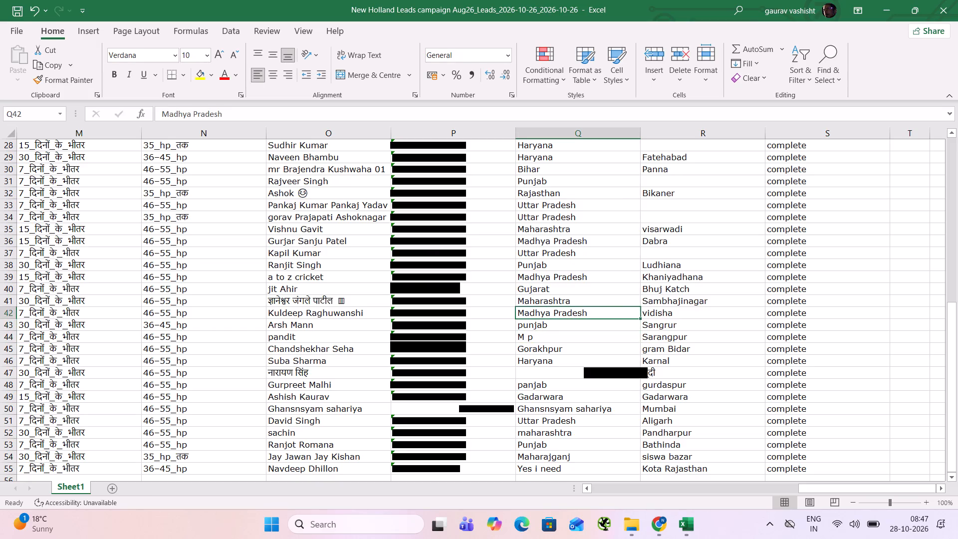
pyautogui.hotkey('ctrl', 'c')
pyautogui.press('Down')
pyautogui.press('Down')
pyautogui.hotkey('ctrl', 'v')
# Set the state in row 43 to Punjab.
pyautogui.press('Down')
pyautogui.press('Up')
pyautogui.press('Up')
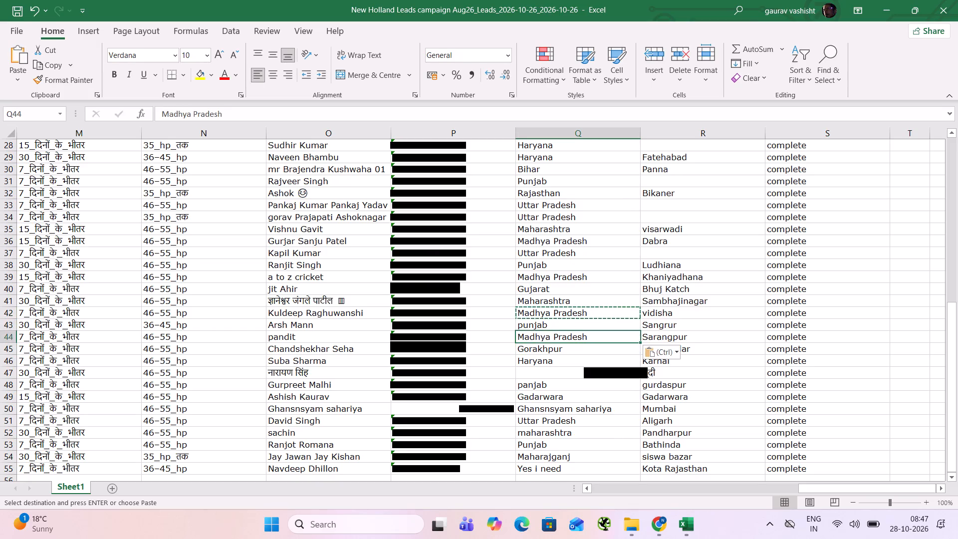
pyautogui.write('Punjab')
pyautogui.press('Right')
# Move Gorakhpur from the state cell of row 45 into that row's city cell, replacing the existing city.
pyautogui.press('Down')
pyautogui.press('Down')
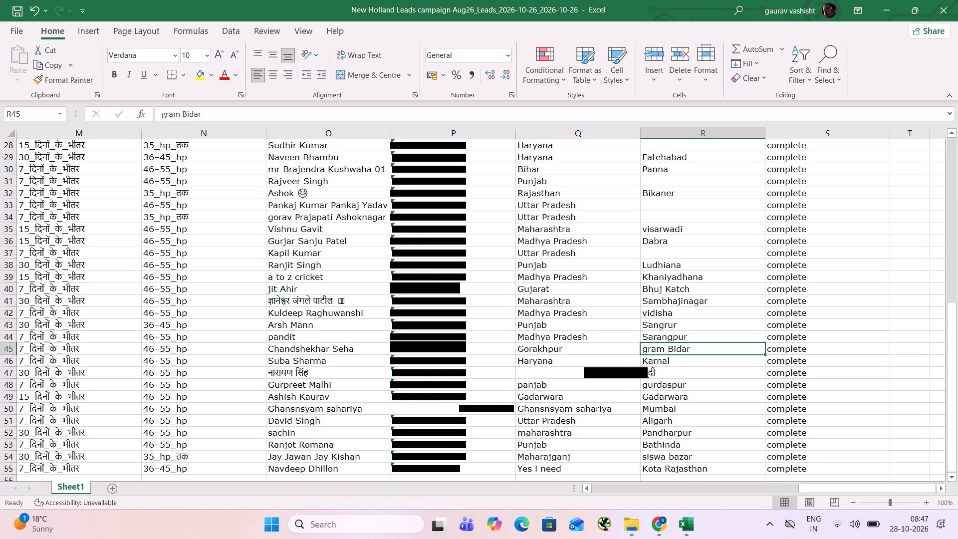
pyautogui.press('Left')
pyautogui.press('Up')
pyautogui.press('Up')
pyautogui.press('Down')
pyautogui.press('Down')
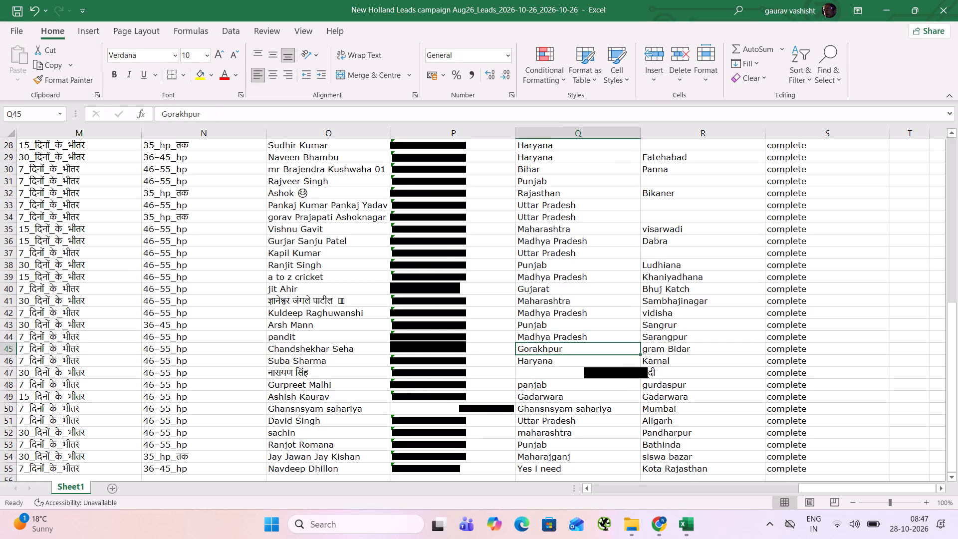
pyautogui.hotkey('ctrl', 'x')
pyautogui.press('Insert')
pyautogui.press('Insert')
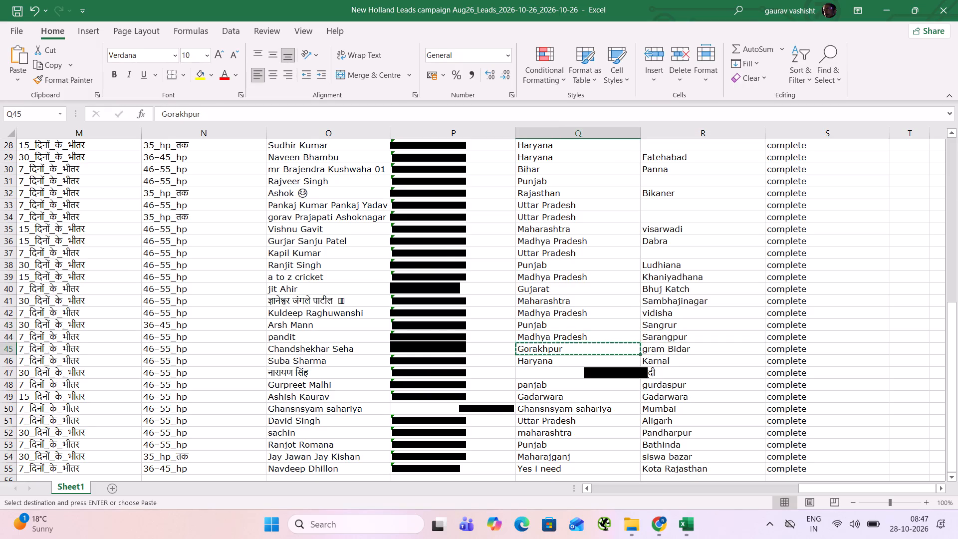
pyautogui.press('Right')
pyautogui.hotkey('ctrl', 'v')
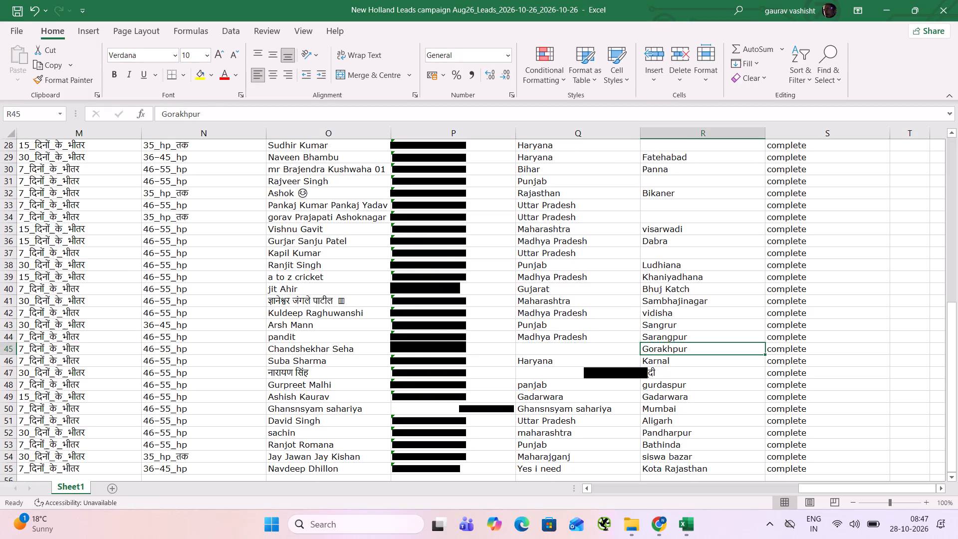
# Set the state in row 45 to Uttar Pradesh.
pyautogui.press('Left')
pyautogui.write('Uttar')
pyautogui.press('space')
pyautogui.press('Return')
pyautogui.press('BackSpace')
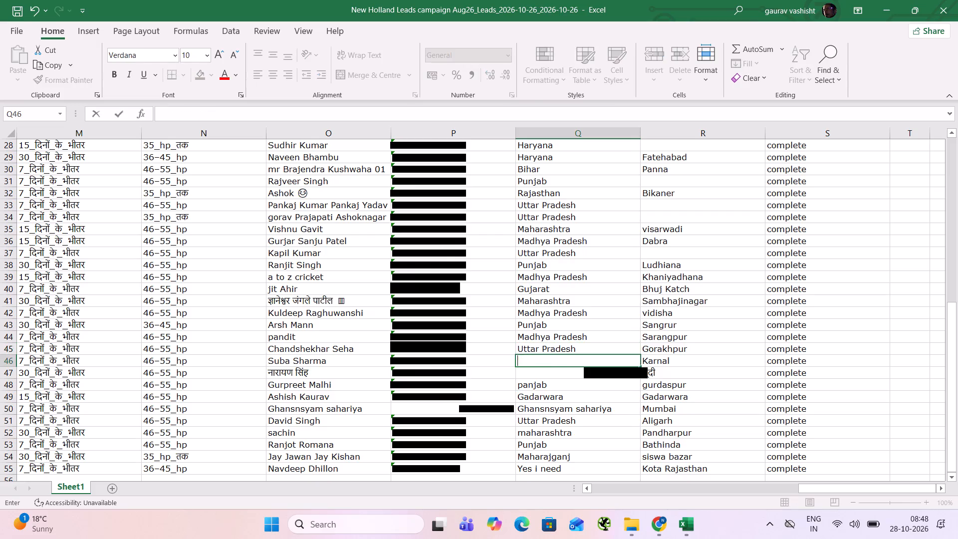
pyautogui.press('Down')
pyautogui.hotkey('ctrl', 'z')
# Clear the state and city cells in row 47.
pyautogui.press('Down')
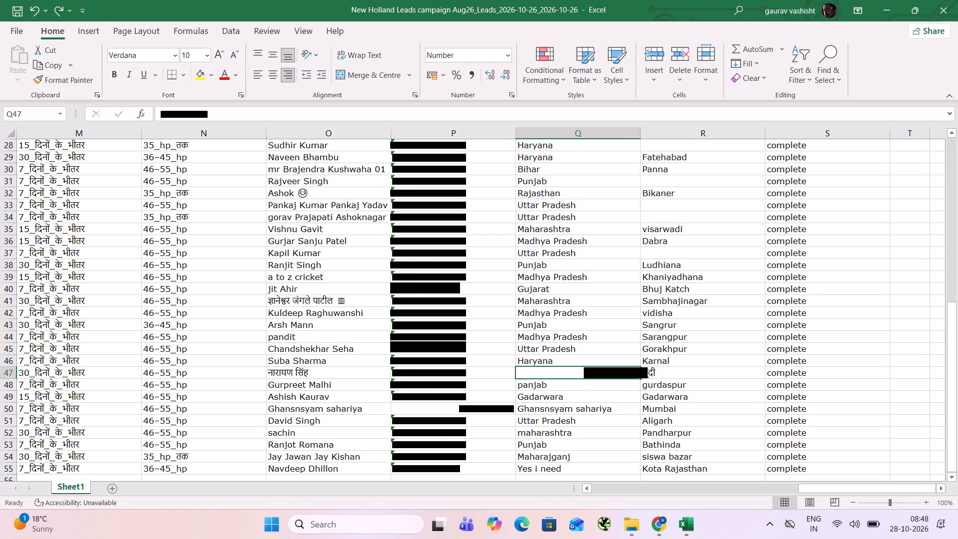
pyautogui.press('BackSpace')
pyautogui.press('Right')
pyautogui.press('BackSpace')
pyautogui.press('Down')
# Clear the city in row 48 and set that row's state to Punjab.
pyautogui.press('BackSpace')
pyautogui.press('Left')
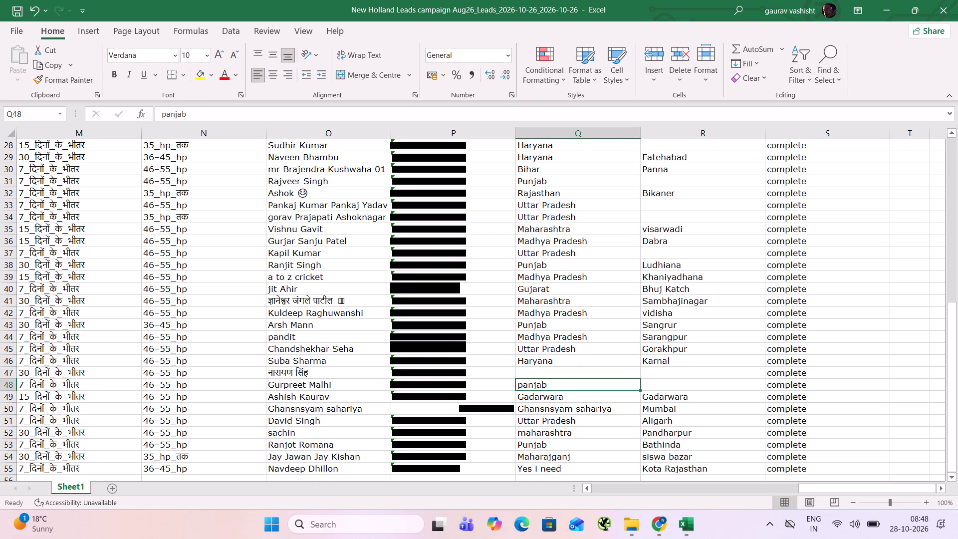
pyautogui.write('Punjab')
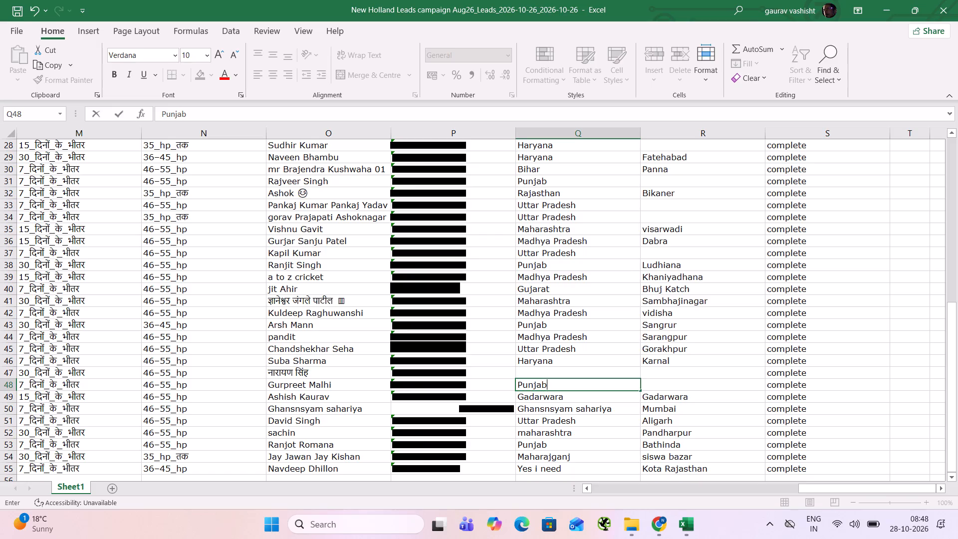
pyautogui.press('Down')
# Clear the state and city cells in row 49.
pyautogui.press('BackSpace')
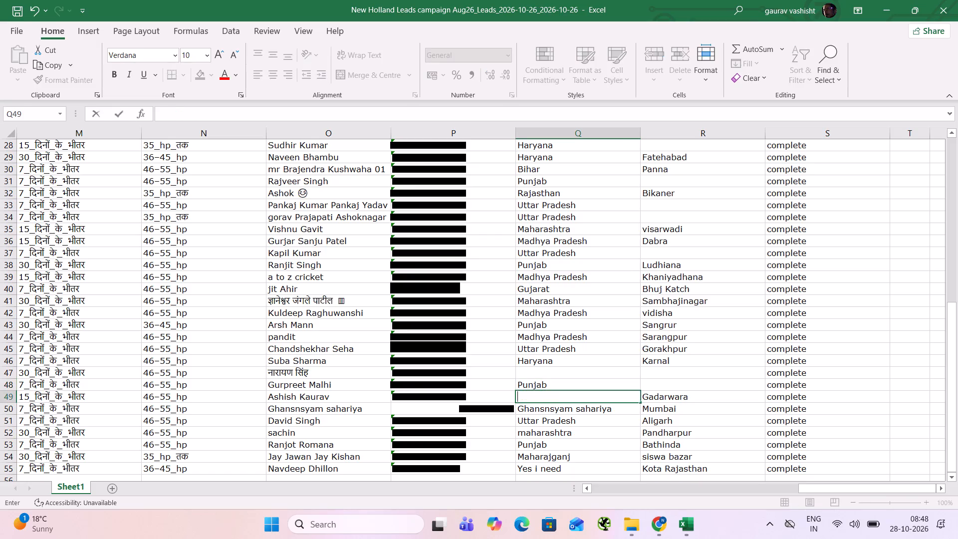
pyautogui.press('Right')
pyautogui.press('BackSpace')
pyautogui.press('Down')
# Set the state in rows 50 and 52 to Maharashtra.
pyautogui.press('Left')
pyautogui.write('Maharashtra')
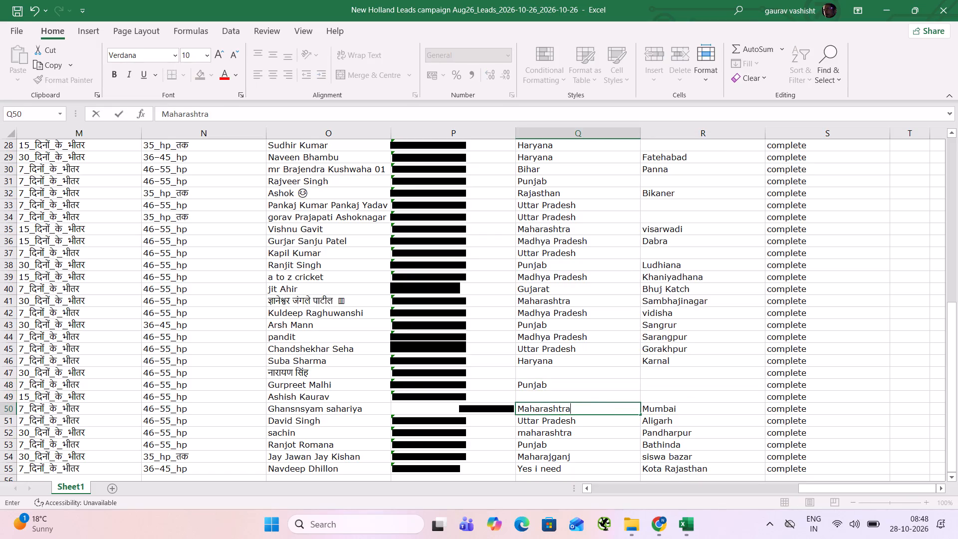
pyautogui.press('Down')
pyautogui.press('Down')
pyautogui.write('Maharashtra')
pyautogui.press('Right')
# Copy the Uttar Pradesh state from row 51 into the state cells of rows 54 and 55.
pyautogui.press('Down')
pyautogui.press('Left')
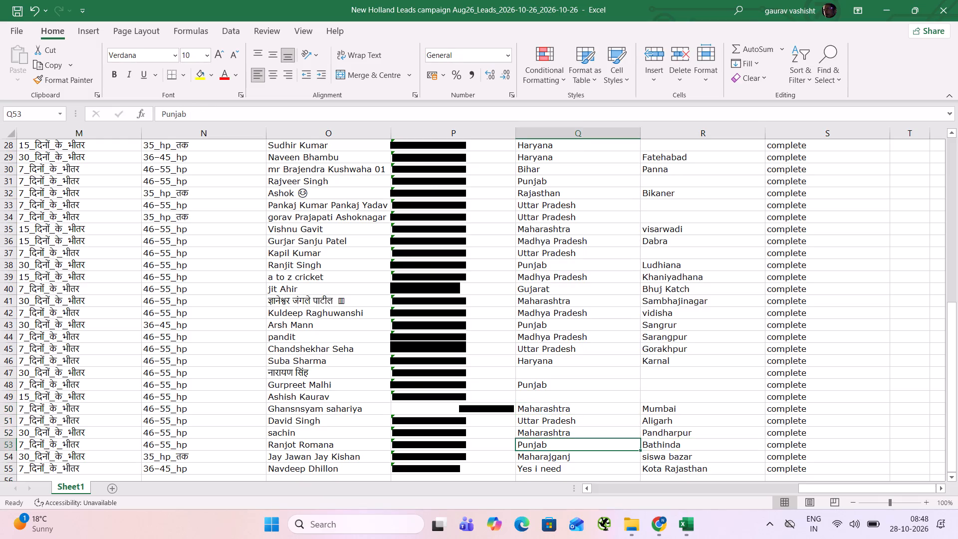
pyautogui.press('Up')
pyautogui.press('Up')
pyautogui.hotkey('ctrl', 'c')
pyautogui.press('Down')
pyautogui.press('Down')
pyautogui.press('Down')
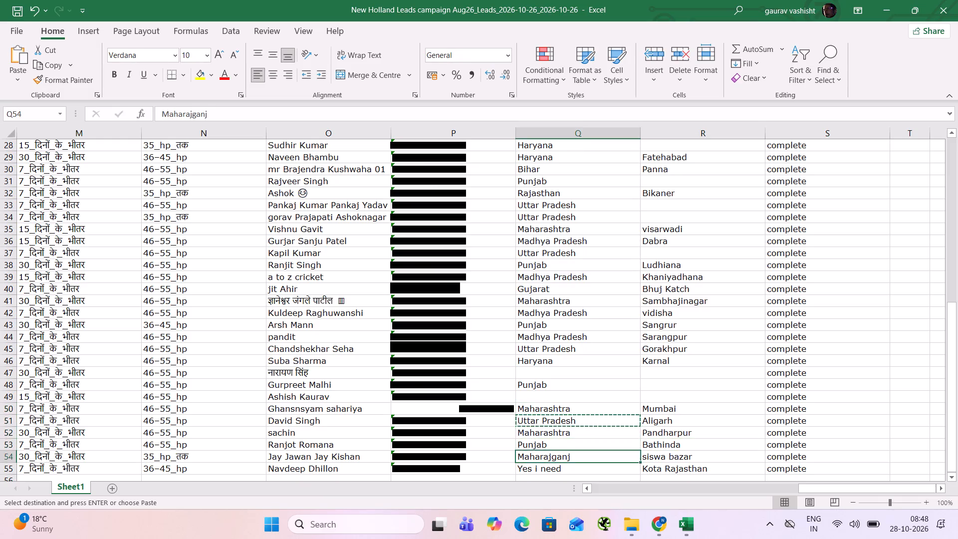
pyautogui.hotkey('ctrl', 'v')
pyautogui.press('Down')
pyautogui.hotkey('ctrl', 'v')
# Set the state in row 55 to Rajasthan.
pyautogui.press('Right')
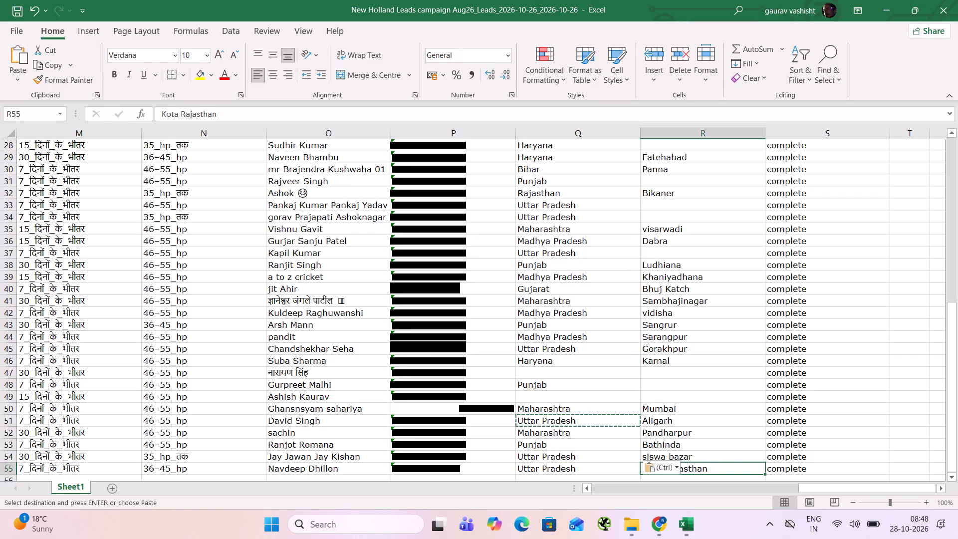
pyautogui.hotkey('ctrl', 'x')
pyautogui.press('Left')
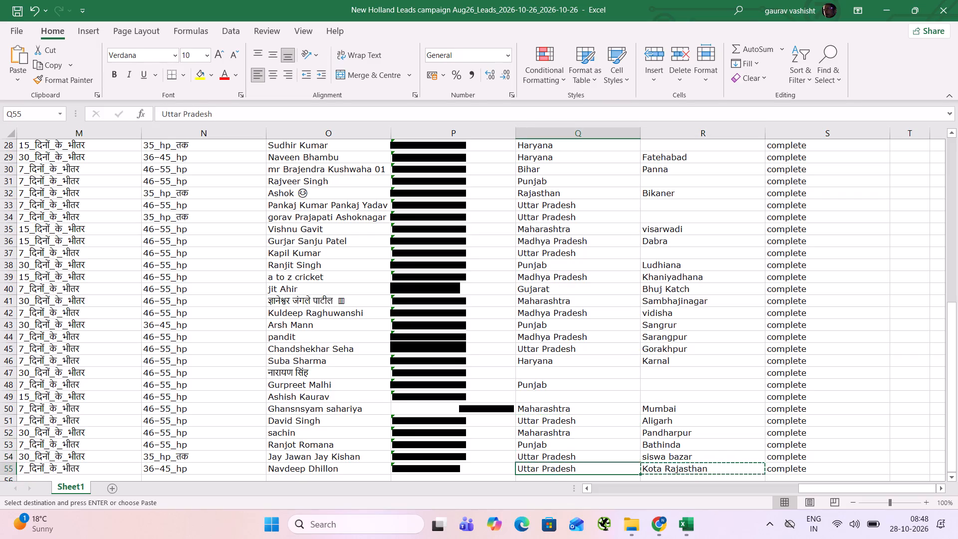
pyautogui.write('Rajasthan')
pyautogui.press('Right')
# Clear the city in row 54 and shorten the city in row 55 to Rajasthan.
pyautogui.press('Up')
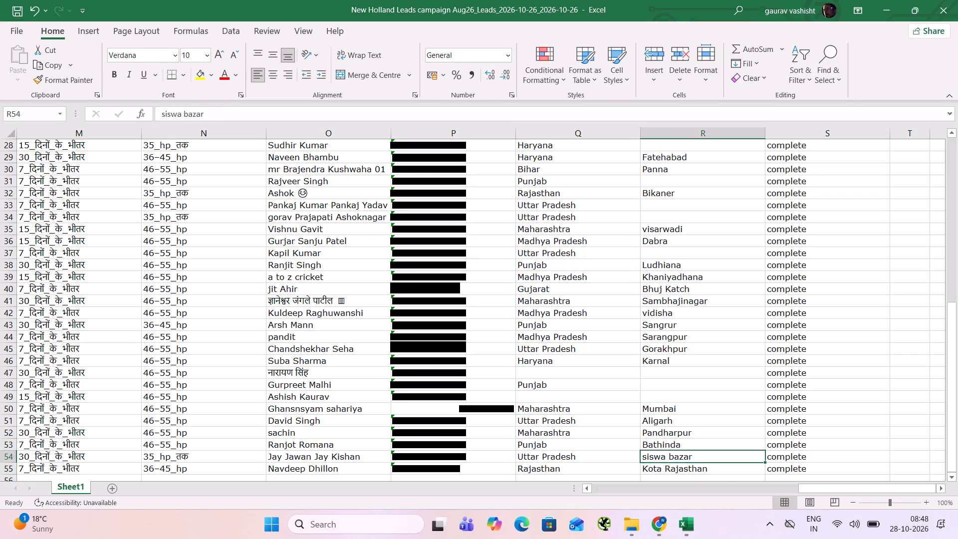
pyautogui.press('BackSpace')
pyautogui.press('Down')
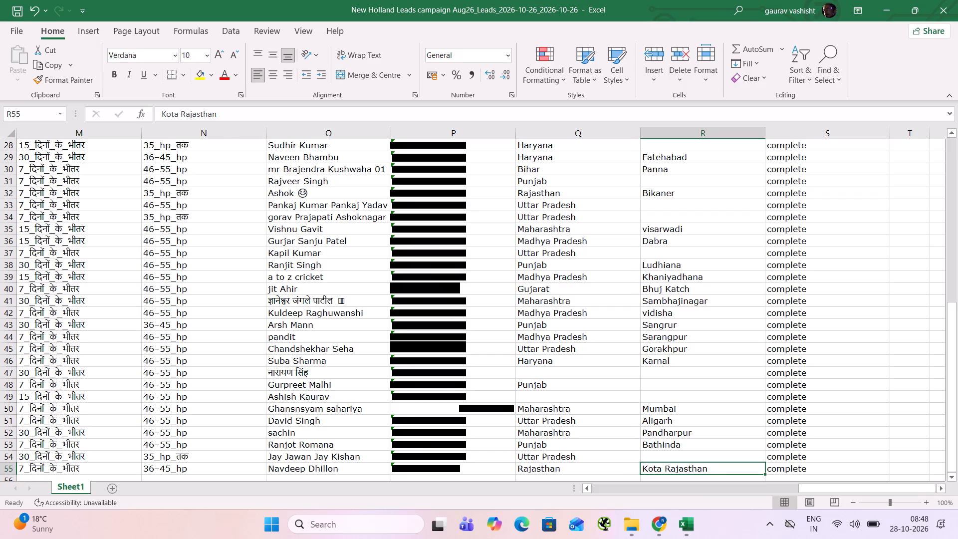
pyautogui.moveTo(182, 111); pyautogui.dragTo(114, 108)
pyautogui.press('BackSpace')
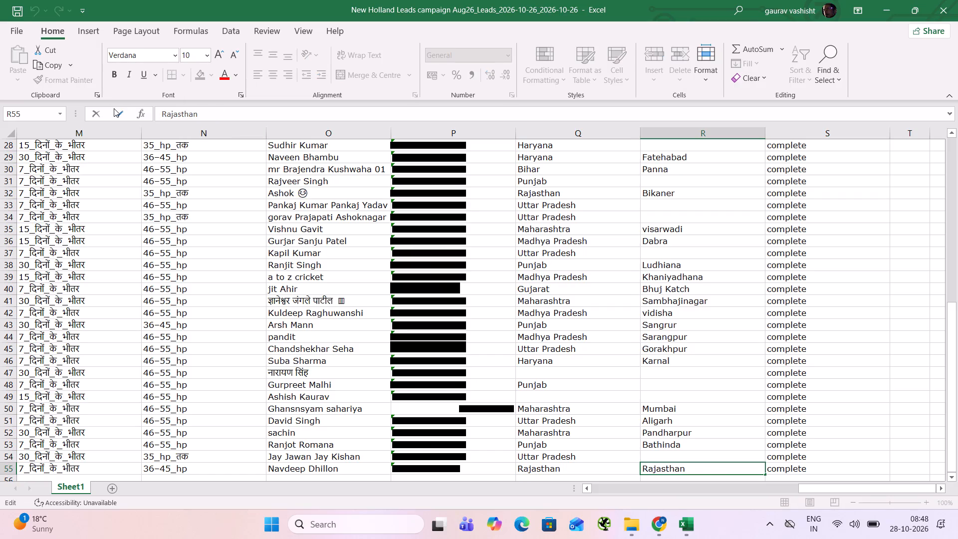
# Save an Excel Workbook copy in the 27- Oct folder, reusing the Downloads file's name New Holland Leads campaign Aug26_Leads_2026-10-26_2026-10-26.
pyautogui.click(17, 26)
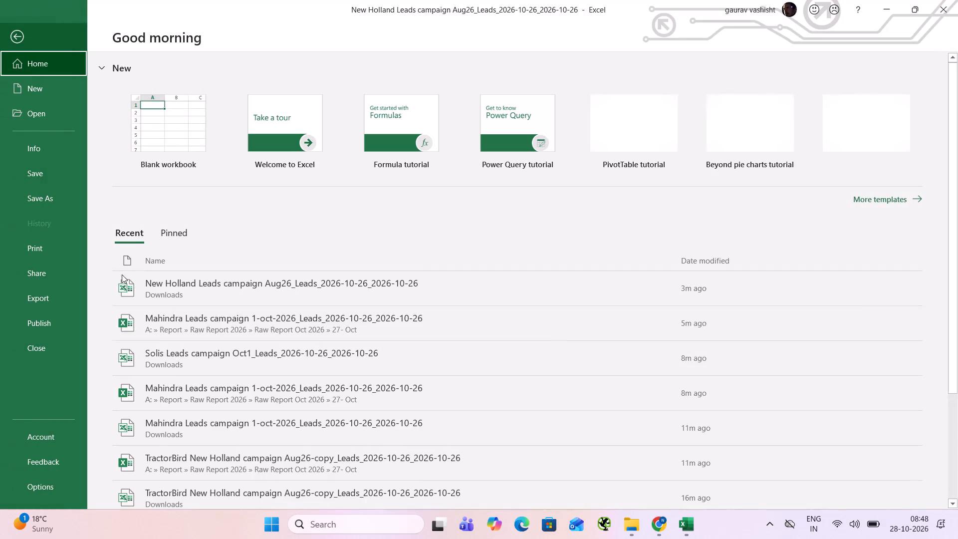
pyautogui.click(61, 198)
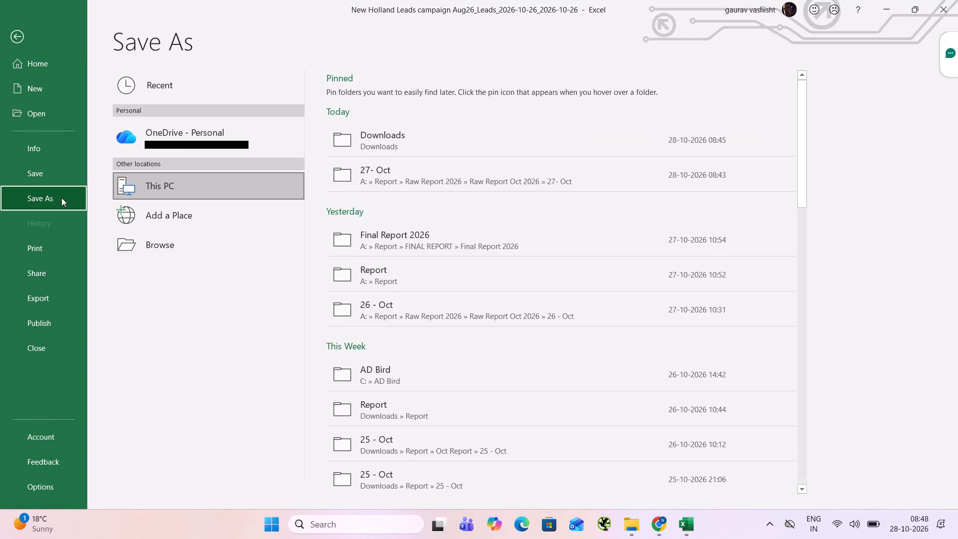
pyautogui.click(366, 179)
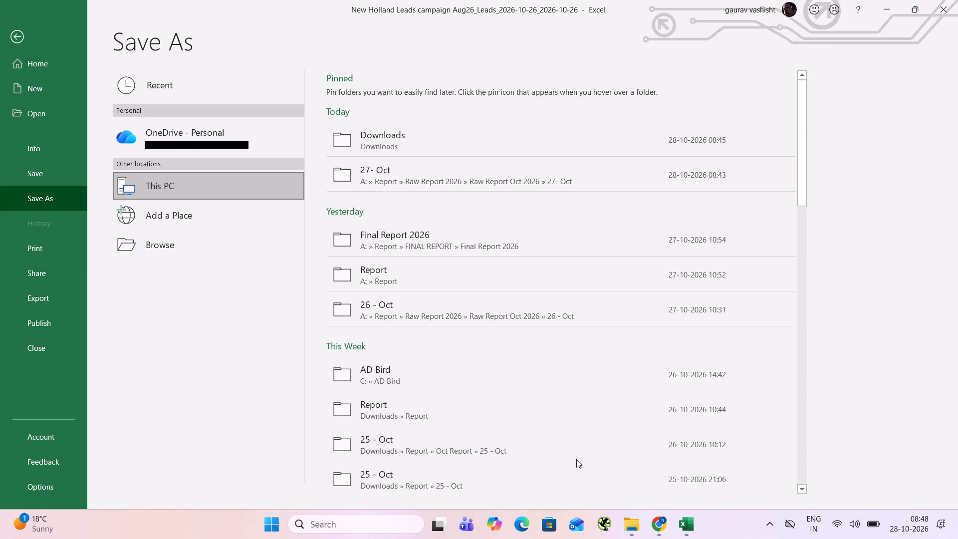
pyautogui.click(635, 535)
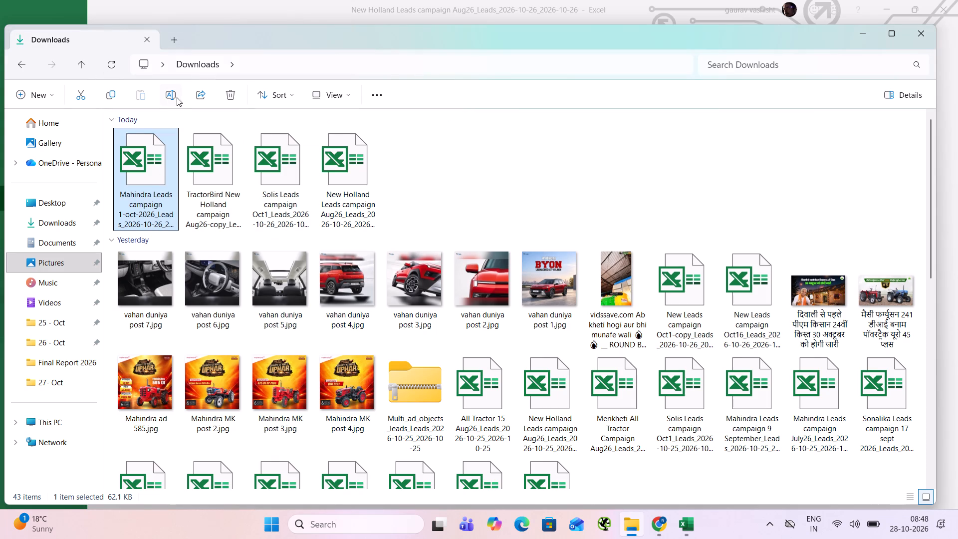
pyautogui.click(109, 62)
pyautogui.click(140, 190)
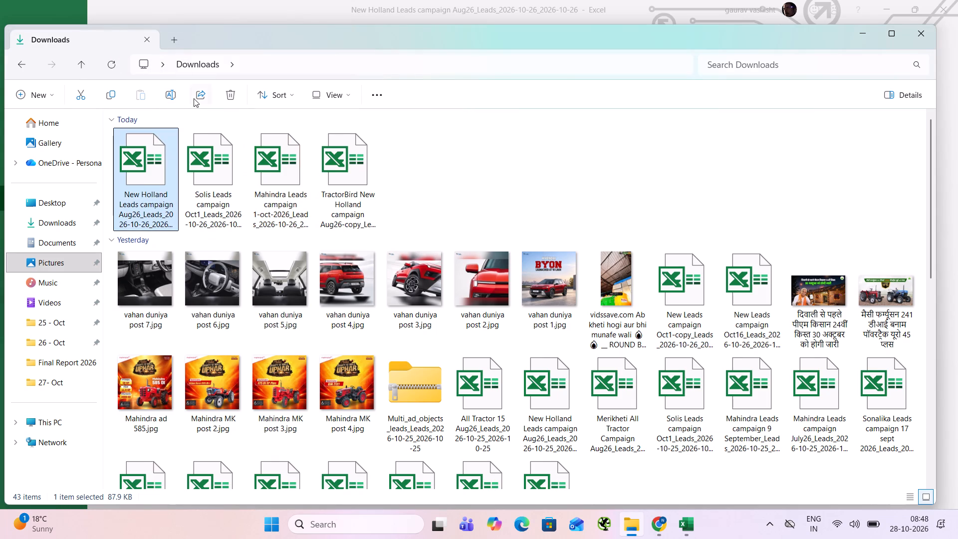
pyautogui.click(168, 95)
pyautogui.hotkey('ctrl', 'c')
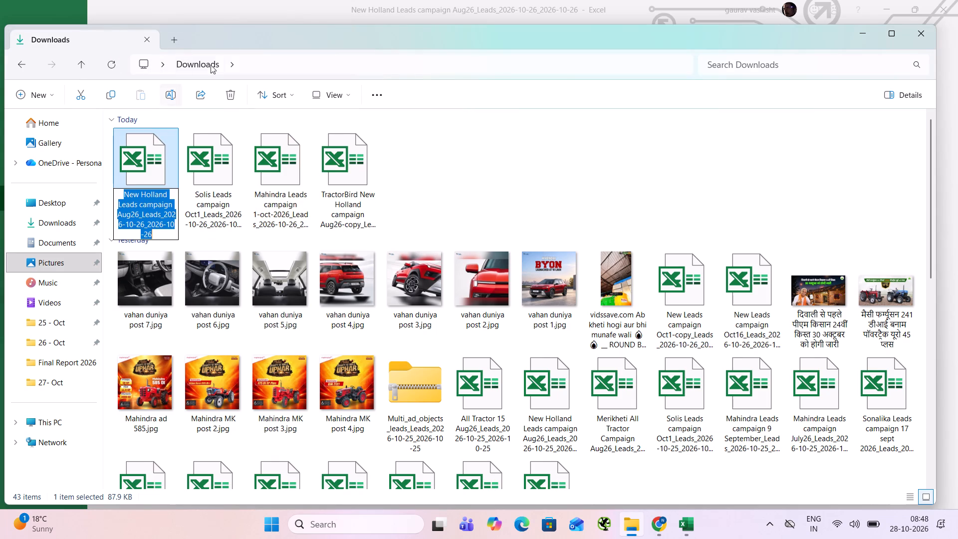
pyautogui.click(297, 8)
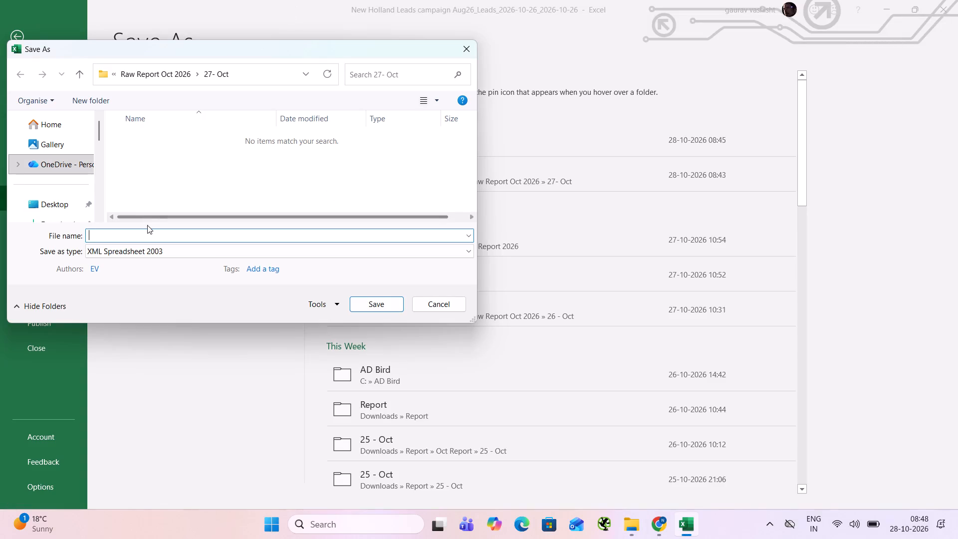
pyautogui.hotkey('ctrl', 'v')
pyautogui.click(149, 252)
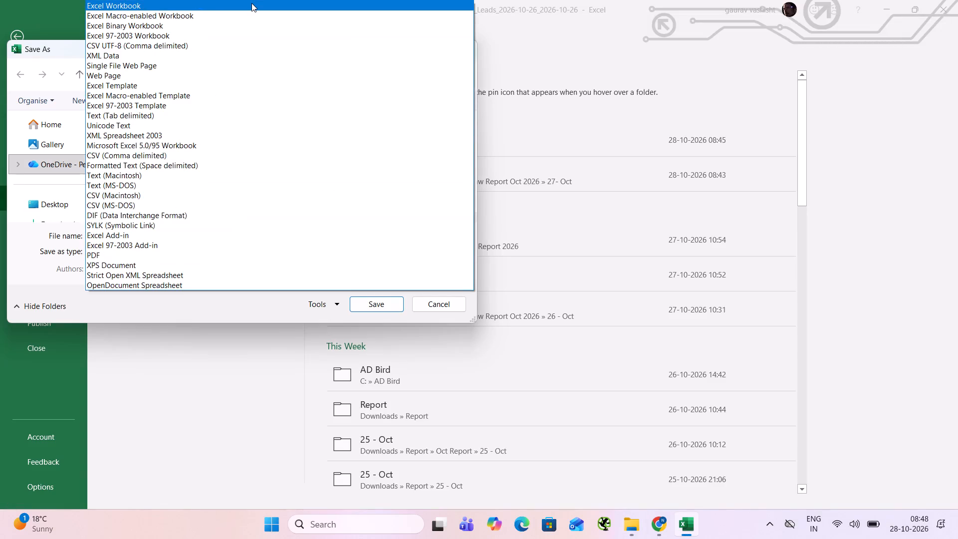
pyautogui.click(251, 3)
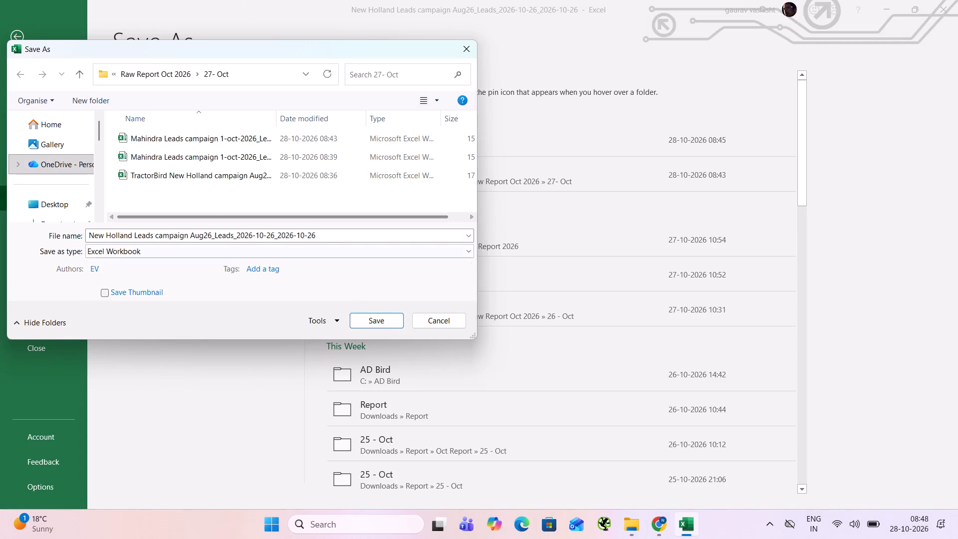
pyautogui.click(358, 321)
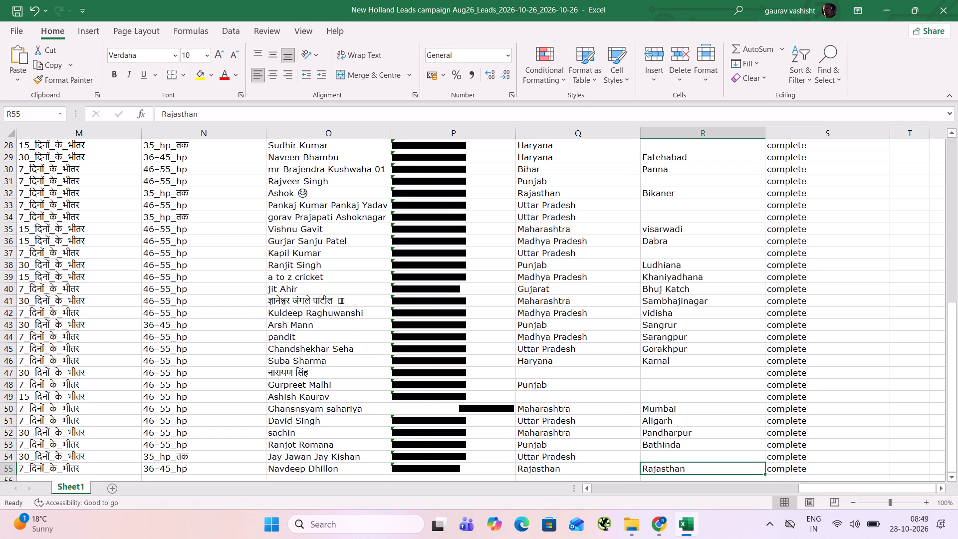
# Save the New Holland workbook once more, then close it and the Downloads folder window.
pyautogui.click(358, 321)
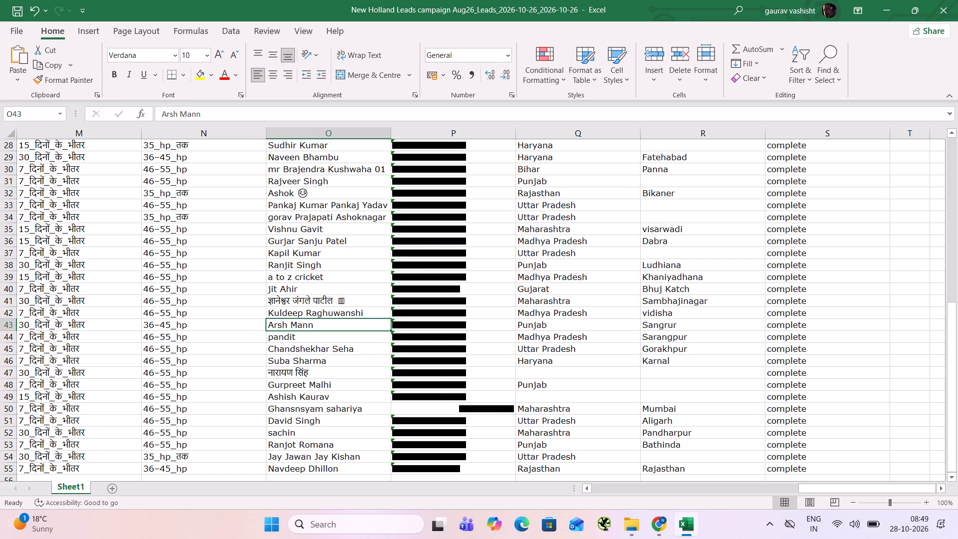
pyautogui.hotkey('ctrl', 's')
pyautogui.click(957, 2)
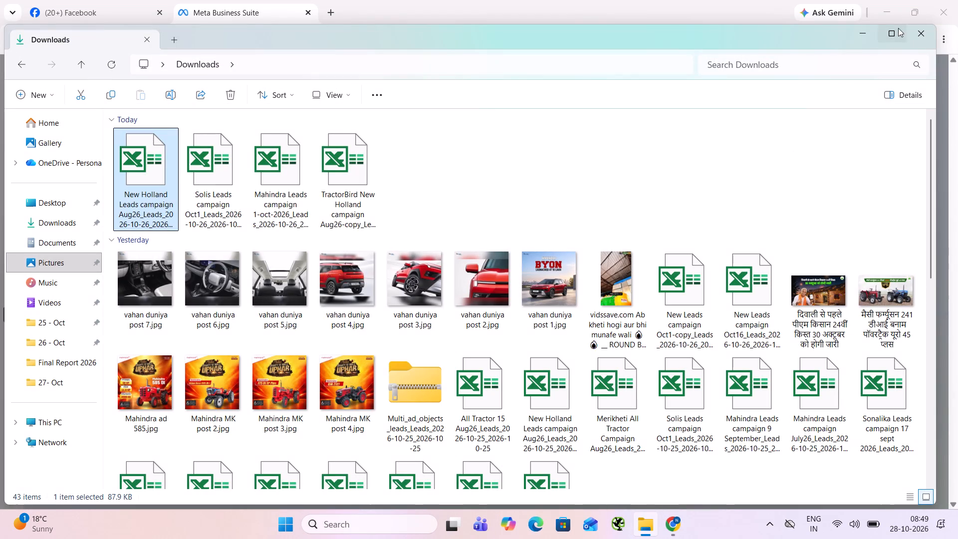
pyautogui.click(929, 31)
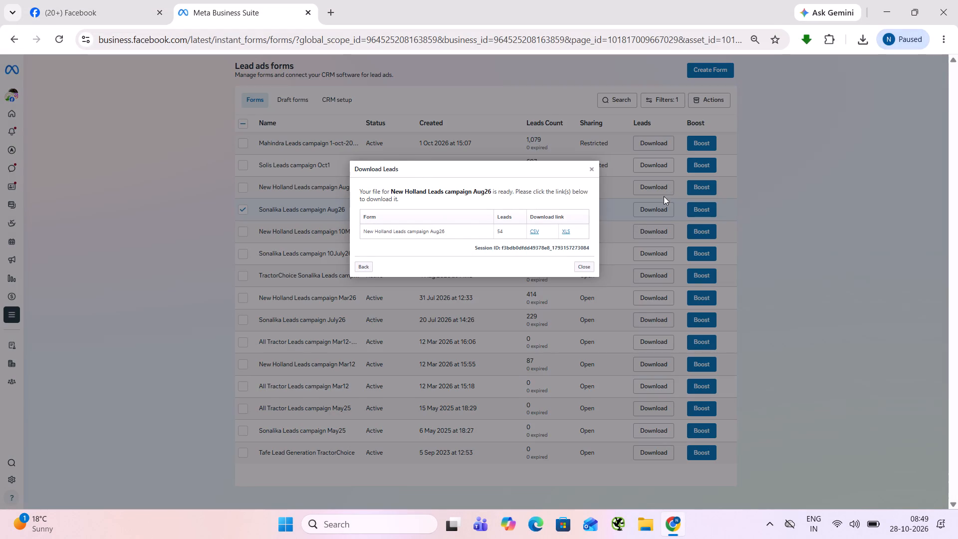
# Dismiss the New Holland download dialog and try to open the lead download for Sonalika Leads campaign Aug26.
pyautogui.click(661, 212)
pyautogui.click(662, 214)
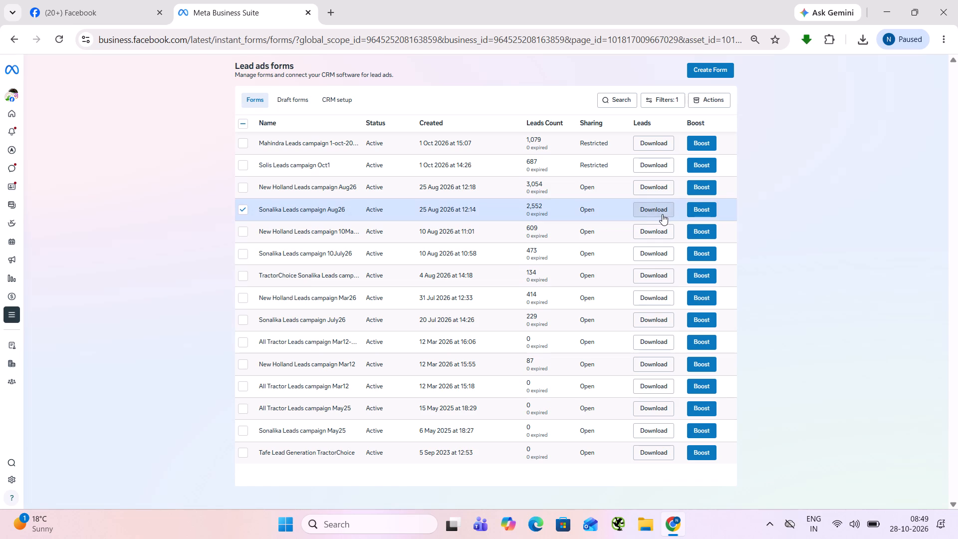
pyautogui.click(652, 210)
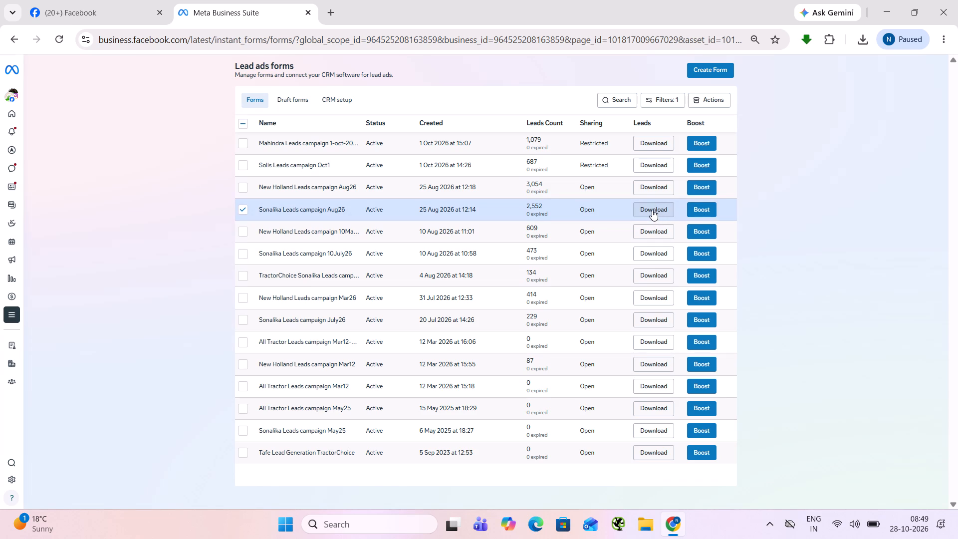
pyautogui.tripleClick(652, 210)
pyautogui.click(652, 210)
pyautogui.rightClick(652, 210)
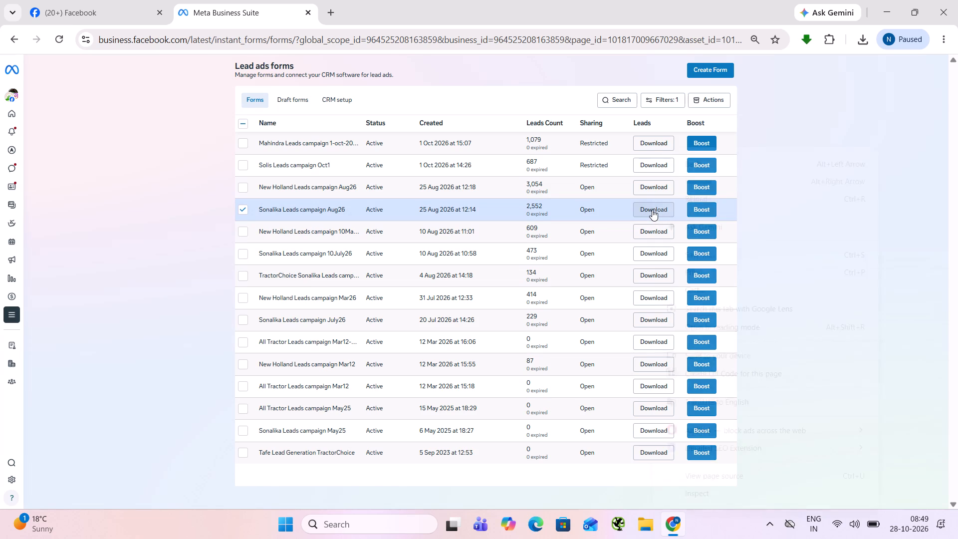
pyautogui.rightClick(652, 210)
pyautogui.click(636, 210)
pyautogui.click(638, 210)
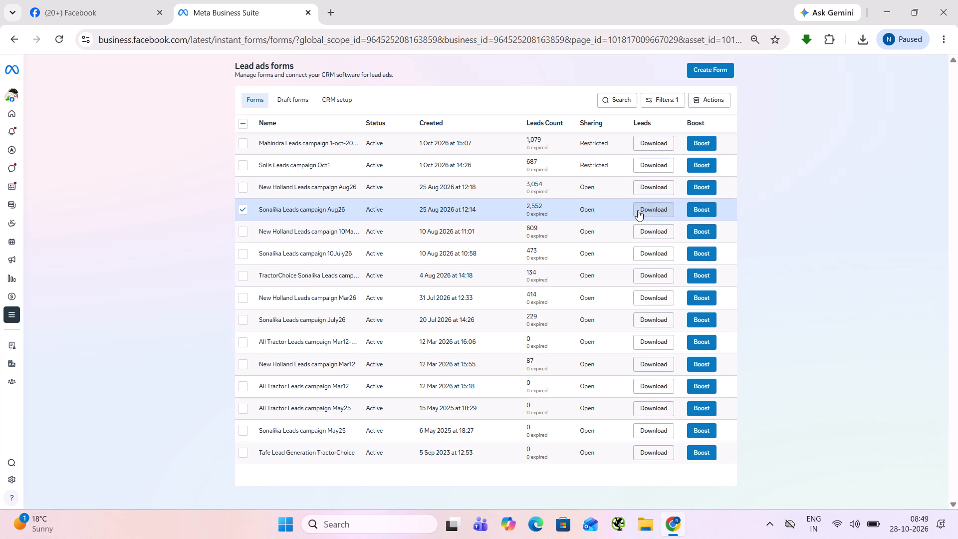
# Reload the Lead ads forms page and the TractorBird Facebook page, and reload the forms page again.
pyautogui.click(57, 33)
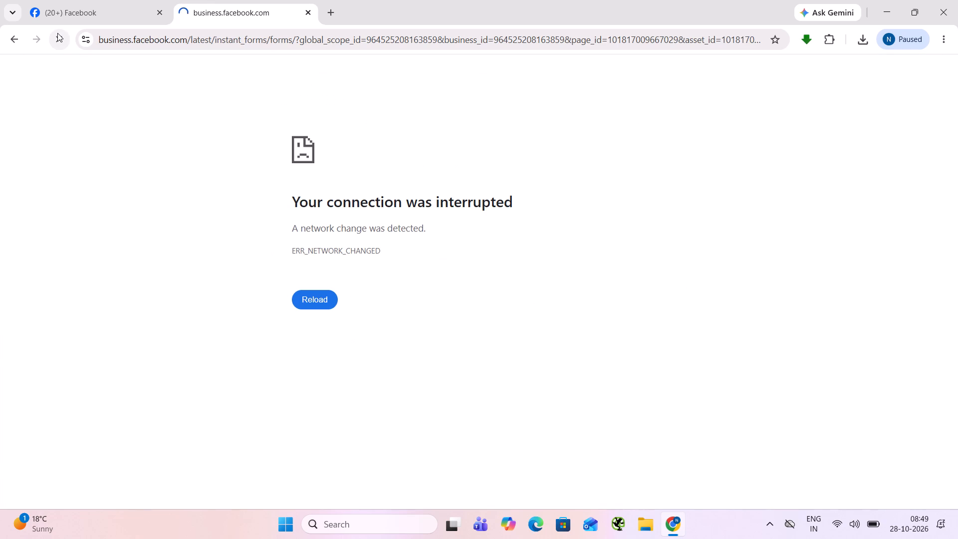
pyautogui.click(110, 3)
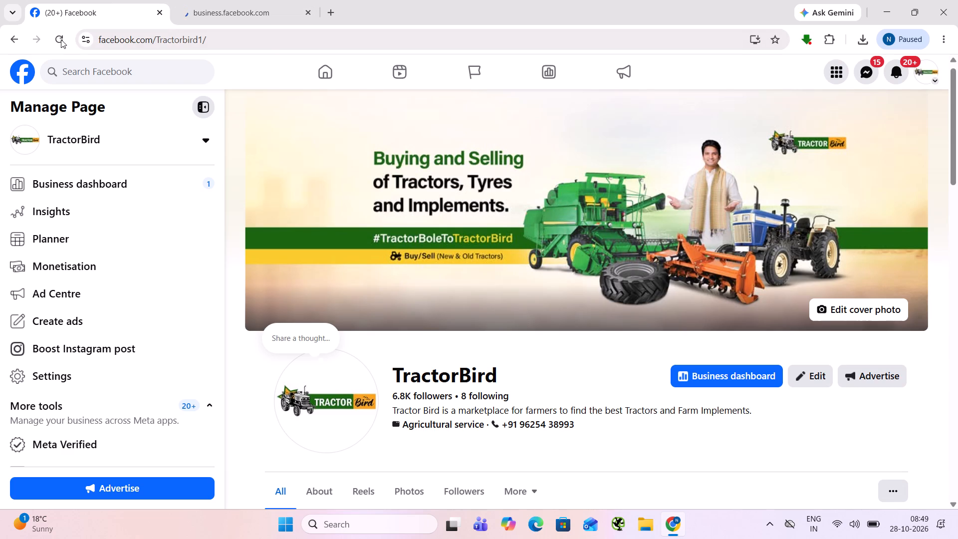
pyautogui.click(55, 39)
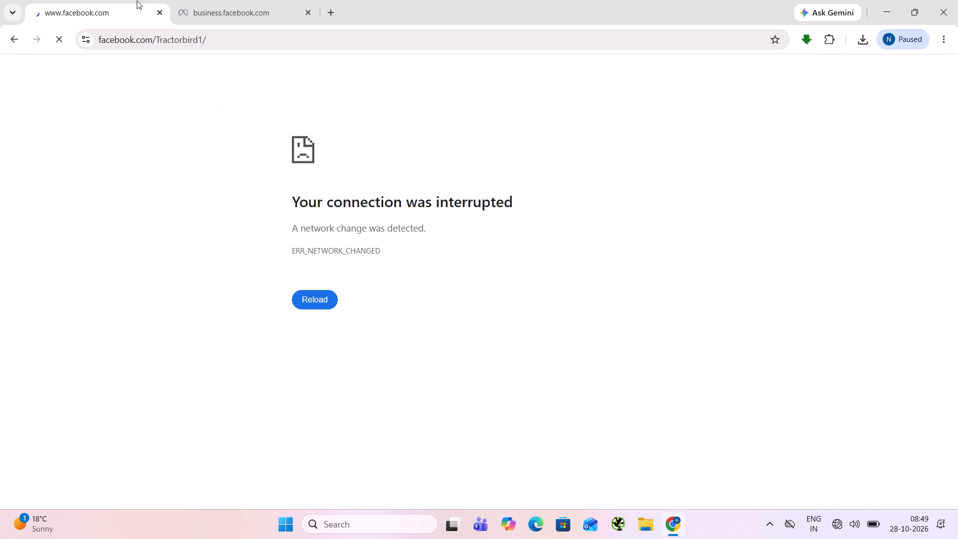
pyautogui.click(190, 0)
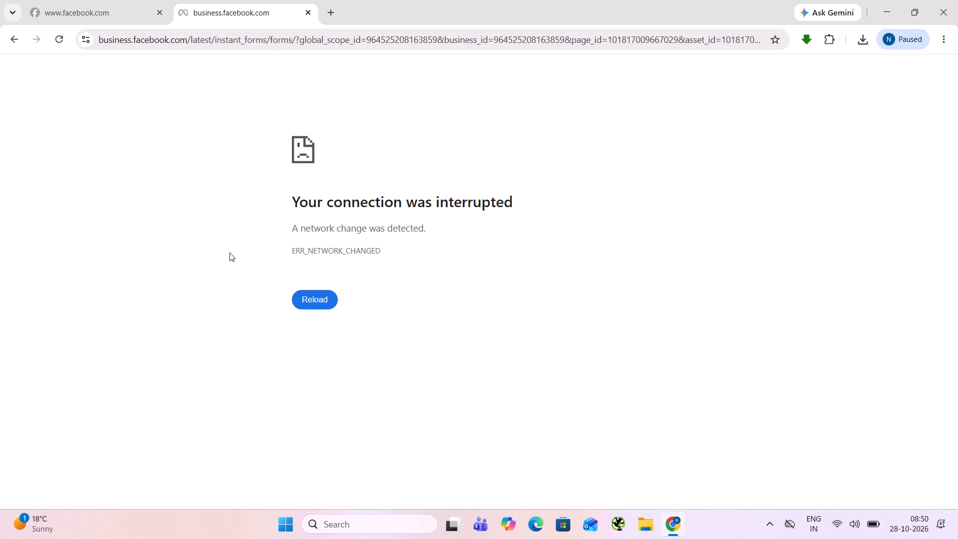
pyautogui.click(54, 38)
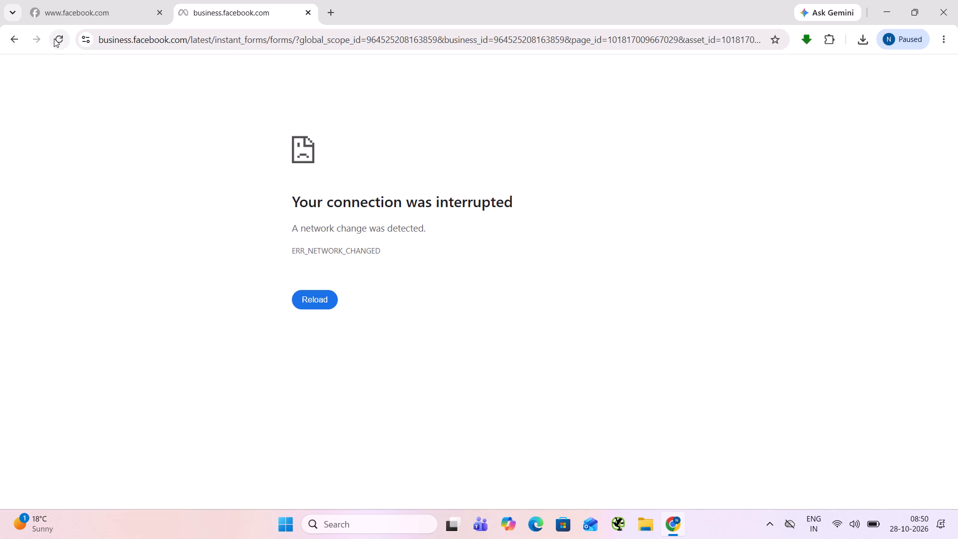
pyautogui.click(54, 38)
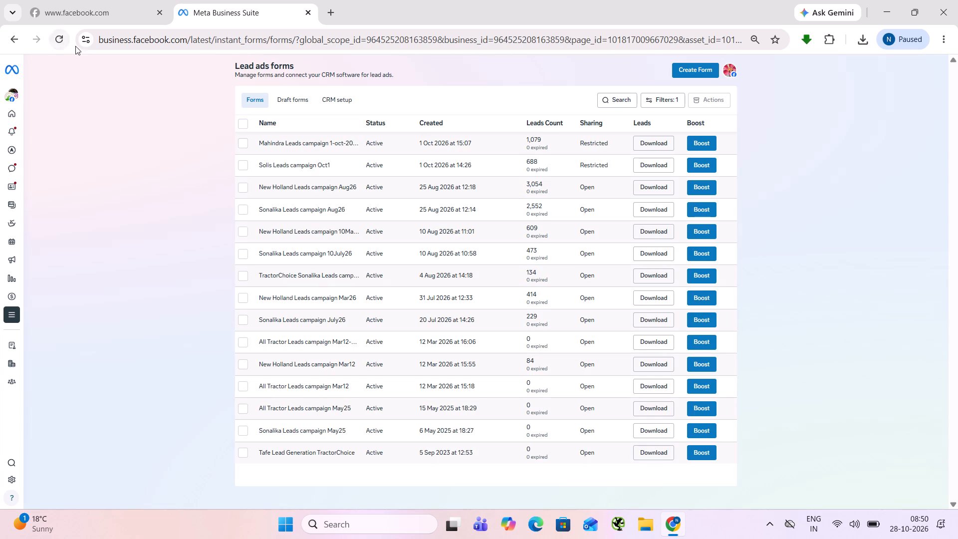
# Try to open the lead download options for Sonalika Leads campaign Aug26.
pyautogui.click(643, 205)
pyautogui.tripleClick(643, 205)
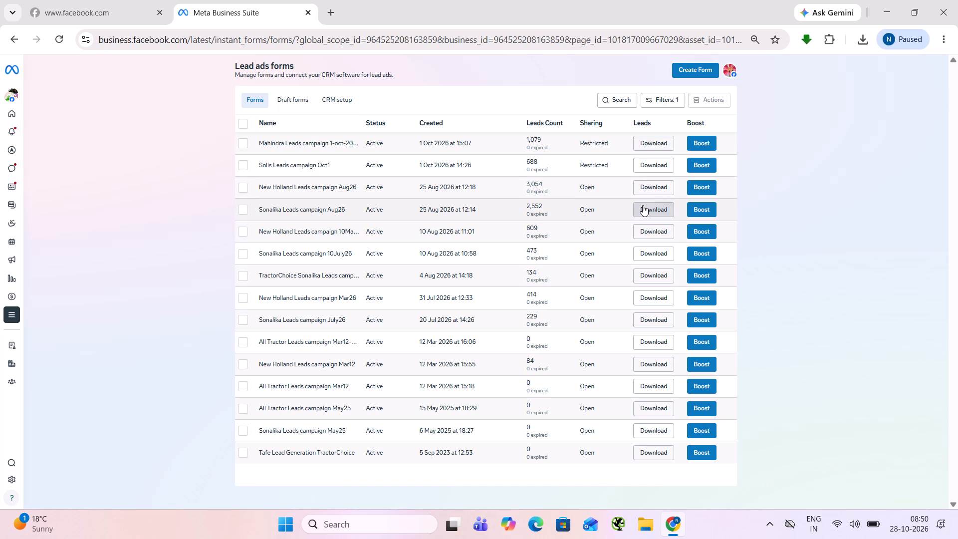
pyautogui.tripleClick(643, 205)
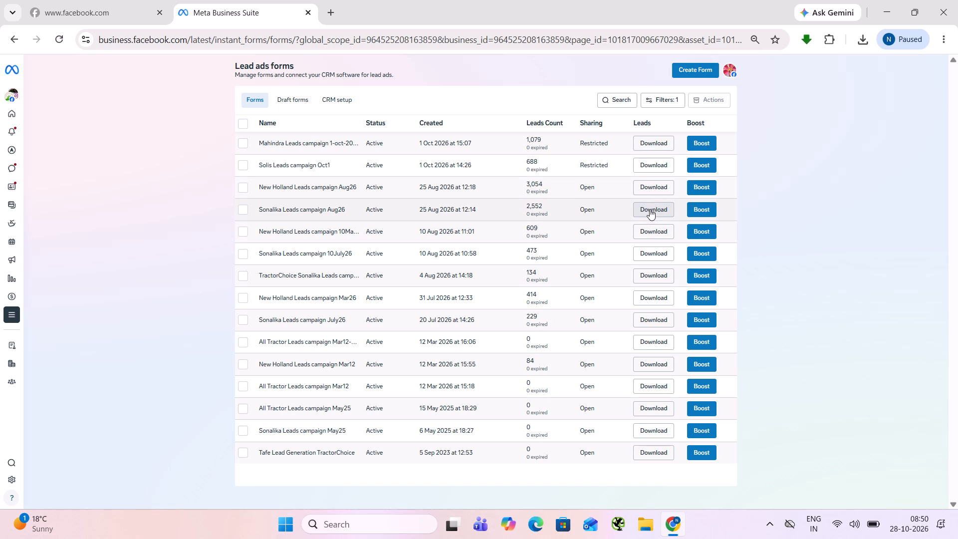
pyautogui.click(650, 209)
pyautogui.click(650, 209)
# Reload the TractorBird Facebook page in its tab and return to the lead forms.
pyautogui.click(12, 98)
pyautogui.click(12, 98)
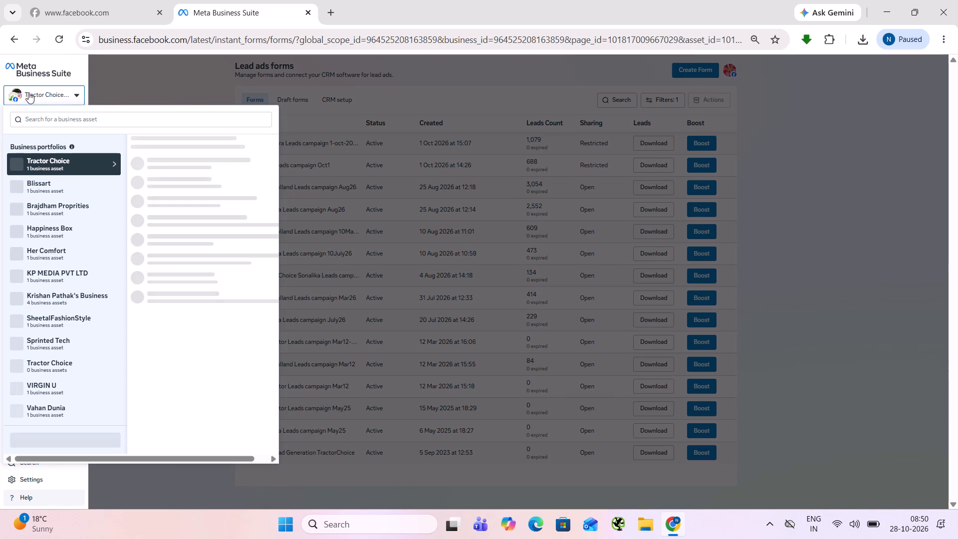
pyautogui.click(80, 0)
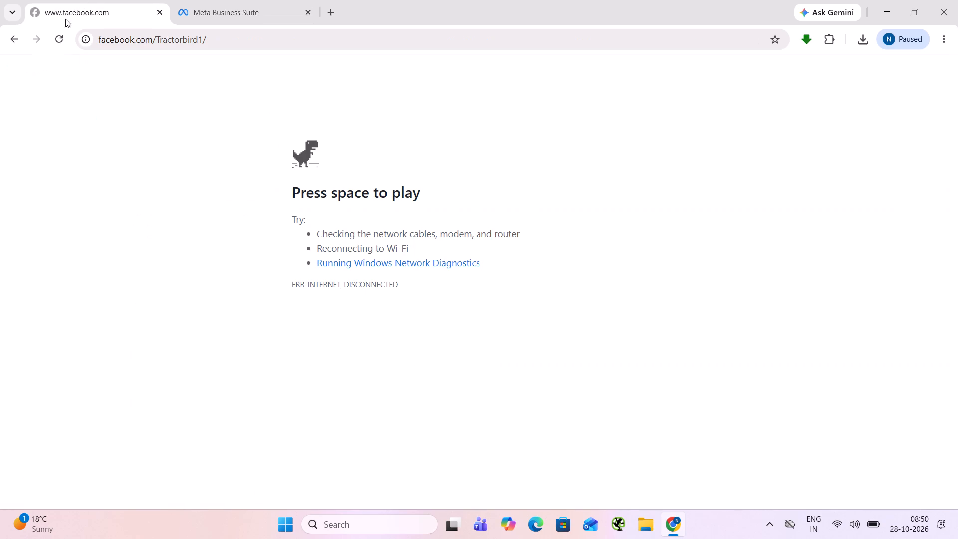
pyautogui.click(53, 43)
pyautogui.click(61, 35)
pyautogui.click(217, 2)
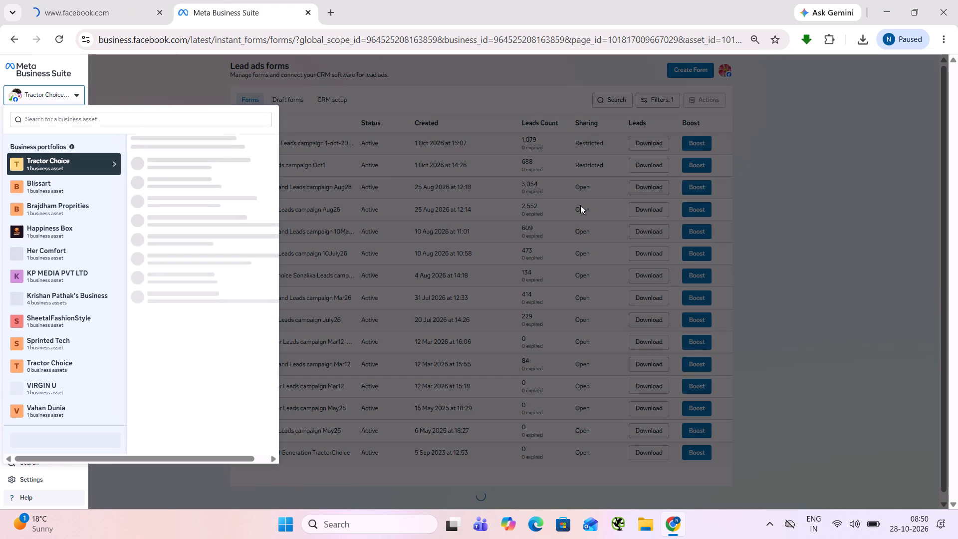
# Request the lead download options for Sonalika Leads campaign Aug26 again.
pyautogui.click(644, 209)
pyautogui.click(644, 209)
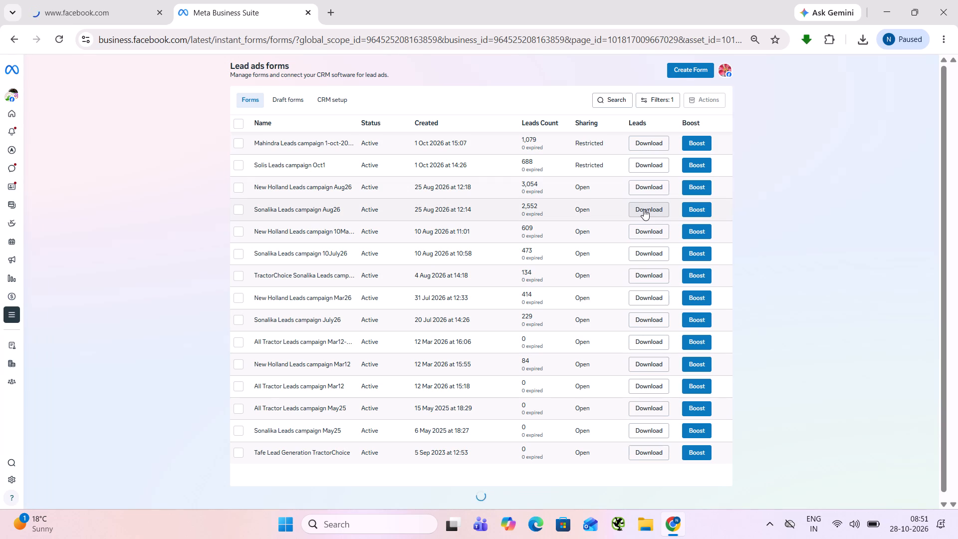
pyautogui.tripleClick(644, 209)
pyautogui.tripleClick(644, 209)
# Show the business assets under the personal account in the business asset switcher.
pyautogui.click(5, 91)
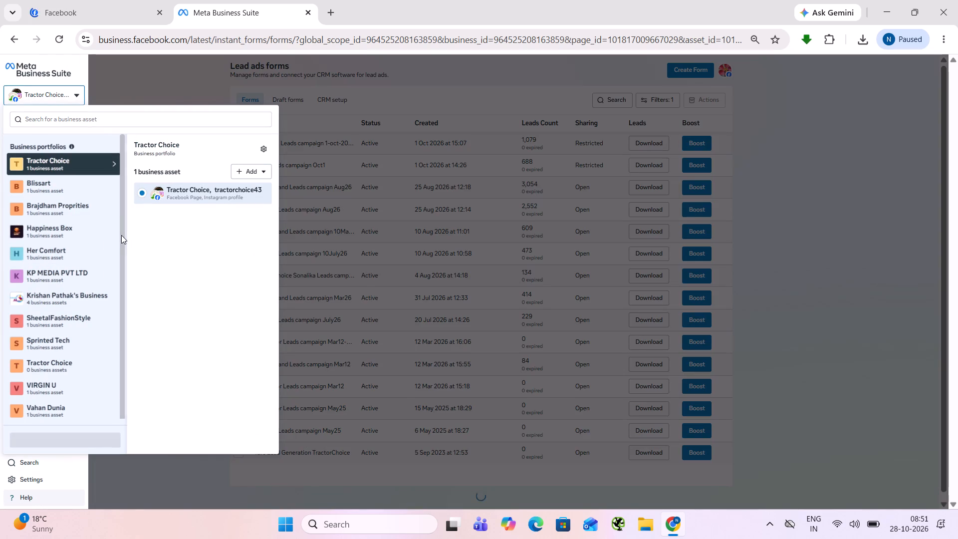
pyautogui.moveTo(121, 236); pyautogui.dragTo(120, 356)
pyautogui.click(65, 403)
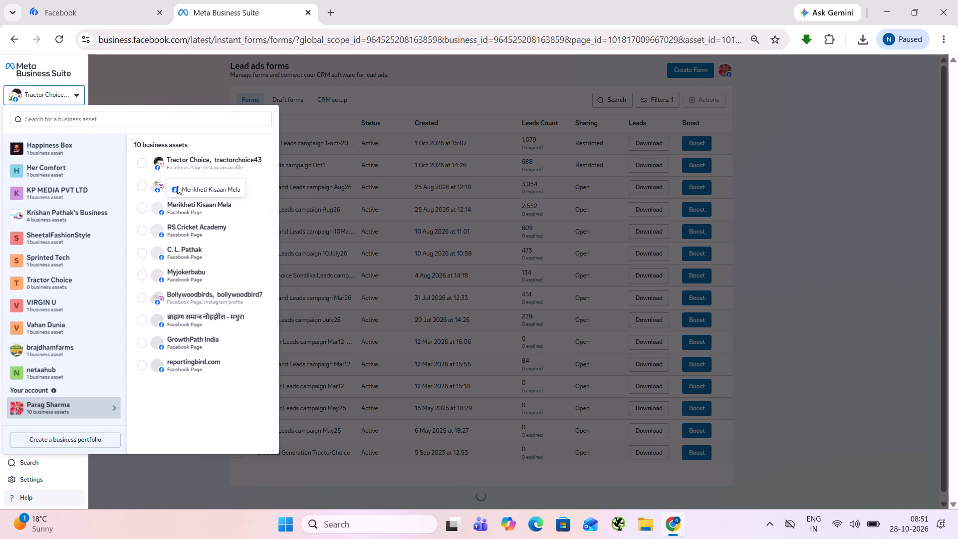
# Download the Sonalika Leads campaign Aug26 leads by date range for Yesterday, 27 Oct 2026, as an XLS file.
pyautogui.click(479, 311)
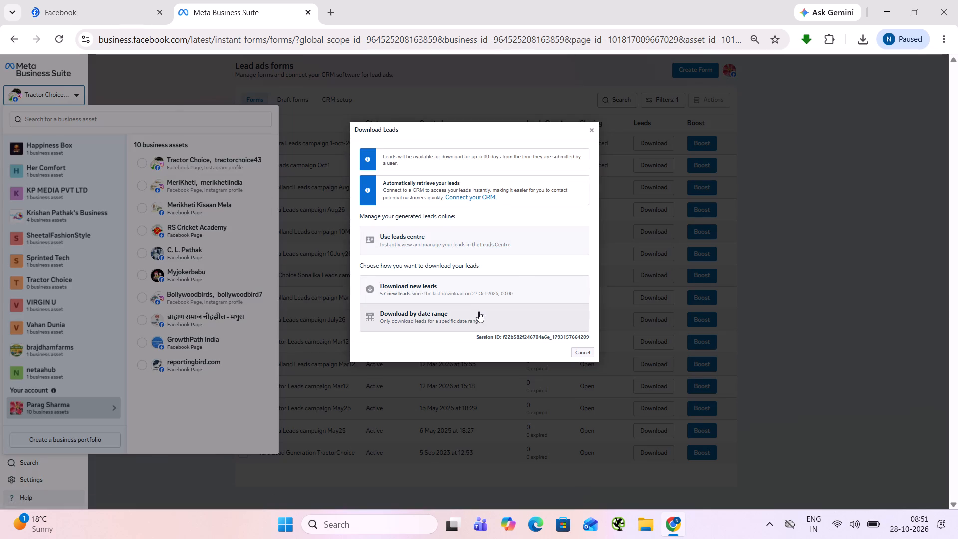
pyautogui.click(434, 321)
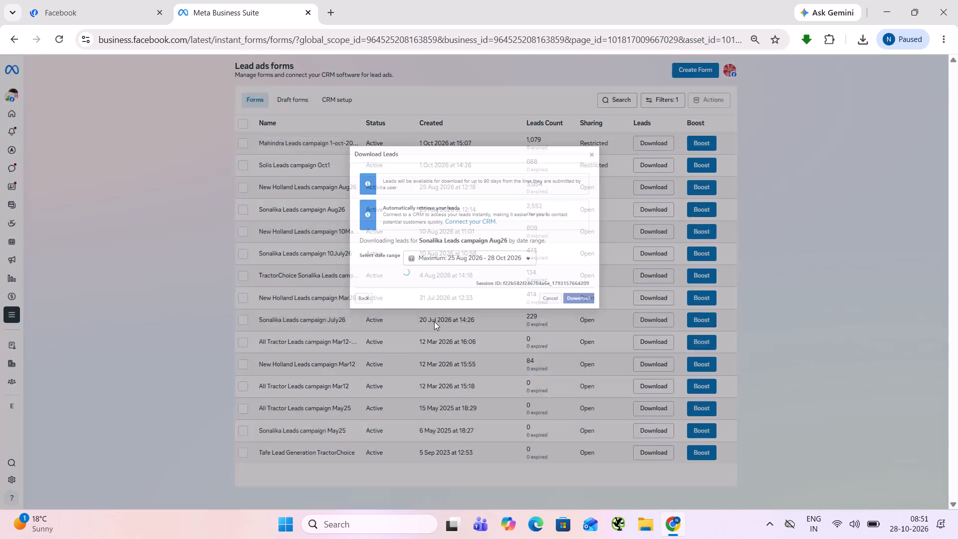
pyautogui.click(447, 243)
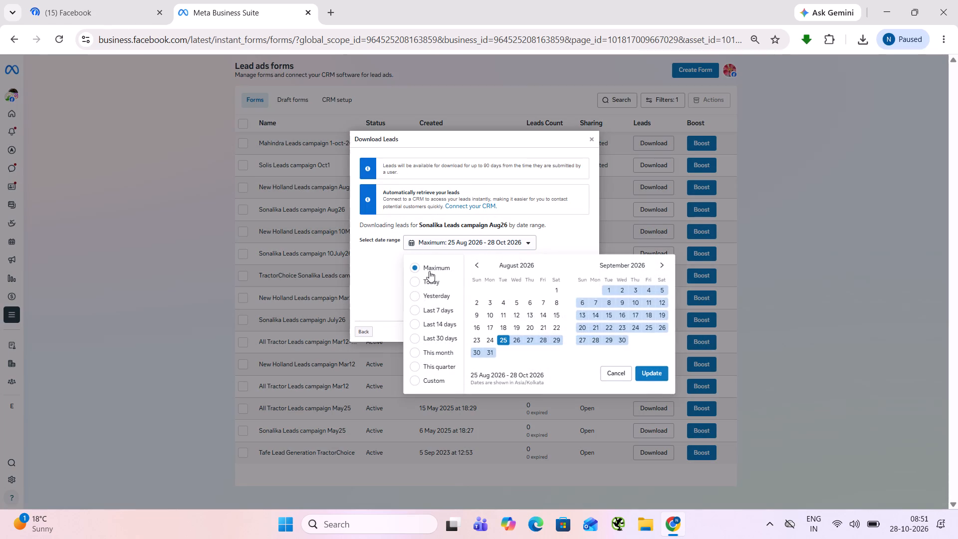
pyautogui.click(422, 294)
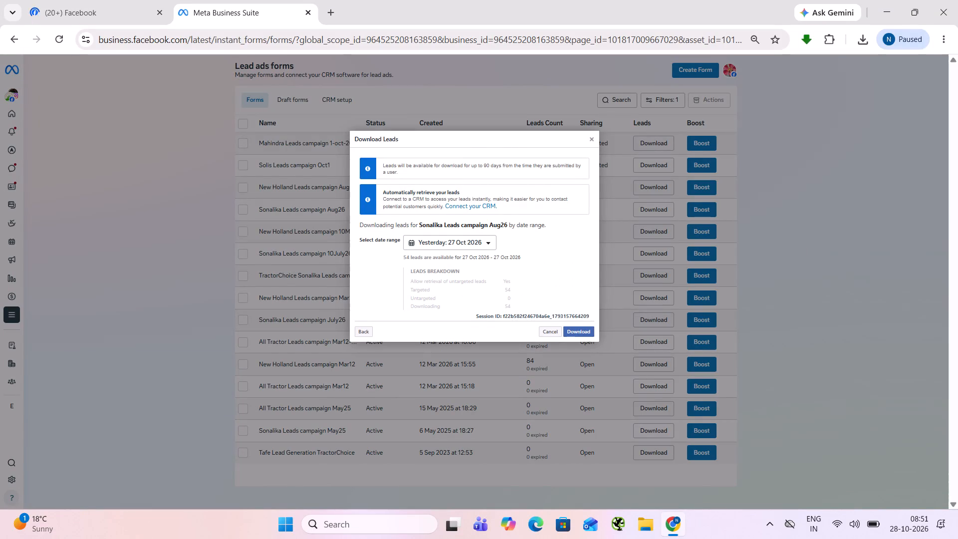
pyautogui.click(579, 335)
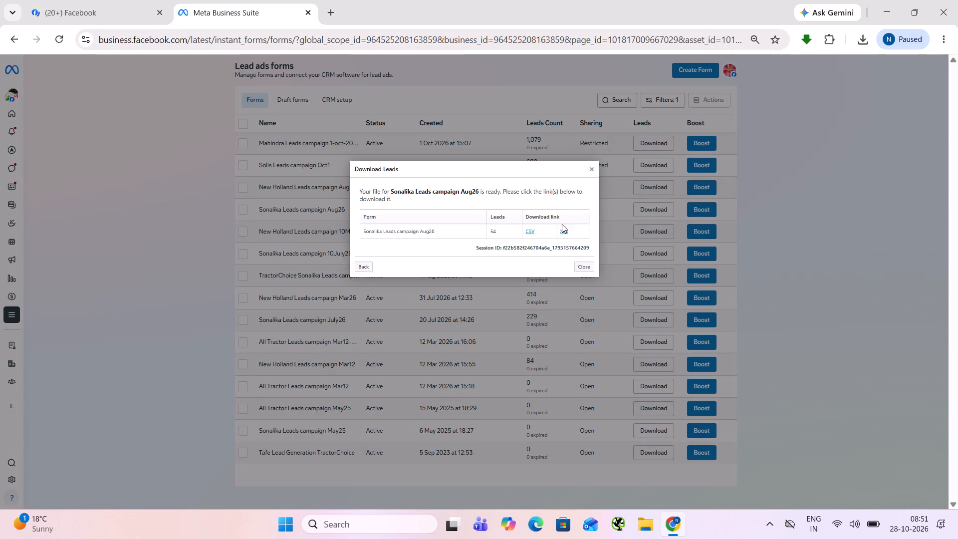
pyautogui.click(566, 231)
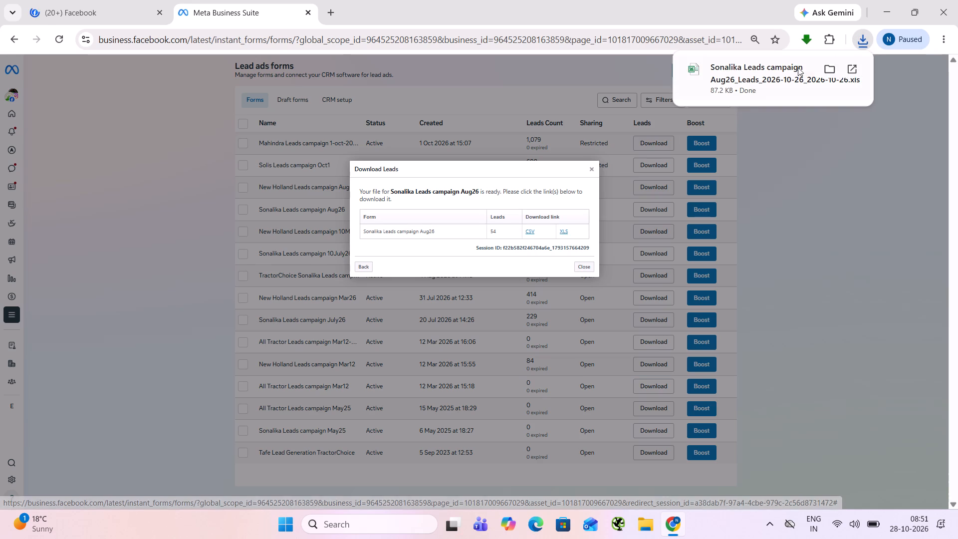
# Open the downloaded Sonalika Leads campaign Aug26 file in Excel and enable editing.
pyautogui.click(846, 67)
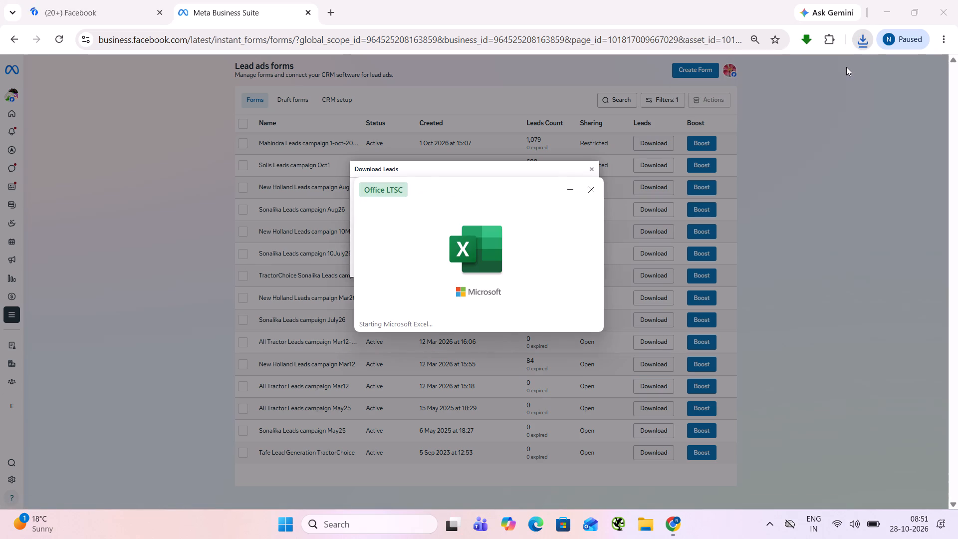
pyautogui.click(431, 292)
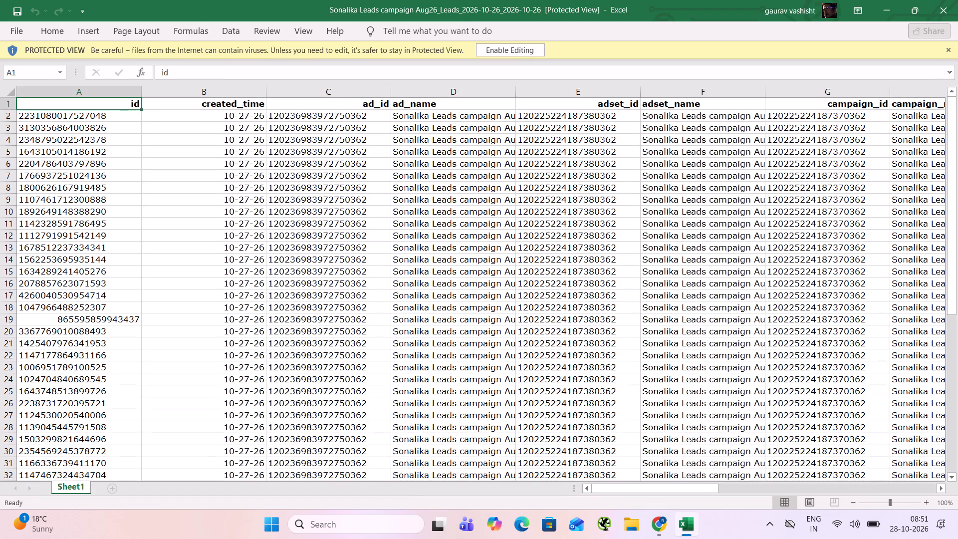
pyautogui.click(517, 49)
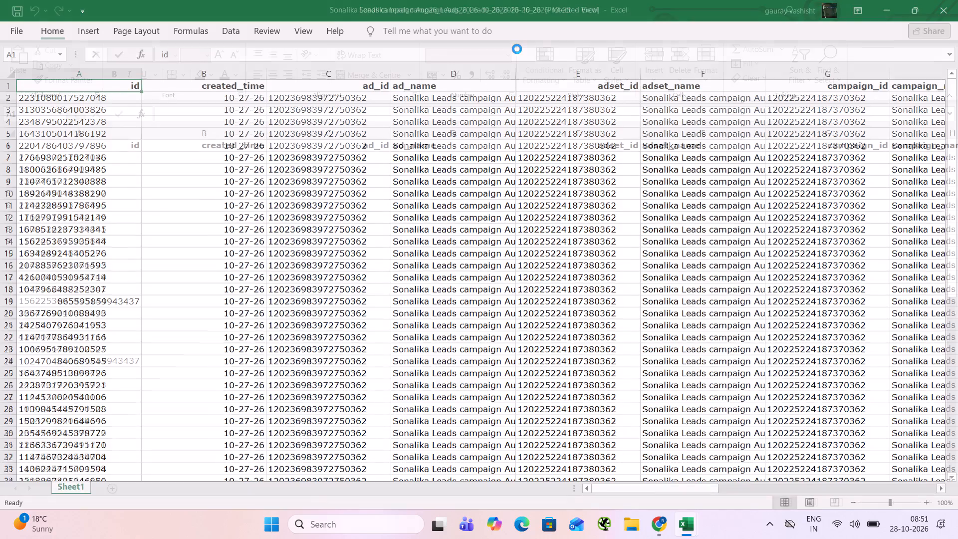
# Set the state in rows 3 and 4 to Uttar Pradesh and clear the city in row 2.
pyautogui.hotkey('ctrl', 'Right')
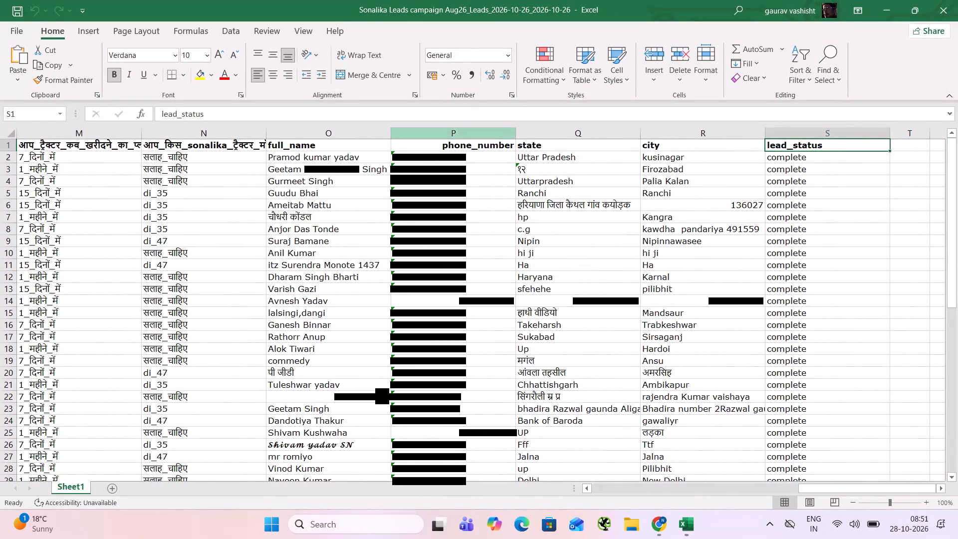
pyautogui.click(557, 166)
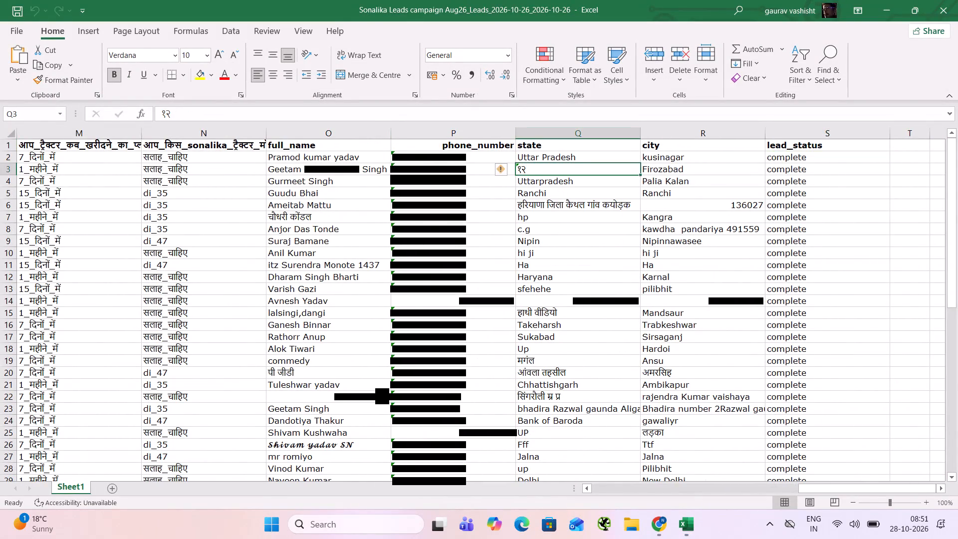
pyautogui.hotkey('ctrl', 'd')
pyautogui.press('Right')
pyautogui.press('Up')
pyautogui.press('BackSpace')
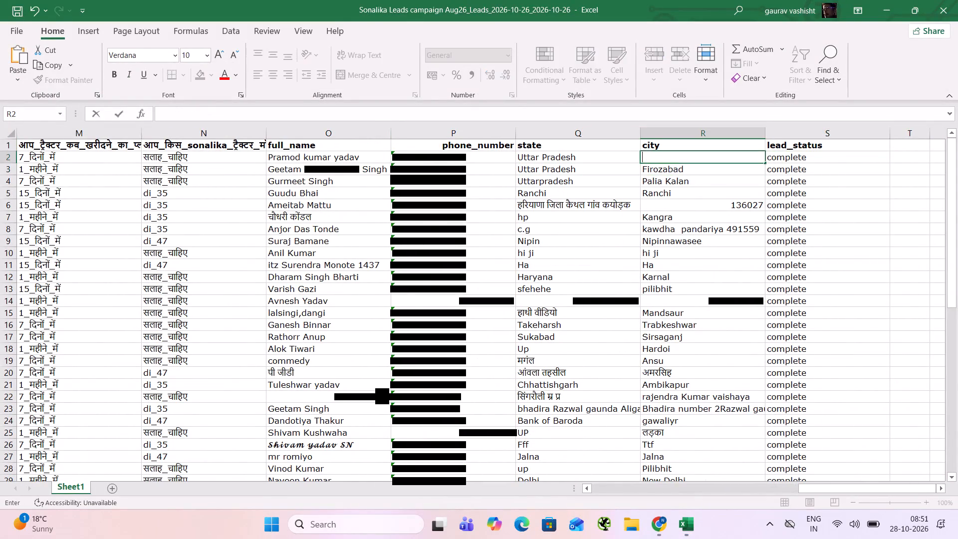
pyautogui.press('Down')
pyautogui.press('Down')
pyautogui.press('Left')
pyautogui.hotkey('ctrl', 'd')
# Set the state in row 5 to Jharkhand.
pyautogui.press('Down')
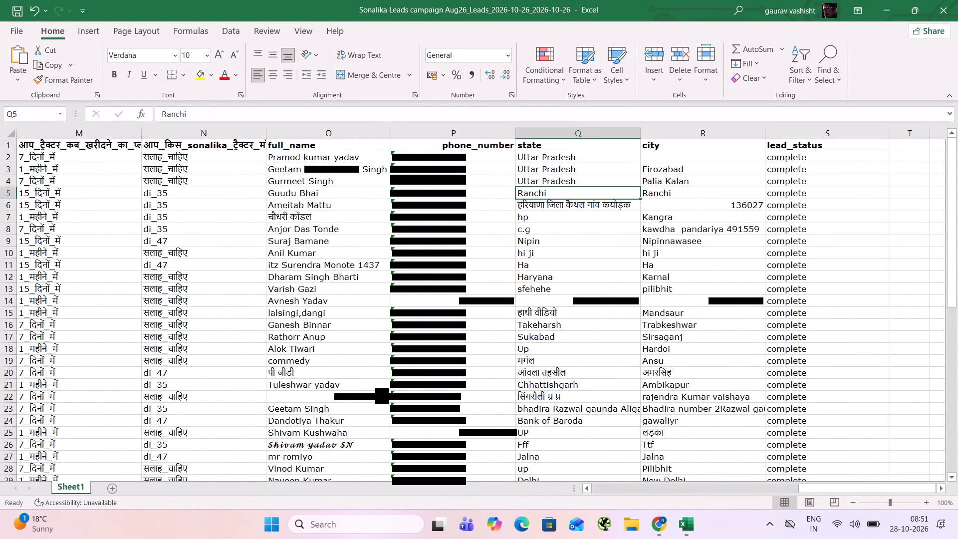
pyautogui.press('Right')
pyautogui.press('Left')
pyautogui.write('Jharkhand')
pyautogui.press('Down')
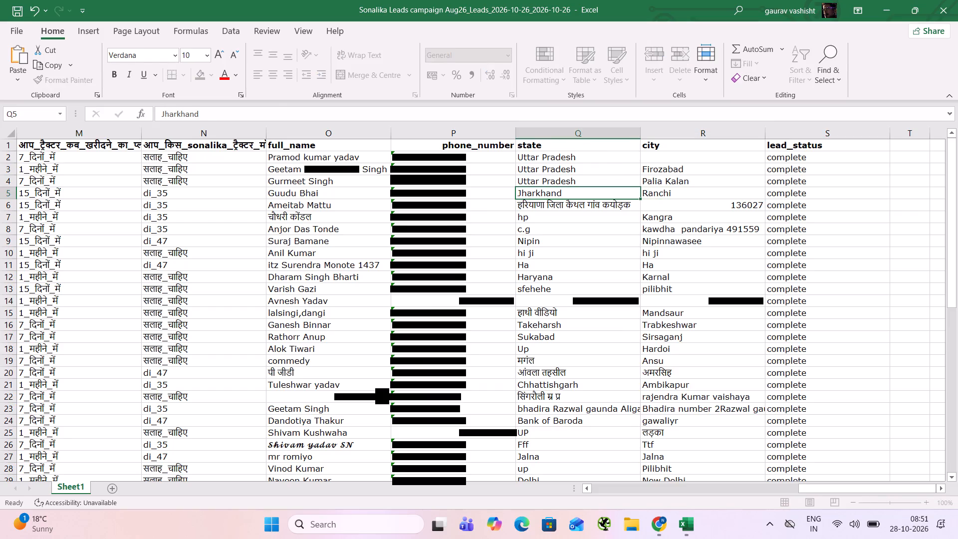
# Set the state in row 6 to Haryana and clear that row's city.
pyautogui.press('Up')
pyautogui.press('Up')
pyautogui.hotkey('ctrl', 'c')
pyautogui.press('Down')
pyautogui.press('Down')
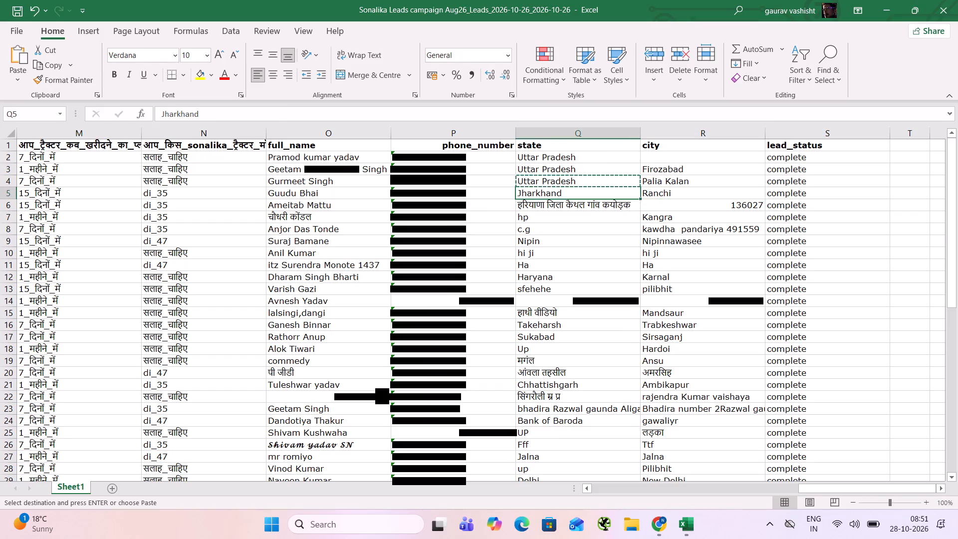
pyautogui.write('Haryana')
pyautogui.press('Right')
pyautogui.press('BackSpace')
# Set the state in row 7 to Himichal Pradesh.
pyautogui.press('Down')
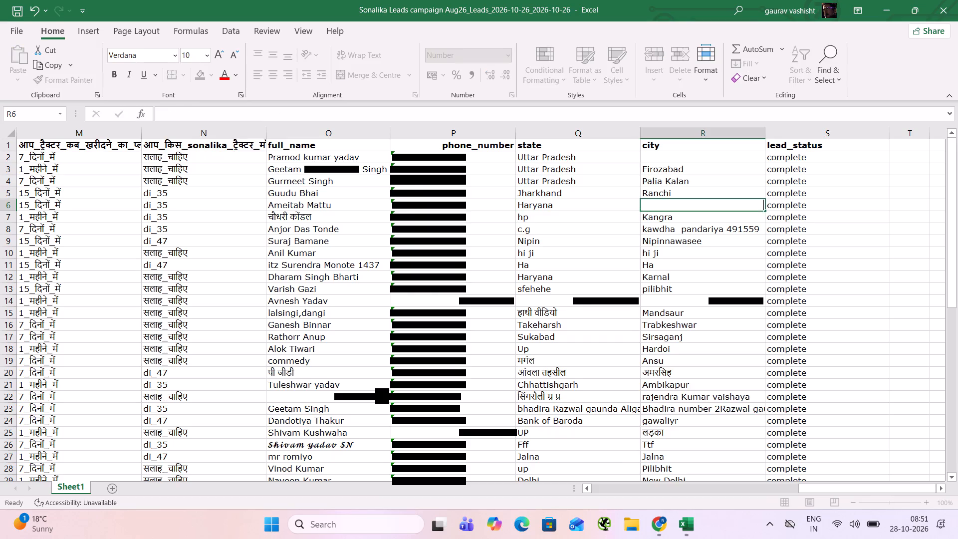
pyautogui.press('Left')
pyautogui.write('Himichal OP')
pyautogui.press('BackSpace')
pyautogui.press('BackSpace')
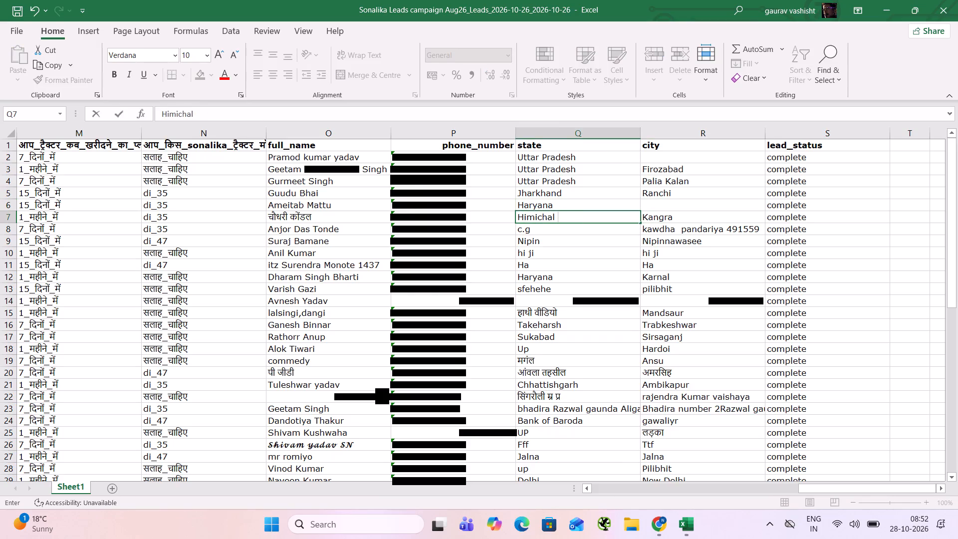
pyautogui.write('Pradesh')
pyautogui.press('Right')
# Clear the city in row 8 and set its state to Chattisgarh.
pyautogui.press('Down')
pyautogui.press('BackSpace')
pyautogui.press('Left')
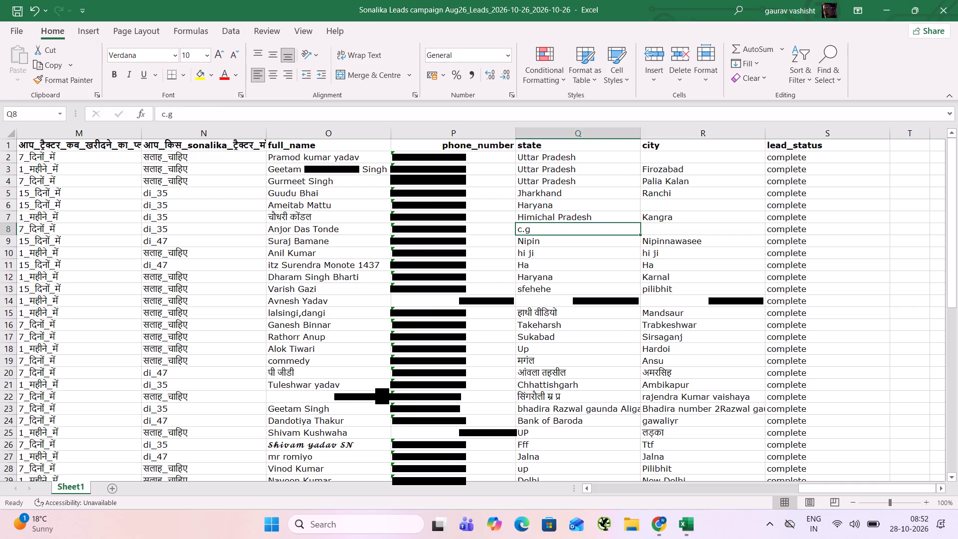
pyautogui.write('Chattisgarh')
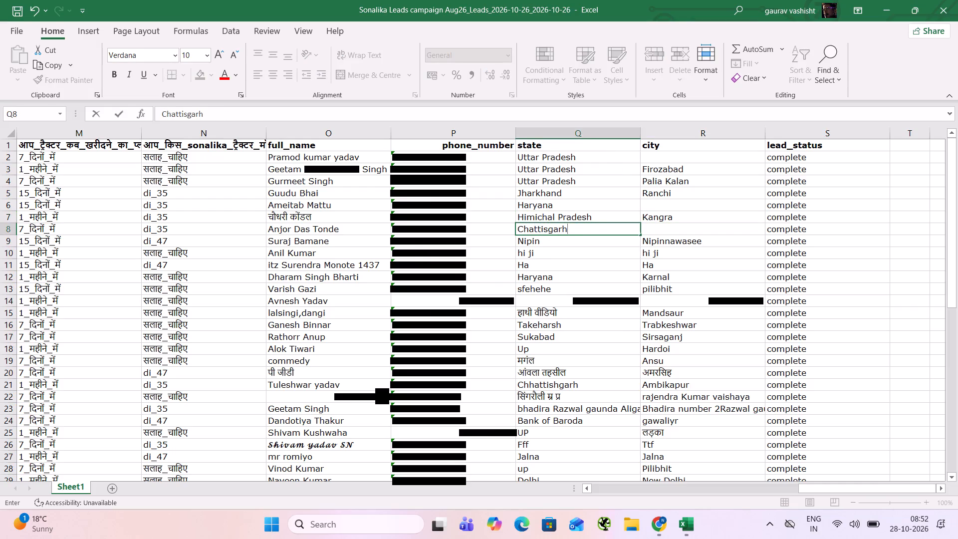
pyautogui.press('Right')
# Copy Uttar Pradesh from the top of the state column into the state cell of row 9.
pyautogui.press('Down')
pyautogui.press('Left')
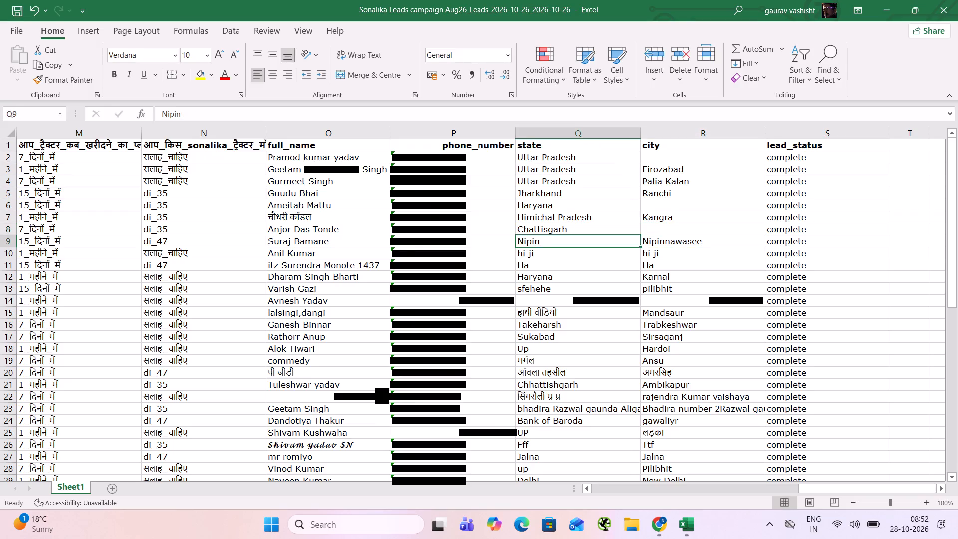
pyautogui.press('Up')
pyautogui.press('Up')
pyautogui.press('Up')
pyautogui.press('Up')
pyautogui.press('Up')
pyautogui.press('Up')
pyautogui.press('Up')
pyautogui.press('Up')
pyautogui.press('Up')
pyautogui.press('Down')
pyautogui.hotkey('ctrl', 'c')
pyautogui.press('Down')
pyautogui.press('Down')
pyautogui.press('Down')
pyautogui.press('Down')
pyautogui.press('Down')
pyautogui.press('Down')
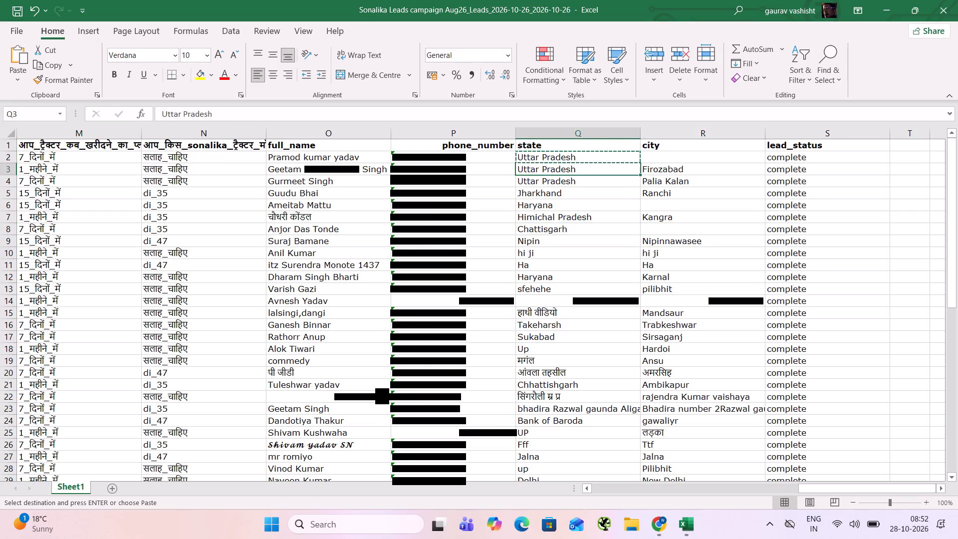
pyautogui.press('Down')
pyautogui.hotkey('ctrl', 'v')
# Set the state in rows 10 and 11 to Uttar Pradesh and clear the city in both rows.
pyautogui.press('Down')
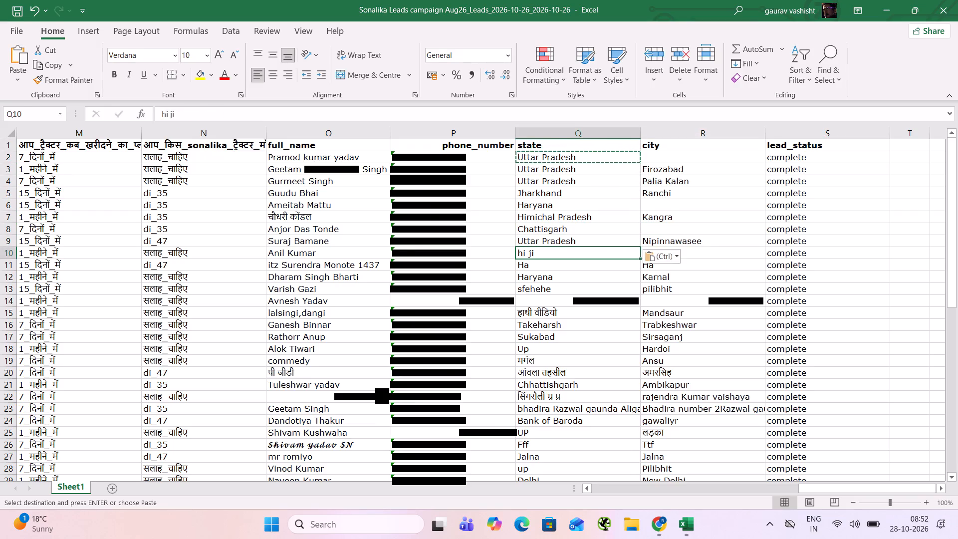
pyautogui.hotkey('ctrl', 'v')
pyautogui.press('Right')
pyautogui.press('BackSpace')
pyautogui.press('Down')
pyautogui.press('BackSpace')
pyautogui.press('Left')
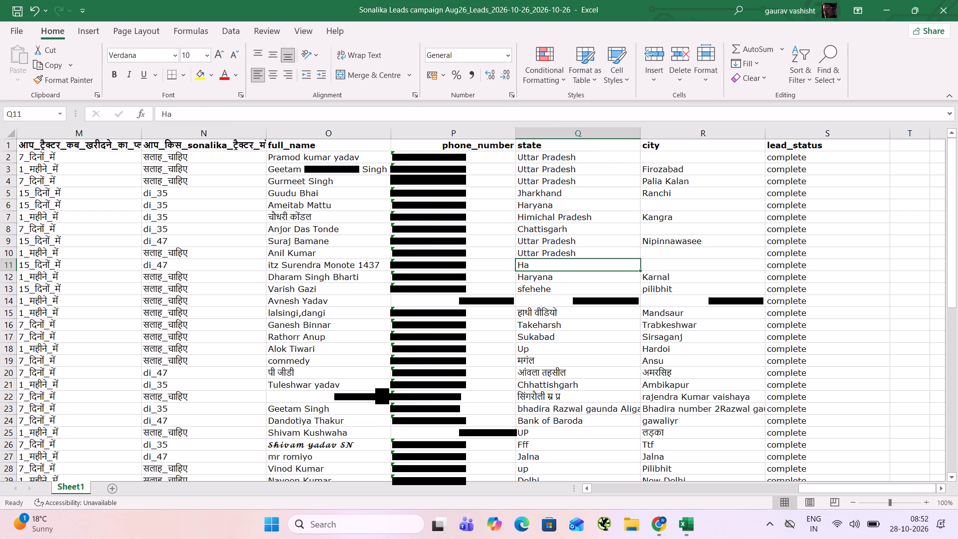
pyautogui.hotkey('ctrl', 'd')
# Set the state in row 13 to Uttar Pradesh and its city to Pilbhit.
pyautogui.press('Down')
pyautogui.press('Down')
pyautogui.press('BackSpace')
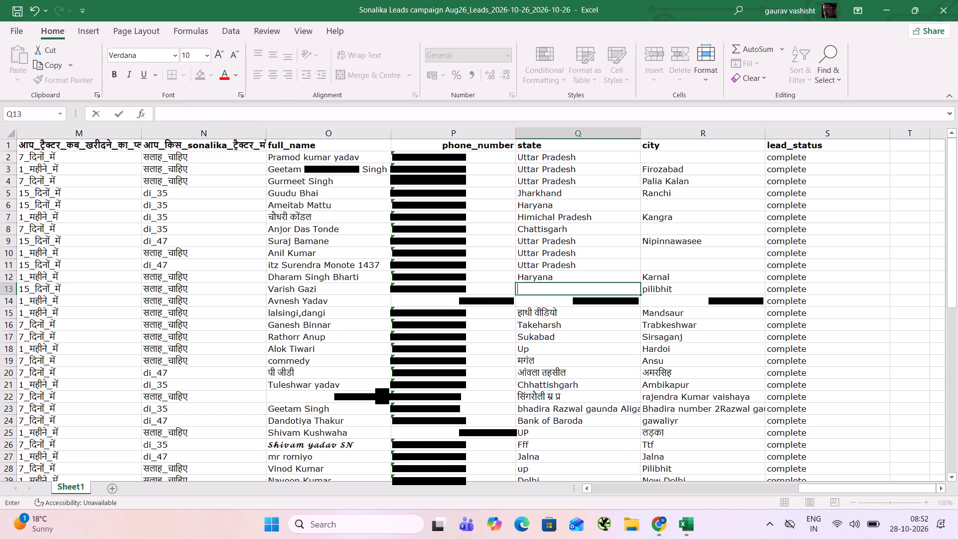
pyautogui.press('Up')
pyautogui.press('Up')
pyautogui.hotkey('ctrl', 'c')
pyautogui.press('Down')
pyautogui.press('Down')
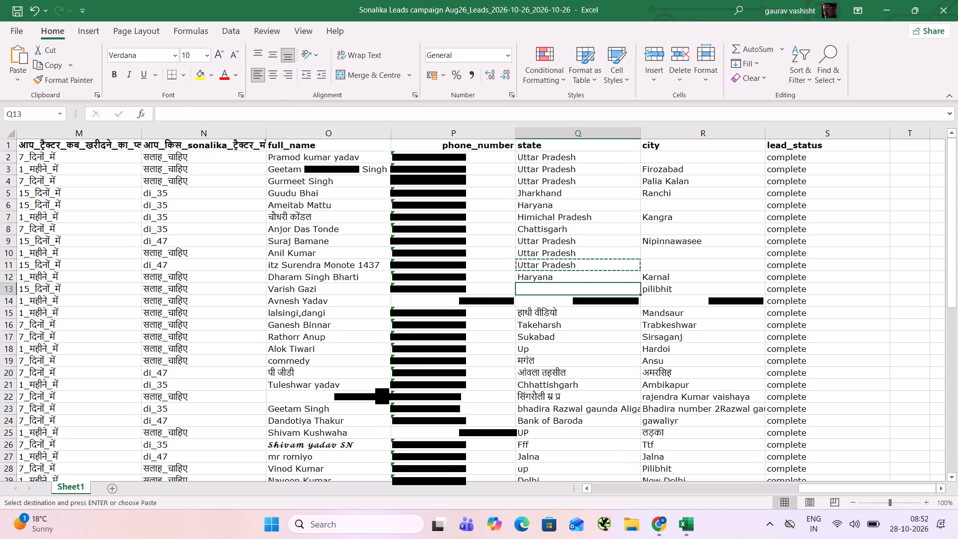
pyautogui.hotkey('ctrl', 'v')
pyautogui.press('Right')
pyautogui.write('Pilbhit')
pyautogui.press('Down')
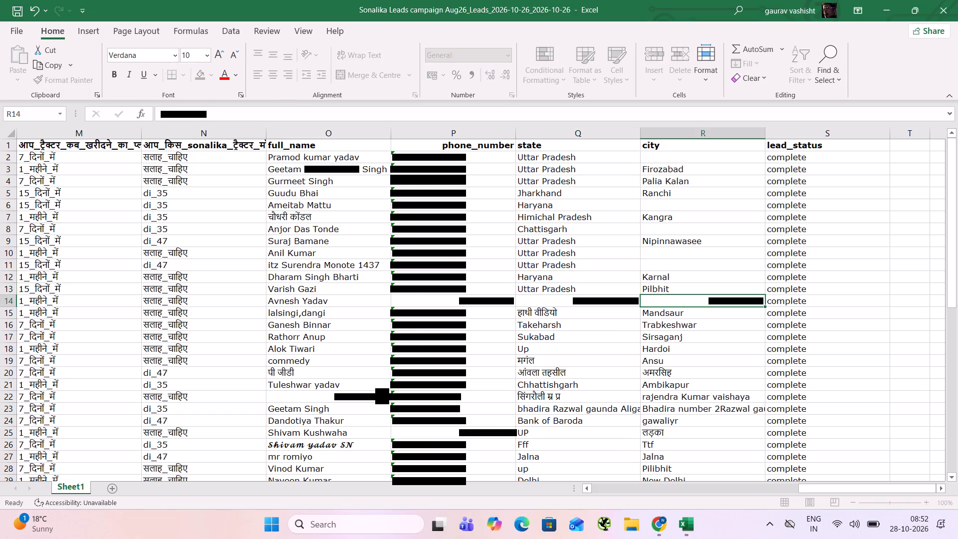
# Clear both the city and the state in row 14.
pyautogui.press('BackSpace')
pyautogui.press('Left')
pyautogui.press('BackSpace')
# Set the state in rows 15 and 16 to Uttar Pradesh and clear the city in row 16.
pyautogui.press('Down')
pyautogui.press('Up')
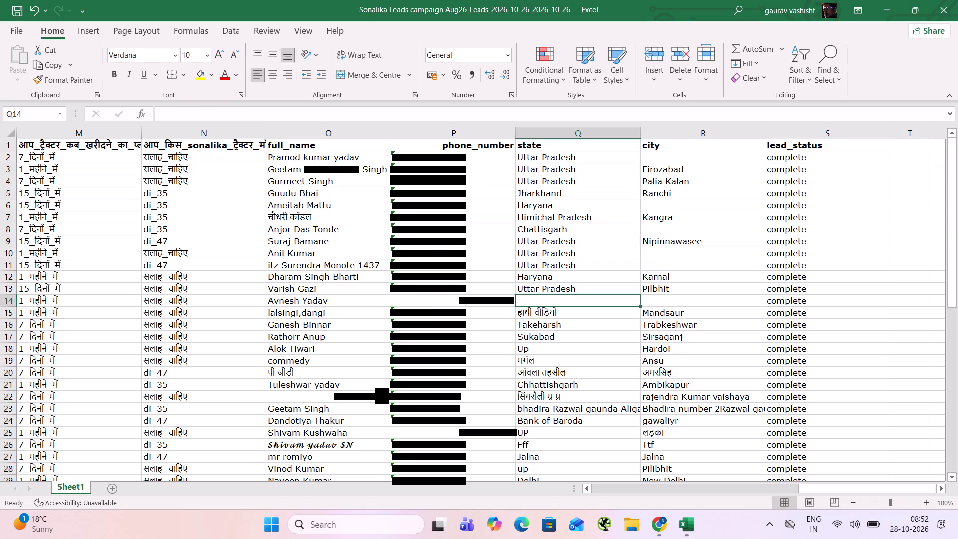
pyautogui.press('Up')
pyautogui.hotkey('ctrl', 'c')
pyautogui.press('Down')
pyautogui.press('Down')
pyautogui.hotkey('ctrl', 'v')
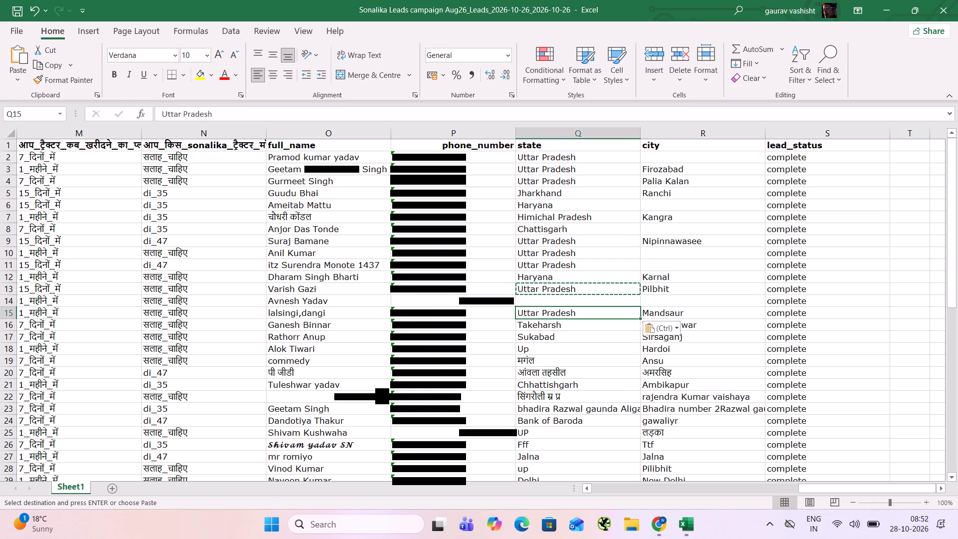
pyautogui.press('Down')
pyautogui.hotkey('ctrl', 'v')
pyautogui.press('Right')
pyautogui.press('BackSpace')
# Set the state in row 17 to Bihar.
pyautogui.press('Down')
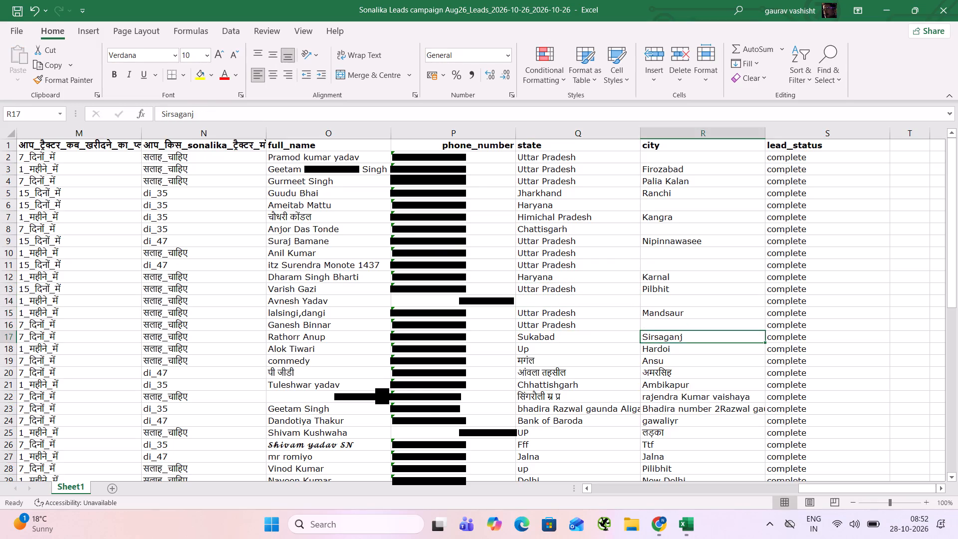
pyautogui.press('Left')
pyautogui.write('Bihar')
# Set the state in rows 18 to 20 to Uttar Pradesh and clear the city in rows 19 and 20.
pyautogui.press('Up')
pyautogui.hotkey('ctrl', 'c')
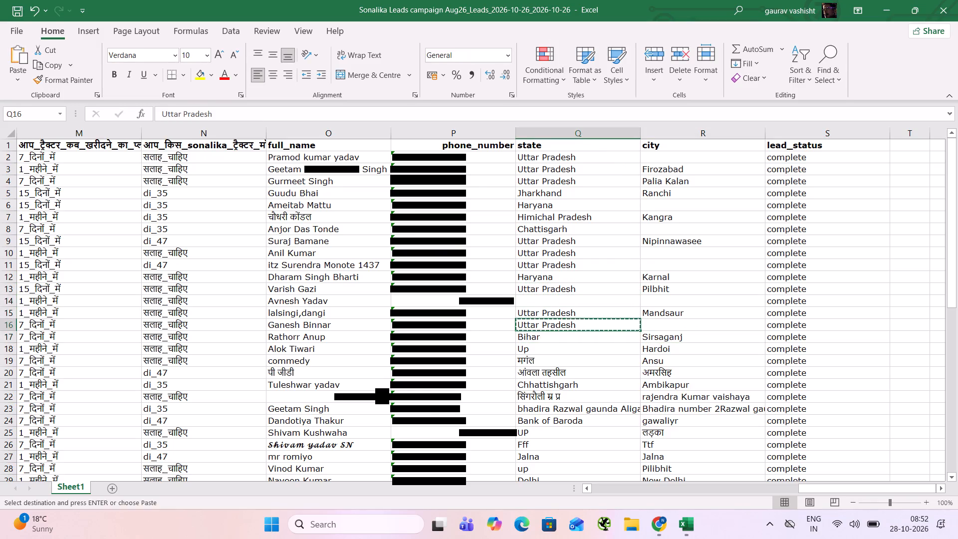
pyautogui.press('Down')
pyautogui.press('Down')
pyautogui.hotkey('ctrl', 'v')
pyautogui.press('Down')
pyautogui.hotkey('ctrl', 'v')
pyautogui.press('Right')
pyautogui.press('BackSpace')
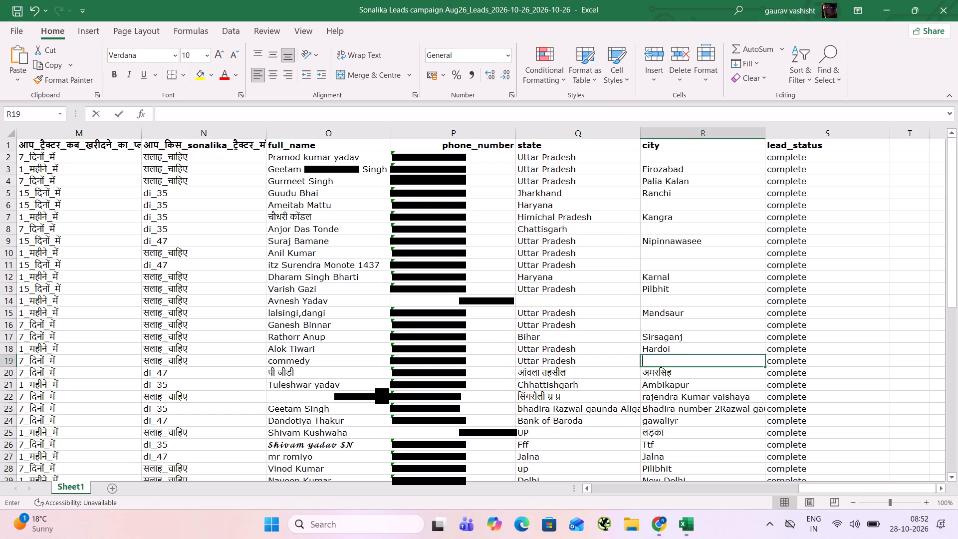
pyautogui.press('Down')
pyautogui.press('BackSpace')
pyautogui.press('Left')
pyautogui.hotkey('ctrl', 'd')
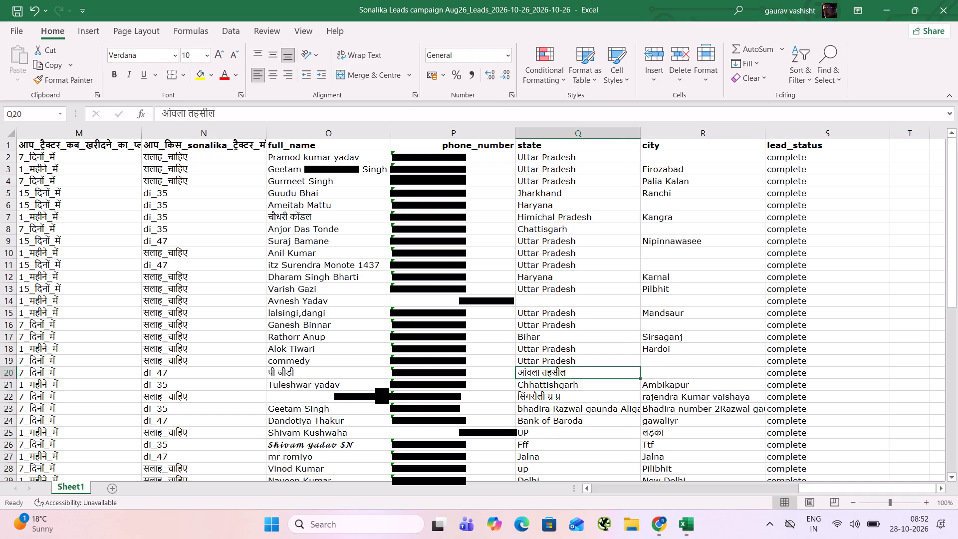
# Set the state in row 21 to Chattisgarh.
pyautogui.press('Down')
pyautogui.write('Chattisgarj')
pyautogui.press('BackSpace')
pyautogui.press('h')
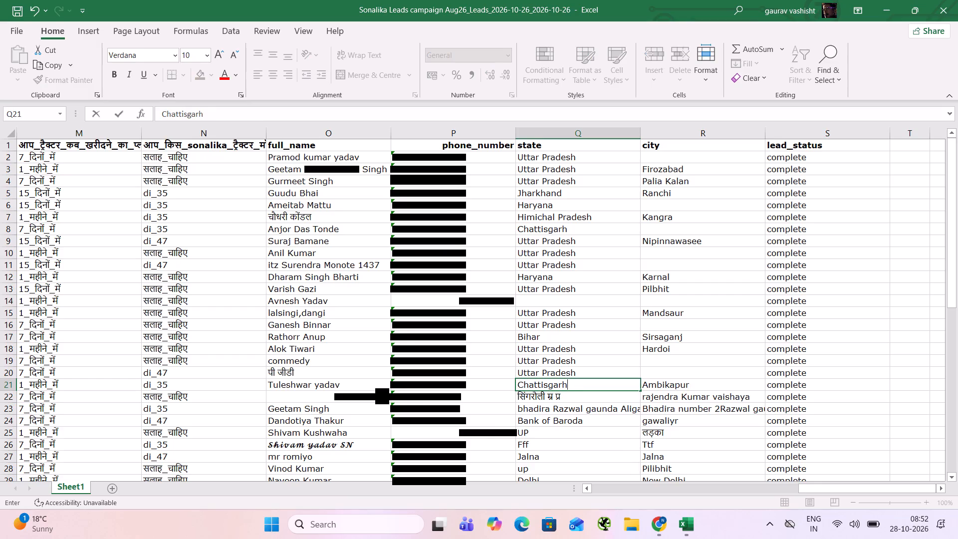
pyautogui.press('Right')
# Clear the city in row 22 and set its state to Madhya Pradesh.
pyautogui.press('Right')
pyautogui.press('Down')
pyautogui.press('Left')
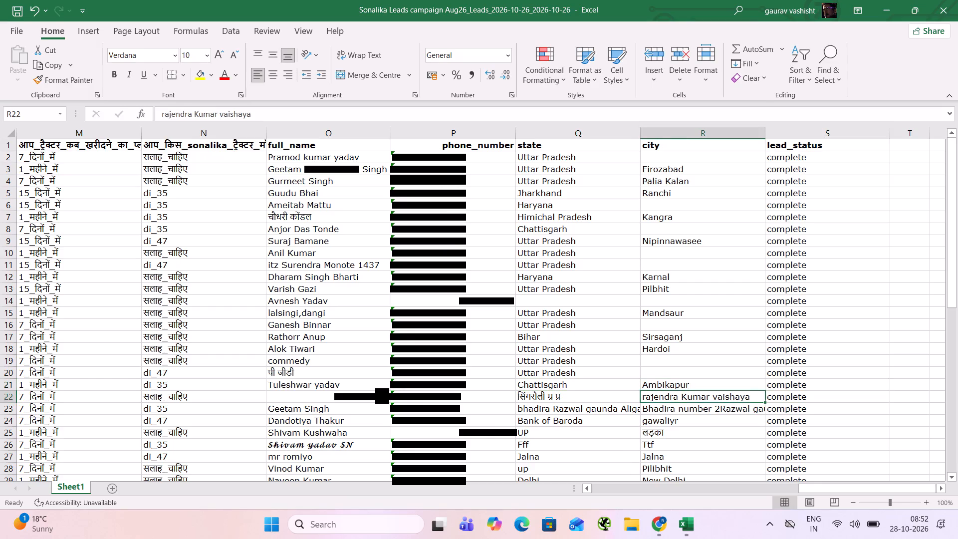
pyautogui.press('BackSpace')
pyautogui.press('Left')
pyautogui.write('Madhya')
pyautogui.press('space')
pyautogui.write('Pradesh')
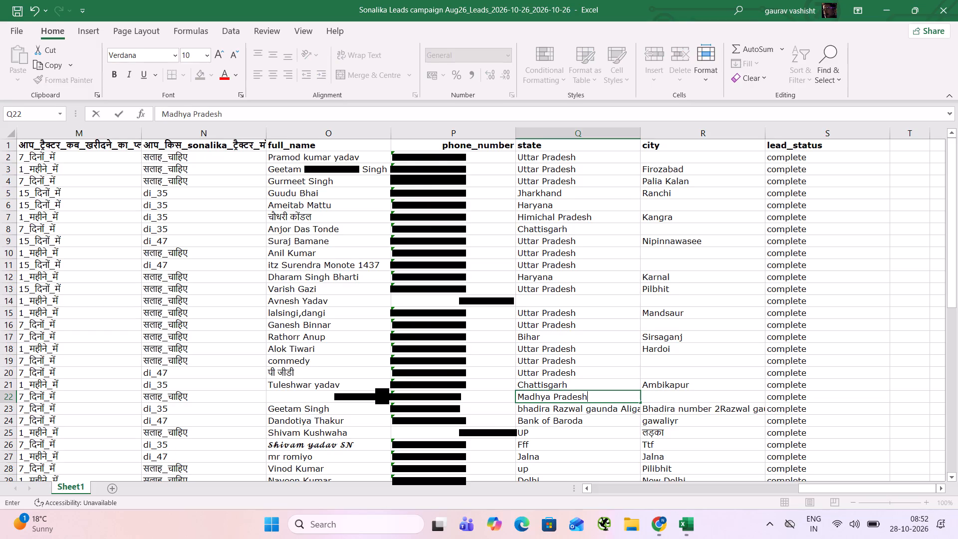
# Set the state in row 23 to Uttar Pradesh and clear that row's city.
pyautogui.press('Up')
pyautogui.press('Up')
pyautogui.hotkey('ctrl', 'c')
pyautogui.press('Down')
pyautogui.press('Down')
pyautogui.press('Down')
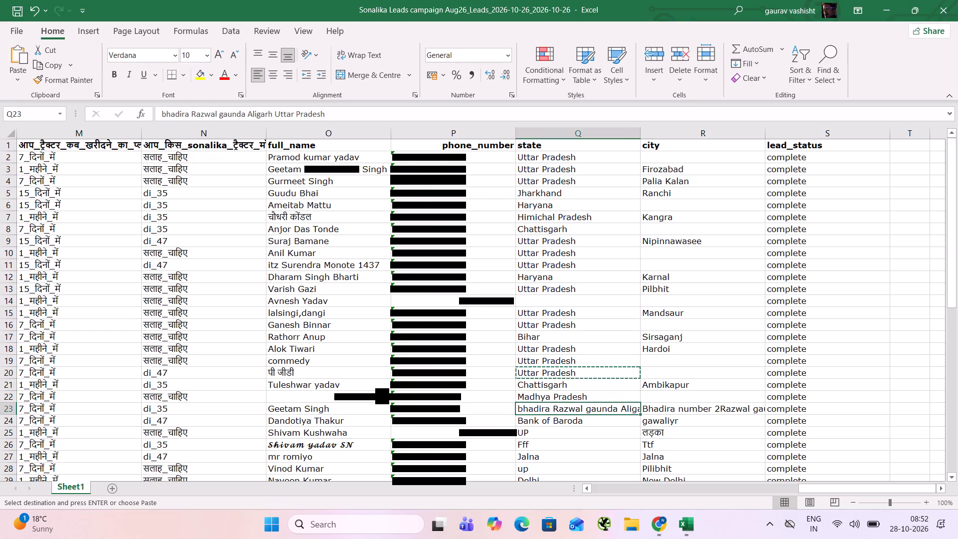
pyautogui.hotkey('ctrl', 'v')
pyautogui.press('Right')
pyautogui.press('BackSpace')
# Set the state in row 24 to Madhya Pradesh and its city to Gwalior.
pyautogui.press('Down')
pyautogui.press('Left')
pyautogui.press('Right')
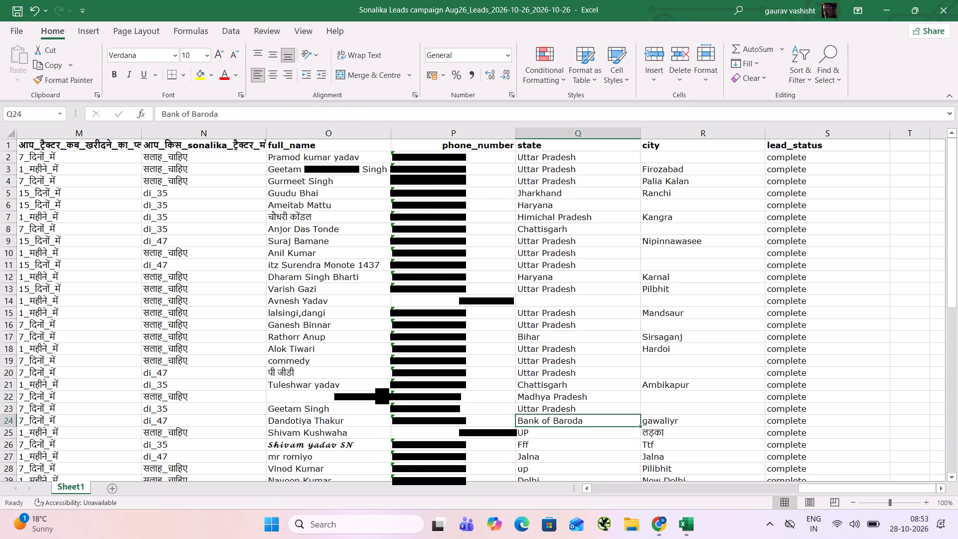
pyautogui.press('BackSpace')
pyautogui.press('Left')
pyautogui.write('Madhya')
pyautogui.press('space')
pyautogui.press('Return')
pyautogui.press('Right')
pyautogui.press('Up')
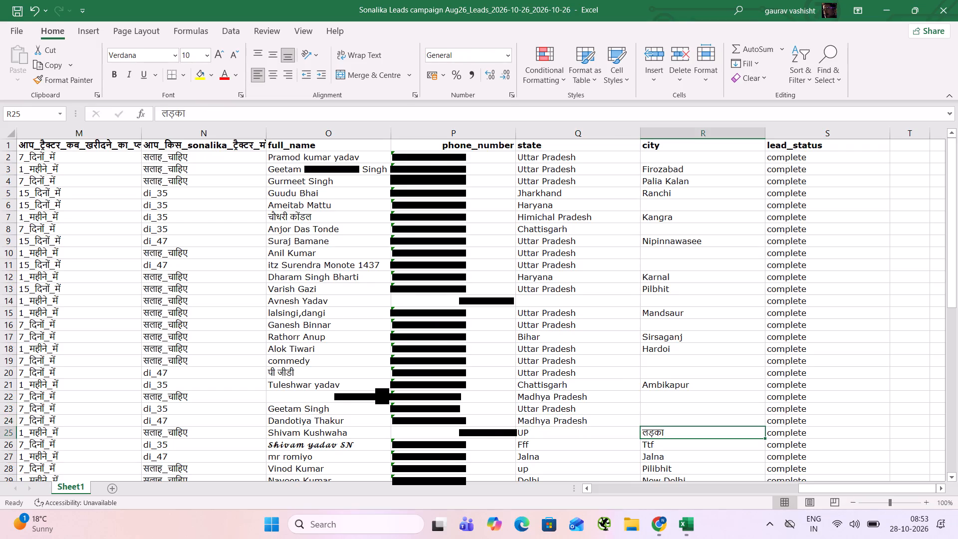
pyautogui.press('Down')
pyautogui.press('Up')
pyautogui.write('Gwalior')
# Set the state in rows 25 and 26 to Uttar Pradesh and clear the city in both rows.
pyautogui.press('Down')
pyautogui.press('BackSpace')
pyautogui.press('Left')
pyautogui.press('Up')
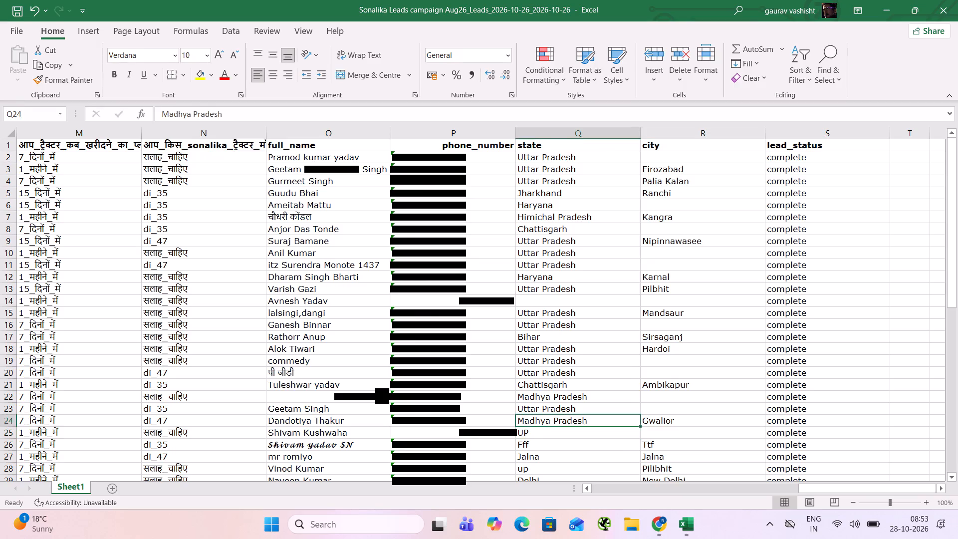
pyautogui.press('Up')
pyautogui.hotkey('ctrl', 'c')
pyautogui.press('Down')
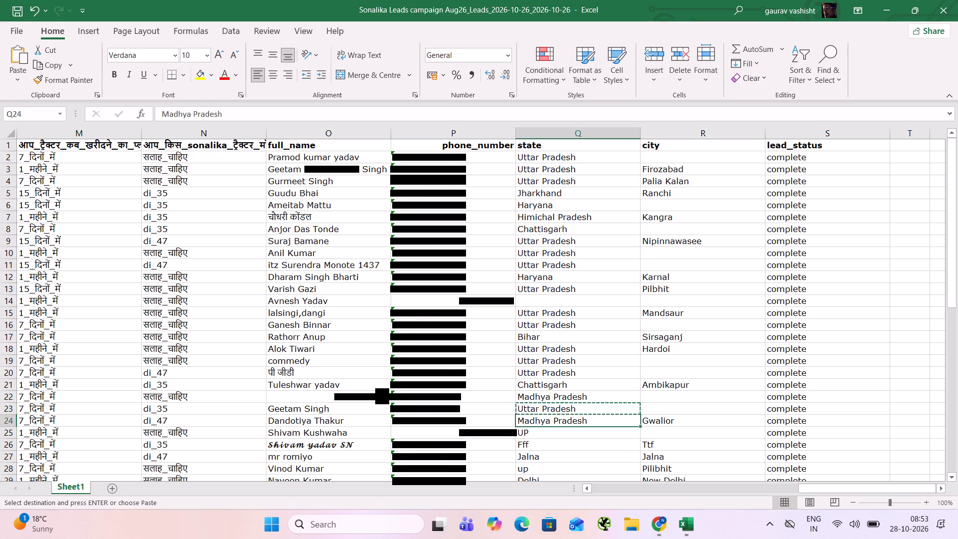
pyautogui.press('Down')
pyautogui.hotkey('ctrl', 'v')
pyautogui.press('Down')
pyautogui.hotkey('ctrl', 'v')
pyautogui.press('Right')
pyautogui.press('BackSpace')
# Set the state in row 27 to Bihar.
pyautogui.press('Down')
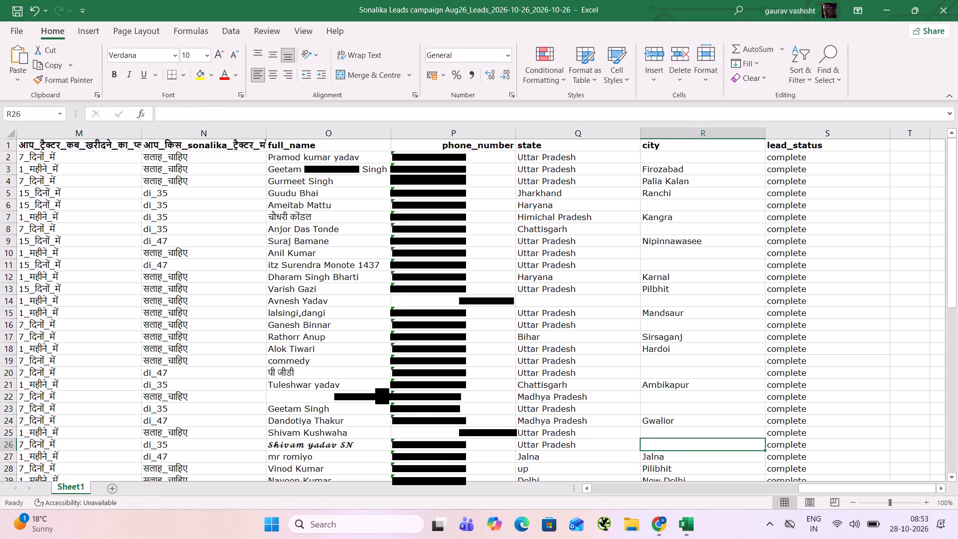
pyautogui.press('Left')
pyautogui.write('Bihar')
pyautogui.press('Return')
# Copy Uttar Pradesh from row 26 into the state cell of row 28.
pyautogui.press('Up')
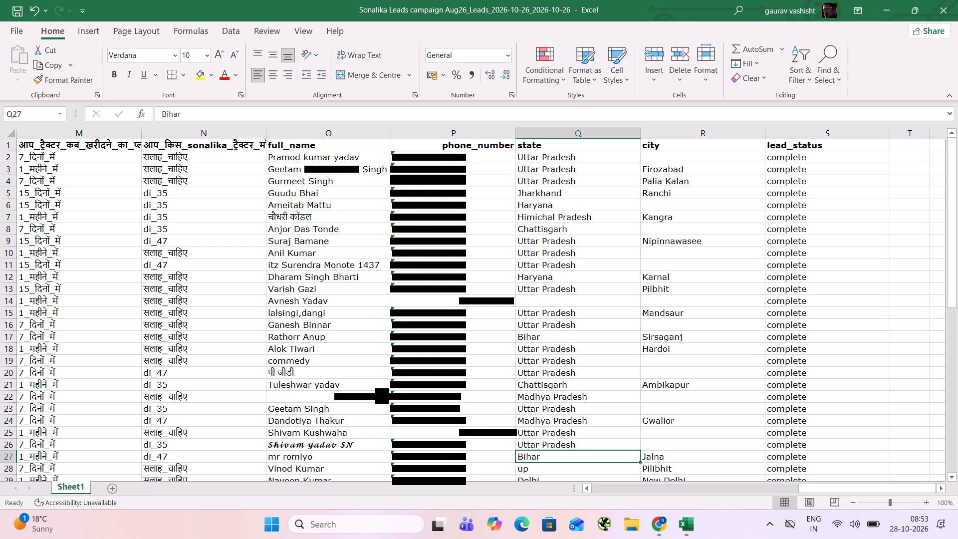
pyautogui.press('Up')
pyautogui.hotkey('ctrl', 'c')
pyautogui.press('Down')
pyautogui.press('Down')
pyautogui.hotkey('ctrl', 'v')
pyautogui.press('Down')
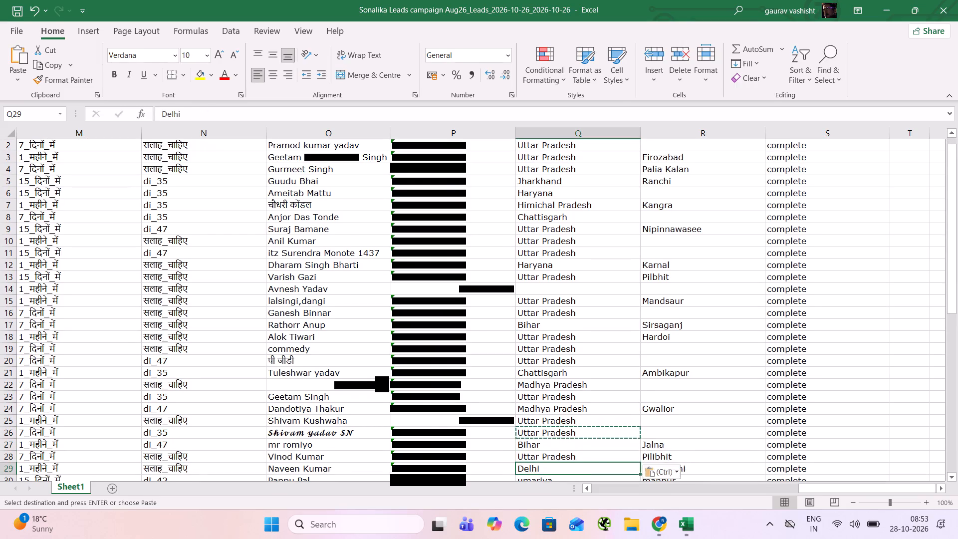
# Clear the city in row 29.
pyautogui.press('Right')
pyautogui.press('BackSpace')
pyautogui.press('Down')
# Look through the uncleaned state and city values from row 30 down to the end of the list.
pyautogui.press('Down')
pyautogui.press('Down')
pyautogui.press('Down')
pyautogui.press('Down')
pyautogui.press('Down')
pyautogui.press('Down')
pyautogui.press('Down')
pyautogui.press('Down')
pyautogui.press('Down')
pyautogui.press('Down')
pyautogui.press('Down')
pyautogui.press('Down')
pyautogui.press('Down')
pyautogui.press('Down')
pyautogui.press('Down')
pyautogui.press('Down')
pyautogui.press('Down')
pyautogui.press('Down')
pyautogui.press('Down')
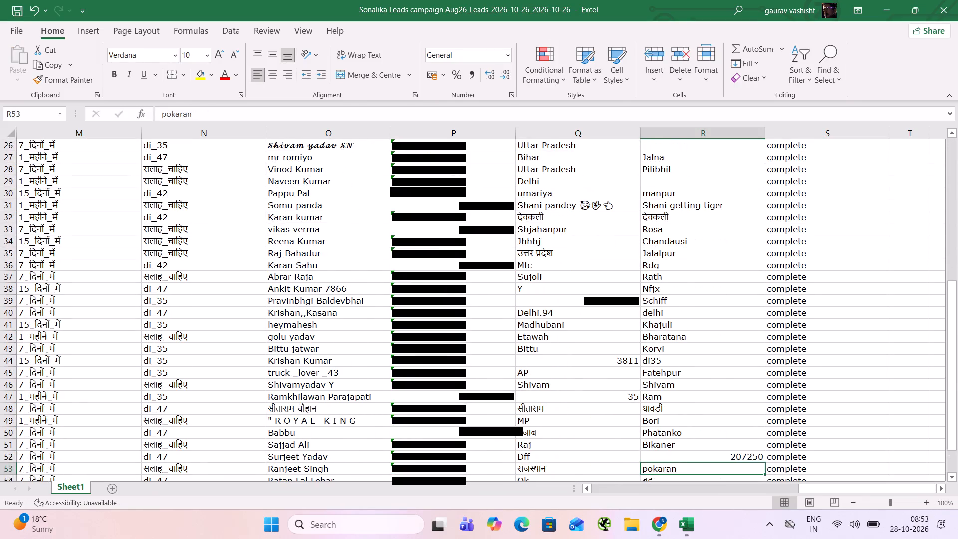
pyautogui.press('Down')
pyautogui.press('Down')
pyautogui.press('Down')
pyautogui.press('Down')
pyautogui.press('Left')
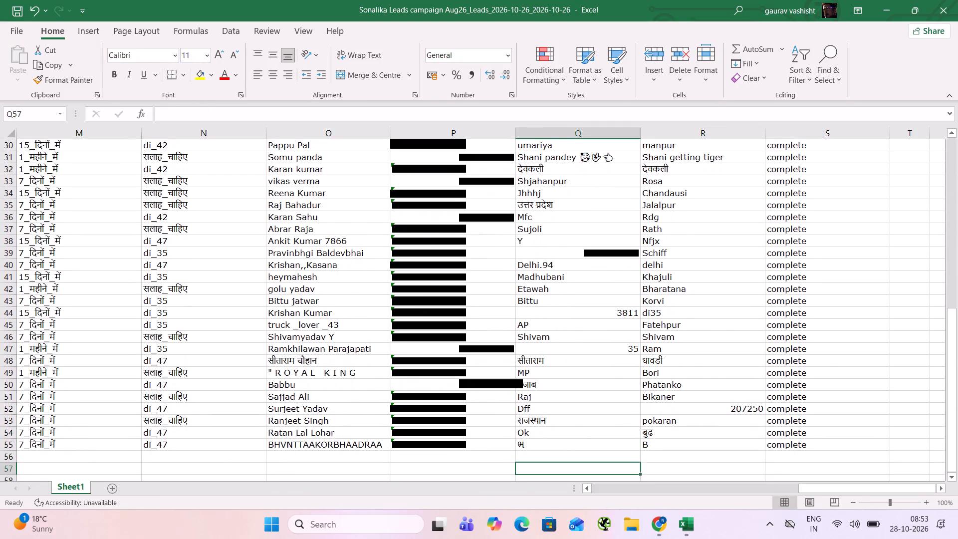
pyautogui.press('Up')
pyautogui.press('Up')
pyautogui.press('Up')
pyautogui.press('Up')
pyautogui.press('Up')
pyautogui.press('Up')
pyautogui.press('Up')
pyautogui.press('Up')
pyautogui.press('Up')
pyautogui.press('Up')
pyautogui.press('Up')
pyautogui.press('Up')
pyautogui.press('Up')
pyautogui.press('Up')
pyautogui.press('Up')
pyautogui.press('Up')
pyautogui.press('Up')
pyautogui.press('Up')
pyautogui.press('Up')
pyautogui.press('Up')
pyautogui.press('Up')
pyautogui.press('Up')
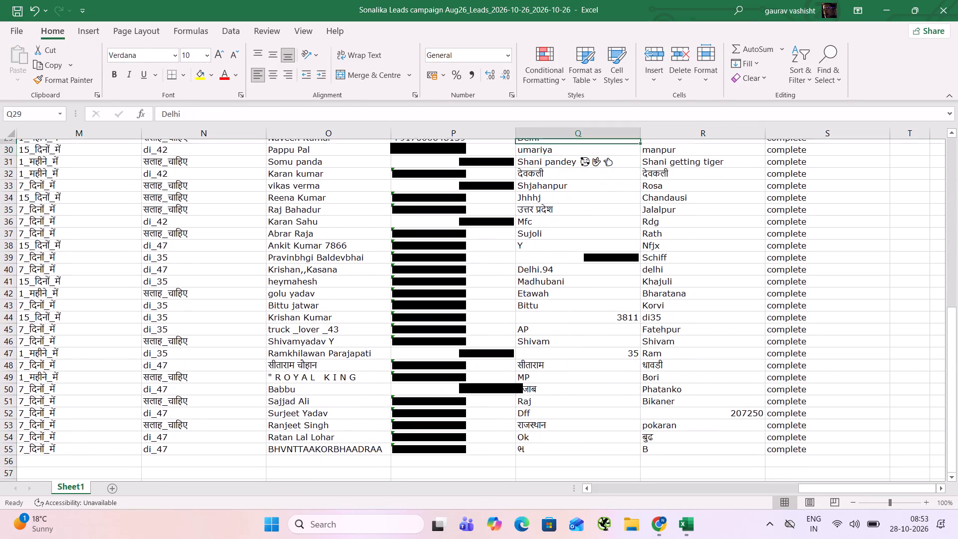
pyautogui.press('Up')
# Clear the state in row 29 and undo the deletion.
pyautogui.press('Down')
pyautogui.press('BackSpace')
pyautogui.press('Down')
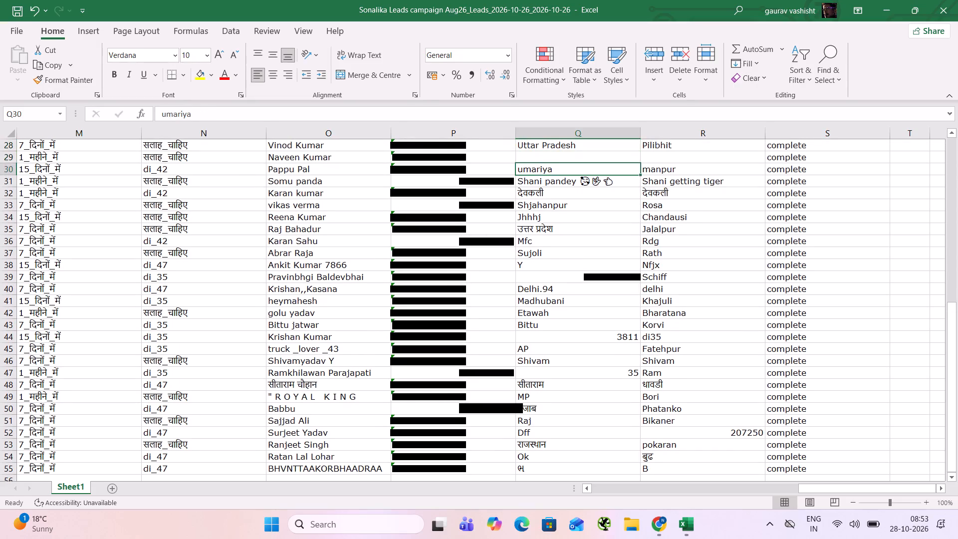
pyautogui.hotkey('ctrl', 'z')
# Clear the state and city in row 30 and the city in row 31.
pyautogui.press('Down')
pyautogui.press('BackSpace')
pyautogui.press('Right')
pyautogui.press('BackSpace')
pyautogui.press('Down')
pyautogui.press('BackSpace')
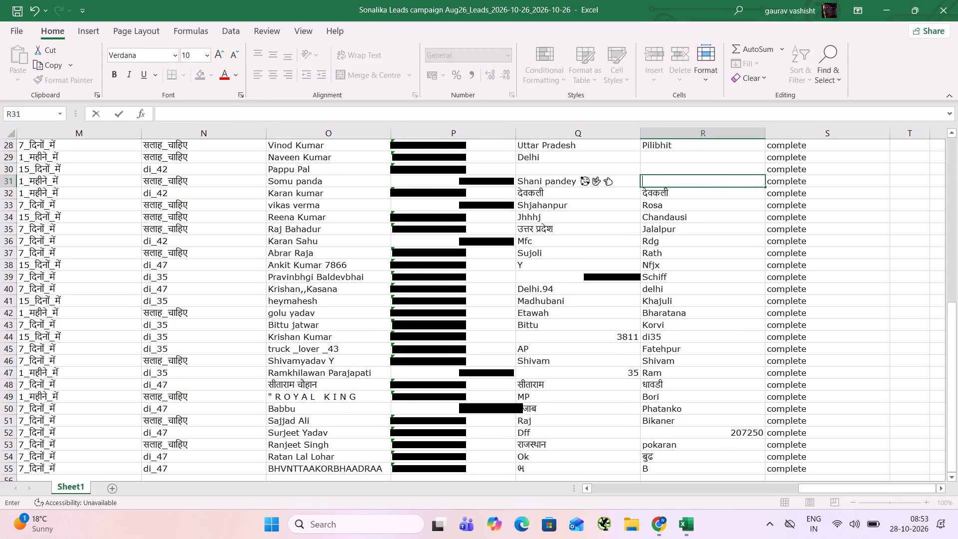
# Copy Uttar Pradesh from row 28 into the state cells of rows 31 to 33.
pyautogui.press('Left')
pyautogui.press('Up')
pyautogui.press('Up')
pyautogui.press('Up')
pyautogui.hotkey('ctrl', 'c')
pyautogui.hotkey('ctrl', 'Down')
pyautogui.press('Down')
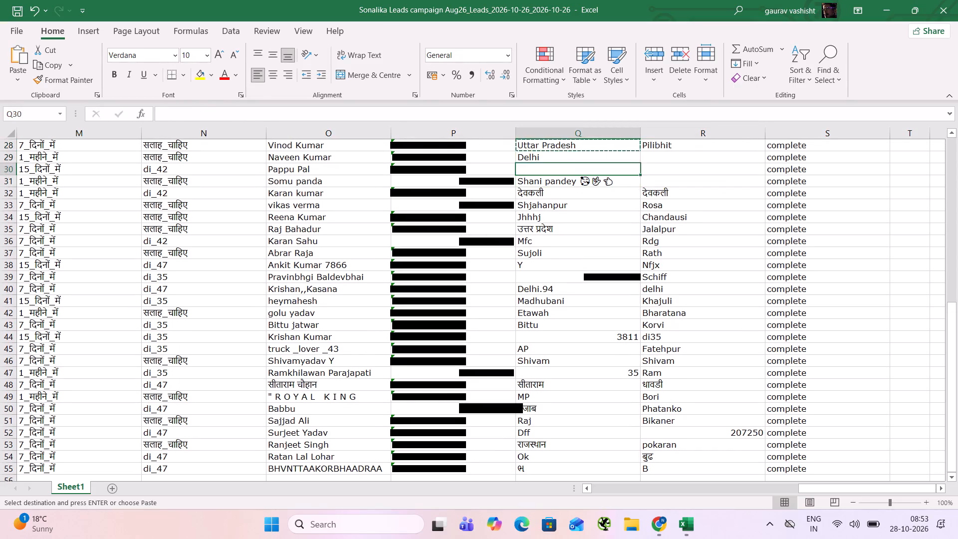
pyautogui.press('Down')
pyautogui.hotkey('ctrl', 'v')
pyautogui.hotkey('ctrl', 'Down')
pyautogui.hotkey('ctrl', 'Up')
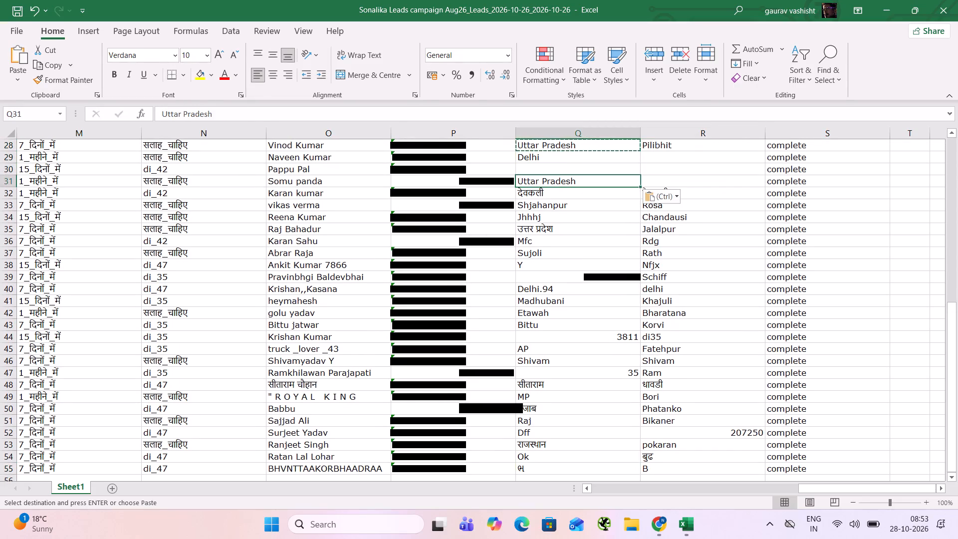
pyautogui.press('Down')
pyautogui.hotkey('ctrl', 'v')
pyautogui.press('Down')
pyautogui.hotkey('ctrl', 'v')
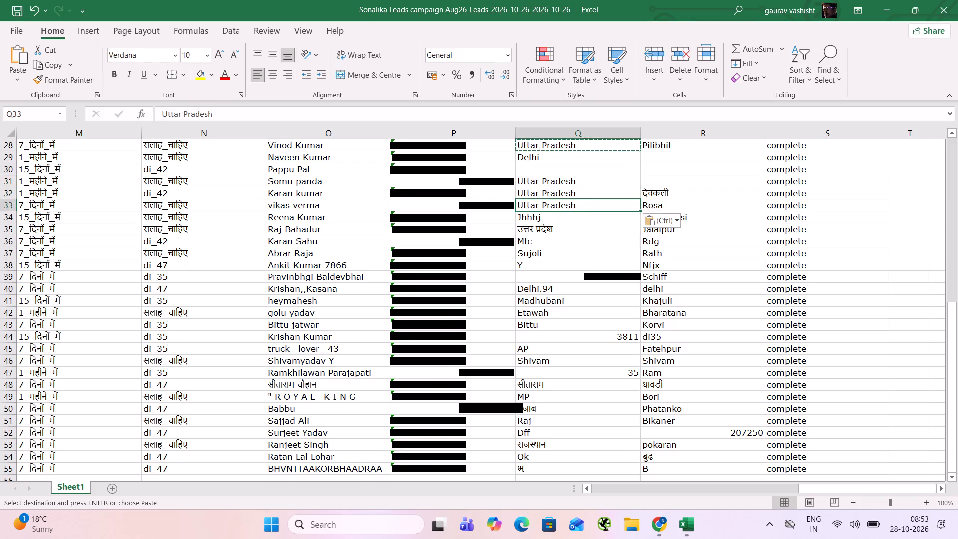
# Clear the city in row 32.
pyautogui.press('Right')
pyautogui.press('Up')
pyautogui.press('BackSpace')
pyautogui.press('Down')
# Fill Uttar Pradesh down into the state cells of rows 34 and 35.
pyautogui.press('Down')
pyautogui.press('Left')
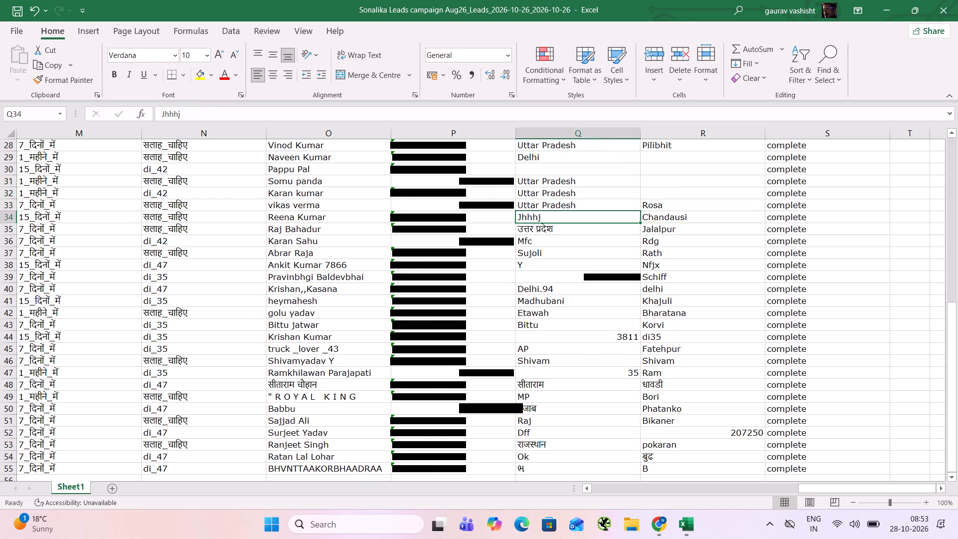
pyautogui.hotkey('ctrl', 'd')
pyautogui.press('Down')
pyautogui.hotkey('ctrl', 'd')
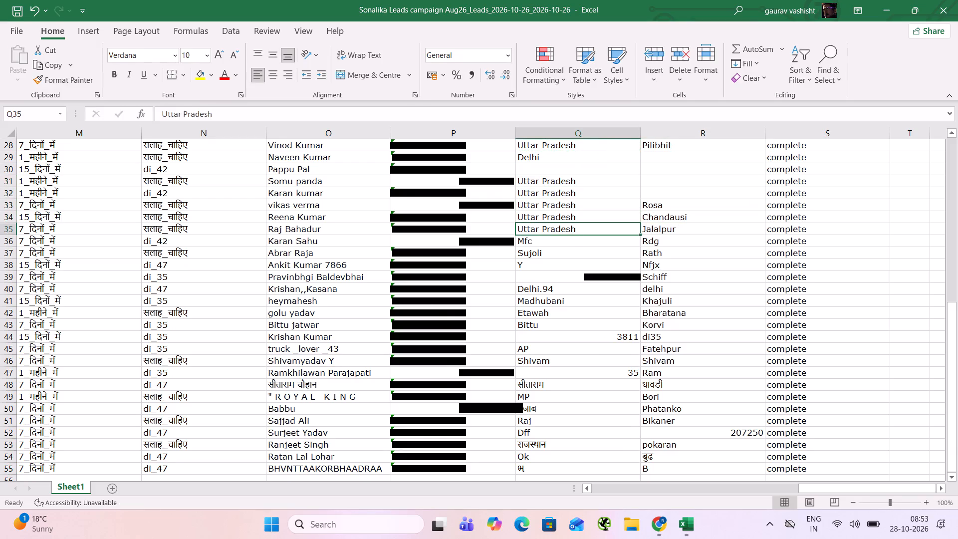
# Fill Uttar Pradesh down into the state cells of rows 36 and 37 and clear the city in both rows.
pyautogui.press('Down')
pyautogui.hotkey('ctrl', 'd')
pyautogui.press('Right')
pyautogui.press('BackSpace')
pyautogui.press('Down')
pyautogui.press('BackSpace')
pyautogui.press('Left')
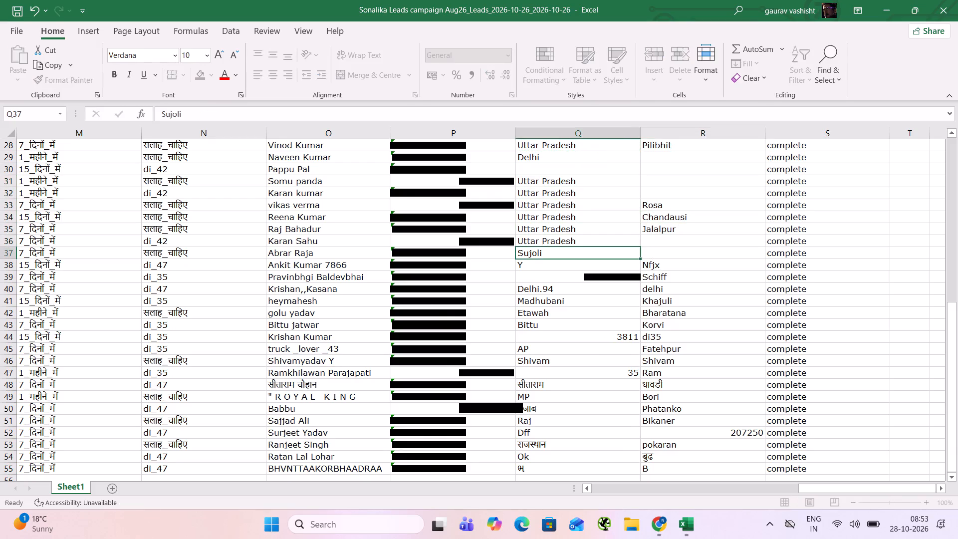
pyautogui.hotkey('ctrl', 'd')
# Fill Uttar Pradesh down into the state cells of rows 38 and 39 and clear the city in both rows.
pyautogui.press('Down')
pyautogui.hotkey('ctrl', 'd')
pyautogui.press('Right')
pyautogui.press('BackSpace')
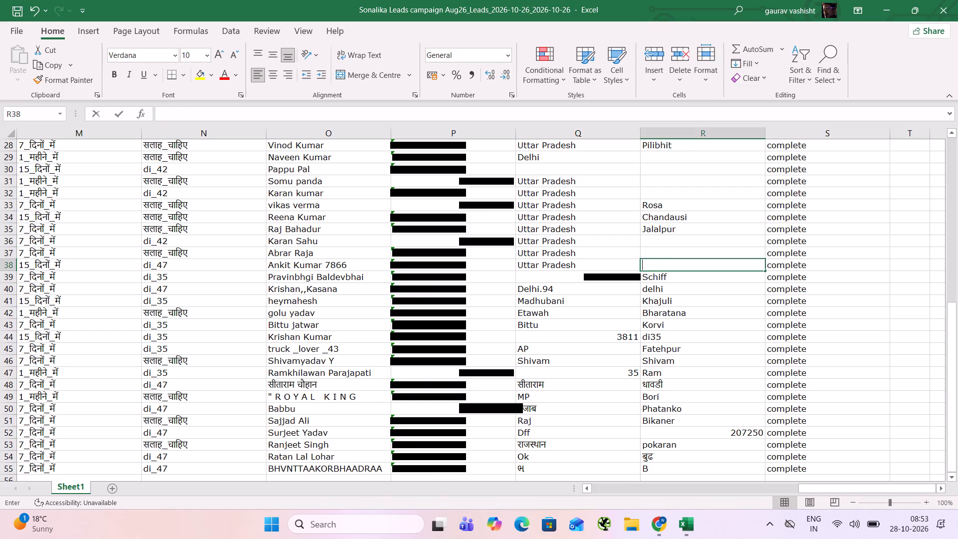
pyautogui.press('Down')
pyautogui.press('BackSpace')
pyautogui.press('Left')
pyautogui.hotkey('ctrl', 'd')
# Clear the city in row 40 and set its state to Delhi.
pyautogui.press('Down')
pyautogui.press('Right')
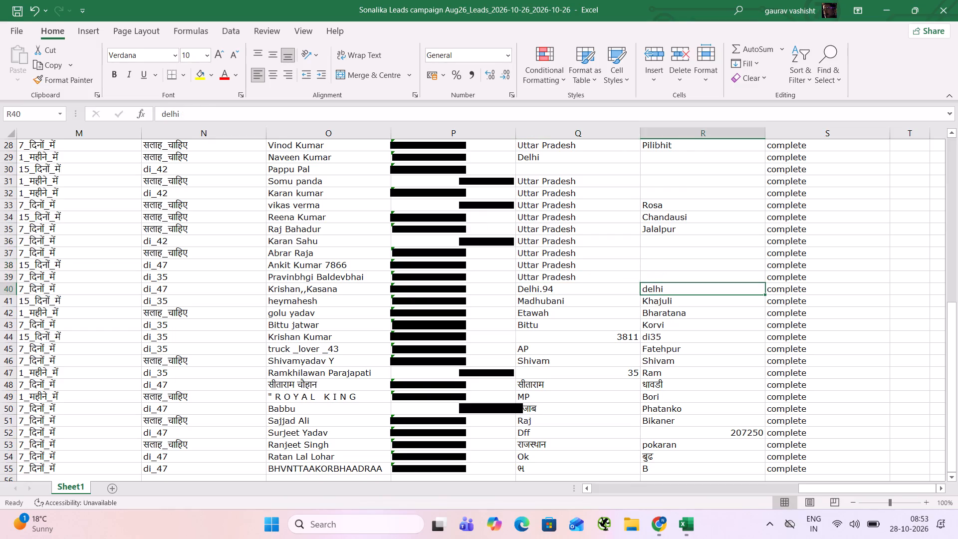
pyautogui.press('BackSpace')
pyautogui.press('Left')
pyautogui.write('Delhi')
pyautogui.press('Down')
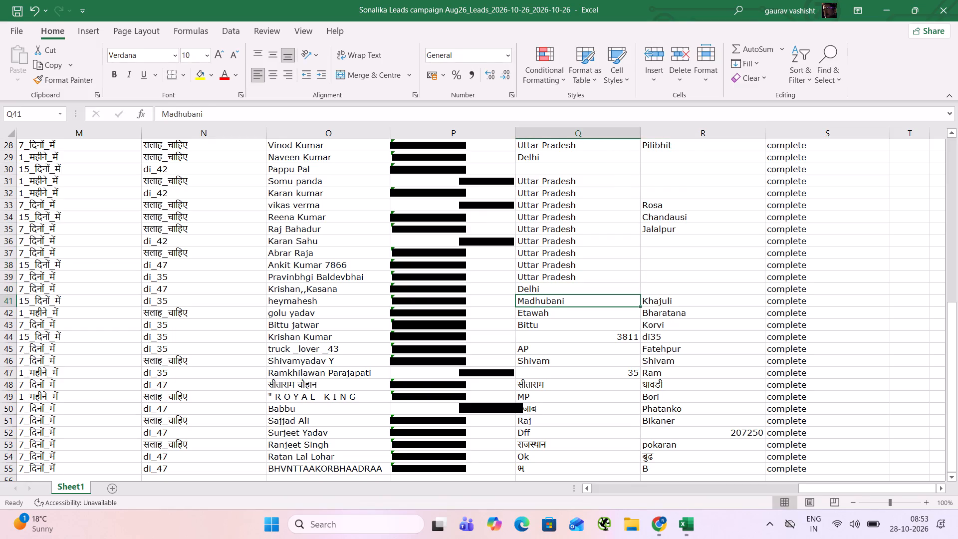
# Set the state in row 41 to Bihar.
pyautogui.write('Bihar')
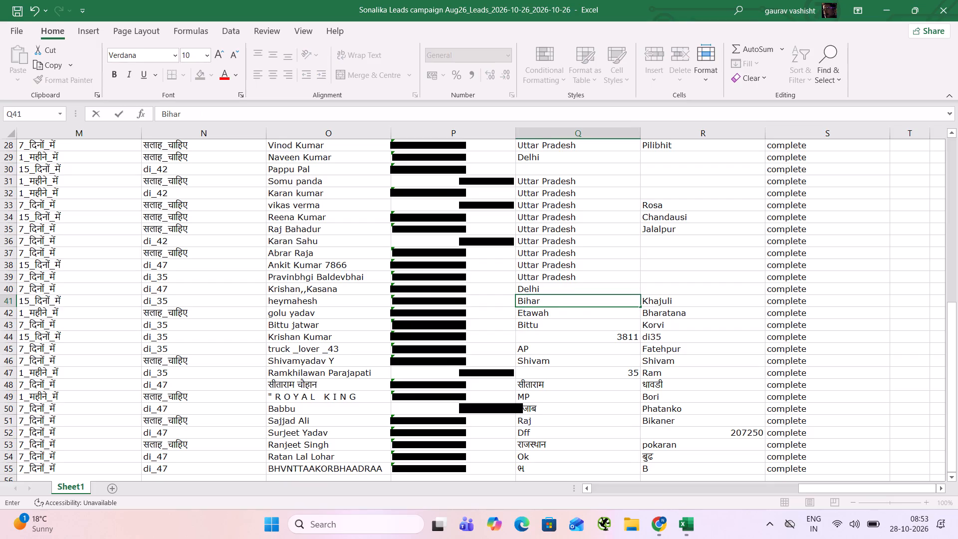
pyautogui.press('Down')
# Copy Uttar Pradesh from row 39 into the state cells of rows 42 to 44.
pyautogui.press('Up')
pyautogui.press('Up')
pyautogui.press('Up')
pyautogui.hotkey('ctrl', 'c')
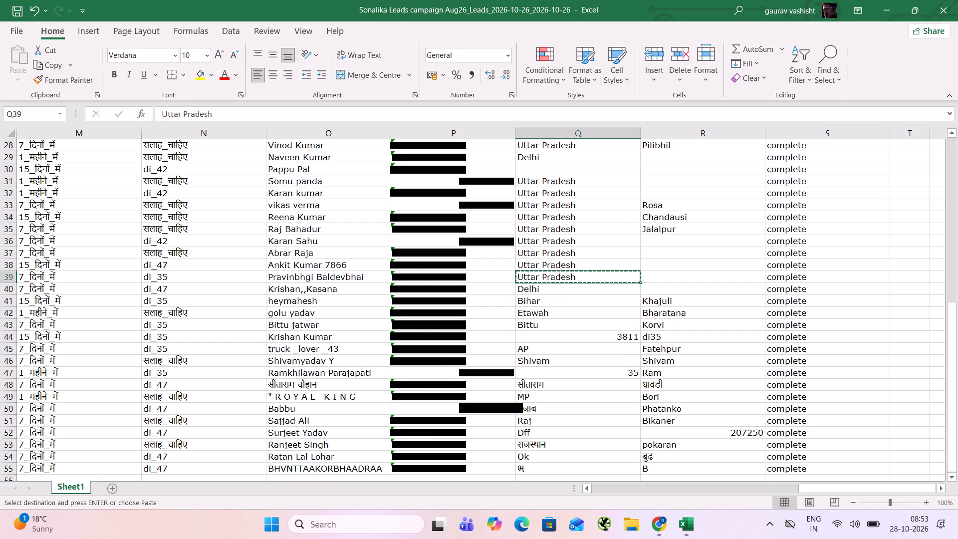
pyautogui.press('Down')
pyautogui.press('Down')
pyautogui.press('Down')
pyautogui.hotkey('ctrl', 'v')
pyautogui.press('Down')
pyautogui.hotkey('ctrl', 'v')
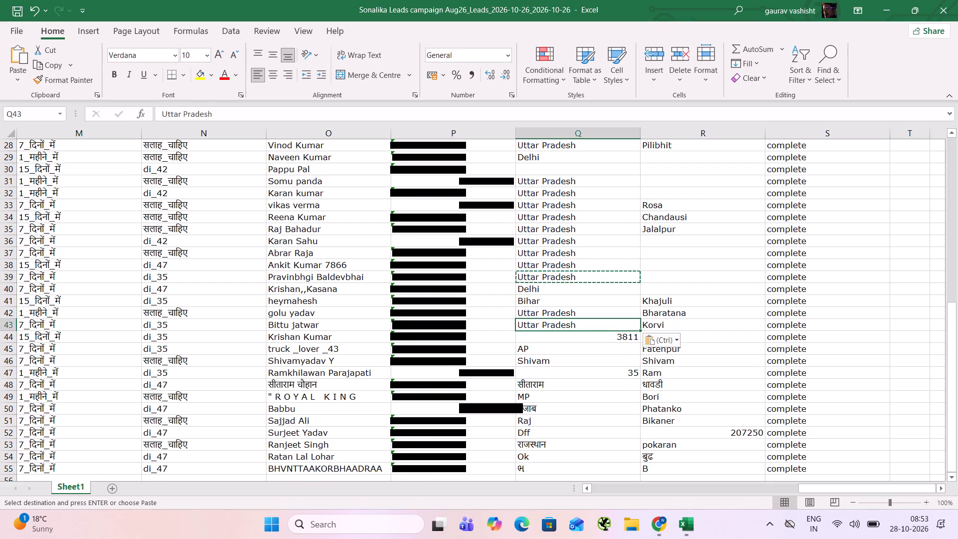
pyautogui.press('Down')
pyautogui.hotkey('ctrl', 'v')
# Clear the city in row 44.
pyautogui.press('Right')
pyautogui.press('BackSpace')
pyautogui.press('Up')
pyautogui.press('Down')
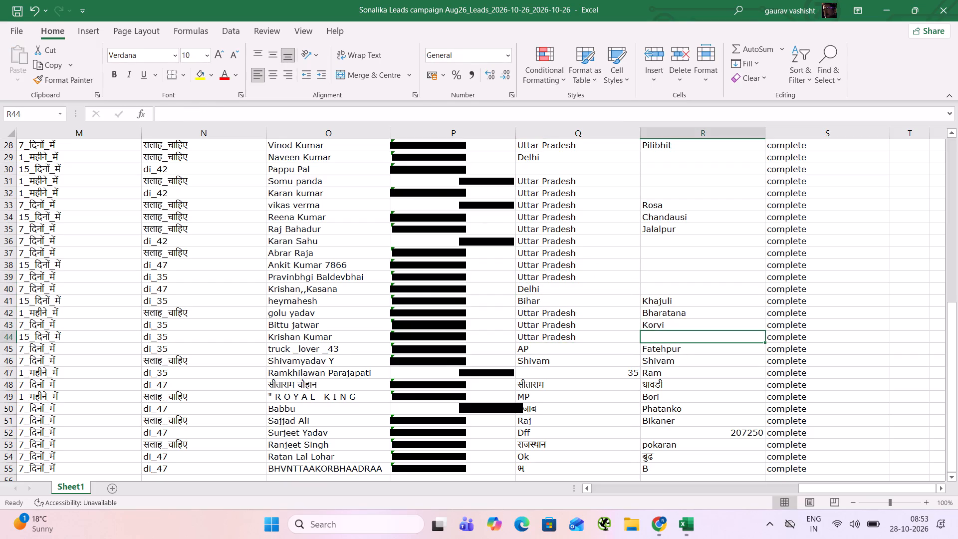
# Set the state in row 45 to Andhra Pradesh.
pyautogui.press('Down')
pyautogui.press('Left')
pyautogui.write('Andhe')
pyautogui.press('=')
pyautogui.press('BackSpace')
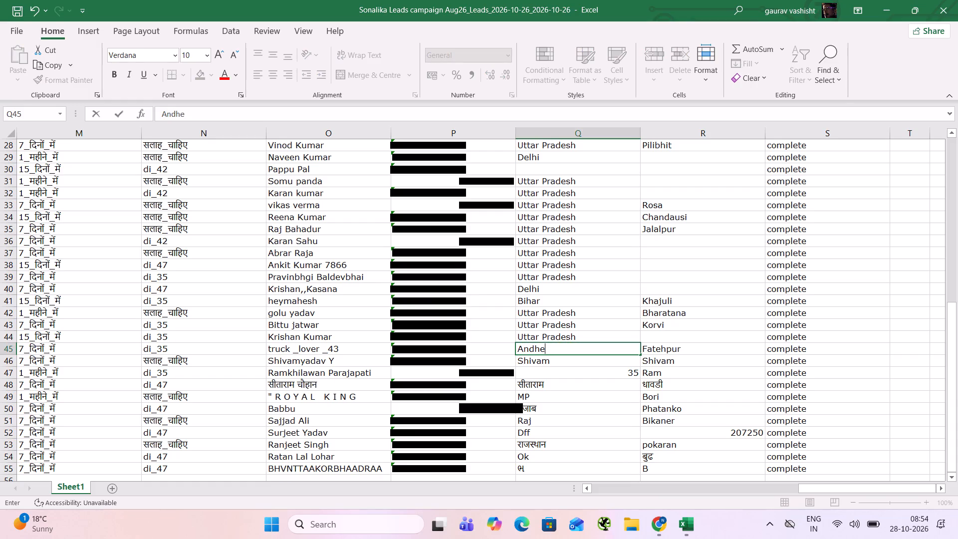
pyautogui.press('BackSpace')
pyautogui.write('ra')
pyautogui.press('space')
pyautogui.press('Return')
pyautogui.press('Up')
pyautogui.write('Andhra')
pyautogui.press('space')
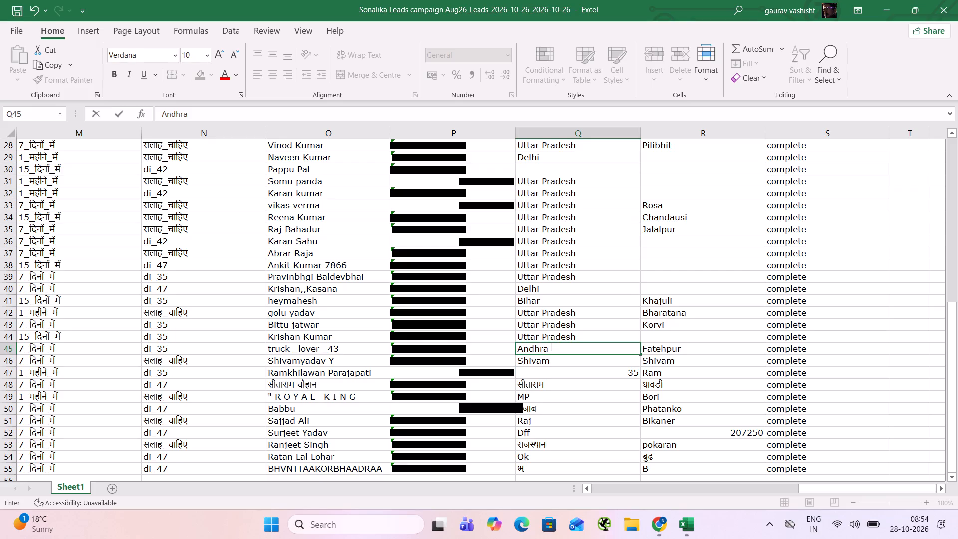
pyautogui.write('Pradeshh')
pyautogui.press('BackSpace')
pyautogui.press('Down')
# Clear both the state and the city in rows 46 to 48.
pyautogui.press('BackSpace')
pyautogui.press('Right')
pyautogui.press('BackSpace')
pyautogui.press('Down')
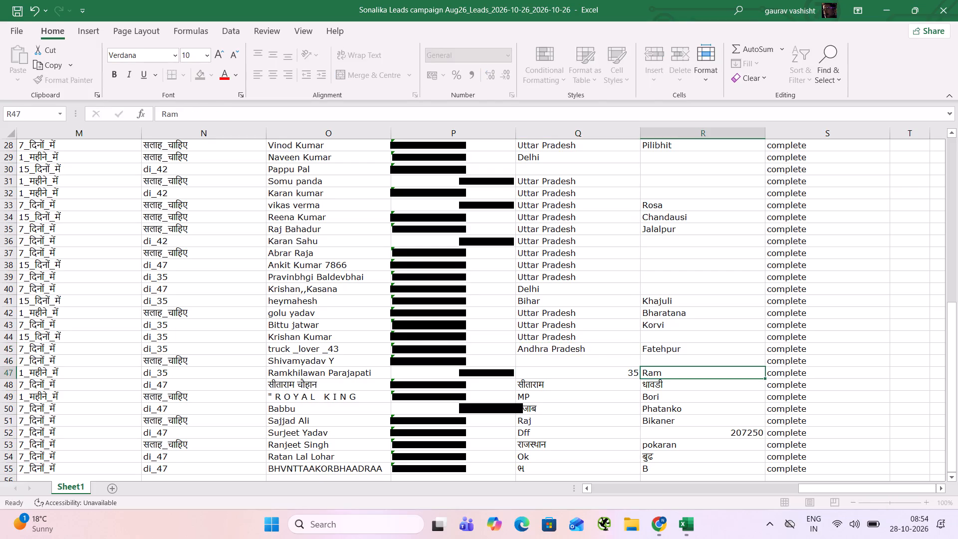
pyautogui.press('BackSpace')
pyautogui.press('Left')
pyautogui.press('BackSpace')
pyautogui.press('Down')
pyautogui.press('BackSpace')
pyautogui.press('Right')
pyautogui.press('BackSpace')
pyautogui.press('Down')
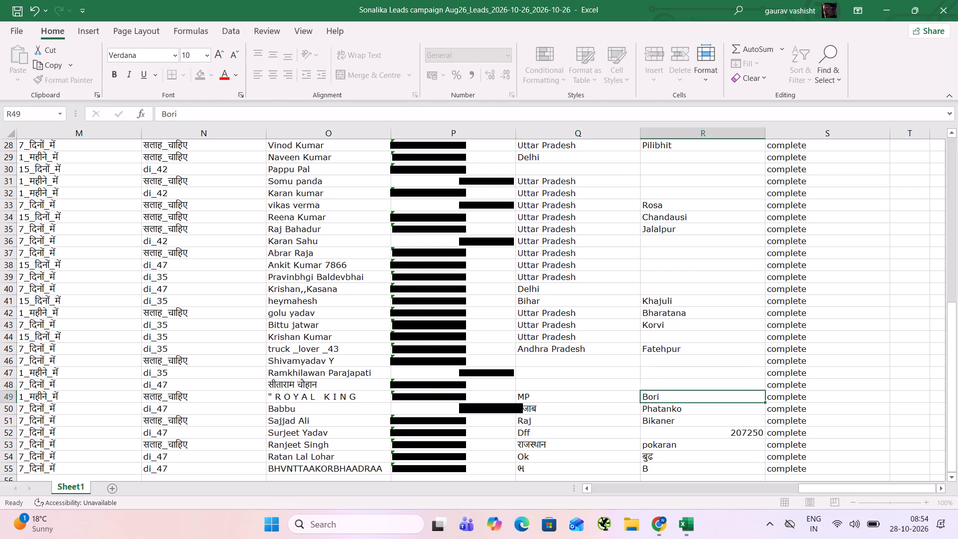
# Clear the city in row 49 and set its state to Madhya Pradesh.
pyautogui.press('BackSpace')
pyautogui.press('Left')
pyautogui.write('Madhya')
pyautogui.press('space')
pyautogui.press('Return')
# Set the state in row 50 to Punjab.
pyautogui.write('Punjab')
pyautogui.press('Left')
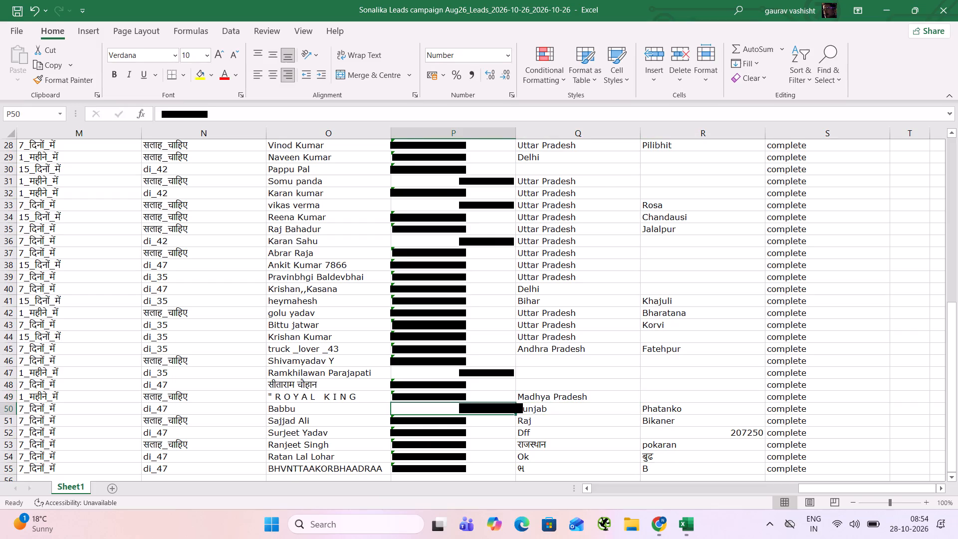
# Set the state in row 51 to Rajasthan.
pyautogui.press('Down')
pyautogui.press('Right')
pyautogui.write('Rajasthan')
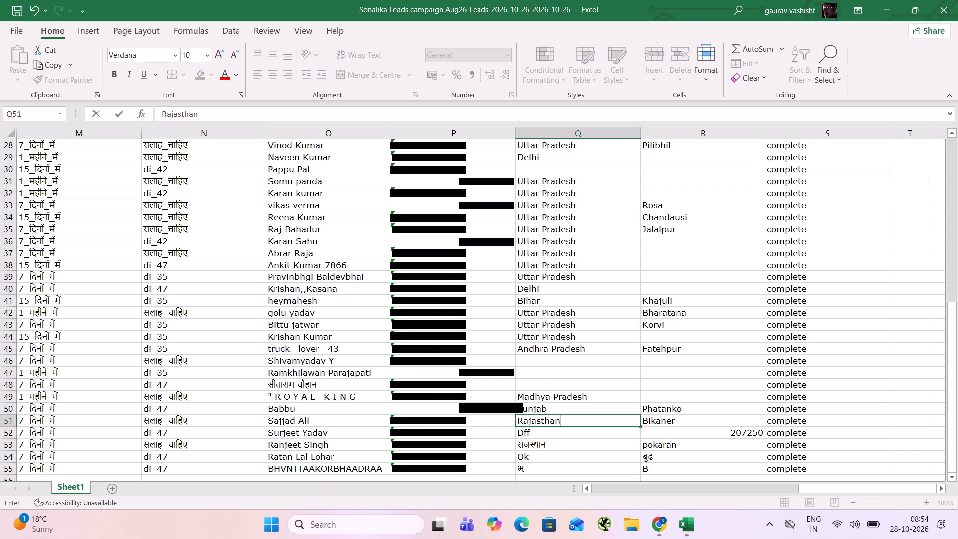
pyautogui.press('Right')
# Clear both the city and the state in row 52.
pyautogui.press('Down')
pyautogui.press('BackSpace')
pyautogui.press('Left')
pyautogui.press('BackSpace')
# Copy the Rajasthan state from row 51 into the state of row 53 and clear that row's city.
pyautogui.press('Down')
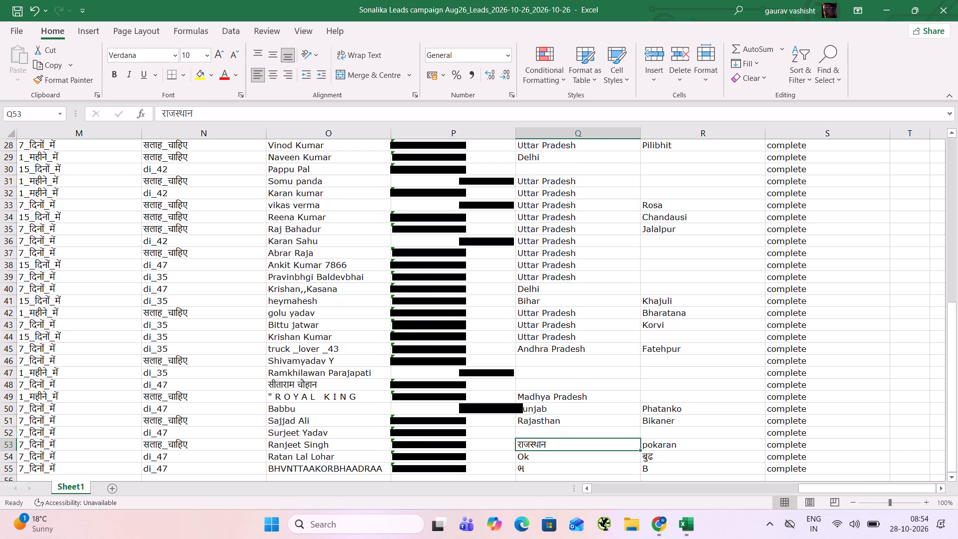
pyautogui.press('Up')
pyautogui.press('Up')
pyautogui.hotkey('ctrl', 'c')
pyautogui.press('Down')
pyautogui.press('Down')
pyautogui.hotkey('ctrl', 'v')
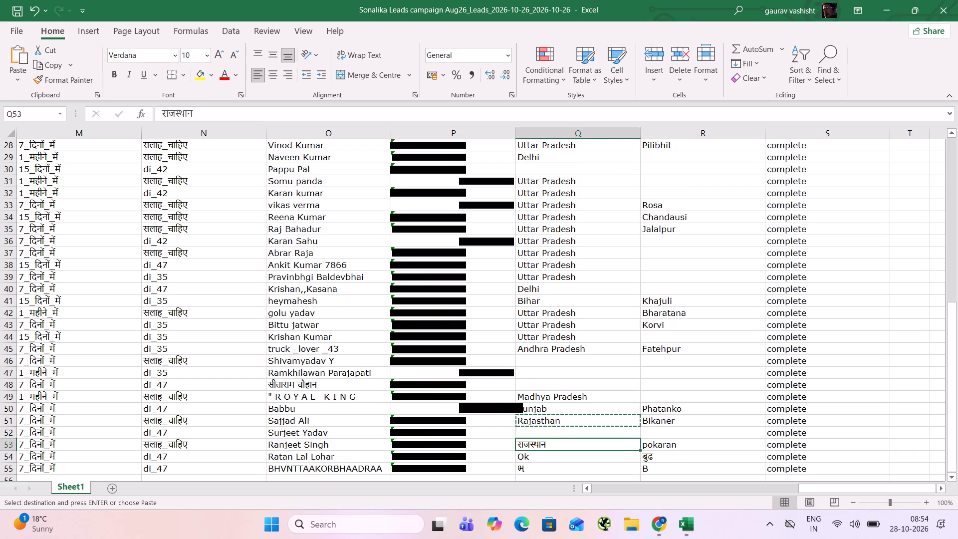
pyautogui.press('Right')
pyautogui.press('BackSpace')
# Clear both the state and the city in rows 54 and 55.
pyautogui.press('Down')
pyautogui.press('BackSpace')
pyautogui.press('Left')
pyautogui.press('BackSpace')
pyautogui.press('Down')
pyautogui.press('BackSpace')
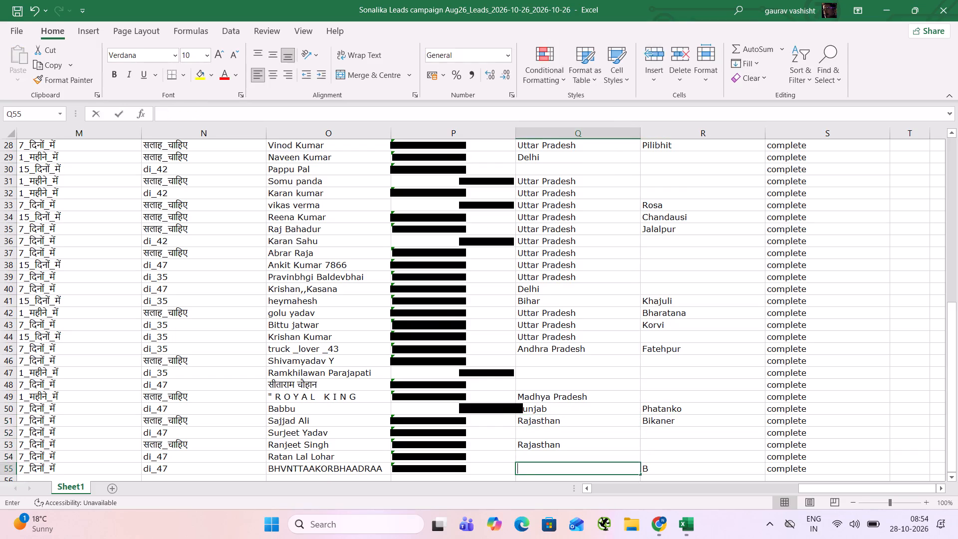
pyautogui.press('Right')
pyautogui.press('BackSpace')
# Start saving a copy of the Sonalika workbook in the 27- Oct folder of Raw Report Oct 2026.
pyautogui.press('Left')
pyautogui.press('Left')
pyautogui.hotkey('ctrl', 'Up')
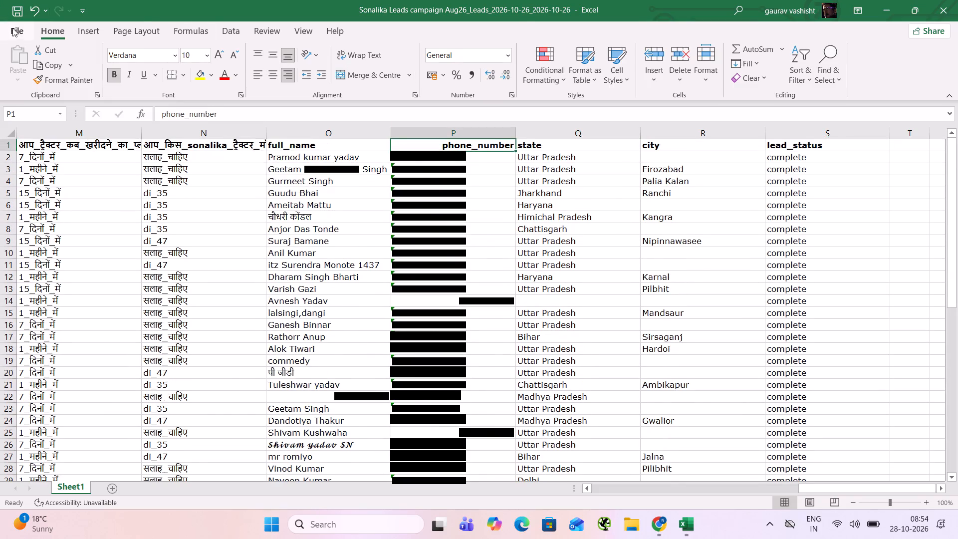
pyautogui.click(12, 28)
pyautogui.moveTo(52, 182); pyautogui.dragTo(46, 188)
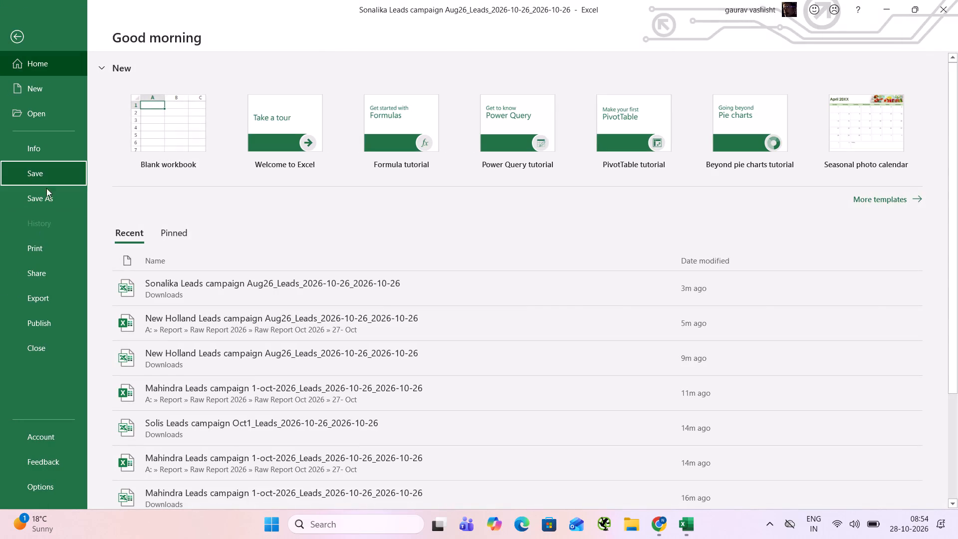
pyautogui.moveTo(46, 188); pyautogui.dragTo(39, 196)
pyautogui.click(39, 196)
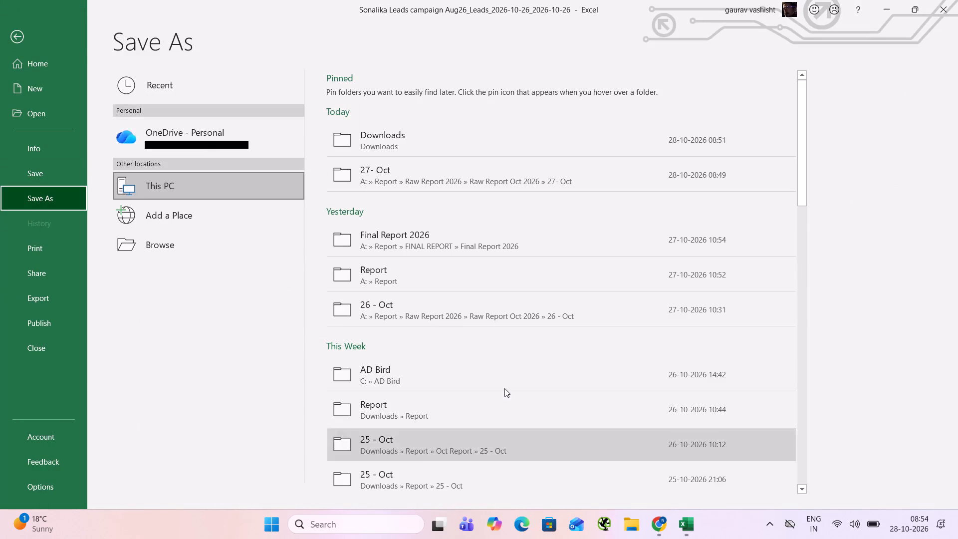
pyautogui.click(610, 182)
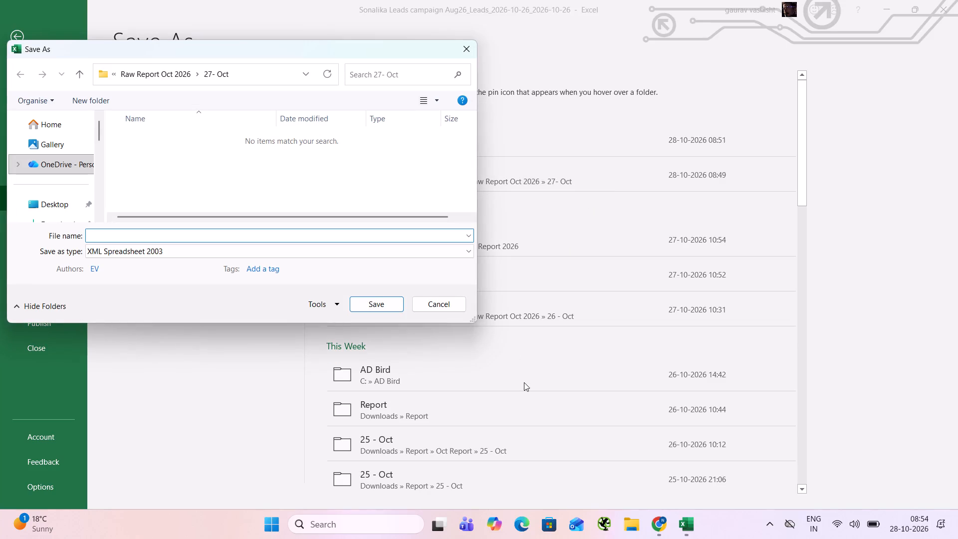
# Copy the Sonalika Leads campaign Aug26 file's name from the Downloads folder and use it as the name of the saved copy.
pyautogui.click(619, 527)
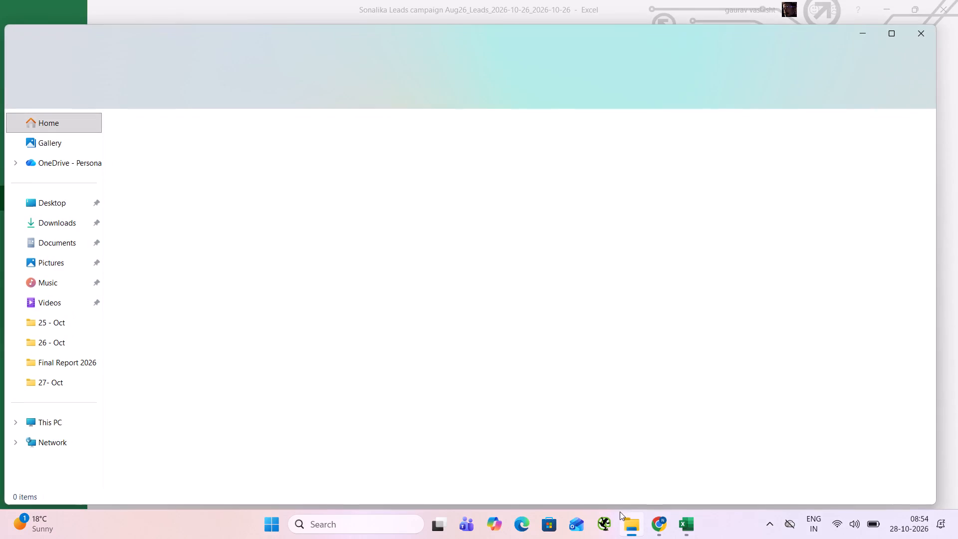
pyautogui.click(34, 228)
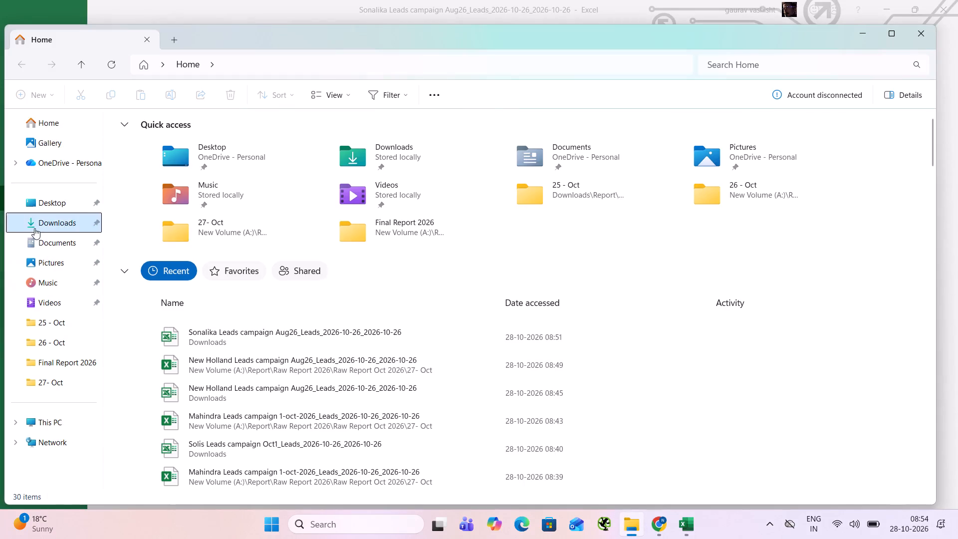
pyautogui.click(129, 192)
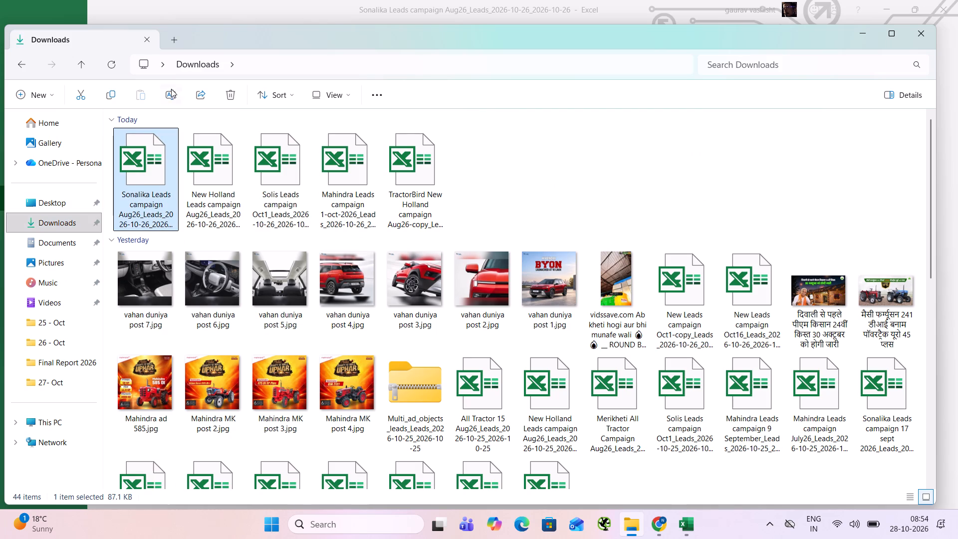
pyautogui.click(170, 91)
pyautogui.hotkey('ctrl', 'c')
pyautogui.click(270, 6)
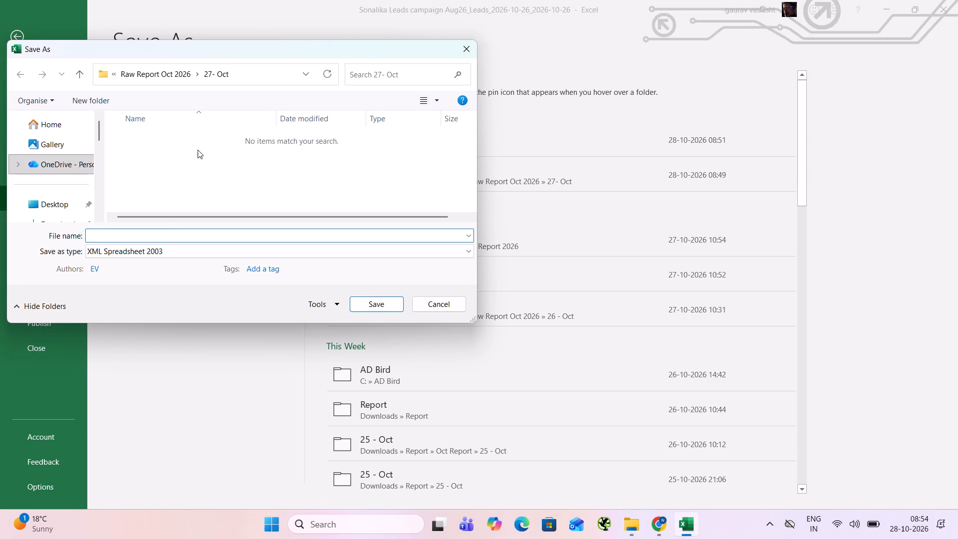
pyautogui.hotkey('ctrl', 'v')
# Set the file type to Excel Workbook and save the Sonalika workbook.
pyautogui.keyDown('ctrl'); pyautogui.scroll(1, 168, 232); pyautogui.keyUp('ctrl')
pyautogui.click(159, 252)
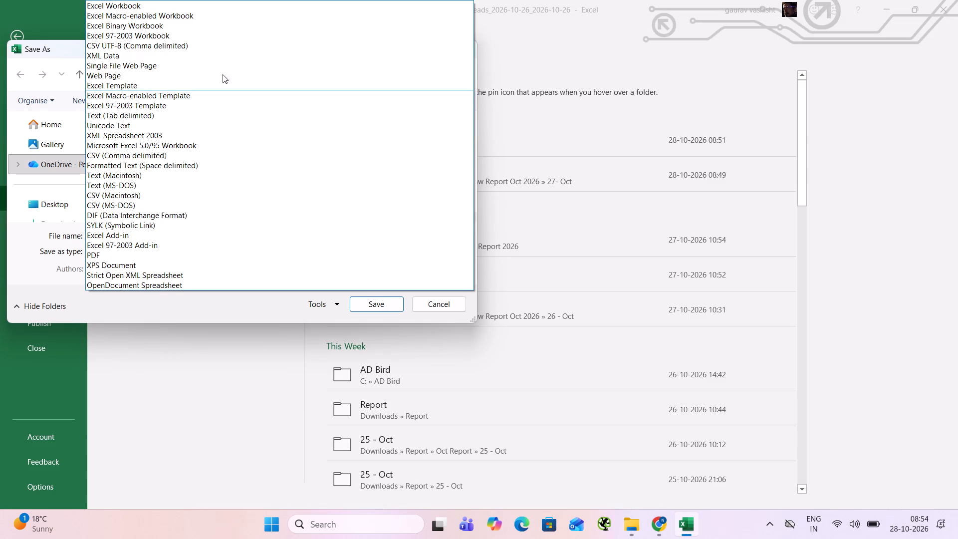
pyautogui.click(280, 2)
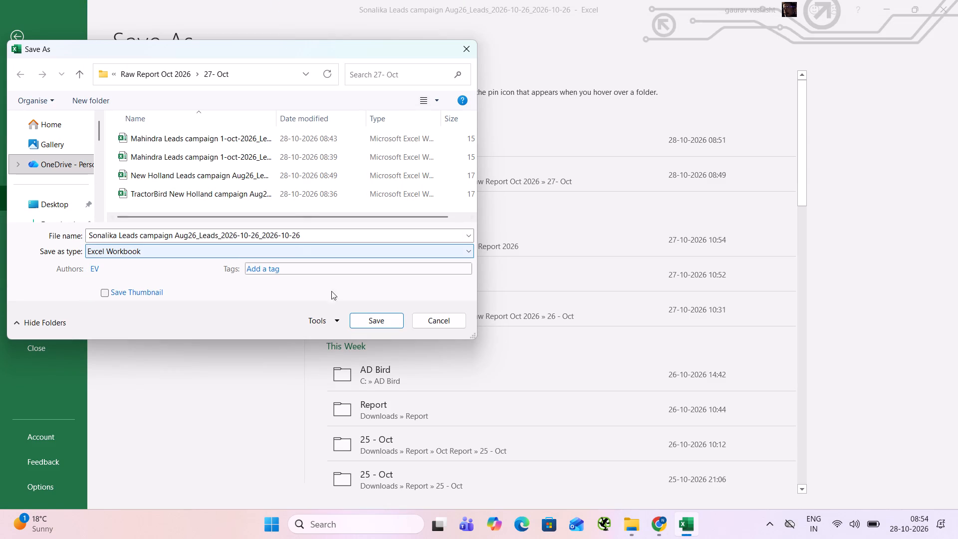
pyautogui.click(367, 323)
pyautogui.hotkey('ctrl', 's')
pyautogui.hotkey('ctrl', 's')
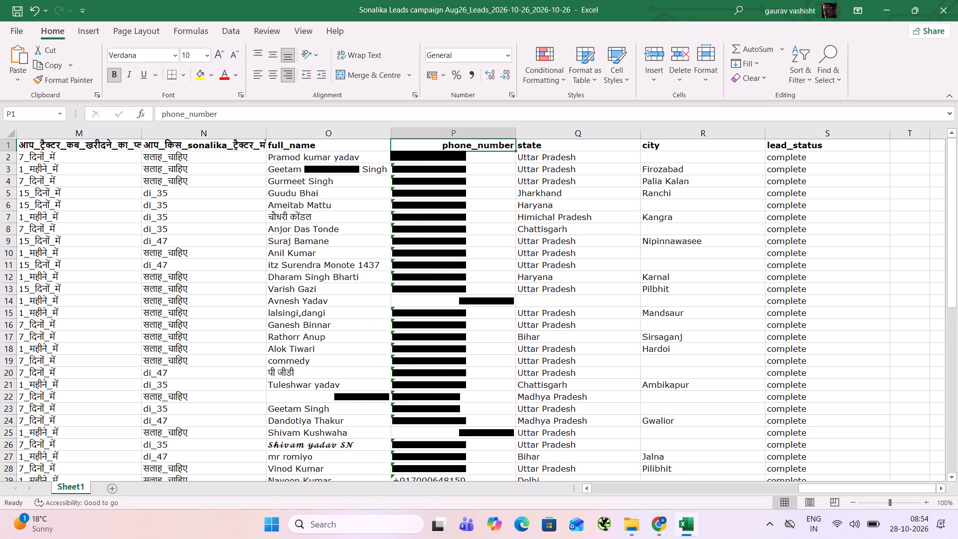
# Close the Sonalika workbook and the Downloads folder window.
pyautogui.click(957, 0)
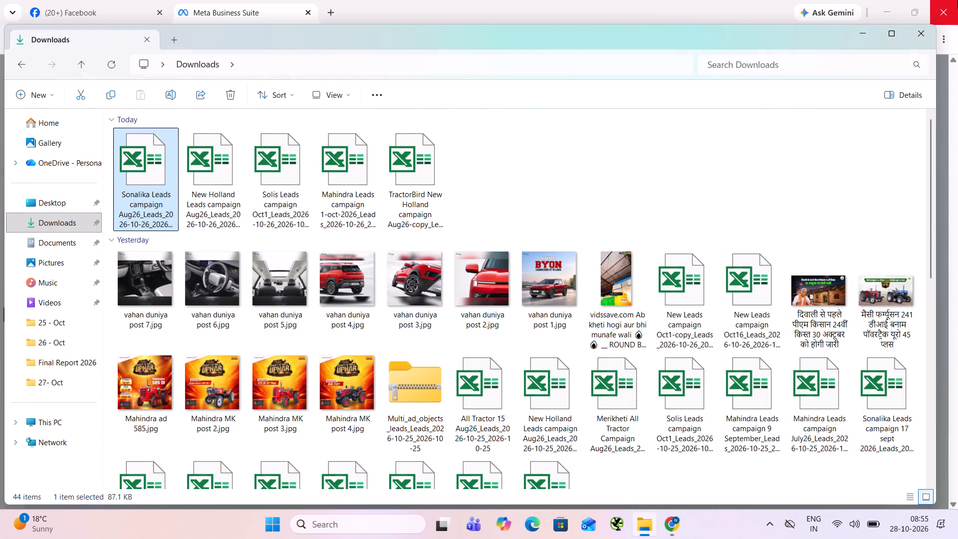
pyautogui.click(931, 39)
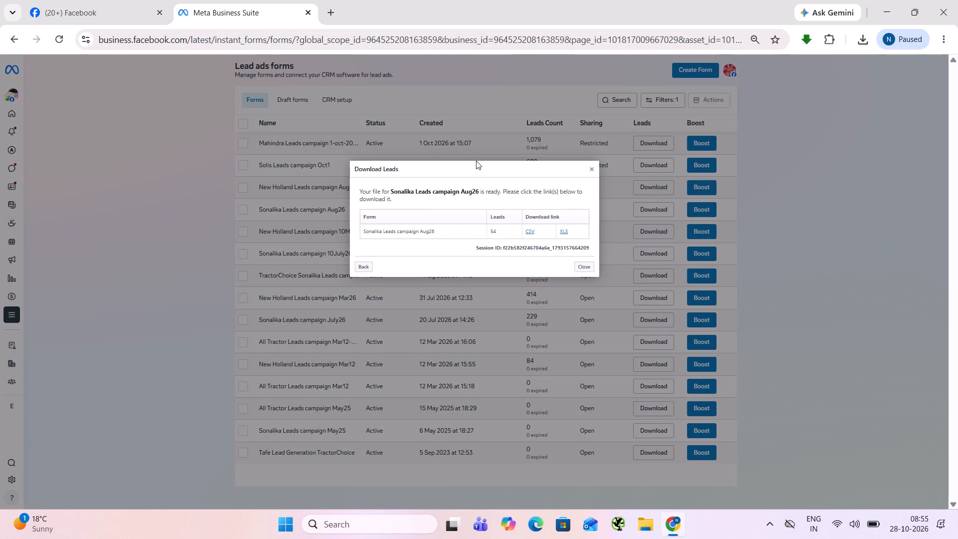
# Switch Meta Business Suite to the MeriKheti page under the personal account's business assets.
pyautogui.click(14, 91)
pyautogui.click(14, 91)
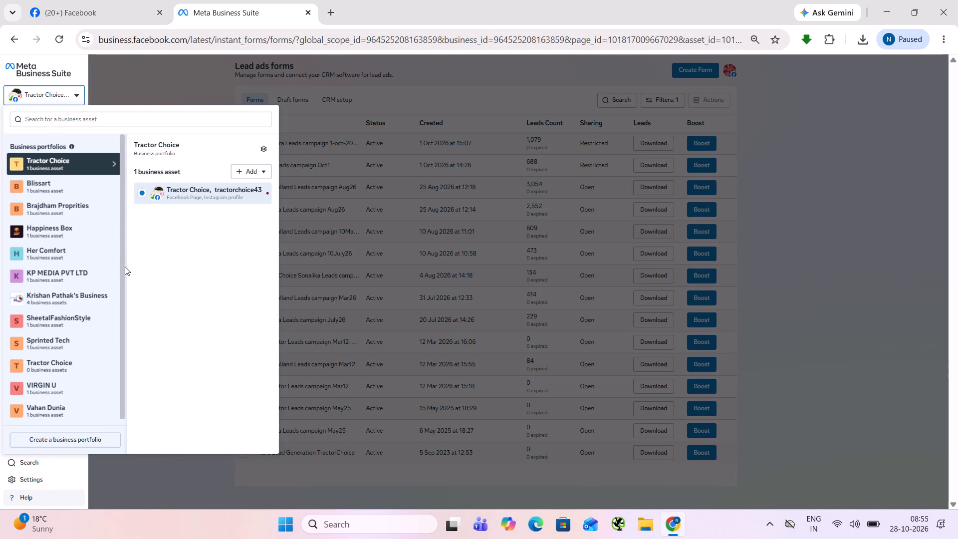
pyautogui.moveTo(124, 267); pyautogui.dragTo(116, 369)
pyautogui.click(84, 407)
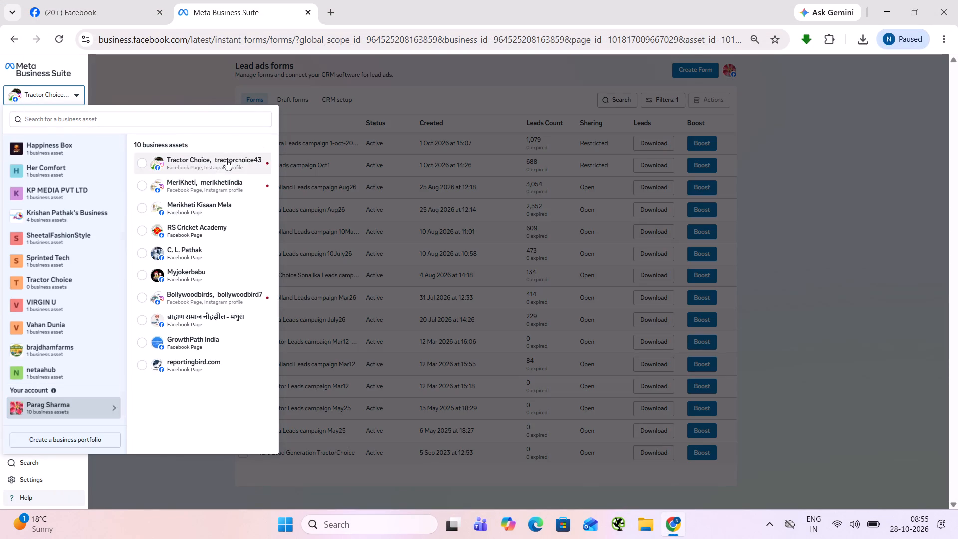
pyautogui.click(145, 184)
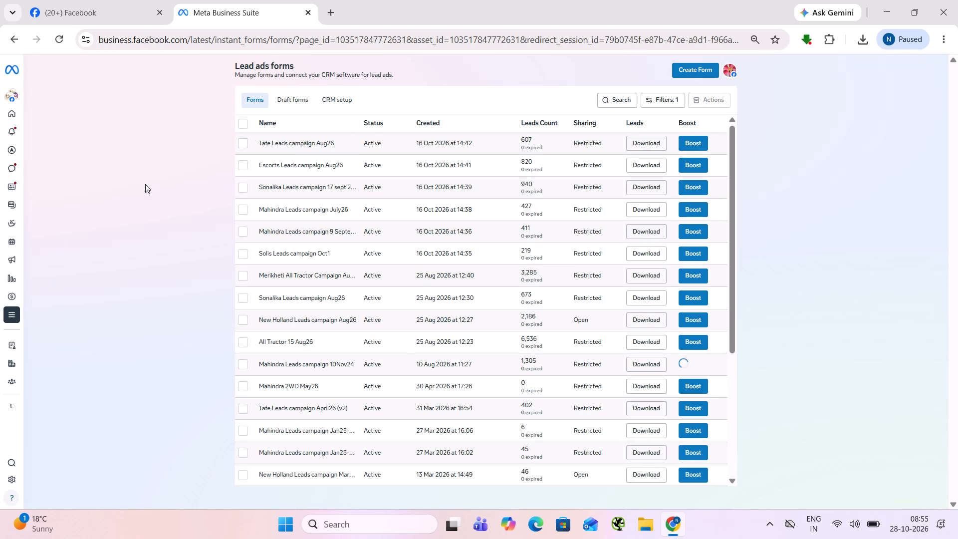
# Download the Tafe Leads campaign Aug26 leads for yesterday, 27 Oct 2026, as an XLS file.
pyautogui.click(634, 139)
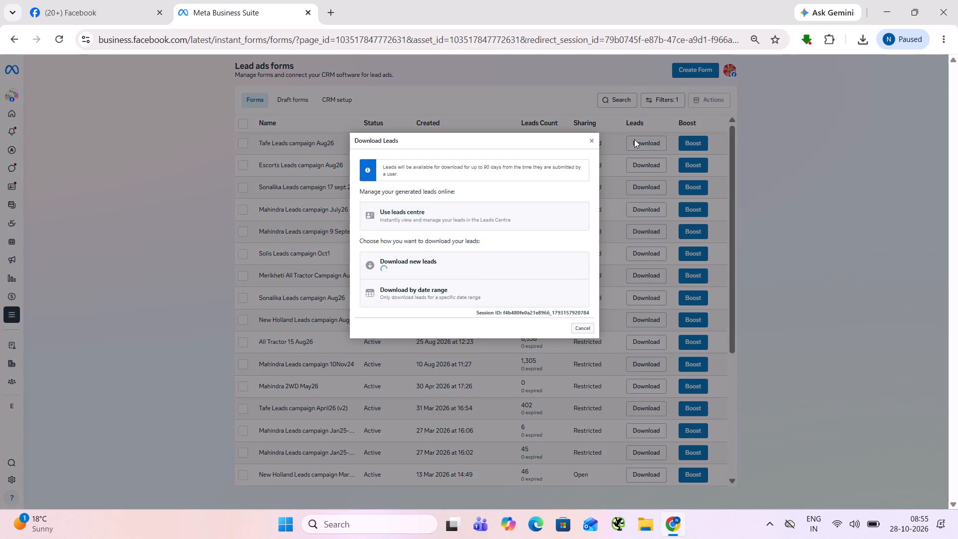
pyautogui.click(390, 294)
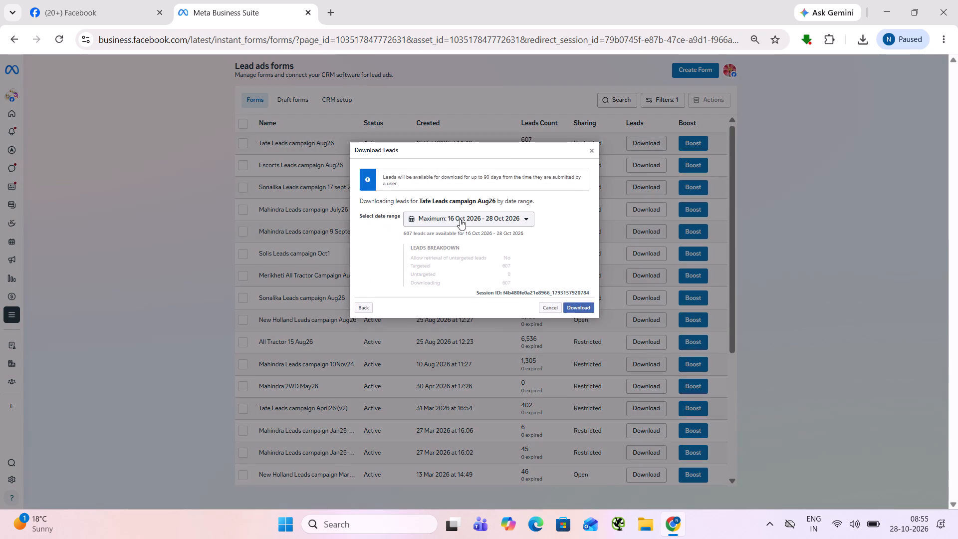
pyautogui.click(460, 219)
pyautogui.click(435, 269)
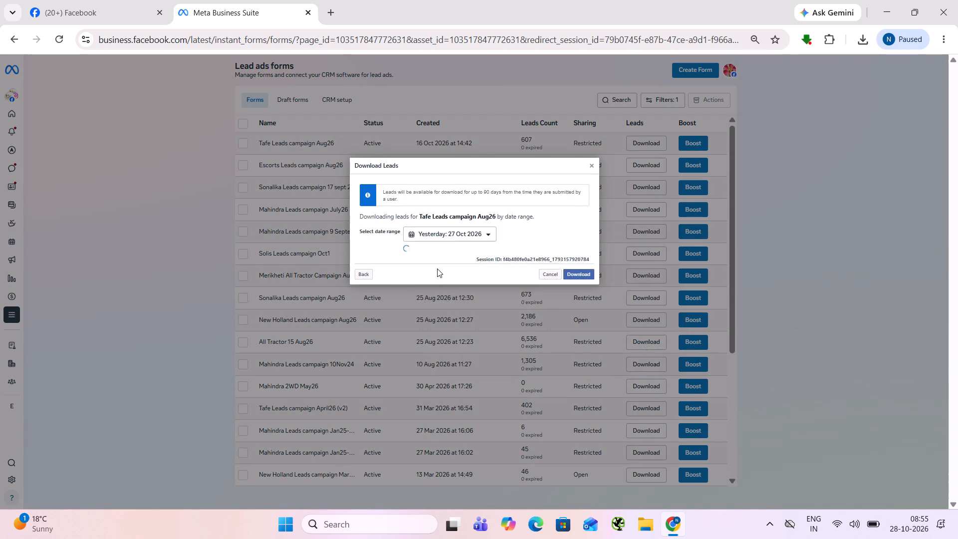
pyautogui.click(570, 305)
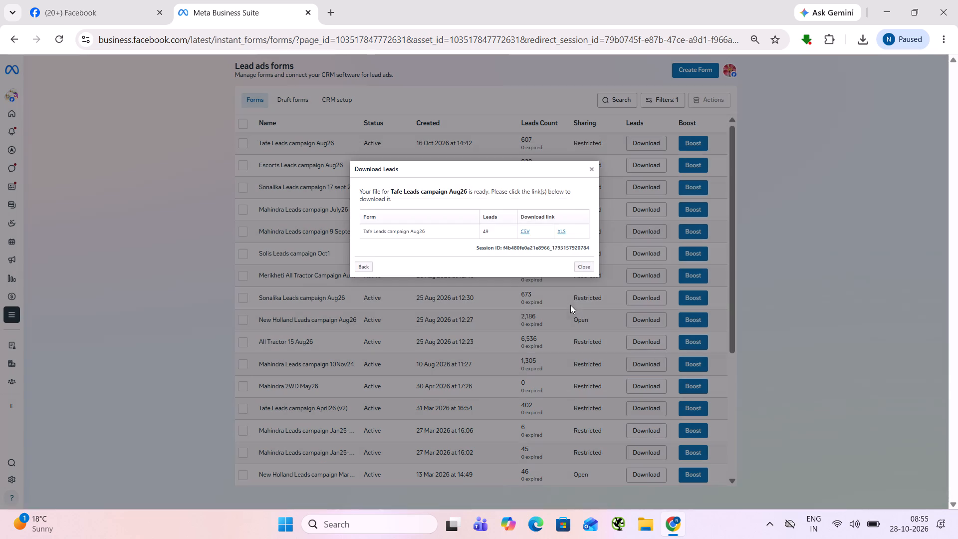
pyautogui.click(562, 232)
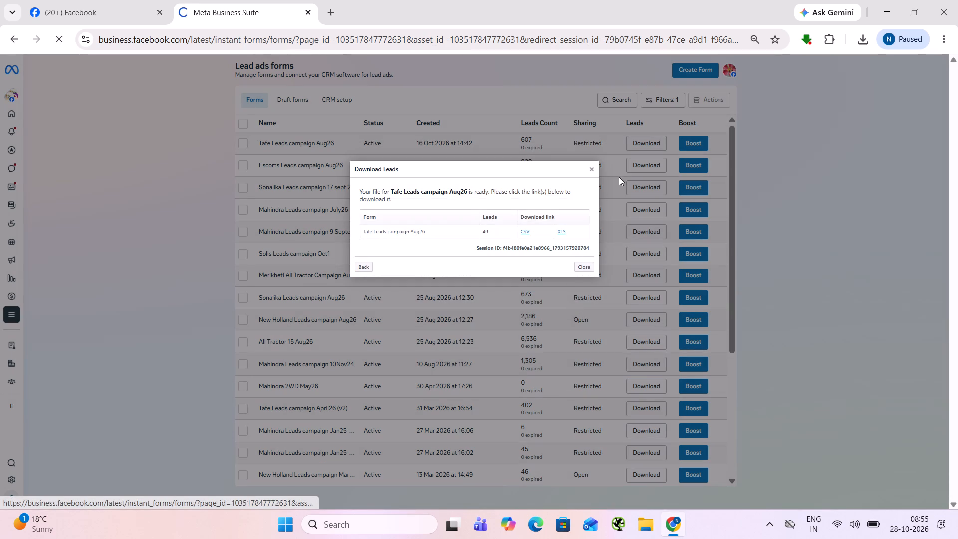
pyautogui.click(712, 67)
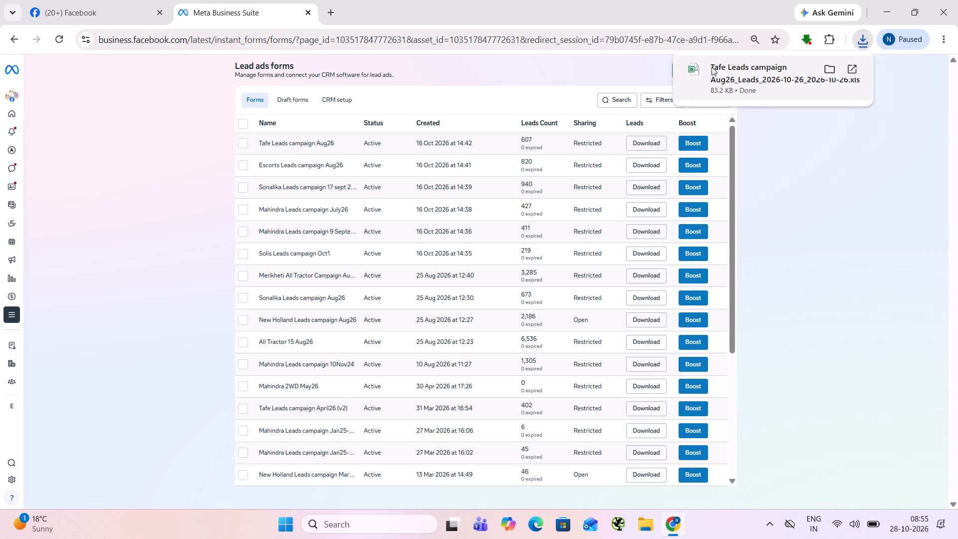
# Open the downloaded Tafe Leads campaign Aug26 file in Excel despite the format mismatch and enable editing.
pyautogui.click(848, 66)
pyautogui.click(848, 66)
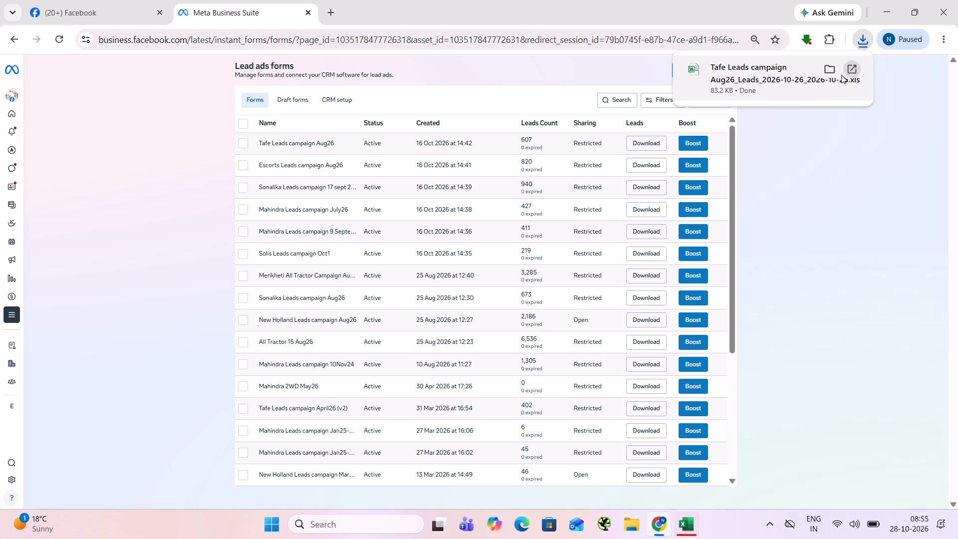
pyautogui.click(685, 522)
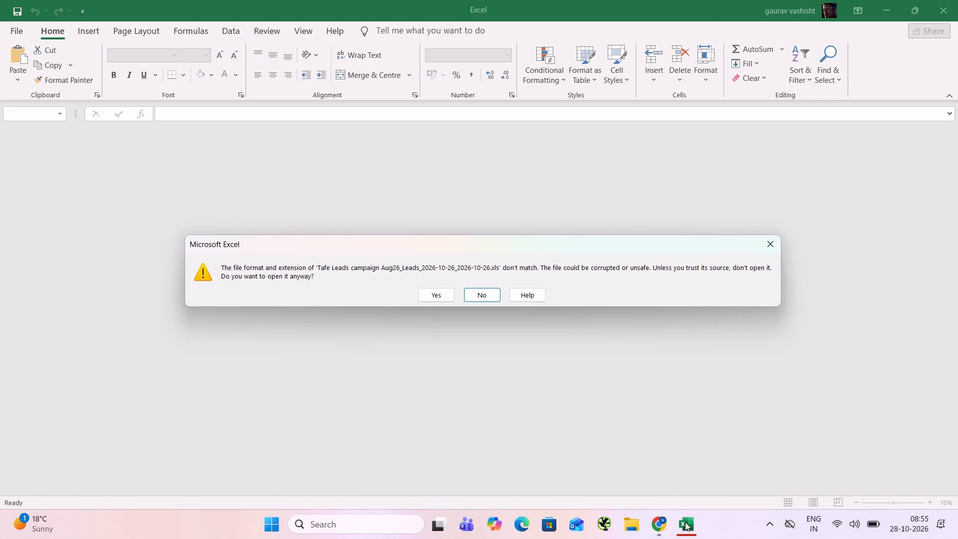
pyautogui.click(433, 296)
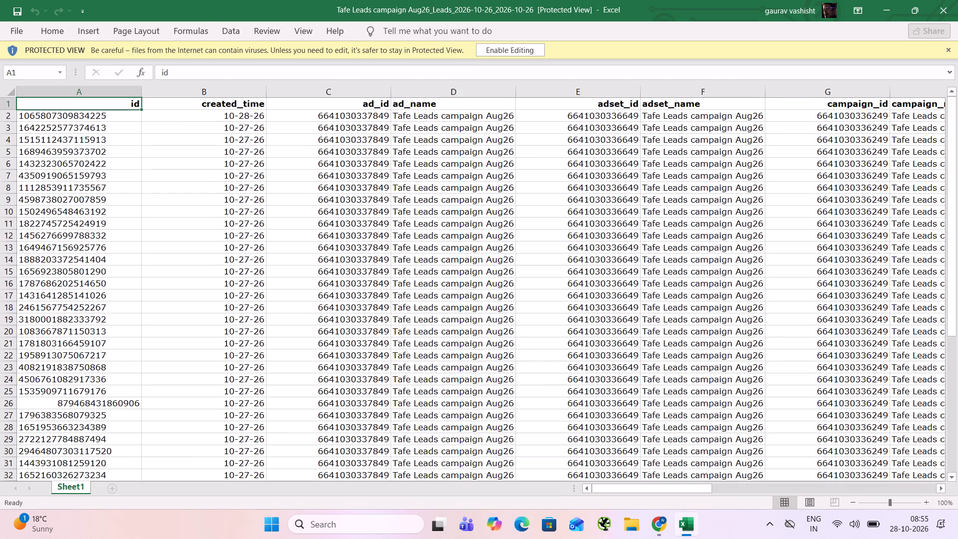
pyautogui.click(528, 43)
pyautogui.click(523, 47)
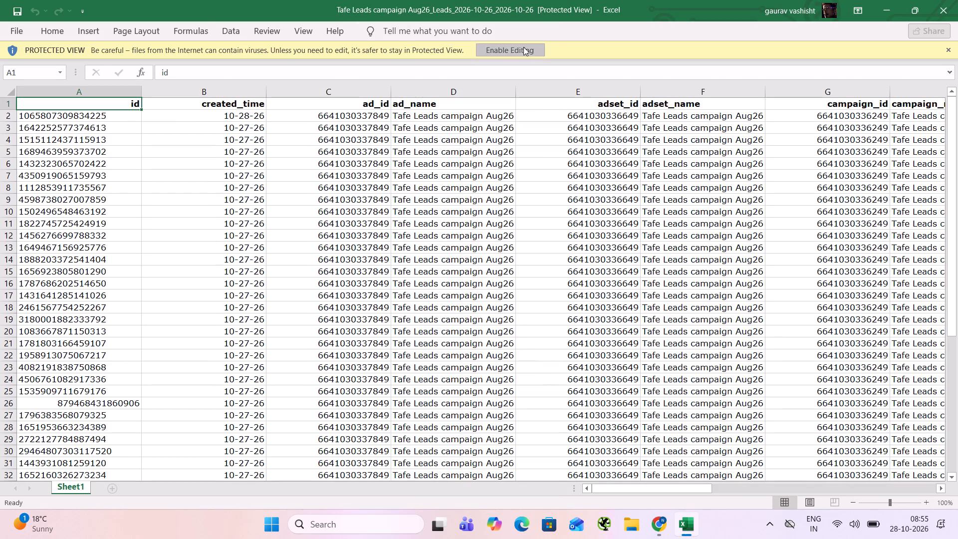
# Set the state in row 2 to Uttar Pradesh and clear that row's city.
pyautogui.hotkey('ctrl', 'Right')
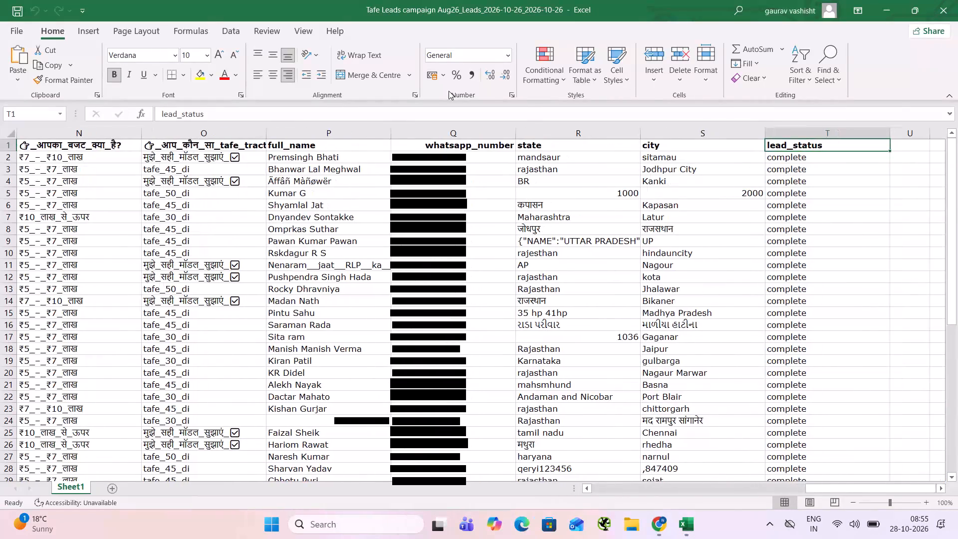
pyautogui.click(554, 161)
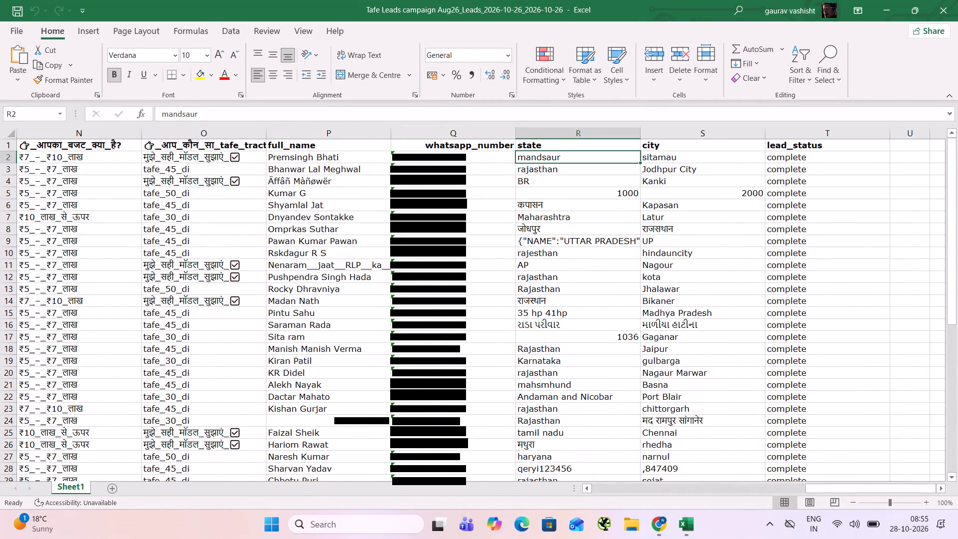
pyautogui.write('Uttar Pradesh')
pyautogui.press('Right')
pyautogui.press('BackSpace')
pyautogui.press('Down')
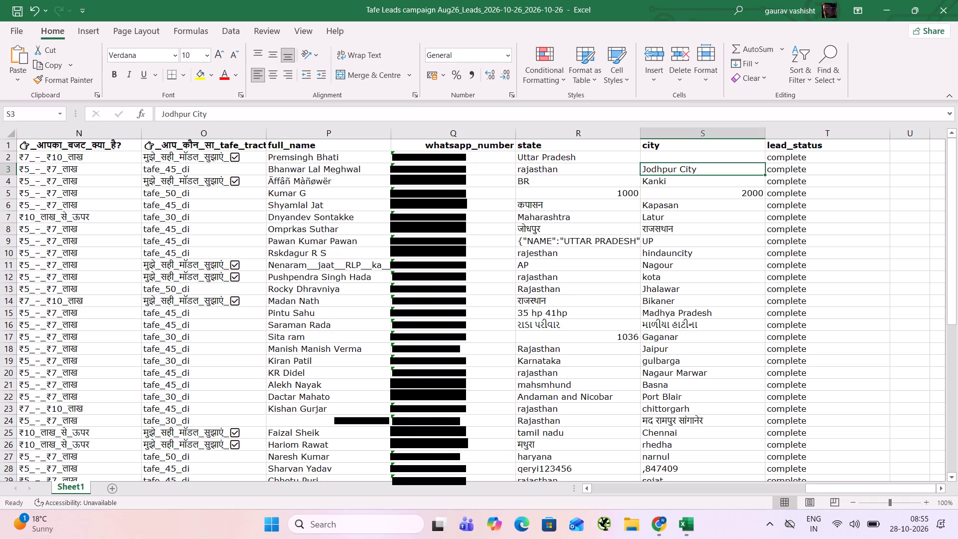
# Set the state in row 3 to Rajasthan.
pyautogui.press('Left')
pyautogui.write('Rajasthan')
pyautogui.press('Down')
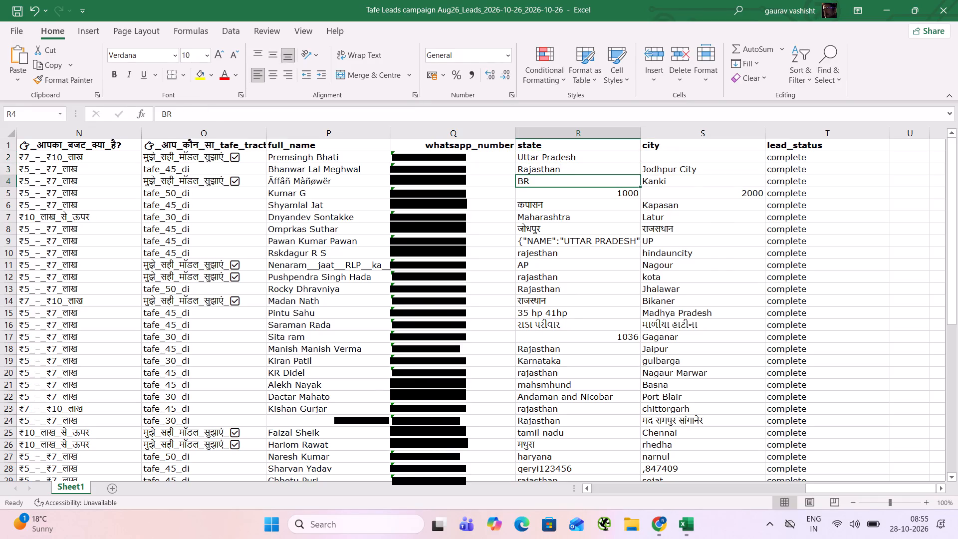
# Set the state in row 4 to Bihar.
pyautogui.hotkey('shift', 'n')
pyautogui.press('BackSpace')
pyautogui.write('Bihar')
pyautogui.press('Right')
# Clear the numeric state and city entries in row 5.
pyautogui.press('Down')
pyautogui.press('BackSpace')
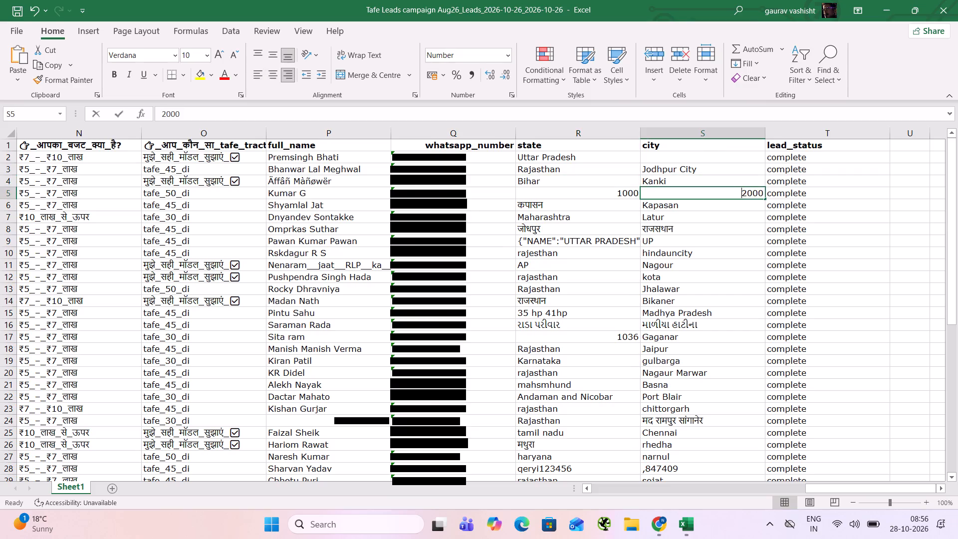
pyautogui.press('Left')
pyautogui.press('BackSpace')
# Copy Uttar Pradesh from row 2 into the state cell of row 6.
pyautogui.press('Up')
pyautogui.press('Up')
pyautogui.press('Up')
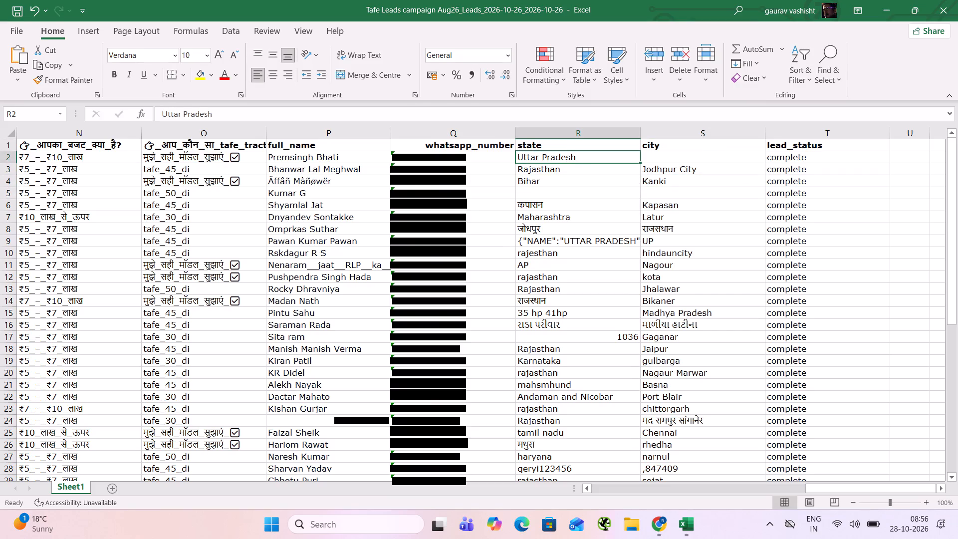
pyautogui.hotkey('ctrl', 'c')
pyautogui.press('Down')
pyautogui.press('Down')
pyautogui.press('Down')
pyautogui.press('Down')
pyautogui.hotkey('ctrl', 'v')
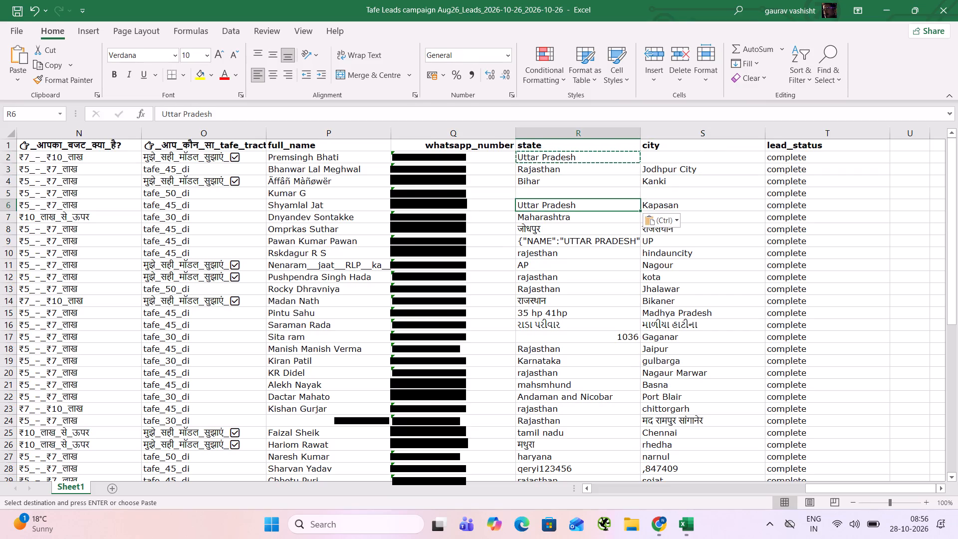
# Clear the city in row 8 and set that row's state to Rajasthan.
pyautogui.press('Down')
pyautogui.press('Right')
pyautogui.press('Down')
pyautogui.press('BackSpace')
pyautogui.press('Left')
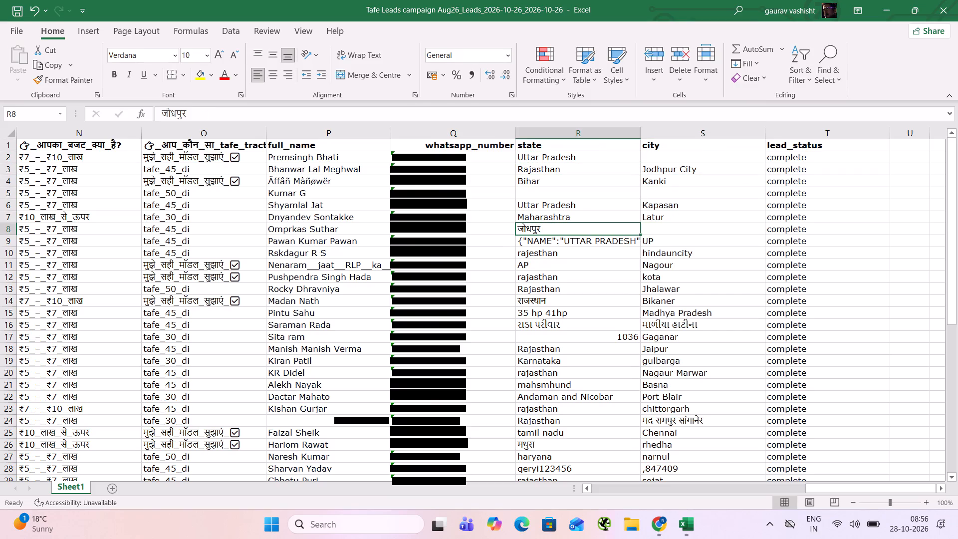
pyautogui.write('Rajasthan')
# Copy Uttar Pradesh from row 6 into row 9's state and clear that row's city.
pyautogui.press('Up')
pyautogui.press('Up')
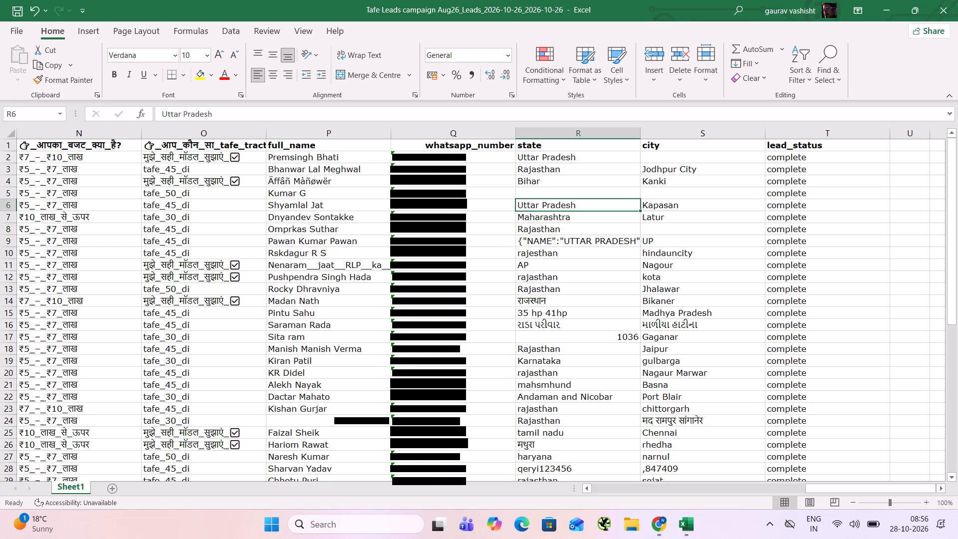
pyautogui.hotkey('ctrl', 'v')
pyautogui.hotkey('ctrl', 'c')
pyautogui.hotkey('ctrl', 'c')
pyautogui.press('Down')
pyautogui.press('Down')
pyautogui.press('Down')
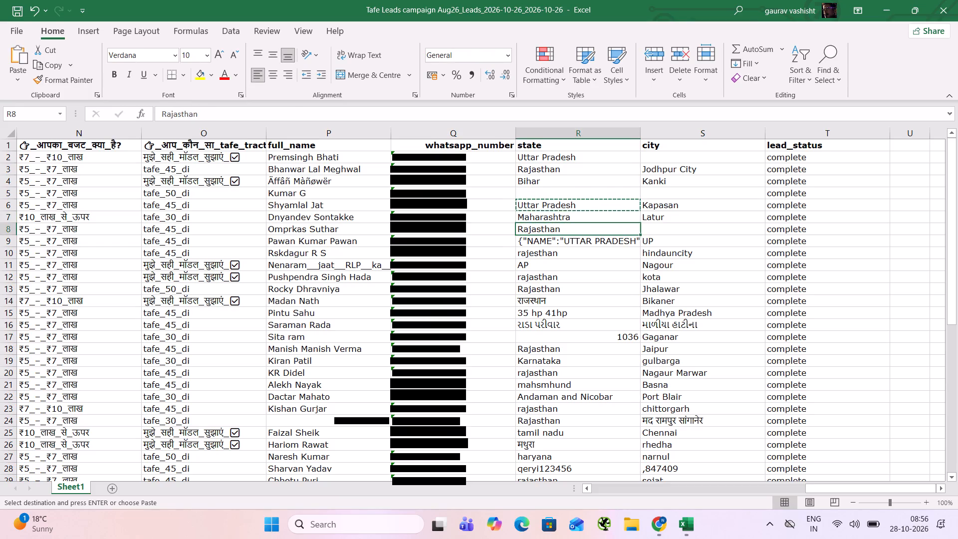
pyautogui.hotkey('ctrl', 'v')
pyautogui.hotkey('ctrl', 'Right')
pyautogui.press('Left')
pyautogui.press('BackSpace')
# Set row 10's state to Rajasthan and its city to Hindun.
pyautogui.press('Down')
pyautogui.press('Left')
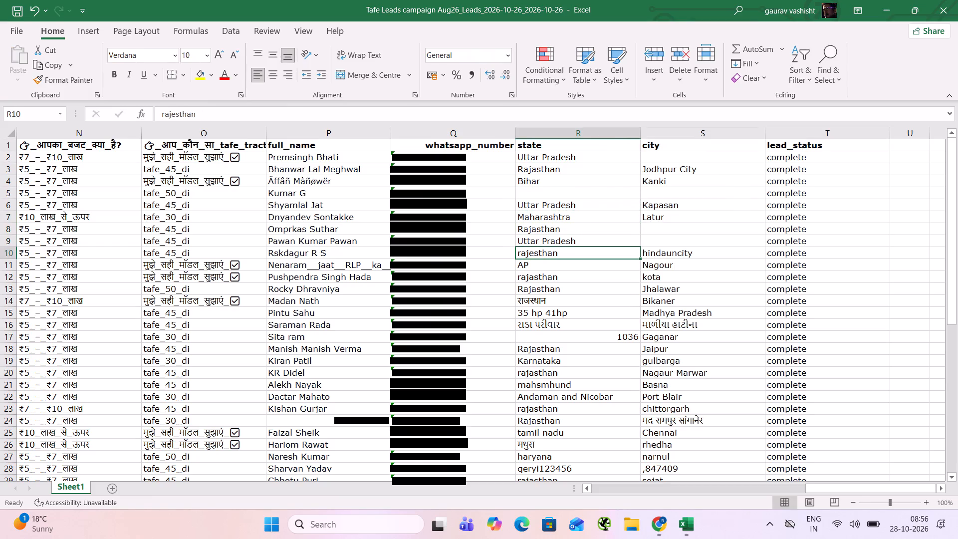
pyautogui.write('Rajasthan')
pyautogui.press('Right')
pyautogui.press('BackSpace')
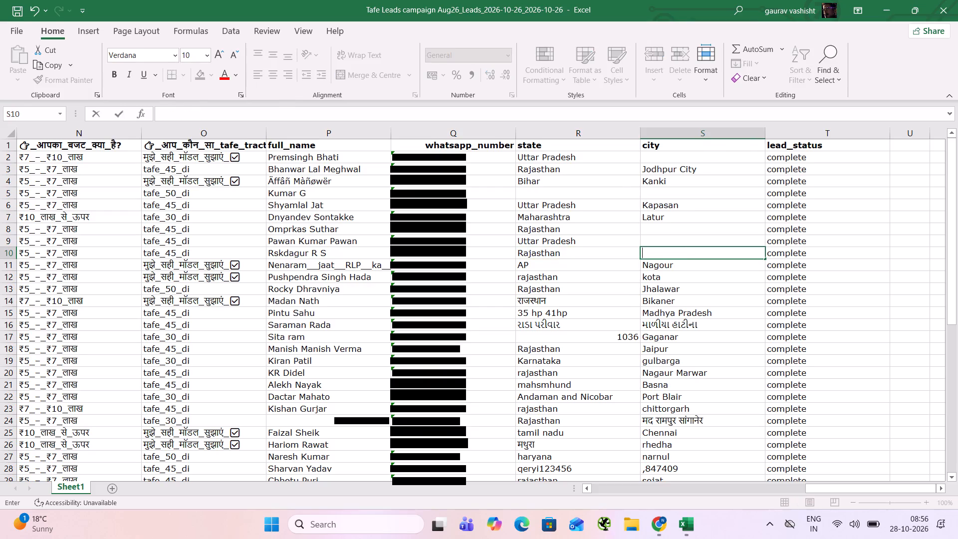
pyautogui.write('Hindun')
pyautogui.press('space')
pyautogui.hotkey('shift', 'c')
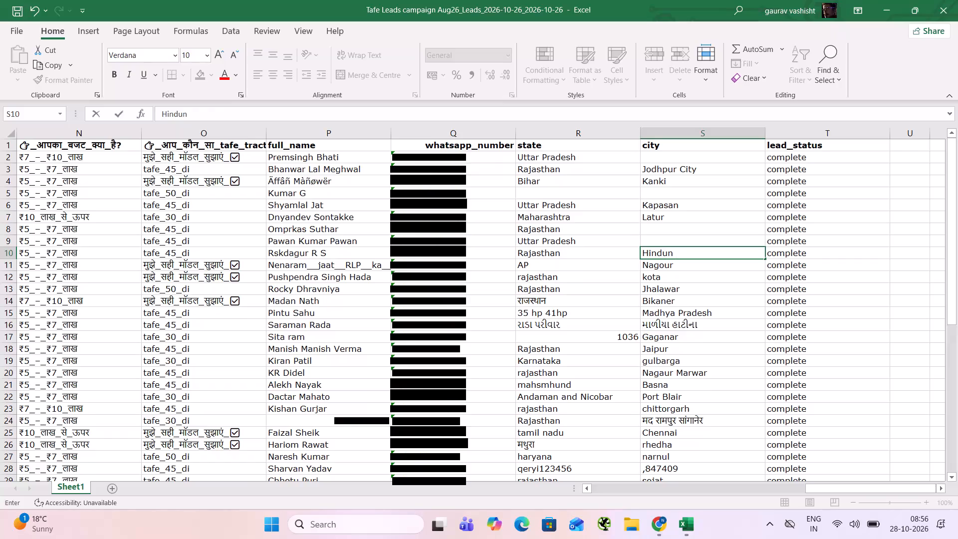
pyautogui.press('BackSpace')
pyautogui.press('Return')
pyautogui.press('Up')
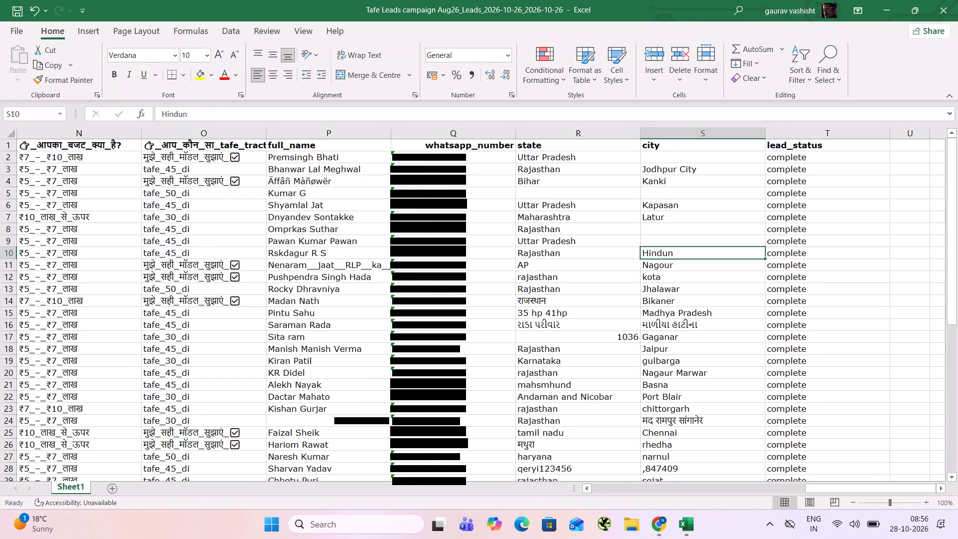
# Set the state in row 11 to Andhra Pradesh.
pyautogui.press('Left')
pyautogui.press('Down')
pyautogui.write('Andhra Pradesh')
pyautogui.press('Right')
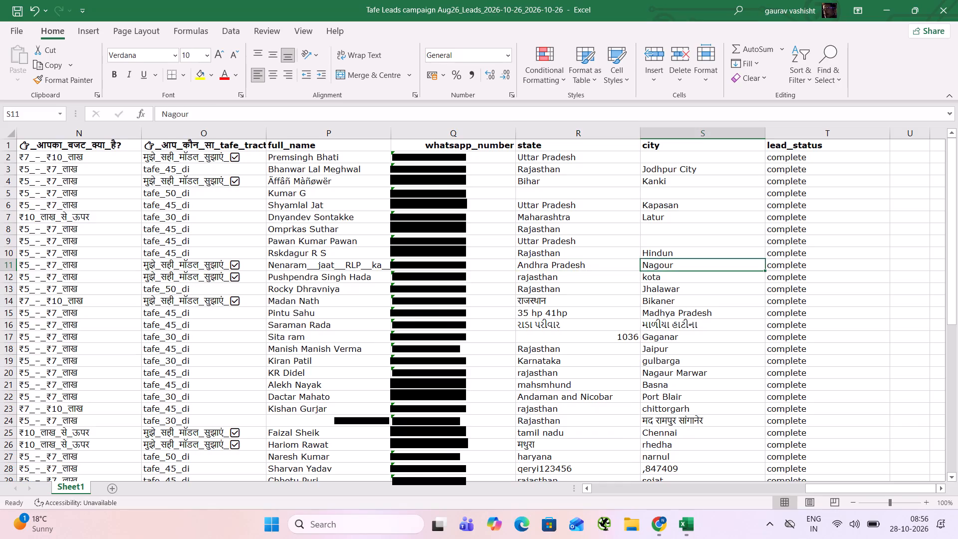
# Set row 12's city to Kota and its state to Rajasthan.
pyautogui.press('Down')
pyautogui.hotkey('shift', 'l')
pyautogui.press('BackSpace')
pyautogui.press('BackSpace')
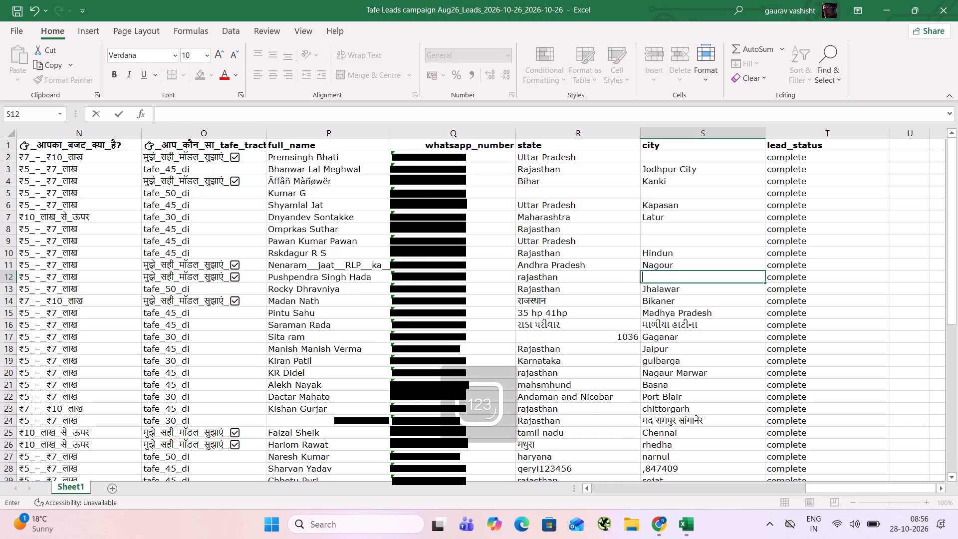
pyautogui.write('Ko')
pyautogui.press('t')
pyautogui.press('a')
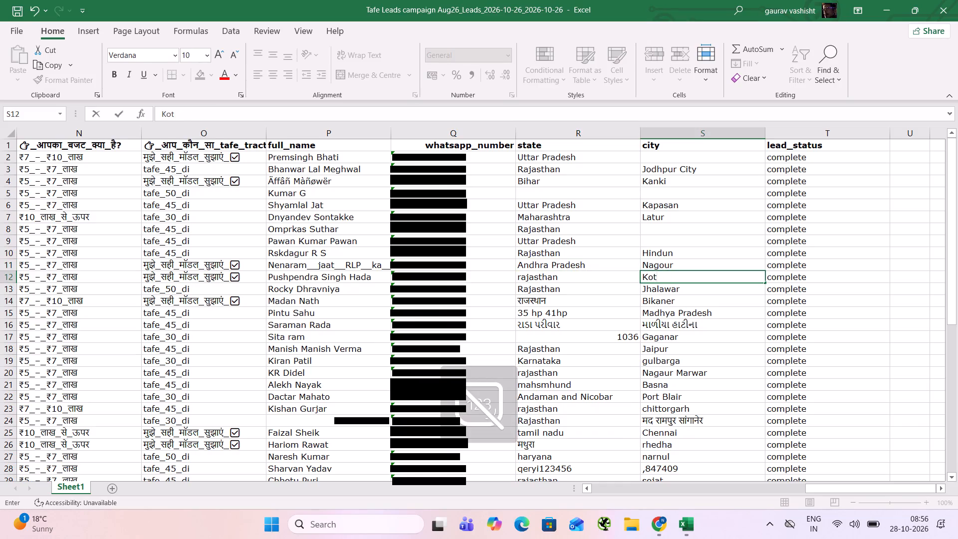
pyautogui.press('a')
pyautogui.press('Left')
pyautogui.write('Rajasthan')
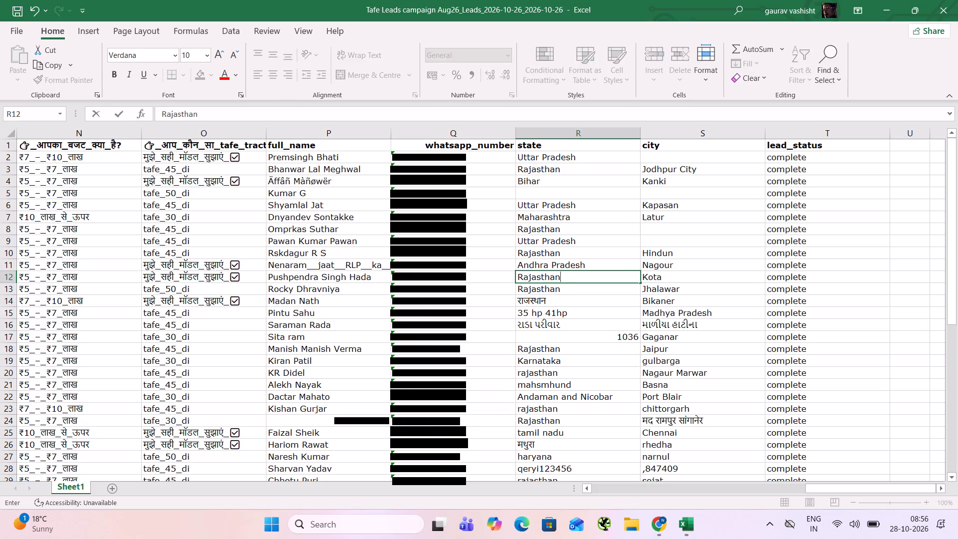
# Copy Rajasthan from row 13 into the state cell of row 14.
pyautogui.press('Down')
pyautogui.hotkey('ctrl', 'c')
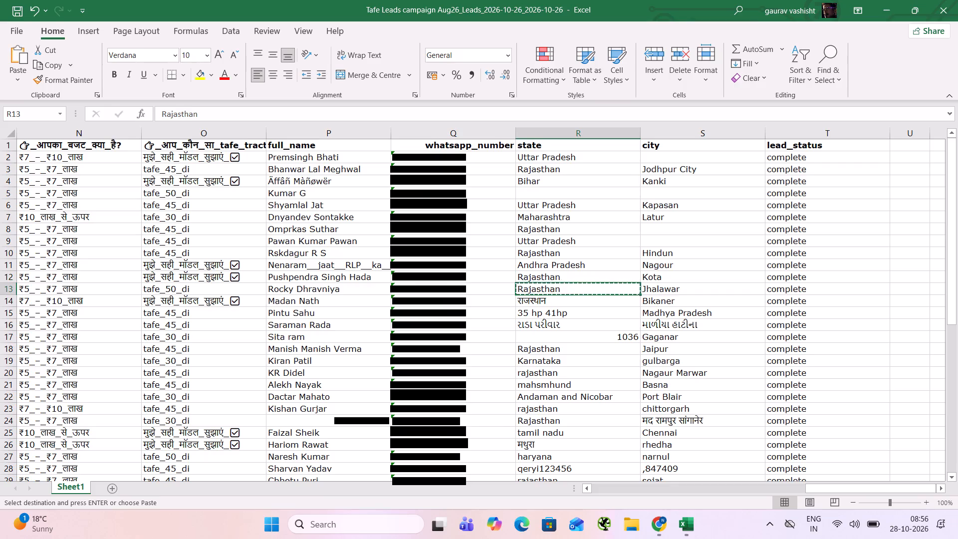
pyautogui.press('Down')
pyautogui.hotkey('ctrl', 'v')
# Move Madhya Pradesh in row 15 from the city cell to the state cell.
pyautogui.press('Down')
pyautogui.press('Right')
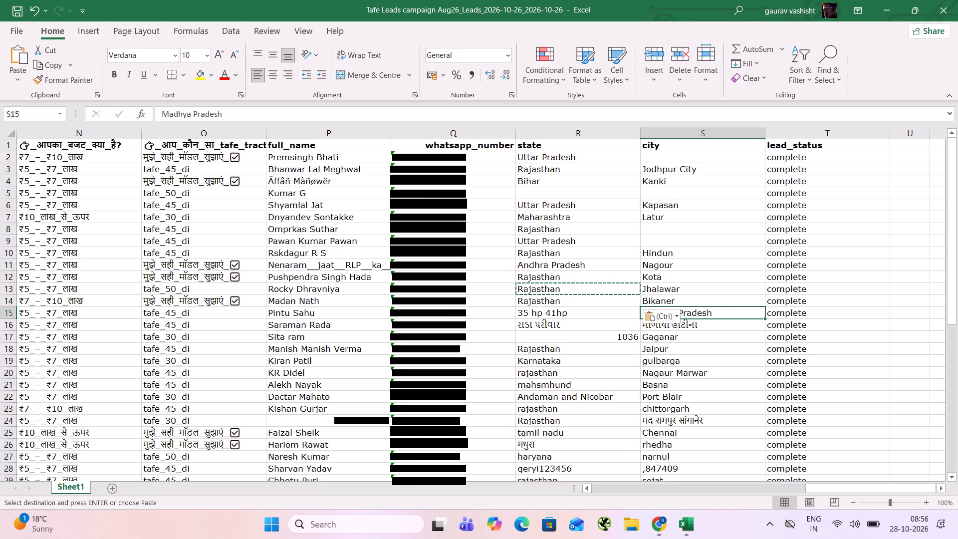
pyautogui.hotkey('ctrl', 'x')
pyautogui.press('Left')
pyautogui.hotkey('ctrl', 'v')
# Set the state in row 16 to Gujarat and clear that row's city.
pyautogui.press('Down')
pyautogui.write('Gujarat')
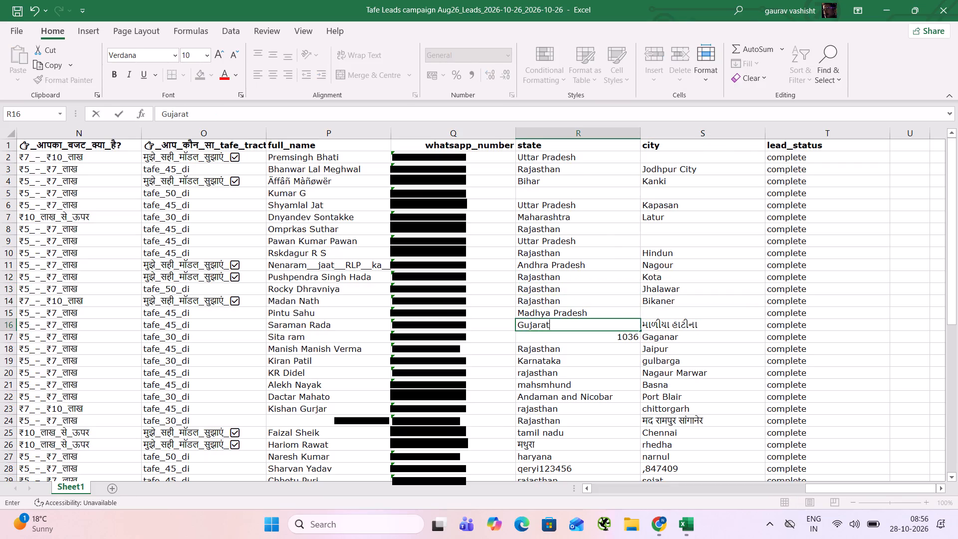
pyautogui.press('Right')
pyautogui.press('BackSpace')
# Clear both the state and the city in row 17.
pyautogui.press('Down')
pyautogui.press('Left')
pyautogui.press('BackSpace')
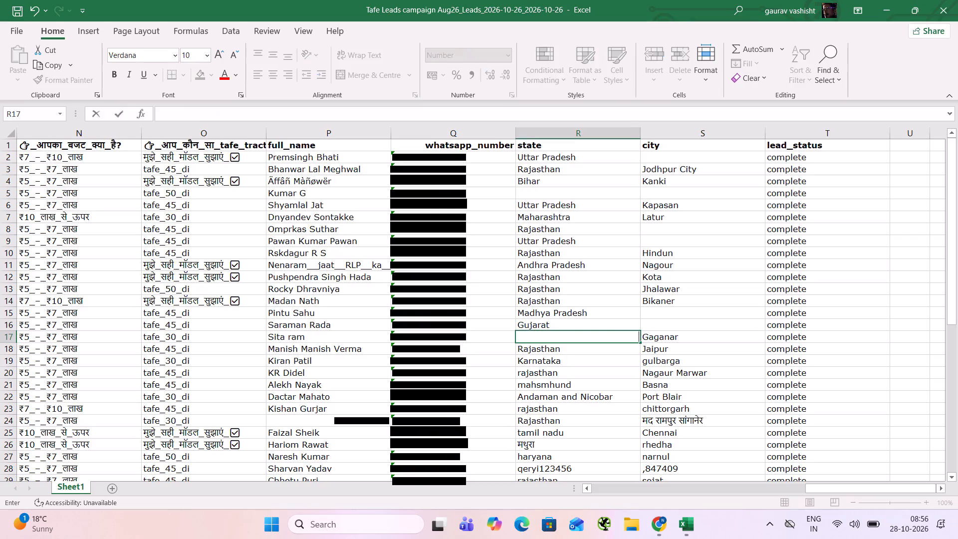
pyautogui.press('Right')
pyautogui.press('BackSpace')
# Copy Rajasthan from row 18 into row 20's state and clear the city in row 19.
pyautogui.press('Down')
pyautogui.press('Left')
pyautogui.press('Down')
pyautogui.press('Down')
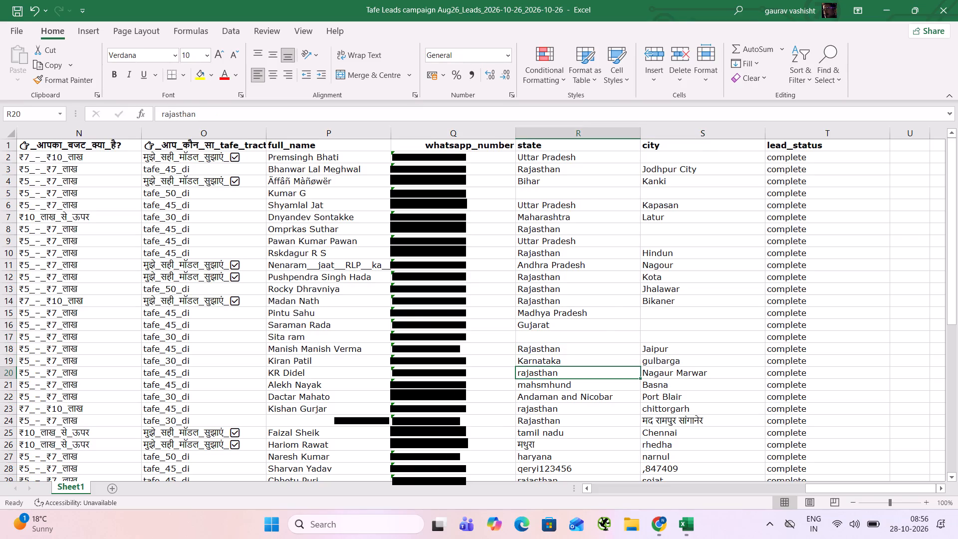
pyautogui.press('Up')
pyautogui.press('Up')
pyautogui.hotkey('ctrl', 'c')
pyautogui.press('Down')
pyautogui.press('Down')
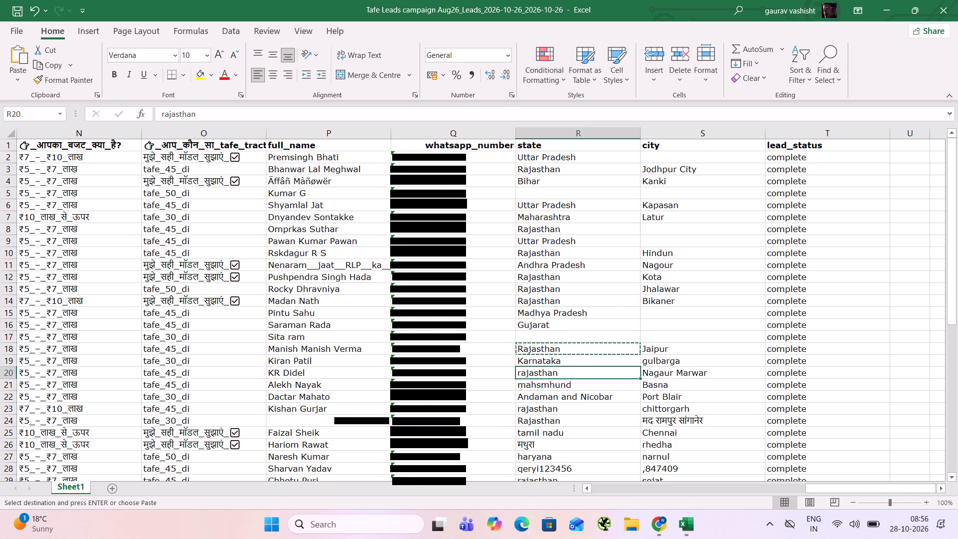
pyautogui.hotkey('ctrl', 'v')
pyautogui.press('Right')
pyautogui.press('Up')
pyautogui.press('BackSpace')
# Set the state in row 21 to Uttar Pradesh.
pyautogui.press('Down')
pyautogui.press('Down')
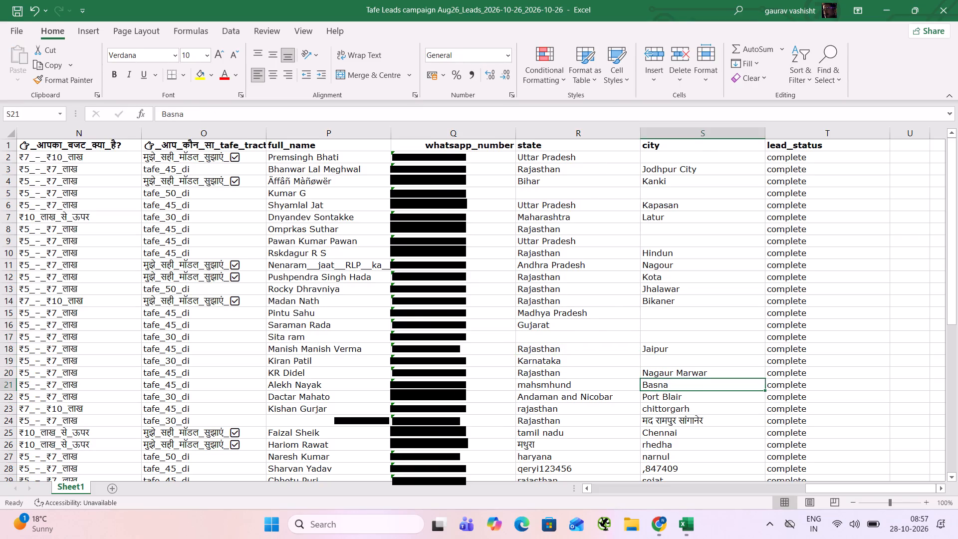
pyautogui.press('Left')
pyautogui.write('Uttar')
pyautogui.press('space')
pyautogui.press('Return')
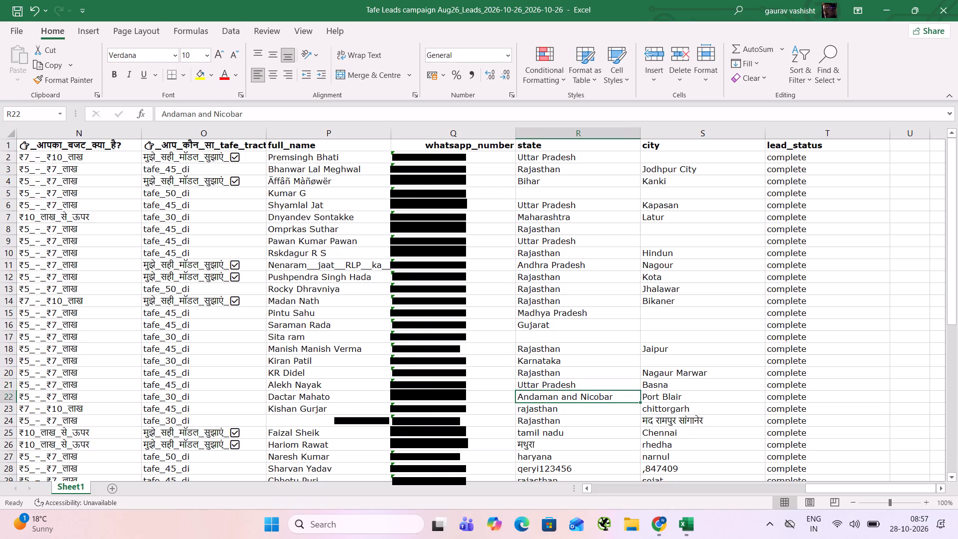
# Clear the city in row 23 and copy Rajasthan from row 24 into its state.
pyautogui.press('Right')
pyautogui.press('Down')
pyautogui.press('BackSpace')
pyautogui.press('Left')
pyautogui.press('Down')
pyautogui.hotkey('ctrl', 'c')
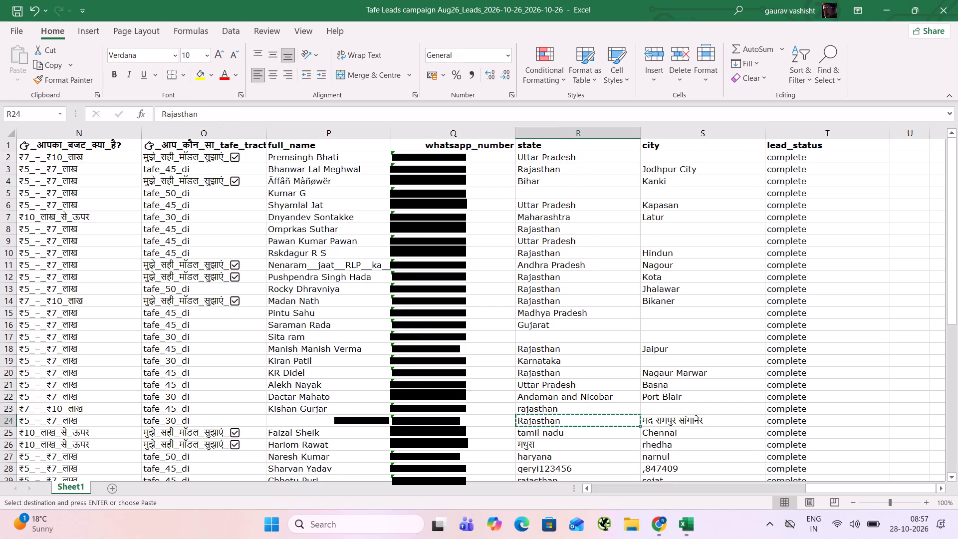
pyautogui.press('Up')
pyautogui.hotkey('ctrl', 'v')
# Set the state in row 25 to Tamil Nadu and clear the city in row 24.
pyautogui.press('Down')
pyautogui.press('Down')
pyautogui.write('Tamil Nadu')
pyautogui.press('Right')
pyautogui.press('Up')
pyautogui.press('BackSpace')
# Clear the city in row 26 and set that row's state cell to Mathura.
pyautogui.press('Down')
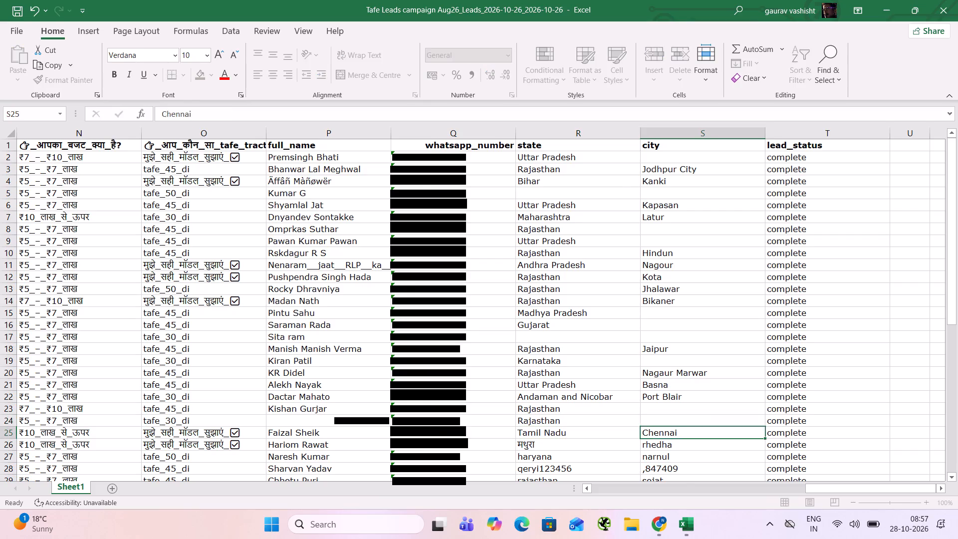
pyautogui.press('Down')
pyautogui.press('BackSpace')
pyautogui.press('Left')
pyautogui.write('Mathura')
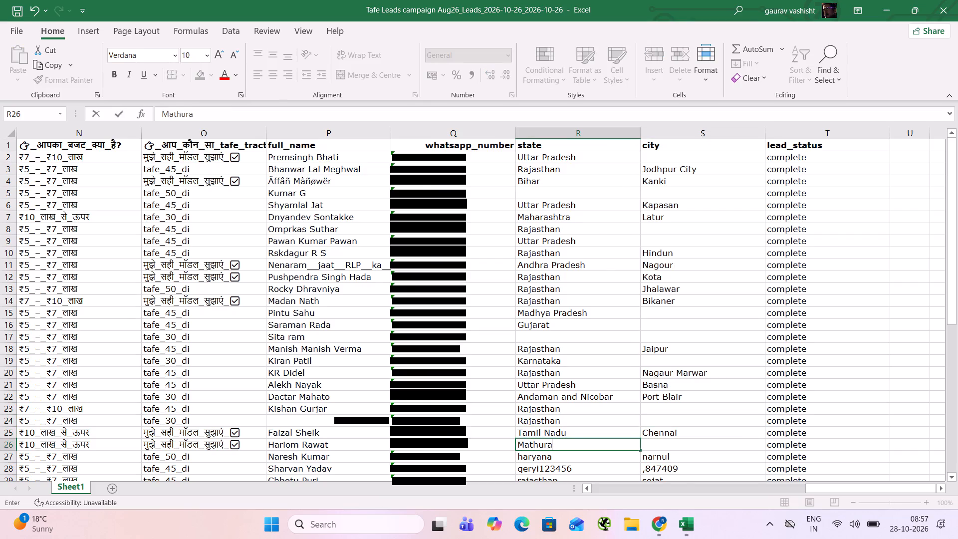
# Set the state in row 27 to Haryana and clear that row's city.
pyautogui.press('Left')
pyautogui.press('Down')
pyautogui.press('Right')
pyautogui.write('Haryana')
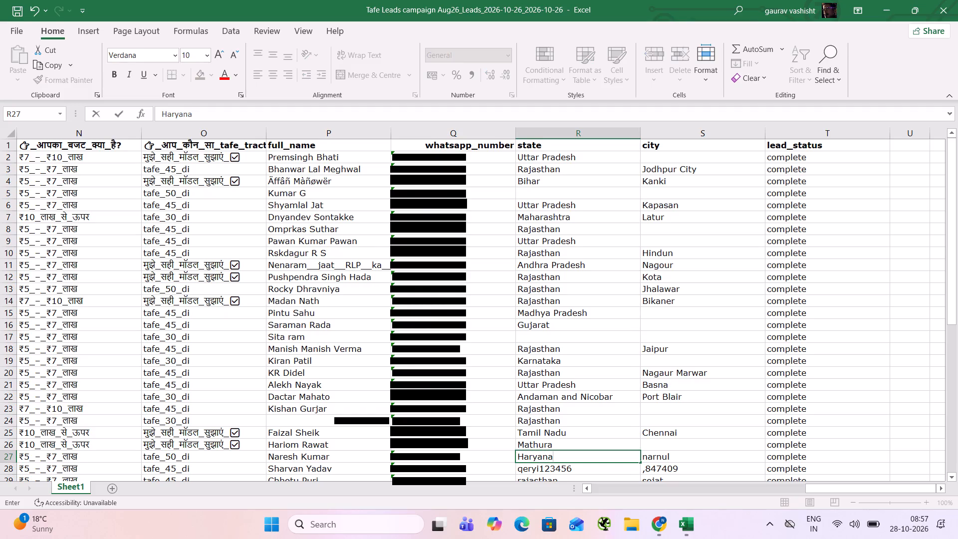
pyautogui.press('Right')
pyautogui.press('BackSpace')
# Clear the invalid city and state entries in row 28.
pyautogui.press('Down')
pyautogui.press('BackSpace')
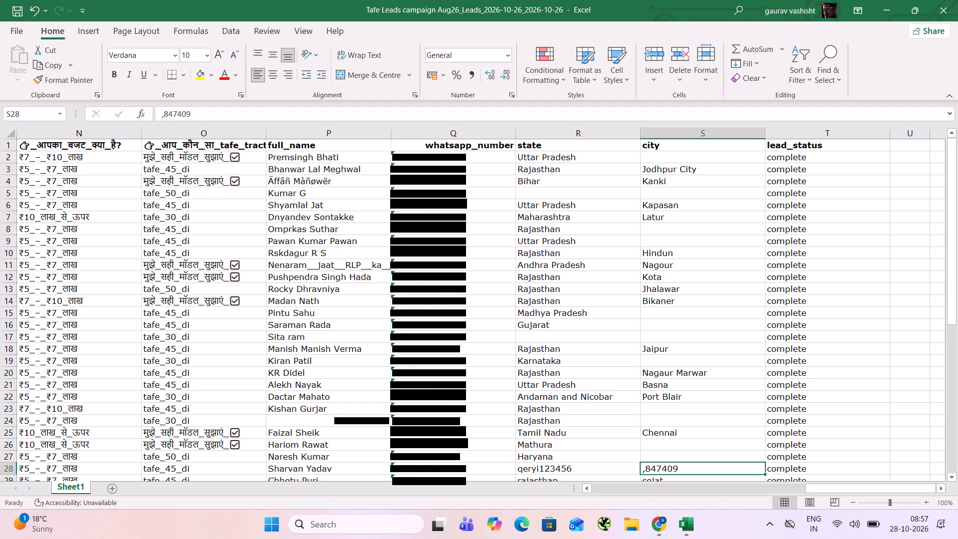
pyautogui.press('Left')
pyautogui.press('BackSpace')
# Copy Uttar Pradesh from row 21 into the state cell of row 28.
pyautogui.press('Up')
pyautogui.press('Up')
pyautogui.press('Up')
pyautogui.press('Up')
pyautogui.press('Up')
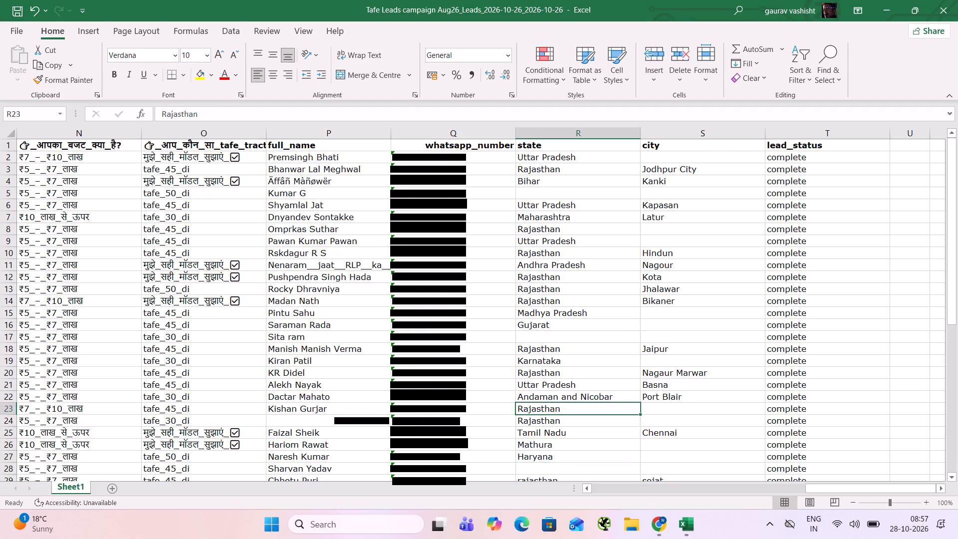
pyautogui.press('Up')
pyautogui.press('Up')
pyautogui.hotkey('ctrl', 'c')
pyautogui.press('Down')
pyautogui.press('Down')
pyautogui.press('Down')
pyautogui.press('Down')
pyautogui.press('Down')
pyautogui.press('Down')
pyautogui.press('Down')
pyautogui.press('Down')
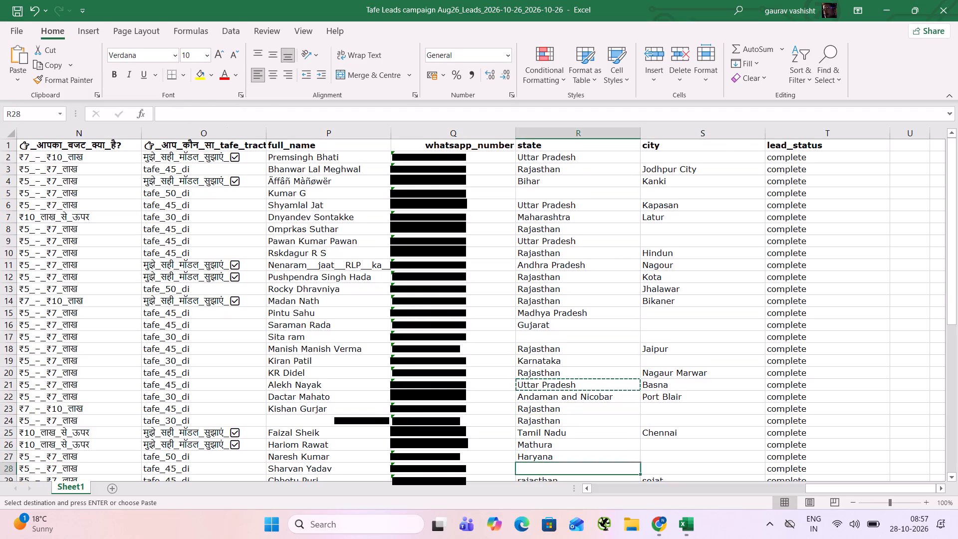
pyautogui.press('Up')
pyautogui.hotkey('ctrl', 'v')
# Set the state in row 29 to Rajasthan and clear that row's city.
pyautogui.press('Down')
pyautogui.write('Rakja')
pyautogui.press('BackSpace')
pyautogui.press('BackSpace')
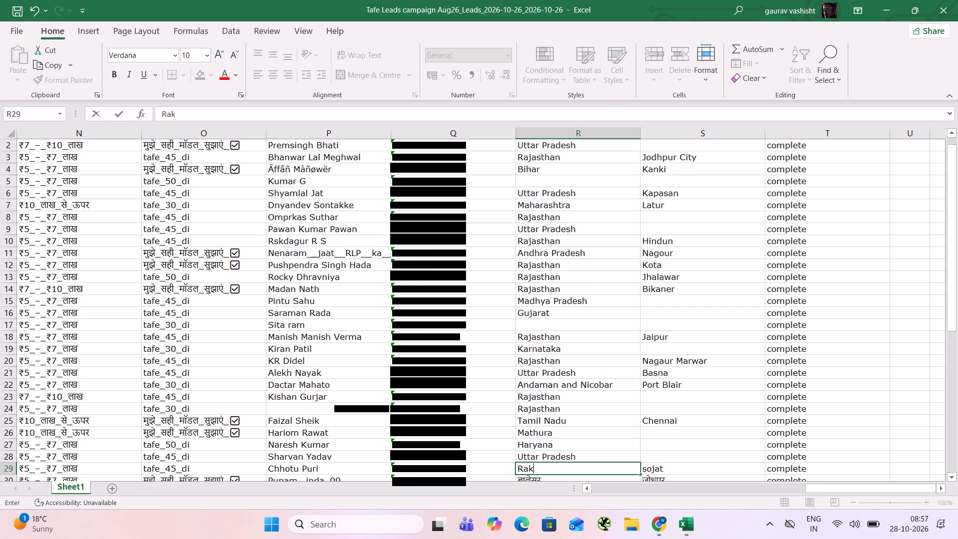
pyautogui.press('BackSpace')
pyautogui.write('jasthan')
pyautogui.press('Right')
pyautogui.press('BackSpace')
# Clear the city in row 30 and fill its state with Rajasthan from the row above.
pyautogui.press('Down')
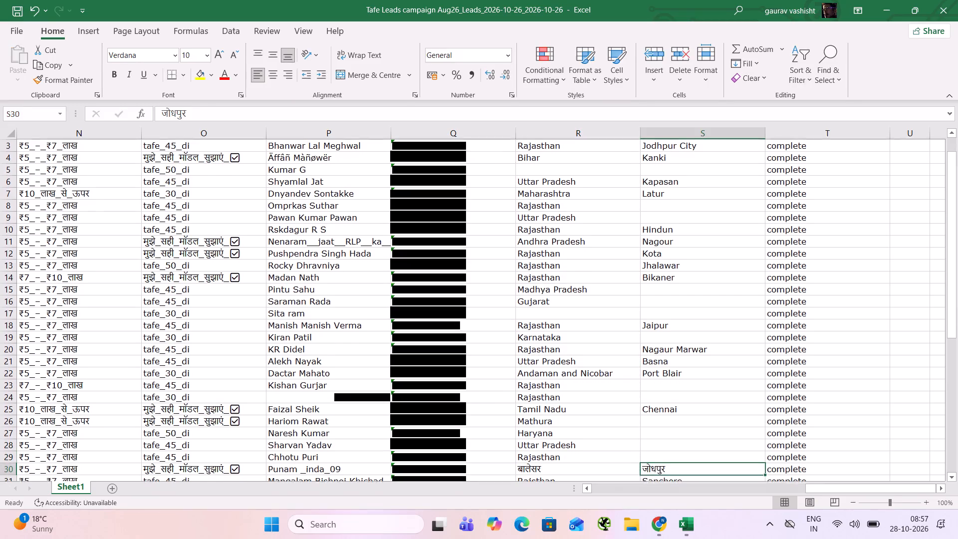
pyautogui.press('BackSpace')
pyautogui.press('Left')
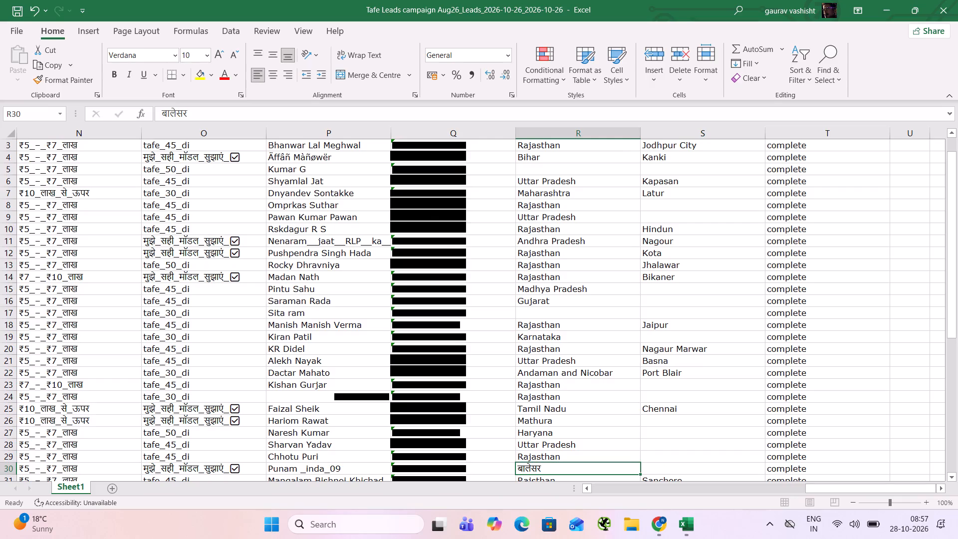
pyautogui.hotkey('ctrl', 'd')
pyautogui.press('Right')
pyautogui.press('Up')
pyautogui.press('Down')
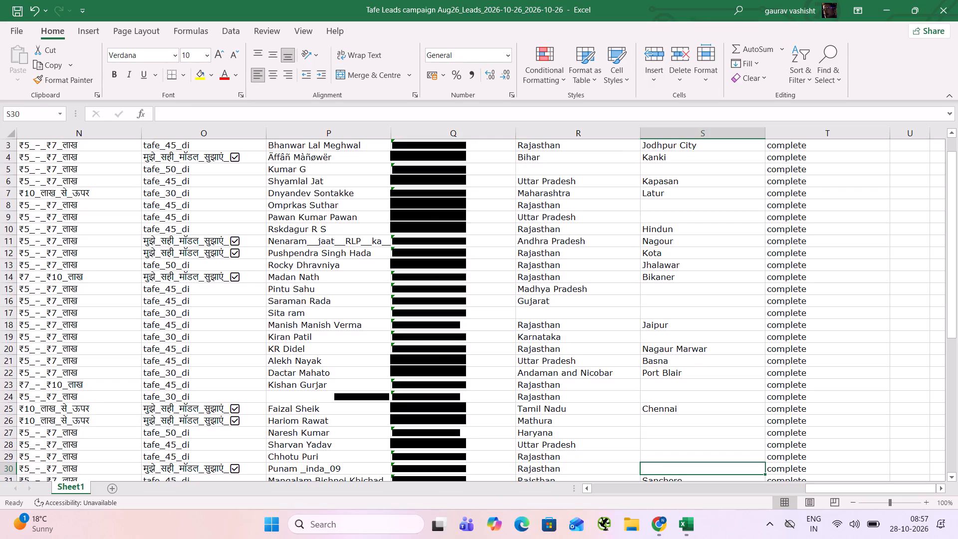
# Fill the state in row 31 with Rajasthan from the row above and set row 32's state to Bihar.
pyautogui.press('Down')
pyautogui.press('Left')
pyautogui.press('Down')
pyautogui.press('Up')
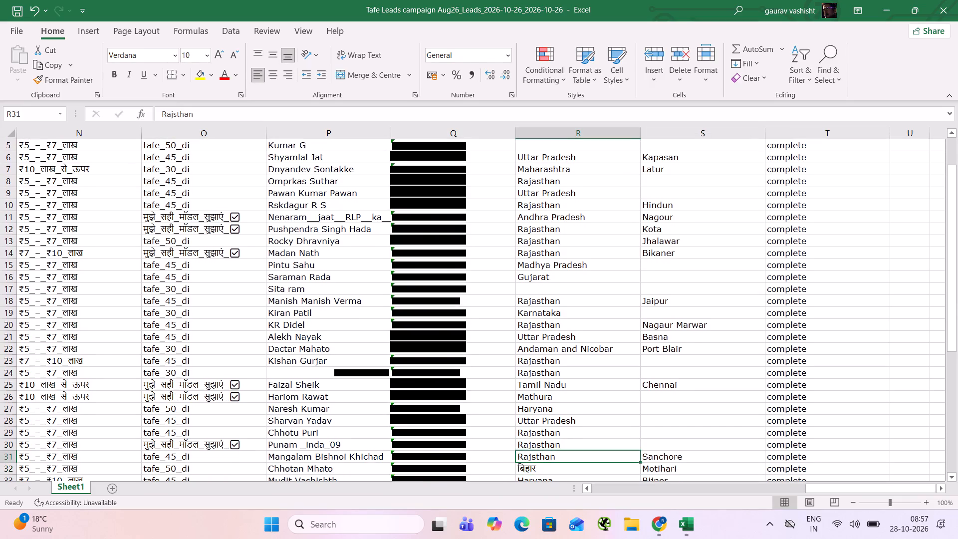
pyautogui.hotkey('ctrl', 'd')
pyautogui.press('Down')
pyautogui.write('Bihar')
pyautogui.press('Right')
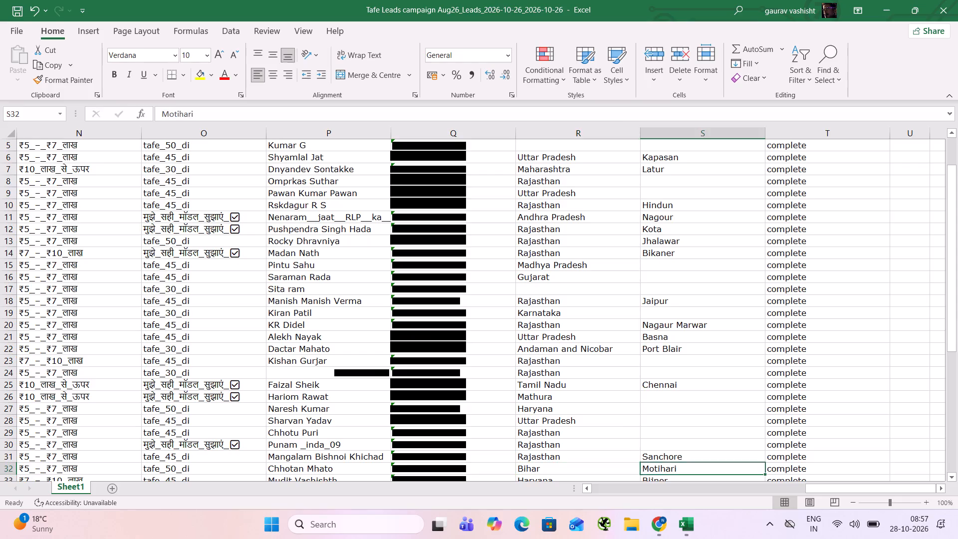
# Clear the mismatched city in row 35, keeping Delhi as its state.
pyautogui.press('Down')
pyautogui.press('Left')
pyautogui.press('Down')
pyautogui.press('Right')
pyautogui.press('Down')
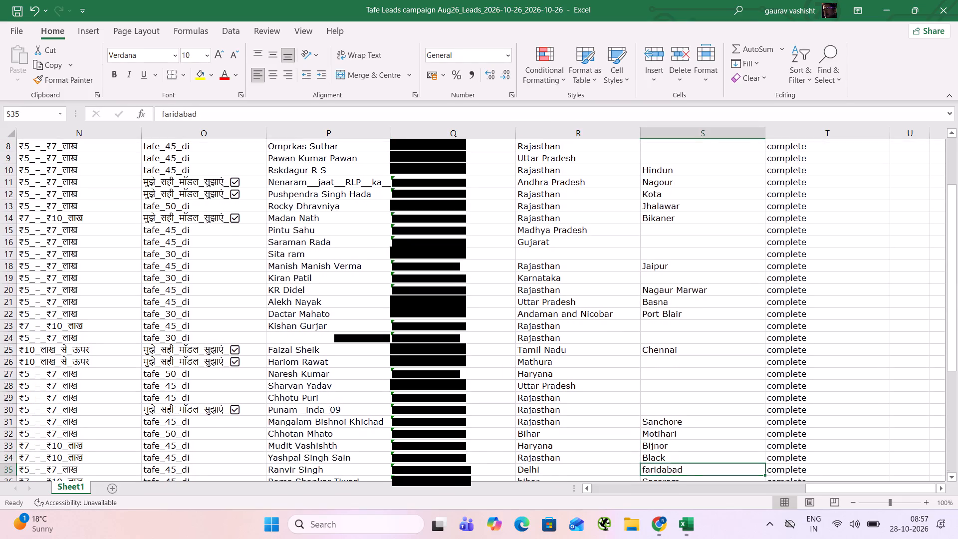
pyautogui.press('BackSpace')
# Set the state in row 36 to Bihar and the state in row 37 to Madhya Pradesh.
pyautogui.press('Left')
pyautogui.press('Down')
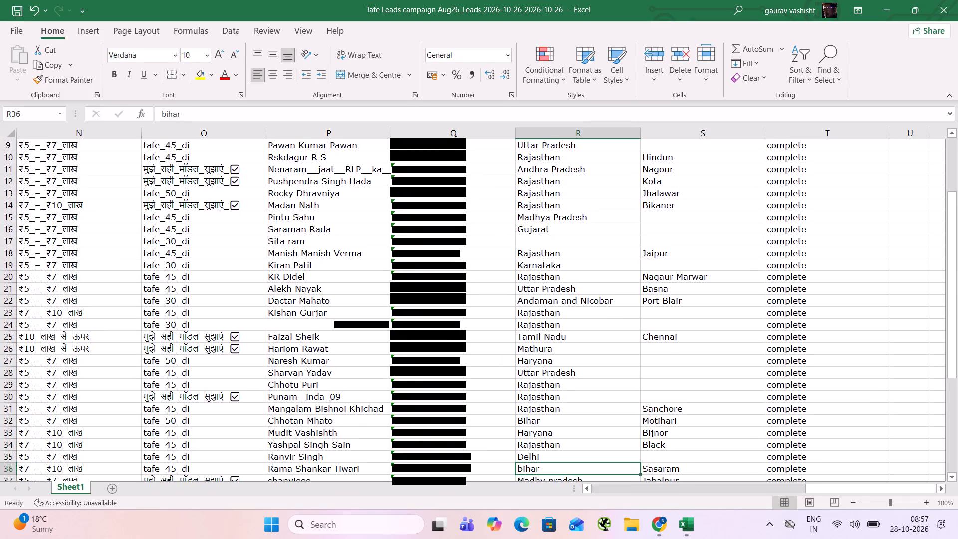
pyautogui.write('Bihar')
pyautogui.press('Down')
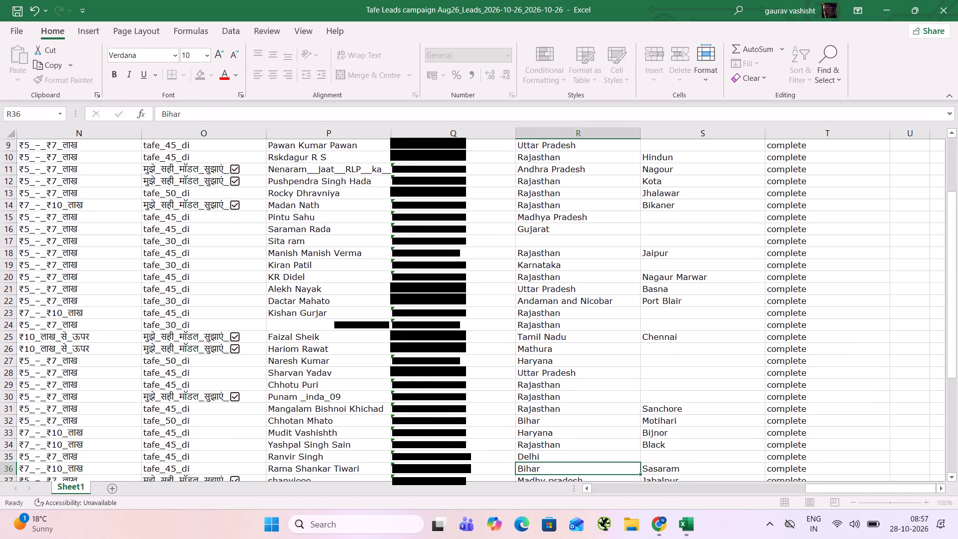
pyautogui.press('Right')
pyautogui.press('Left')
pyautogui.write('Madhya')
pyautogui.press('space')
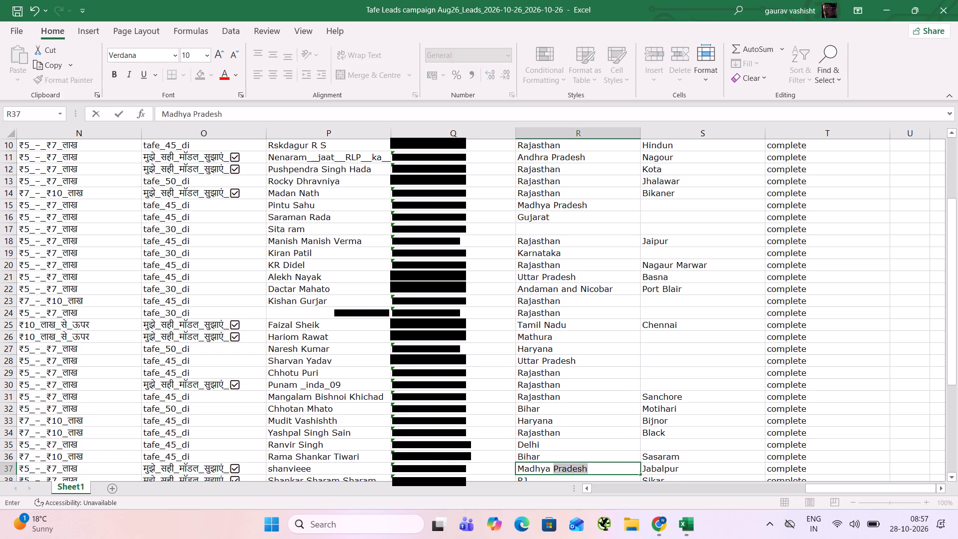
pyautogui.press('Return')
pyautogui.press('Up')
pyautogui.press('Return')
# Copy Rajasthan from row 34 into the state cells of rows 38 and 39.
pyautogui.press('Up')
pyautogui.press('Up')
pyautogui.press('Up')
pyautogui.press('Up')
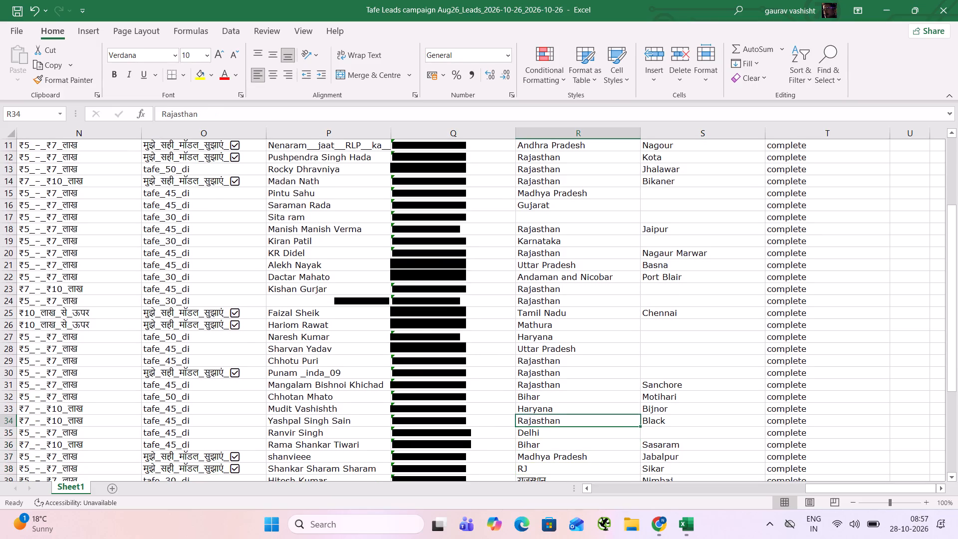
pyautogui.hotkey('ctrl', 'c')
pyautogui.press('Down')
pyautogui.press('Down')
pyautogui.press('Down')
pyautogui.press('Down')
pyautogui.hotkey('ctrl', 'v')
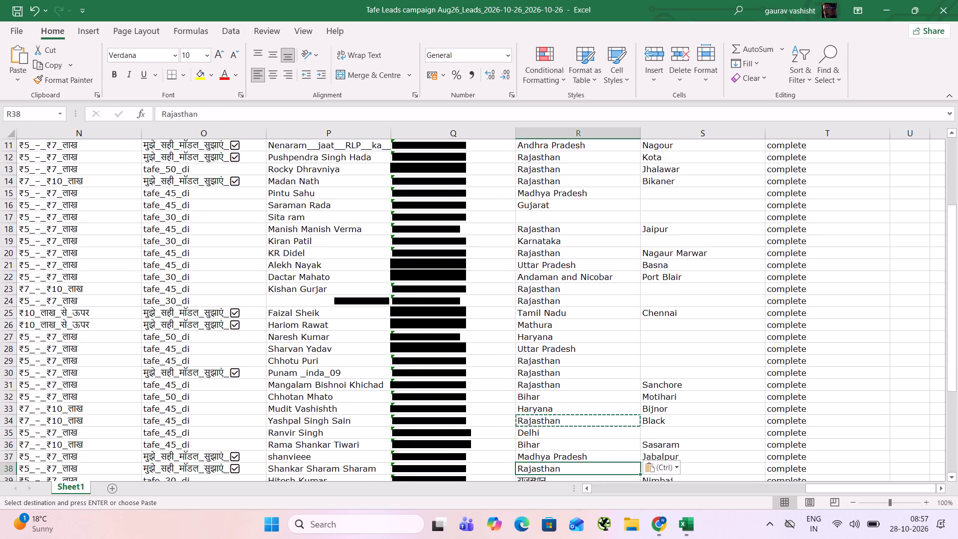
pyautogui.press('Down')
pyautogui.hotkey('ctrl', 'v')
# Set the state in row 41 to Madhya Pradesh and clear that row's city.
pyautogui.hotkey('ctrl', 'Down')
pyautogui.press('Up')
pyautogui.press('Up')
pyautogui.press('Up')
pyautogui.press('Up')
pyautogui.press('Up')
pyautogui.press('Up')
pyautogui.press('Up')
pyautogui.press('Up')
pyautogui.press('Up')
pyautogui.press('Up')
pyautogui.press('Up')
pyautogui.press('Up')
pyautogui.press('Up')
pyautogui.press('Up')
pyautogui.press('Up')
pyautogui.press('Up')
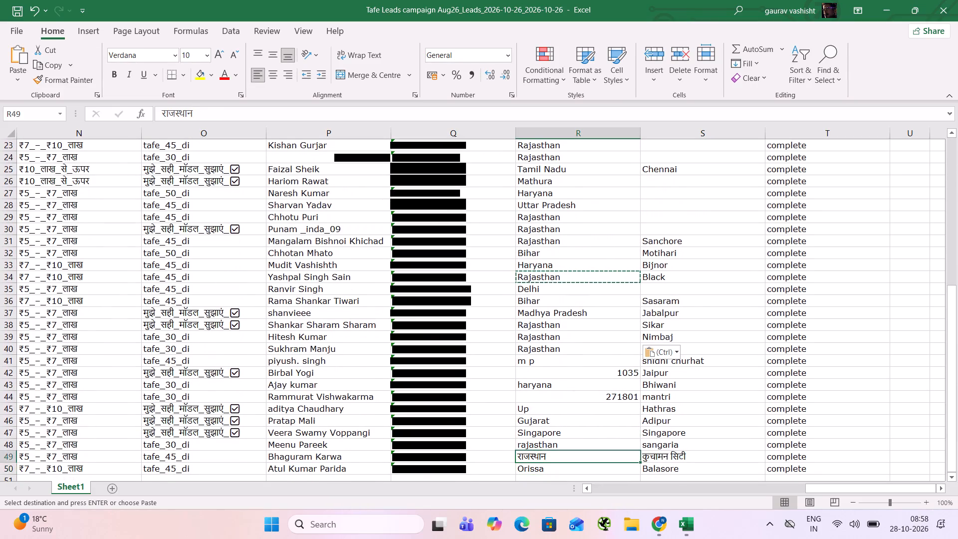
pyautogui.press('Down')
pyautogui.press('Down')
pyautogui.press('Down')
pyautogui.press('Down')
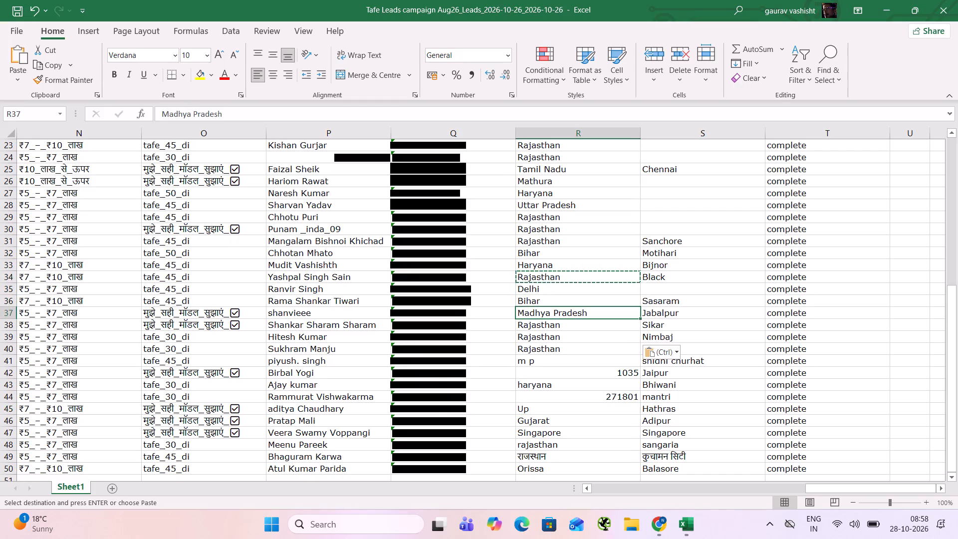
pyautogui.press('Down')
pyautogui.press('Down')
pyautogui.press('Down')
pyautogui.write('Madhya')
pyautogui.press('space')
pyautogui.press('Return')
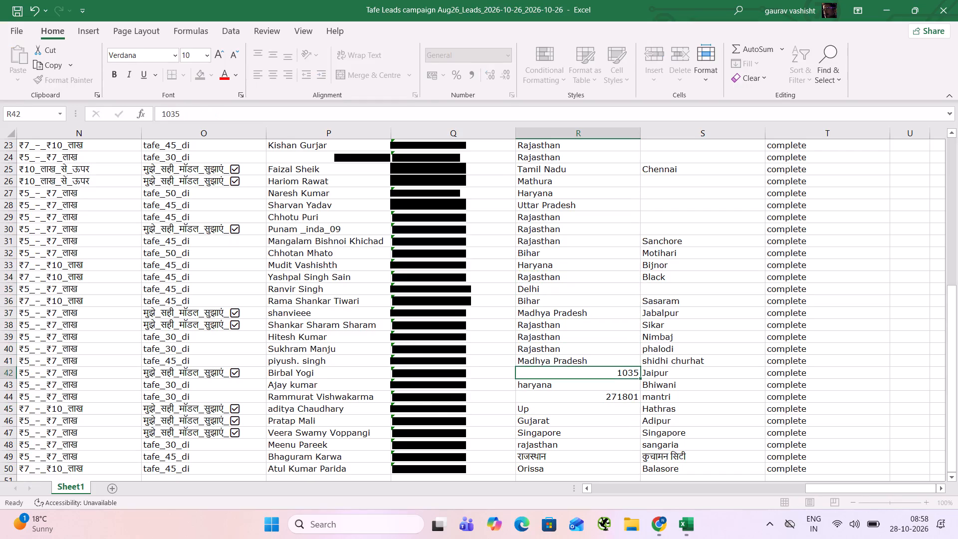
pyautogui.press('Right')
pyautogui.press('Right')
pyautogui.press('Up')
pyautogui.press('Left')
pyautogui.press('BackSpace')
# Set the state in row 42 to Rajasthan and the state in row 43 to Haryana.
pyautogui.press('Down')
pyautogui.press('Left')
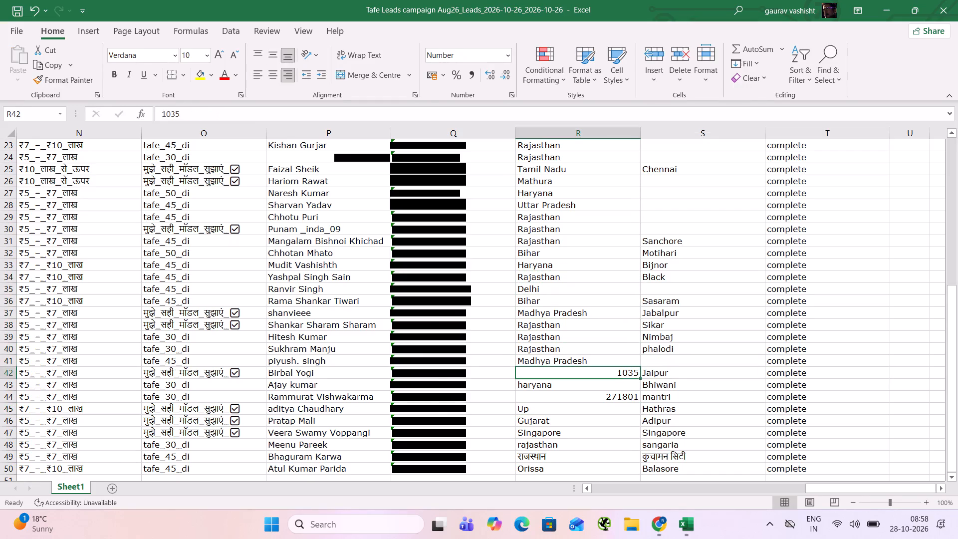
pyautogui.write('Rajasthan')
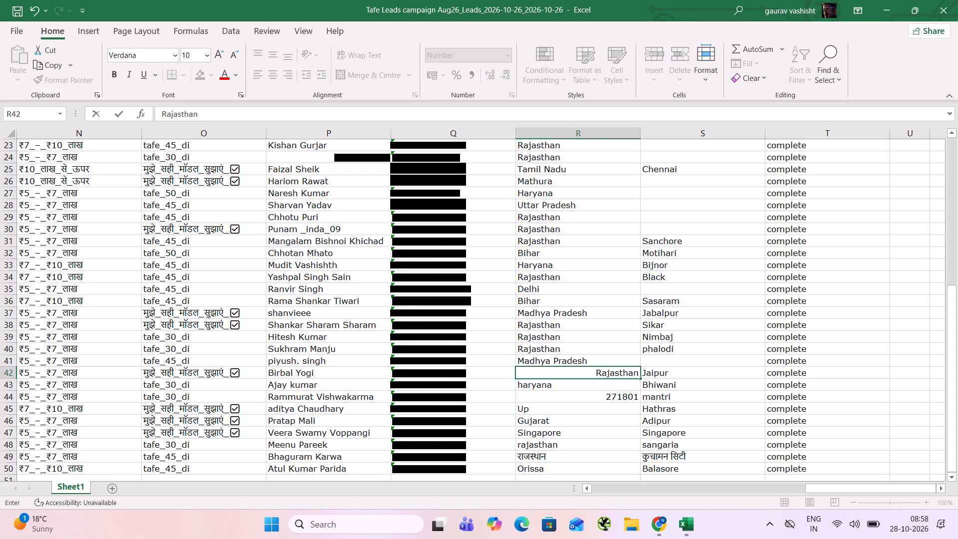
pyautogui.press('Down')
pyautogui.write('Haryana')
# Clear the invalid city and state entries in row 44.
pyautogui.press('Right')
pyautogui.press('Down')
pyautogui.press('BackSpace')
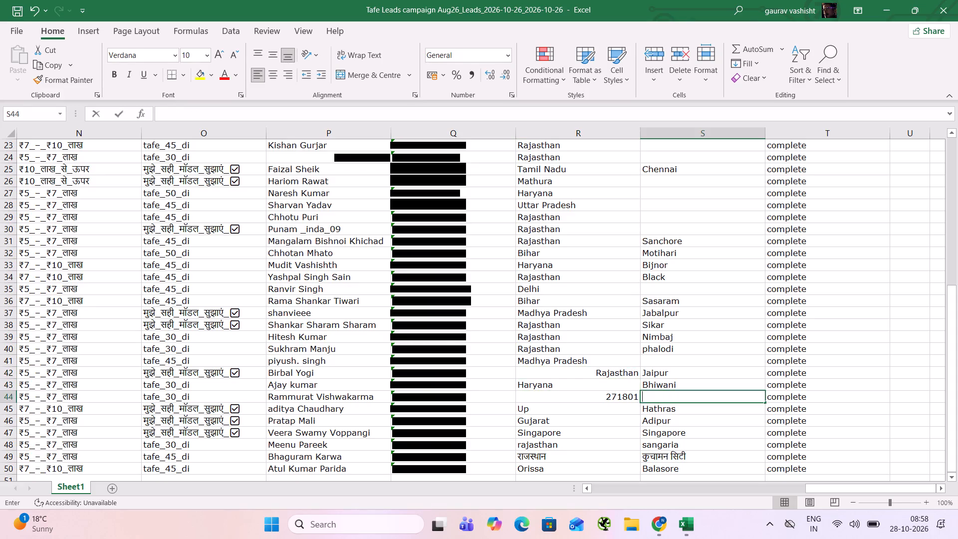
pyautogui.press('Left')
pyautogui.press('BackSpace')
# Set the state in row 45 to Uttar Pradesh.
pyautogui.press('Down')
pyautogui.write('Uttar')
pyautogui.press('space')
pyautogui.press('Return')
# Clear the Singapore state and city entries in row 47 and the city in row 48.
pyautogui.press('Right')
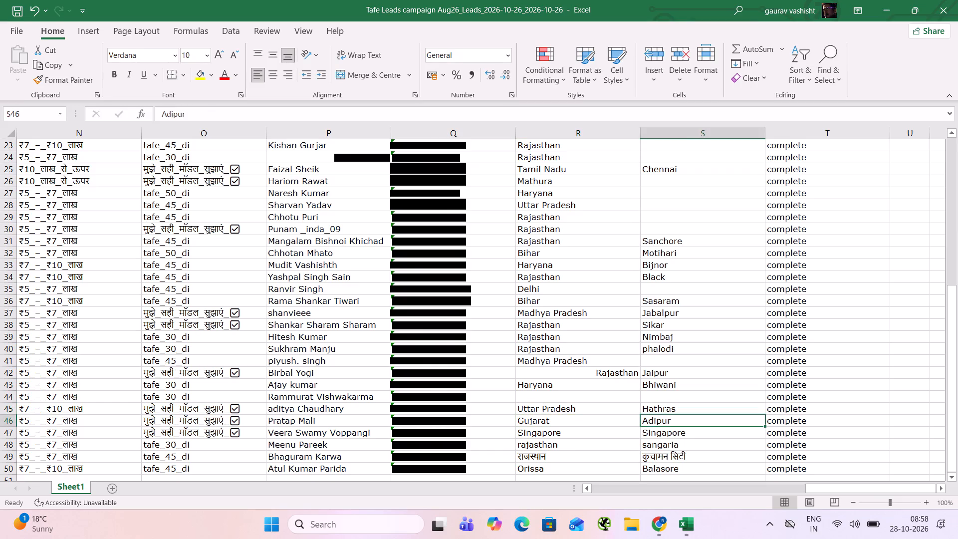
pyautogui.press('Down')
pyautogui.press('Left')
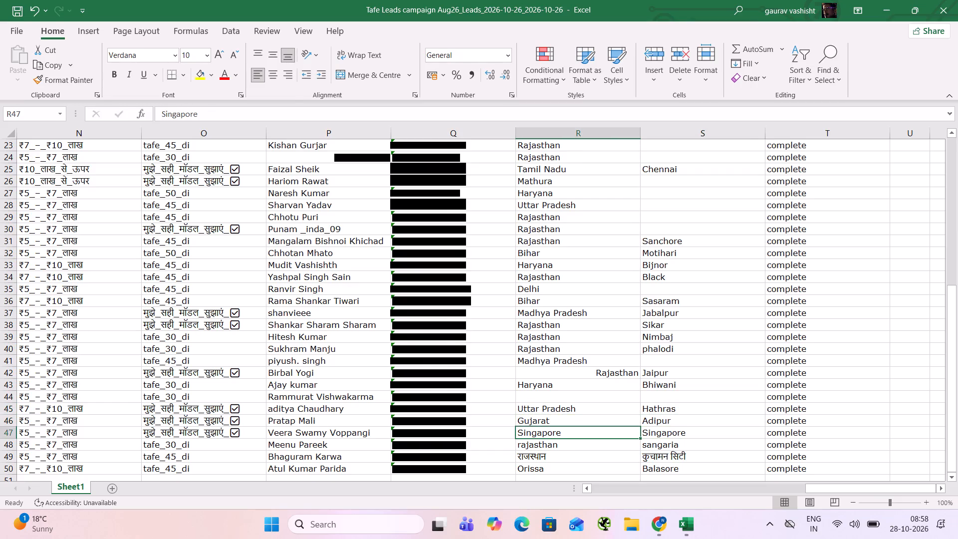
pyautogui.press('BackSpace')
pyautogui.press('Right')
pyautogui.press('BackSpace')
pyautogui.press('Down')
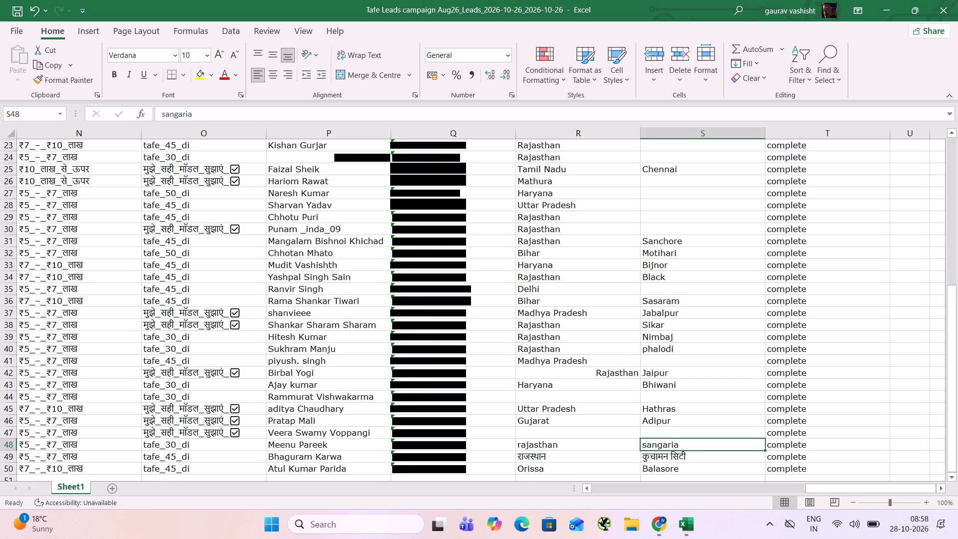
pyautogui.press('BackSpace')
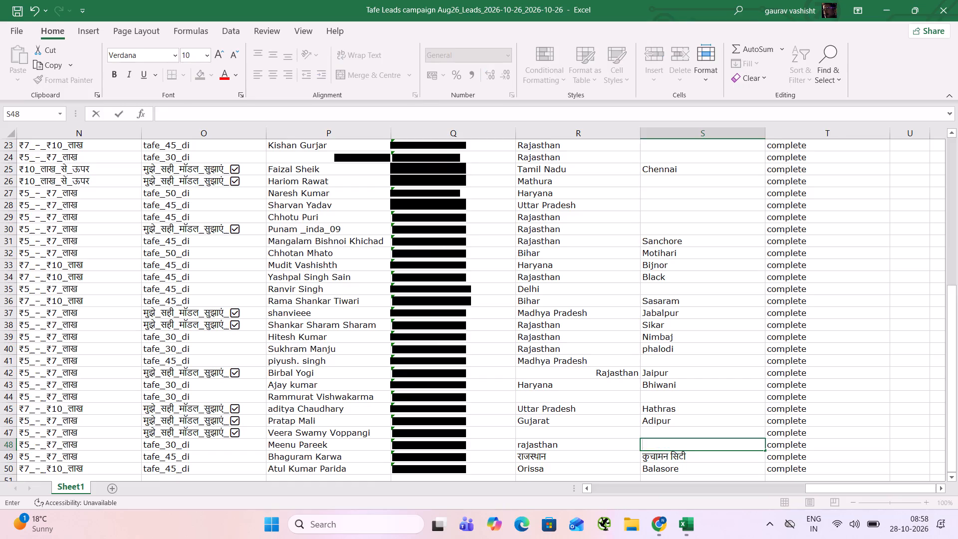
# Copy Rajasthan from row 42 into the state cells of rows 49 and 48.
pyautogui.press('Left')
pyautogui.press('Up')
pyautogui.press('Up')
pyautogui.press('Down')
pyautogui.press('Up')
pyautogui.press('Up')
pyautogui.press('Up')
pyautogui.press('Up')
pyautogui.press('Up')
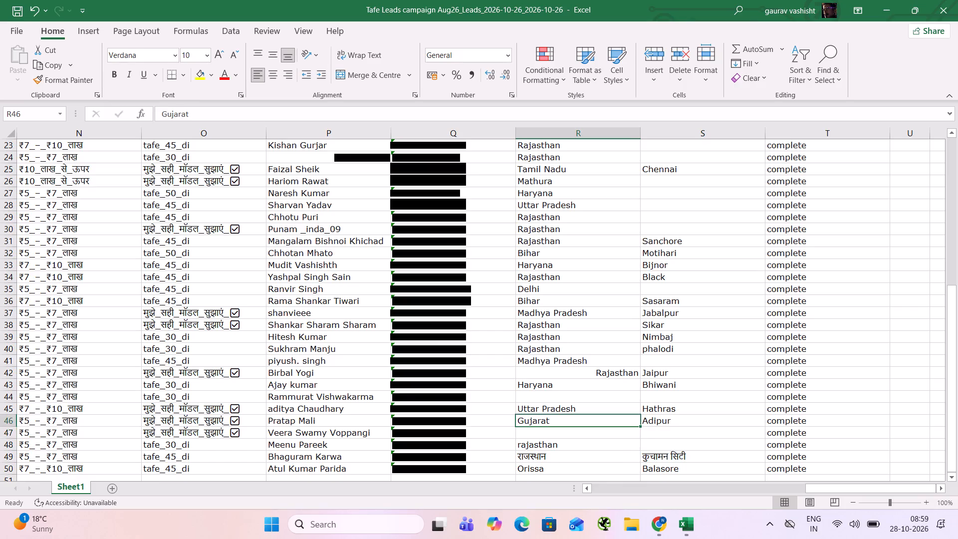
pyautogui.hotkey('ctrl', 'c')
pyautogui.press('Down')
pyautogui.press('Down')
pyautogui.press('Down')
pyautogui.press('Down')
pyautogui.press('Down')
pyautogui.press('Down')
pyautogui.press('Down')
pyautogui.press('Down')
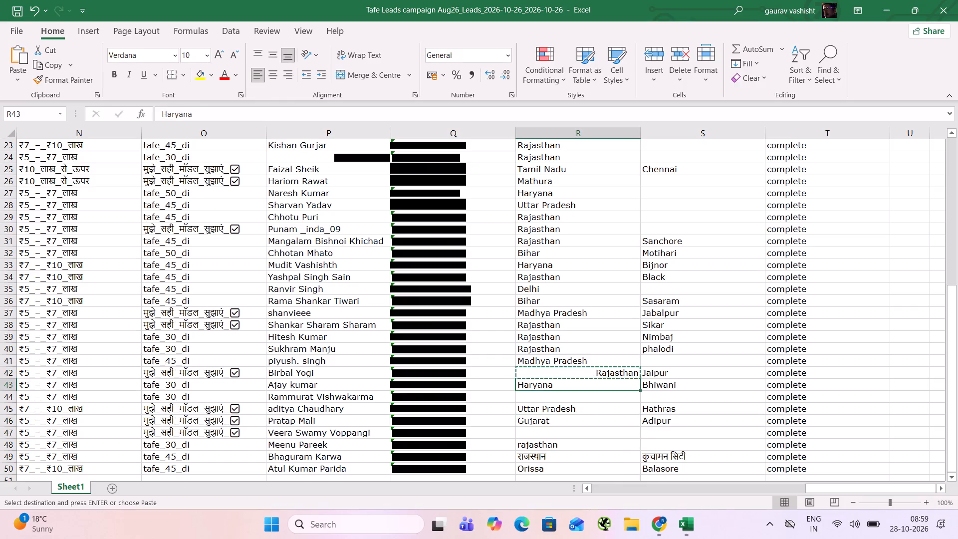
pyautogui.press('Up')
pyautogui.hotkey('ctrl', 'v')
pyautogui.press('Up')
pyautogui.hotkey('ctrl', 'v')
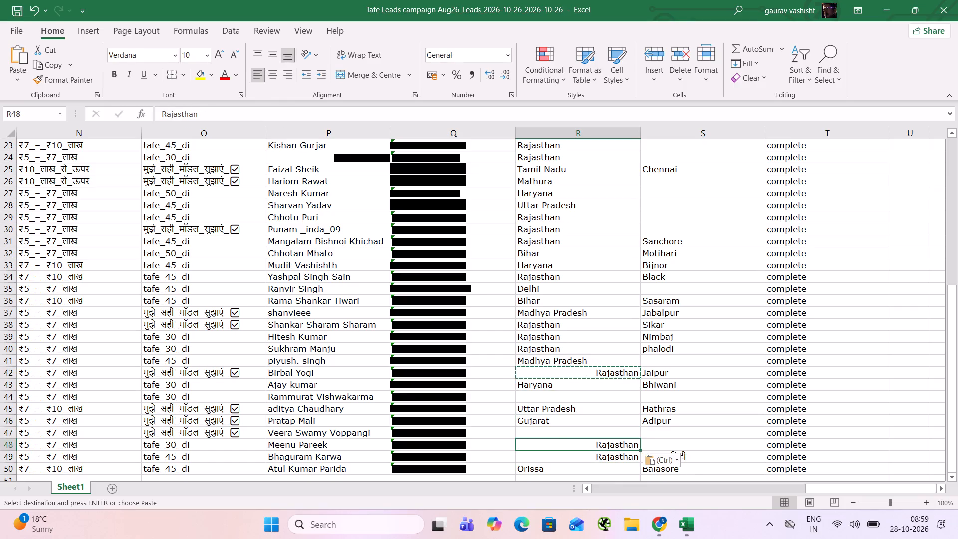
# Clear the Hindi city entry in row 49.
pyautogui.press('Down')
pyautogui.press('Right')
pyautogui.press('BackSpace')
# Set the state in row 50 to Odisha.
pyautogui.press('Down')
pyautogui.press('Left')
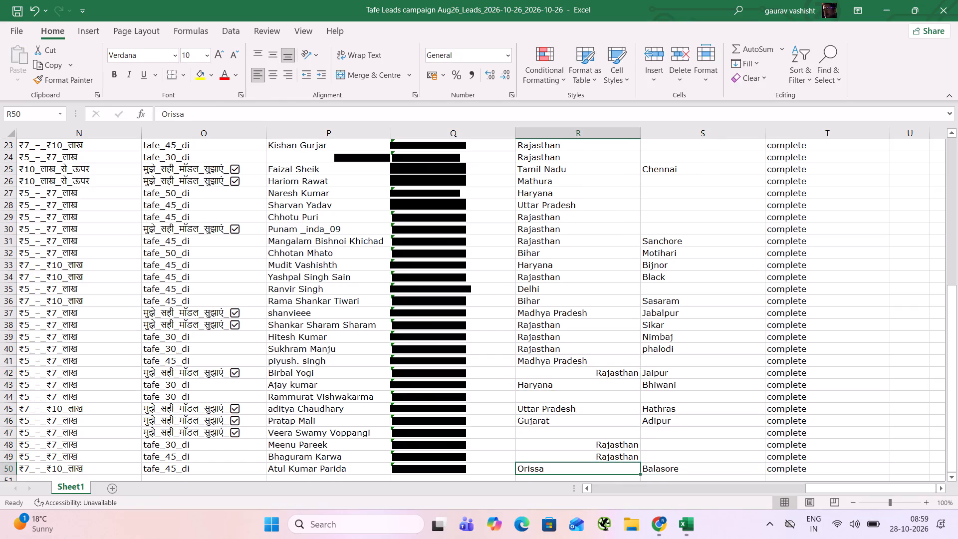
pyautogui.write('Odia')
pyautogui.press('shift+super+s')
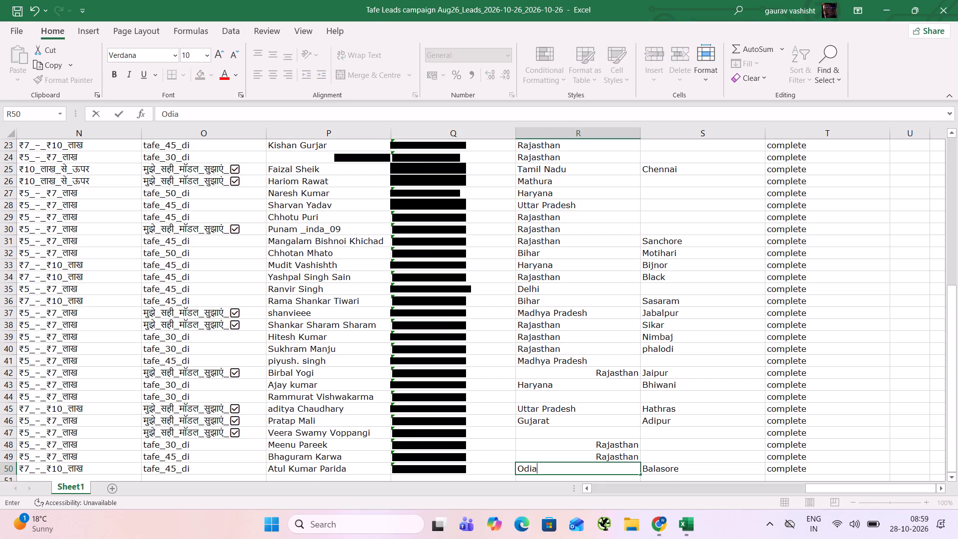
pyautogui.press('BackSpace')
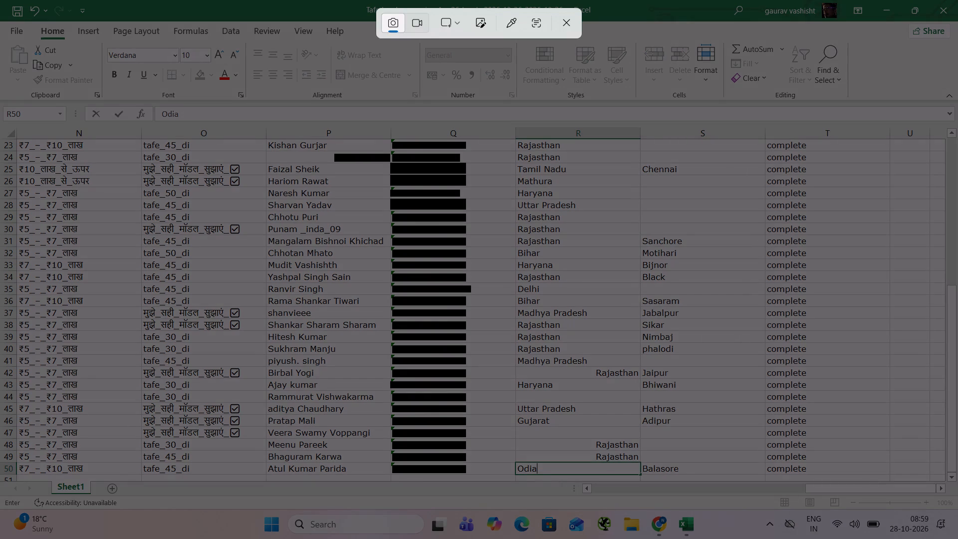
pyautogui.click(569, 22)
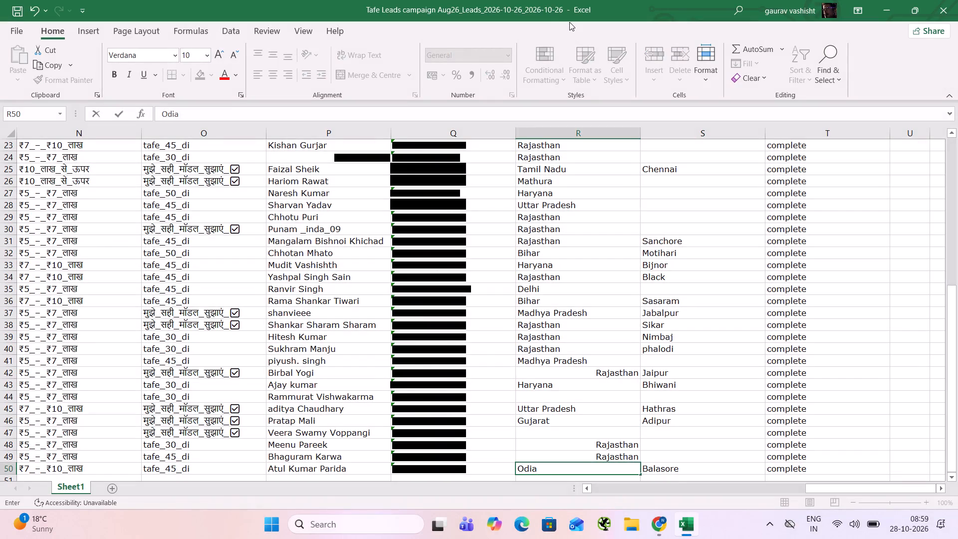
pyautogui.press('BackSpace')
pyautogui.write('sha')
# Start saving a copy in the 27- Oct folder, reusing the Downloads file name Tafe Leads campaign Aug26_Leads_2026-10-26_2026-10-26.
pyautogui.click(10, 33)
pyautogui.click(39, 198)
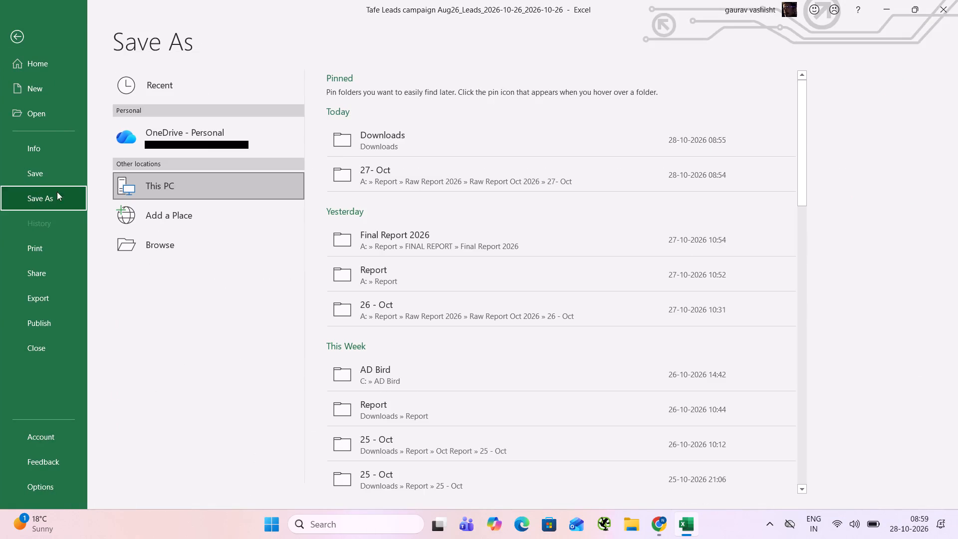
pyautogui.click(369, 183)
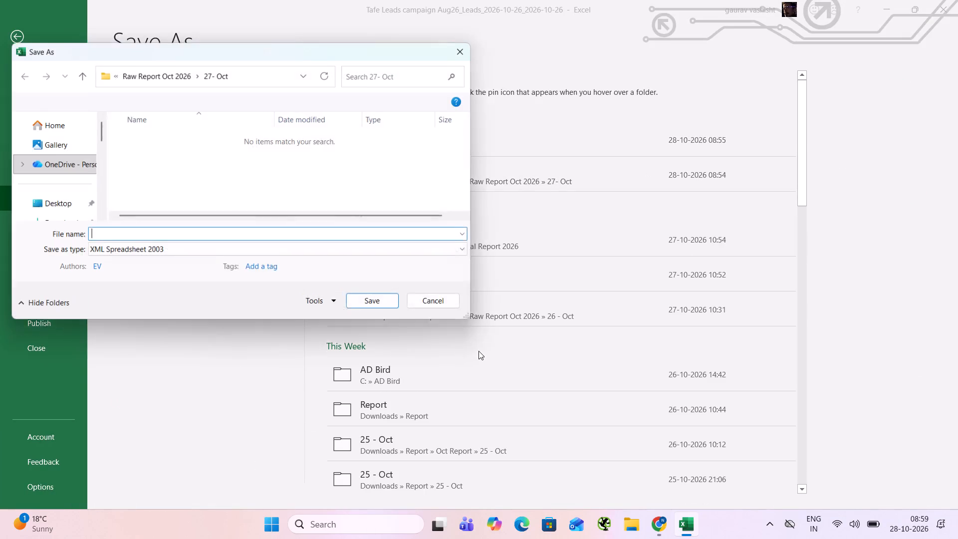
pyautogui.click(625, 532)
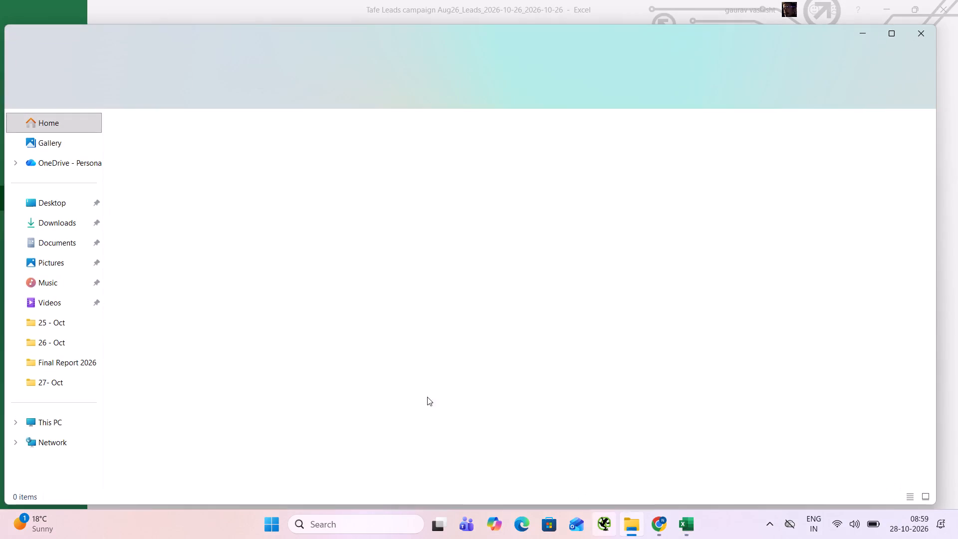
pyautogui.click(37, 224)
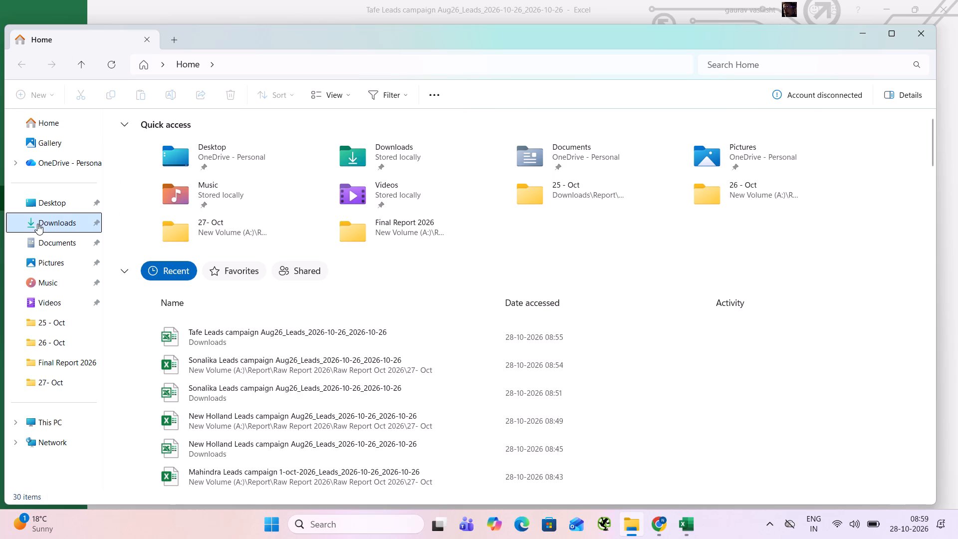
pyautogui.click(131, 185)
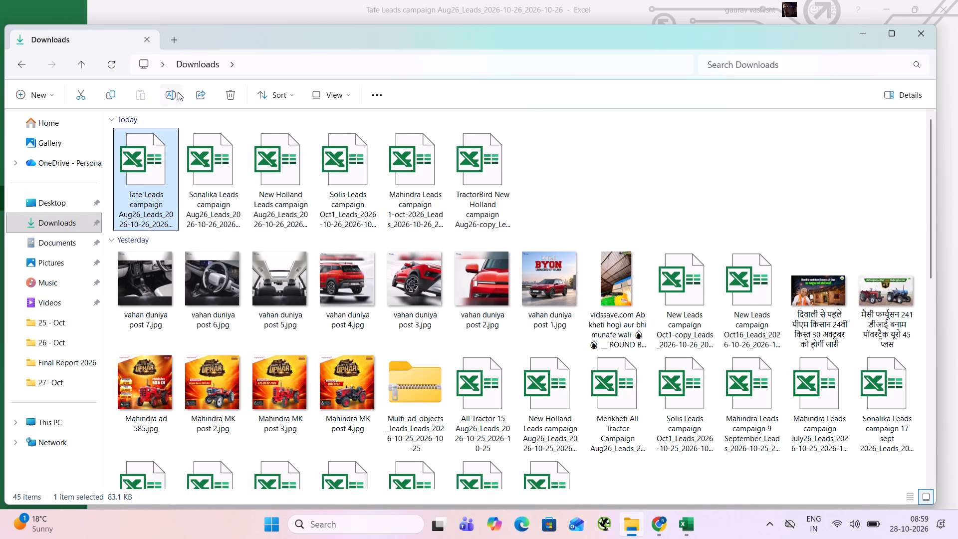
pyautogui.click(178, 92)
pyautogui.hotkey('ctrl', 'c')
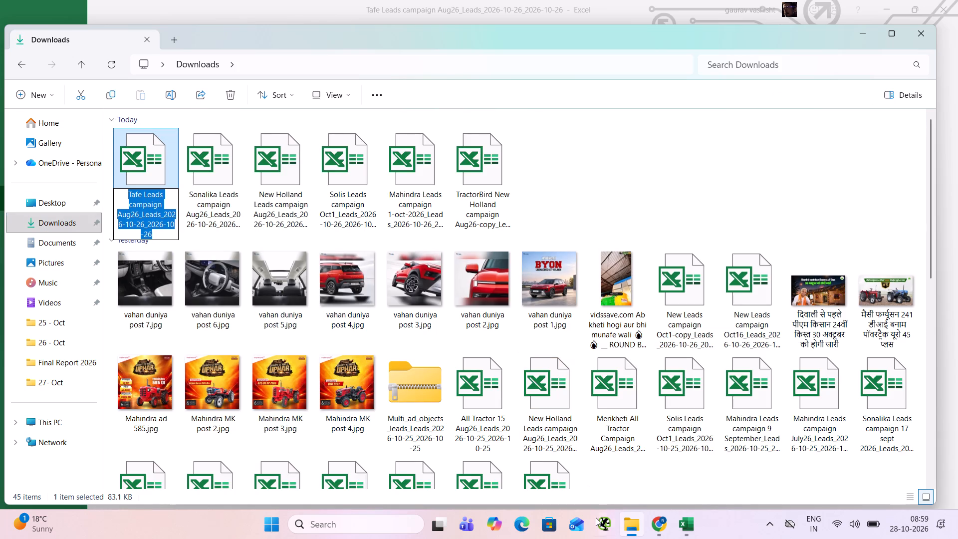
pyautogui.click(686, 520)
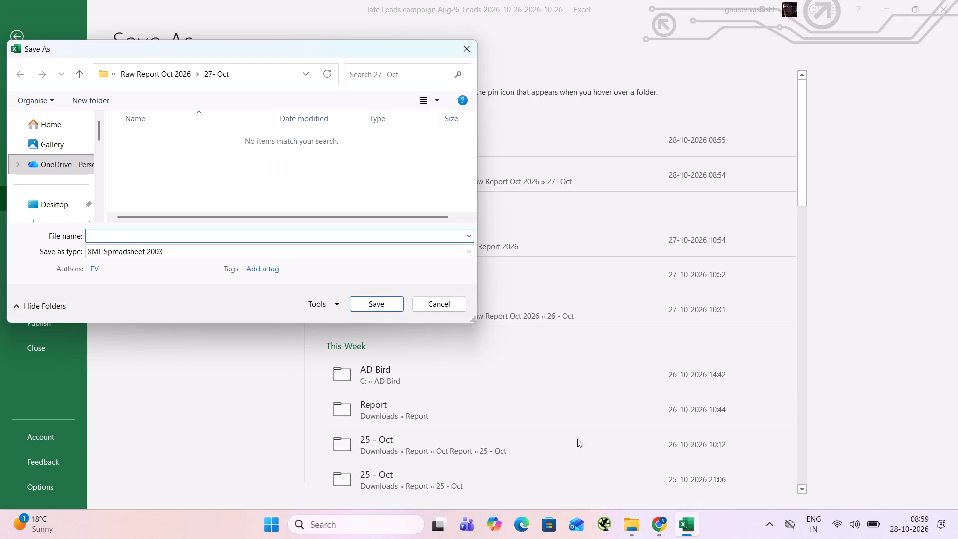
pyautogui.hotkey('ctrl', 'v')
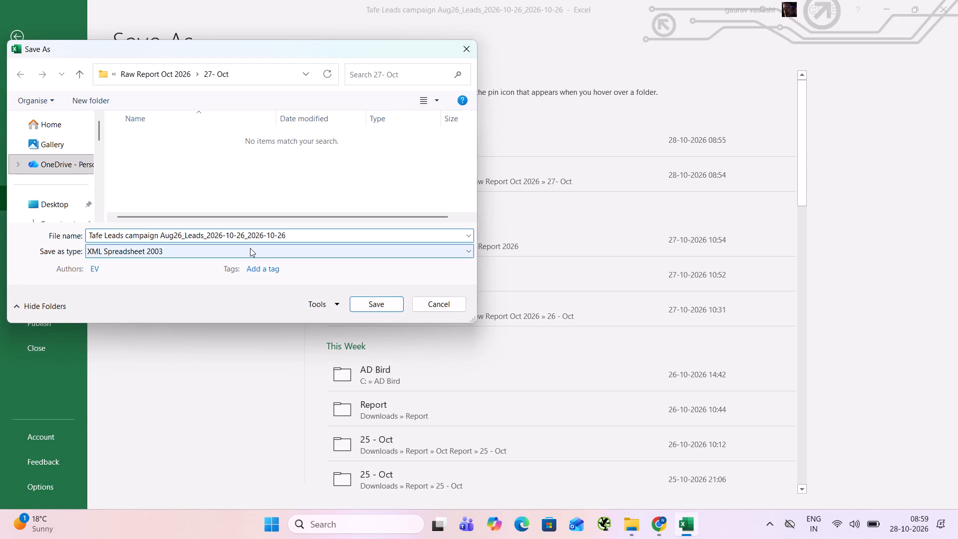
# Save the Tafe leads copy in the 27- Oct folder as an Excel Workbook, closing it and the Downloads window.
pyautogui.click(250, 250)
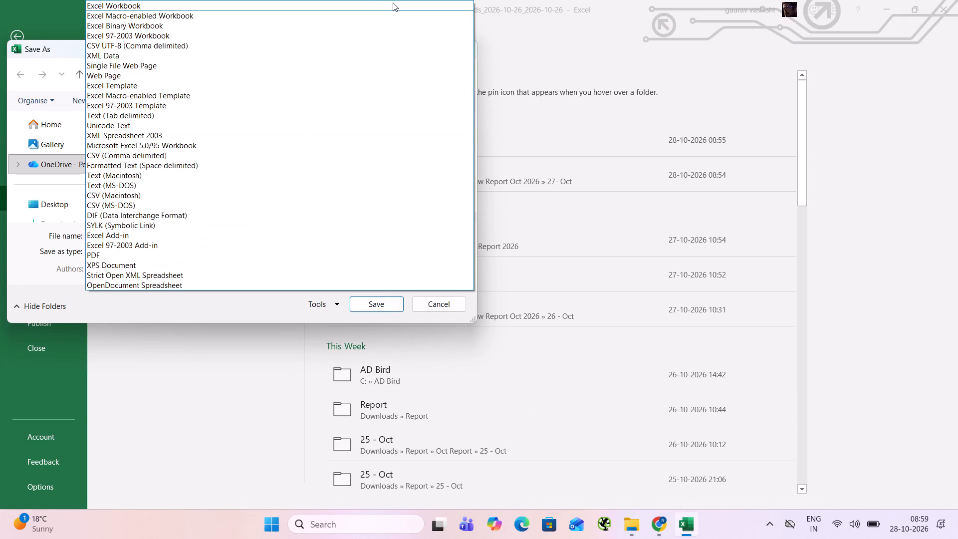
pyautogui.click(393, 2)
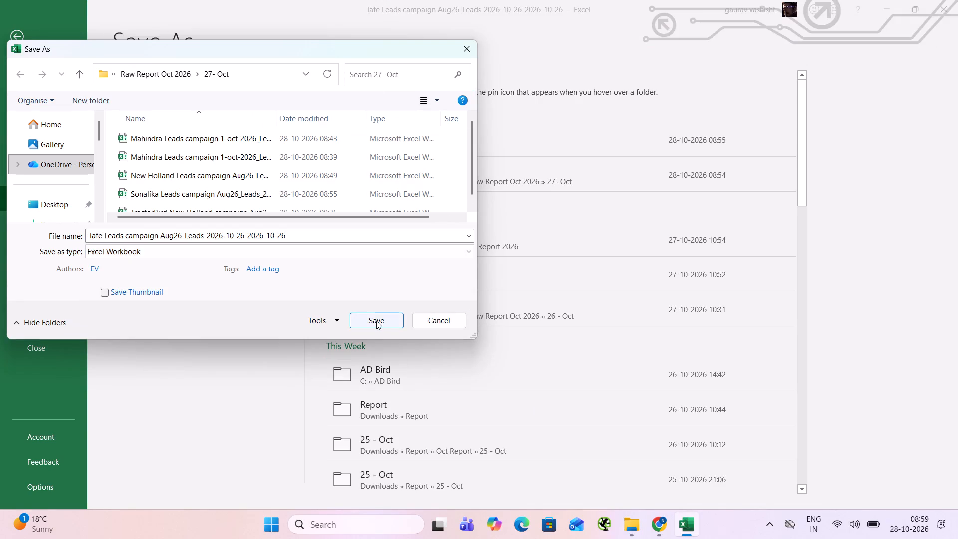
pyautogui.click(376, 321)
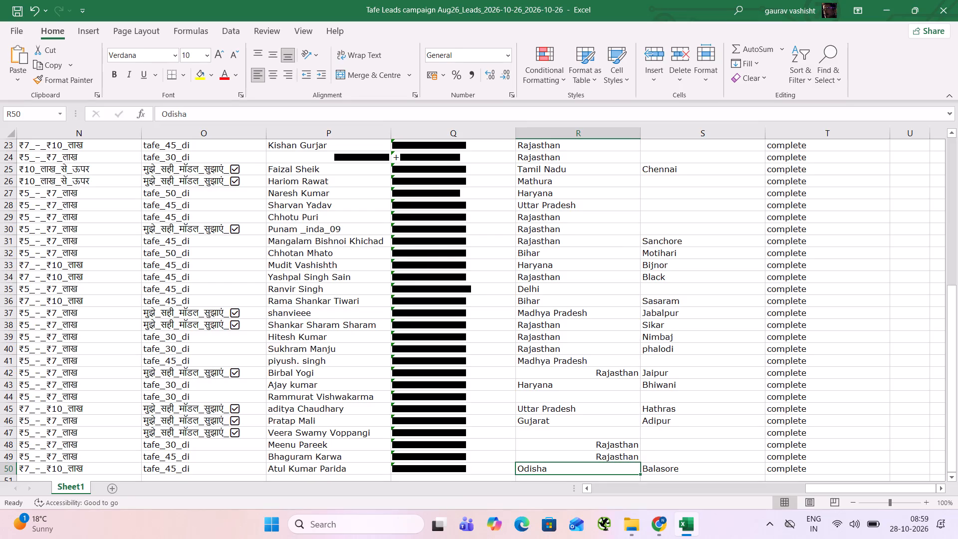
pyautogui.hotkey('ctrl', 's')
pyautogui.click(956, 0)
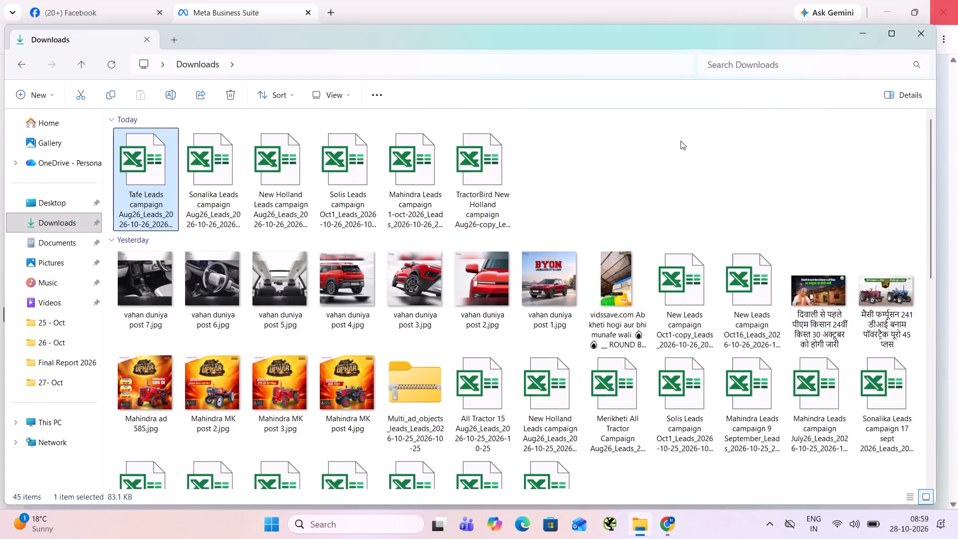
pyautogui.click(920, 32)
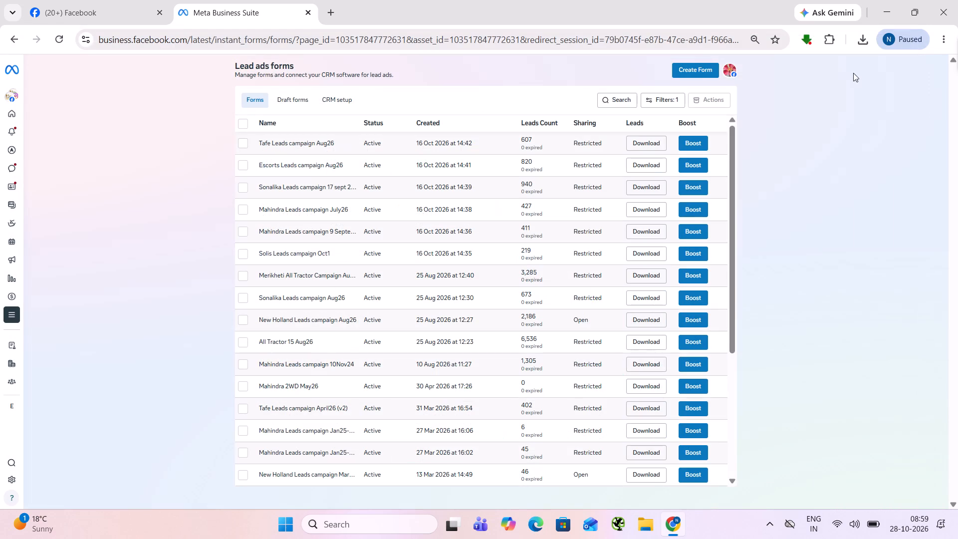
# Download the Escorts Leads campaign Aug26 leads for yesterday, 27 Oct 2026, as an XLS file.
pyautogui.click(639, 163)
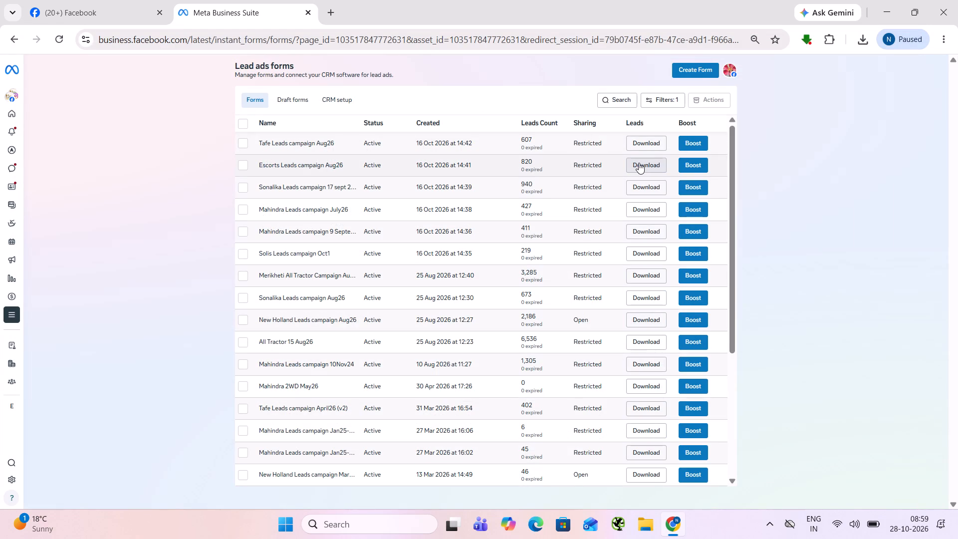
pyautogui.click(639, 163)
pyautogui.click(639, 163)
pyautogui.click(639, 163)
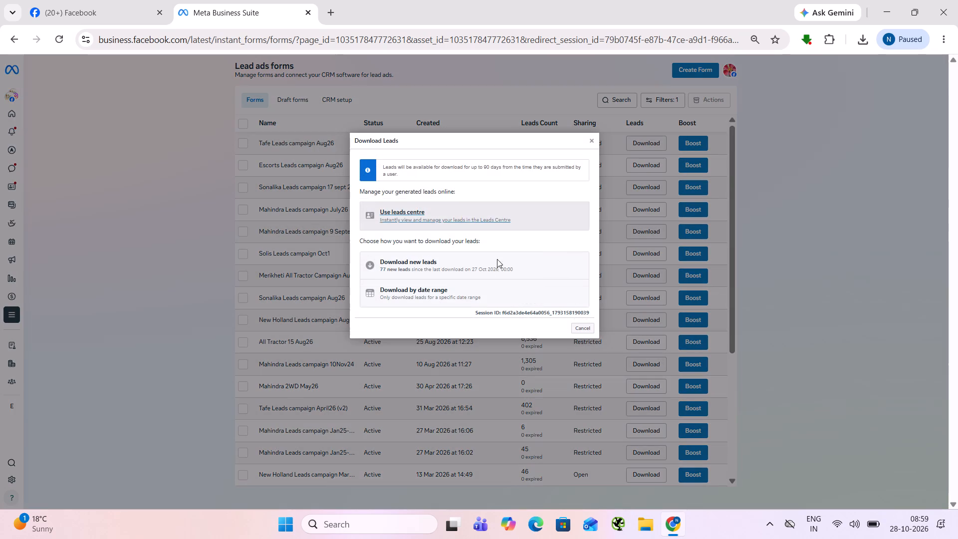
pyautogui.click(435, 291)
pyautogui.click(453, 217)
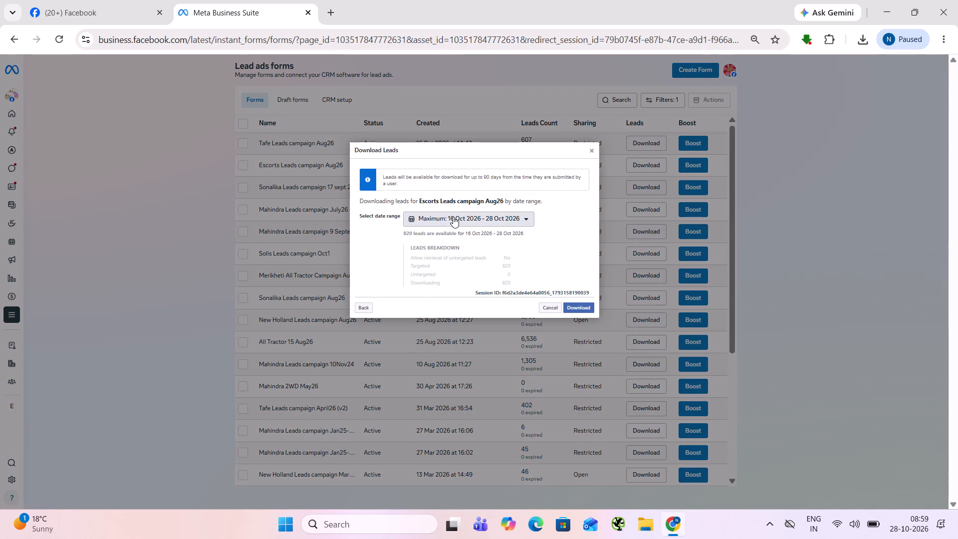
pyautogui.click(432, 271)
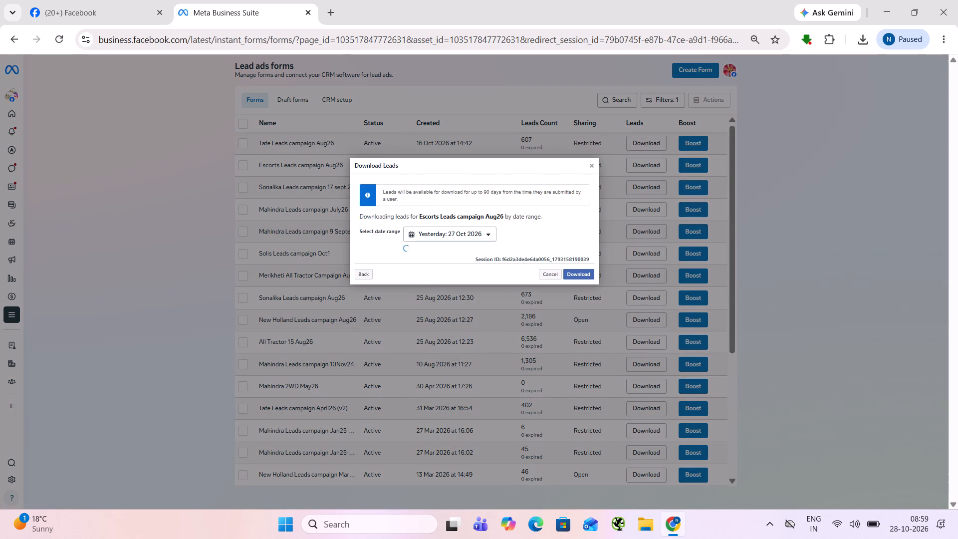
pyautogui.click(576, 305)
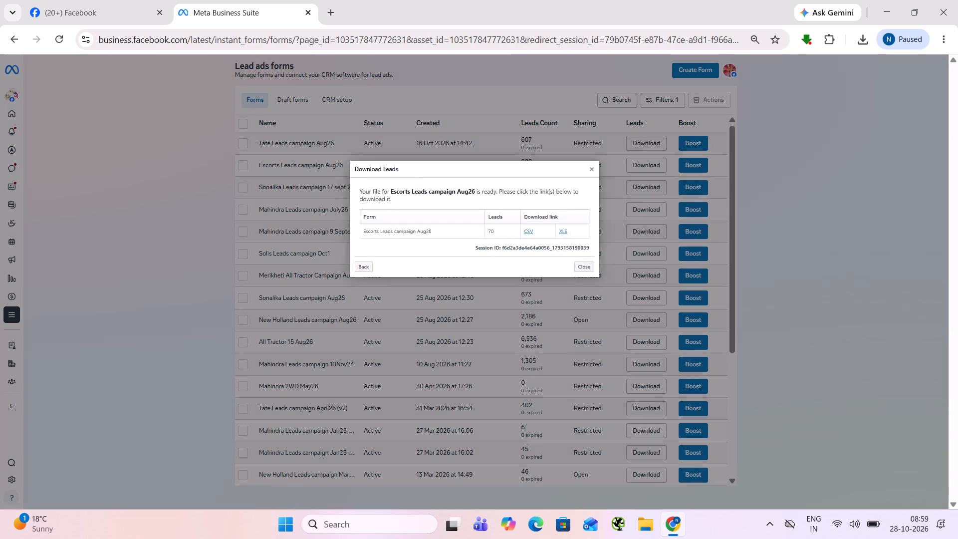
pyautogui.click(560, 232)
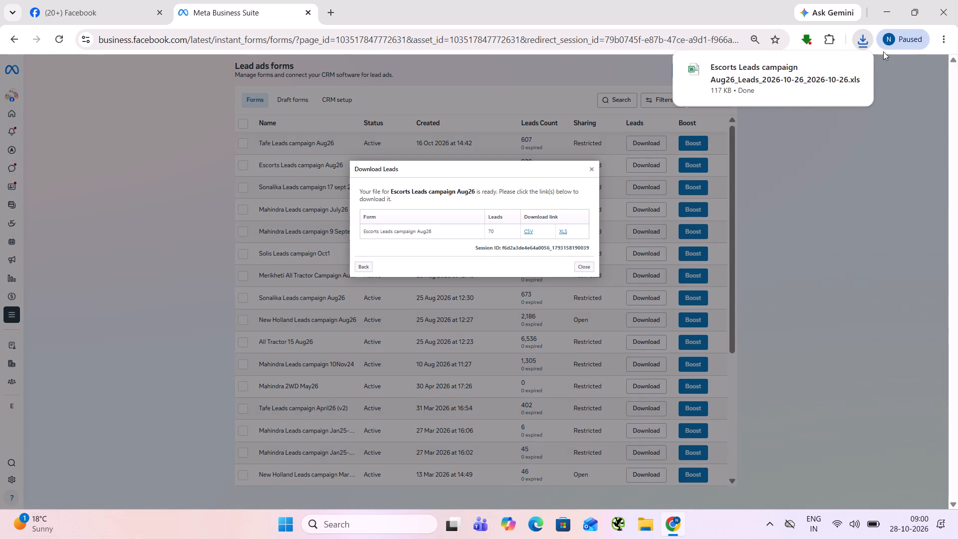
# Open the downloaded Escorts Leads campaign Aug26 file in Excel and enable editing.
pyautogui.click(849, 68)
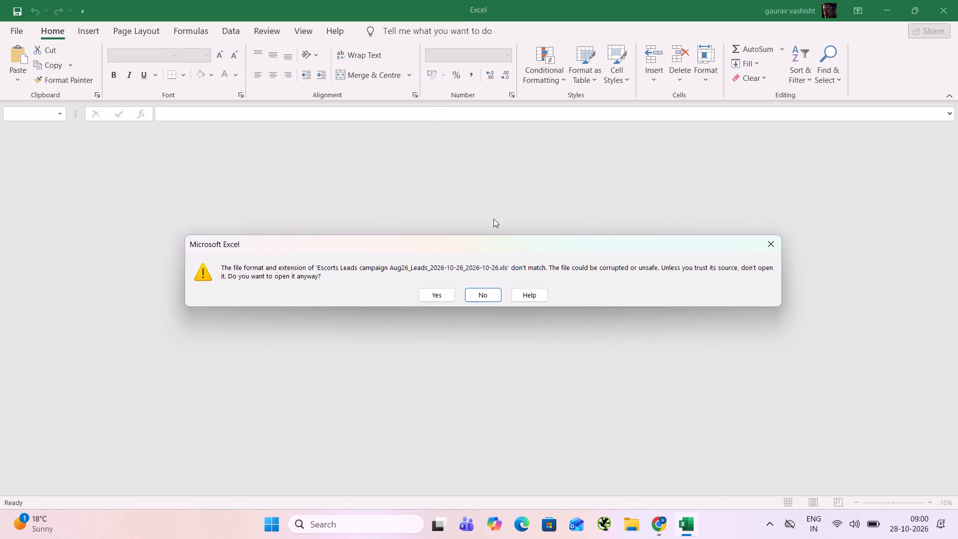
pyautogui.click(437, 294)
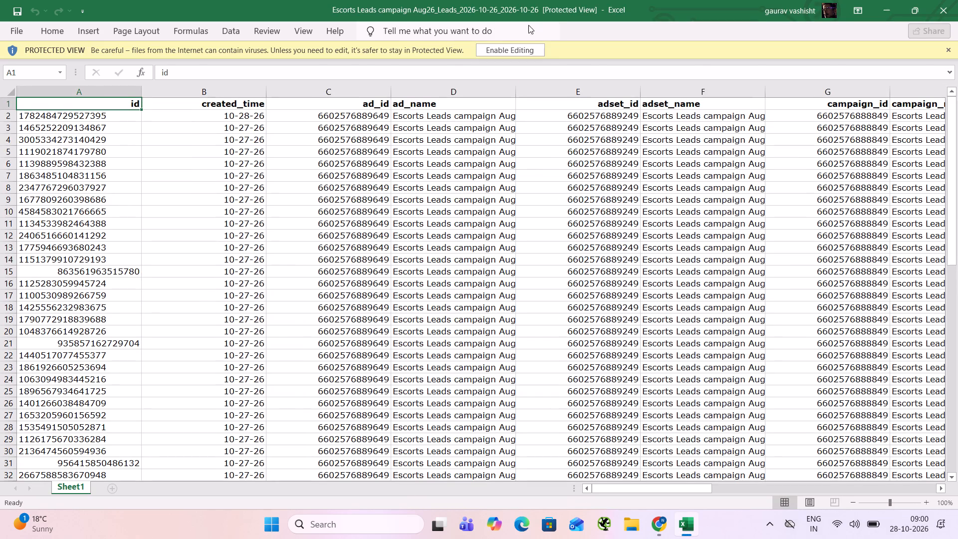
pyautogui.click(527, 44)
pyautogui.click(418, 160)
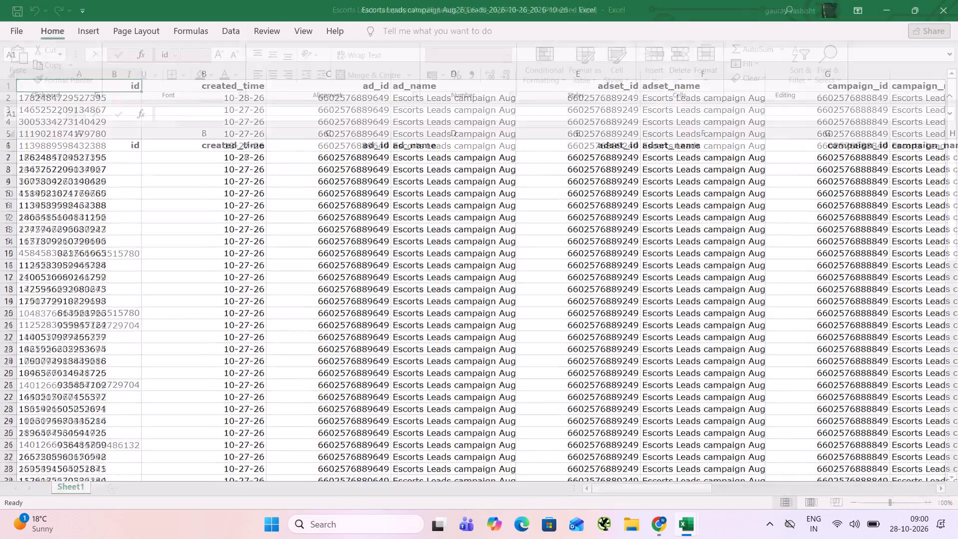
# Set the state in row 2 of the Escorts leads sheet to Bihar.
pyautogui.hotkey('ctrl', 'alt', 'Right')
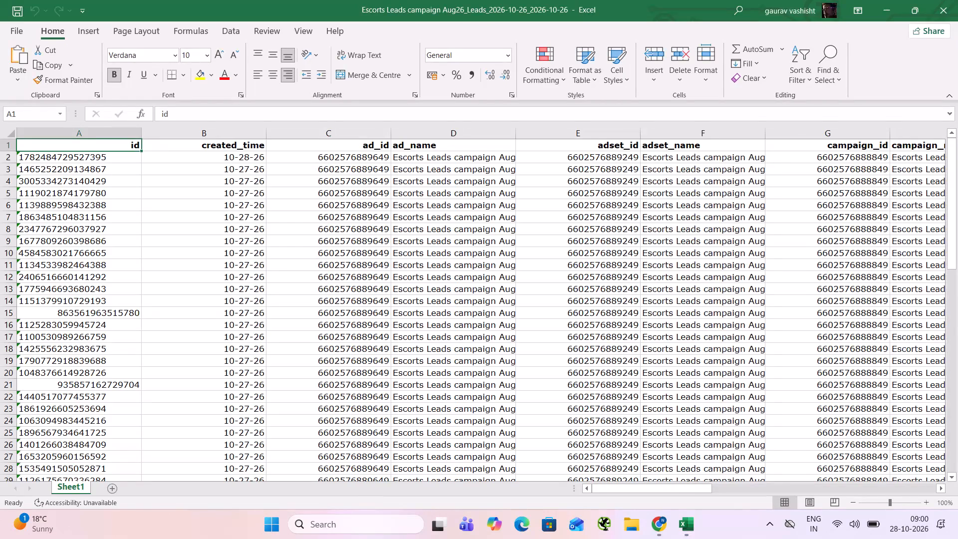
pyautogui.hotkey('ctrl', 'Right')
pyautogui.press('Down')
pyautogui.press('Left')
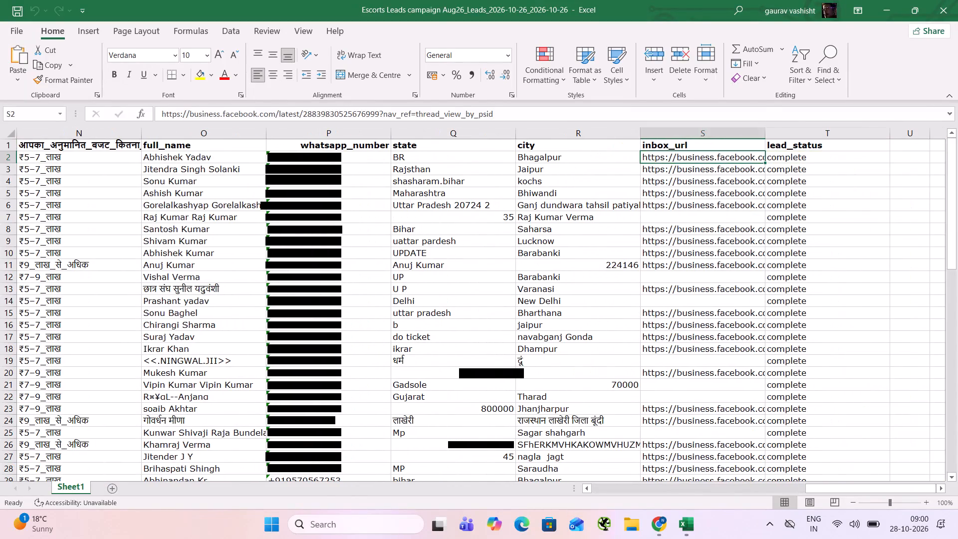
pyautogui.press('Left')
pyautogui.click(448, 139)
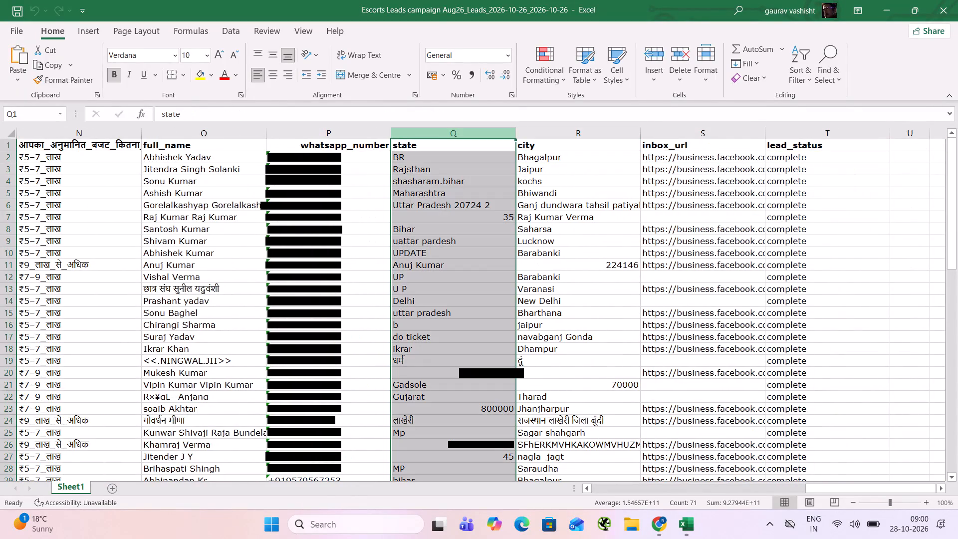
pyautogui.click(445, 147)
pyautogui.click(433, 169)
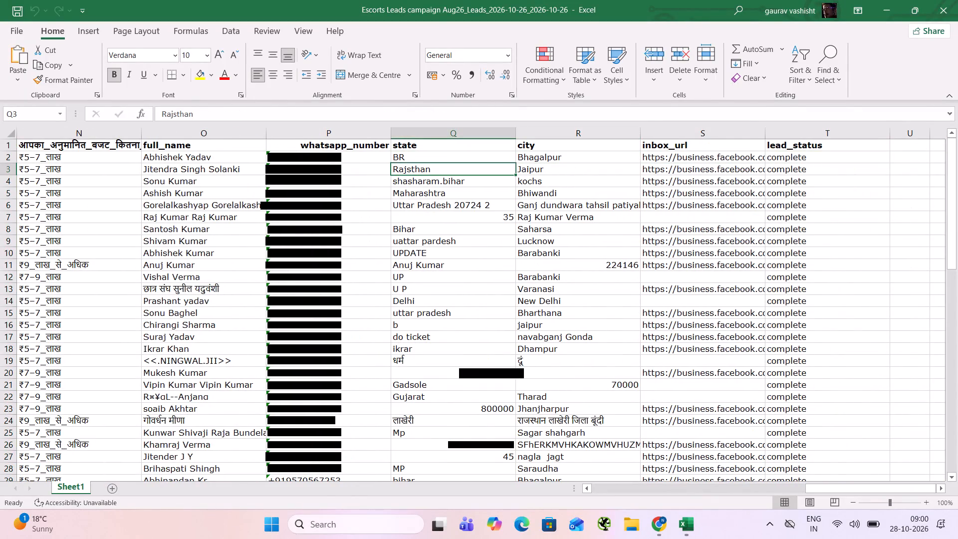
pyautogui.click(465, 157)
pyautogui.write('Biah')
pyautogui.press('BackSpace')
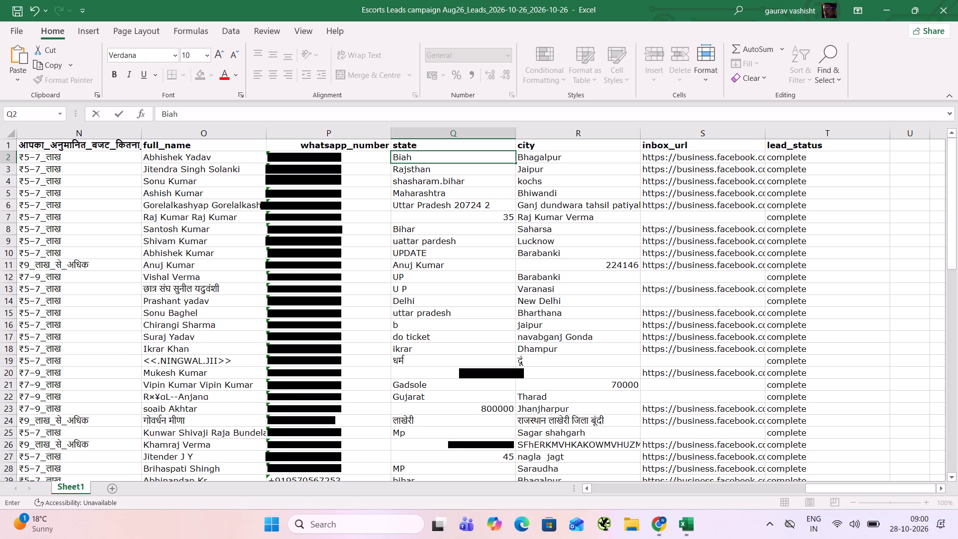
pyautogui.press('BackSpace')
pyautogui.write('har')
# Correct the state in row 3 to Rajasthan.
pyautogui.press('Right')
pyautogui.press('Down')
pyautogui.press('Left')
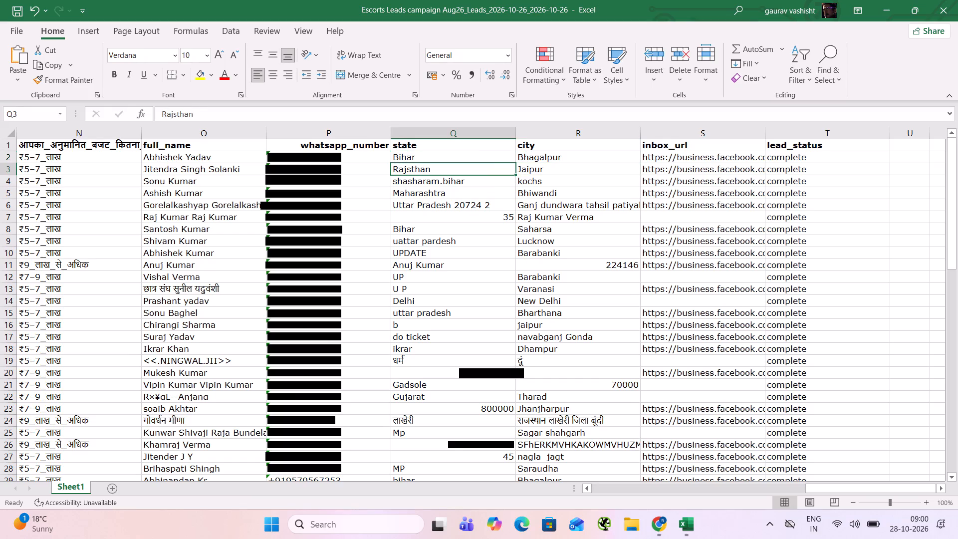
pyautogui.write('Rajasthan')
# Copy Bihar from row 2 into the state cell of row 4 and clear the city entry in row 4.
pyautogui.press('Up')
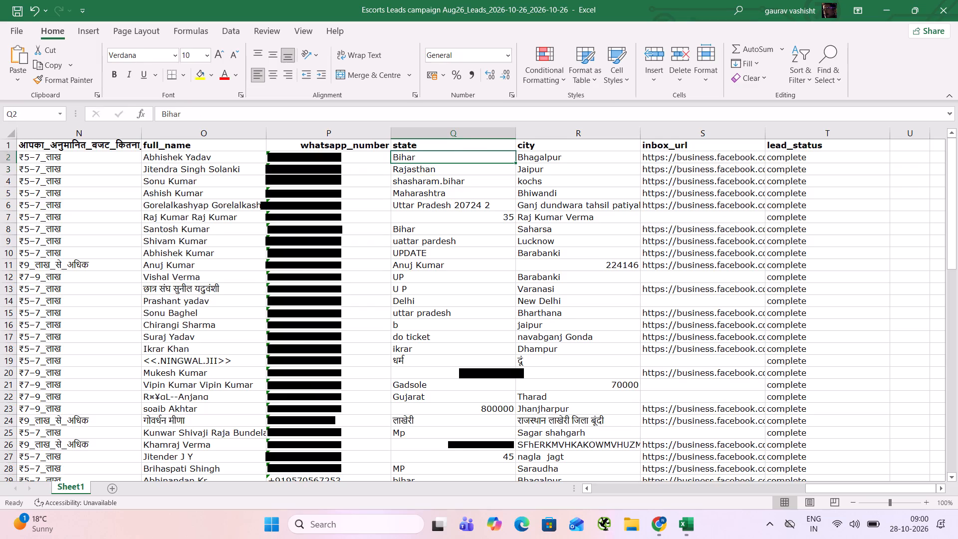
pyautogui.hotkey('ctrl', 'c')
pyautogui.press('Down')
pyautogui.press('Down')
pyautogui.hotkey('ctrl', 'v')
pyautogui.press('Right')
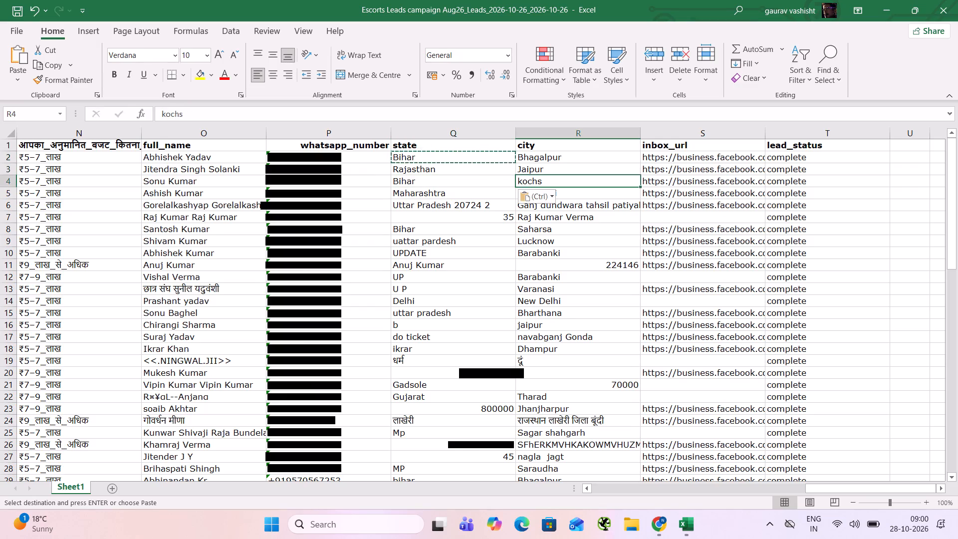
pyautogui.press('BackSpace')
# Set the state in row 6 to Uttar Pradesh and clear that row's city entry.
pyautogui.press('Down')
pyautogui.press('Left')
pyautogui.press('Down')
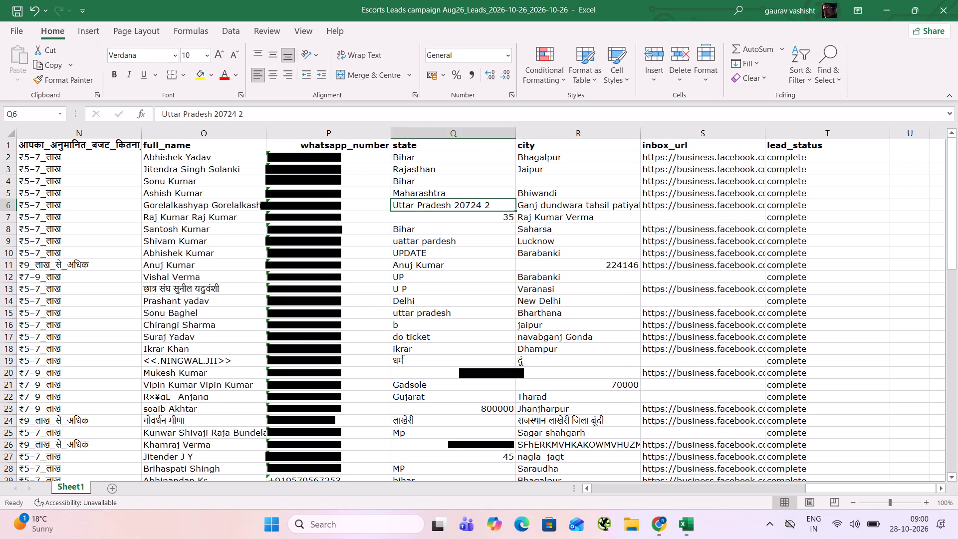
pyautogui.write('Uttar Pradesh')
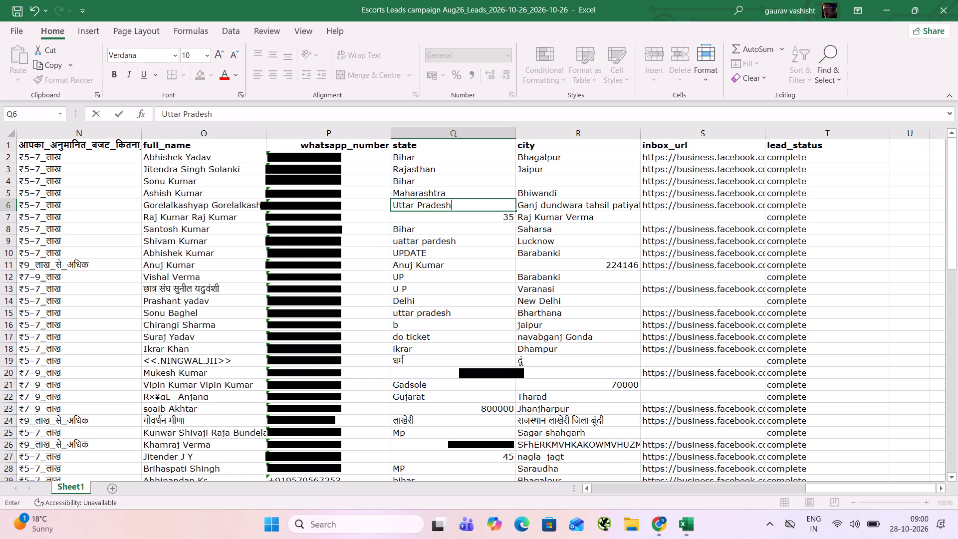
pyautogui.press('Right')
pyautogui.press('BackSpace')
# Clear the city entry in row 7 and fill its state with Uttar Pradesh from row 6.
pyautogui.press('Down')
pyautogui.press('BackSpace')
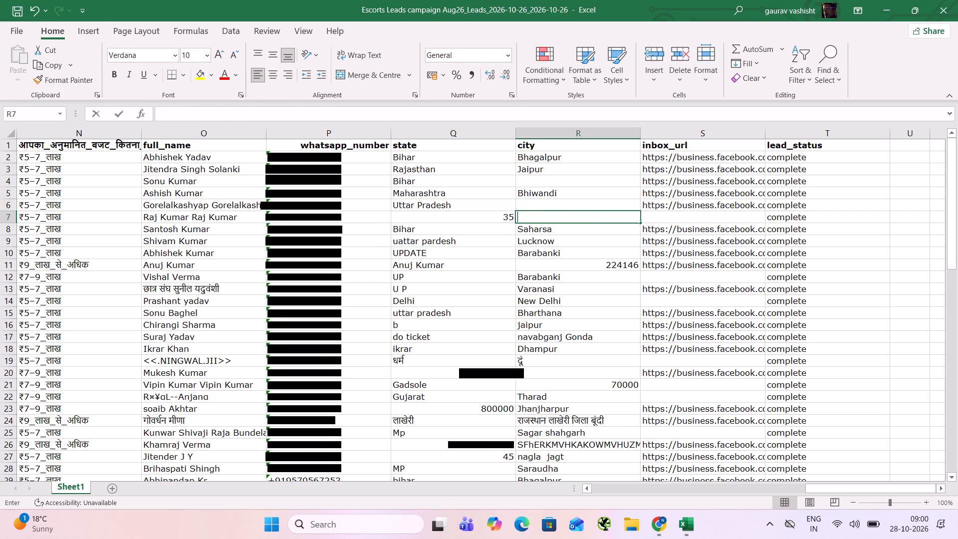
pyautogui.press('Left')
pyautogui.hotkey('ctrl', 'd')
# Copy Uttar Pradesh from row 6 into the state cells of rows 9 to 13.
pyautogui.press('Down')
pyautogui.press('Right')
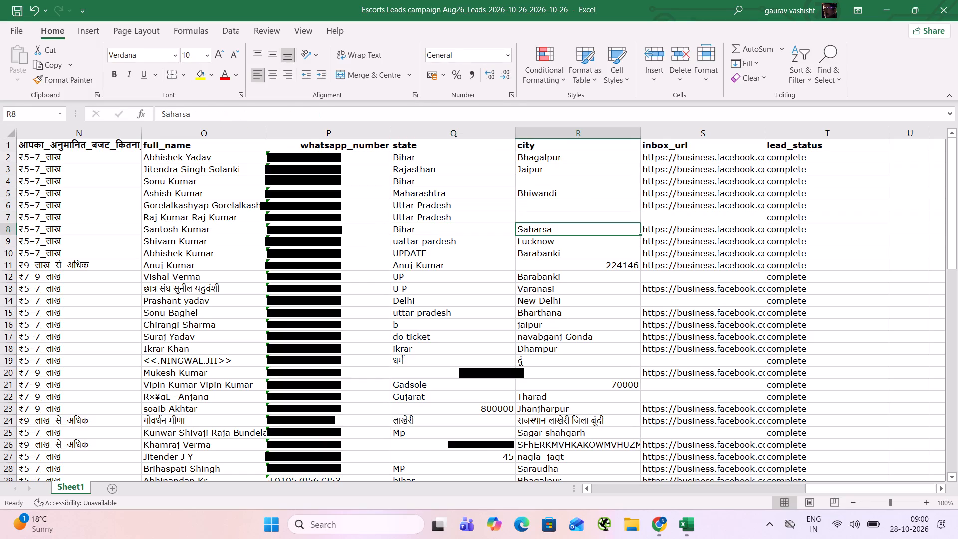
pyautogui.press('Down')
pyautogui.press('Left')
pyautogui.press('Up')
pyautogui.press('Up')
pyautogui.press('Up')
pyautogui.hotkey('ctrl', 'c')
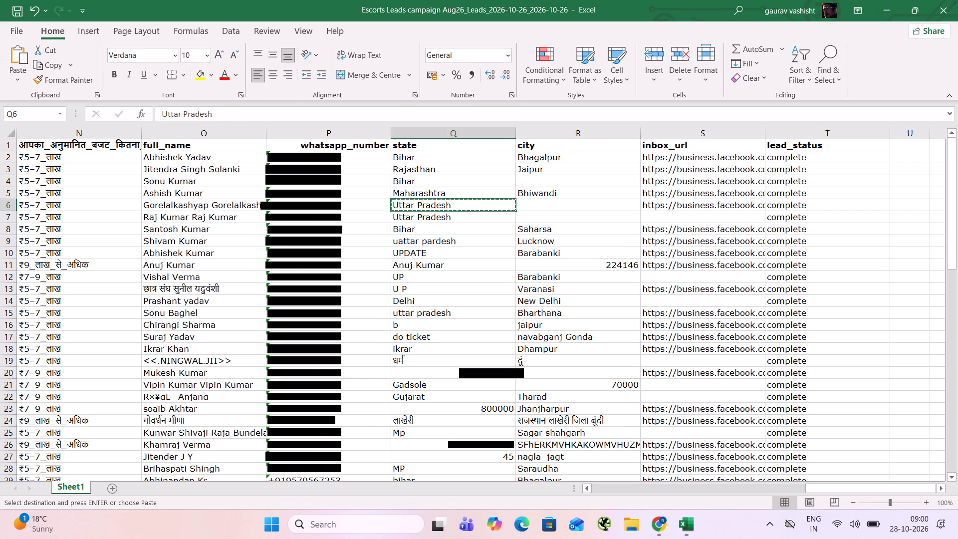
pyautogui.press('Down')
pyautogui.press('Down')
pyautogui.press('Down')
pyautogui.press('Down')
pyautogui.press('Up')
pyautogui.hotkey('ctrl', 'v')
pyautogui.press('Down')
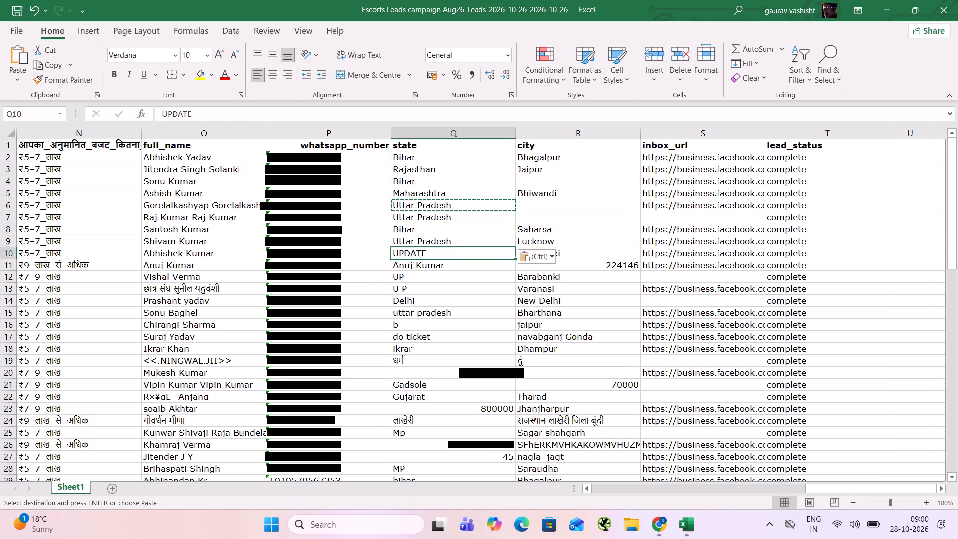
pyautogui.hotkey('ctrl', 'v')
pyautogui.press('Down')
pyautogui.hotkey('ctrl', 'v')
pyautogui.press('Down')
pyautogui.hotkey('ctrl', 'v')
pyautogui.press('Down')
pyautogui.hotkey('ctrl', 'v')
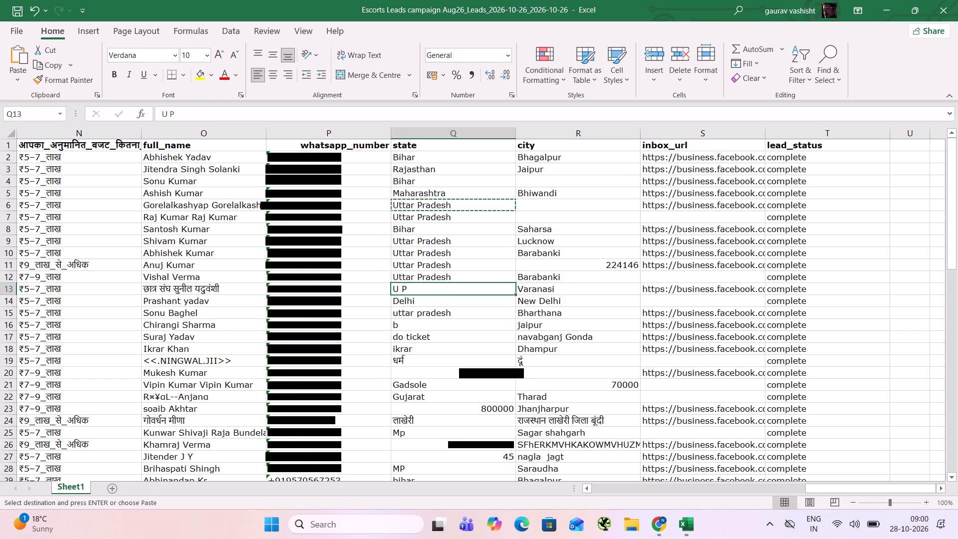
# Clear the numeric city entry in row 11.
pyautogui.press('Right')
pyautogui.press('Up')
pyautogui.press('Up')
pyautogui.press('BackSpace')
# Copy Uttar Pradesh from row 13 into the state cell of row 15.
pyautogui.press('Down')
pyautogui.press('Down')
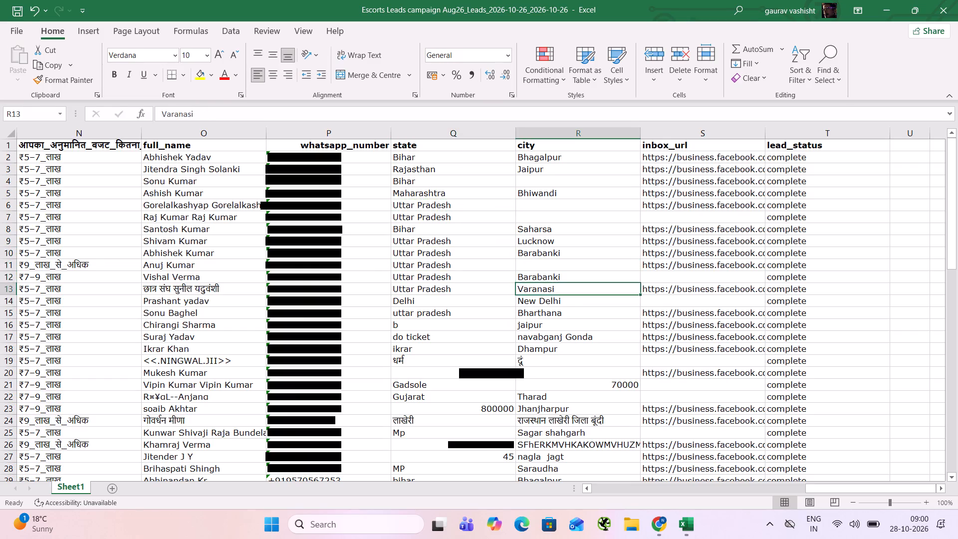
pyautogui.press('Down')
pyautogui.press('Left')
pyautogui.press('Down')
pyautogui.press('Up')
pyautogui.press('Up')
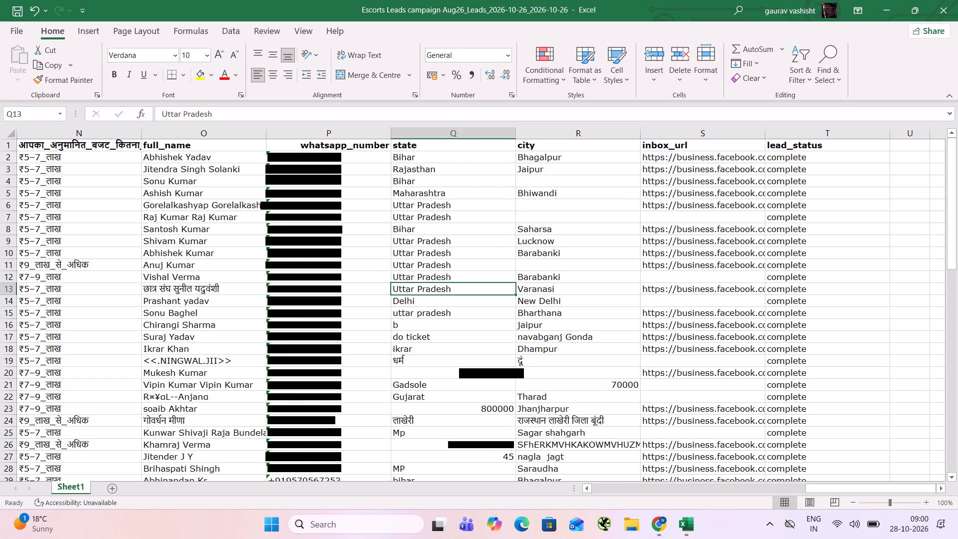
pyautogui.hotkey('ctrl', 'c')
pyautogui.press('Down')
pyautogui.press('Down')
pyautogui.hotkey('ctrl', 'v')
# Set the state in row 16 to Rajasthan.
pyautogui.hotkey('ctrl', 'Down')
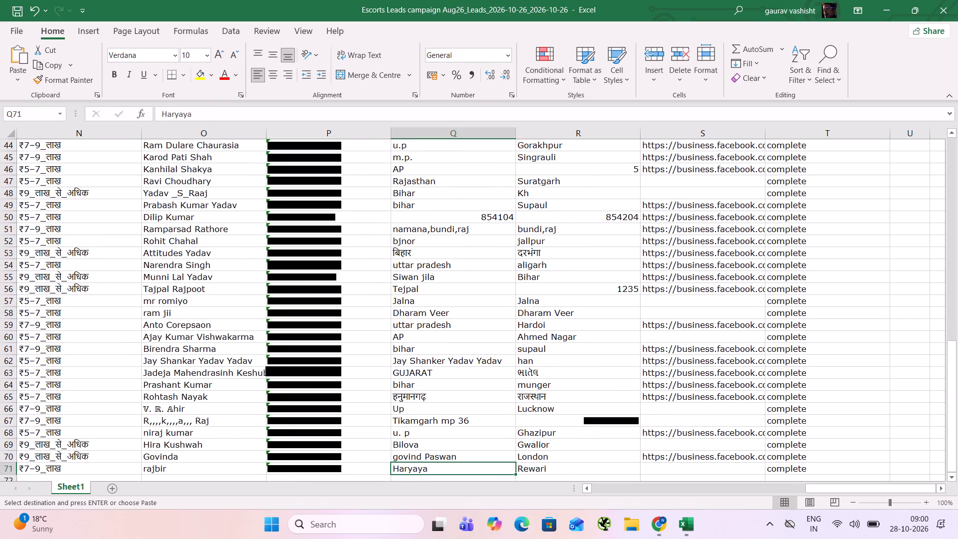
pyautogui.hotkey('ctrl', 'Up')
pyautogui.press('Down')
pyautogui.press('Down')
pyautogui.press('Down')
pyautogui.press('Down')
pyautogui.press('Down')
pyautogui.press('Down')
pyautogui.press('Down')
pyautogui.press('Down')
pyautogui.press('Down')
pyautogui.press('Down')
pyautogui.press('Down')
pyautogui.press('Down')
pyautogui.press('Down')
pyautogui.press('Down')
pyautogui.press('Down')
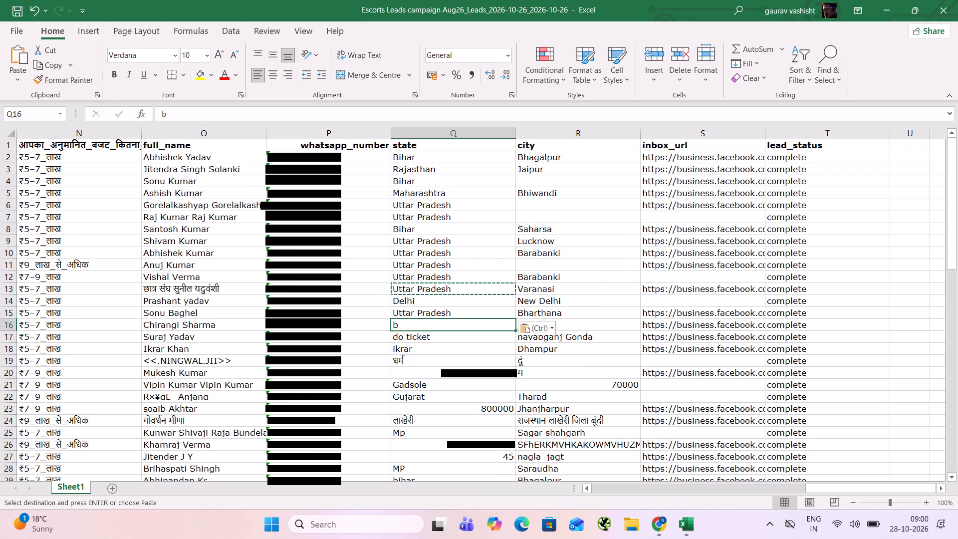
pyautogui.write('Rajasthan')
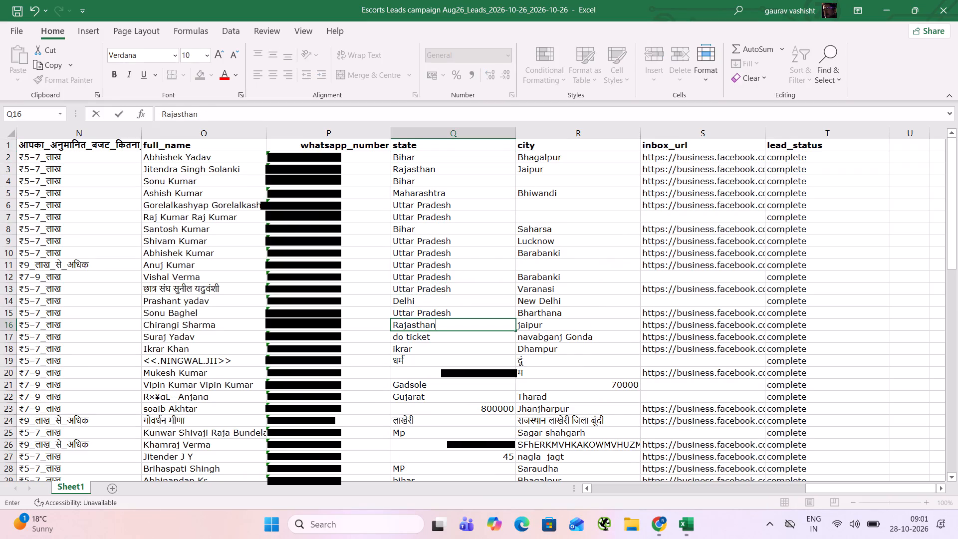
# Clear the city entries in rows 16 and 17.
pyautogui.press('Right')
pyautogui.press('BackSpace')
pyautogui.press('Down')
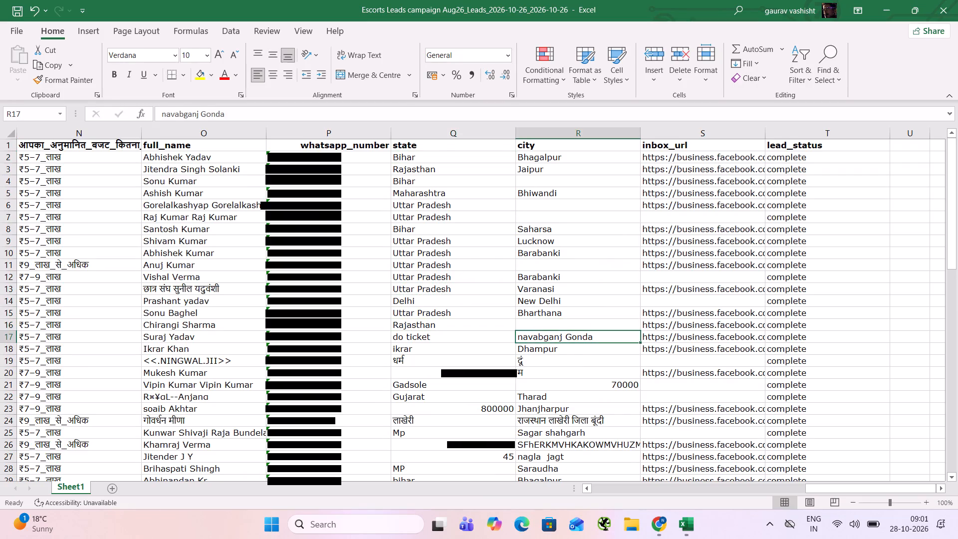
pyautogui.press('BackSpace')
# Copy Uttar Pradesh from row 15 into the state cells of rows 17 to 19.
pyautogui.press('Left')
pyautogui.press('Up')
pyautogui.press('Up')
pyautogui.hotkey('ctrl', 'c')
pyautogui.press('Down')
pyautogui.press('Down')
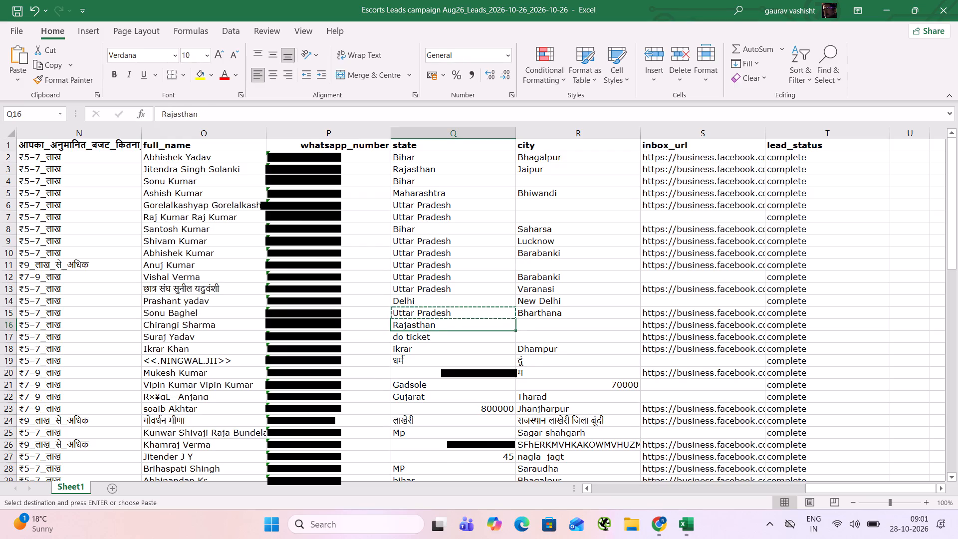
pyautogui.hotkey('ctrl', 'v')
pyautogui.press('Down')
pyautogui.hotkey('ctrl', 'v')
pyautogui.press('Right')
pyautogui.press('Down')
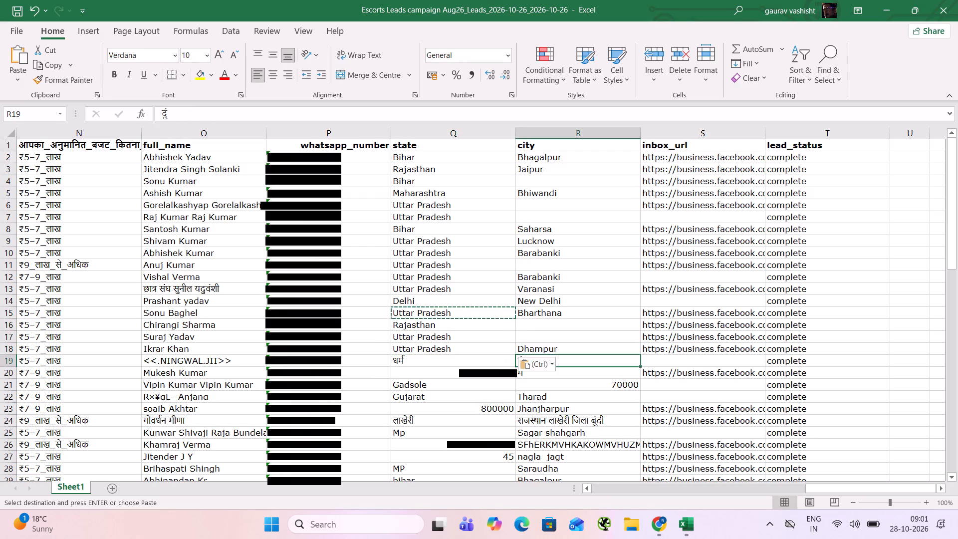
pyautogui.press('Left')
pyautogui.hotkey('ctrl', 'v')
# Clear the city entries in rows 19 to 22 and the state entries in rows 20 and 21.
pyautogui.press('Down')
pyautogui.press('Right')
pyautogui.press('BackSpace')
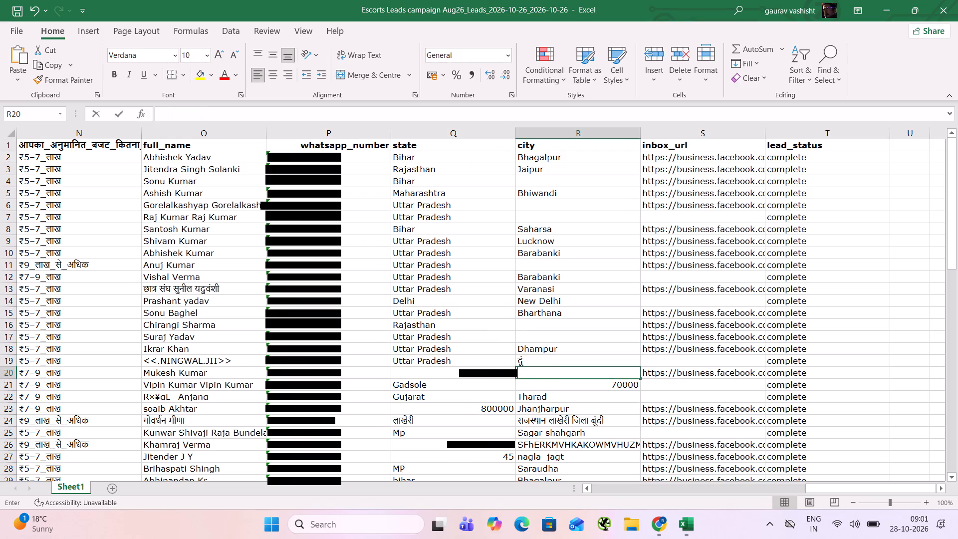
pyautogui.press('Up')
pyautogui.press('BackSpace')
pyautogui.press('Left')
pyautogui.press('Down')
pyautogui.press('BackSpace')
pyautogui.press('Down')
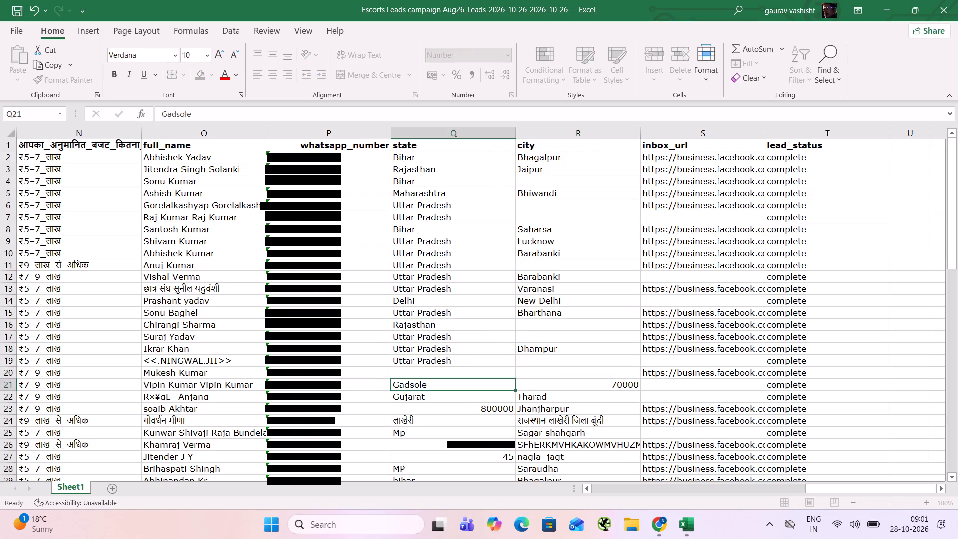
pyautogui.press('BackSpace')
pyautogui.press('Right')
pyautogui.press('BackSpace')
pyautogui.press('Down')
pyautogui.press('BackSpace')
# Set the state in row 23 to Uttar Pradesh, replacing the numeric entry.
pyautogui.press('Left')
pyautogui.press('Down')
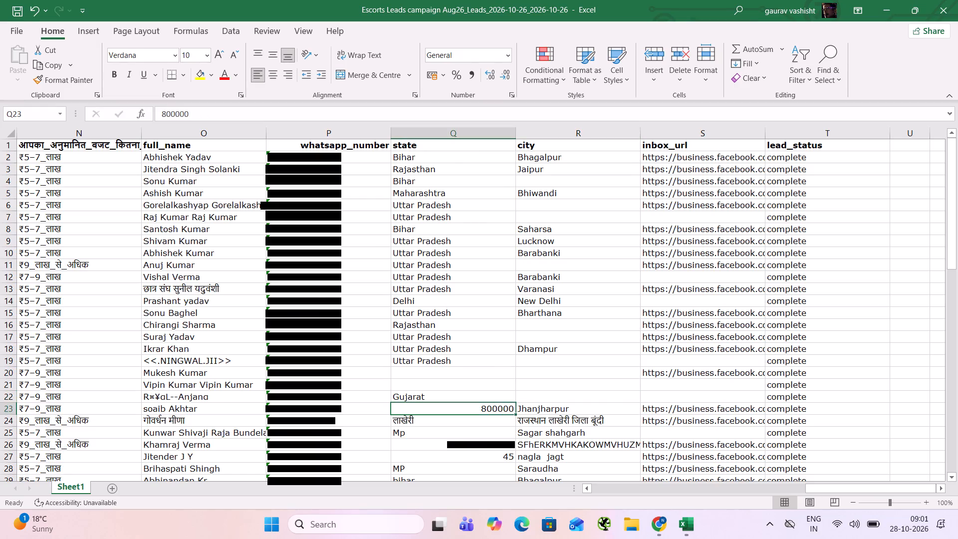
pyautogui.press('BackSpace')
pyautogui.write('Uttar')
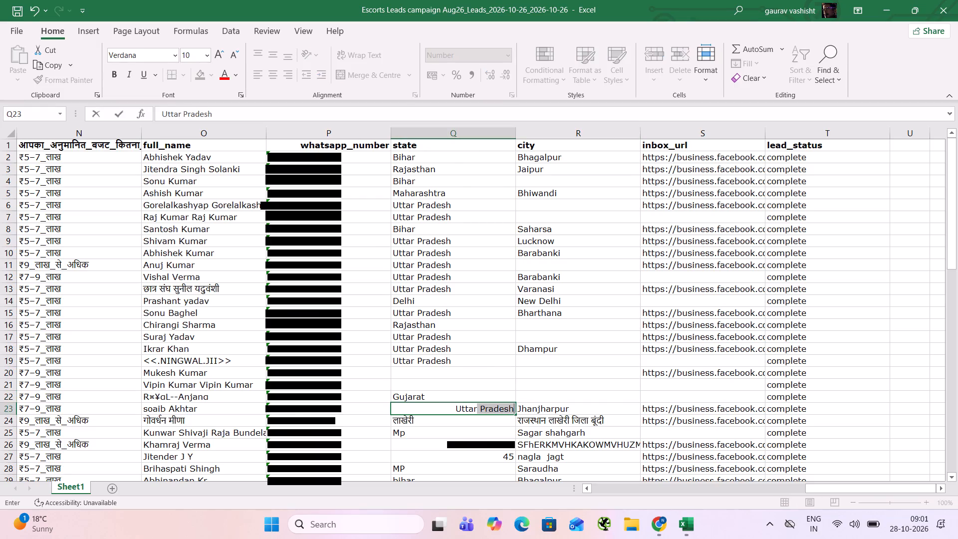
pyautogui.press('space')
pyautogui.press('Return')
# Clear the city in row 24 and set that row's state to Rajasthan.
pyautogui.hotkey('ctrl', 'd')
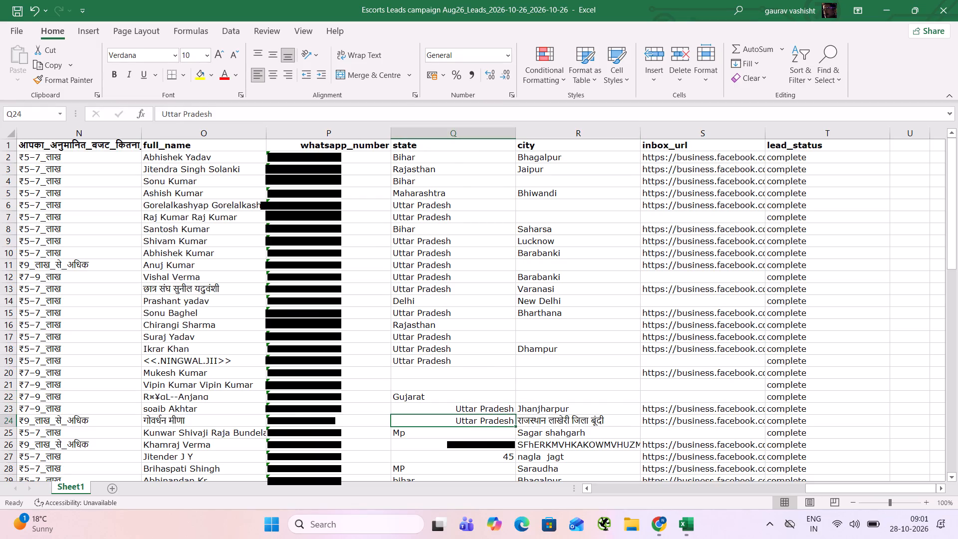
pyautogui.press('Right')
pyautogui.press('BackSpace')
pyautogui.press('Left')
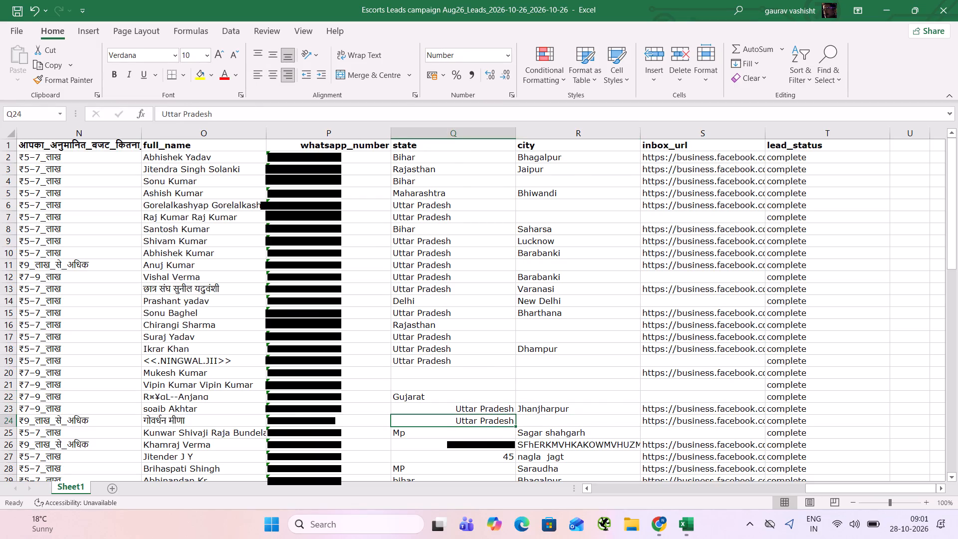
pyautogui.write('Rajasthan')
# Set the state in row 25 to Madhya Pradesh.
pyautogui.press('Up')
pyautogui.hotkey('ctrl', 'c')
pyautogui.press('Down')
pyautogui.press('Down')
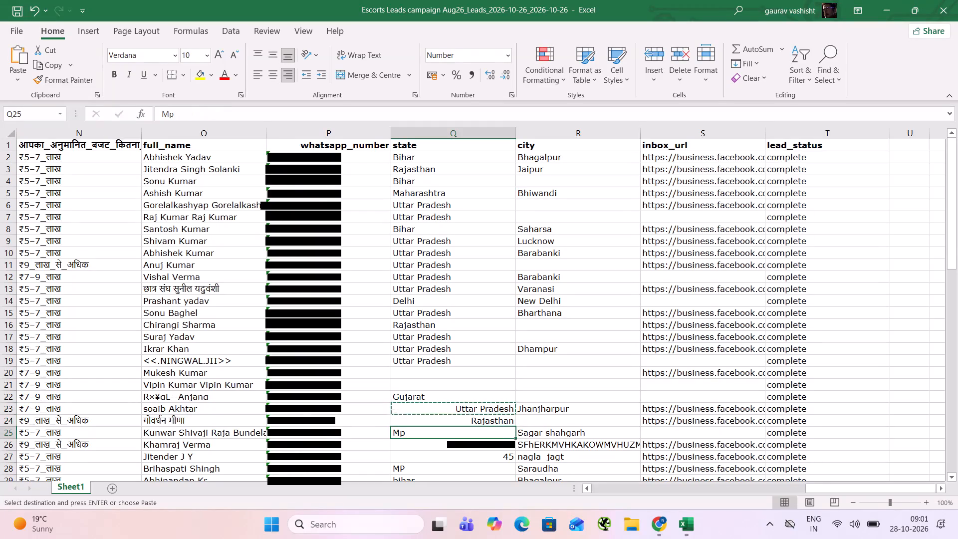
pyautogui.write('Madhya')
pyautogui.press('space')
pyautogui.write('Pradesh')
pyautogui.press('Right')
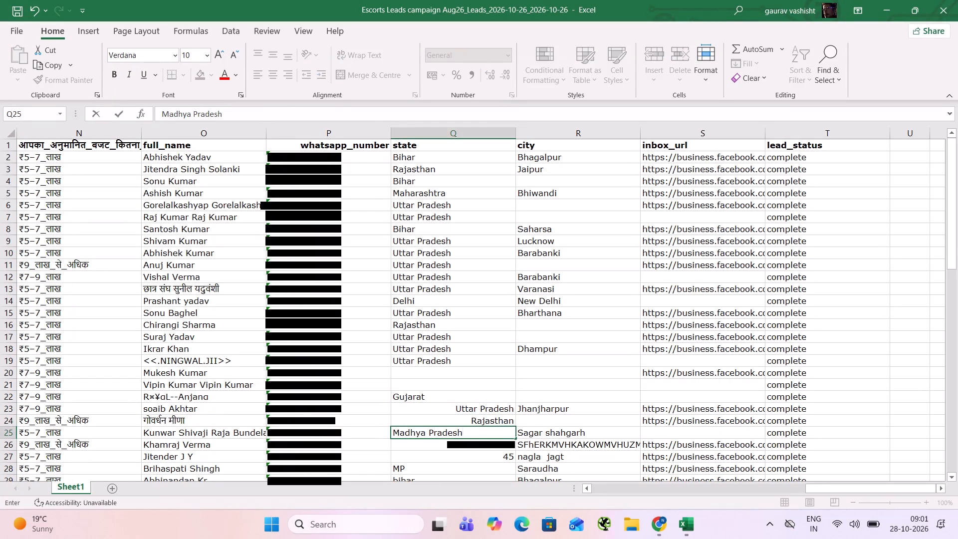
# Clear both the state and city entries in row 26.
pyautogui.press('Down')
pyautogui.press('BackSpace')
pyautogui.press('Left')
pyautogui.press('BackSpace')
pyautogui.press('Down')
pyautogui.press('Up')
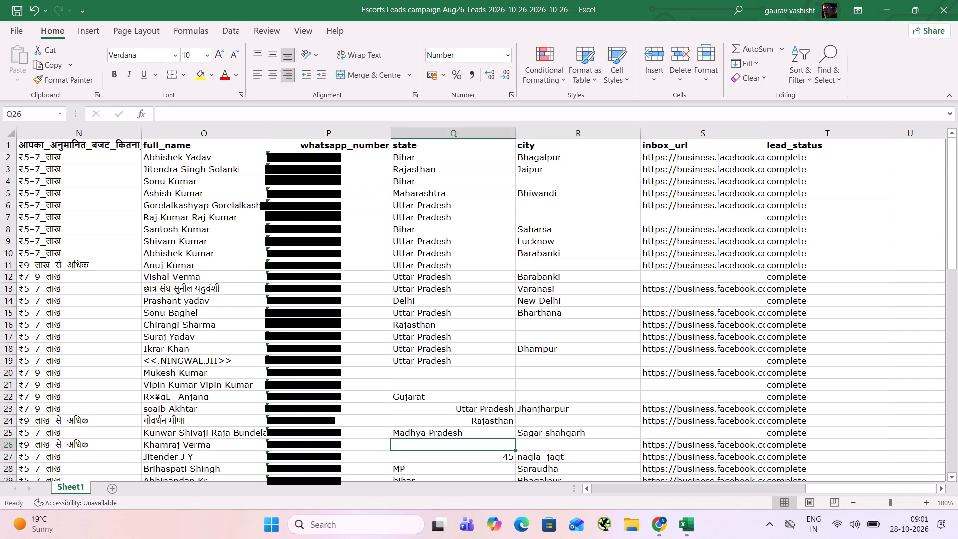
# Copy Madhya Pradesh from row 25 into the state cells of rows 27 and 28.
pyautogui.press('Up')
pyautogui.hotkey('ctrl', 'c')
pyautogui.press('Down')
pyautogui.press('Down')
pyautogui.hotkey('ctrl', 'v')
pyautogui.press('Down')
pyautogui.hotkey('ctrl', 'v')
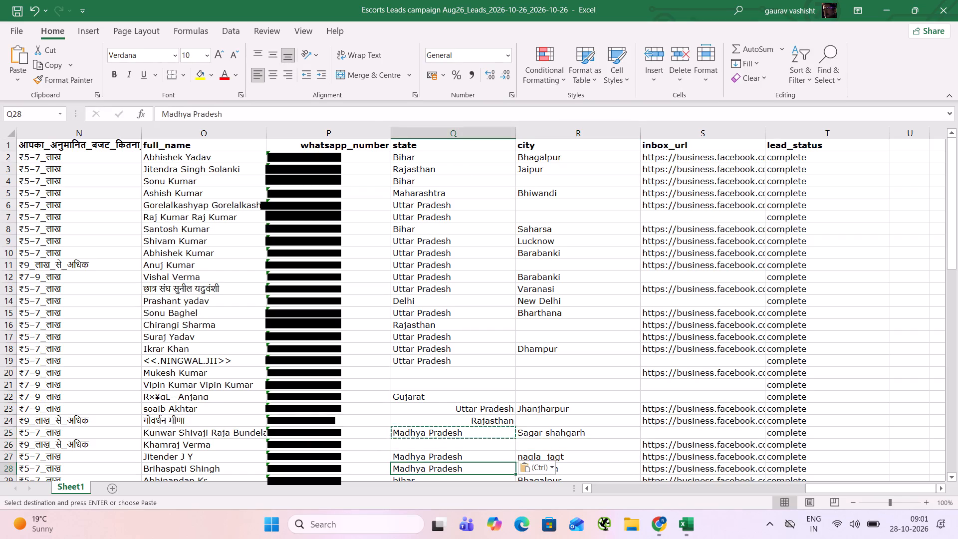
# Clear the city entry in row 27.
pyautogui.hotkey('ctrl', 'Right')
pyautogui.press('Up')
pyautogui.press('Left')
pyautogui.press('Left')
pyautogui.press('BackSpace')
# Set the state in row 29 to Bihar and fill it down into row 30.
pyautogui.press('Down')
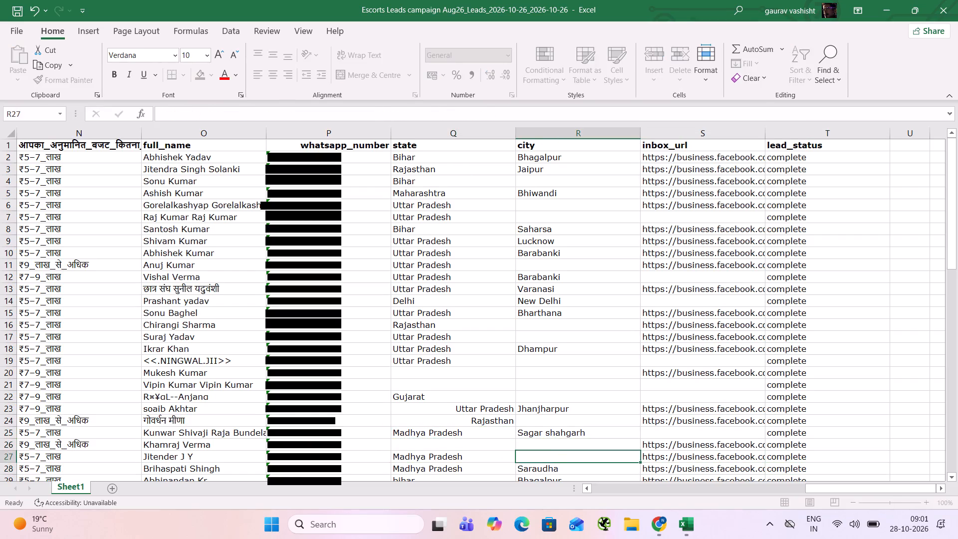
pyautogui.press('Down')
pyautogui.press('Left')
pyautogui.write('Bu')
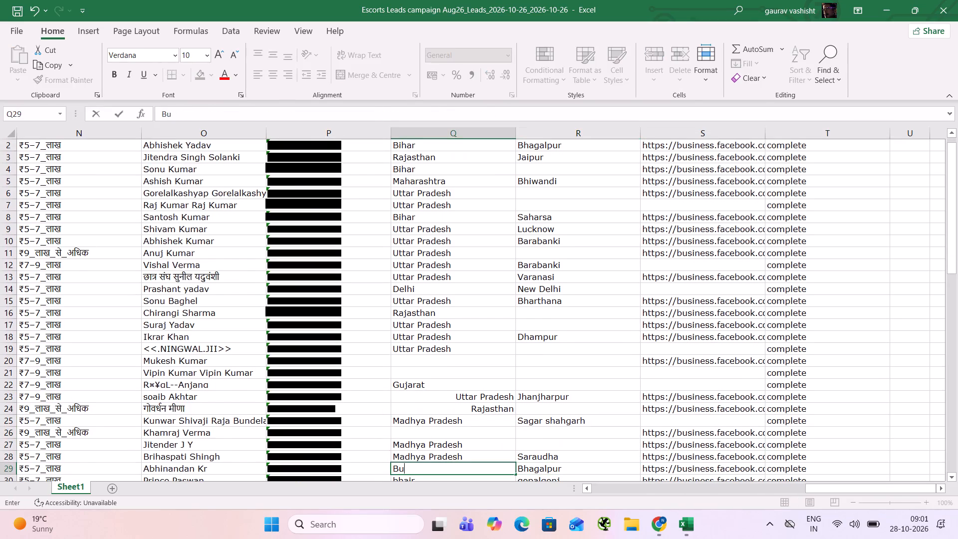
pyautogui.press('BackSpace')
pyautogui.write('ihar')
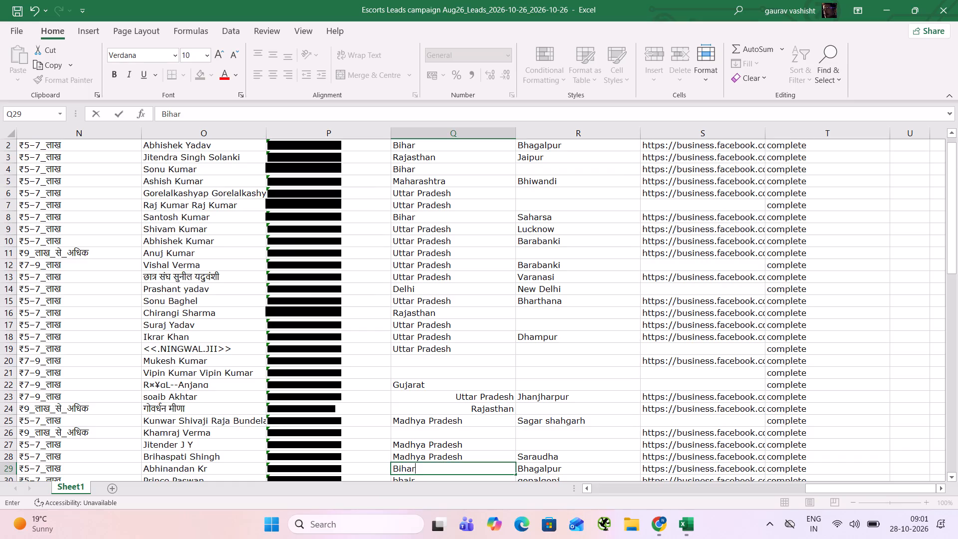
pyautogui.press('Down')
pyautogui.hotkey('ctrl', 'd')
# Copy Uttar Pradesh from the state cell of row 23 into the state cell of row 31.
pyautogui.press('Down')
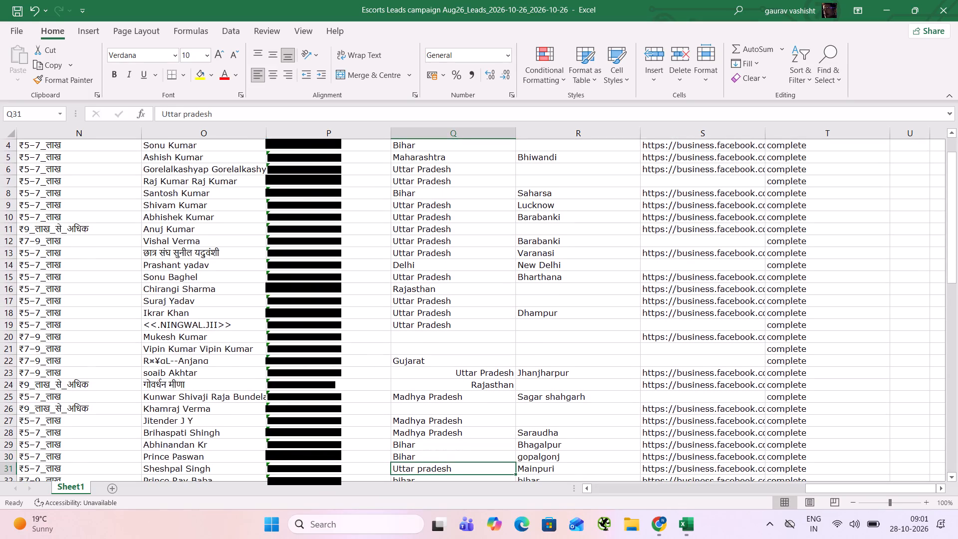
pyautogui.press('Right')
pyautogui.press('Left')
pyautogui.press('Up')
pyautogui.press('Up')
pyautogui.press('Up')
pyautogui.press('Up')
pyautogui.press('Up')
pyautogui.press('Up')
pyautogui.press('Up')
pyautogui.press('Up')
pyautogui.press('Up')
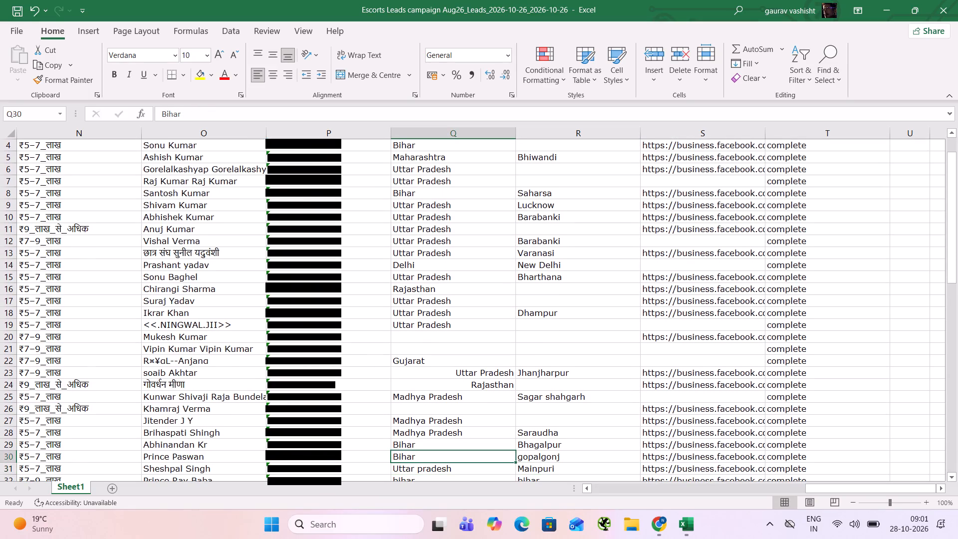
pyautogui.press('Down')
pyautogui.hotkey('ctrl', 'd')
pyautogui.hotkey('ctrl', 'c')
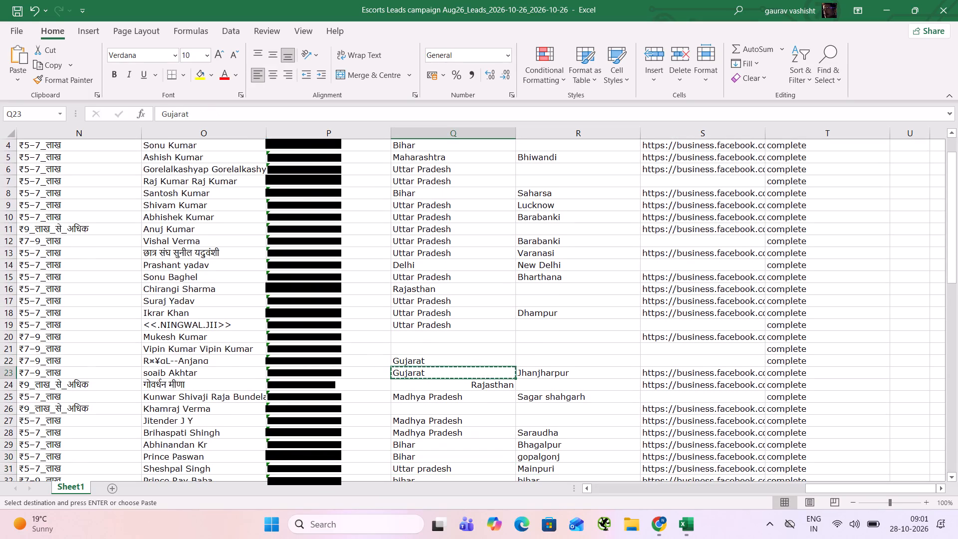
pyautogui.hotkey('ctrl', 'z')
pyautogui.hotkey('ctrl', 'Down')
pyautogui.press('Down')
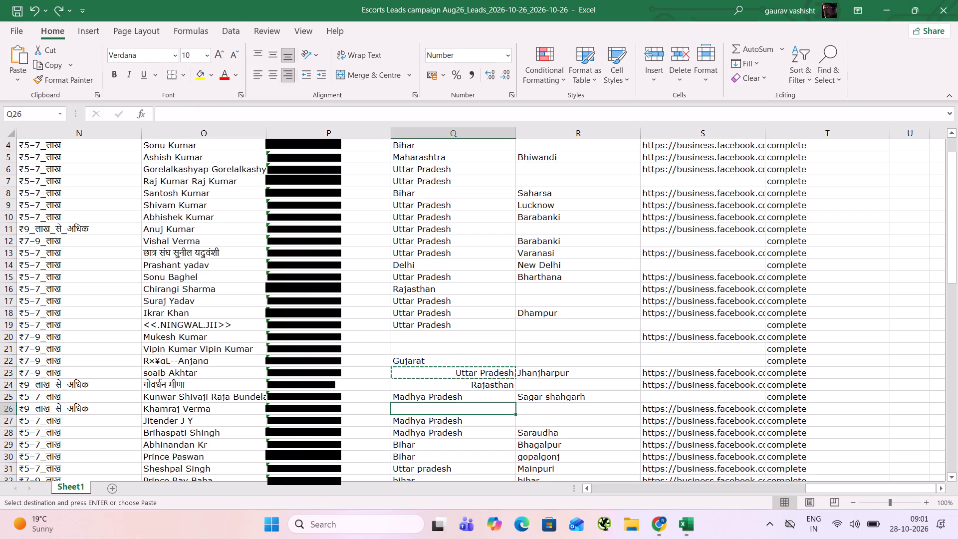
pyautogui.press('Down')
pyautogui.press('Down')
pyautogui.press('Down')
pyautogui.press('Down')
pyautogui.press('Down')
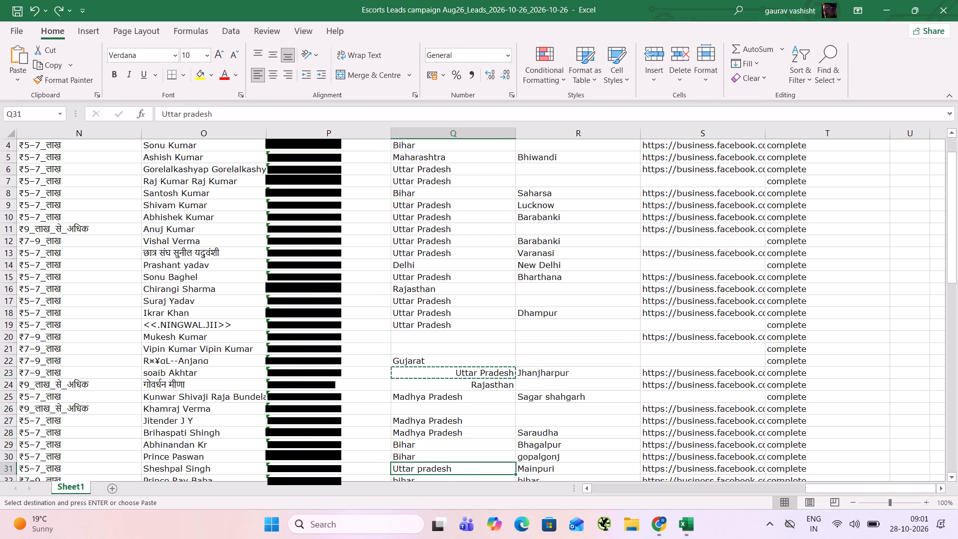
pyautogui.hotkey('ctrl', 'v')
# Copy Bihar from row 30 into the state cell of row 32 and clear row 32's city.
pyautogui.press('Up')
pyautogui.hotkey('ctrl', 'c')
pyautogui.press('Down')
pyautogui.press('Down')
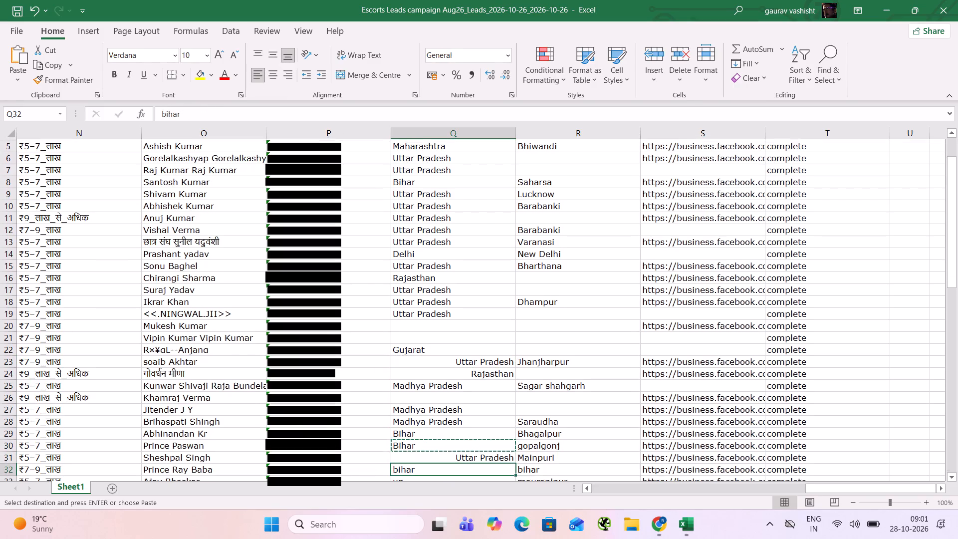
pyautogui.hotkey('ctrl', 'v')
pyautogui.press('Right')
pyautogui.press('BackSpace')
# Copy Uttar Pradesh from row 31 into the state cells of rows 33 and 34, clearing the city in row 33.
pyautogui.press('Down')
pyautogui.press('Left')
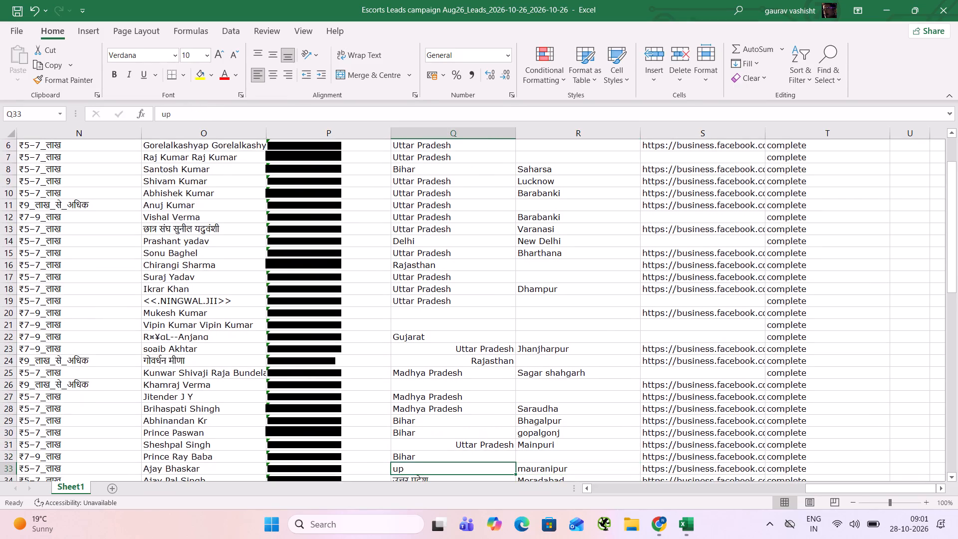
pyautogui.press('Up')
pyautogui.press('Up')
pyautogui.hotkey('ctrl', 'c')
pyautogui.press('Down')
pyautogui.press('Down')
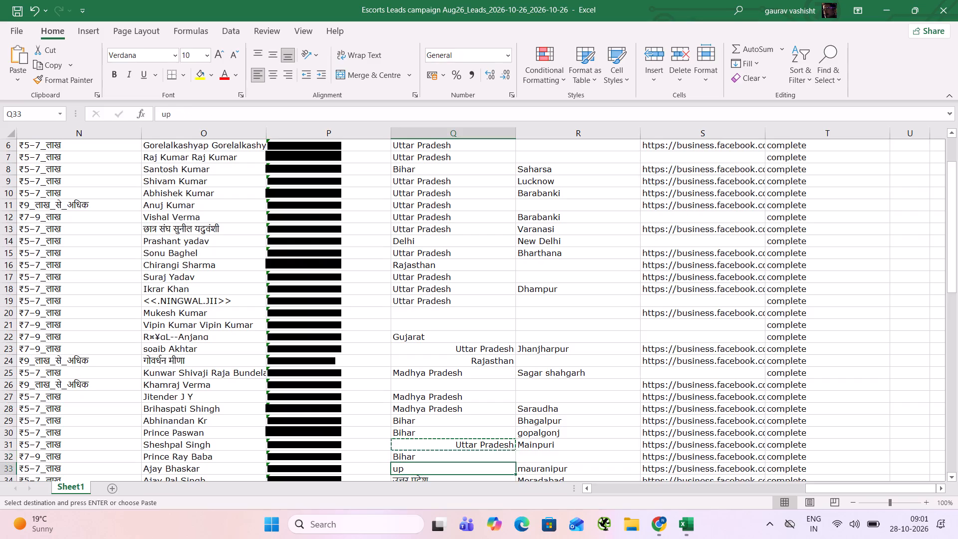
pyautogui.hotkey('ctrl', 'v')
pyautogui.press('Right')
pyautogui.press('BackSpace')
pyautogui.press('Down')
pyautogui.press('Left')
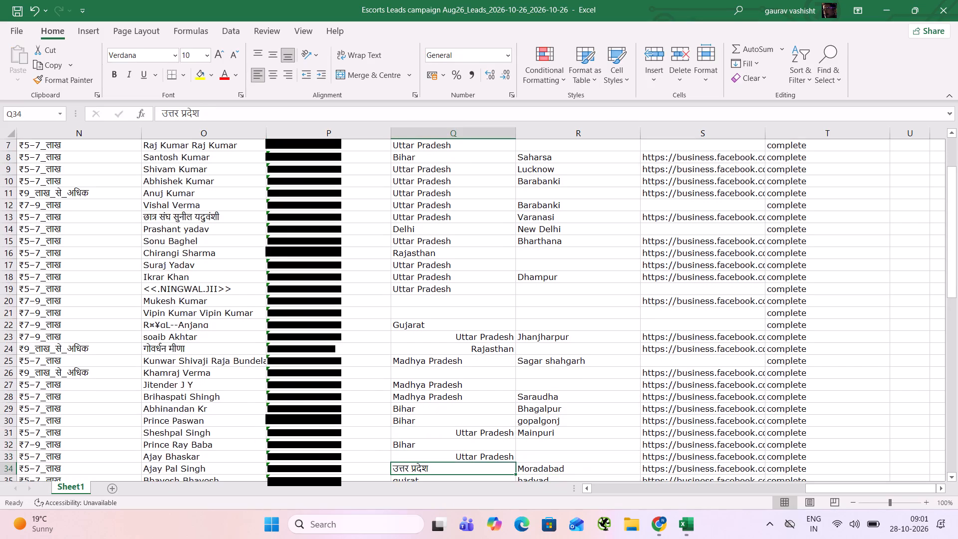
pyautogui.hotkey('ctrl', 'd')
# Set the state in row 35 to Gujarat and clear that row's city.
pyautogui.press('Down')
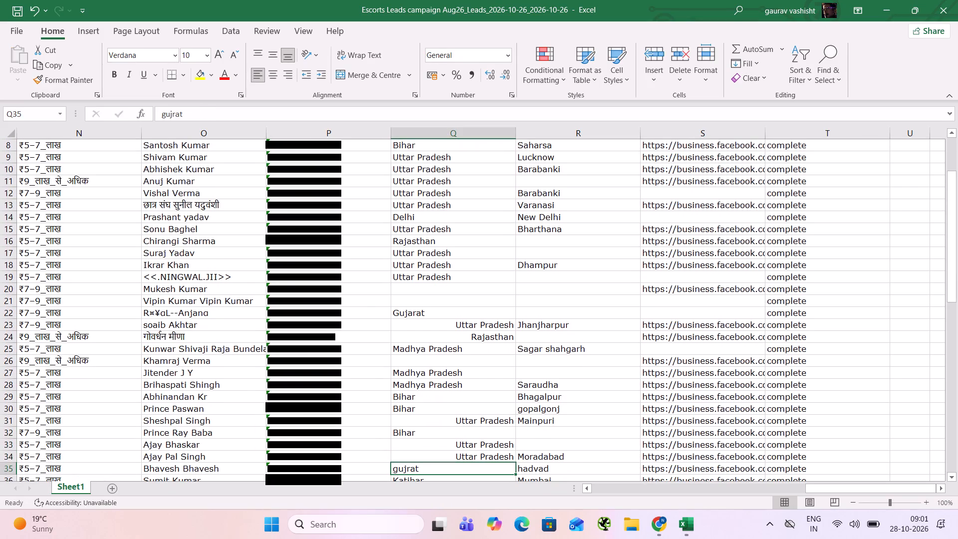
pyautogui.write('Gujarat')
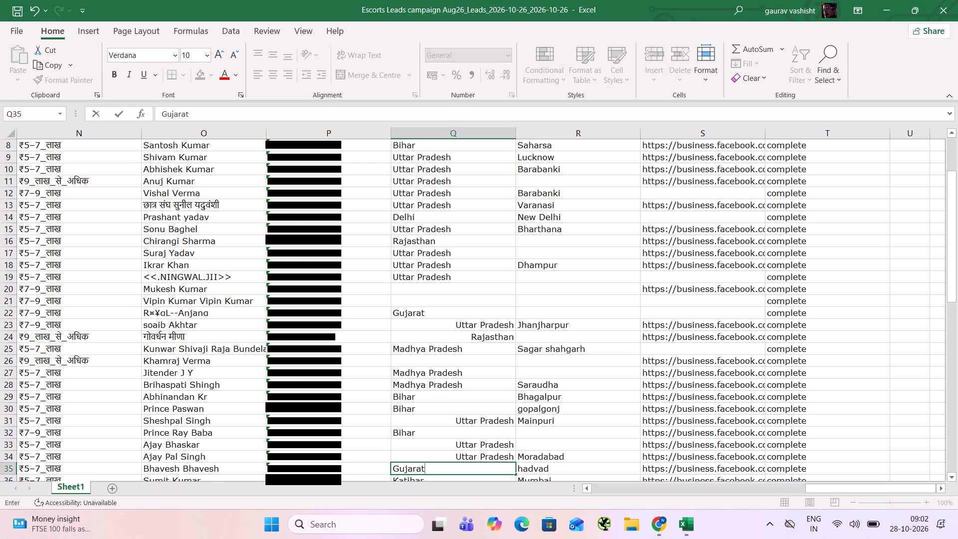
pyautogui.press('Right')
pyautogui.press('BackSpace')
# Set the state in row 36, whose city is Mumbai, to Maharashtra.
pyautogui.press('Down')
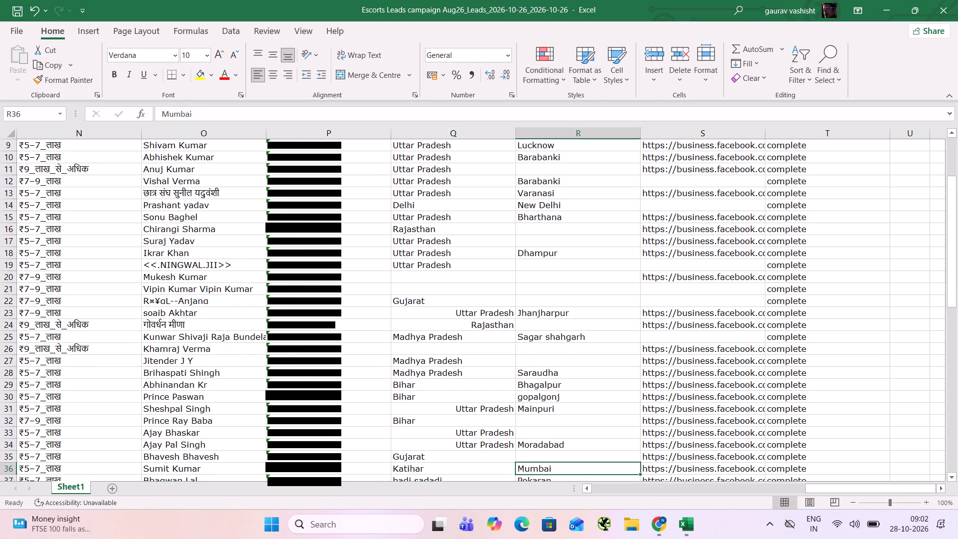
pyautogui.press('Left')
pyautogui.write('Maharashtra')
pyautogui.press('Down')
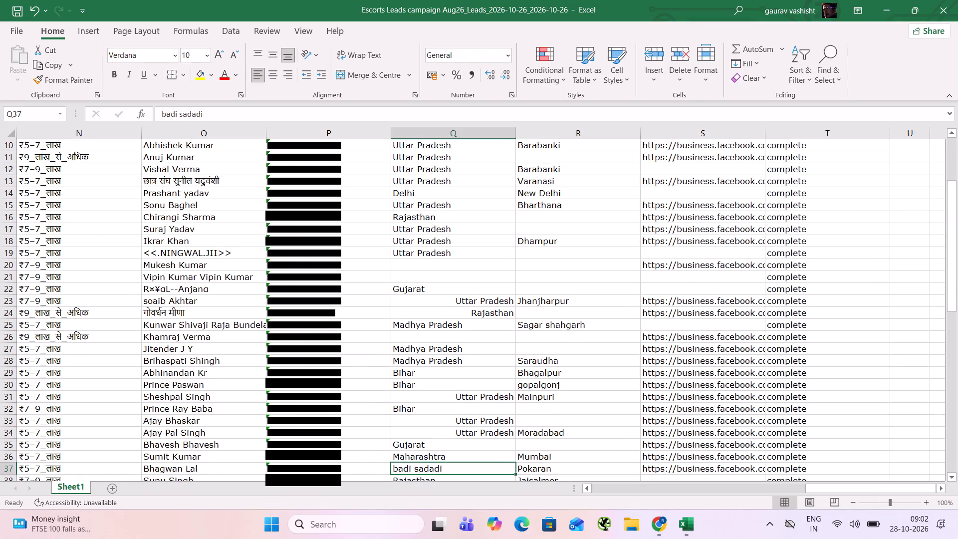
# Clear both the state and city entries in row 37.
pyautogui.press('BackSpace')
pyautogui.press('Right')
pyautogui.press('BackSpace')
pyautogui.press('Down')
# Look through the uncleaned state and city entries from row 38 down to about row 59.
pyautogui.press('Left')
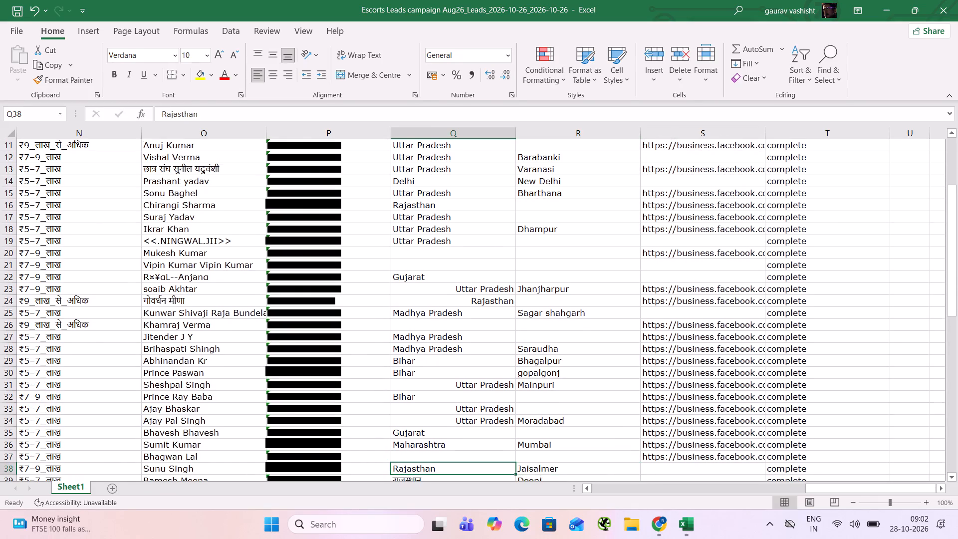
pyautogui.press('Down')
pyautogui.press('Down')
pyautogui.press('Down')
pyautogui.press('Down')
pyautogui.press('Down')
pyautogui.press('Down')
pyautogui.press('Down')
pyautogui.press('Down')
pyautogui.press('Down')
pyautogui.press('Down')
pyautogui.press('Down')
pyautogui.press('Down')
pyautogui.press('Down')
pyautogui.press('Down')
pyautogui.press('Down')
pyautogui.press('Down')
pyautogui.press('Down')
pyautogui.press('Down')
pyautogui.press('Down')
pyautogui.press('Down')
pyautogui.press('Down')
pyautogui.press('Down')
pyautogui.press('Down')
pyautogui.press('Down')
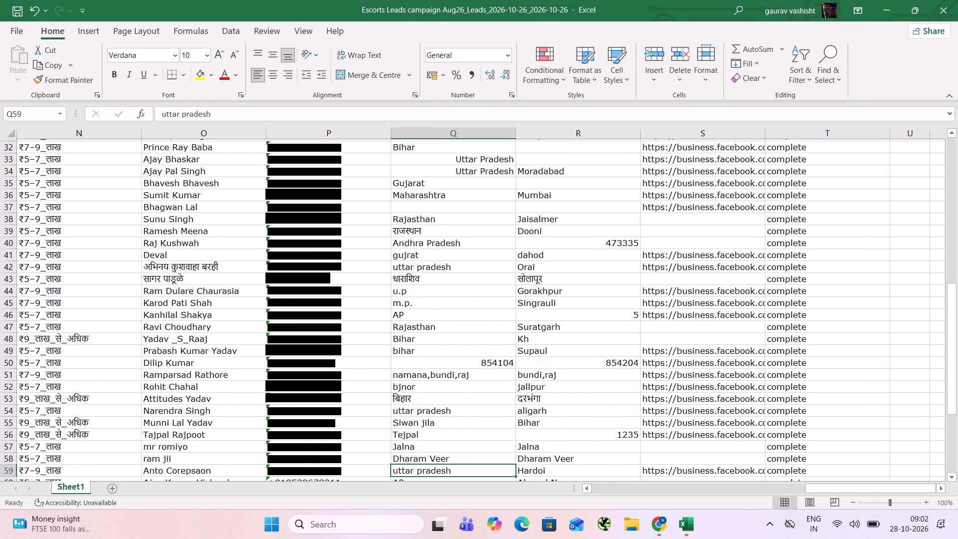
# Return to the uncleaned rows and set the state in row 39 to Rajasthan, reusing the entry from row 38.
pyautogui.press('Down')
pyautogui.press('Down')
pyautogui.press('Down')
pyautogui.press('Up')
pyautogui.press('Up')
pyautogui.press('Up')
pyautogui.press('Up')
pyautogui.press('Up')
pyautogui.press('Up')
pyautogui.press('Up')
pyautogui.press('Up')
pyautogui.press('Up')
pyautogui.press('Up')
pyautogui.press('Up')
pyautogui.press('Up')
pyautogui.press('Up')
pyautogui.press('Up')
pyautogui.press('Up')
pyautogui.press('Up')
pyautogui.press('Up')
pyautogui.press('Up')
pyautogui.press('Up')
pyautogui.press('Up')
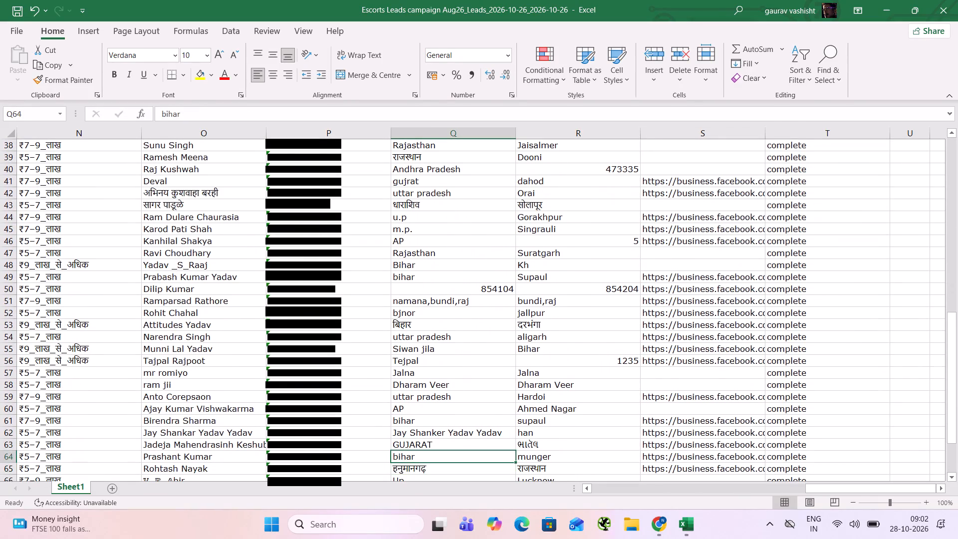
pyautogui.press('Up')
pyautogui.press('Up')
pyautogui.press('Up')
pyautogui.press('Up')
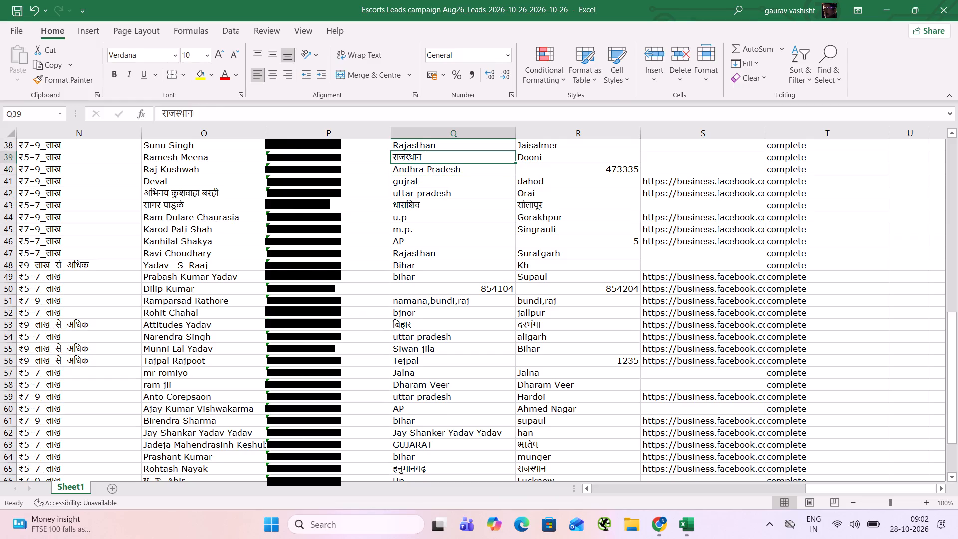
pyautogui.press('Up')
pyautogui.hotkey('ctrl', 'c')
pyautogui.press('Down')
pyautogui.hotkey('ctrl', 'v')
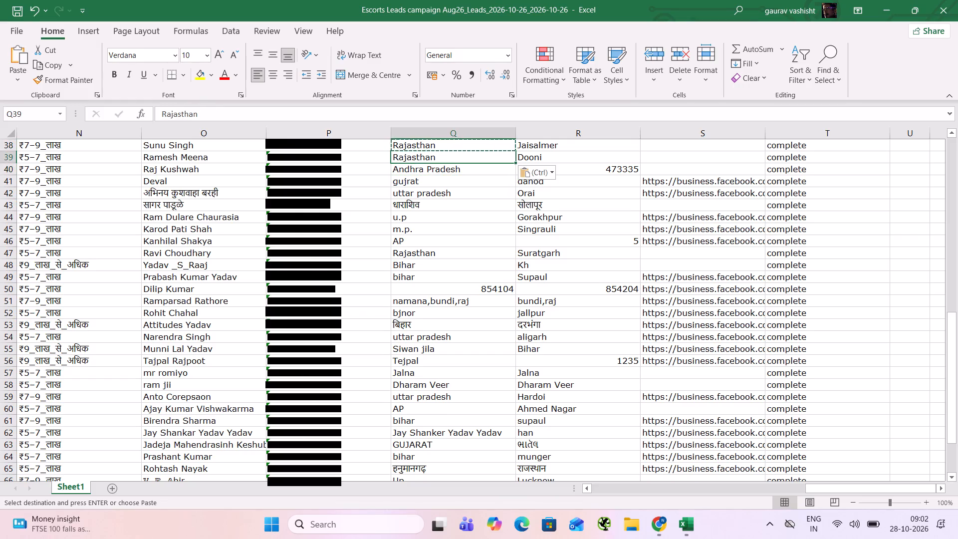
# Clear the numeric city entry in row 40, keeping that row's state.
pyautogui.hotkey('ctrl', 'shift', 'Down')
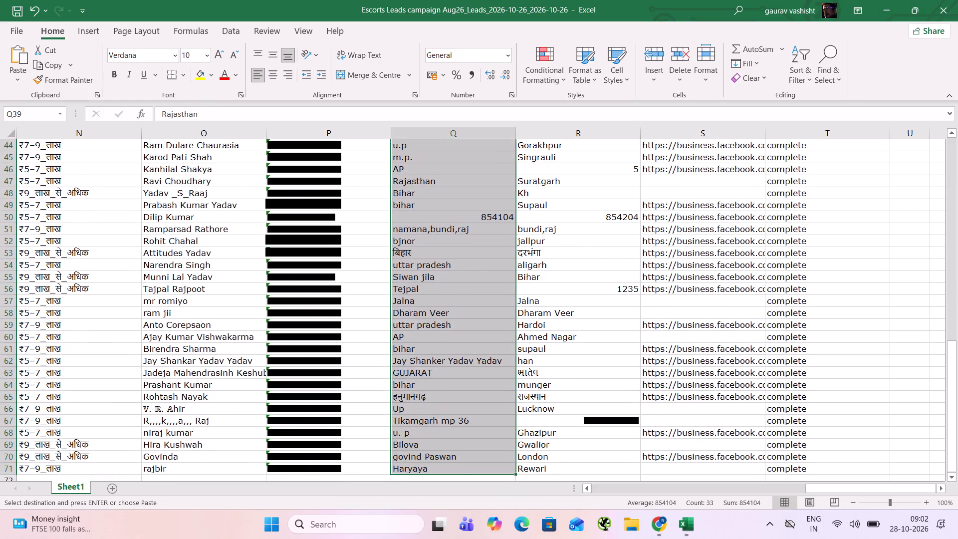
pyautogui.press('Up')
pyautogui.press('Down')
pyautogui.press('Down')
pyautogui.press('Right')
pyautogui.press('BackSpace')
pyautogui.press('Down')
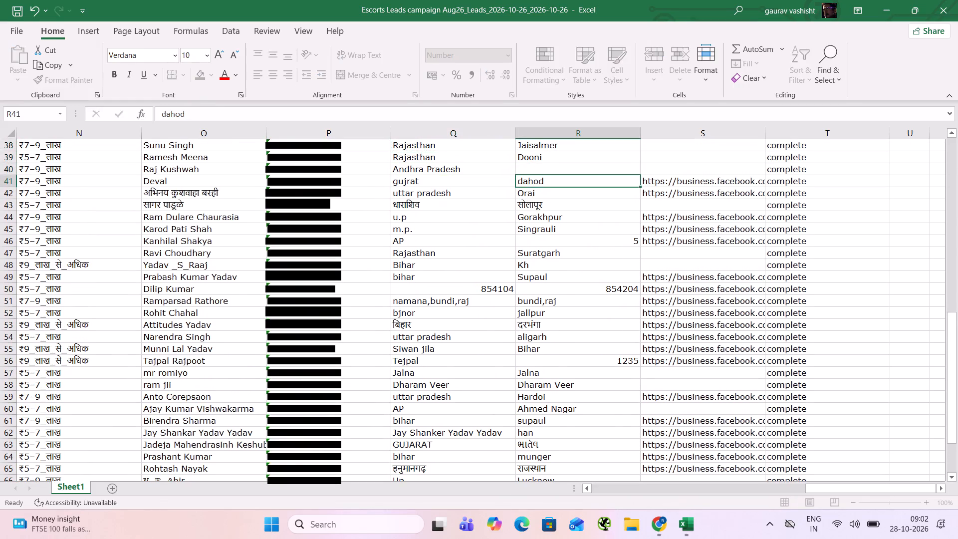
# Clear the city in row 41 and set that row's state to Gujarat.
pyautogui.press('BackSpace')
pyautogui.press('Left')
pyautogui.write('Gujarat')
pyautogui.press('Down')
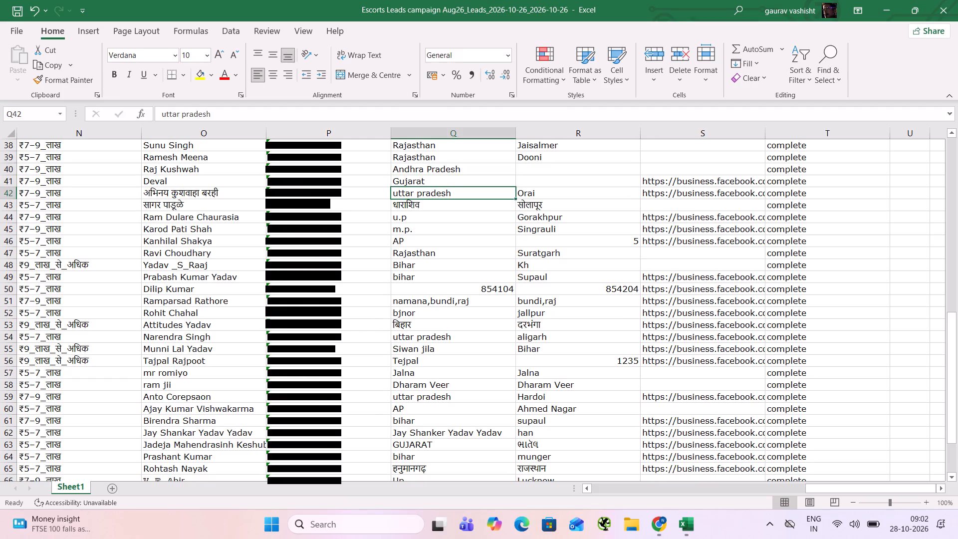
# Set the state in row 42, whose city is Orai, to Uttar Pradesh.
pyautogui.write('Uttar')
pyautogui.press('space')
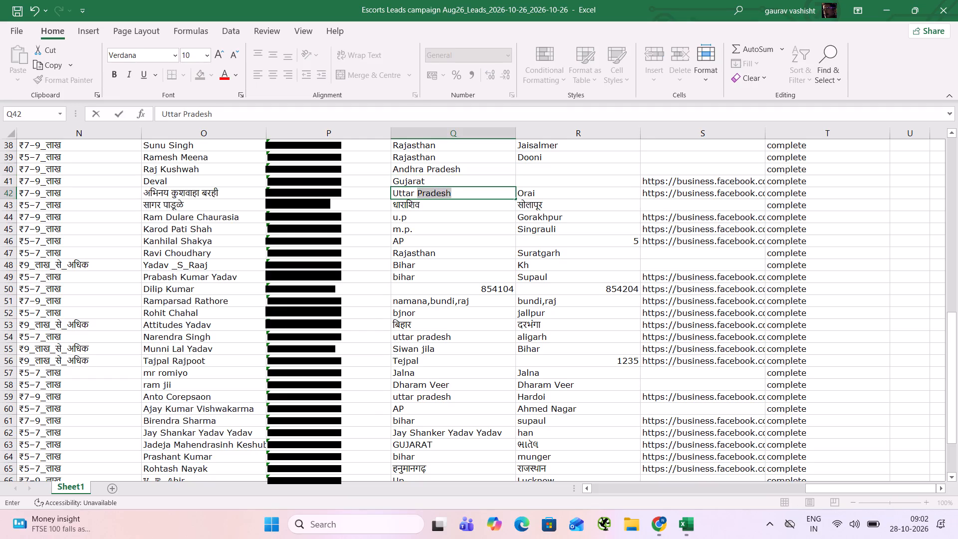
pyautogui.press('Return')
# Clear both the city and state entries in row 43.
pyautogui.press('Right')
pyautogui.press('BackSpace')
pyautogui.press('Left')
pyautogui.press('BackSpace')
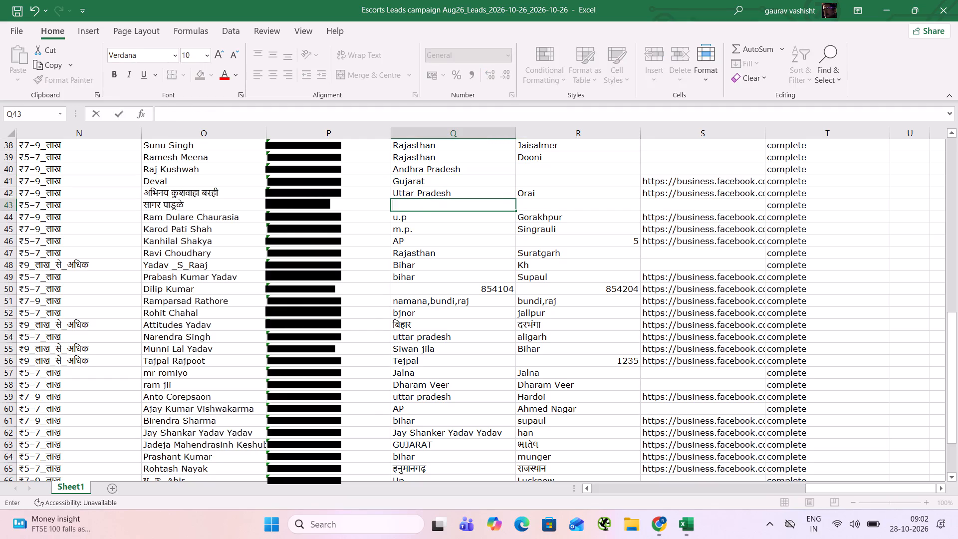
pyautogui.press('Up')
# Copy the Uttar Pradesh state from row 42 into the state cell of row 44.
pyautogui.hotkey('ctrl', 'c')
pyautogui.press('Down')
pyautogui.press('Down')
pyautogui.hotkey('ctrl', 'v')
pyautogui.press('Down')
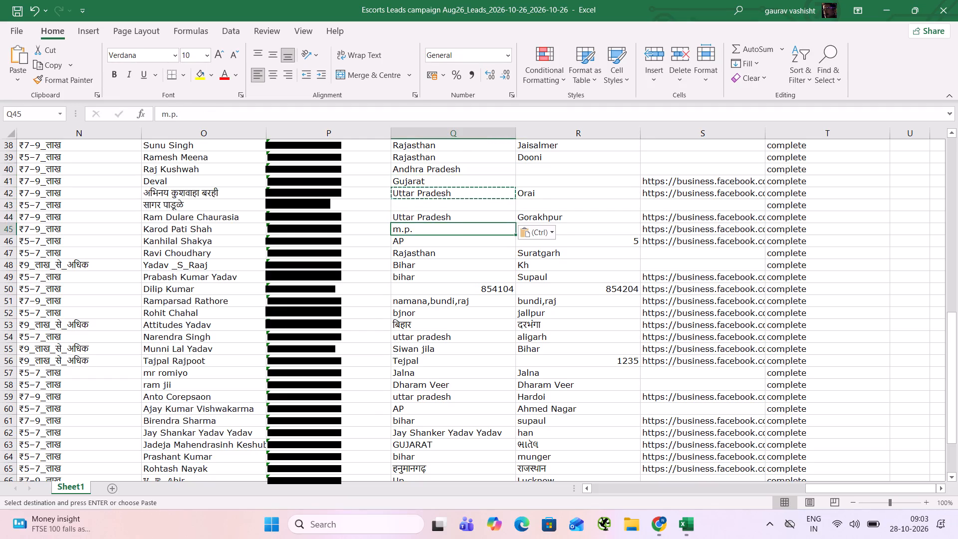
# Set the state in row 45, whose city is Singrauli, to Madhya Pradesh.
pyautogui.hotkey('shift', 'm')
pyautogui.write('adhya')
pyautogui.press('space')
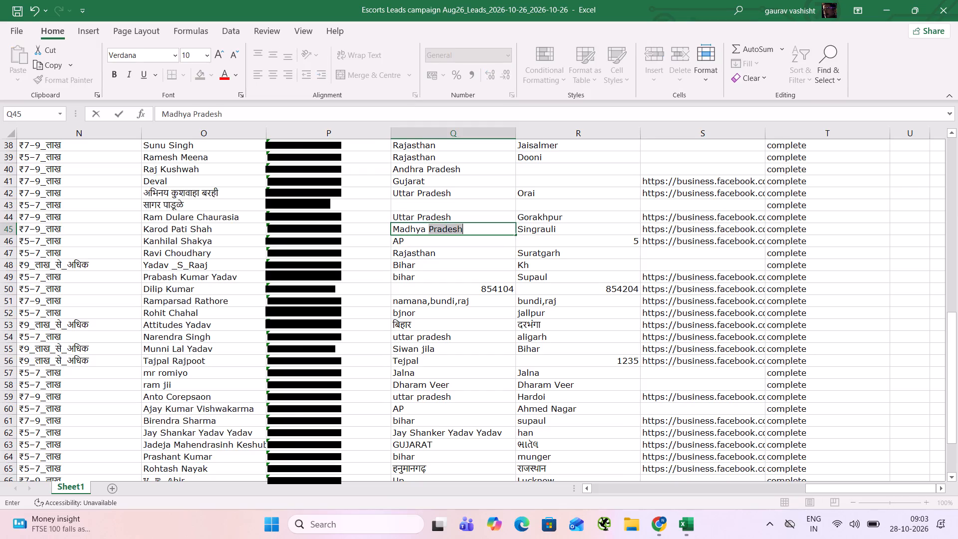
pyautogui.press('Return')
# Set the state in row 46 to Andhra Pradesh and clear that row's numeric city entry.
pyautogui.write('Andhra')
pyautogui.press('space')
pyautogui.press('Return')
pyautogui.press('Right')
pyautogui.press('Down')
pyautogui.press('Up')
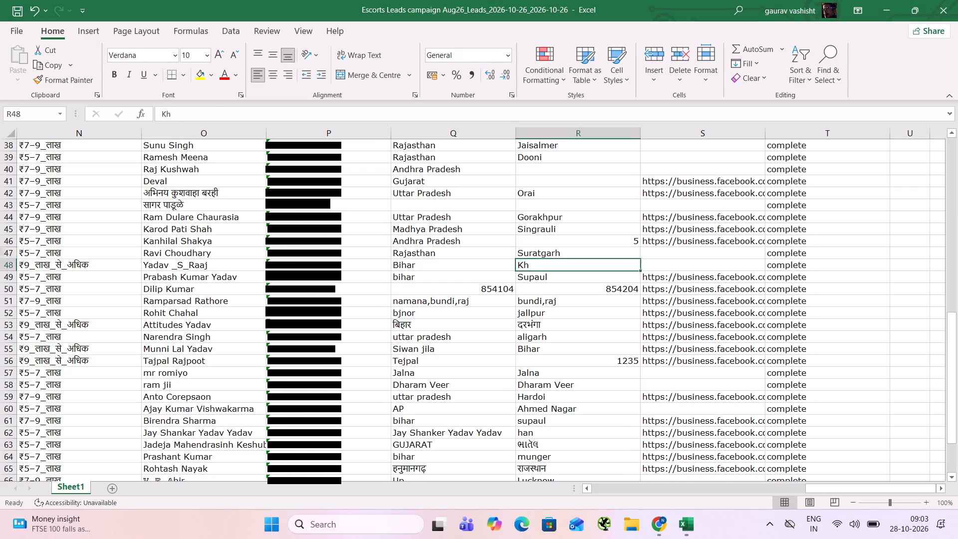
pyautogui.press('Up')
pyautogui.press('BackSpace')
pyautogui.press('Down')
# Clear the incomplete city entry in row 48, keeping its state.
pyautogui.press('Left')
pyautogui.press('Down')
pyautogui.press('Right')
pyautogui.press('BackSpace')
pyautogui.press('Down')
# Copy the Bihar state from row 48 into the state cell of row 49.
pyautogui.press('Left')
pyautogui.press('Up')
pyautogui.hotkey('ctrl', 'c')
pyautogui.press('Down')
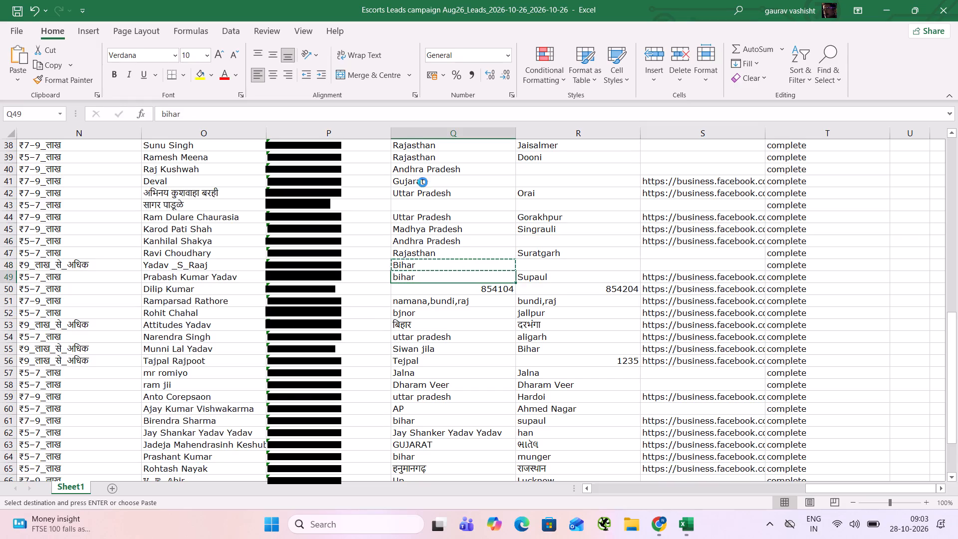
pyautogui.hotkey('ctrl', 'v')
# Clear both numeric entries for state and city in row 50.
pyautogui.press('Down')
pyautogui.press('BackSpace')
pyautogui.press('Right')
pyautogui.press('BackSpace')
pyautogui.press('Down')
# Clear the city in row 51 and set that row's state to Rajasthan.
pyautogui.press('BackSpace')
pyautogui.press('Left')
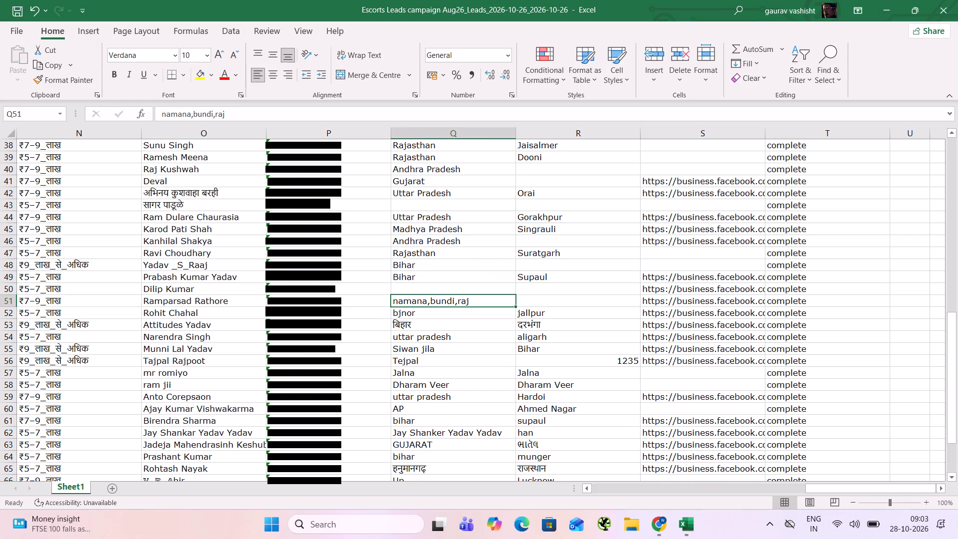
pyautogui.write('Ra')
pyautogui.write('jasthan')
pyautogui.press('Down')
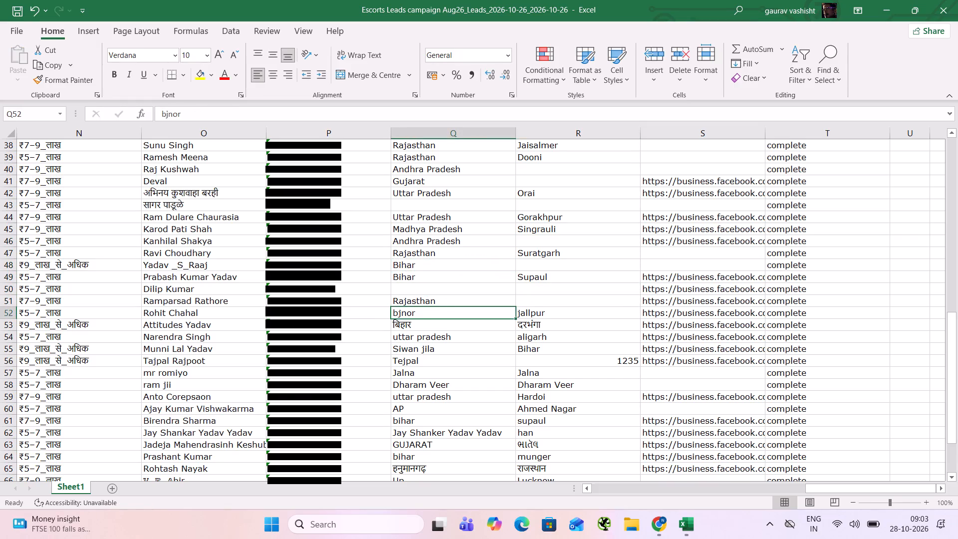
# Set the state in row 52 to Uttar Pradesh and its city to Bijnor.
pyautogui.write('Uttar')
pyautogui.press('space')
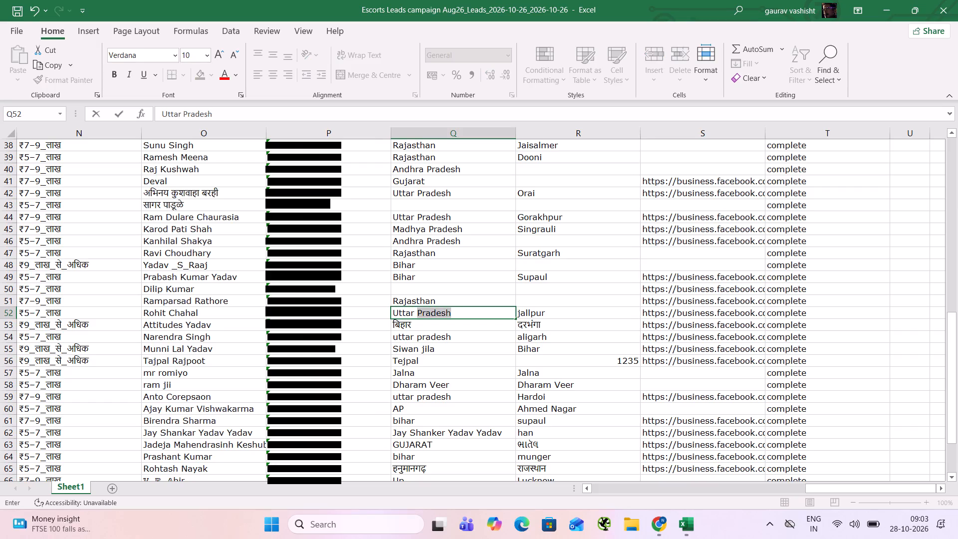
pyautogui.press('Return')
pyautogui.press('Right')
pyautogui.press('Up')
pyautogui.write('Bijnio')
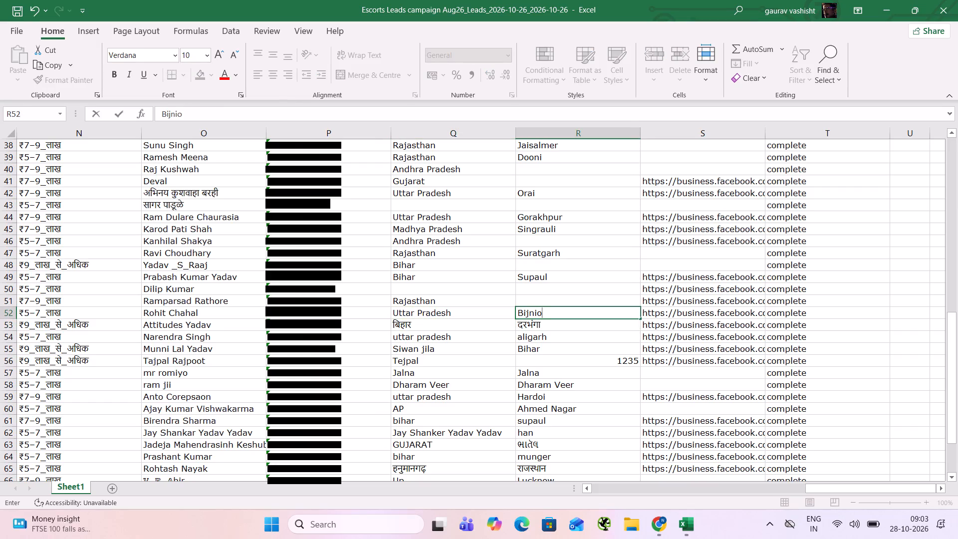
pyautogui.press('BackSpace')
pyautogui.press('BackSpace')
pyautogui.write('or')
pyautogui.press('Down')
# Clear the Hindi city entry in row 53 and set that row's state to Bihar.
pyautogui.press('BackSpace')
pyautogui.press('Left')
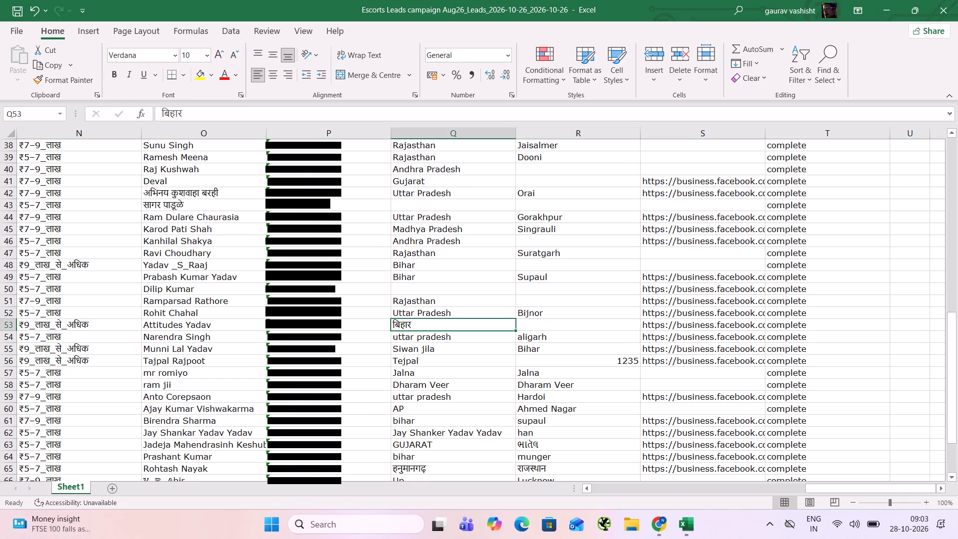
pyautogui.write('Bihar')
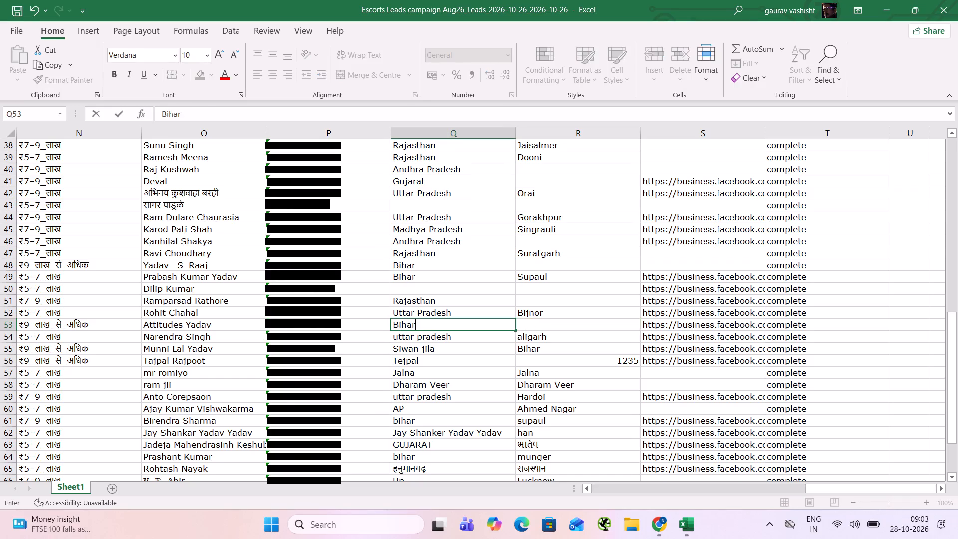
pyautogui.press('Down')
# Copy the Uttar Pradesh state from row 52 into row 54 and set row 54's city to Aligarh.
pyautogui.press('Up')
pyautogui.press('Up')
pyautogui.hotkey('ctrl', 'c')
pyautogui.press('Down')
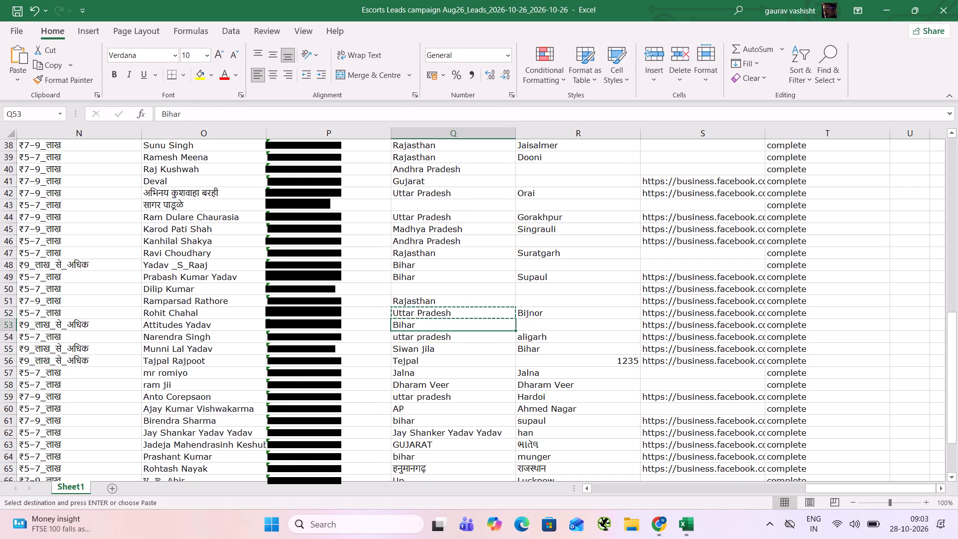
pyautogui.press('Down')
pyautogui.hotkey('ctrl', 'v')
pyautogui.press('Right')
pyautogui.write('Aligarh')
pyautogui.press('Down')
# Move Bihar from the city cell of row 55 into its state cell, replacing the entry there.
pyautogui.hotkey('ctrl', 'x')
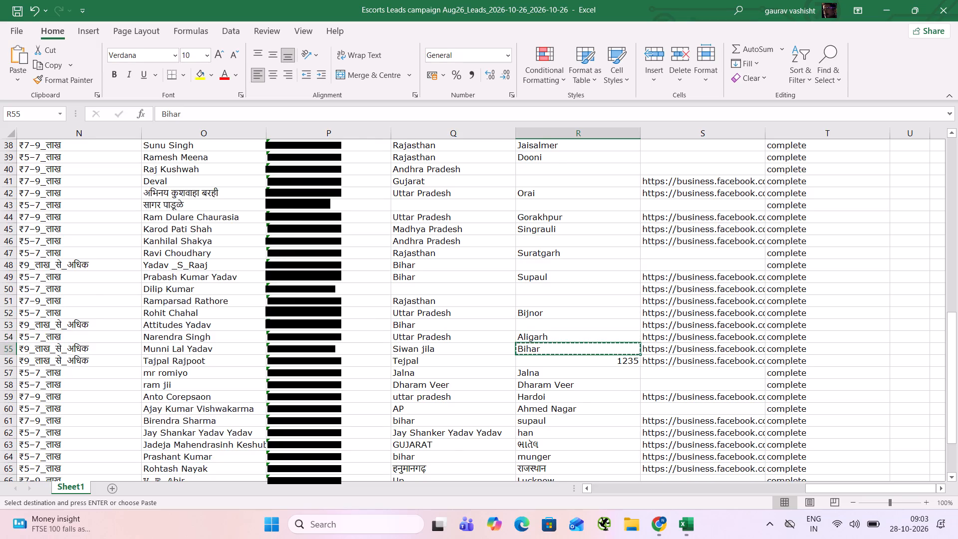
pyautogui.hotkey('ctrl', 'Left')
pyautogui.hotkey('ctrl', 'Right')
pyautogui.press('Left')
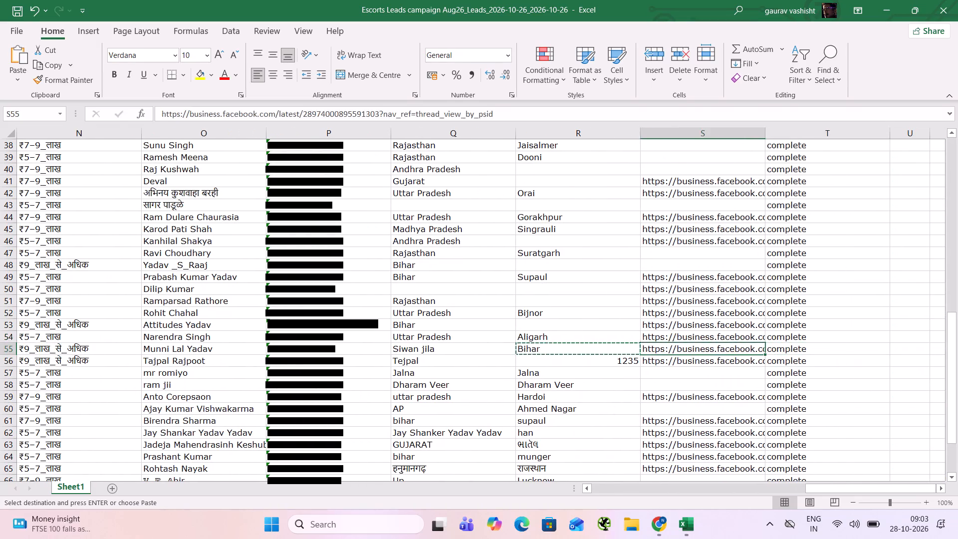
pyautogui.press('Left')
pyautogui.press('Left')
pyautogui.hotkey('ctrl', 'v')
# Clear both the state and city entries in row 56.
pyautogui.press('Down')
pyautogui.press('BackSpace')
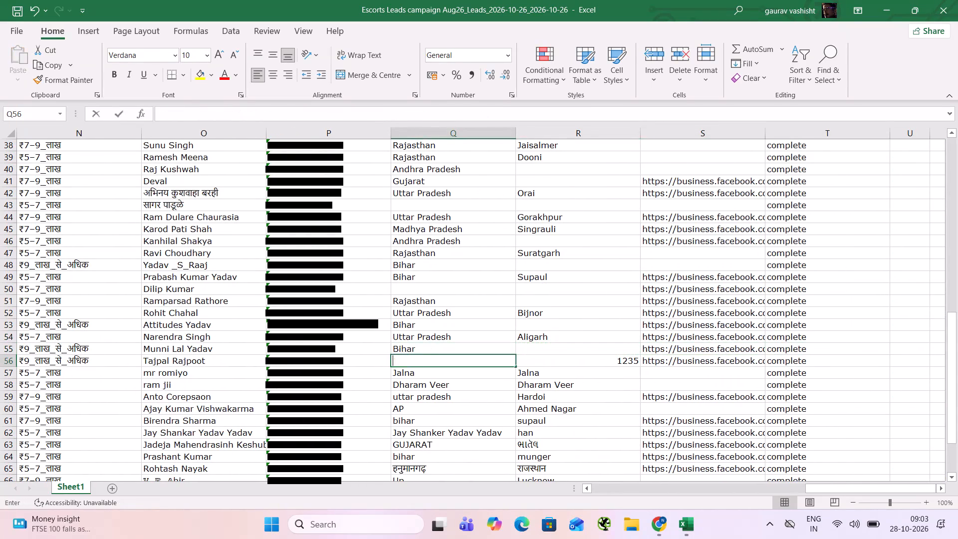
pyautogui.press('Right')
pyautogui.press('BackSpace')
pyautogui.press('Down')
# Set the state in row 57, whose city is Jalna, to Bihar.
pyautogui.press('Left')
pyautogui.write('Biah')
pyautogui.press('BackSpace')
pyautogui.press('BackSpace')
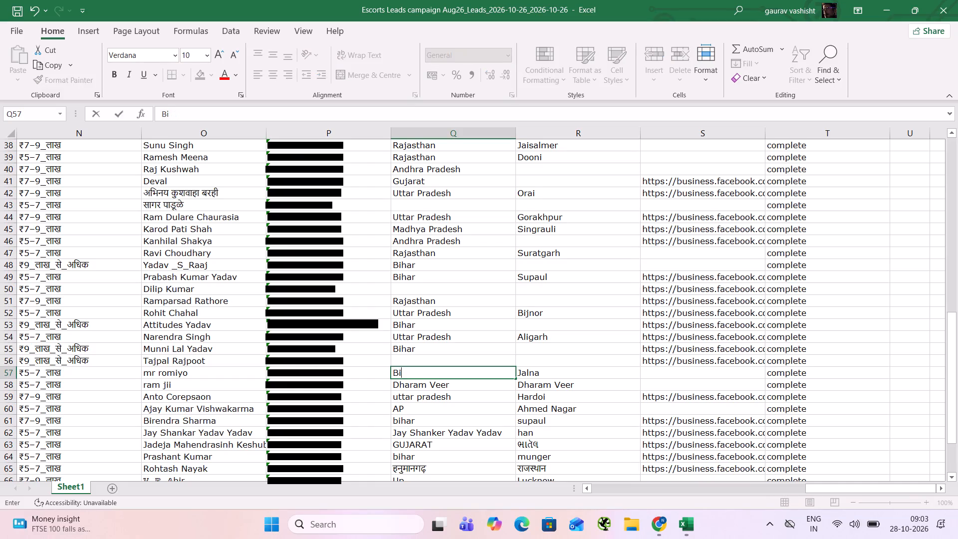
pyautogui.write('har')
pyautogui.press('Down')
# Clear both the state and city entries in row 58.
pyautogui.press('BackSpace')
pyautogui.press('Right')
pyautogui.press('BackSpace')
pyautogui.press('Down')
pyautogui.press('Left')
pyautogui.press('Up')
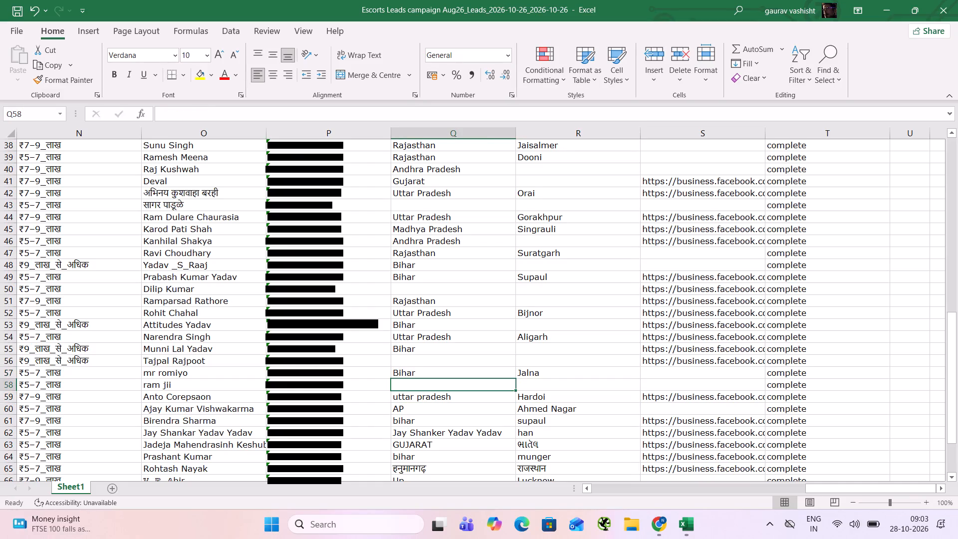
# Copy Uttar Pradesh from row 54's state cell into the state cell of row 59.
pyautogui.press('Up')
pyautogui.press('Up')
pyautogui.press('Up')
pyautogui.press('Up')
pyautogui.hotkey('ctrl', 'c')
pyautogui.press('Down')
pyautogui.press('Down')
pyautogui.press('Down')
pyautogui.press('Down')
pyautogui.press('Down')
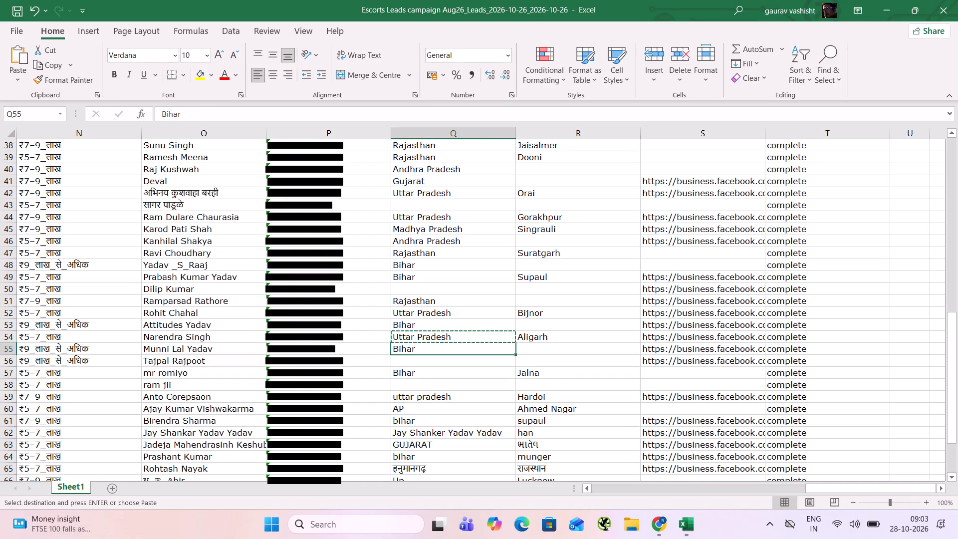
pyautogui.hotkey('ctrl', 'v')
# Set the state in row 60 to Andhra Pradesh and clear its city entry.
pyautogui.press('Down')
pyautogui.write('Andhra')
pyautogui.press('space')
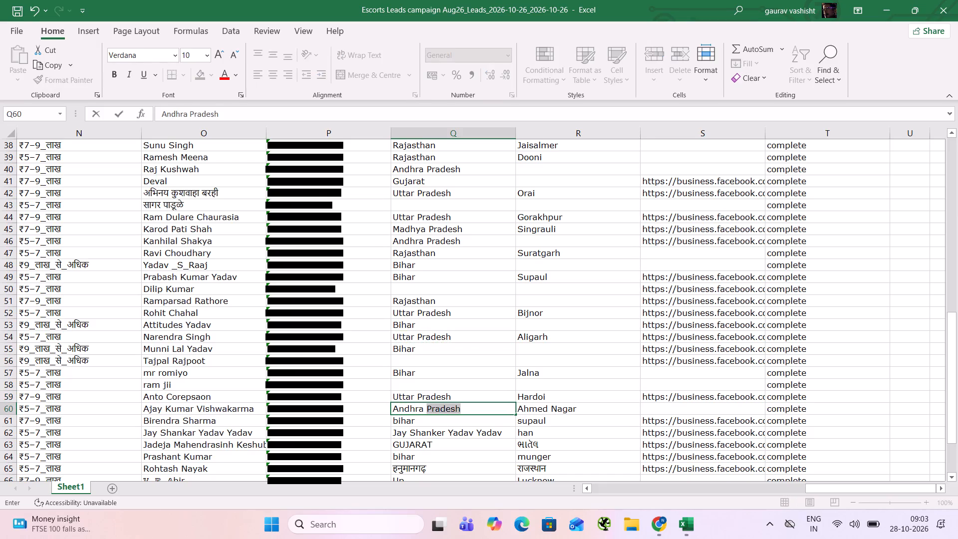
pyautogui.press('Return')
pyautogui.press('Right')
pyautogui.press('Up')
pyautogui.press('BackSpace')
# Clear the city entry in row 61 and set its state to Bihar with a capital B.
pyautogui.press('Down')
pyautogui.press('BackSpace')
pyautogui.press('Left')
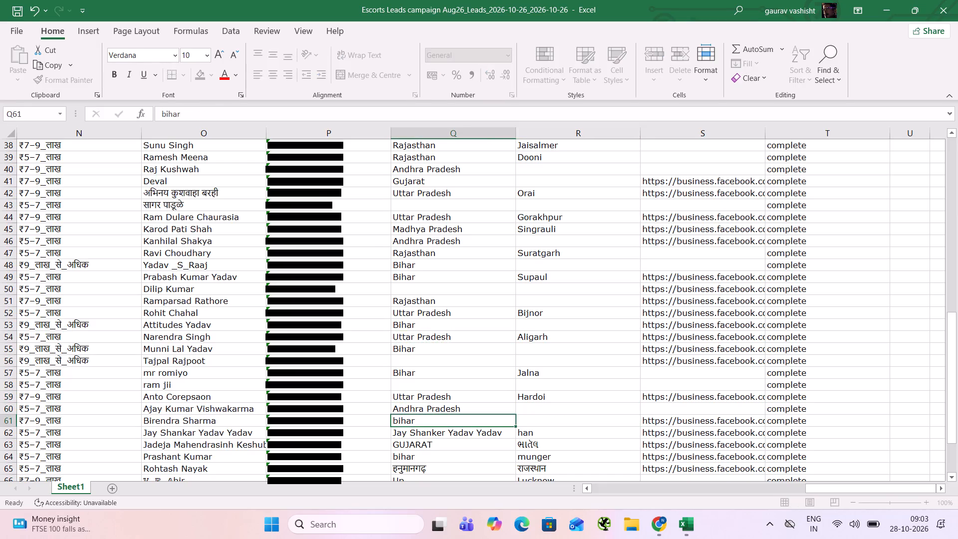
pyautogui.write('Bihar')
pyautogui.press('Down')
# Clear both the city and state entries in row 62.
pyautogui.press('Right')
pyautogui.press('BackSpace')
pyautogui.press('Left')
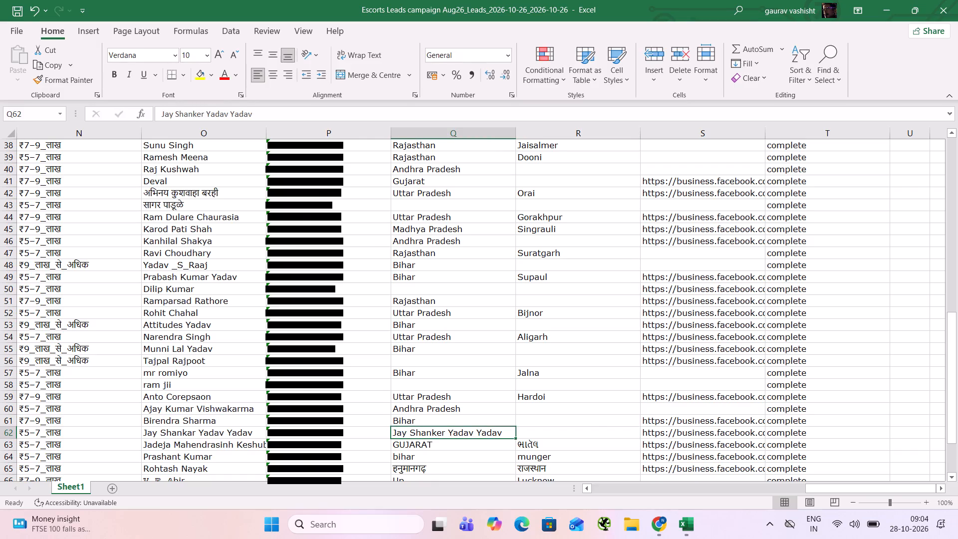
pyautogui.press('BackSpace')
pyautogui.press('Down')
# Set the state in row 63 to Gujarat and clear its city entry.
pyautogui.write('Gujarat')
pyautogui.press('Right')
pyautogui.press('BackSpace')
pyautogui.press('Down')
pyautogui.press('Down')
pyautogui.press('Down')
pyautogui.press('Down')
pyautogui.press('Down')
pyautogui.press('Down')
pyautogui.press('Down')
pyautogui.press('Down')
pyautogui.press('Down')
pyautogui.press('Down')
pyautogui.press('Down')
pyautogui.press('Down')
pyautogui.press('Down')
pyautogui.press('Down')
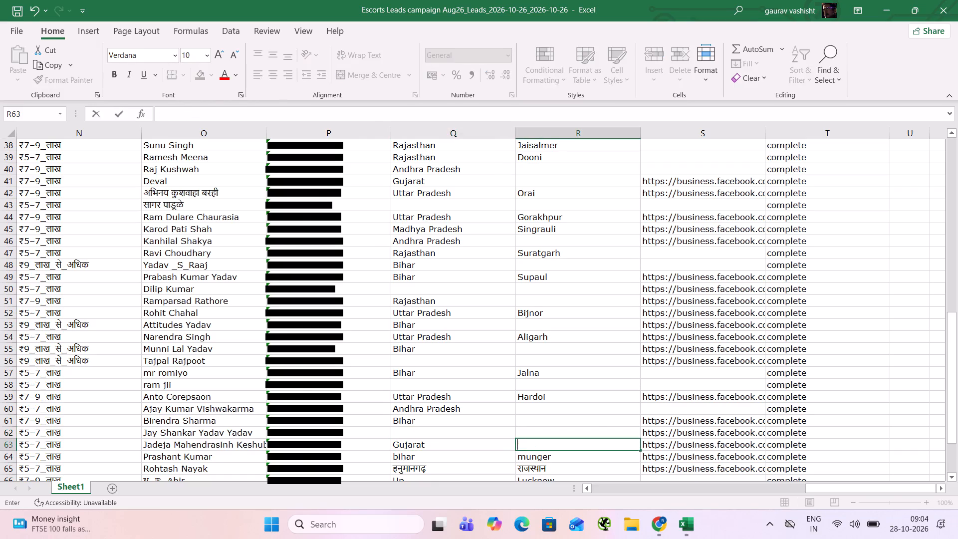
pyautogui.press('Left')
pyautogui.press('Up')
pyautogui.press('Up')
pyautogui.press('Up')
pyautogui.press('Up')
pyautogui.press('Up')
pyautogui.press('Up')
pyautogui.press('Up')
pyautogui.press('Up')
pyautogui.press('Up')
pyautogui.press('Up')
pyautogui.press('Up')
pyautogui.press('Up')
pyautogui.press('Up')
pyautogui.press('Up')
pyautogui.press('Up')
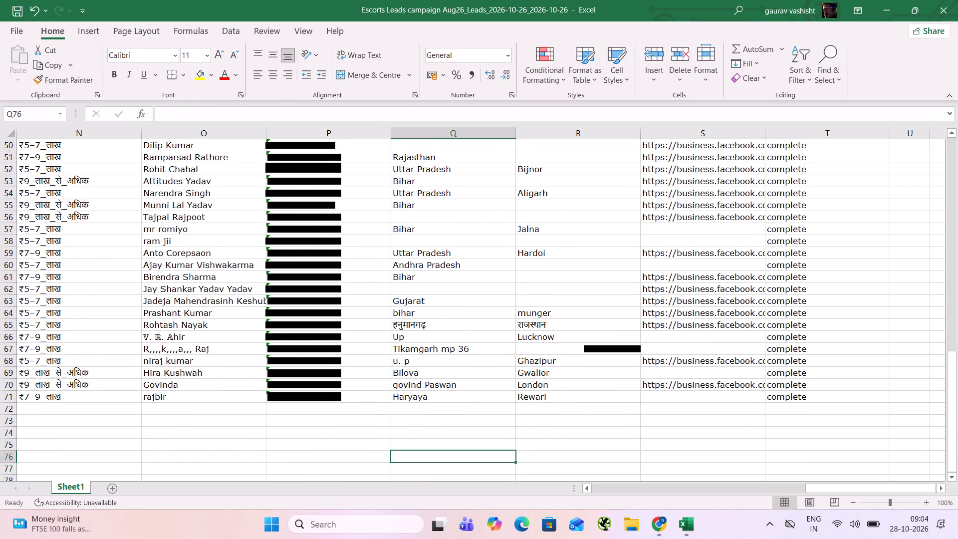
# Set the state in row 64 to Bihar and clear its city entry.
pyautogui.press('Down')
pyautogui.press('Down')
pyautogui.write('Bihar')
pyautogui.press('Right')
pyautogui.press('BackSpace')
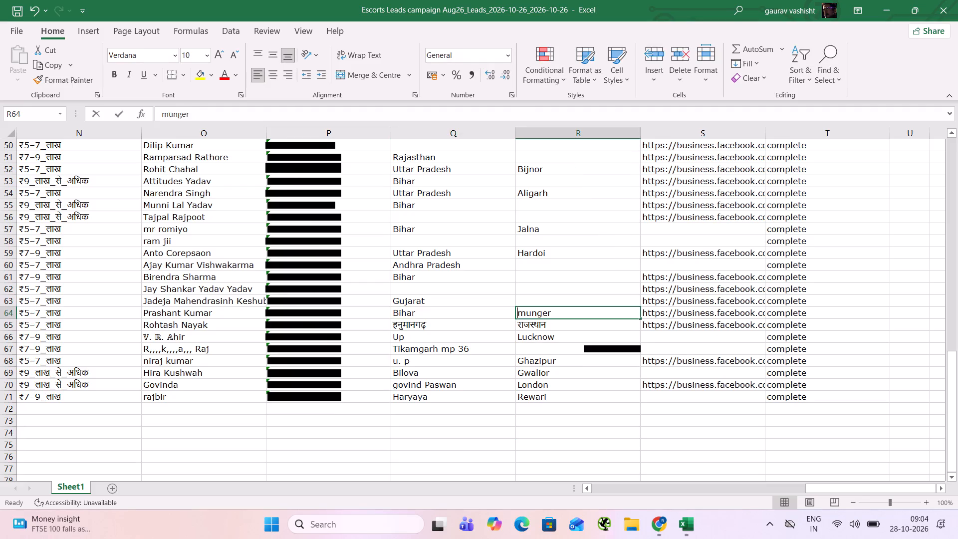
pyautogui.press('Down')
# Clear the Hindi city entry in row 65 and set its state to Rajasthan.
pyautogui.press('BackSpace')
pyautogui.press('Left')
pyautogui.write('Rajasthan')
pyautogui.press('Down')
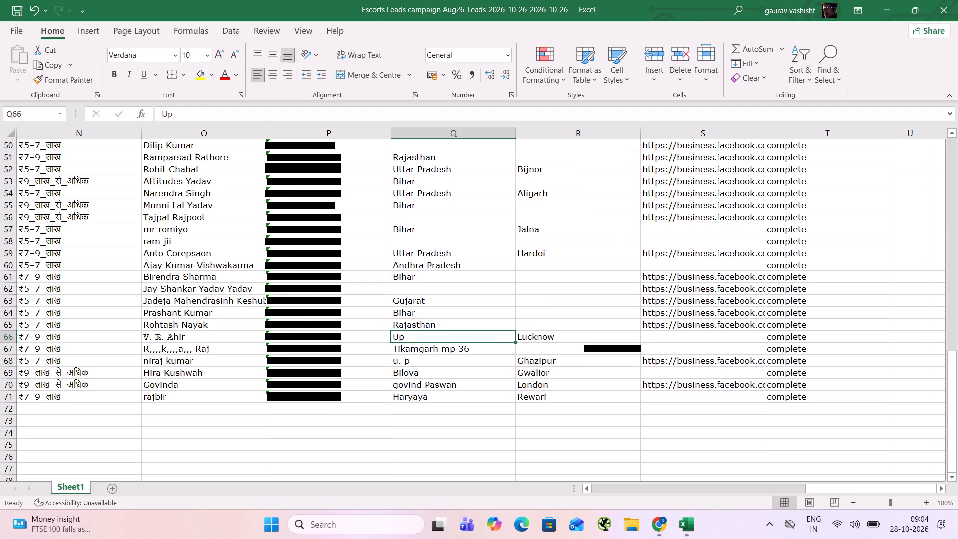
# Set the state in row 66, whose city is Lucknow, to Uttar Pradesh.
pyautogui.write('Uttar')
pyautogui.press('space')
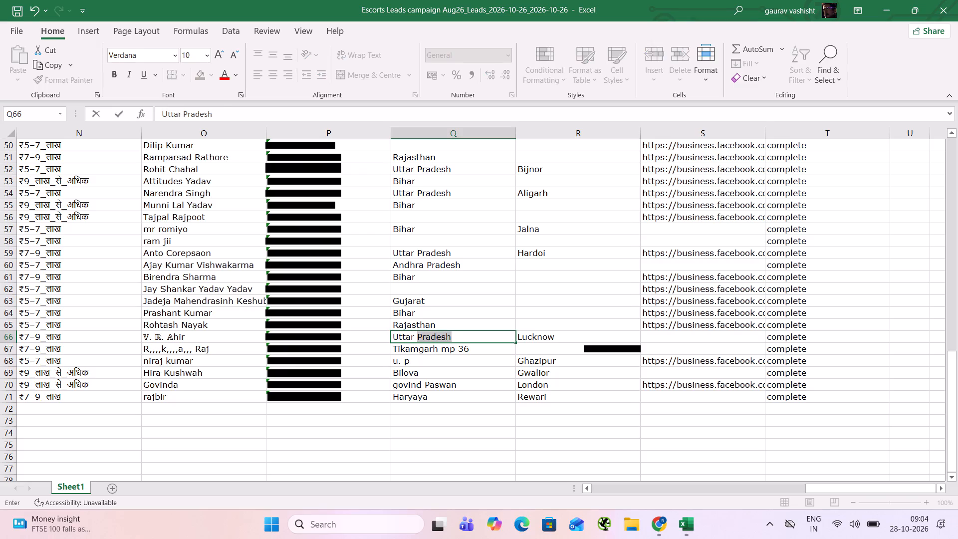
pyautogui.press('Return')
# Set the state in row 67 to Madhya Pradesh and clear the number from its city cell.
pyautogui.write('Madhya')
pyautogui.press('space')
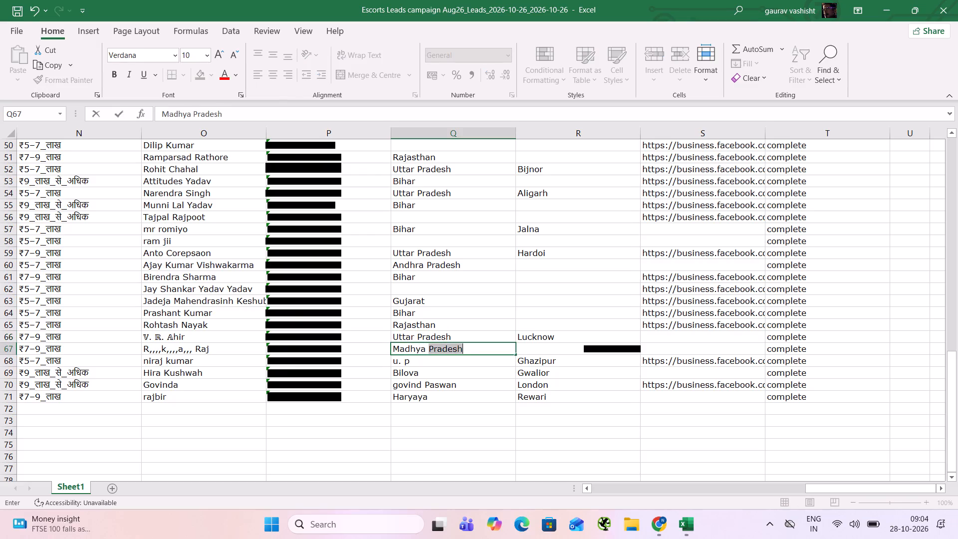
pyautogui.press('Return')
pyautogui.press('Right')
pyautogui.press('Up')
pyautogui.press('BackSpace')
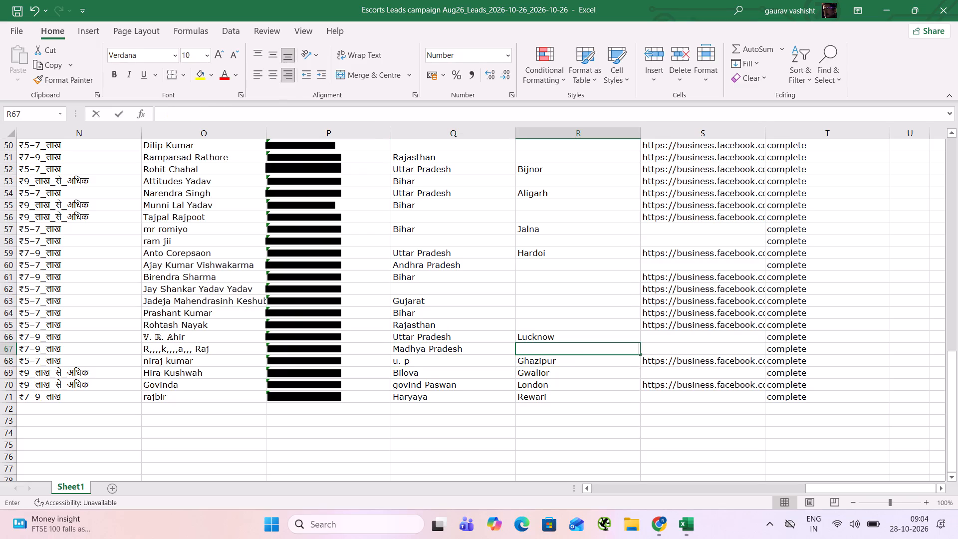
pyautogui.press('Left')
# Copy Uttar Pradesh from row 66 into the state cell of row 68, whose city is Ghazipur.
pyautogui.press('Up')
pyautogui.hotkey('ctrl', 'c')
pyautogui.press('Down')
pyautogui.press('Down')
pyautogui.hotkey('ctrl', 'v')
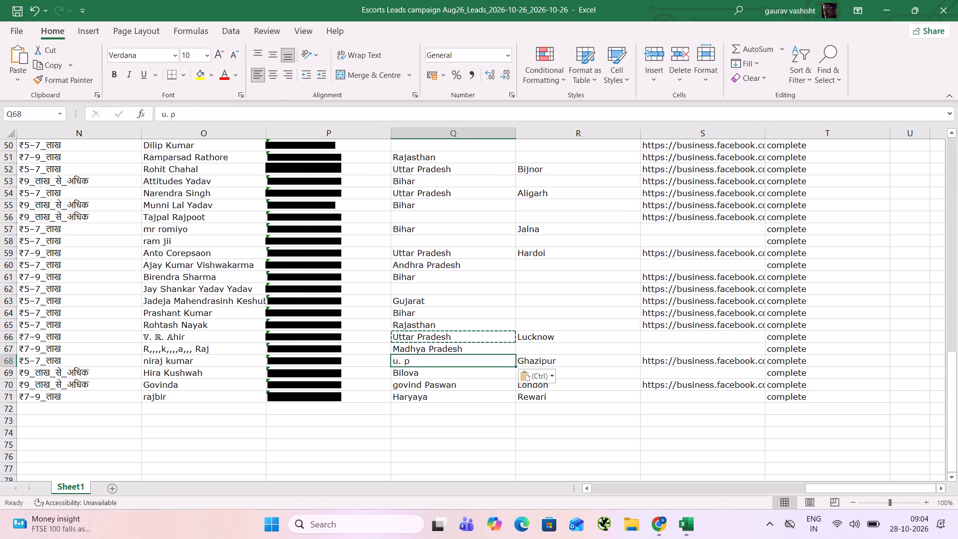
pyautogui.press('Up')
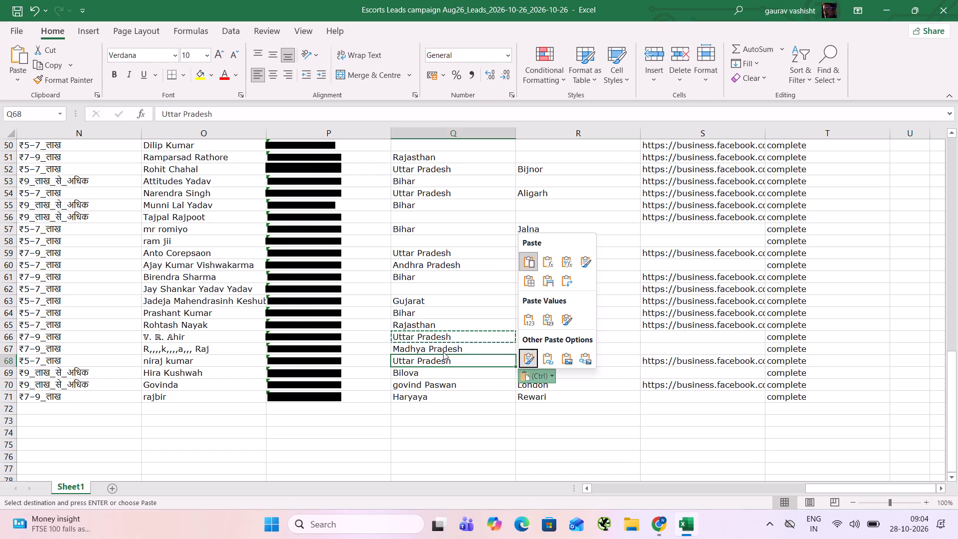
pyautogui.click(442, 345)
# Copy Madhya Pradesh from row 67's state cell into the state cells of rows 69 and 70.
pyautogui.click(442, 347)
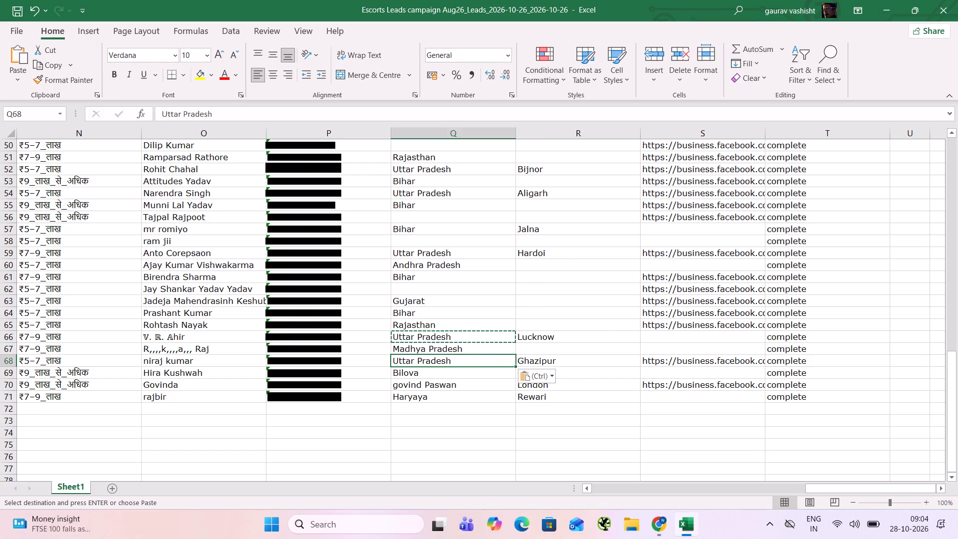
pyautogui.hotkey('ctrl', 'c')
pyautogui.press('Down')
pyautogui.press('Down')
pyautogui.hotkey('ctrl', 'v')
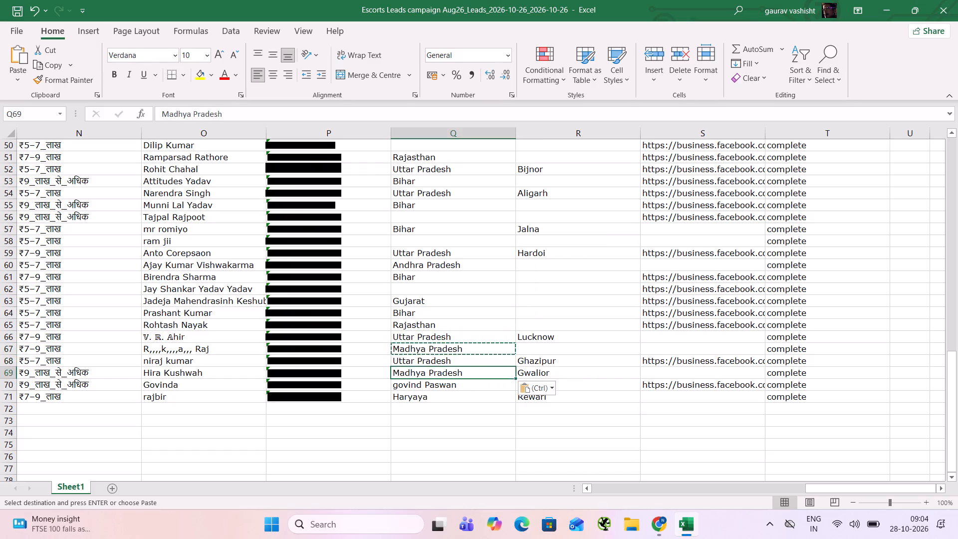
pyautogui.press('Down')
pyautogui.hotkey('ctrl', 'v')
# Set the state in row 71, whose city is Rewari, to Haryana.
pyautogui.press('Down')
pyautogui.write('Haryana')
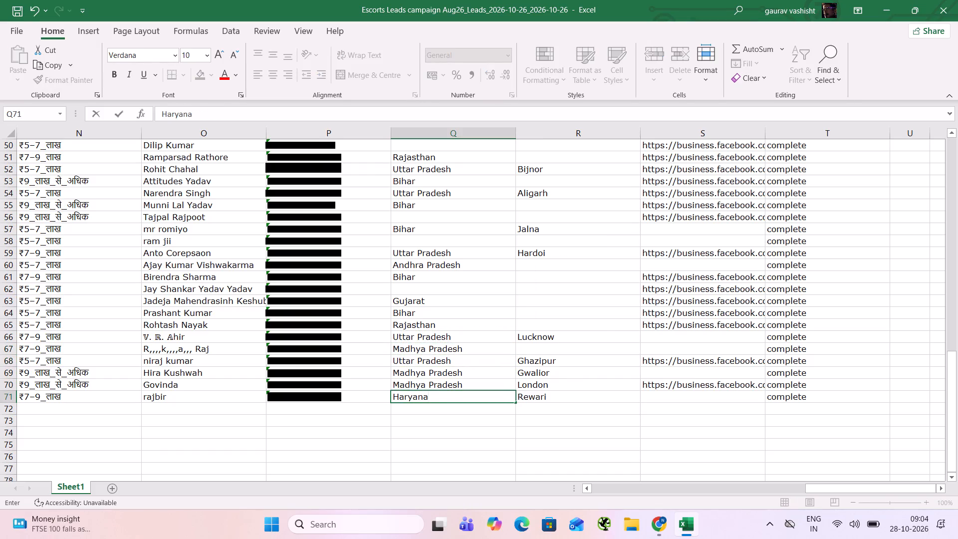
pyautogui.click(362, 309)
# Start saving a copy in the 27- Oct folder, reusing the Downloads file name Escorts Leads campaign Aug26_Leads_2026-10-26_2026-10-26.
pyautogui.hotkey('ctrl', 'Up')
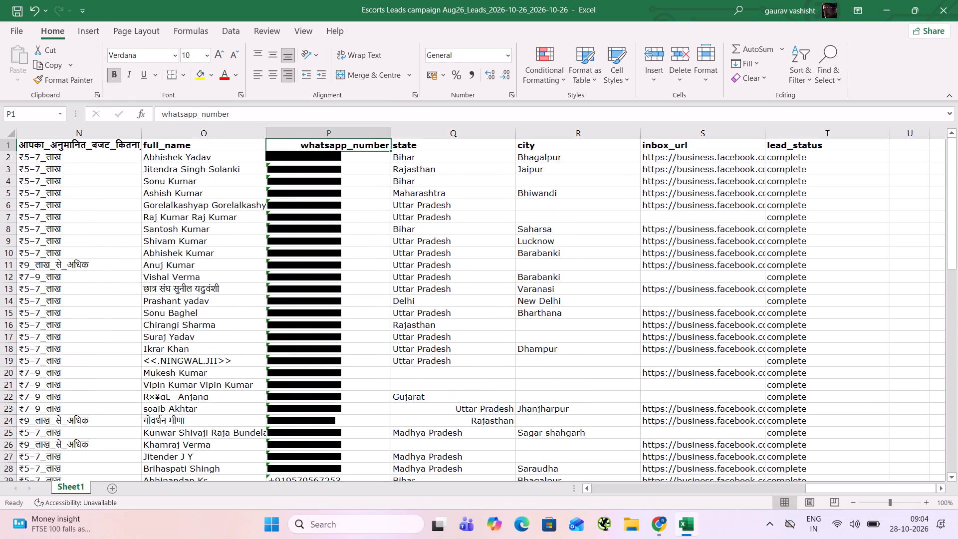
pyautogui.click(17, 25)
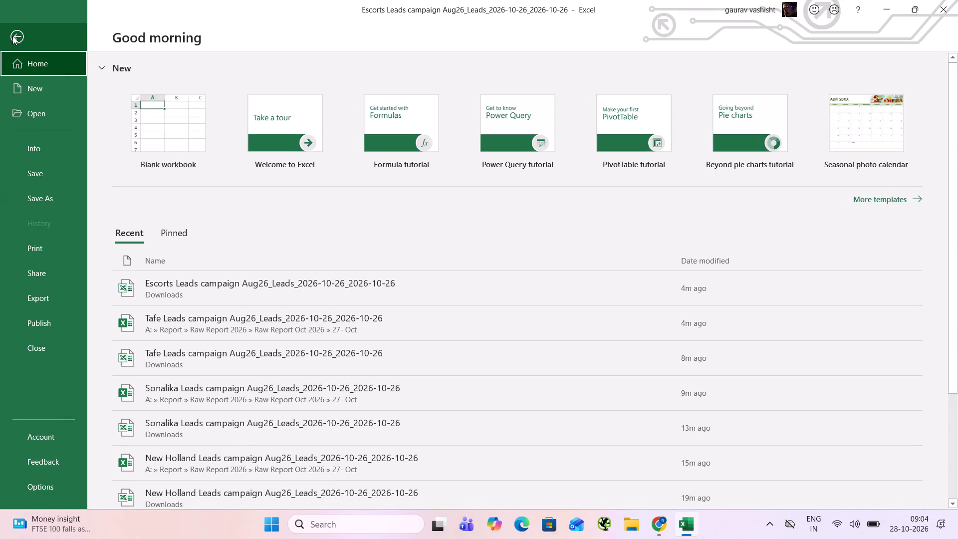
pyautogui.click(71, 199)
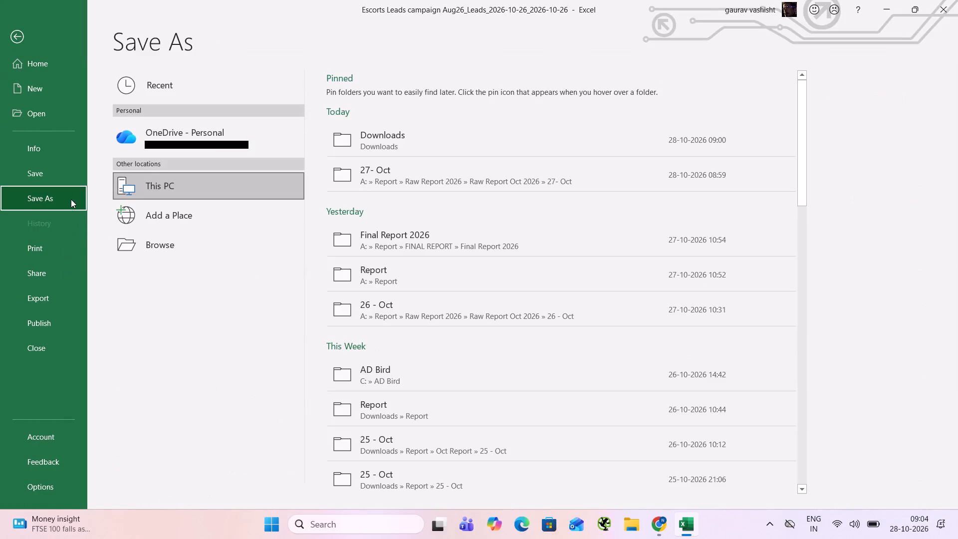
pyautogui.click(386, 173)
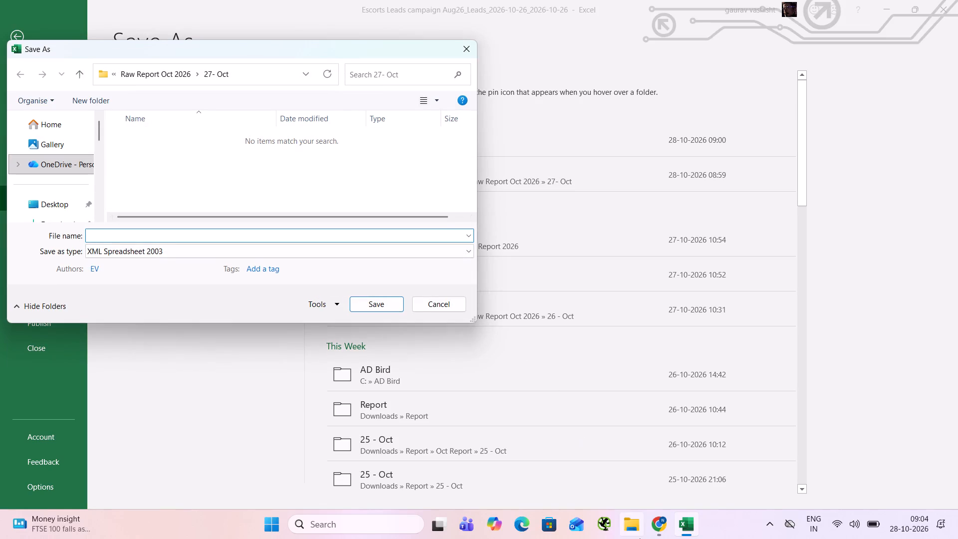
pyautogui.click(640, 538)
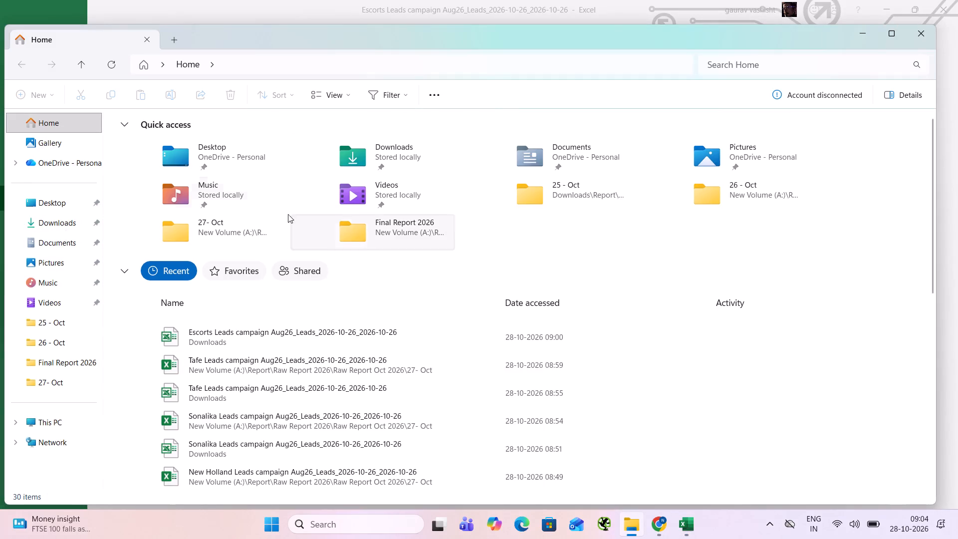
pyautogui.click(50, 226)
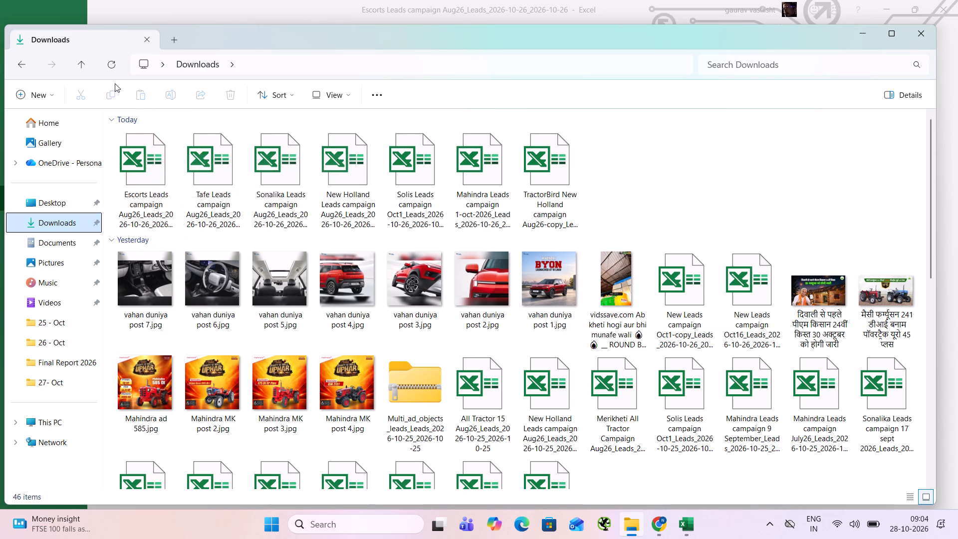
pyautogui.click(135, 144)
pyautogui.click(163, 100)
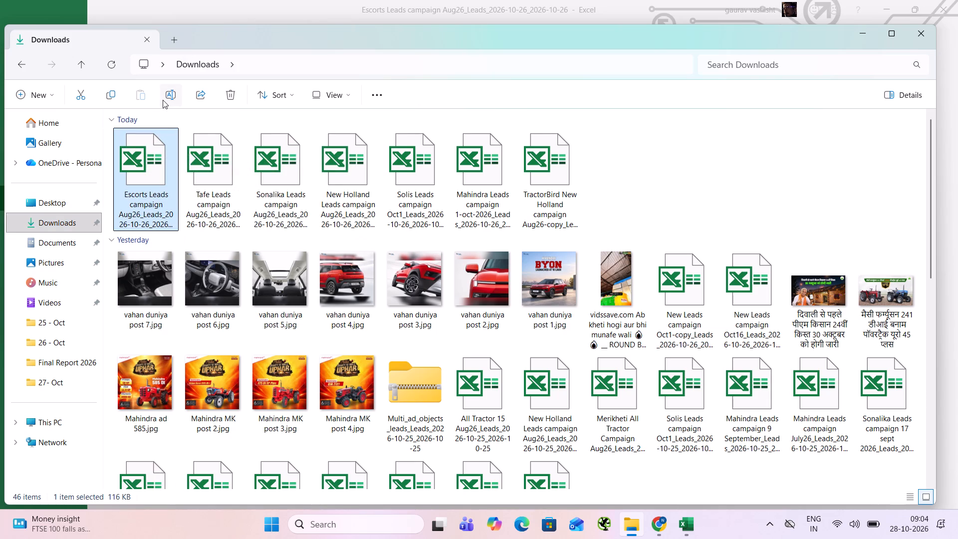
pyautogui.hotkey('ctrl', 'v')
pyautogui.hotkey('ctrl', 'c')
pyautogui.hotkey('ctrl', 'c')
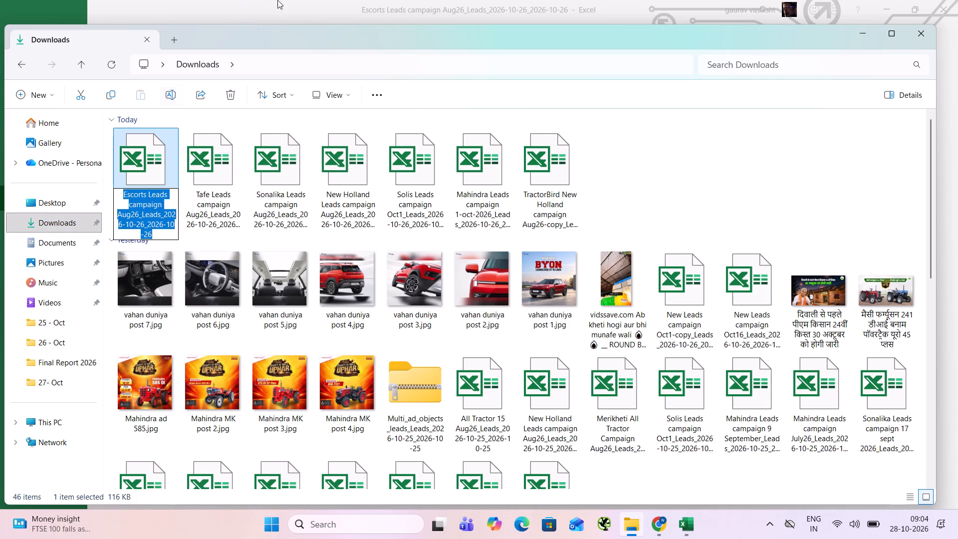
pyautogui.click(300, 12)
pyautogui.hotkey('ctrl', 'v')
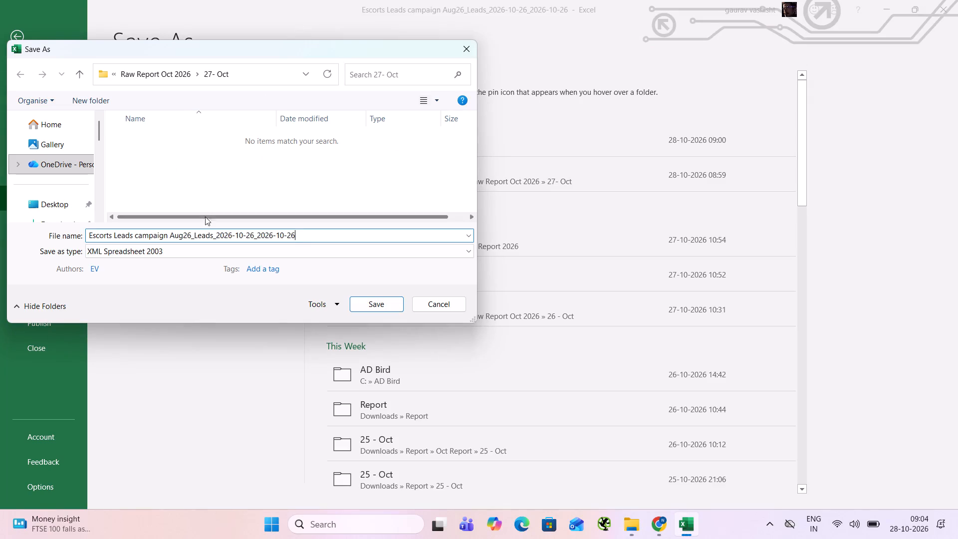
# Save the Escorts file as an Excel Workbook, and close both the workbook and the Downloads window.
pyautogui.click(187, 254)
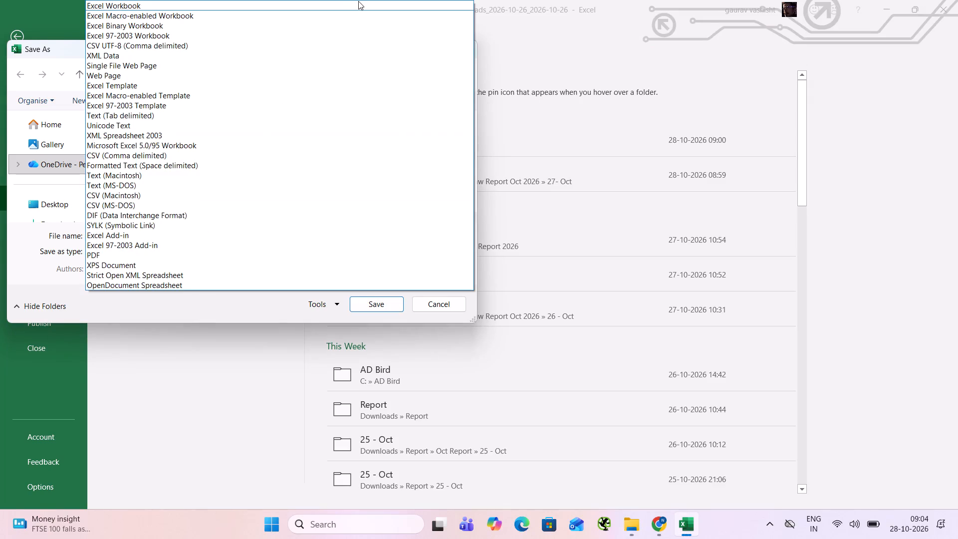
pyautogui.click(360, 3)
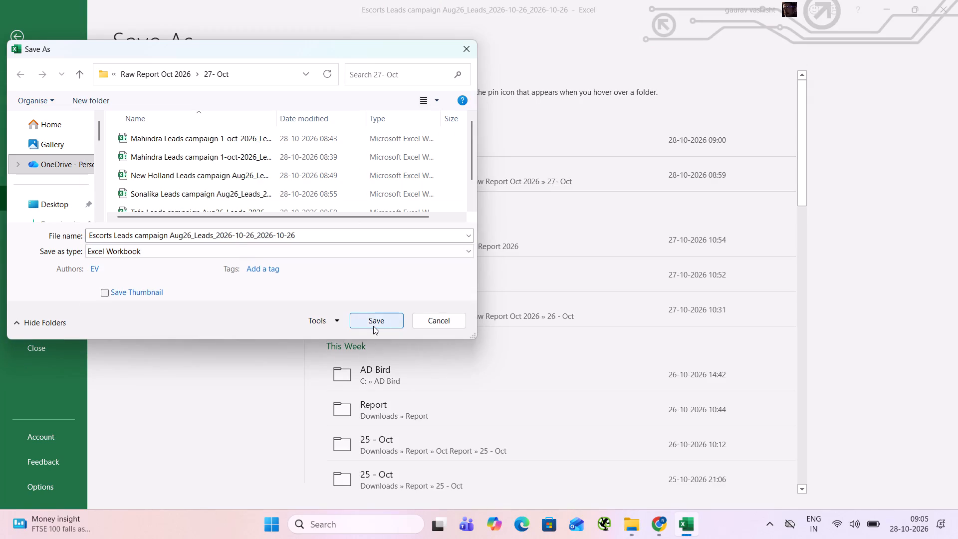
pyautogui.click(373, 326)
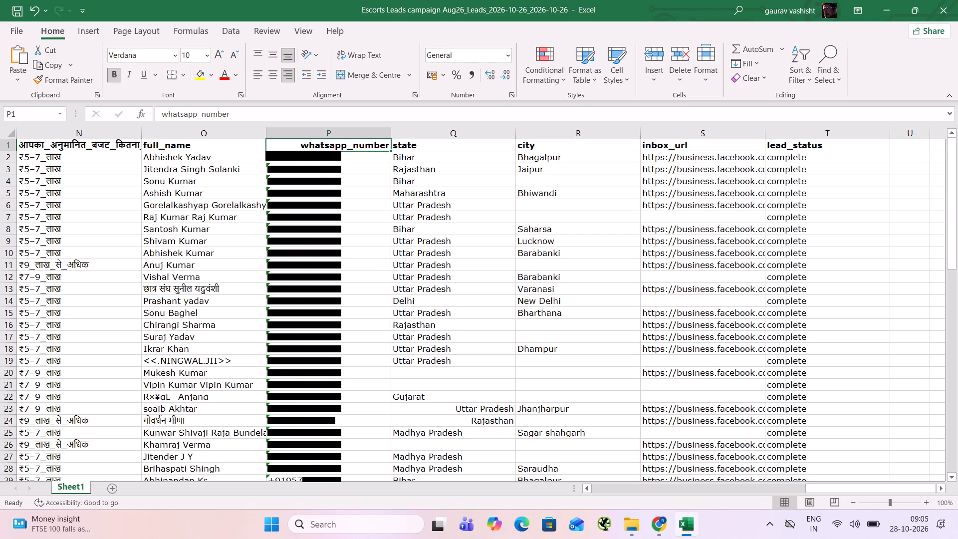
pyautogui.hotkey('ctrl', 's')
pyautogui.click(957, 0)
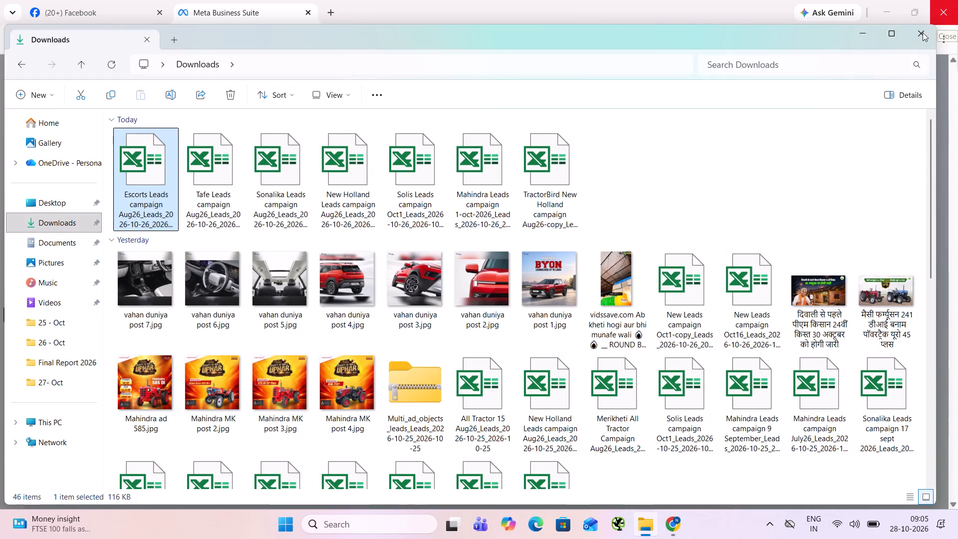
pyautogui.click(921, 33)
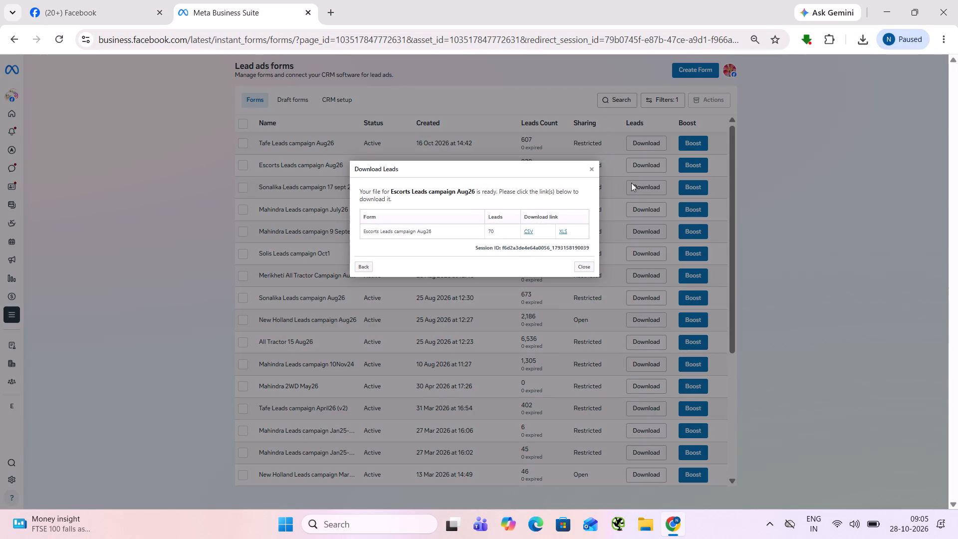
# Download the Sonalika Leads campaign 17 sept 2026 leads for yesterday, 27 Oct 2026, as an XLS file.
pyautogui.doubleClick(638, 187)
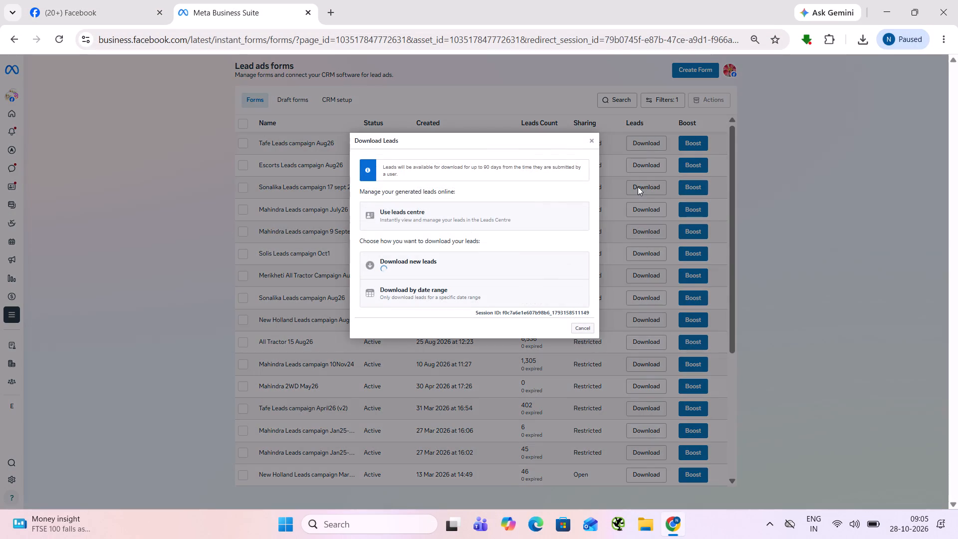
pyautogui.click(423, 291)
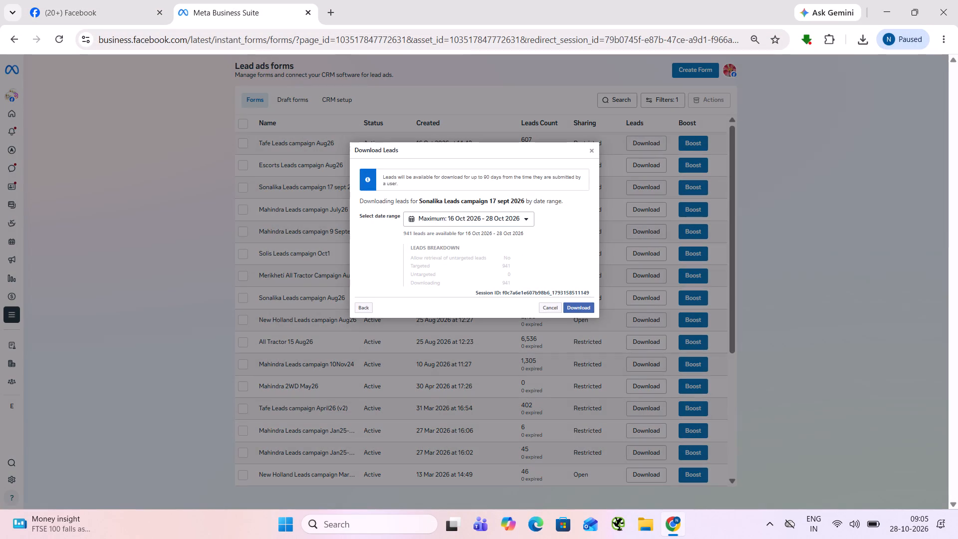
pyautogui.click(470, 217)
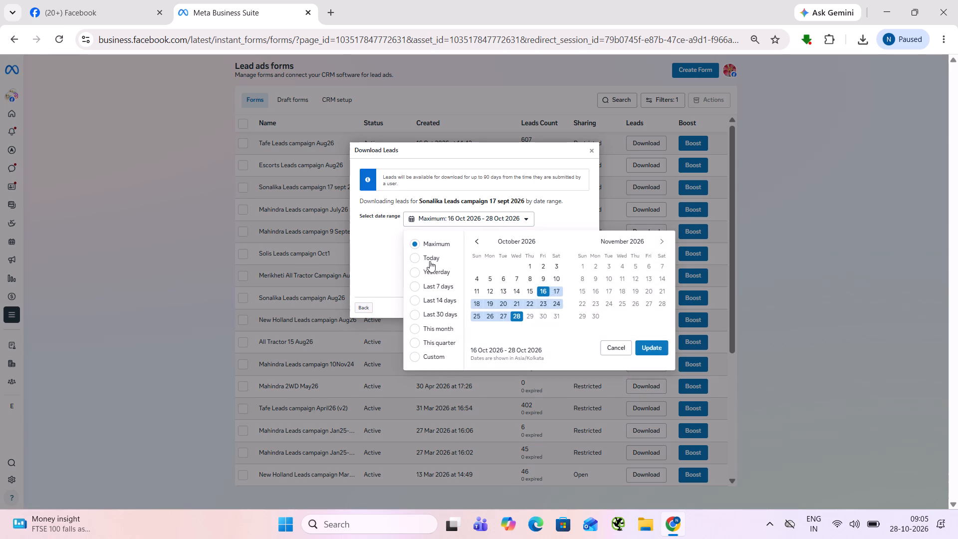
pyautogui.click(430, 269)
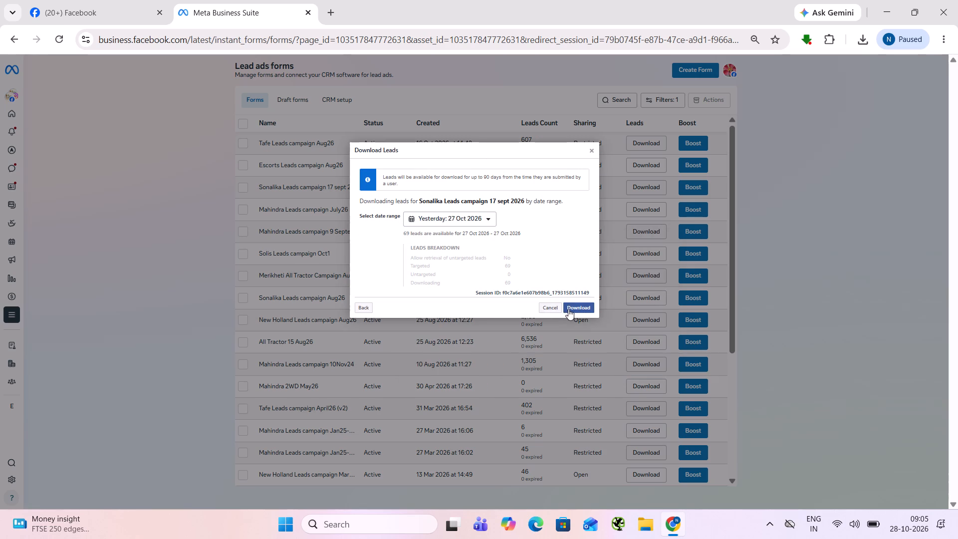
pyautogui.click(575, 313)
pyautogui.click(580, 307)
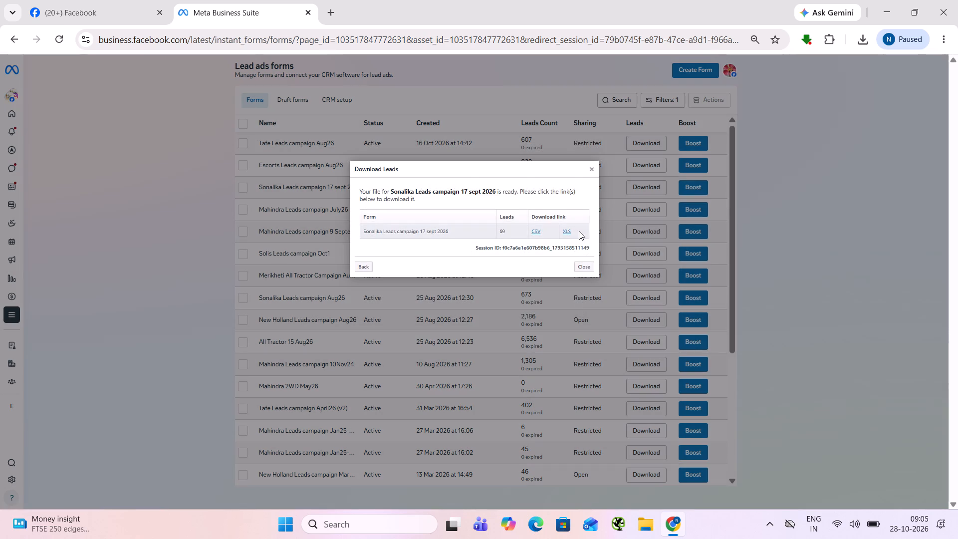
pyautogui.click(569, 231)
pyautogui.click(569, 231)
pyautogui.moveTo(569, 231); pyautogui.dragTo(491, 238)
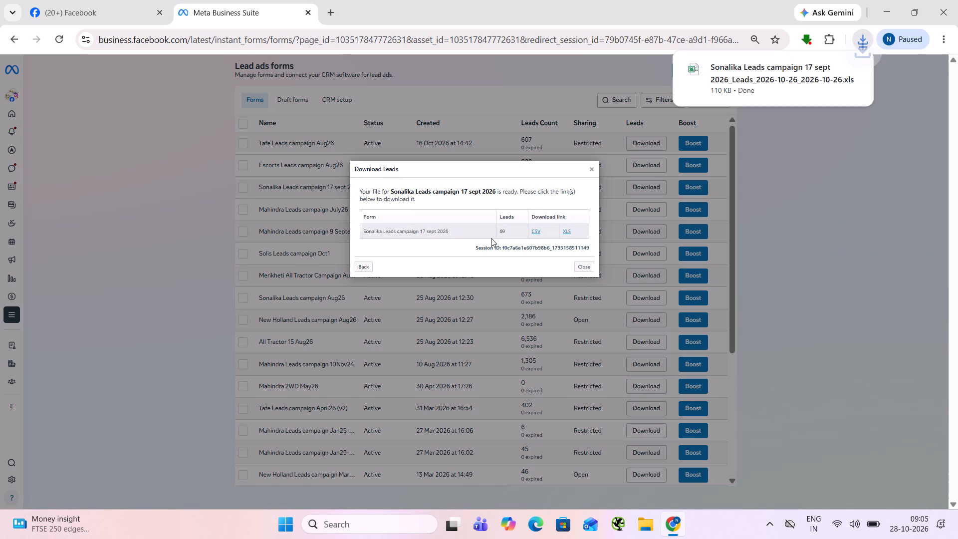
# Open the downloaded Sonalika leads file in Excel despite its format mismatch, and enable editing.
pyautogui.click(848, 69)
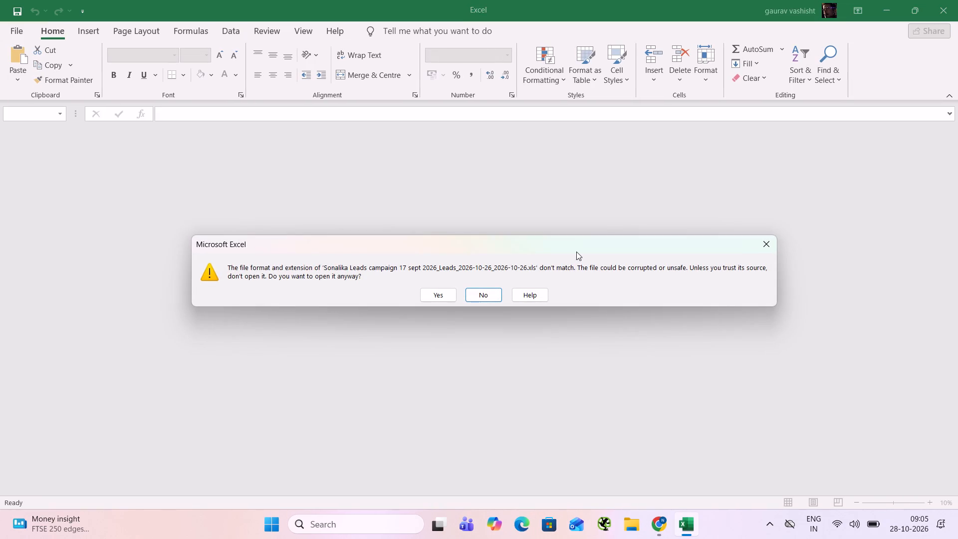
pyautogui.click(442, 294)
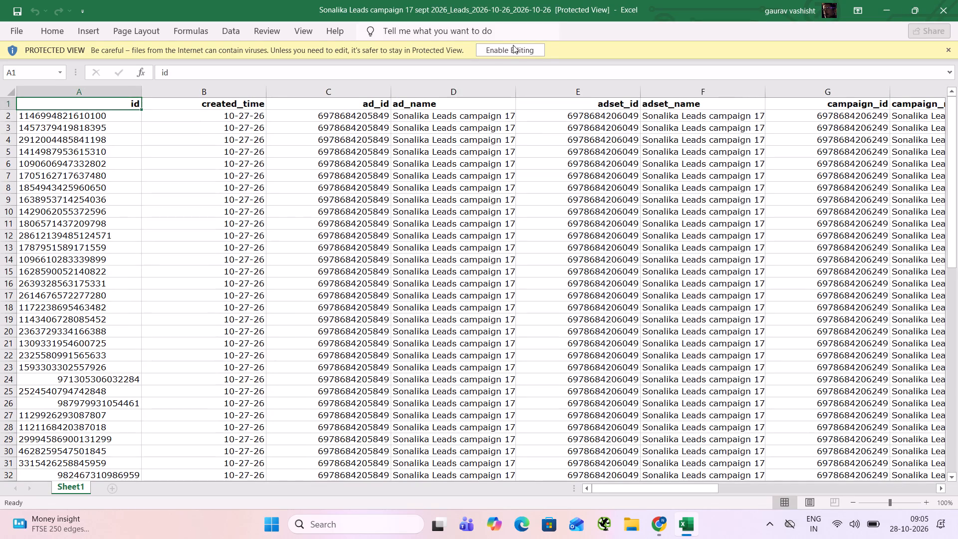
pyautogui.click(513, 45)
# In the state column, set row 2 to Haryana and row 3 to Uttar Pradesh.
pyautogui.hotkey('ctrl', 'Right')
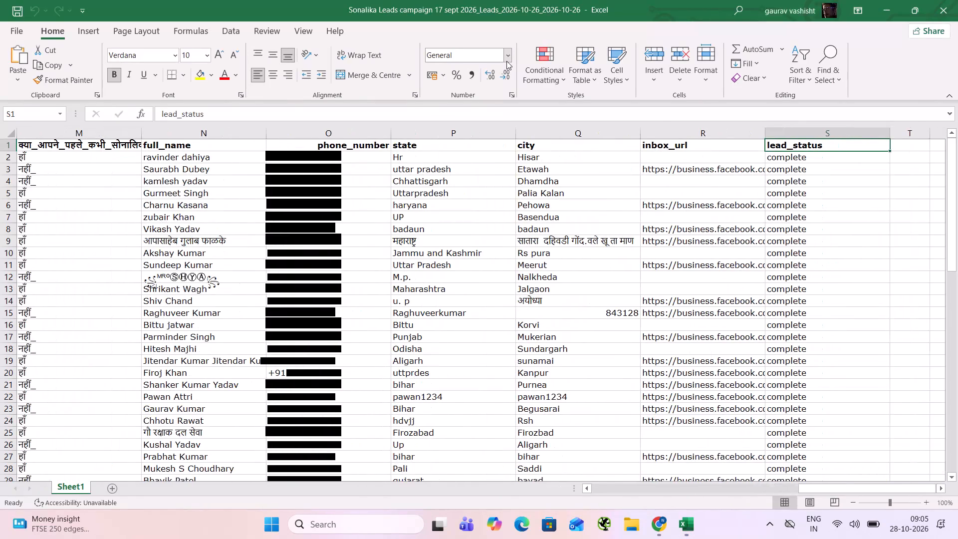
pyautogui.click(449, 141)
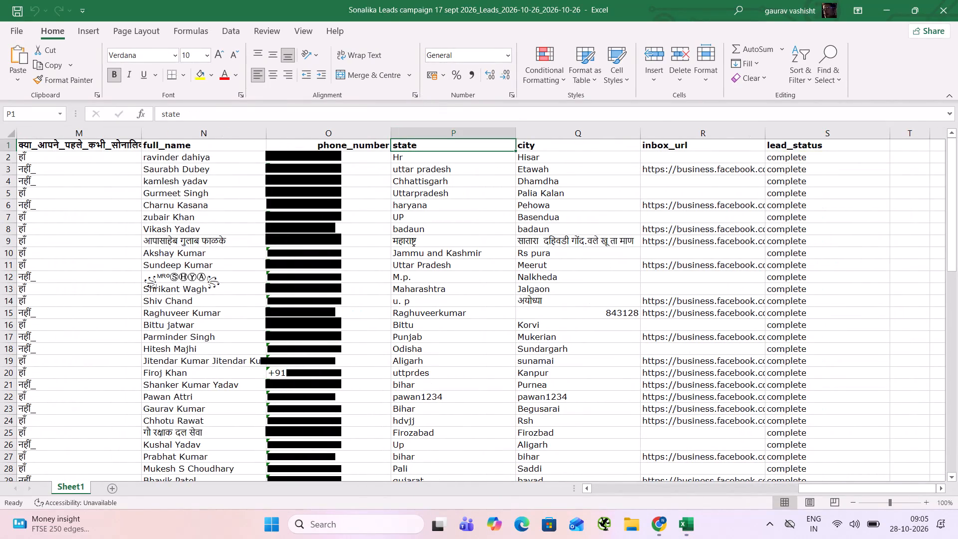
pyautogui.click(453, 136)
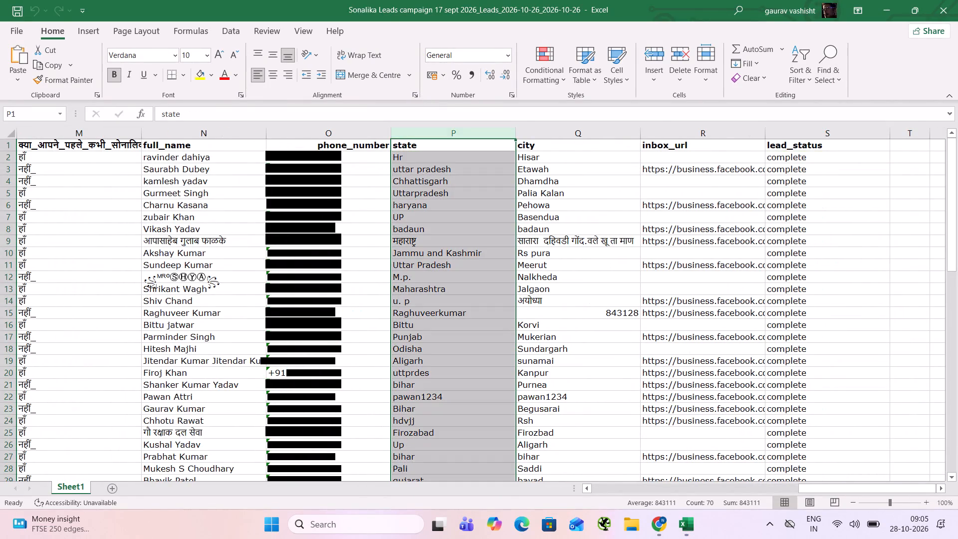
pyautogui.click(435, 157)
pyautogui.write('Haryana')
pyautogui.press('Right')
pyautogui.press('Down')
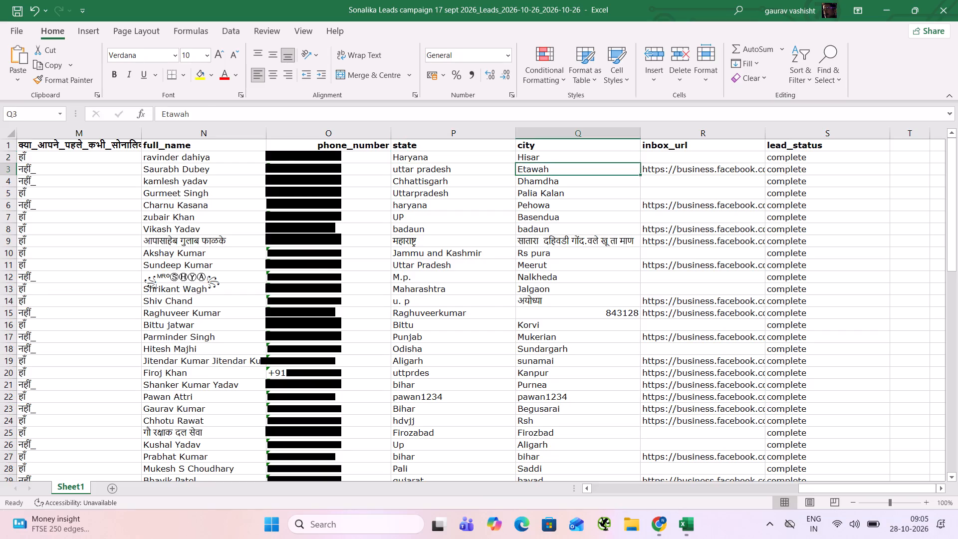
pyautogui.press('Left')
pyautogui.write('Uttar')
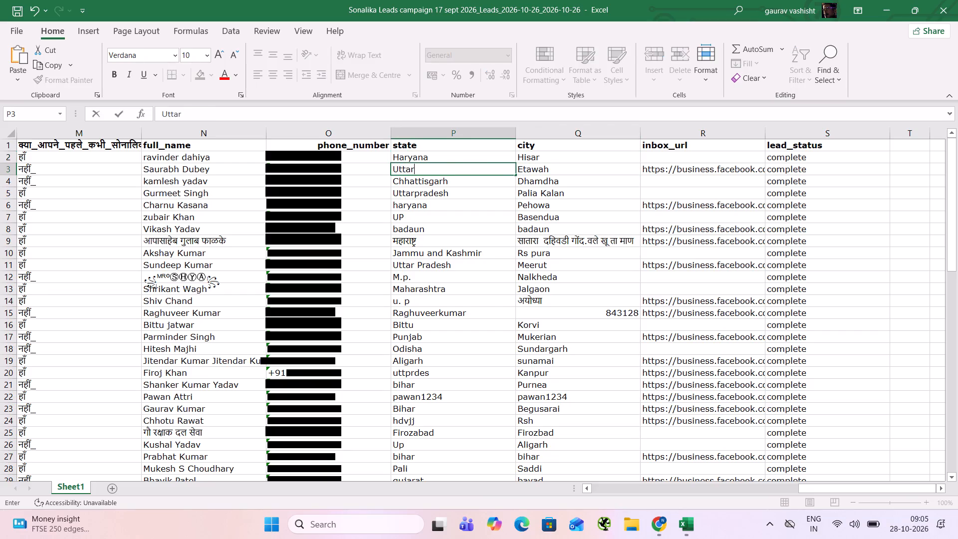
pyautogui.press('space')
pyautogui.press('Return')
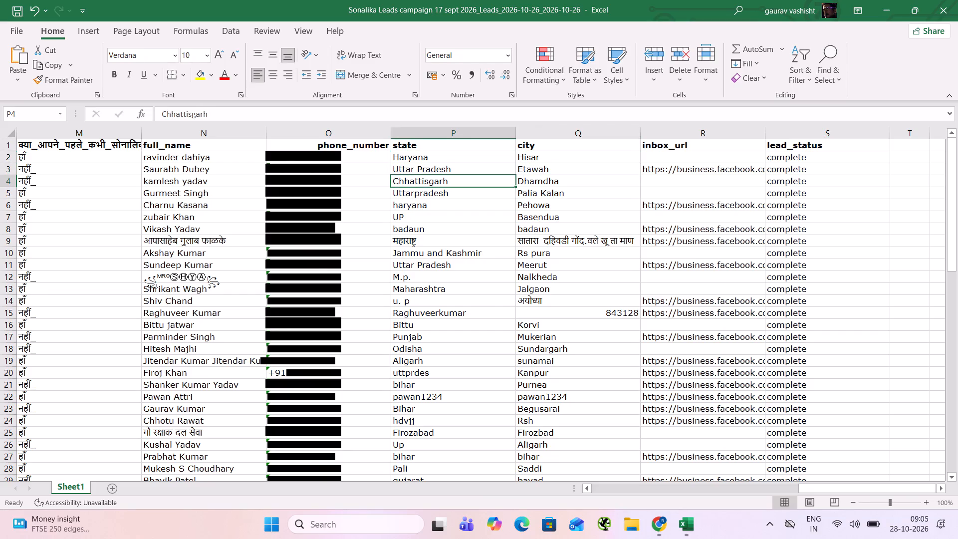
# Set the state in row 4, whose city is Dhamdha, to Chattisgarh.
pyautogui.write('Chattisgarjh')
pyautogui.press('BackSpace')
pyautogui.press('BackSpace')
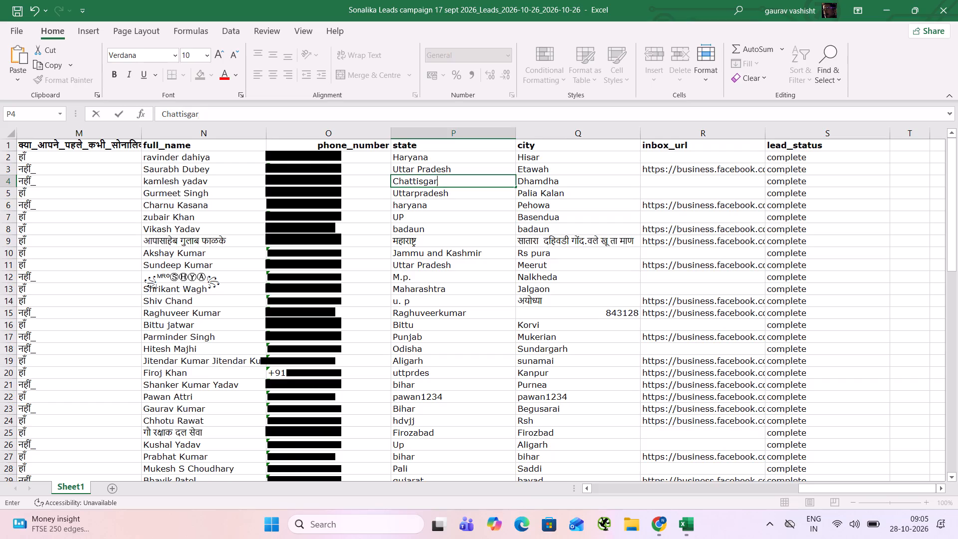
pyautogui.press('h')
pyautogui.press('Down')
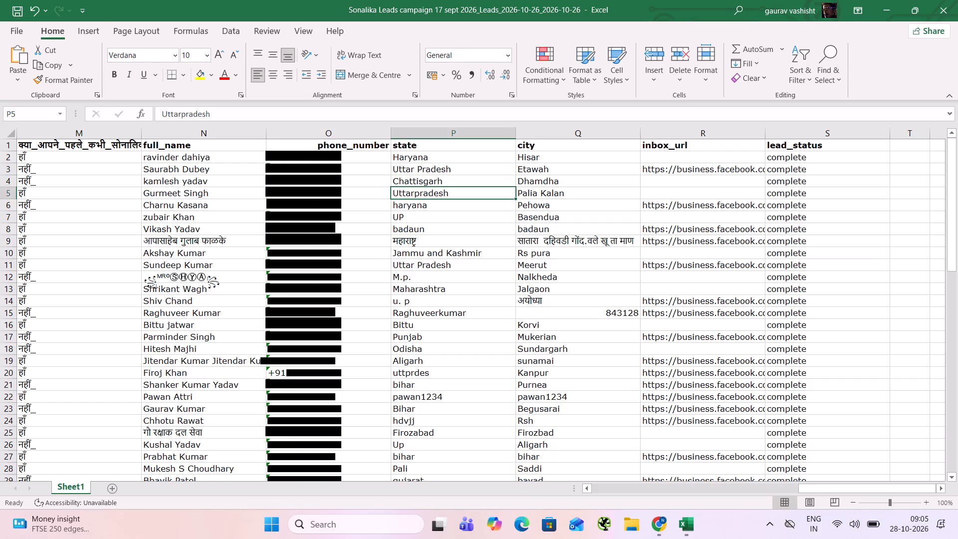
# Copy Uttar Pradesh from row 3's state cell into the state cells of rows 5 and 7.
pyautogui.press('Down')
pyautogui.press('Left')
pyautogui.press('Up')
pyautogui.press('Up')
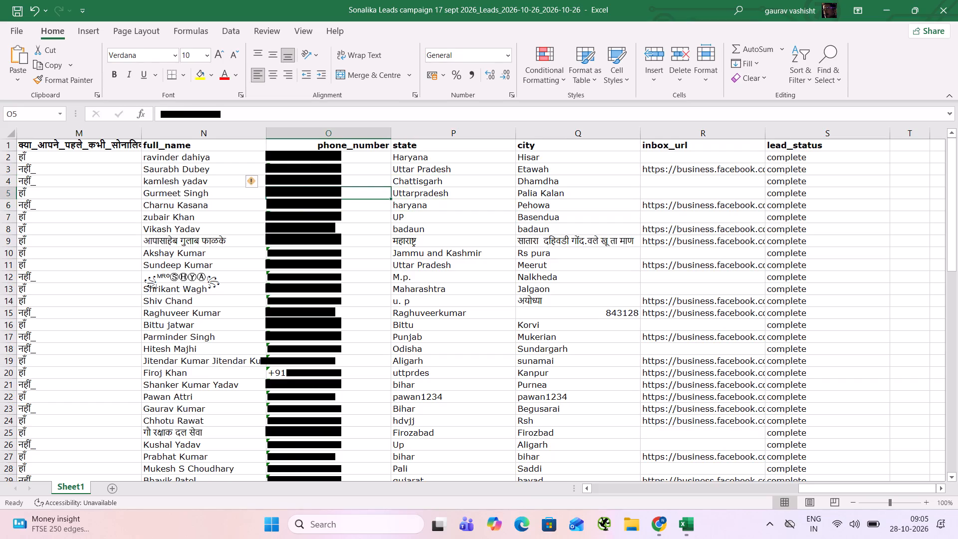
pyautogui.press('Up')
pyautogui.press('Right')
pyautogui.hotkey('ctrl', 'c')
pyautogui.press('Down')
pyautogui.press('Down')
pyautogui.hotkey('ctrl', 'v')
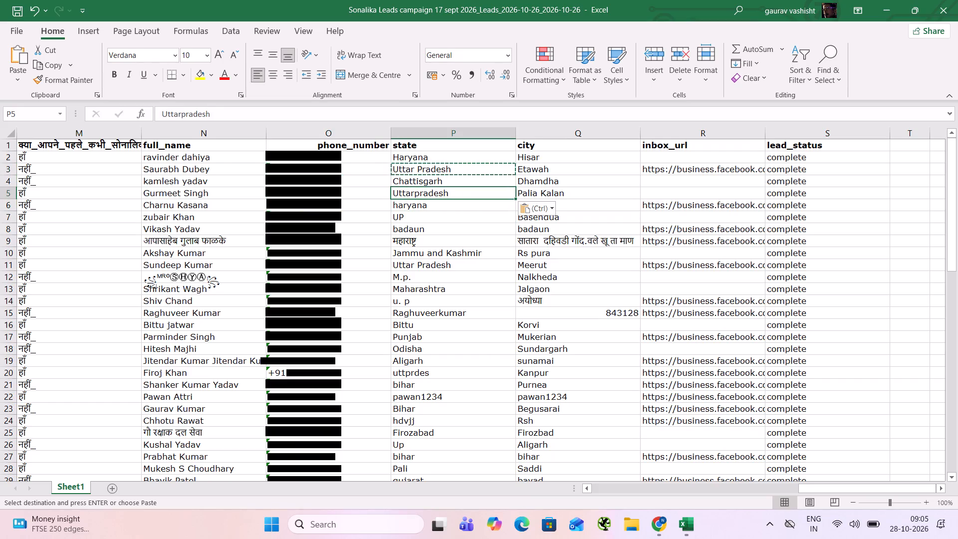
pyautogui.press('Down')
pyautogui.press('Down')
pyautogui.hotkey('ctrl', 'v')
# Set the state in row 6, whose city is Pehowa, to Haryana.
pyautogui.press('Down')
pyautogui.press('Up')
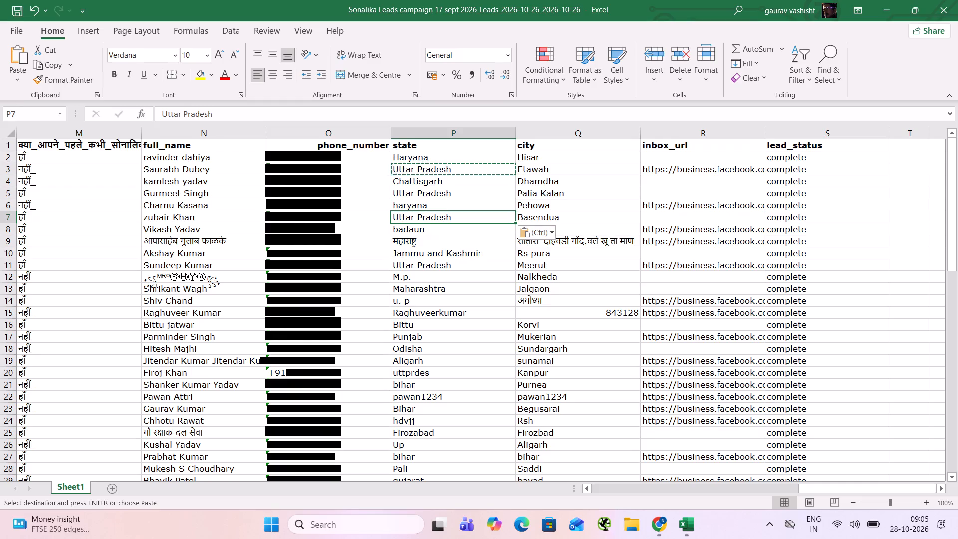
pyautogui.press('Left')
pyautogui.press('Up')
pyautogui.press('Right')
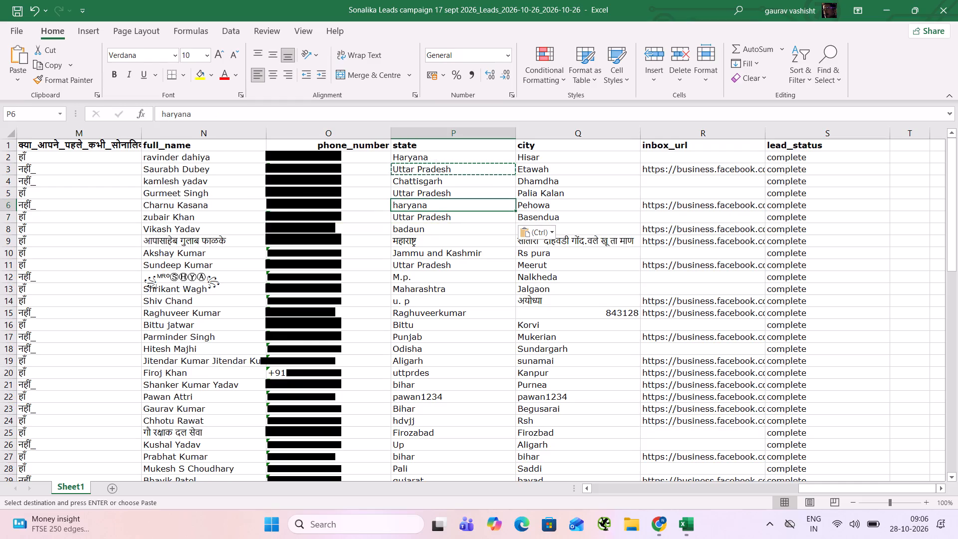
pyautogui.write('Haryana')
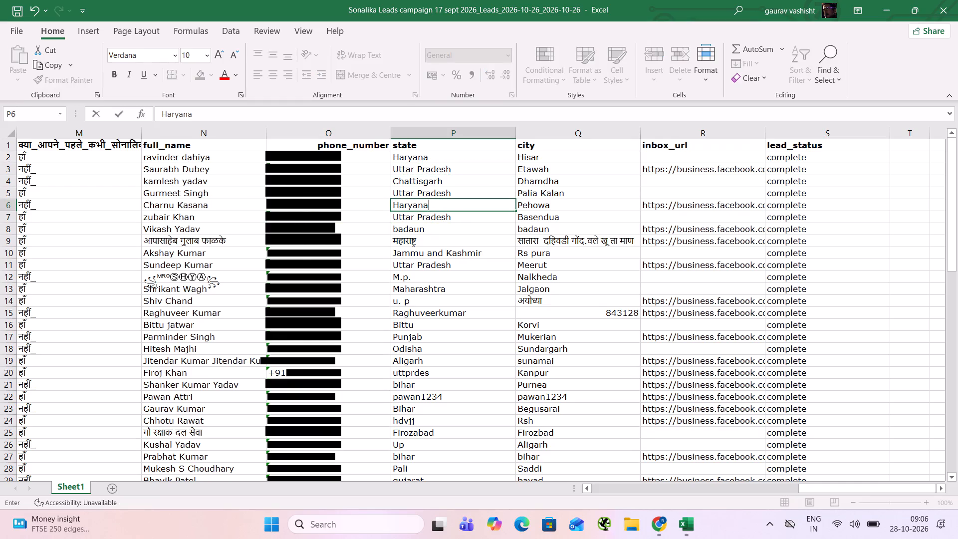
pyautogui.press('Right')
# Fill row 8's state with Uttar Pradesh from the cell above, and set row 9's state to Maharashtra.
pyautogui.press('Down')
pyautogui.press('Down')
pyautogui.press('Left')
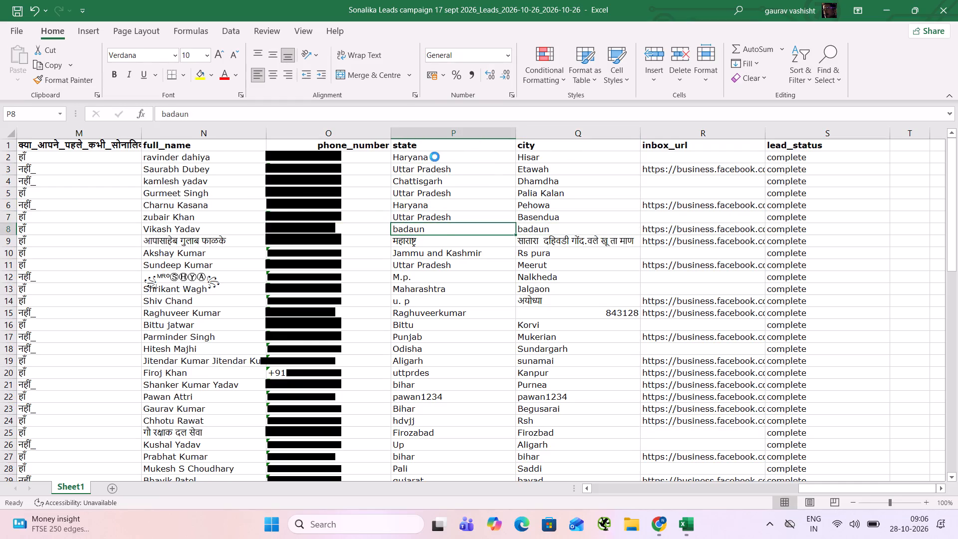
pyautogui.hotkey('ctrl', 'd')
pyautogui.press('Down')
pyautogui.write('Maharashtra')
pyautogui.press('Down')
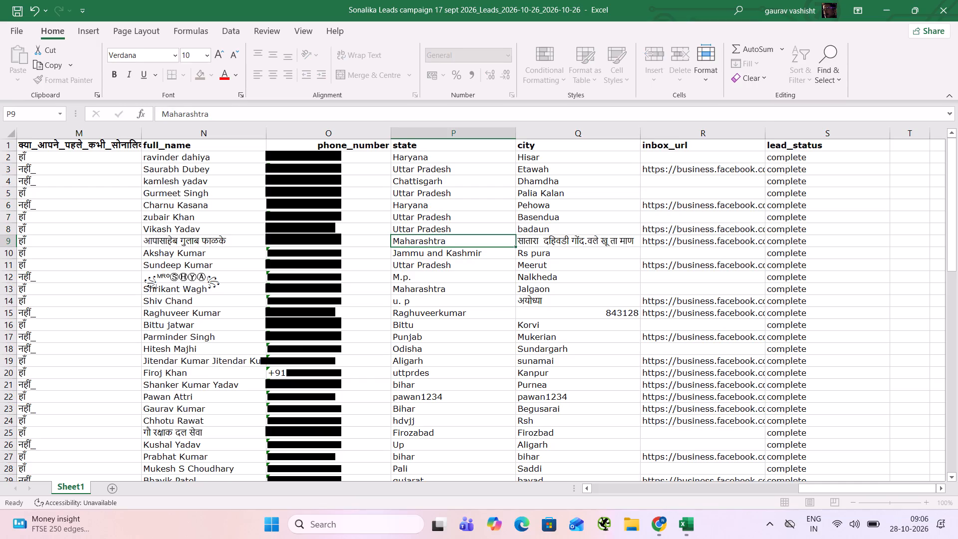
# Clear the city cells in rows 8, 9 and 10.
pyautogui.press('Right')
pyautogui.press('Up')
pyautogui.press('BackSpace')
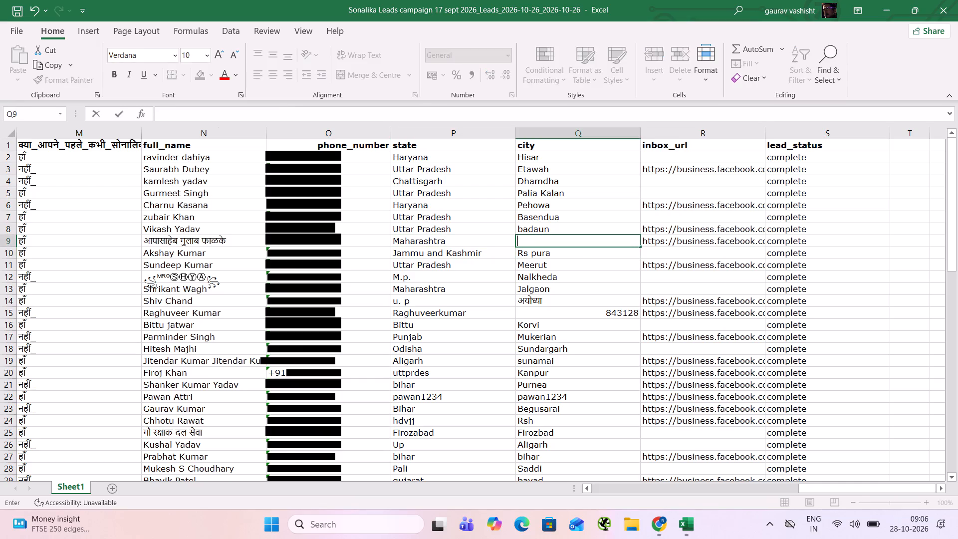
pyautogui.press('Up')
pyautogui.press('BackSpace')
pyautogui.press('Down')
pyautogui.press('Down')
pyautogui.press('BackSpace')
pyautogui.press('Left')
# Copy Uttar Pradesh from row 8's state cell into the state cell of row 11.
pyautogui.press('Down')
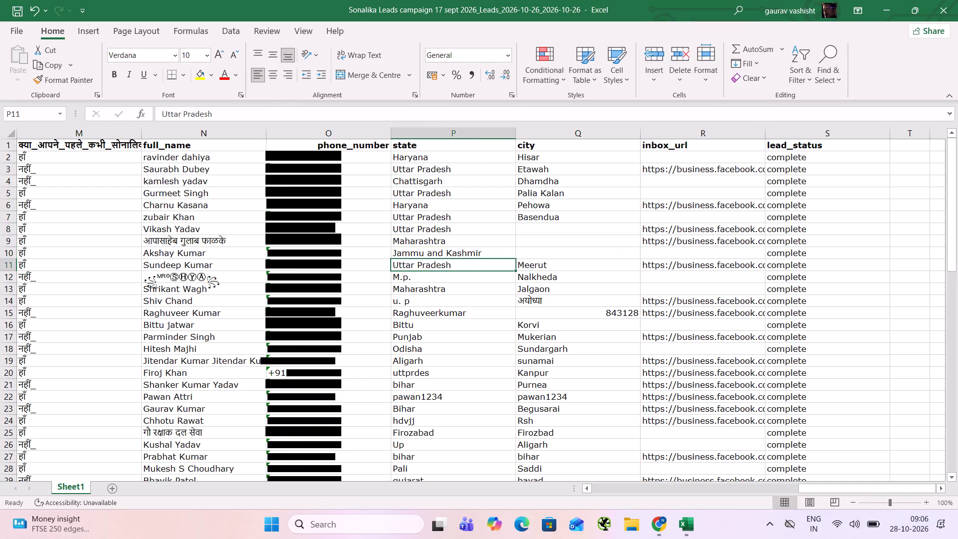
pyautogui.press('Up')
pyautogui.press('Up')
pyautogui.press('Up')
pyautogui.hotkey('ctrl', 'c')
pyautogui.press('Down')
pyautogui.press('Down')
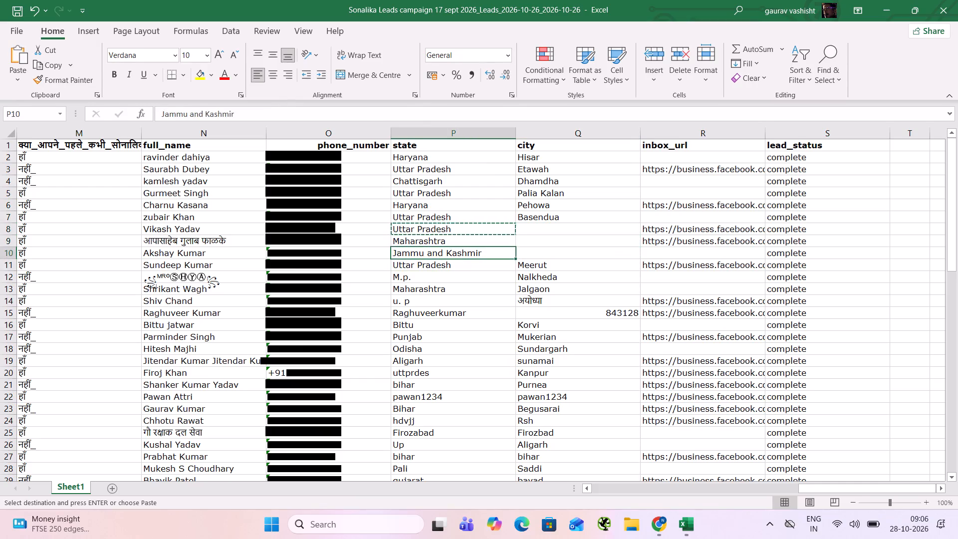
pyautogui.press('Down')
pyautogui.hotkey('ctrl', 'v')
# Set the state in row 12 to Madhya Pradesh and in row 14 to Uttar Pradesh.
pyautogui.press('Down')
pyautogui.write('Madhya')
pyautogui.press('space')
pyautogui.press('Return')
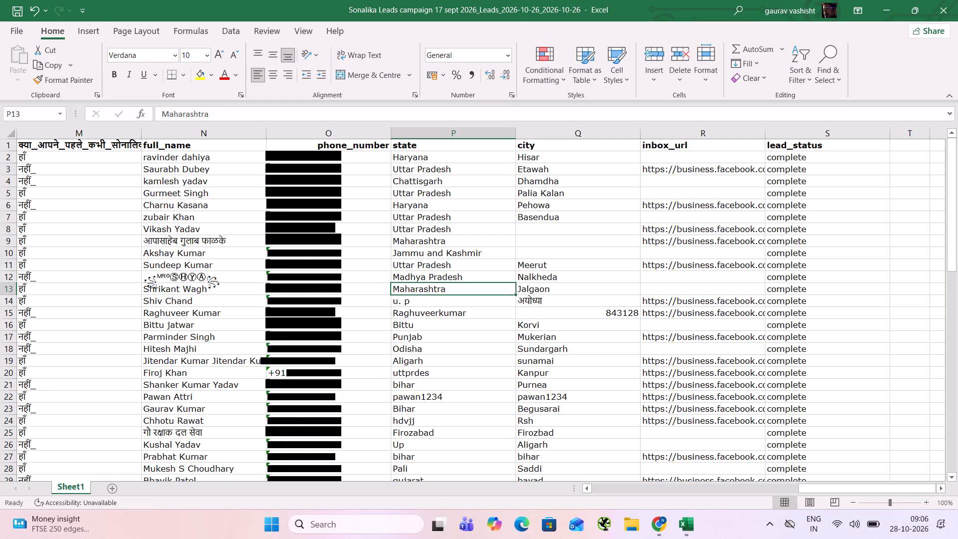
pyautogui.press('Down')
pyautogui.write('Uttar')
pyautogui.press('space')
pyautogui.press('Return')
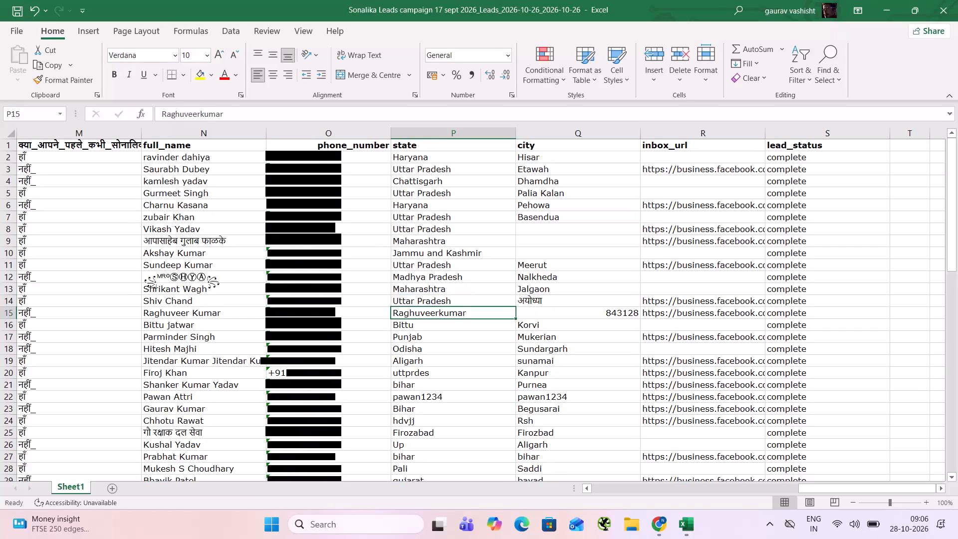
# Rewrite the Hindi city in row 14 as Ayodhya, and clear the numeric city in row 15.
pyautogui.press('Right')
pyautogui.press('Up')
pyautogui.press('BackSpace')
pyautogui.write('Ayodhya')
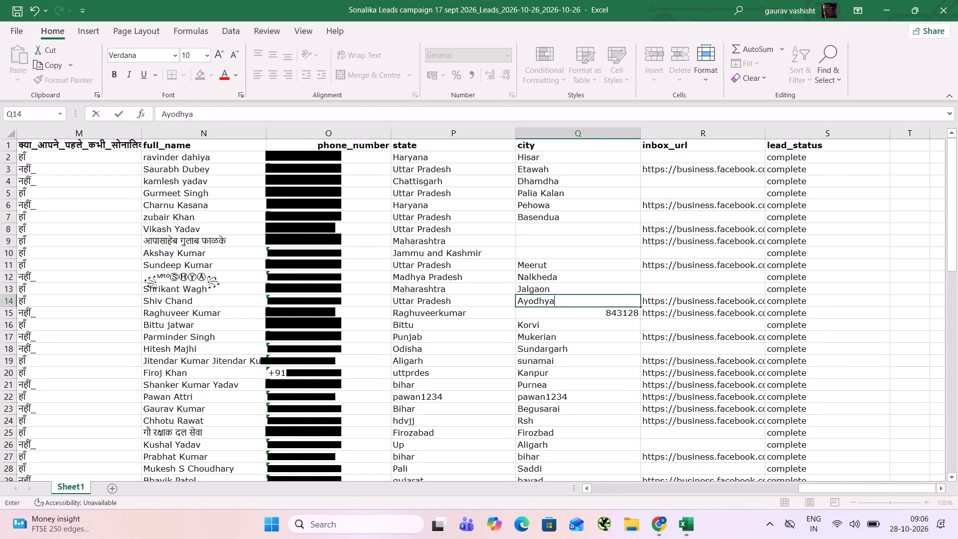
pyautogui.press('Down')
pyautogui.press('BackSpace')
pyautogui.press('Left')
# Fill Uttar Pradesh down from row 14 into the state cells of rows 15 and 16.
pyautogui.hotkey('ctrl', 'd')
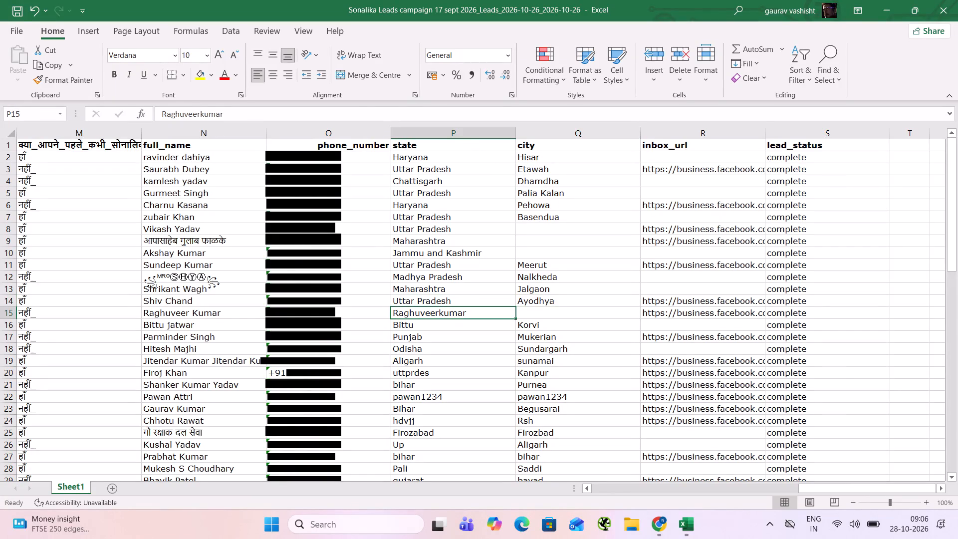
pyautogui.press('Down')
pyautogui.hotkey('ctrl', 'd')
# Copy Uttar Pradesh from row 15's state cell into the state cell of row 19.
pyautogui.press('Down')
pyautogui.press('Down')
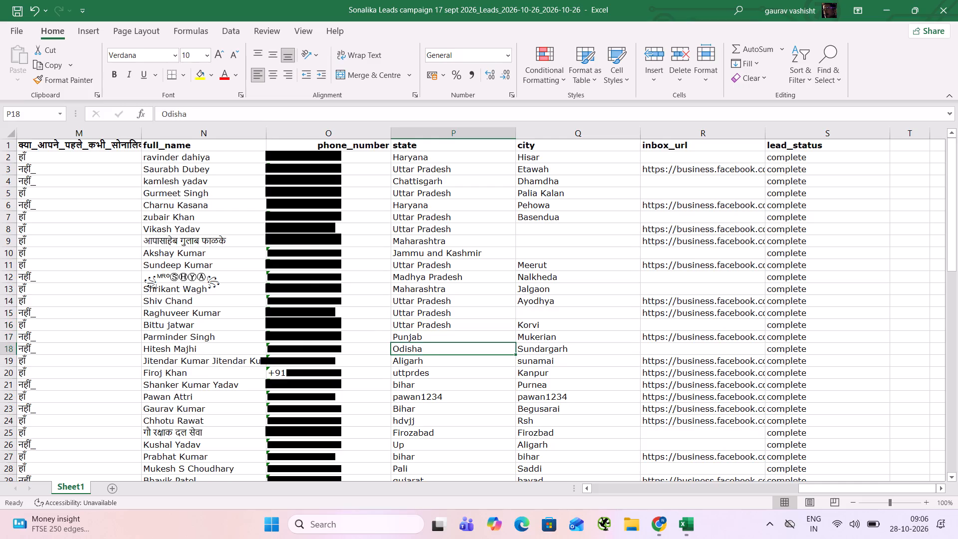
pyautogui.press('Down')
pyautogui.press('Up')
pyautogui.press('Up')
pyautogui.press('Up')
pyautogui.press('Up')
pyautogui.hotkey('ctrl', 'c')
pyautogui.press('Down')
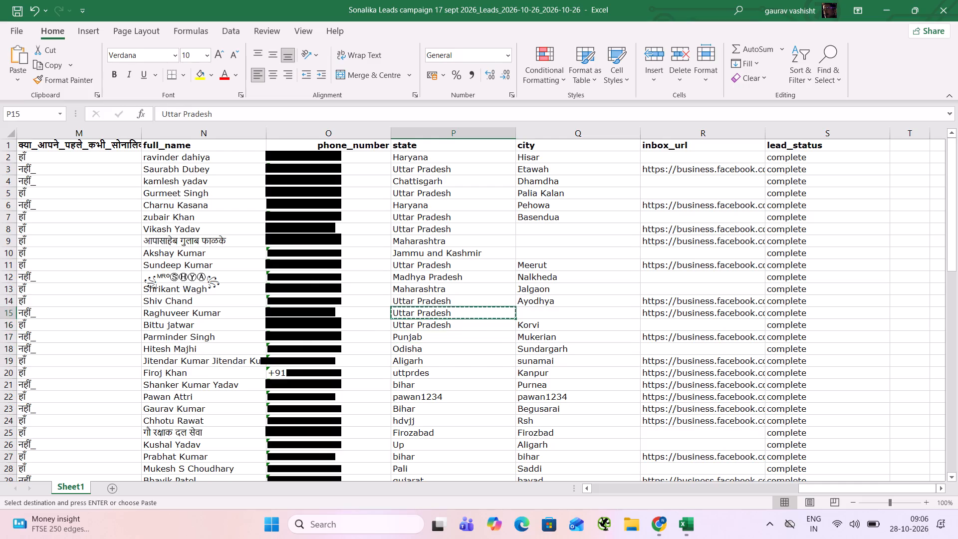
pyautogui.press('Down')
pyautogui.press('Down')
pyautogui.press('Down')
pyautogui.hotkey('ctrl', 'v')
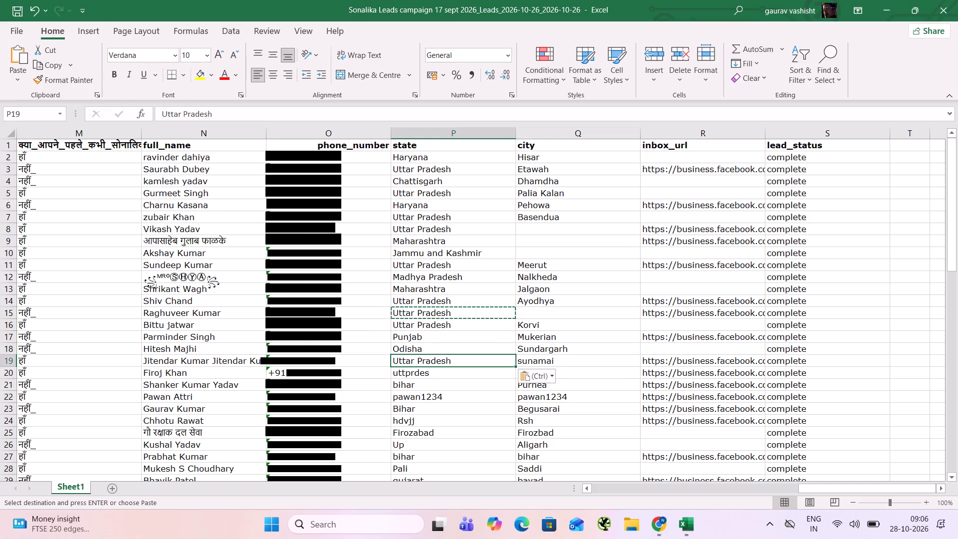
# Clear the city in row 19, and fill Uttar Pradesh down into the state cell of row 20.
pyautogui.press('Right')
pyautogui.press('BackSpace')
pyautogui.press('Down')
pyautogui.press('Left')
pyautogui.hotkey('ctrl', 'd')
# Set the state in row 21, whose city is Purnea, to Bihar with a capital initial.
pyautogui.press('Down')
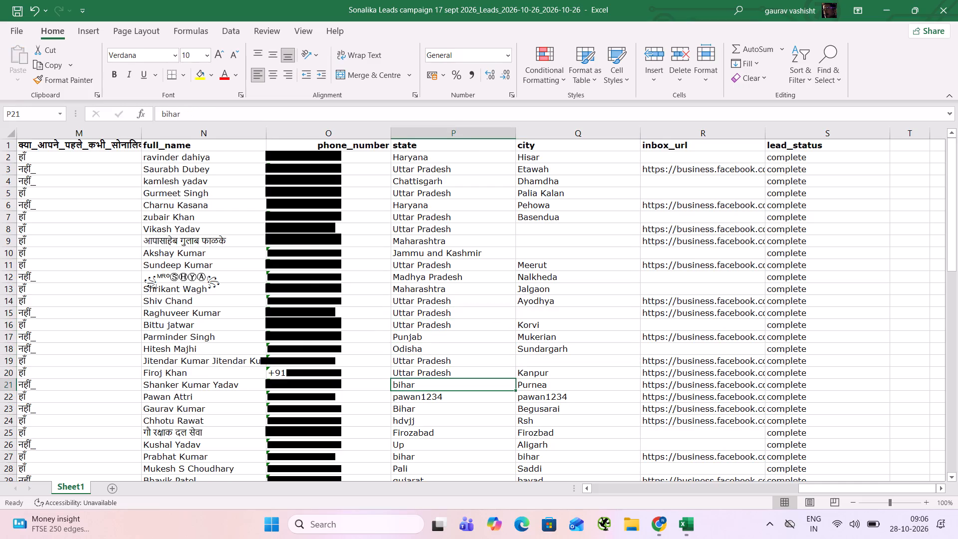
pyautogui.write('Bihar')
pyautogui.press('Right')
# Clear the invalid state and city entries in rows 22 and 24.
pyautogui.press('Down')
pyautogui.press('BackSpace')
pyautogui.press('Left')
pyautogui.press('BackSpace')
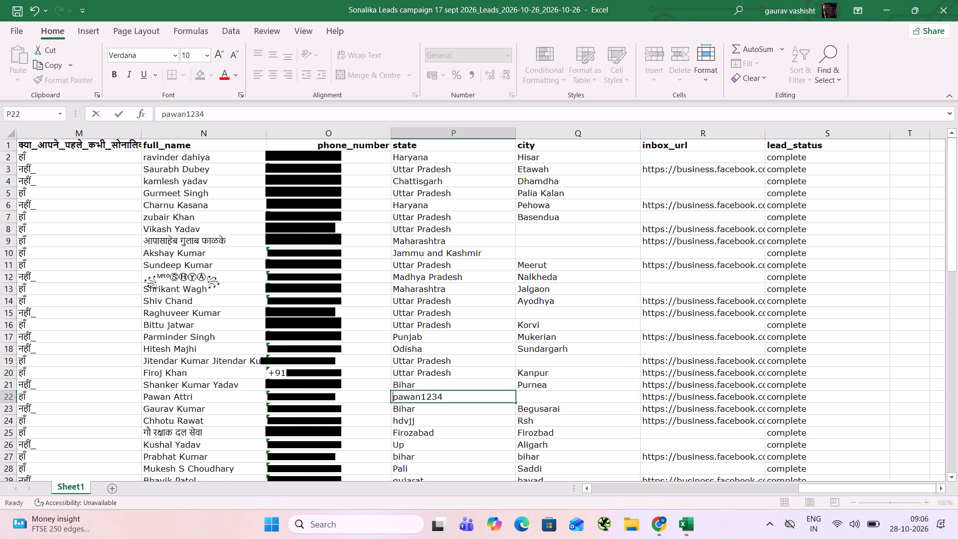
pyautogui.press('Down')
pyautogui.press('Right')
pyautogui.press('Down')
pyautogui.press('BackSpace')
pyautogui.press('Left')
pyautogui.press('BackSpace')
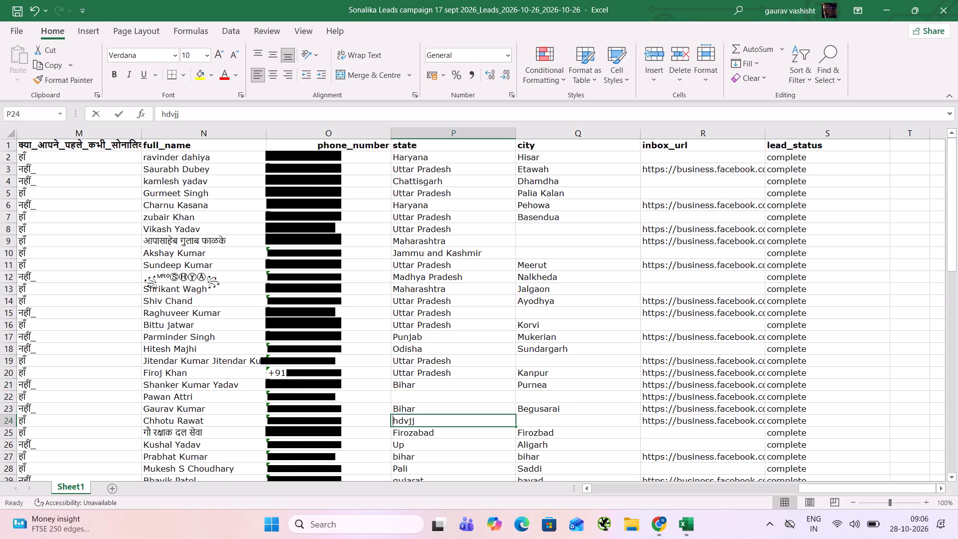
# Set the state in row 25 to Uttar Pradesh and fill it down into row 26.
pyautogui.press('Down')
pyautogui.write('Uttar')
pyautogui.press('space')
pyautogui.press('Return')
pyautogui.hotkey('ctrl', 'd')
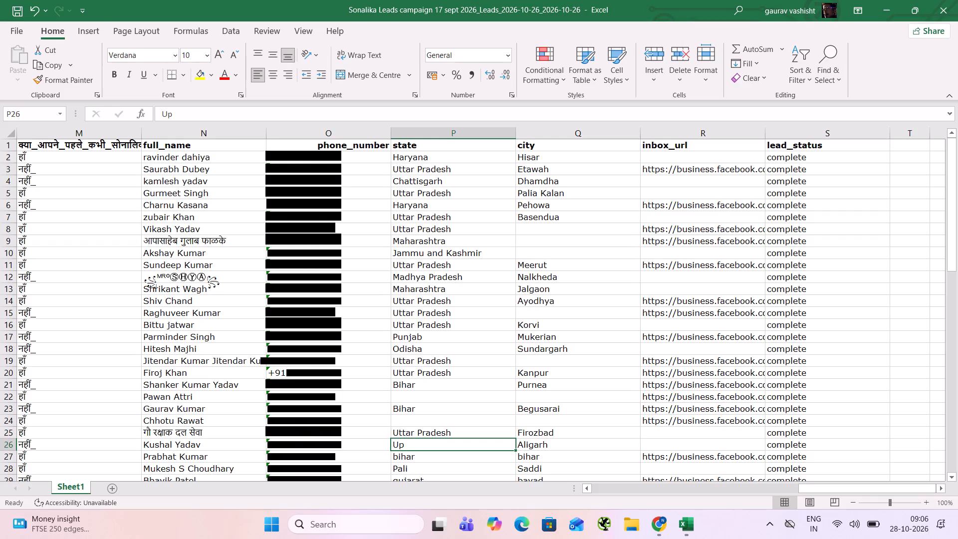
pyautogui.hotkey('ctrl', 'shift', 'Down')
pyautogui.press('Right')
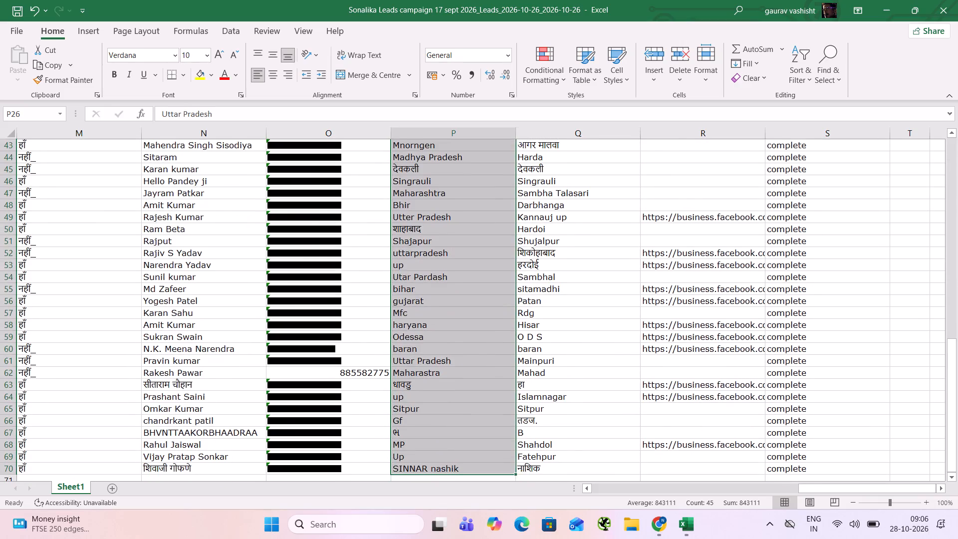
# Set the state in row 27 to Bihar and clear that row's city.
pyautogui.press('Down')
pyautogui.press('Left')
pyautogui.write('Bihar')
pyautogui.press('Right')
pyautogui.press('BackSpace')
# Clear both the city and the state in row 28.
pyautogui.press('Down')
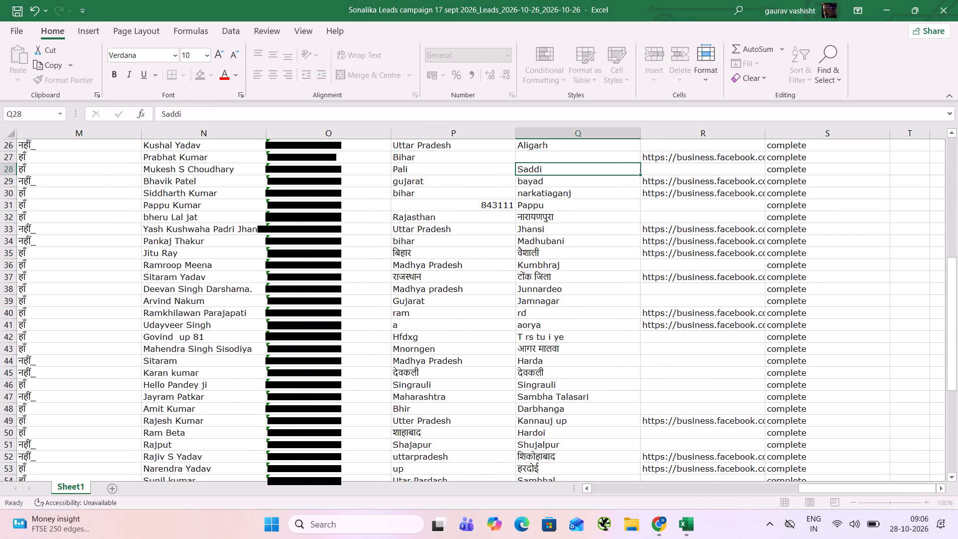
pyautogui.press('BackSpace')
pyautogui.press('Left')
pyautogui.press('BackSpace')
# Set the state in row 29 to Gujarat and in row 30 to Bihar, clearing the city in both rows.
pyautogui.press('Down')
pyautogui.write('Gujarat')
pyautogui.press('Right')
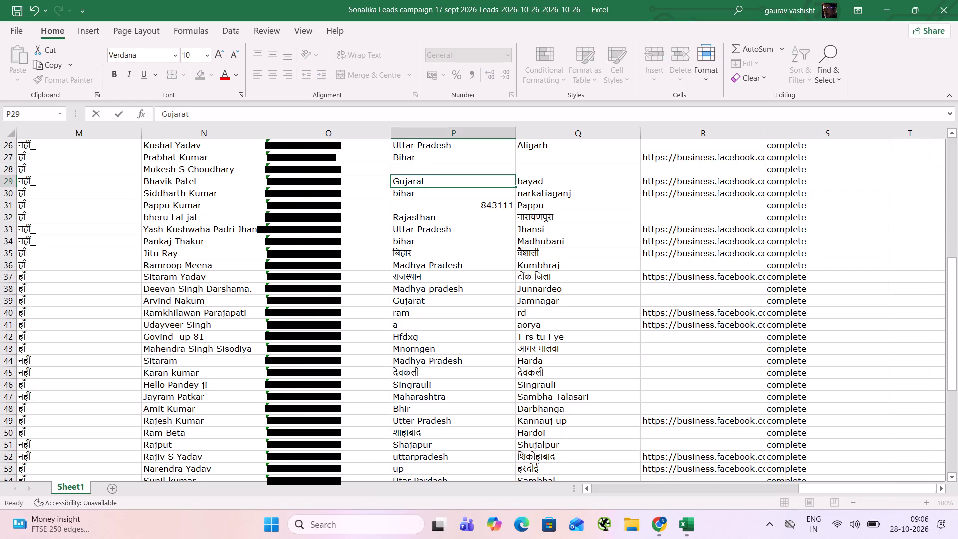
pyautogui.press('BackSpace')
pyautogui.press('Down')
pyautogui.press('Down')
pyautogui.press('Up')
pyautogui.press('BackSpace')
pyautogui.press('Left')
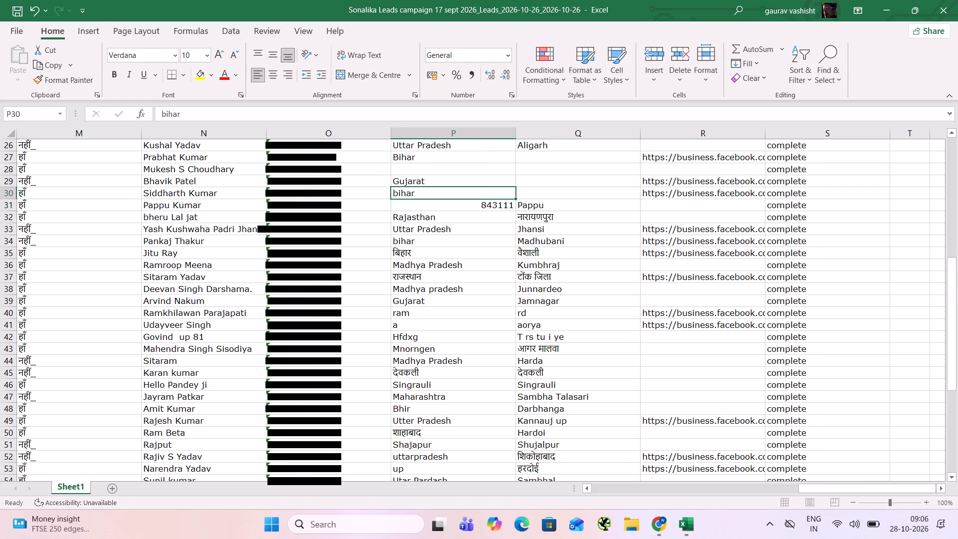
pyautogui.write('Bihar')
# Clear the state and city in row 31, and the Hindi city name in row 32.
pyautogui.press('Down')
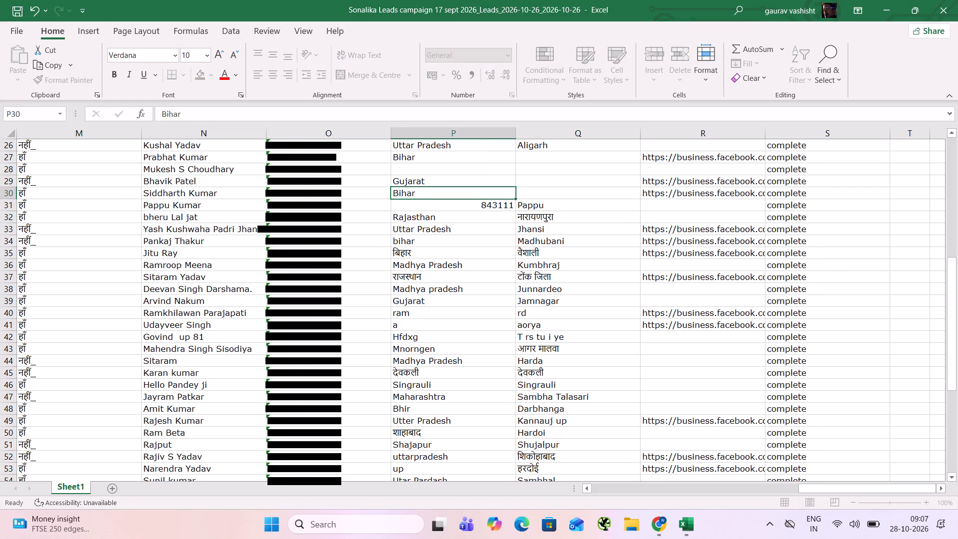
pyautogui.press('BackSpace')
pyautogui.press('Right')
pyautogui.press('Down')
pyautogui.press('Up')
pyautogui.press('BackSpace')
pyautogui.press('Down')
pyautogui.press('BackSpace')
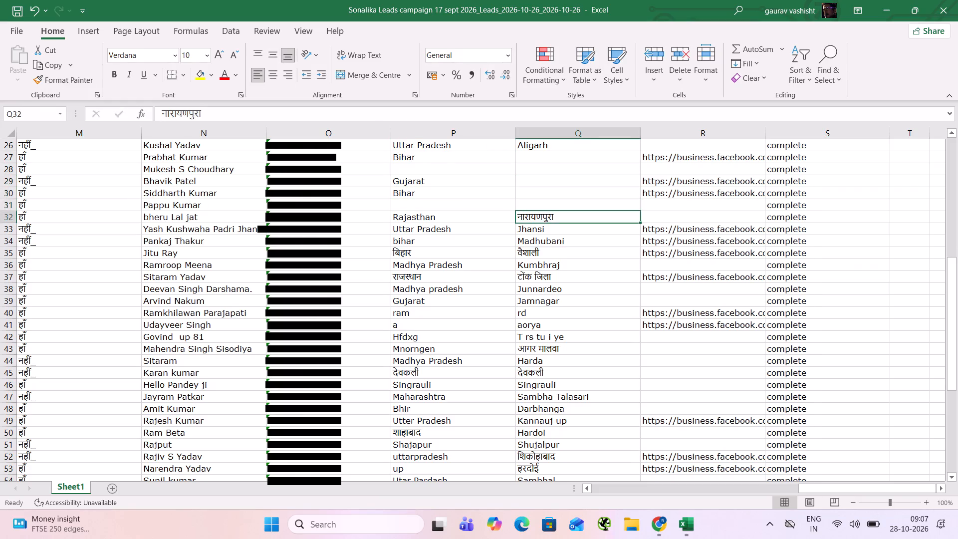
# Set the state in rows 34 and 35 to Bihar, clearing the Hindi city name in row 35.
pyautogui.press('Left')
pyautogui.press('Down')
pyautogui.press('Down')
pyautogui.write('Bihar')
pyautogui.press('Right')
pyautogui.press('Down')
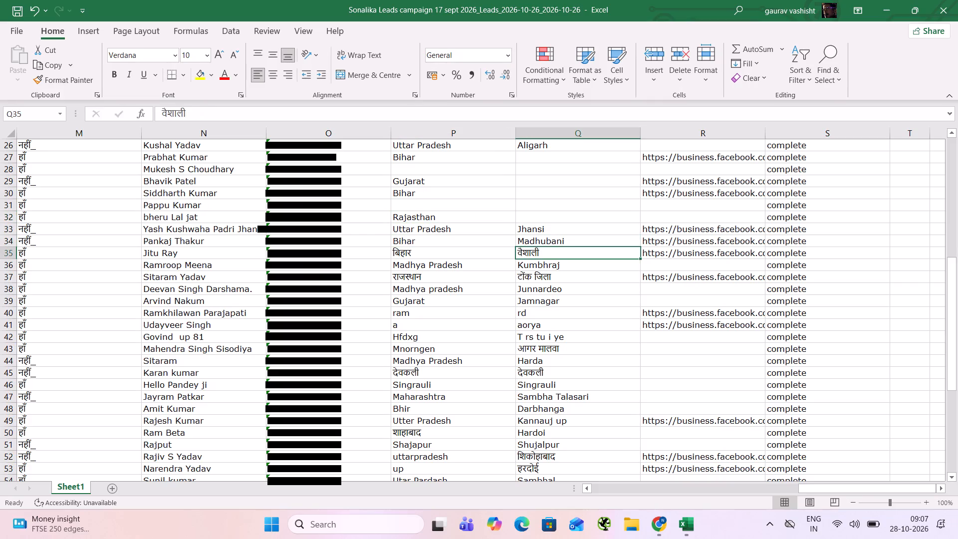
pyautogui.press('BackSpace')
pyautogui.press('Left')
pyautogui.write('Bihar')
# Set the state in row 37 to Rajasthan and clear that row's Hindi city name.
pyautogui.press('Down')
pyautogui.press('Down')
pyautogui.hotkey('shift', 't')
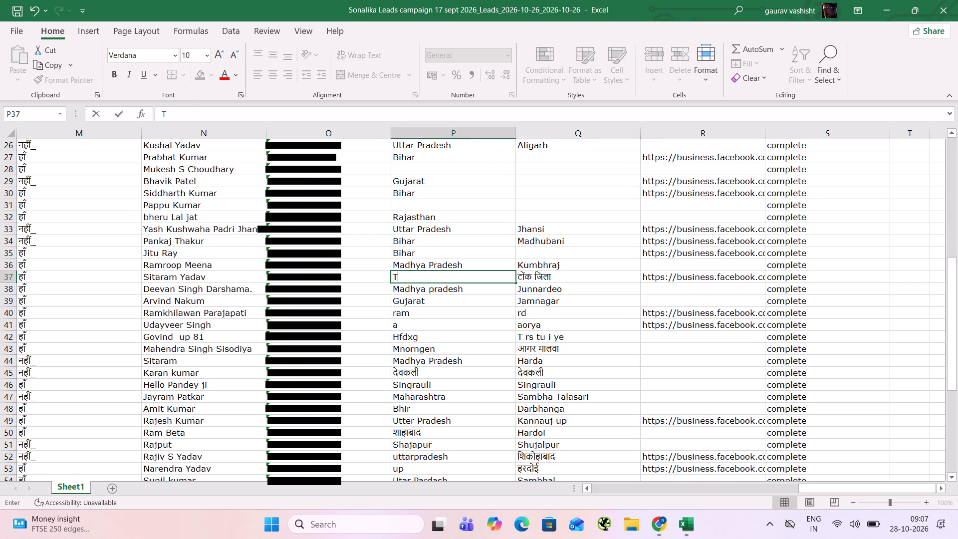
pyautogui.press('BackSpace')
pyautogui.write('Rajasthan')
pyautogui.press('Right')
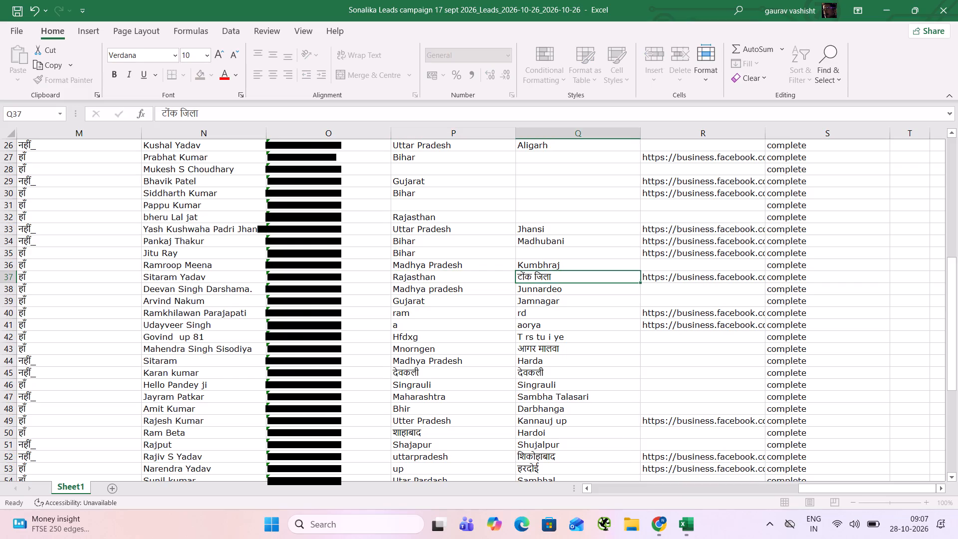
pyautogui.press('BackSpace')
# Correct the state in row 38 to Madhya Pradesh with both words capitalised.
pyautogui.press('Down')
pyautogui.press('Left')
pyautogui.write('Madhyab')
pyautogui.press('space')
pyautogui.press('BackSpace')
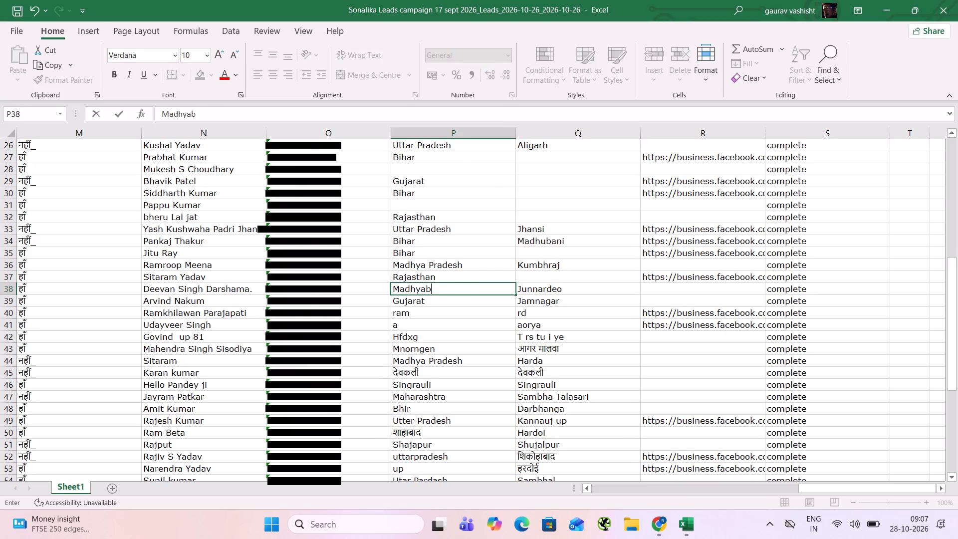
pyautogui.press('BackSpace')
pyautogui.press('space')
pyautogui.press('Return')
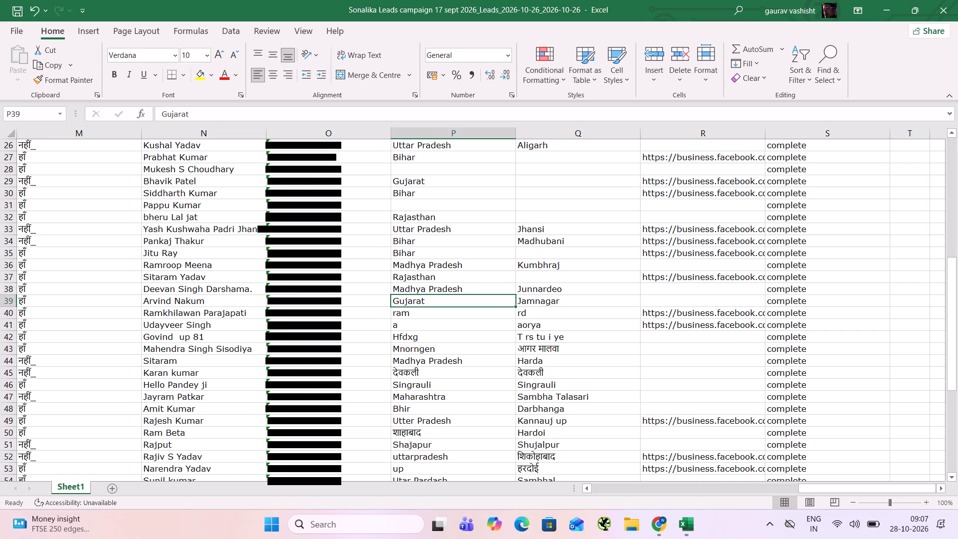
# Clear the invalid state and city entries in rows 40, 41 and 42.
pyautogui.press('Right')
pyautogui.press('Up')
pyautogui.press('Down')
pyautogui.press('Down')
pyautogui.press('BackSpace')
pyautogui.press('Left')
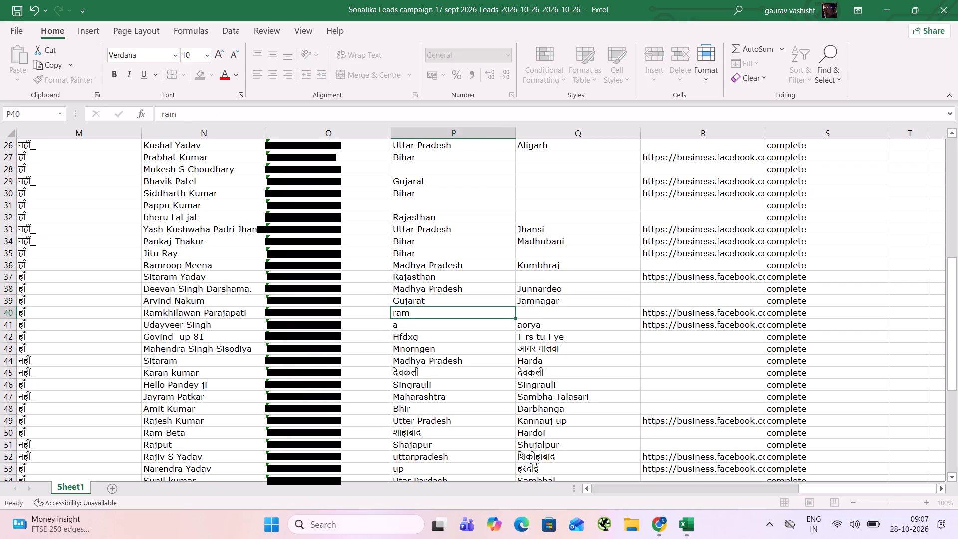
pyautogui.press('BackSpace')
pyautogui.press('Down')
pyautogui.press('BackSpace')
pyautogui.press('Right')
pyautogui.press('BackSpace')
pyautogui.press('Down')
pyautogui.press('BackSpace')
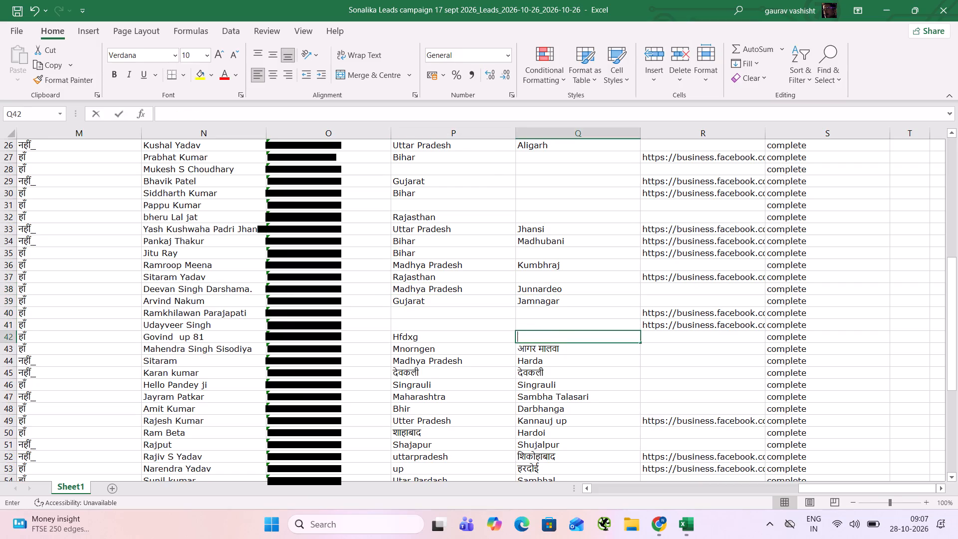
pyautogui.press('Left')
pyautogui.press('BackSpace')
# Replace the state in row 43 with Uttar Pradesh and clear that row's Hindi city name.
pyautogui.press('Down')
pyautogui.press('BackSpace')
pyautogui.press('Right')
pyautogui.press('BackSpace')
pyautogui.press('Left')
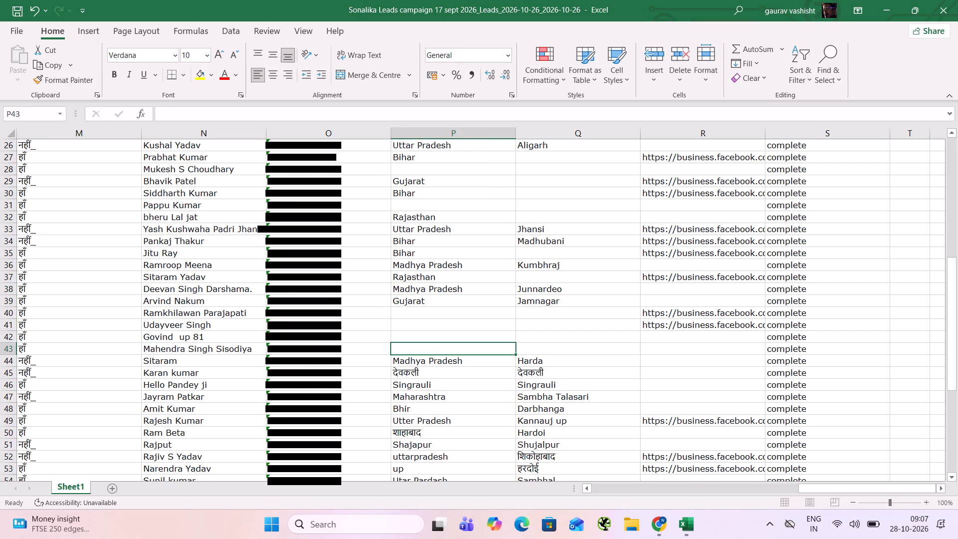
pyautogui.write('Uttar')
pyautogui.press('space')
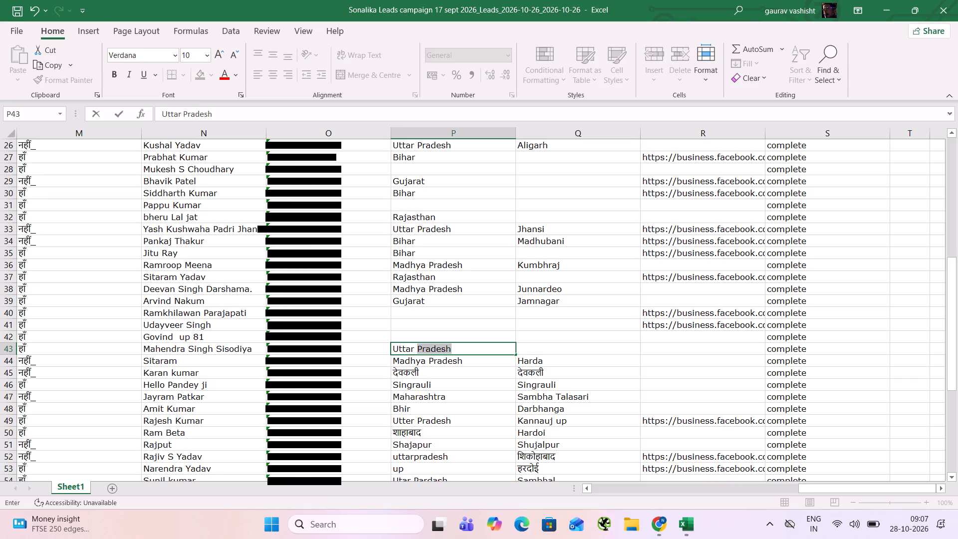
pyautogui.press('Return')
# Clear the Hindi city name in row 45.
pyautogui.press('Right')
pyautogui.press('Down')
pyautogui.press('BackSpace')
pyautogui.press('Left')
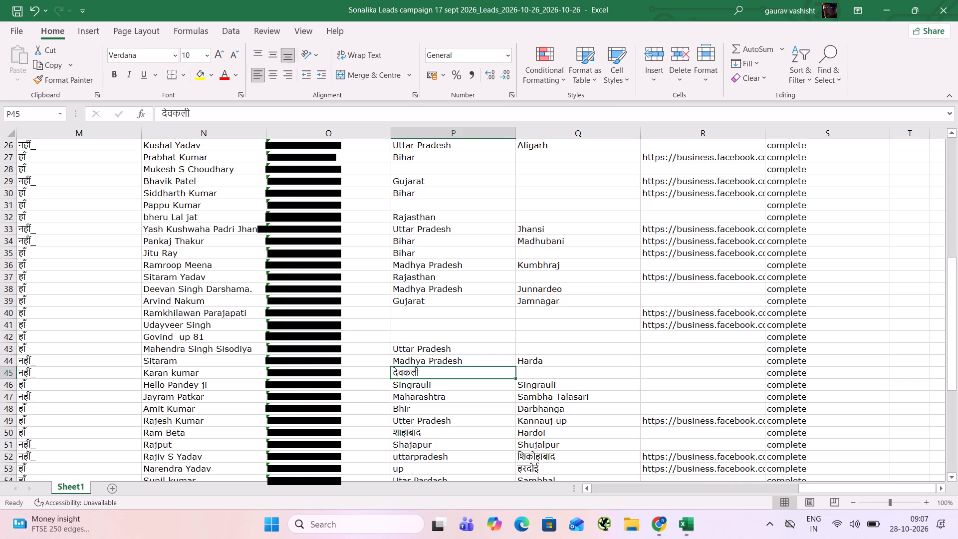
# Copy Uttar Pradesh from row 43's state cell into the state cells of rows 45, 46 and 49.
pyautogui.press('Up')
pyautogui.press('Up')
pyautogui.hotkey('ctrl', 'c')
pyautogui.press('Down')
pyautogui.press('Down')
pyautogui.hotkey('ctrl', 'v')
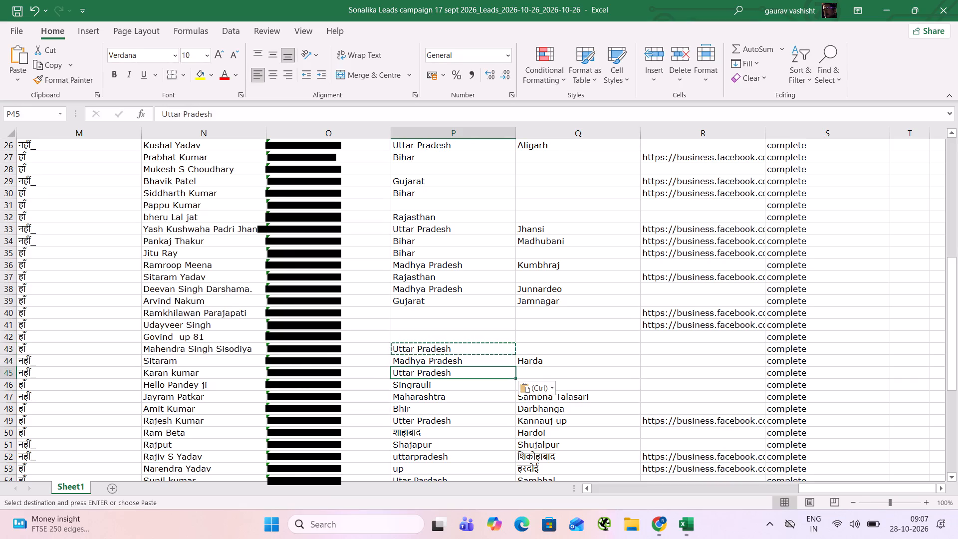
pyautogui.press('Down')
pyautogui.hotkey('ctrl', 'v')
pyautogui.press('Down')
pyautogui.press('Down')
pyautogui.press('Down')
pyautogui.hotkey('ctrl', 'v')
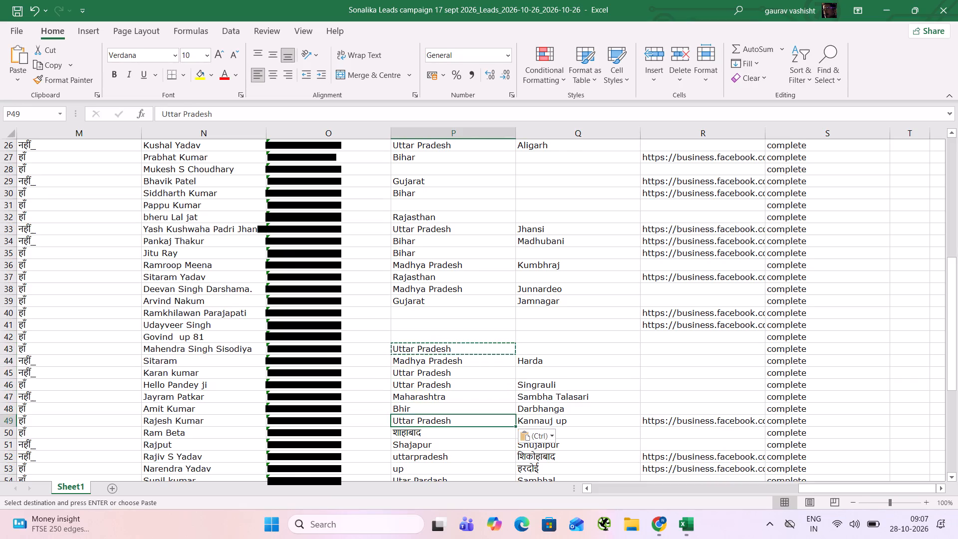
# Correct the state in row 48, whose city is Darbhanga, to Bihar.
pyautogui.press('Up')
pyautogui.write('Biu')
pyautogui.press('BackSpace')
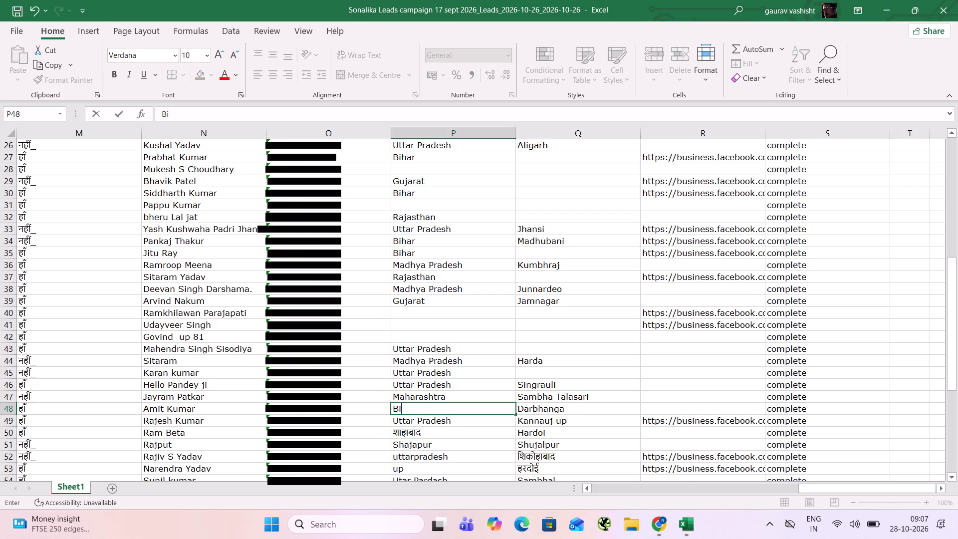
pyautogui.write('hat')
pyautogui.press('BackSpace')
pyautogui.press('r')
pyautogui.press('Right')
# Remove the trailing "up" from the city in row 49 so it reads Kannauj.
pyautogui.press('Down')
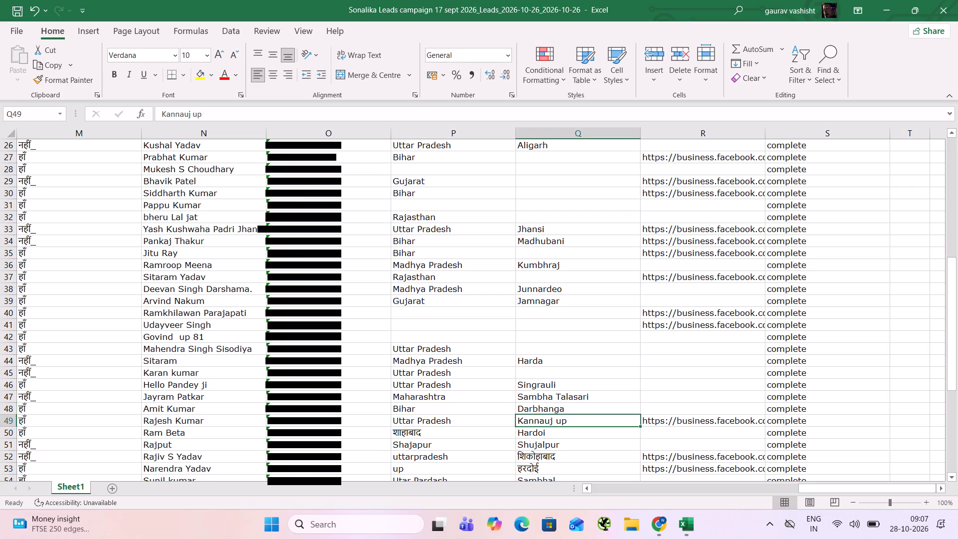
pyautogui.click(436, 123)
pyautogui.click(446, 114)
pyautogui.press('BackSpace')
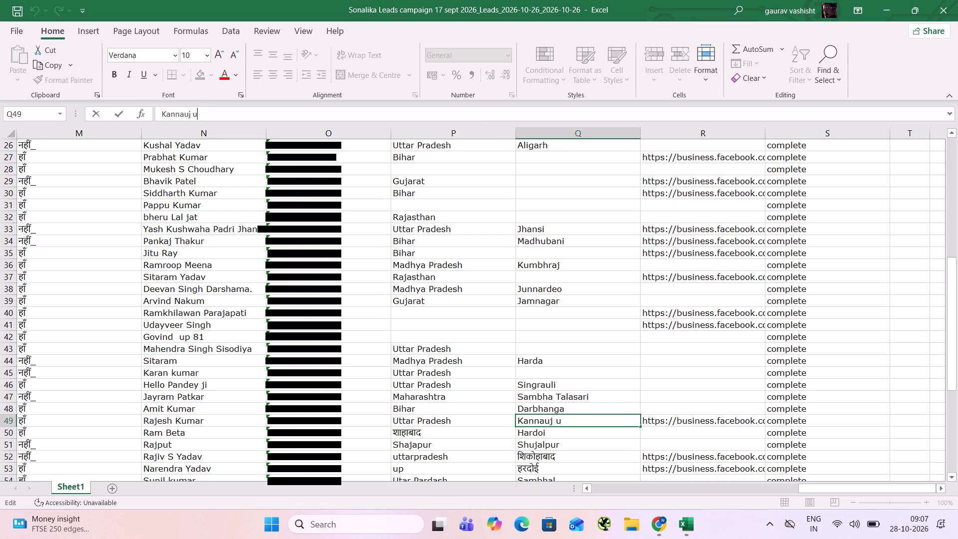
pyautogui.press('BackSpace')
pyautogui.press('BackSpace')
pyautogui.press('Return')
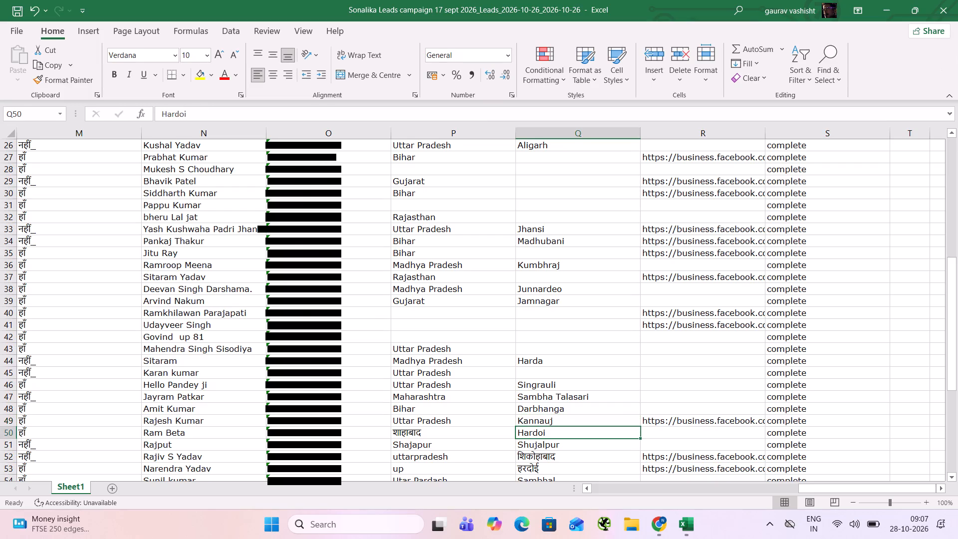
# Copy Uttar Pradesh from row 49's state cell into the state cells of rows 50, 51 and 52.
pyautogui.press('Left')
pyautogui.press('Up')
pyautogui.hotkey('ctrl', 'c')
pyautogui.press('Down')
pyautogui.hotkey('ctrl', 'v')
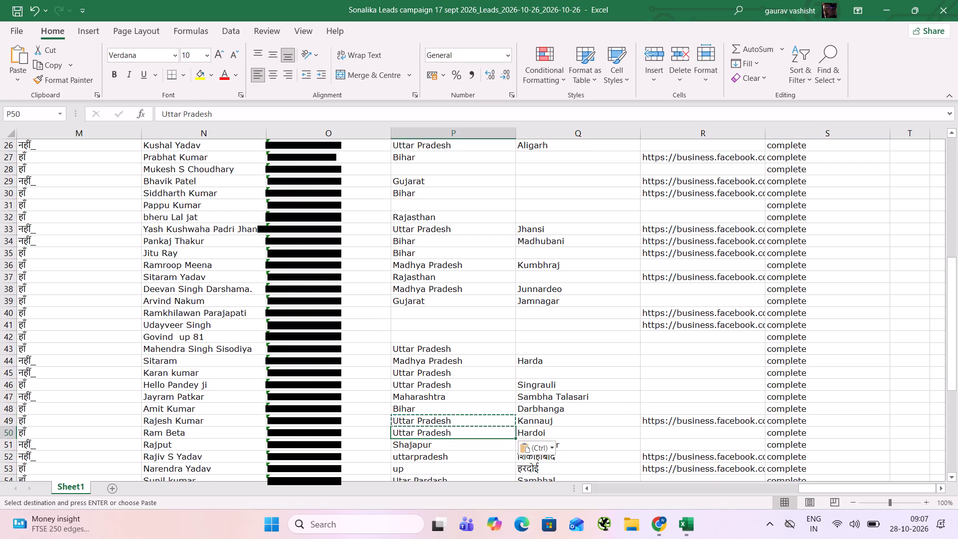
pyautogui.press('Down')
pyautogui.hotkey('ctrl', 'v')
pyautogui.press('Down')
pyautogui.hotkey('ctrl', 'v')
# Clear the Hindi city name in row 52 and set the city in row 53 to Hardoi.
pyautogui.press('Right')
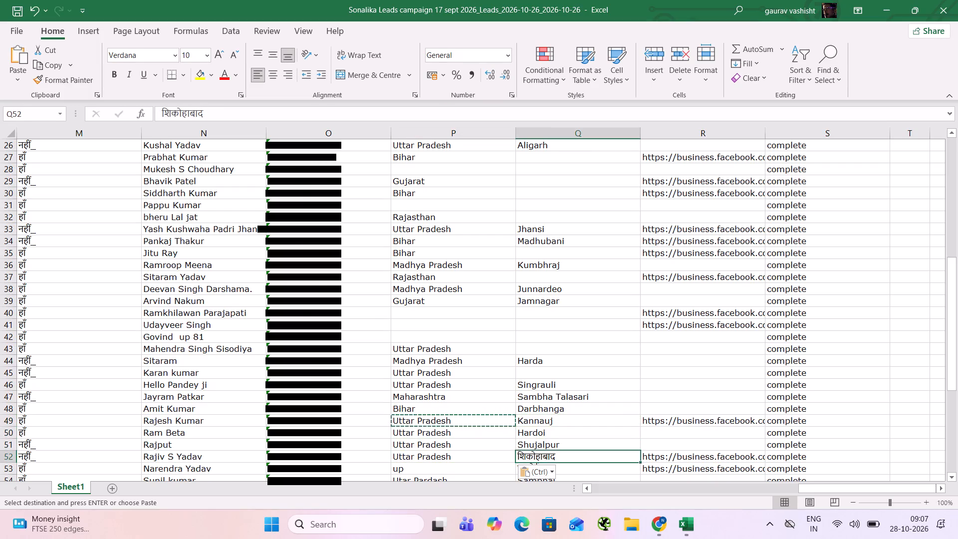
pyautogui.press('BackSpace')
pyautogui.press('Down')
pyautogui.press('Left')
pyautogui.press('Right')
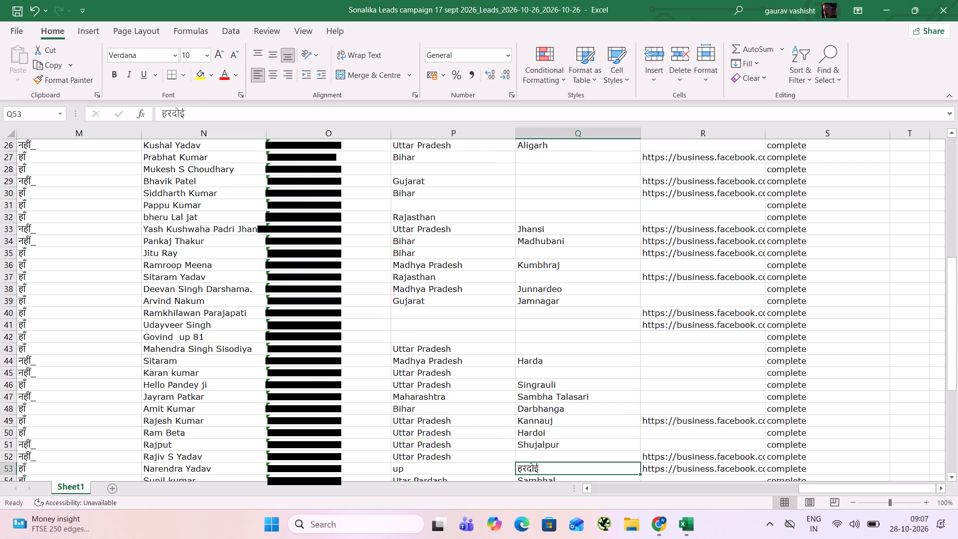
pyautogui.write('Hardoi')
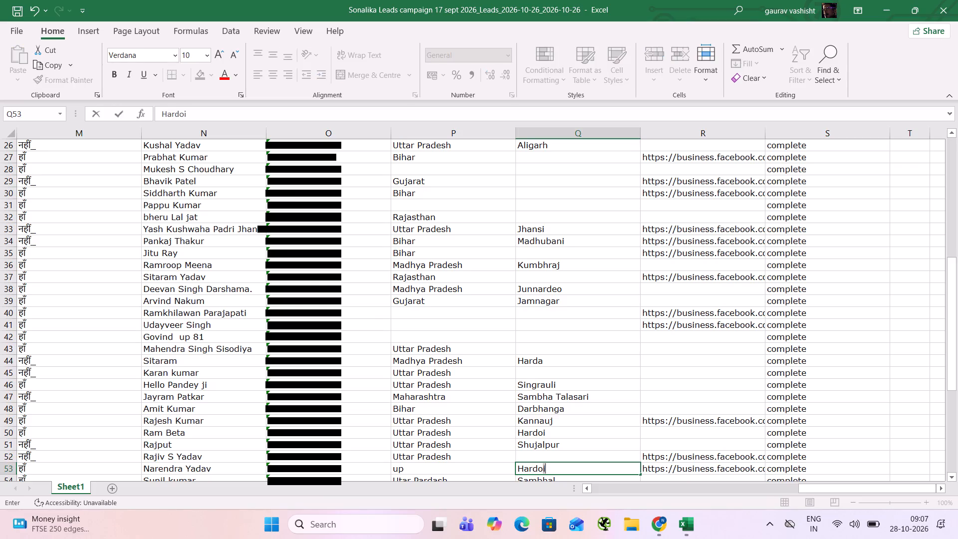
# Copy Uttar Pradesh from row 52's state cell into the state cell of row 53.
pyautogui.press('Up')
pyautogui.press('Left')
pyautogui.press('Down')
pyautogui.press('Up')
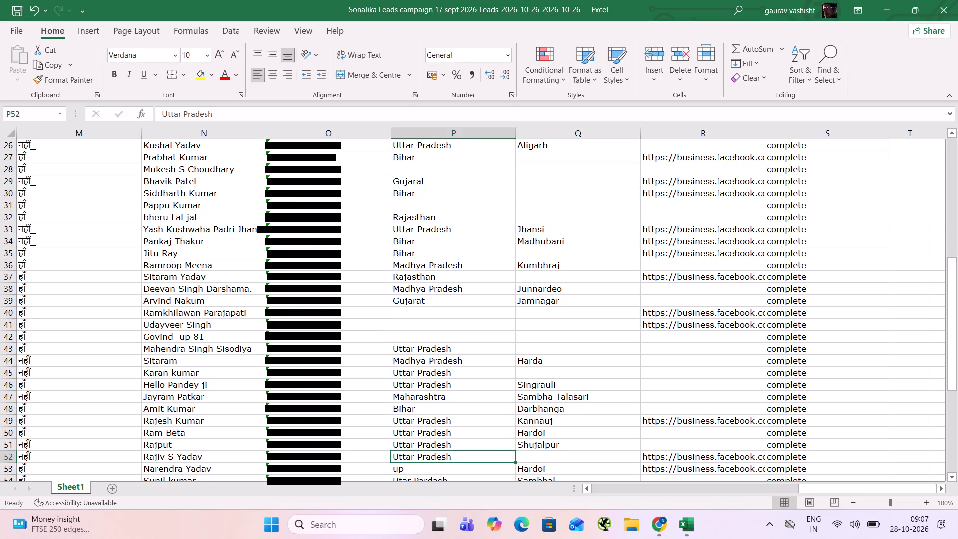
pyautogui.hotkey('ctrl', 'c')
pyautogui.press('Down')
pyautogui.hotkey('ctrl', 'v')
pyautogui.press('Down')
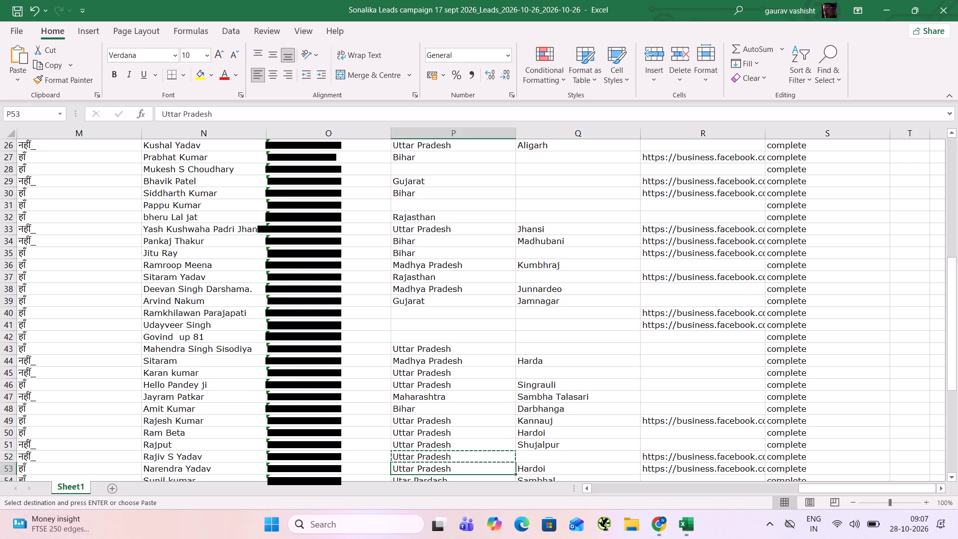
# Paste the copied Uttar Pradesh into the state cell of row 54.
pyautogui.hotkey('ctrl', 'v')
# Look over the state and city entries in the remaining lead rows down to row 70.
pyautogui.press('Down')
pyautogui.press('Down')
pyautogui.press('Down')
pyautogui.press('Down')
pyautogui.press('Down')
pyautogui.press('Down')
pyautogui.press('Down')
pyautogui.press('Down')
pyautogui.press('Down')
pyautogui.press('Down')
pyautogui.press('Down')
pyautogui.press('Down')
pyautogui.press('Down')
pyautogui.press('Down')
pyautogui.press('Down')
pyautogui.press('Down')
pyautogui.press('Down')
pyautogui.press('Down')
pyautogui.press('Down')
pyautogui.press('Down')
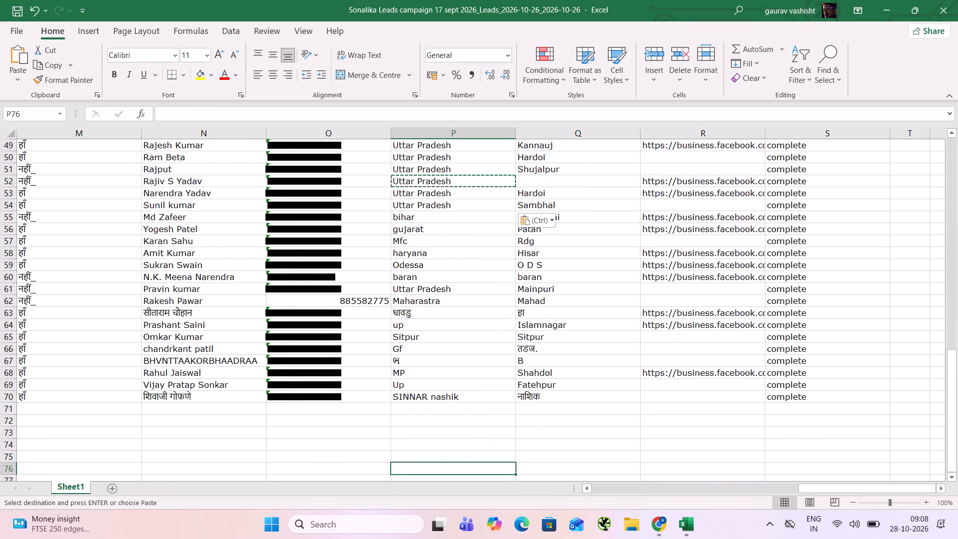
pyautogui.press('Up')
pyautogui.press('Up')
pyautogui.press('Up')
pyautogui.press('Up')
pyautogui.press('Up')
pyautogui.press('Up')
pyautogui.press('Up')
pyautogui.press('Up')
pyautogui.press('Up')
pyautogui.press('Up')
pyautogui.press('Up')
pyautogui.press('Up')
pyautogui.press('Up')
pyautogui.press('Up')
pyautogui.press('Up')
pyautogui.press('Up')
pyautogui.press('Up')
pyautogui.press('Up')
pyautogui.press('Up')
pyautogui.press('Up')
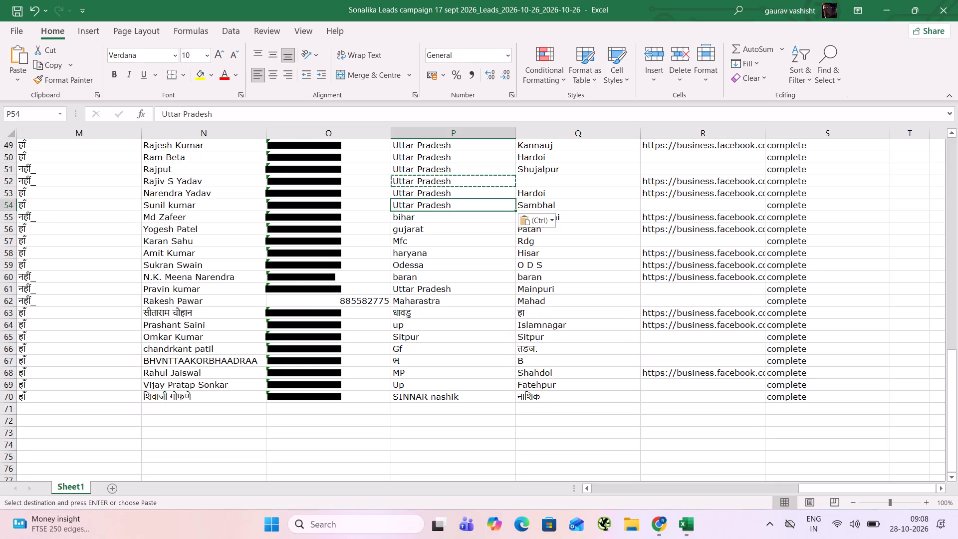
# Set row 55's state to Bihar and its city to Sitamgarh.
pyautogui.press('Down')
pyautogui.write('Bihar')
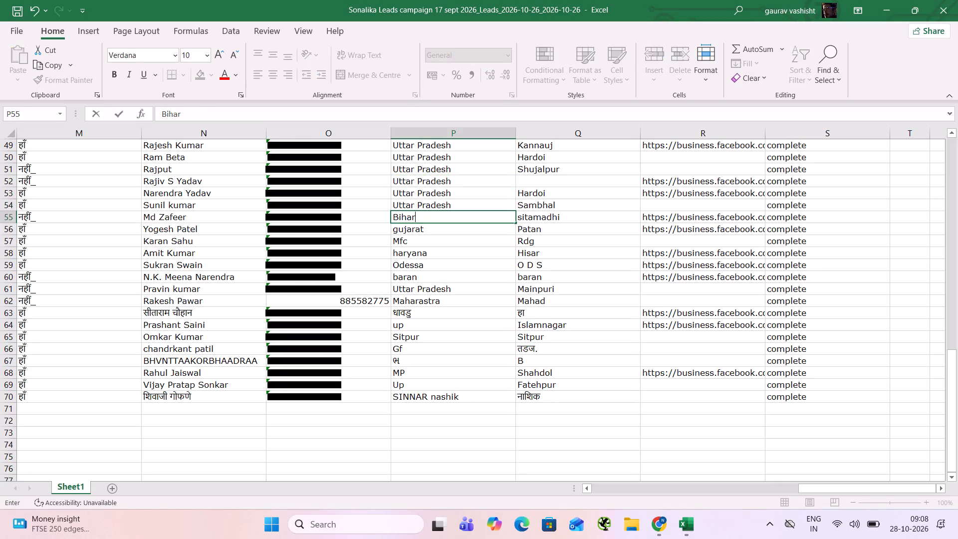
pyautogui.press('Right')
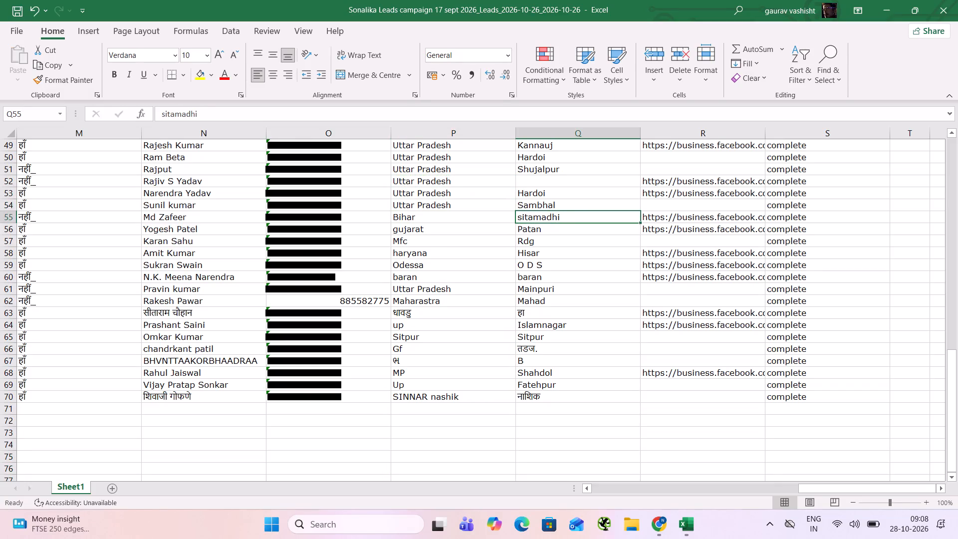
pyautogui.write('Sitam')
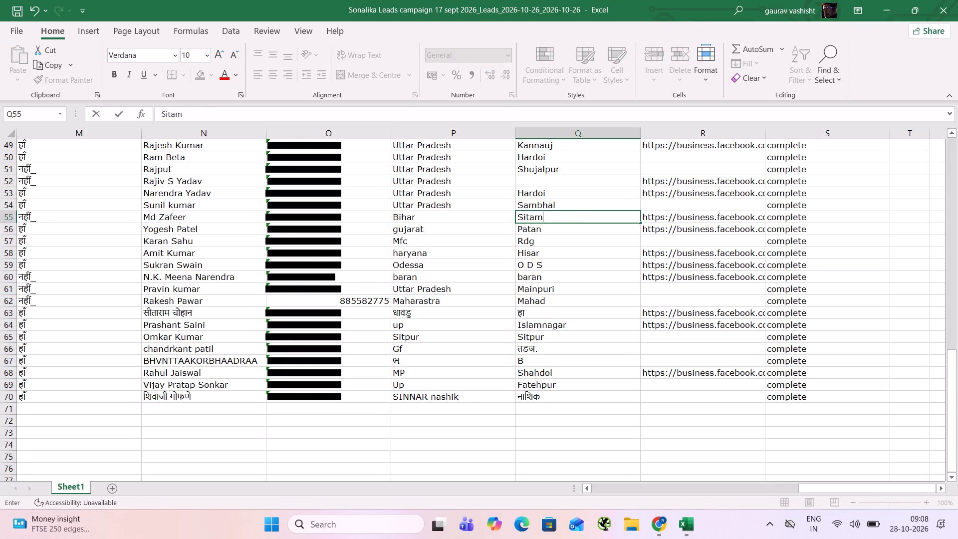
pyautogui.write('garh')
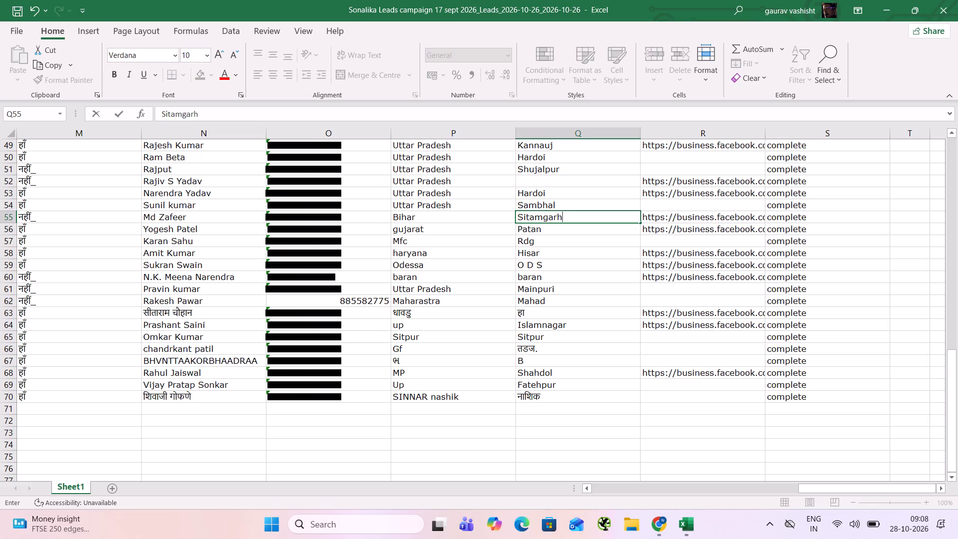
pyautogui.press('Down')
pyautogui.press('Up')
pyautogui.press('Down')
# Set row 56's state to Gujarat and clear the state and city cells in row 57.
pyautogui.press('Left')
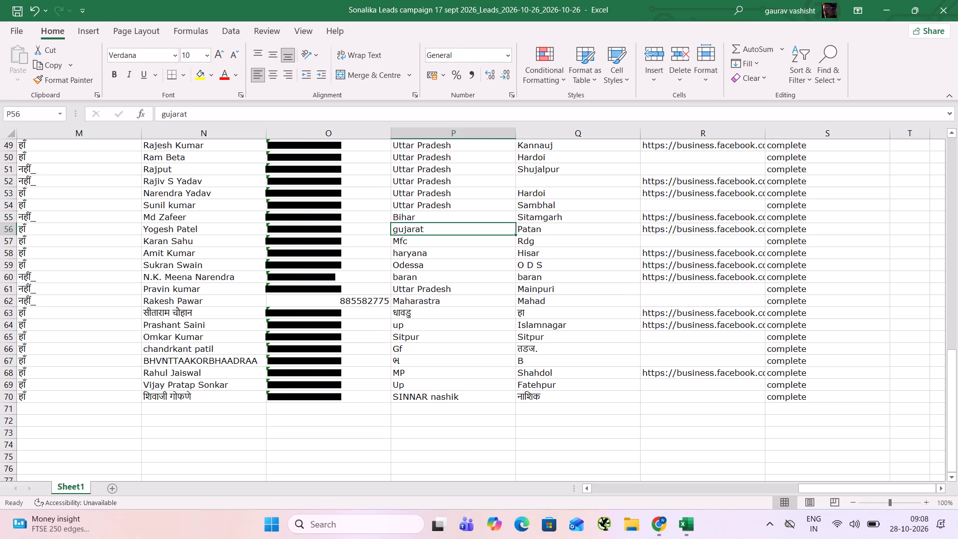
pyautogui.write('Gujarat')
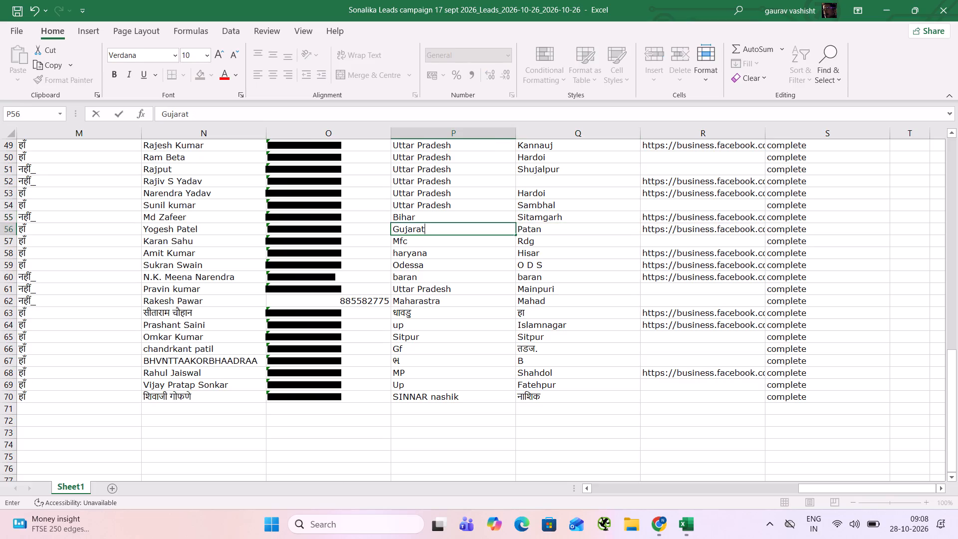
pyautogui.press('Down')
pyautogui.press('BackSpace')
pyautogui.press('Right')
pyautogui.press('BackSpace')
# Set row 58's state to Haryana.
pyautogui.press('Down')
pyautogui.press('Left')
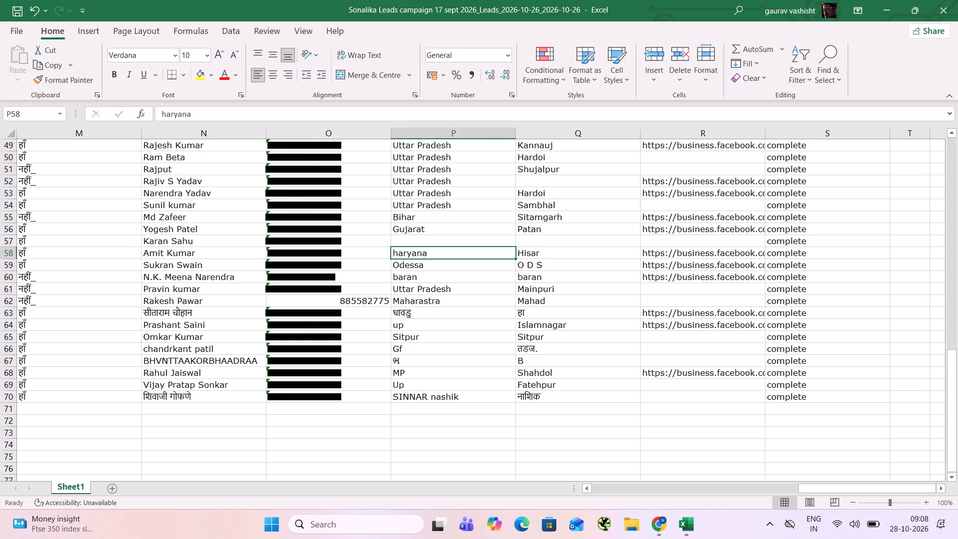
pyautogui.write('Haryana')
pyautogui.press('Down')
# Clear row 59's city and set its state to Odisha.
pyautogui.press('Right')
pyautogui.press('BackSpace')
pyautogui.press('Left')
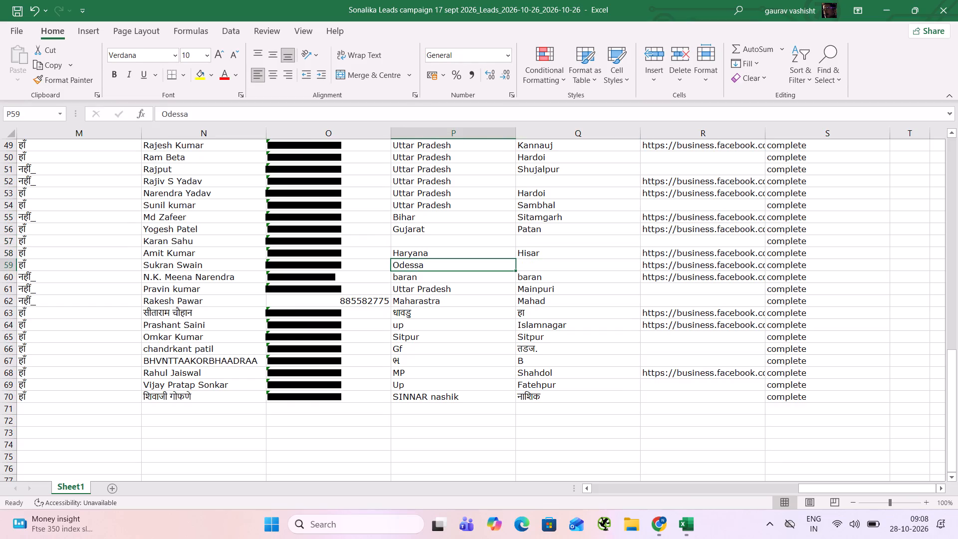
pyautogui.write('Odisha')
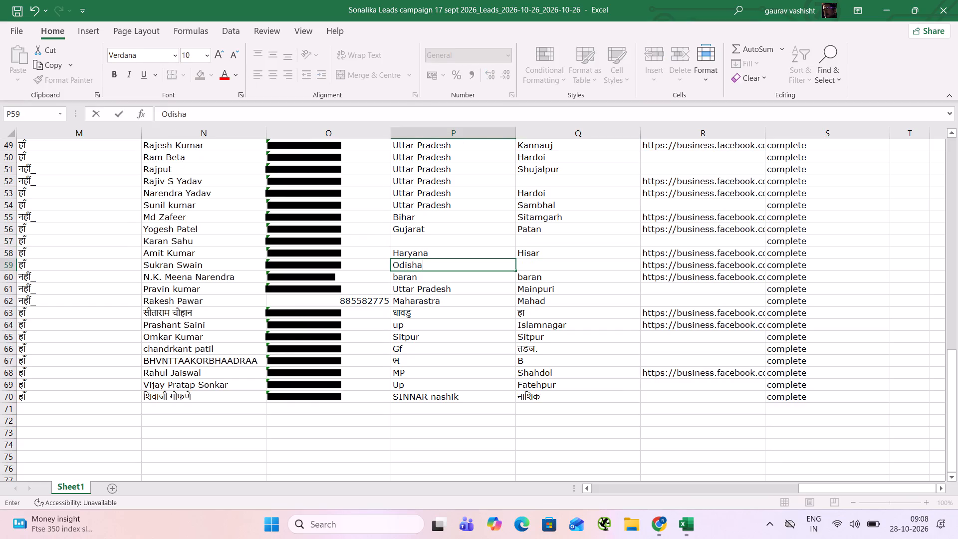
pyautogui.press('Down')
# Clear the state and city cells in rows 60 and 63.
pyautogui.press('BackSpace')
pyautogui.press('Right')
pyautogui.press('BackSpace')
pyautogui.press('Down')
pyautogui.press('Left')
pyautogui.press('Down')
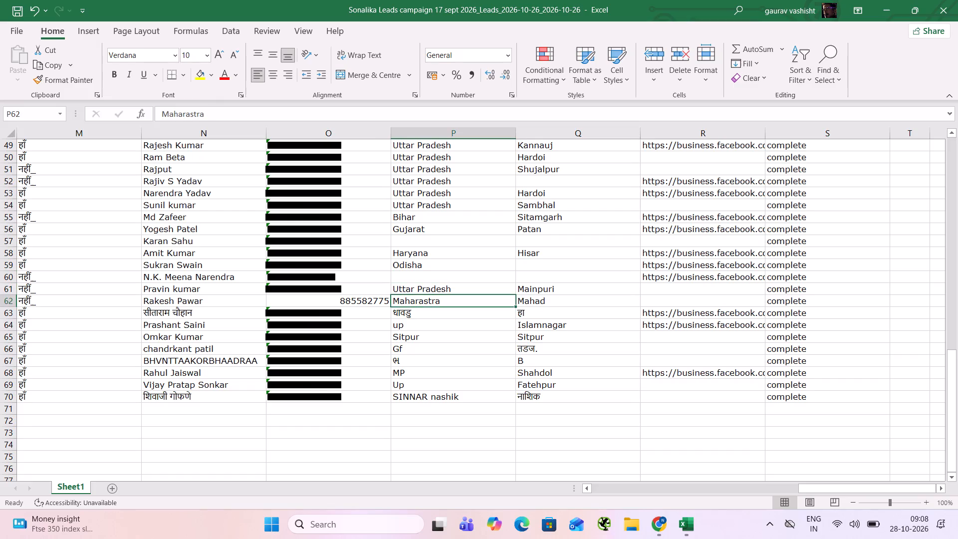
pyautogui.press('Right')
pyautogui.press('Down')
pyautogui.press('BackSpace')
pyautogui.press('Left')
pyautogui.press('BackSpace')
# Copy Uttar Pradesh from row 61's state cell into the state cells of rows 64 and 65.
pyautogui.press('Up')
pyautogui.press('Up')
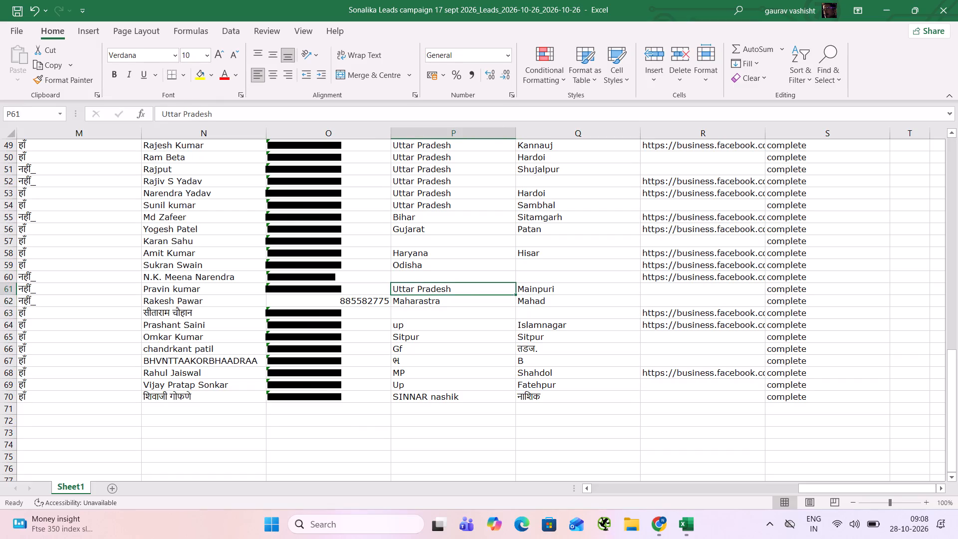
pyautogui.hotkey('ctrl', 'c')
pyautogui.press('Down')
pyautogui.press('Down')
pyautogui.press('Down')
pyautogui.hotkey('ctrl', 'v')
pyautogui.press('Down')
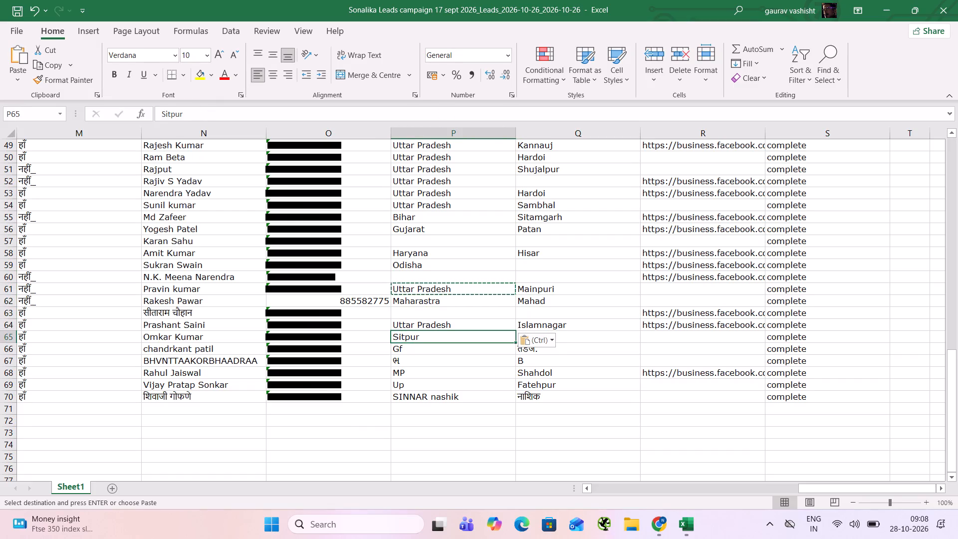
pyautogui.hotkey('ctrl', 'v')
# Set the city in row 65 to Sitapur.
pyautogui.press('Right')
pyautogui.write('Sitapur')
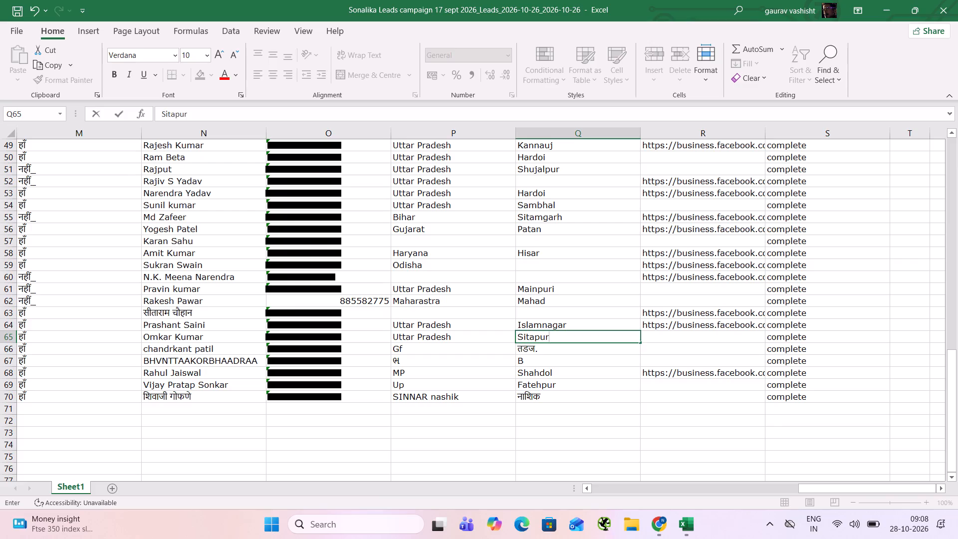
pyautogui.press('Down')
# Clear the Hindi city entry in row 66 and fill its state with Uttar Pradesh from row 65.
pyautogui.press('BackSpace')
pyautogui.press('Left')
pyautogui.hotkey('ctrl', 'd')
pyautogui.press('Right')
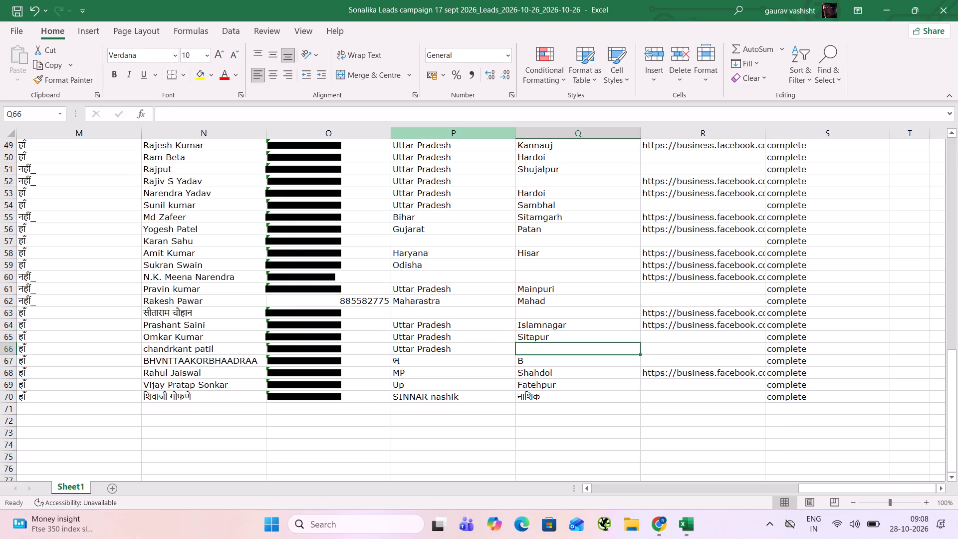
# Clear the city and state cells in row 67.
pyautogui.press('Down')
pyautogui.press('BackSpace')
pyautogui.press('Left')
pyautogui.press('BackSpace')
# Set the state to Madhya Pradesh in row 68 and Uttar Pradesh in row 69.
pyautogui.press('Down')
pyautogui.write('Madhya')
pyautogui.press('space')
pyautogui.press('Return')
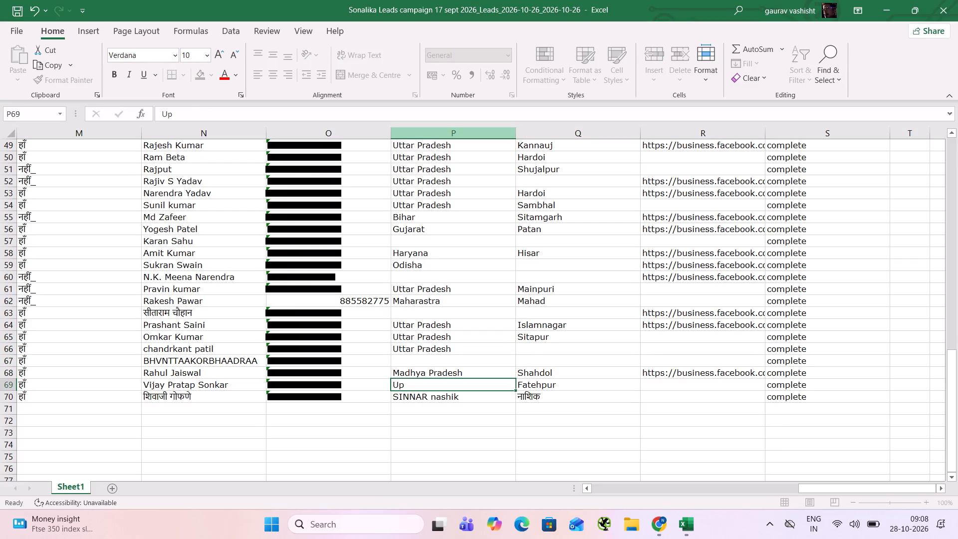
pyautogui.write('Uttar')
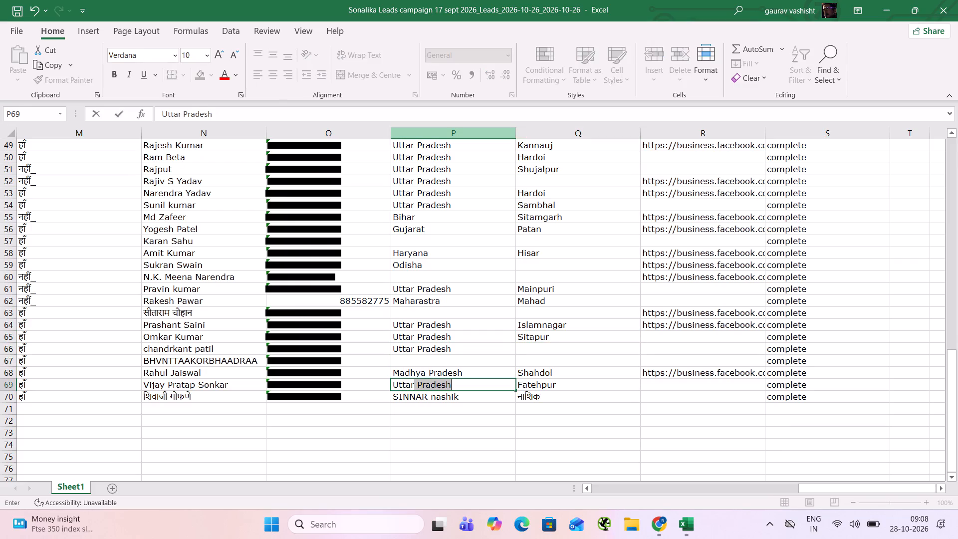
pyautogui.press('space')
pyautogui.press('Return')
# Set row 70's state to Maharashtra and clear its Hindi city name.
pyautogui.write('Maharashtra')
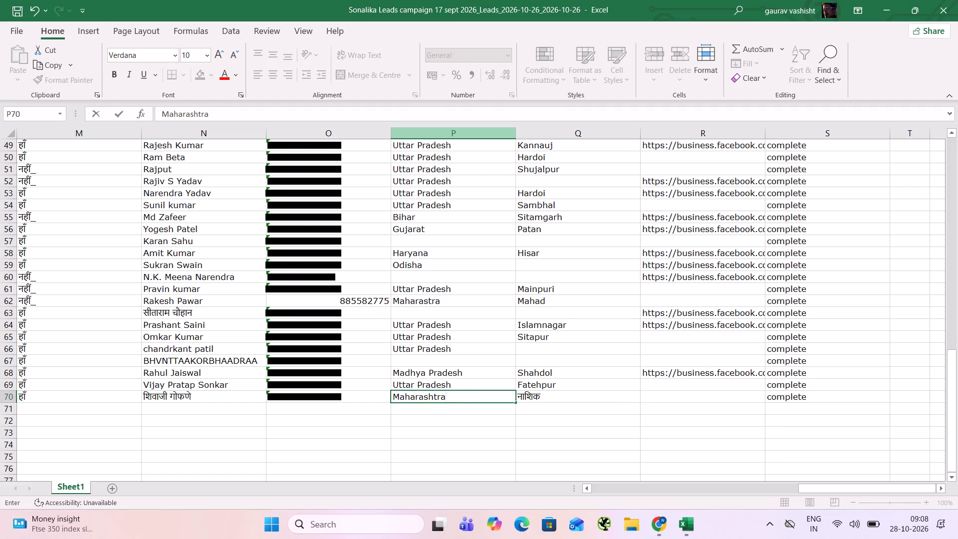
pyautogui.press('Right')
pyautogui.press('BackSpace')
pyautogui.press('Left')
# Start saving a copy of the cleaned sheet in the 27- Oct folder with the Excel Workbook file type.
pyautogui.press('Left')
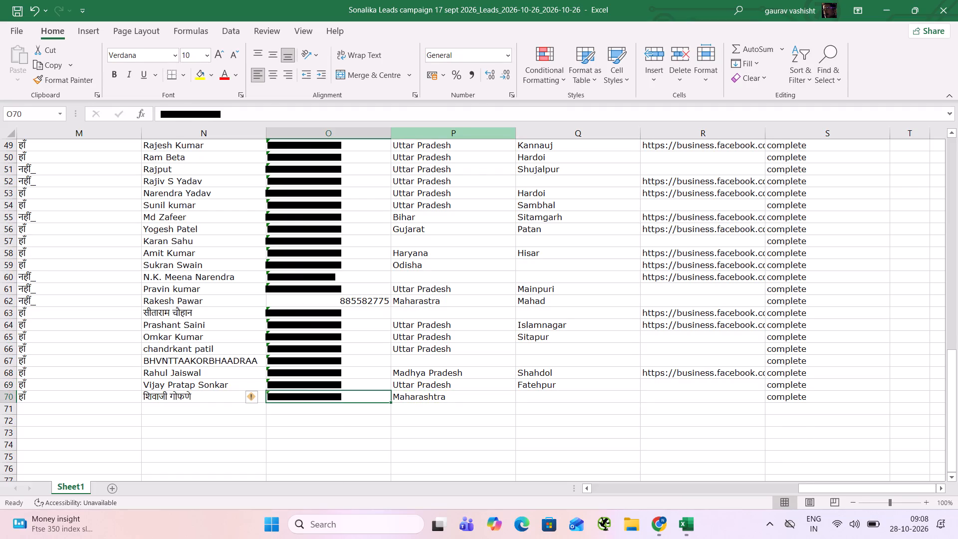
pyautogui.hotkey('ctrl', 'Up')
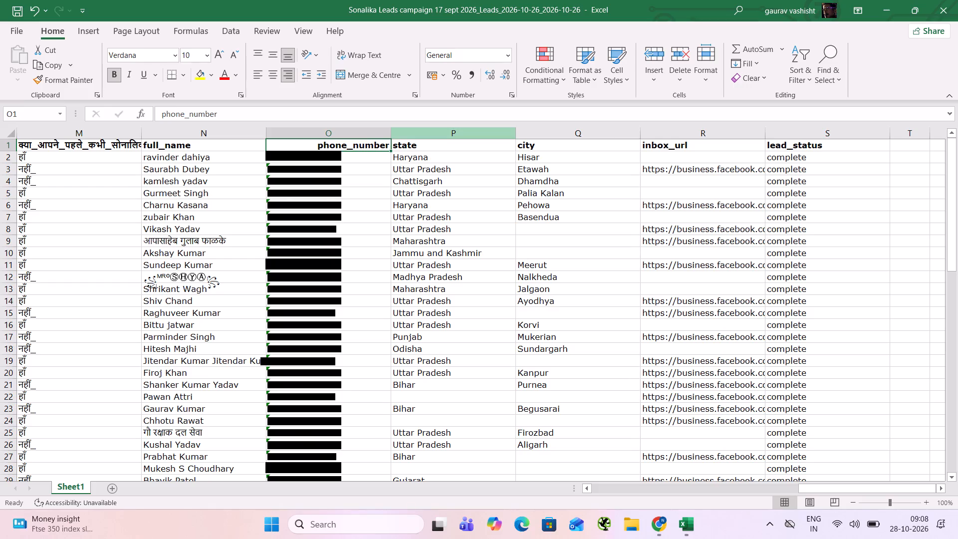
pyautogui.click(18, 26)
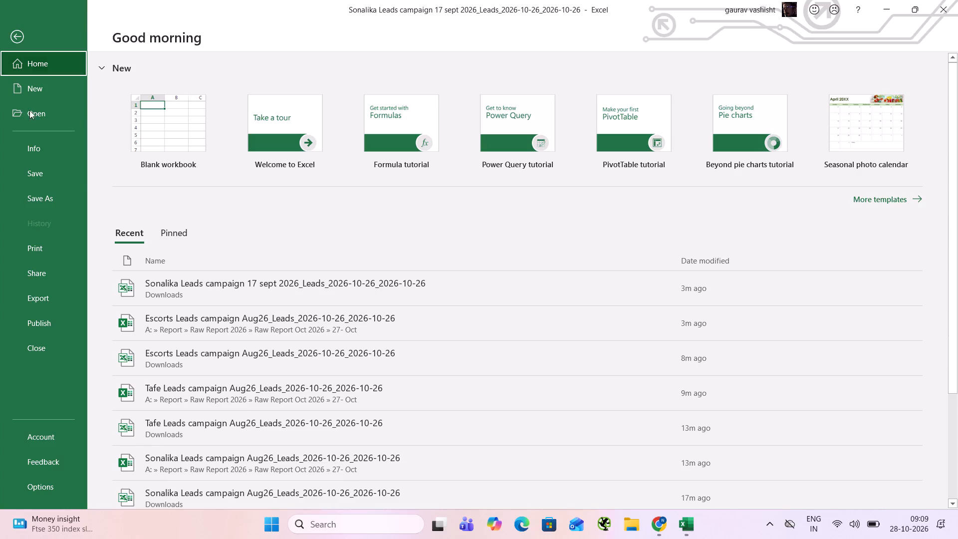
pyautogui.click(38, 192)
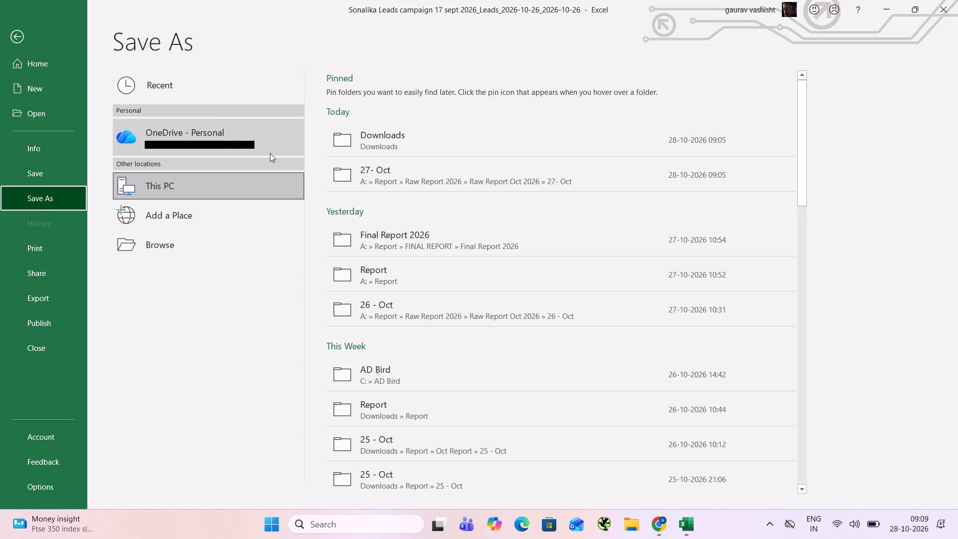
pyautogui.click(356, 167)
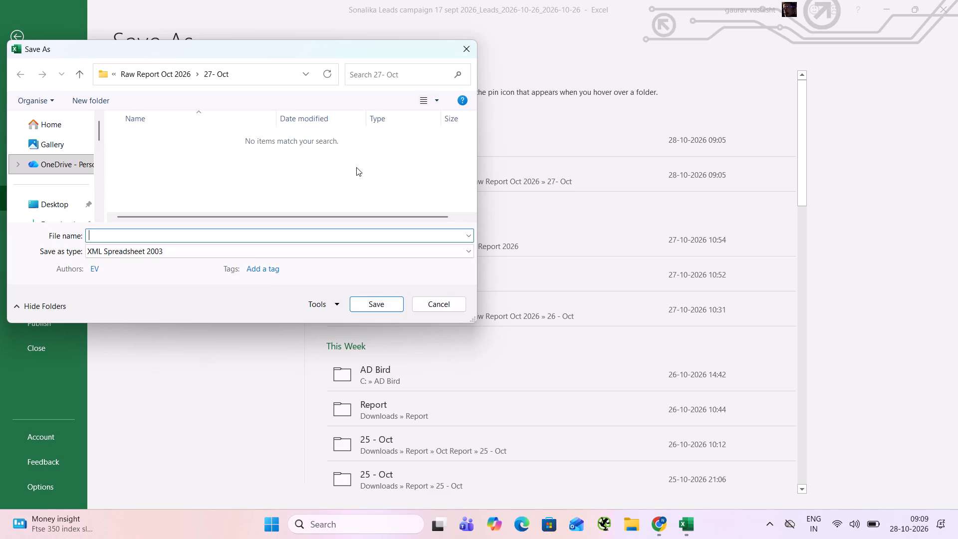
pyautogui.hotkey('ctrl', 'v')
pyautogui.hotkey('ctrl', 'v')
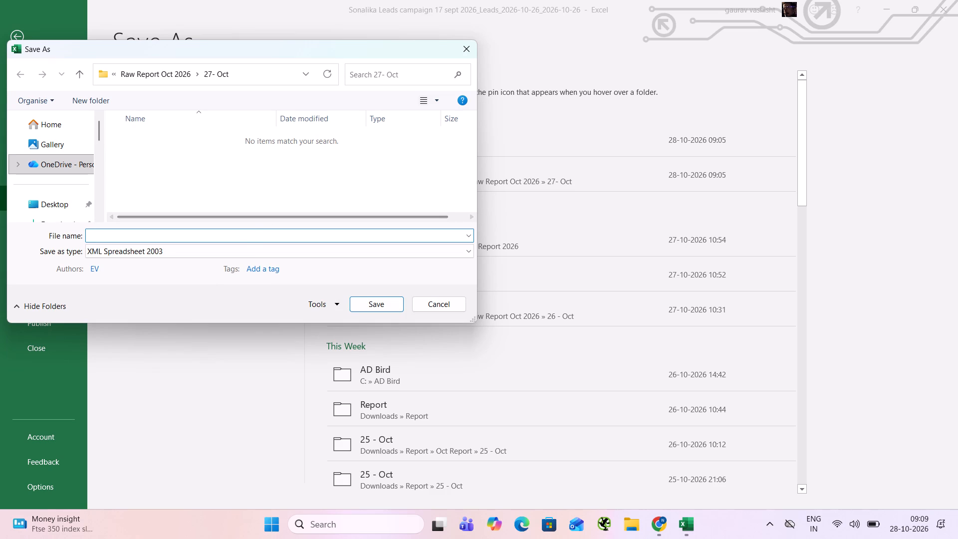
pyautogui.click(250, 253)
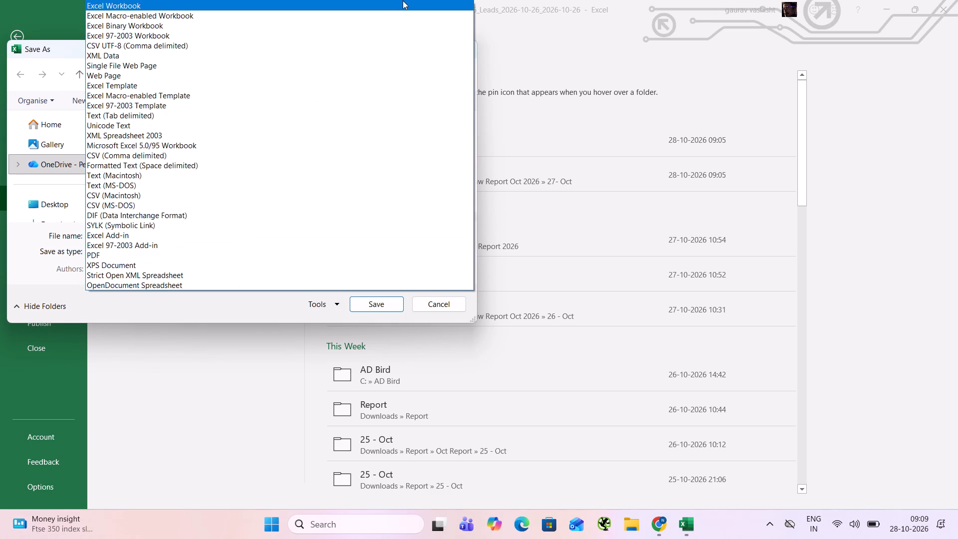
pyautogui.click(401, 2)
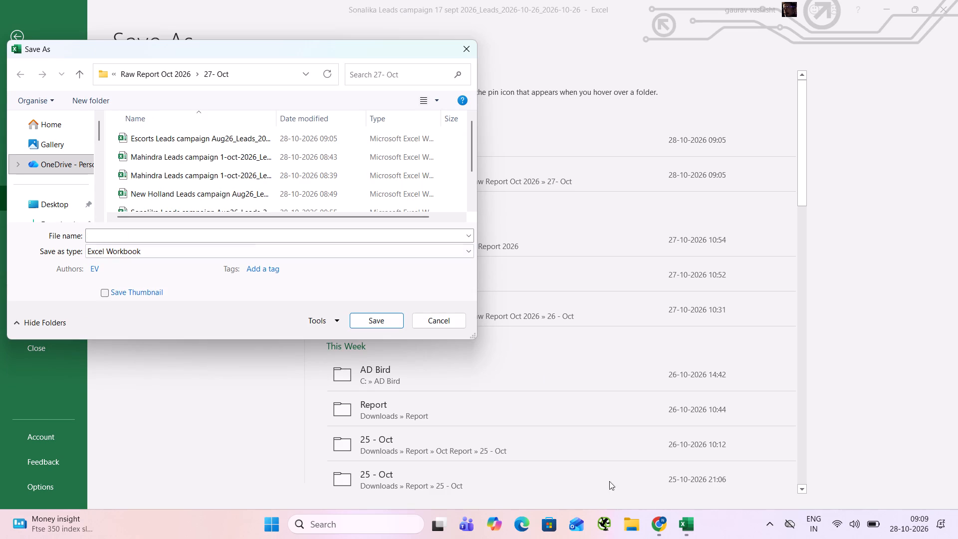
# Switch to File Explorer and copy the file name of today's Sonalika Leads campaign 17 sept 2026 file in Downloads.
pyautogui.click(627, 527)
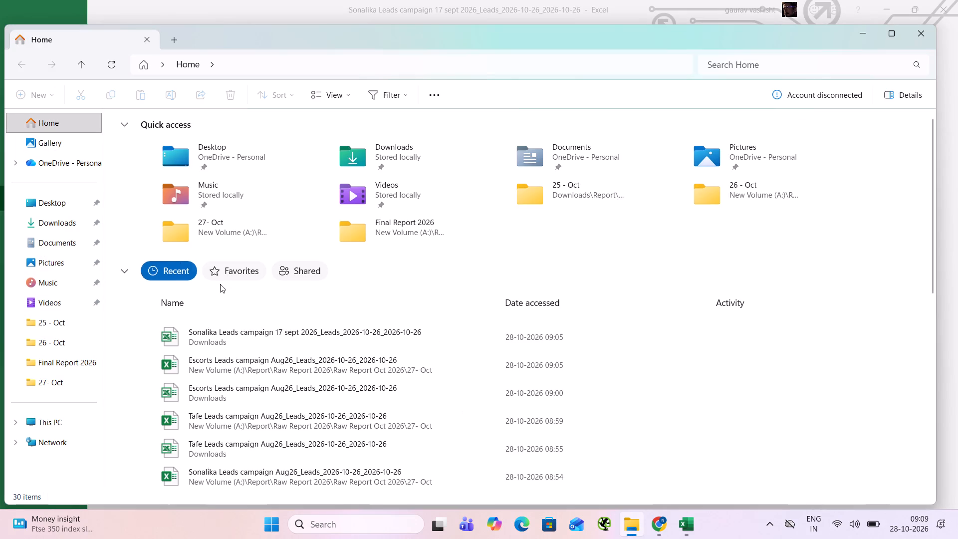
pyautogui.click(63, 212)
pyautogui.click(62, 219)
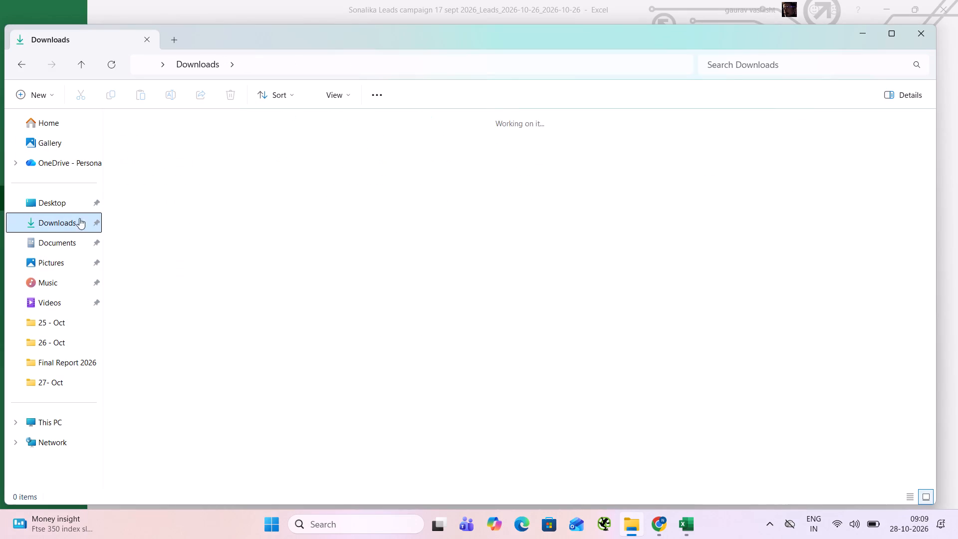
pyautogui.click(133, 201)
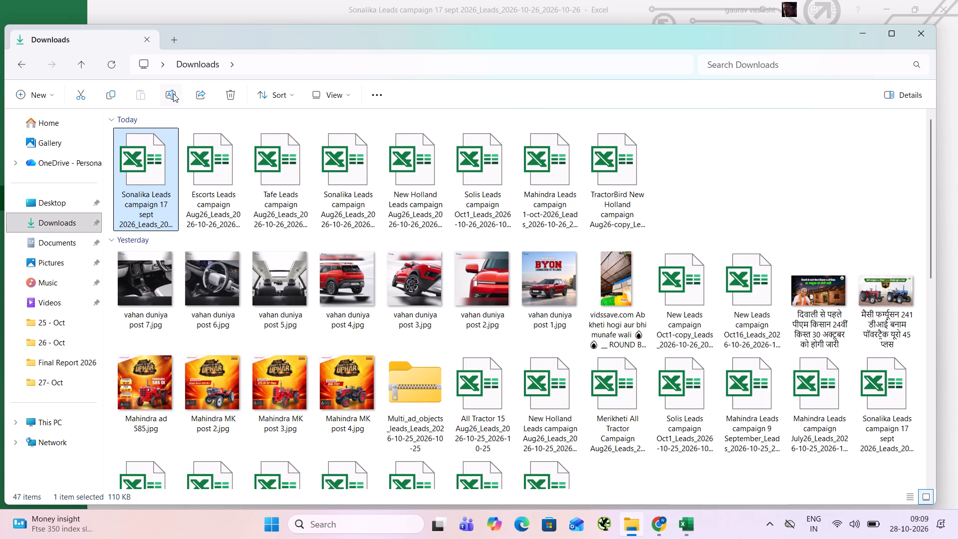
pyautogui.click(184, 97)
pyautogui.click(177, 97)
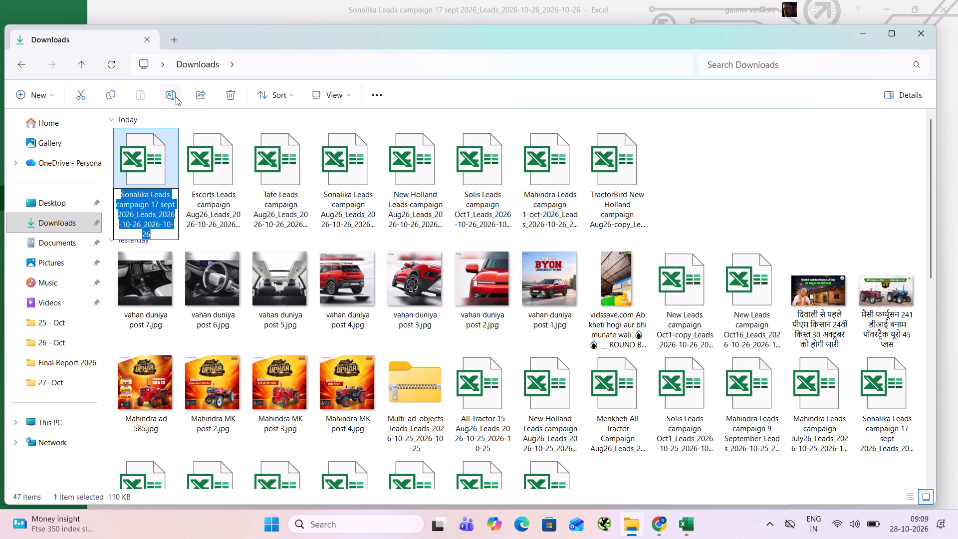
pyautogui.hotkey('ctrl', 'c')
# Back in Excel, save the workbook as Sonalika Leads campaign 17 sept 2026_Leads_2026-10-26_2026-10-26 in 27- Oct and close it.
pyautogui.click(619, 9)
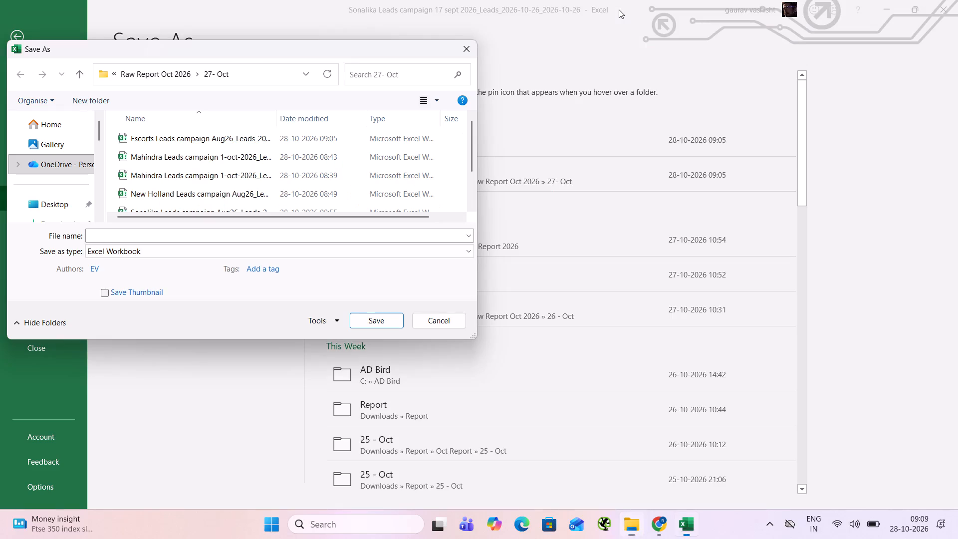
pyautogui.click(210, 236)
pyautogui.hotkey('ctrl', 'v')
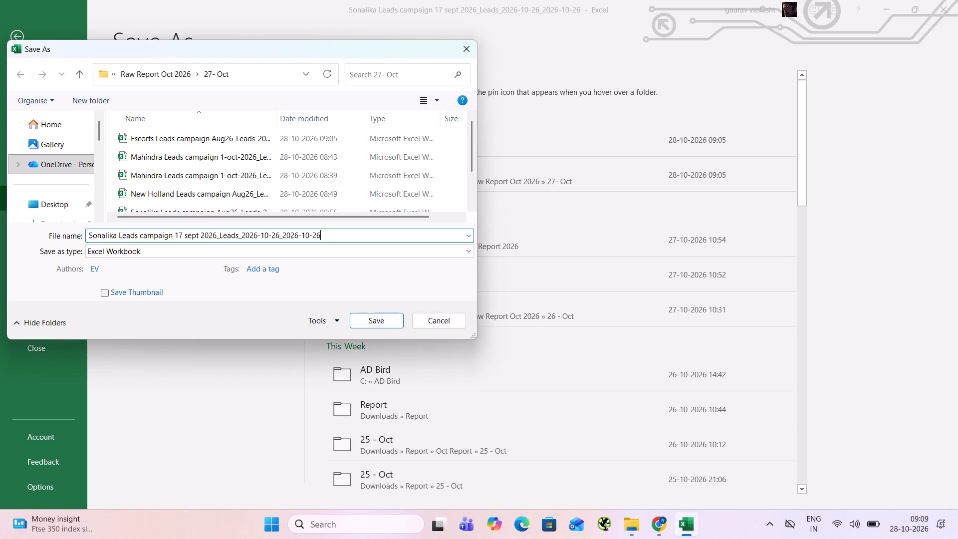
pyautogui.click(366, 323)
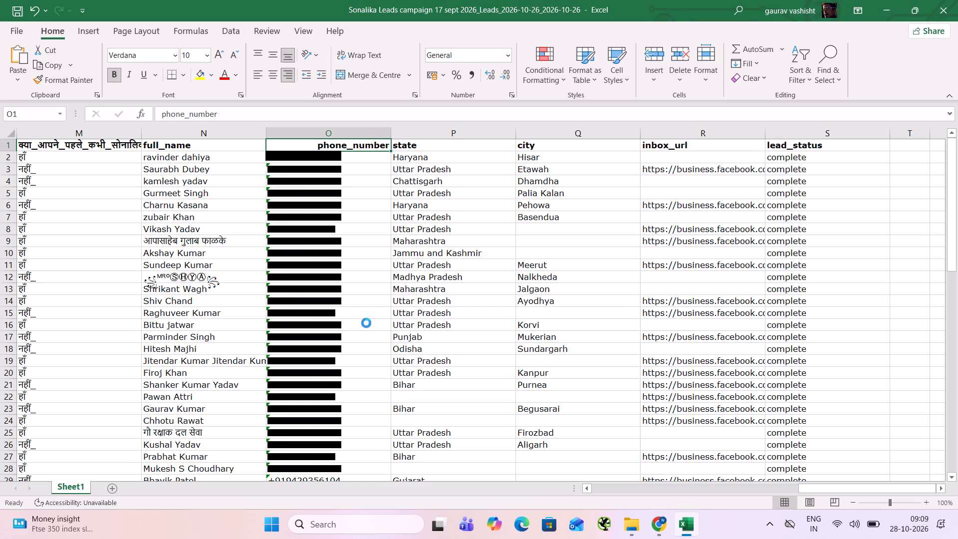
pyautogui.hotkey('ctrl', 's')
pyautogui.click(957, 4)
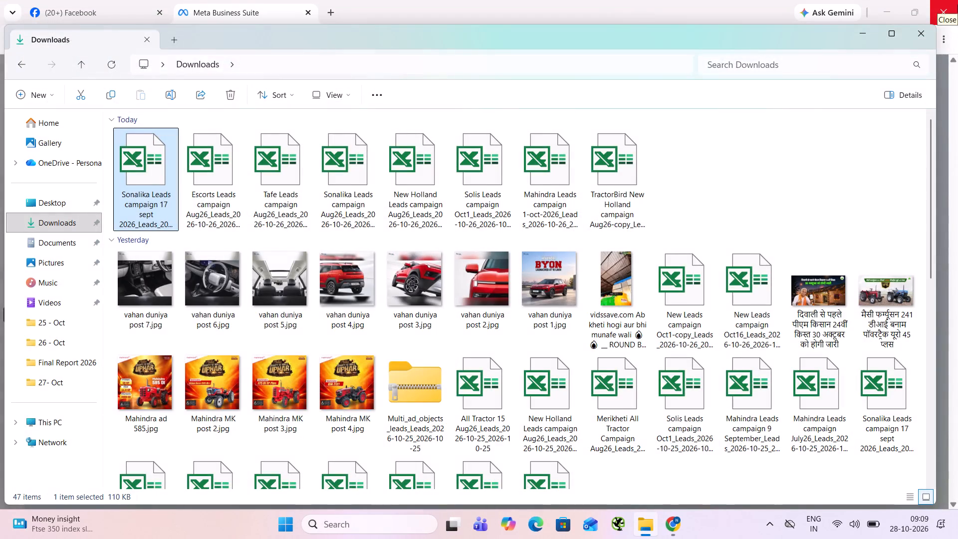
# Close the Downloads folder window to return to Chrome's lead forms list and dismiss the Sonalika download dialog.
pyautogui.click(931, 30)
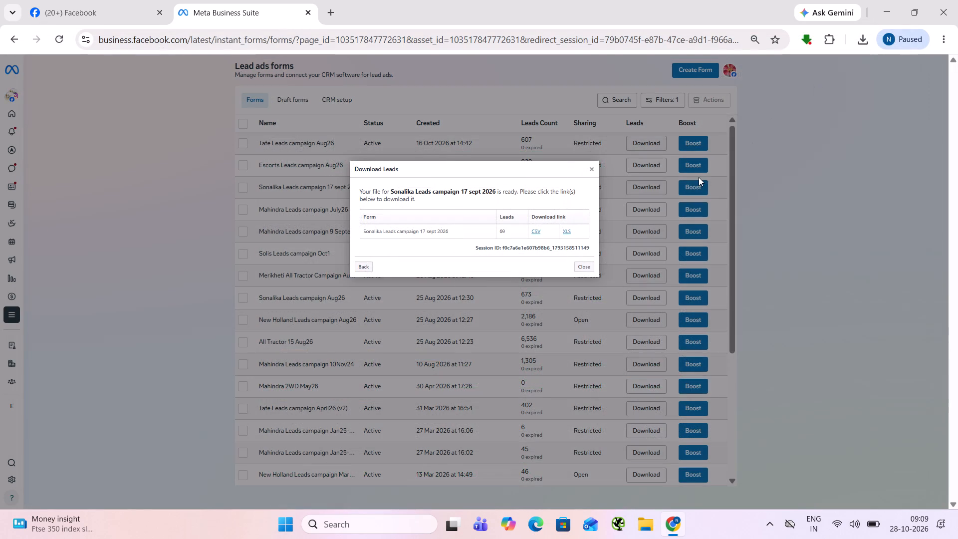
pyautogui.click(640, 209)
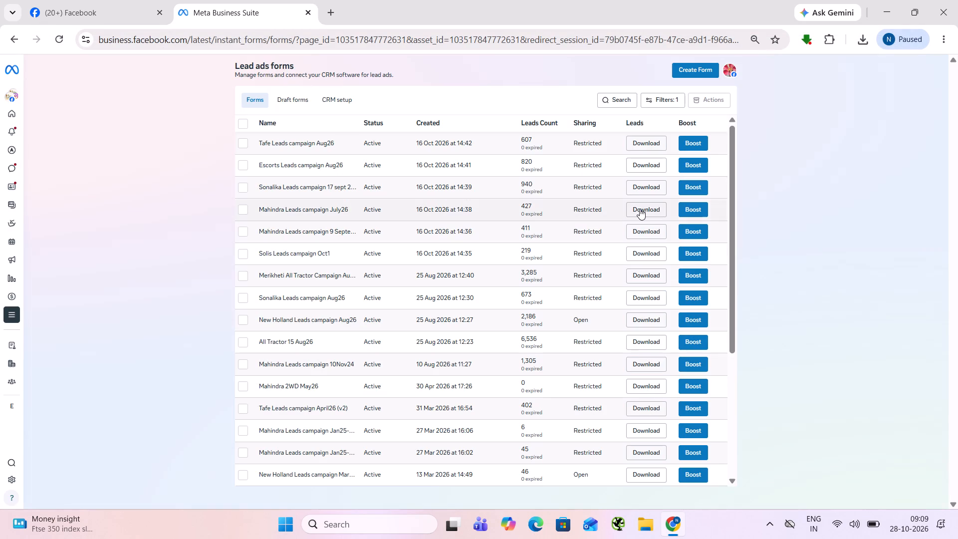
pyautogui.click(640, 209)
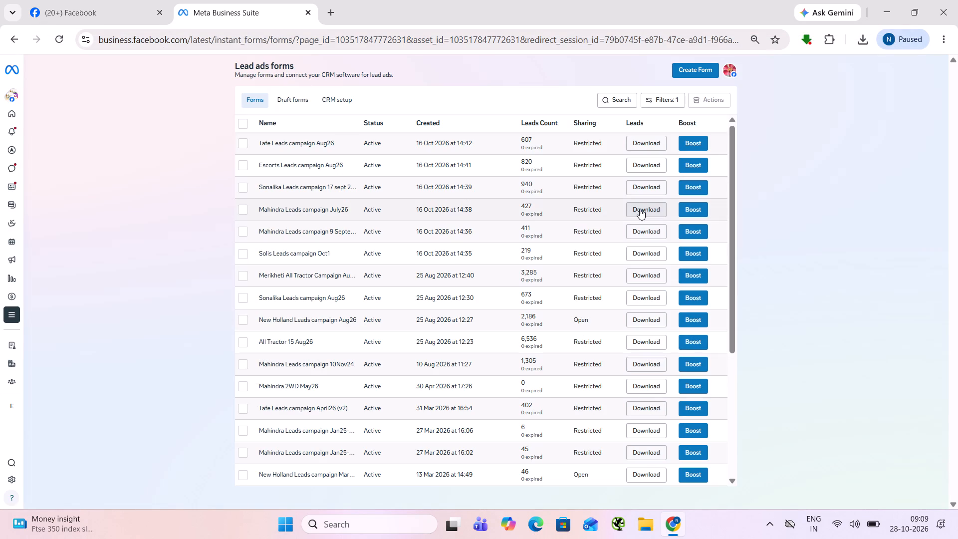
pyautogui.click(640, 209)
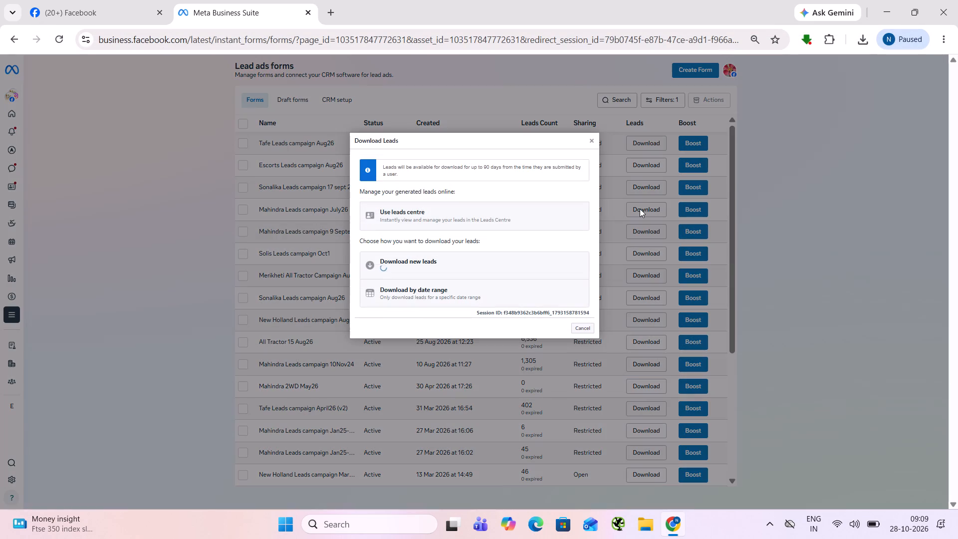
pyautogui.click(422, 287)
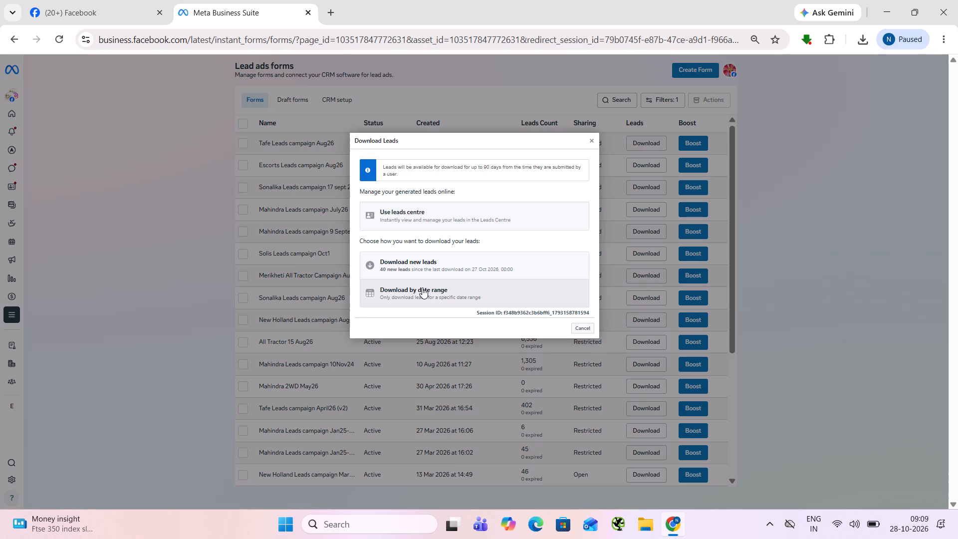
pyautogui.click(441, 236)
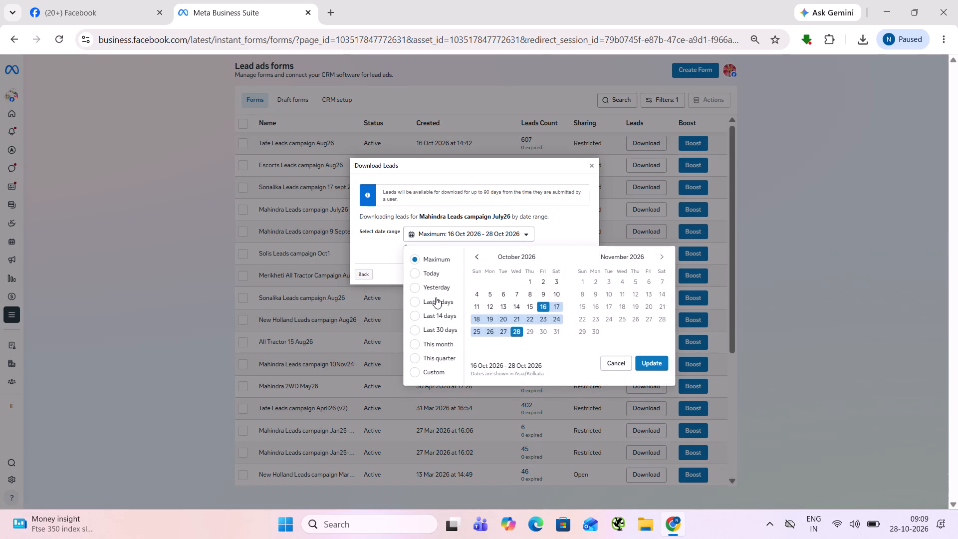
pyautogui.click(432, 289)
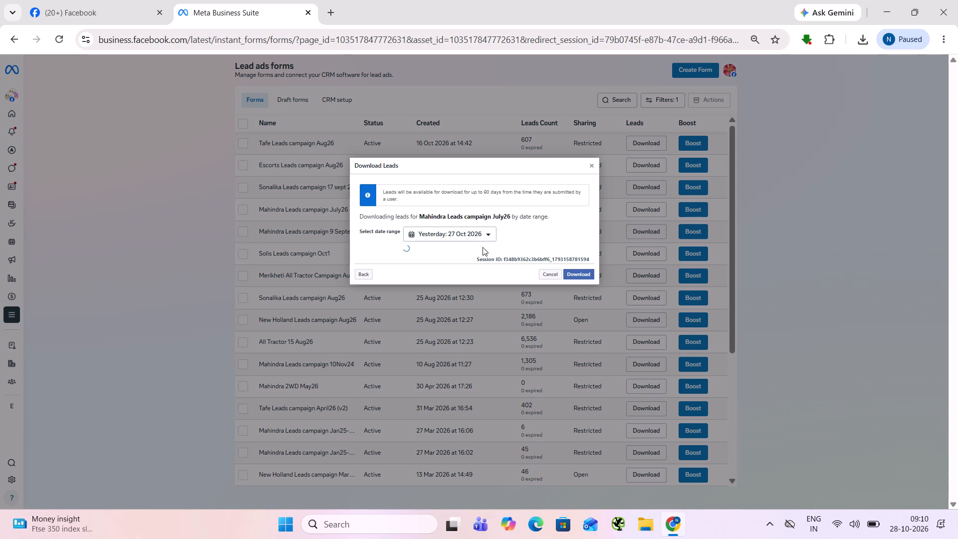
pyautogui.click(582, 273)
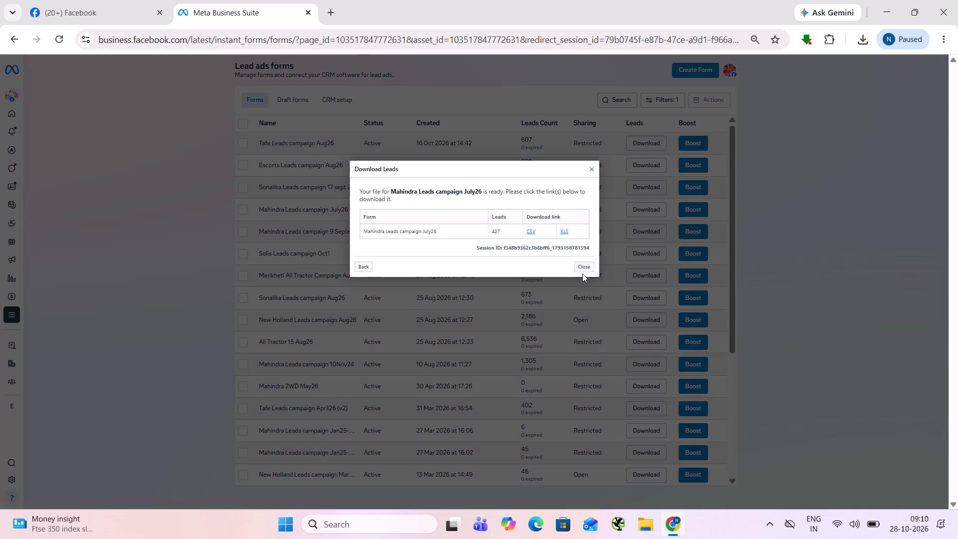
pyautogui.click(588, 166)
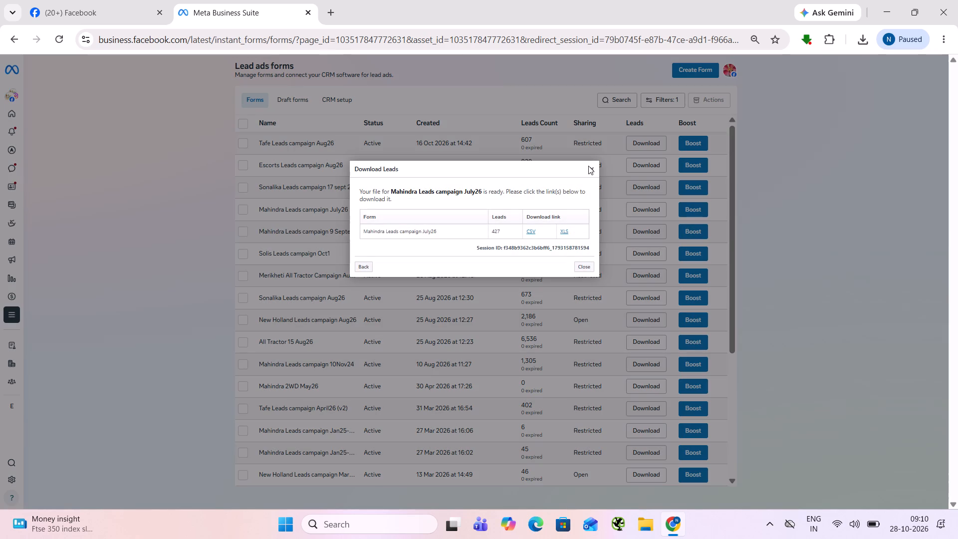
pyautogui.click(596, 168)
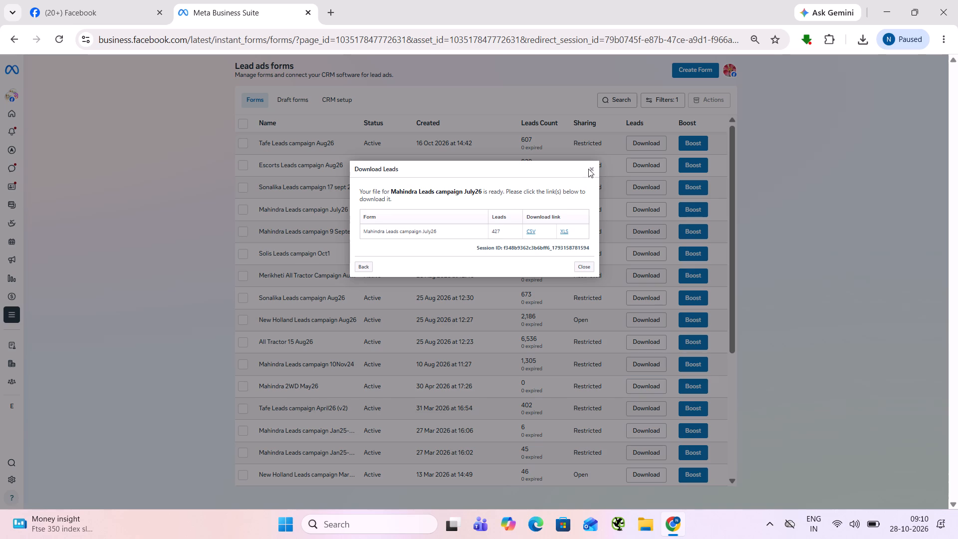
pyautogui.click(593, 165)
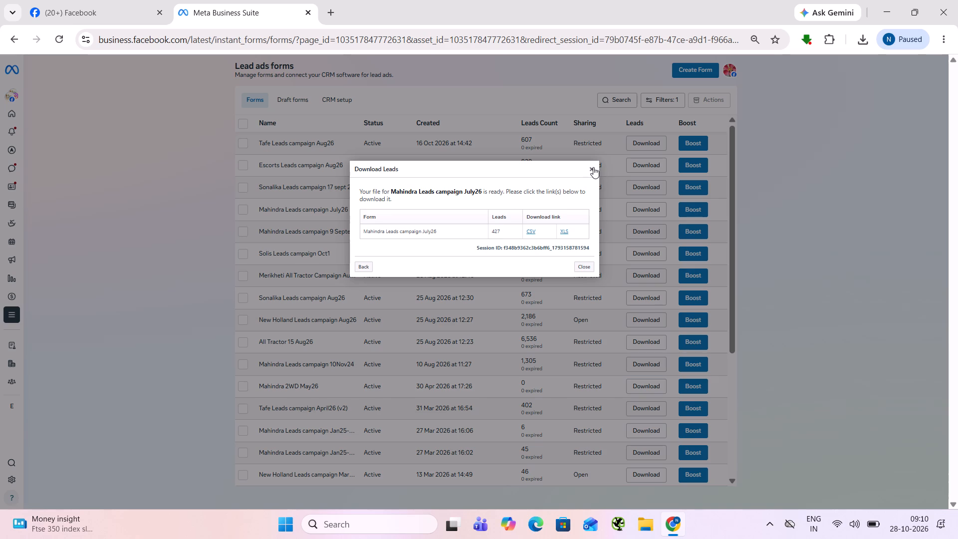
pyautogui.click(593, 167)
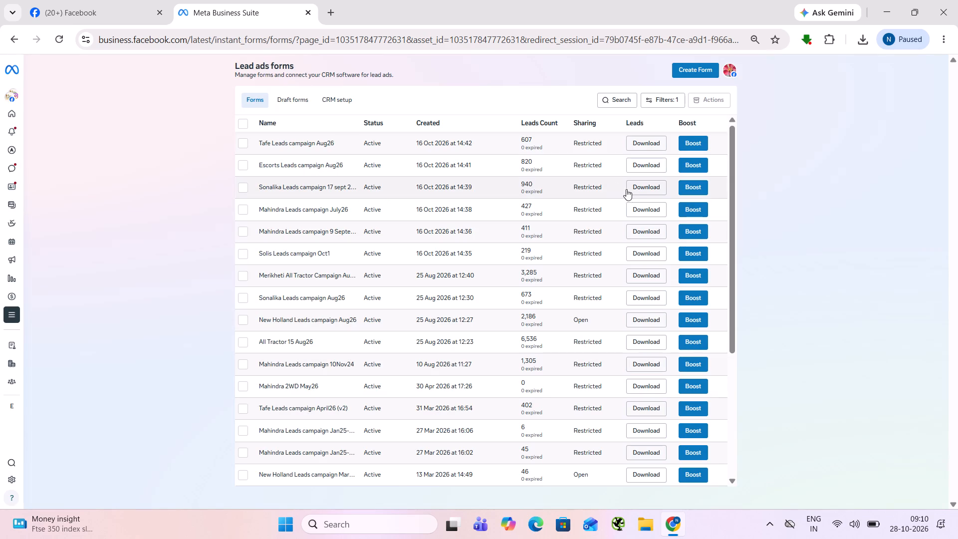
# Download the Mahindra Leads campaign July26 leads for yesterday, 27 Oct 2026, as an XLS file.
pyautogui.click(645, 213)
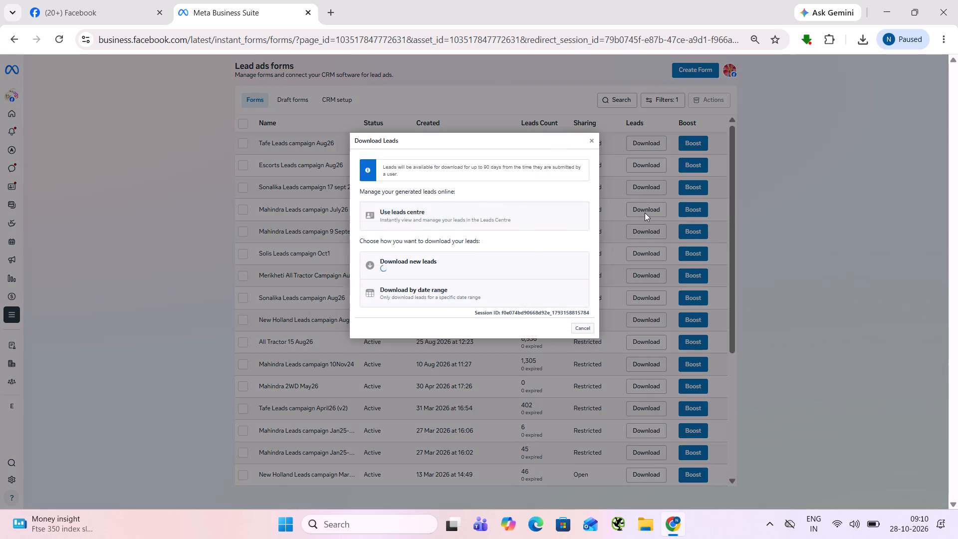
pyautogui.click(467, 304)
pyautogui.click(469, 225)
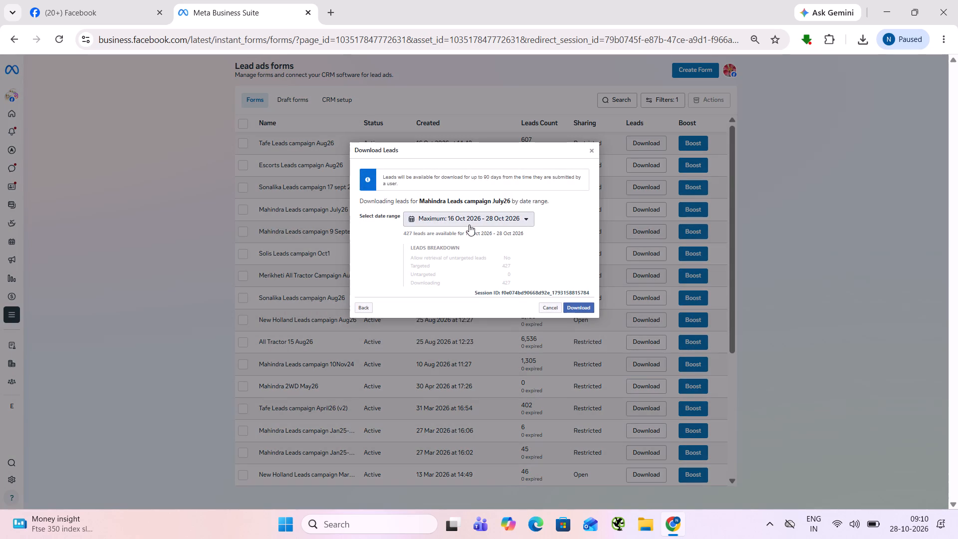
pyautogui.click(436, 271)
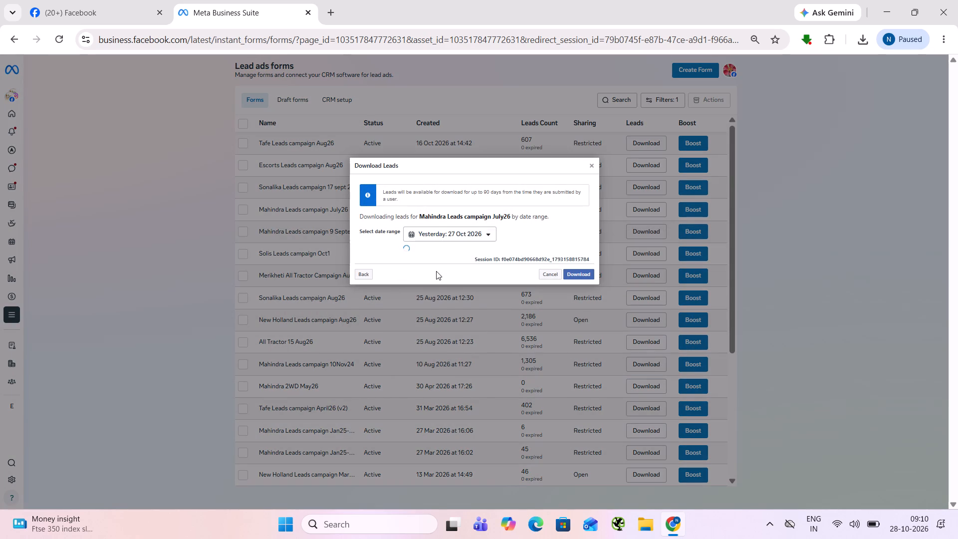
pyautogui.click(572, 306)
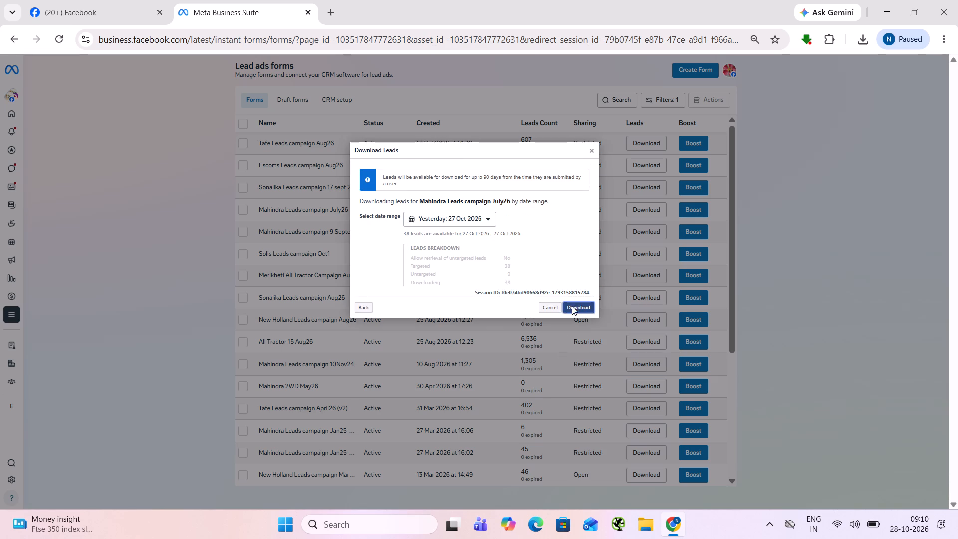
pyautogui.click(564, 231)
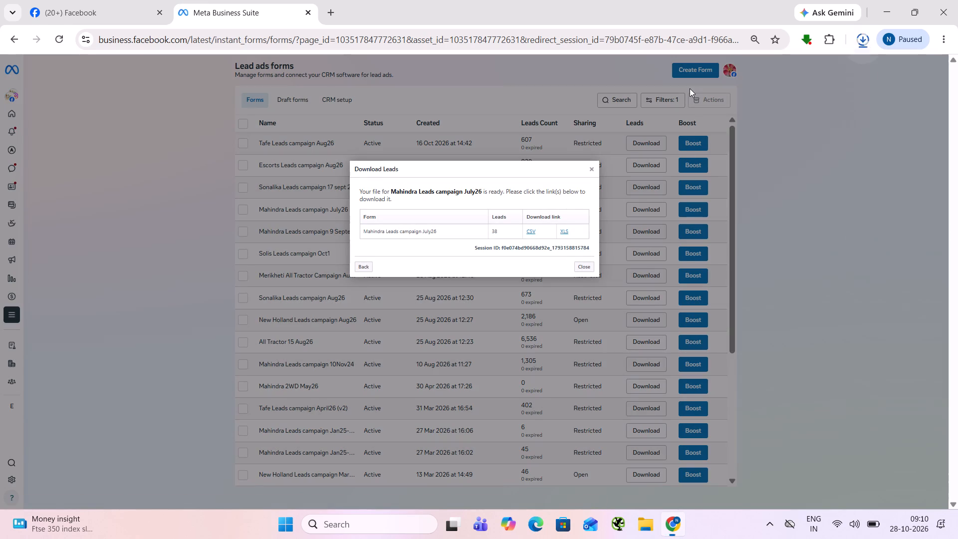
# Open the downloaded Mahindra Leads campaign July26 file in Excel despite the format mismatch and enable editing.
pyautogui.click(867, 48)
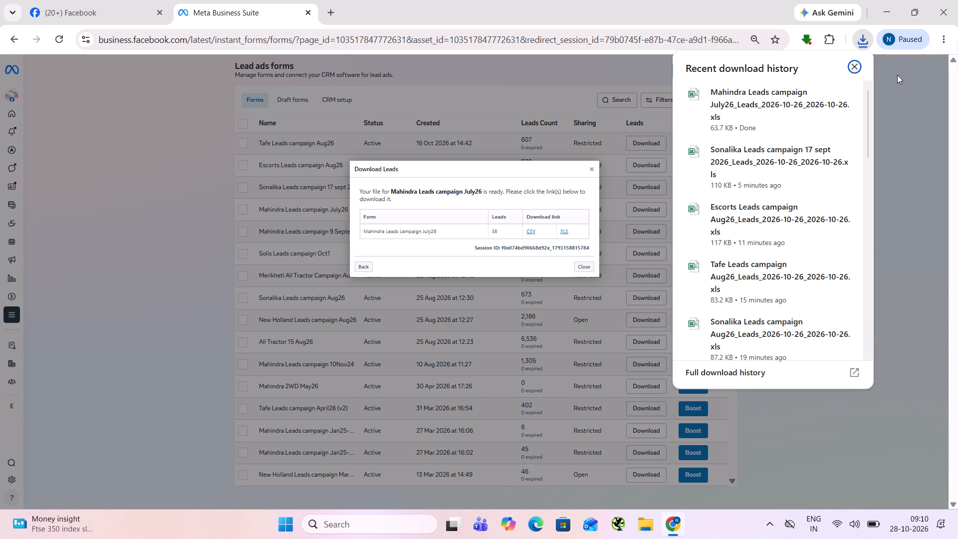
pyautogui.click(841, 98)
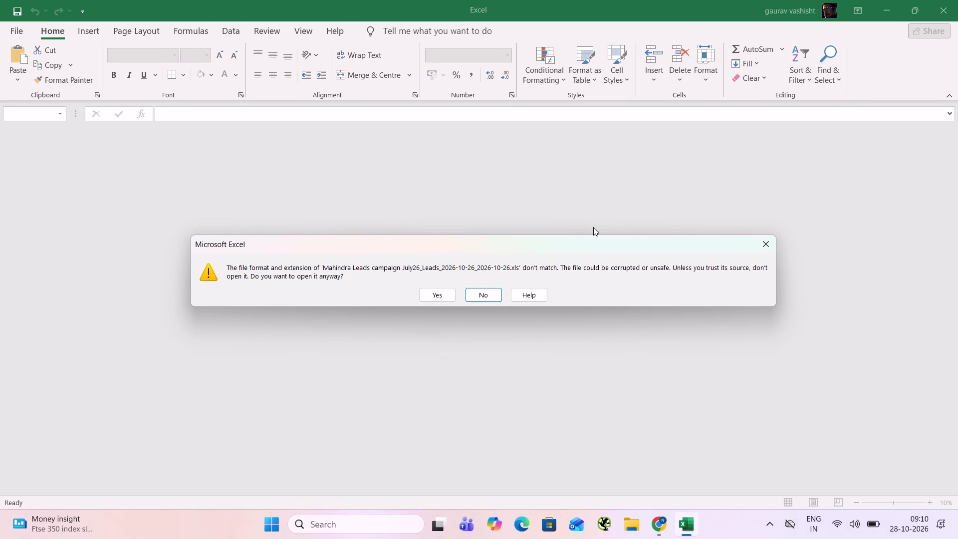
pyautogui.click(427, 305)
pyautogui.click(431, 293)
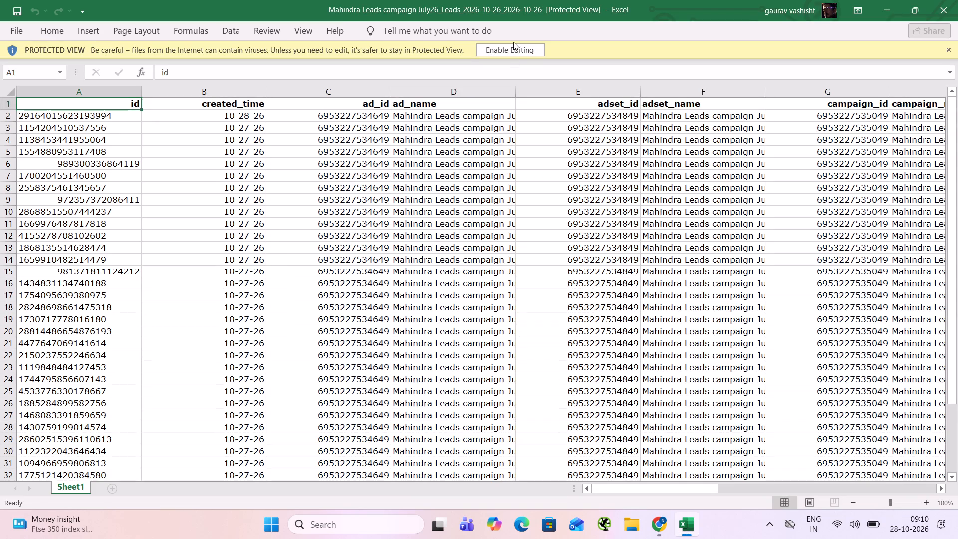
pyautogui.click(516, 43)
pyautogui.click(516, 45)
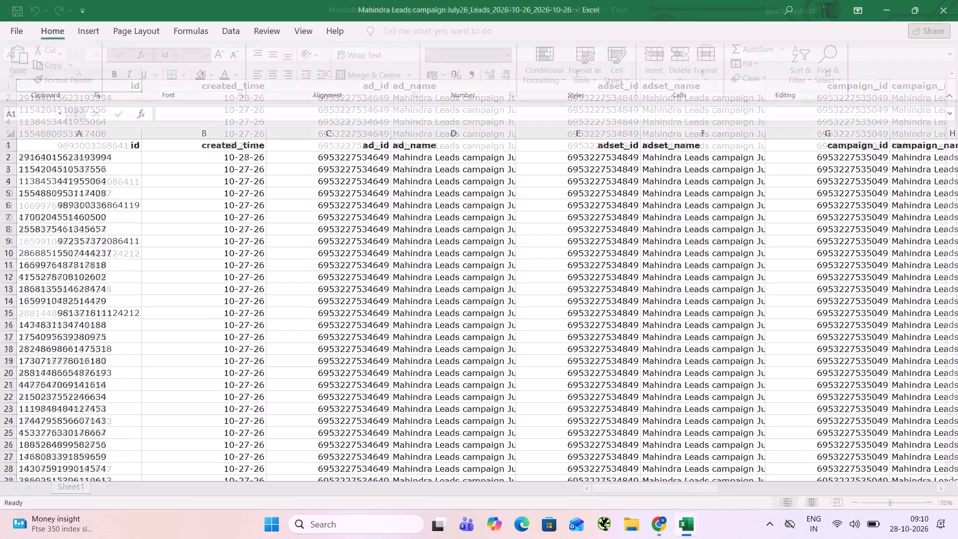
# In the state column, set row 2 to Rajasthan and row 3 to Tamil Nadu.
pyautogui.click(462, 131)
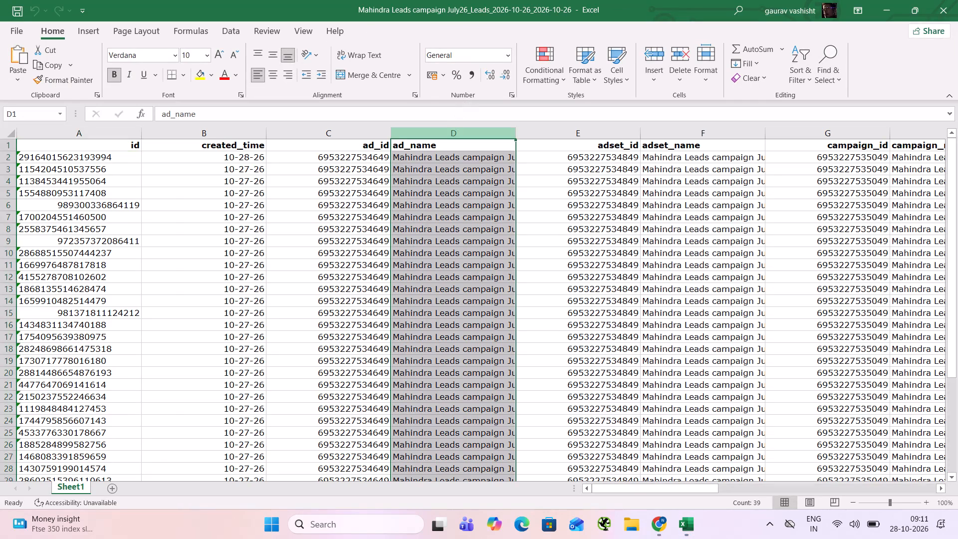
pyautogui.press('Right')
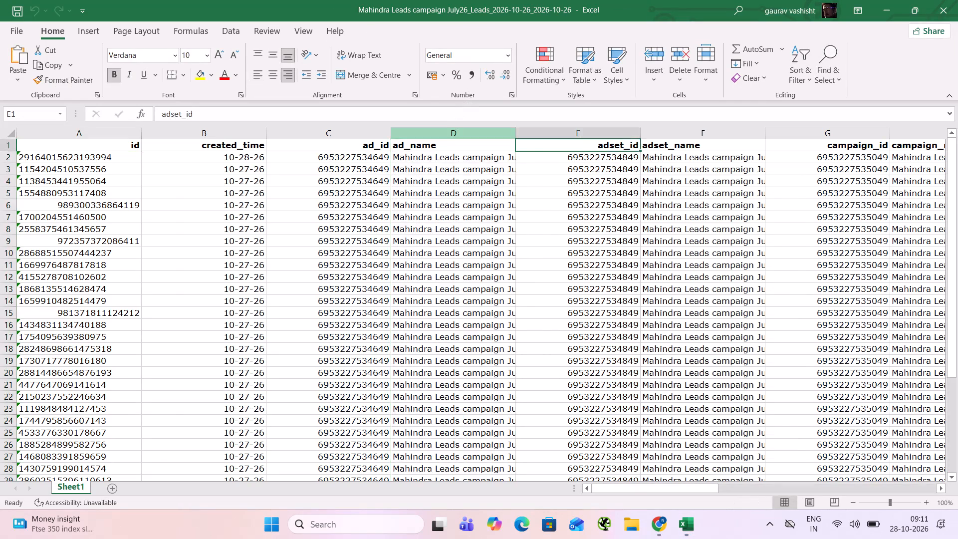
pyautogui.hotkey('ctrl', 'Right')
pyautogui.click(548, 158)
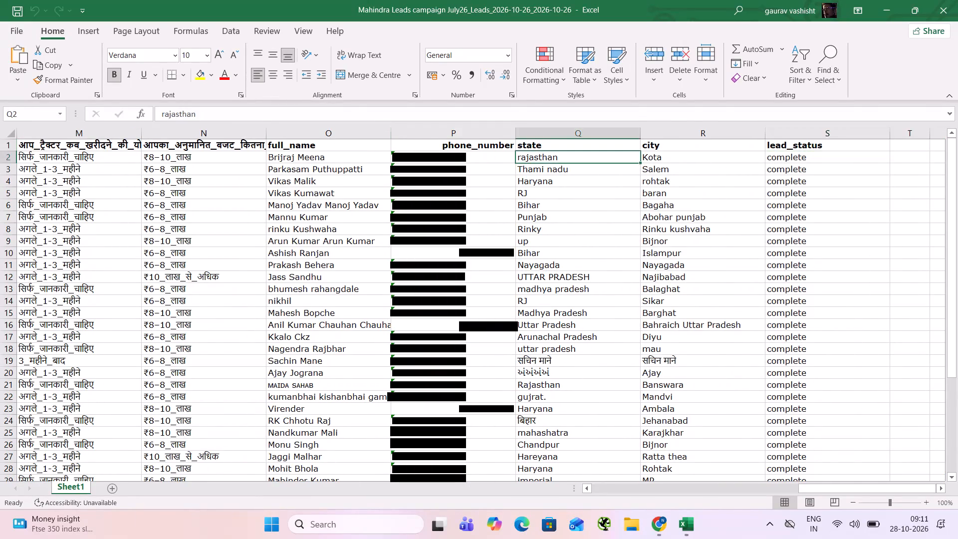
pyautogui.write('Rajasthan')
pyautogui.press('Right')
pyautogui.press('Down')
pyautogui.press('Left')
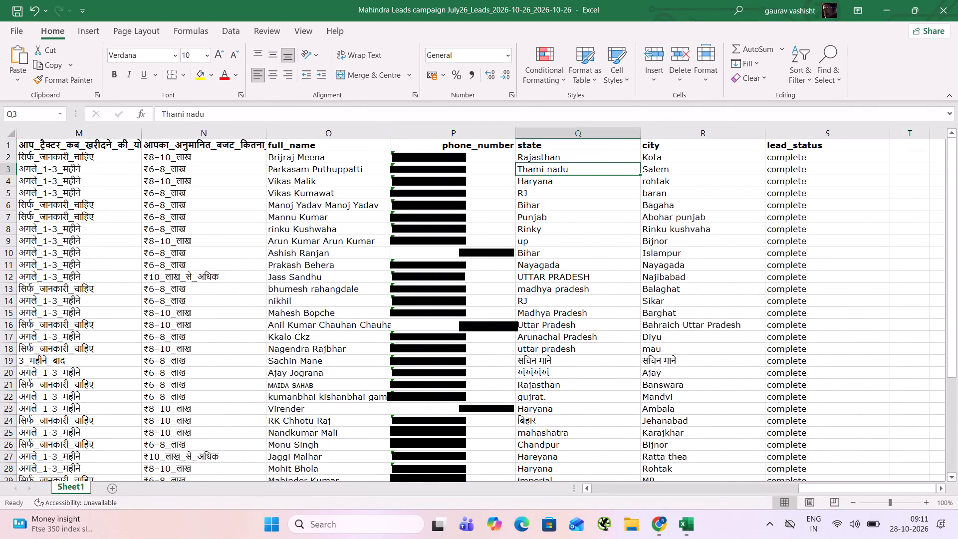
pyautogui.write('Tamil Nadu')
pyautogui.press('Down')
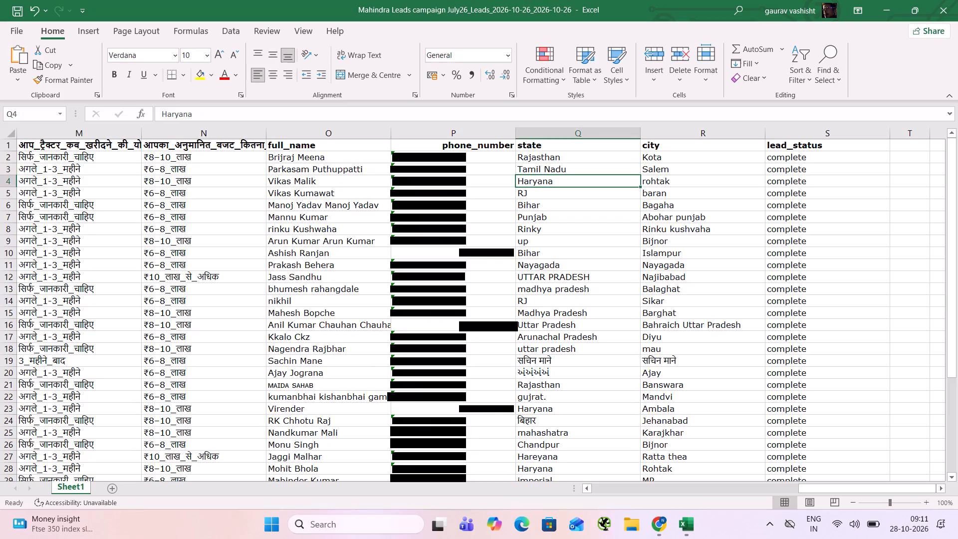
# Set row 4's city to Rtjak.
pyautogui.press('Down')
pyautogui.press('Right')
pyautogui.press('Up')
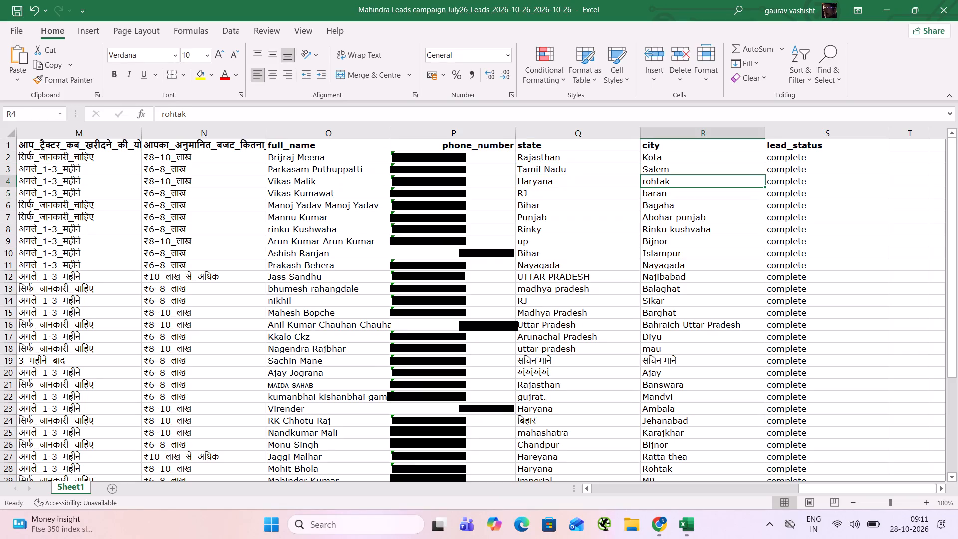
pyautogui.hotkey('shift', 'r')
pyautogui.write('tjak')
# Set row 5's state to Rajasthan and clear its city.
pyautogui.press('Left')
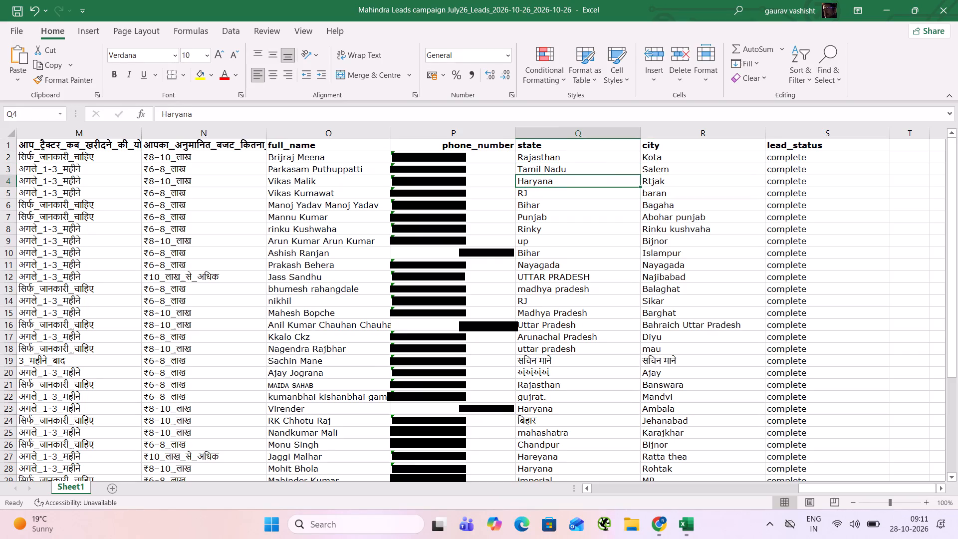
pyautogui.press('Down')
pyautogui.write('Rajasthan')
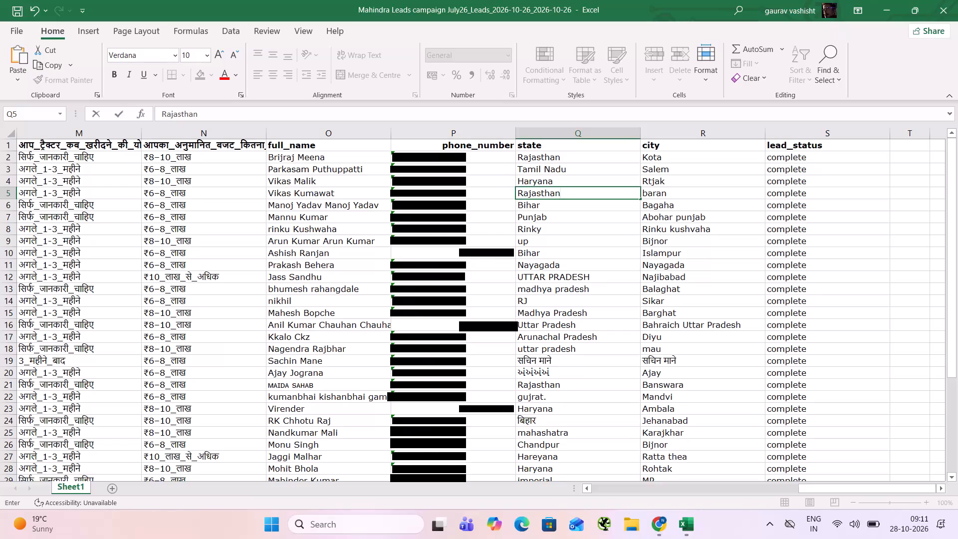
pyautogui.press('Right')
pyautogui.press('BackSpace')
# Clear row 8's state and city, which hold a person's name instead of a location.
pyautogui.press('Down')
pyautogui.press('Left')
pyautogui.press('Down')
pyautogui.press('Right')
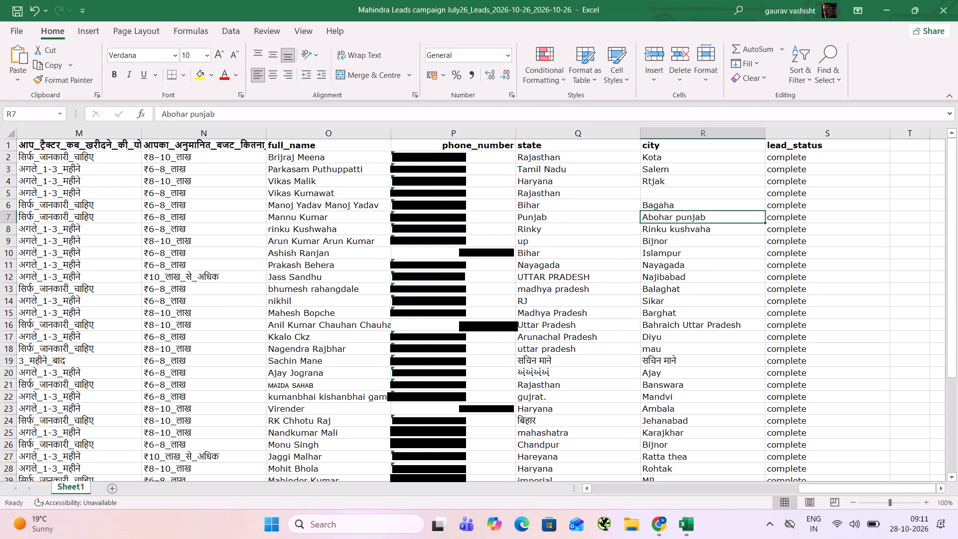
pyautogui.press('Down')
pyautogui.press('BackSpace')
pyautogui.press('Left')
pyautogui.press('BackSpace')
pyautogui.press('Up')
pyautogui.press('Down')
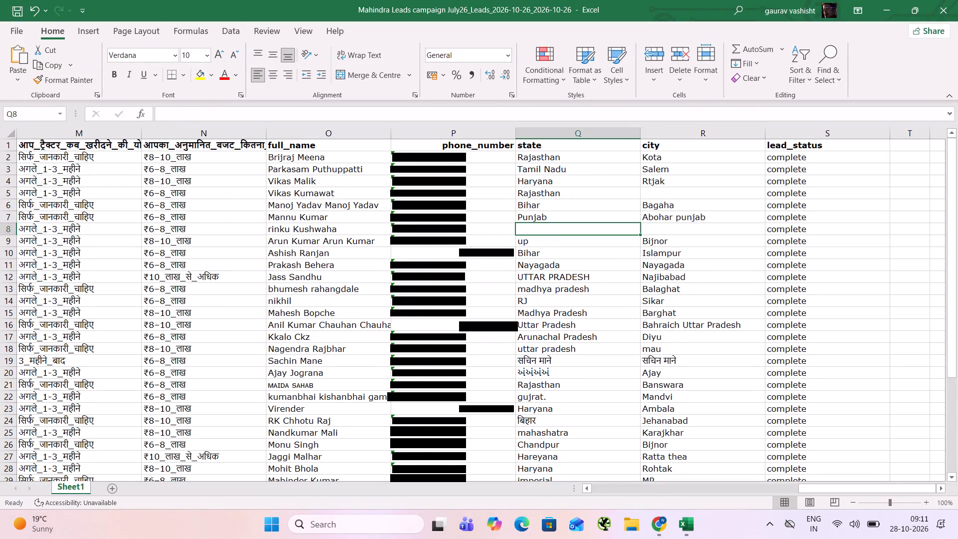
# Set row 9's state to Uttar Pradesh.
pyautogui.press('Down')
pyautogui.write('Uttar')
pyautogui.press('space')
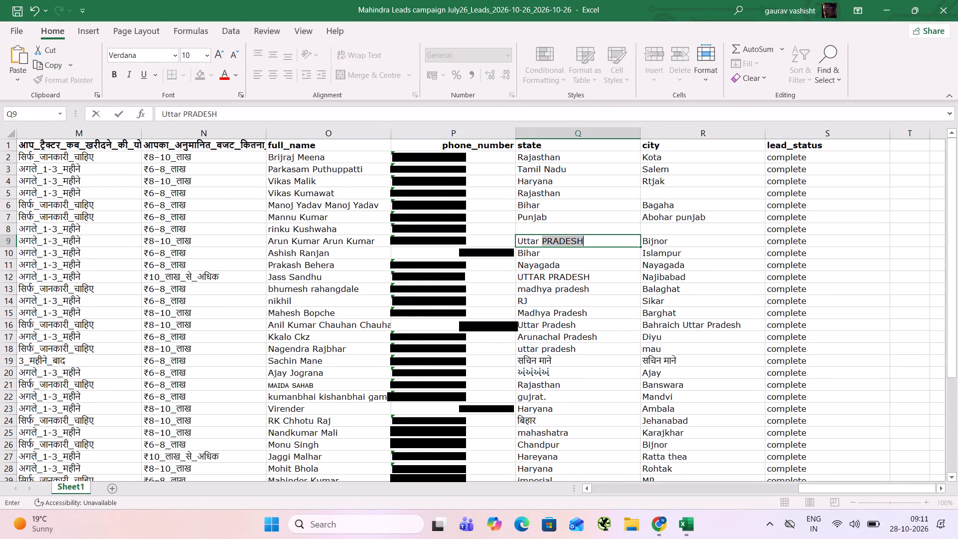
pyautogui.hotkey('shift', 'o')
pyautogui.press('BackSpace')
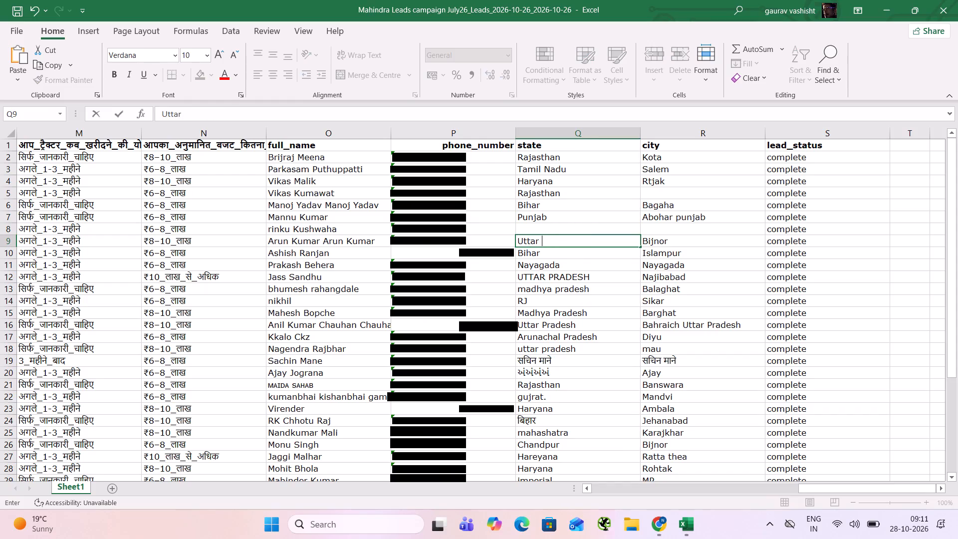
pyautogui.write('Pt')
pyautogui.press('BackSpace')
pyautogui.write('radesh')
# Copy Uttar Pradesh from row 9's state into row 12's state.
pyautogui.press('Right')
pyautogui.press('Down')
pyautogui.press('Left')
pyautogui.press('Down')
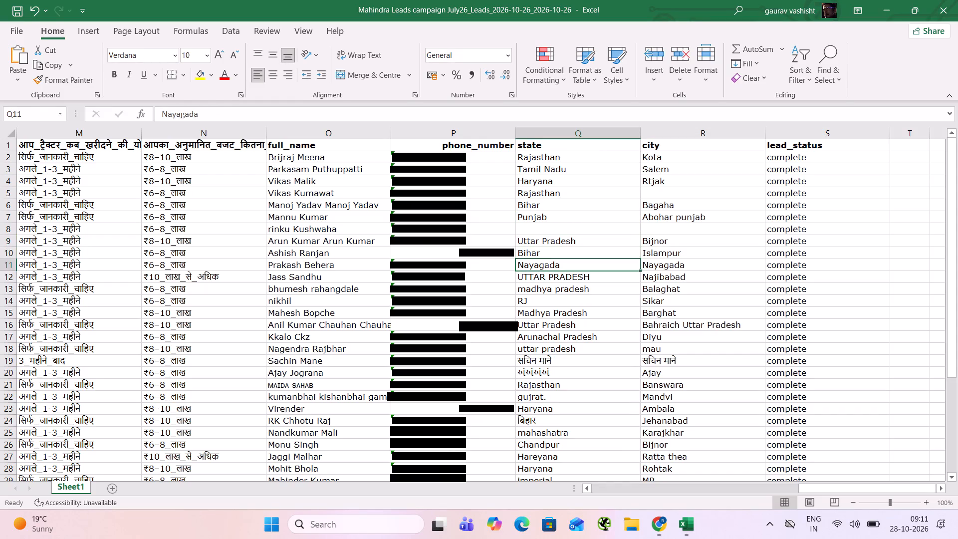
pyautogui.press('Down')
pyautogui.press('Up')
pyautogui.press('Up')
pyautogui.press('Up')
pyautogui.hotkey('ctrl', 'c')
pyautogui.press('Down')
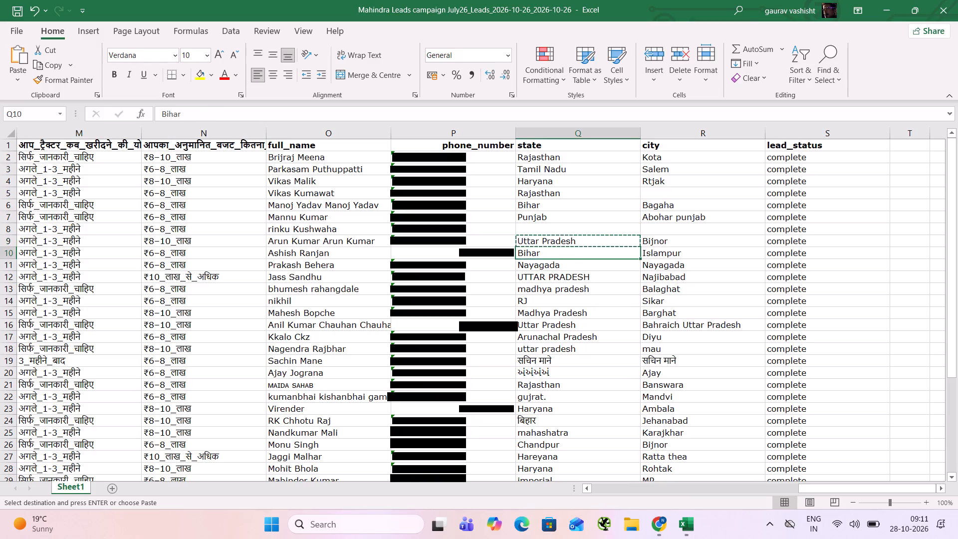
pyautogui.press('Down')
pyautogui.press('Down')
pyautogui.hotkey('ctrl', 'v')
# Set row 13's state to Madhya Pradesh and row 14's state to Rajasthan.
pyautogui.press('Down')
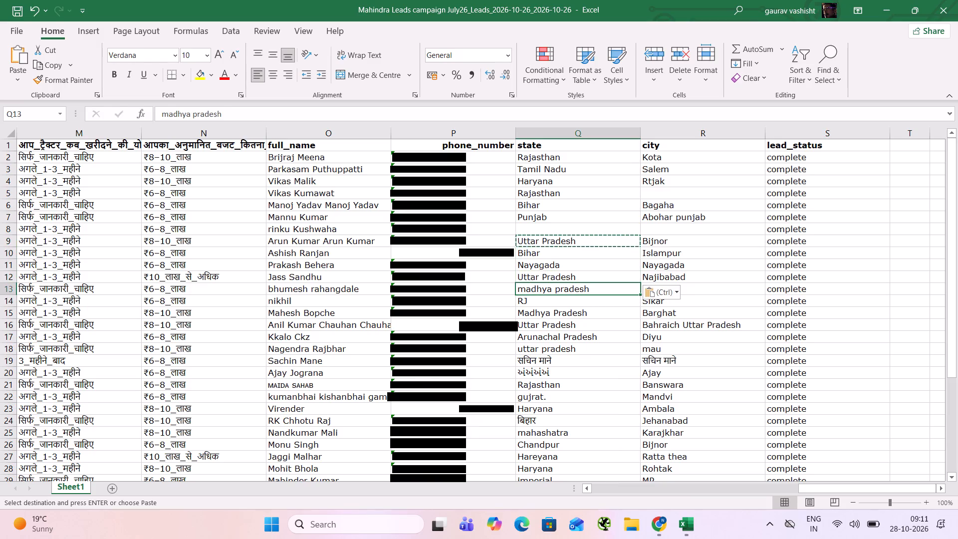
pyautogui.write('Madhya')
pyautogui.press('space')
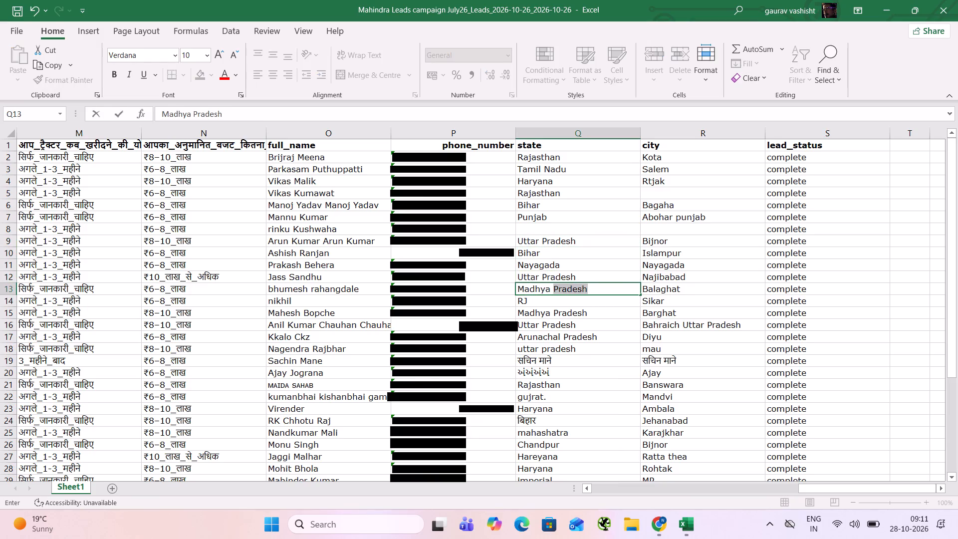
pyautogui.press('Return')
pyautogui.write('Rajasthan')
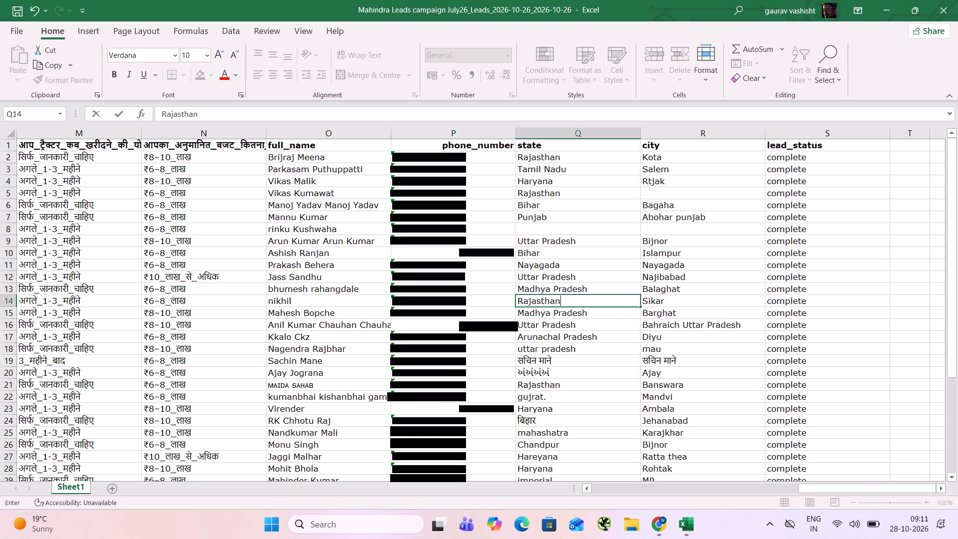
pyautogui.press('Right')
pyautogui.press('Down')
pyautogui.press('Left')
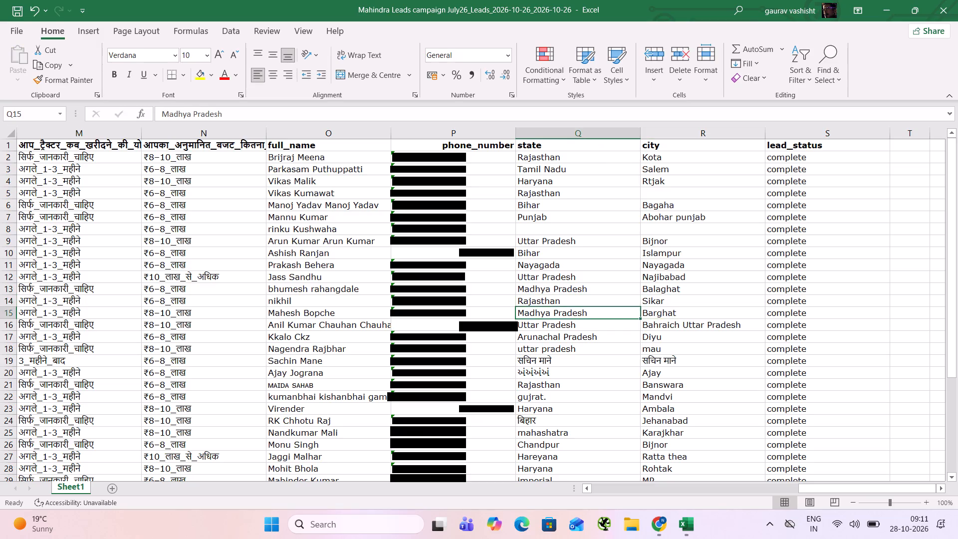
# Remove the state name from row 16's city so it reads Bahraich, and clear row 17's city.
pyautogui.press('Down')
pyautogui.press('Right')
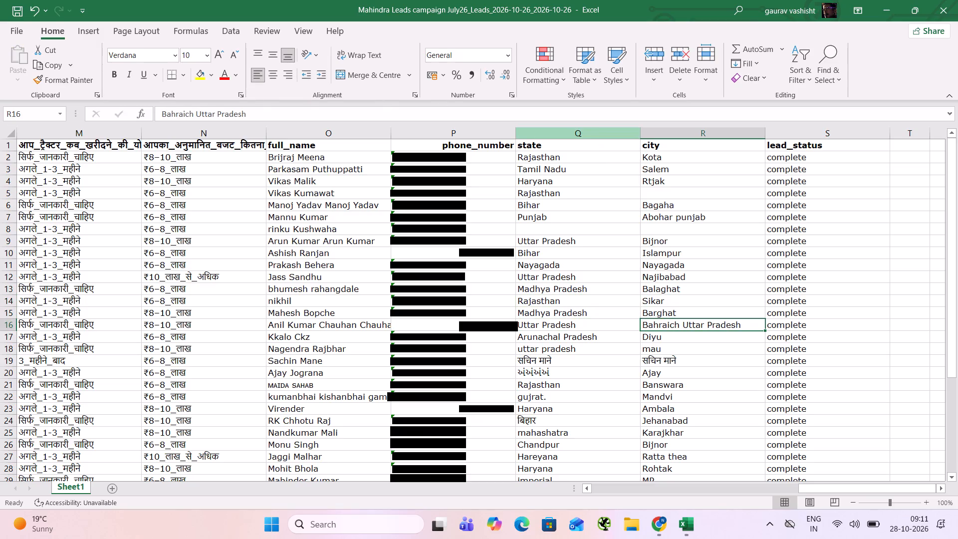
pyautogui.moveTo(197, 111); pyautogui.dragTo(291, 109)
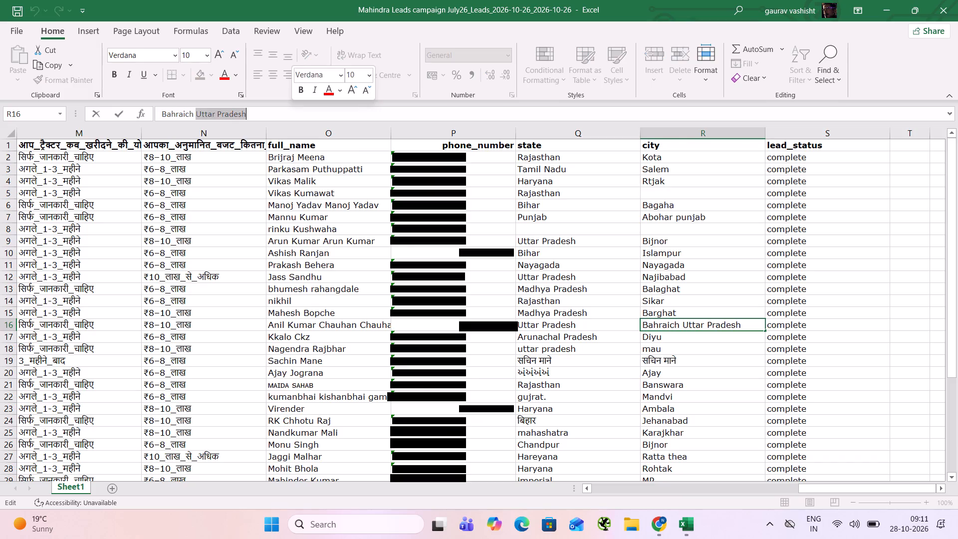
pyautogui.press('BackSpace')
pyautogui.press('Return')
pyautogui.press('BackSpace')
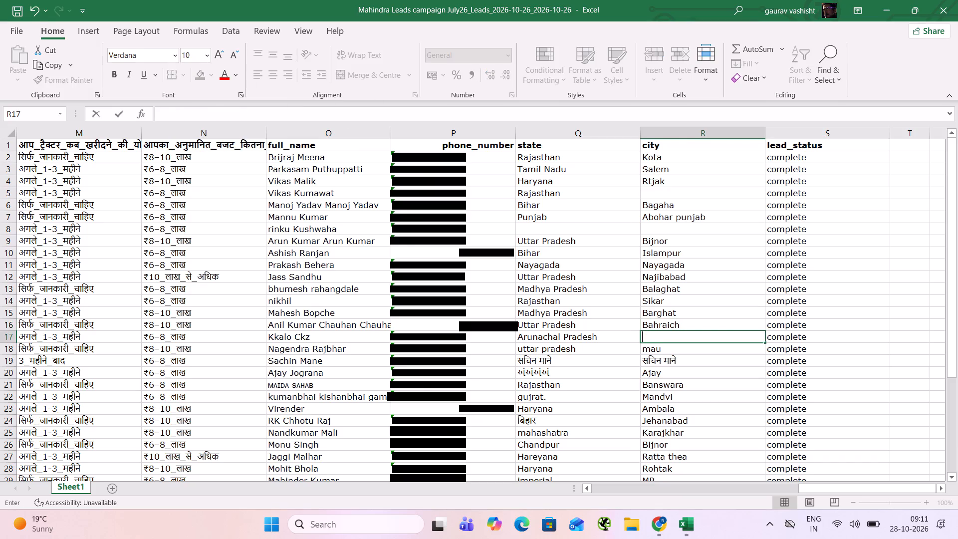
pyautogui.press('Left')
# Copy Uttar Pradesh from row 16's state into the states of rows 18 and 19.
pyautogui.press('Down')
pyautogui.press('Up')
pyautogui.press('Up')
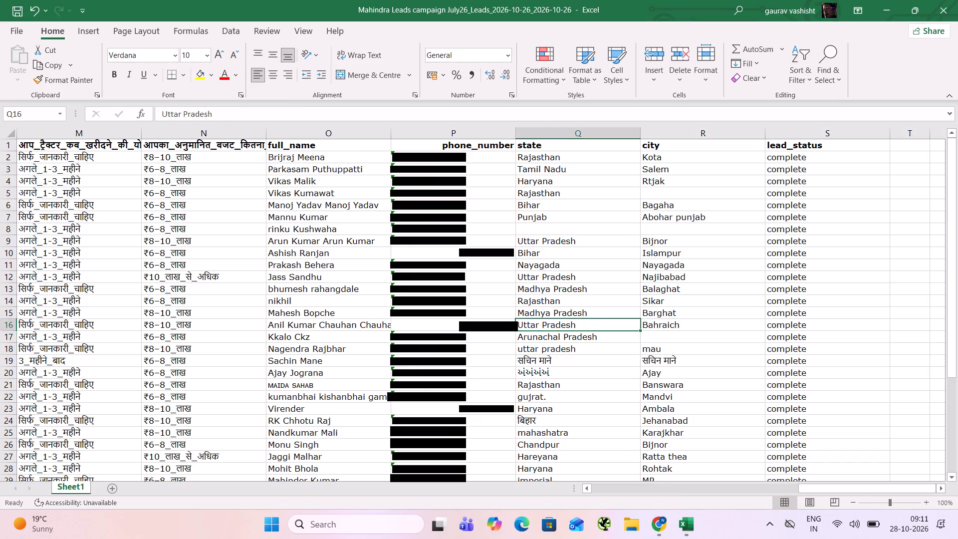
pyautogui.hotkey('ctrl', 'c')
pyautogui.press('Down')
pyautogui.press('Down')
pyautogui.hotkey('ctrl', 'v')
pyautogui.press('Down')
pyautogui.hotkey('ctrl', 'v')
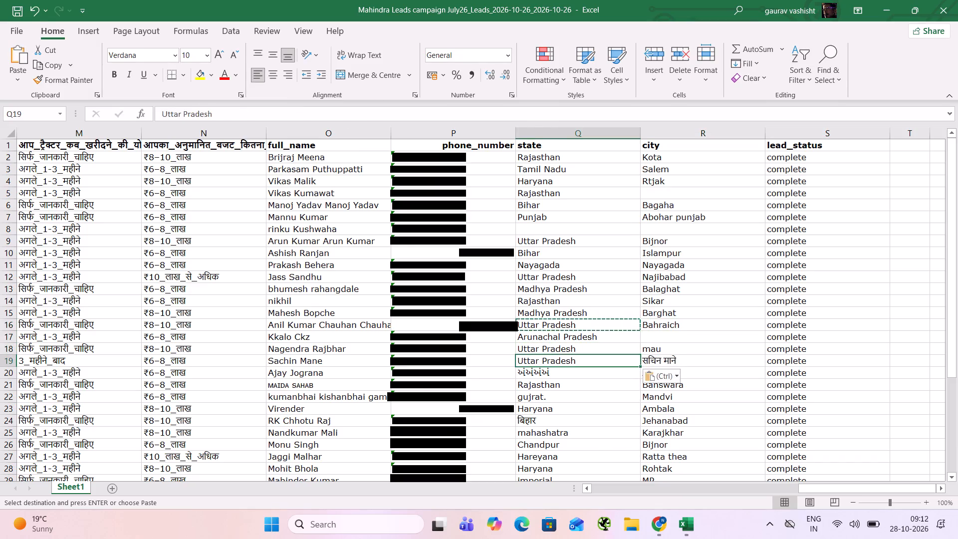
# Clear row 19's lead status and city, along with row 18's city.
pyautogui.hotkey('ctrl', 'Right')
pyautogui.press('BackSpace')
pyautogui.press('Left')
pyautogui.press('BackSpace')
pyautogui.press('Up')
pyautogui.press('BackSpace')
pyautogui.press('Down')
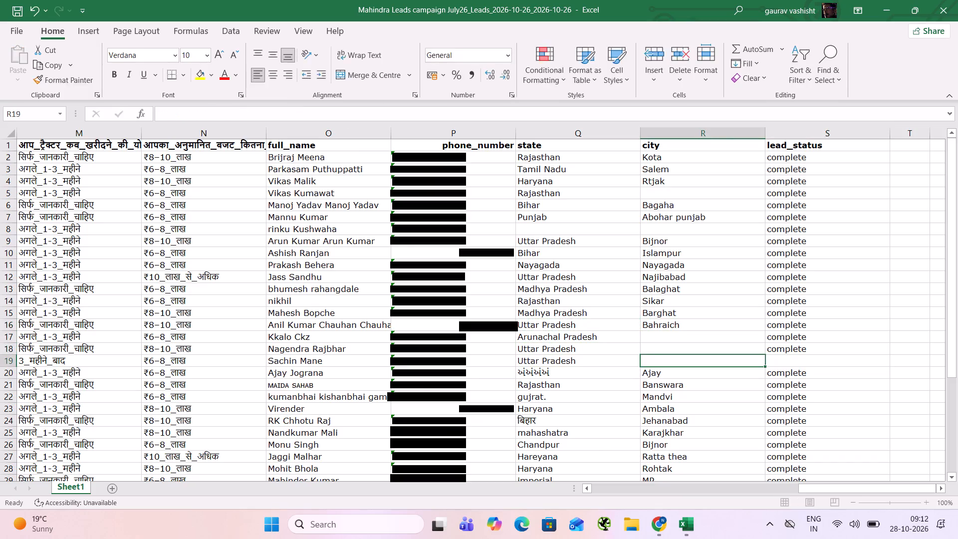
# Set row 20's state to Gujarat and clear its city.
pyautogui.press('Left')
pyautogui.press('Down')
pyautogui.write('Gujarat')
pyautogui.press('Right')
pyautogui.press('BackSpace')
pyautogui.press('Down')
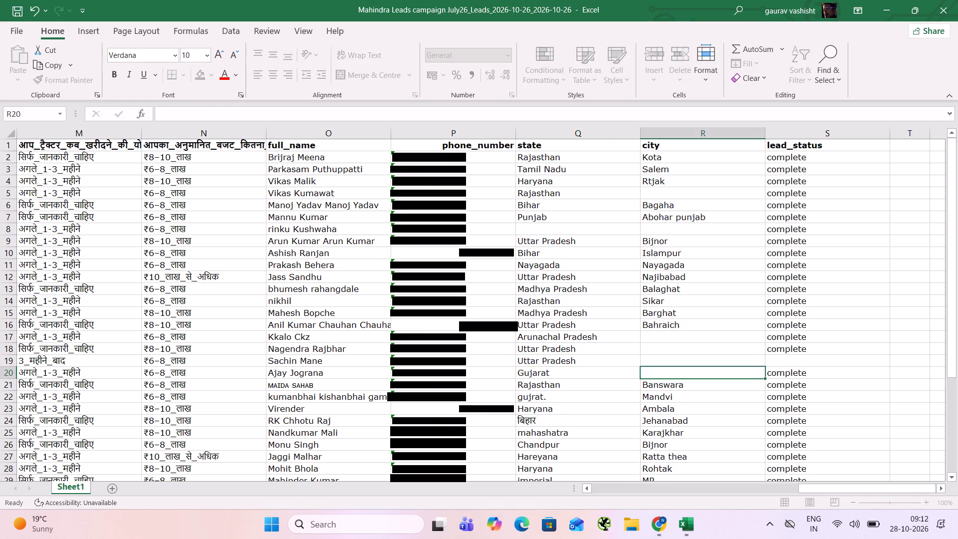
# Set row 22's state to Gujarat and row 24's state to Bihar.
pyautogui.press('Left')
pyautogui.press('Down')
pyautogui.write('Gujarat')
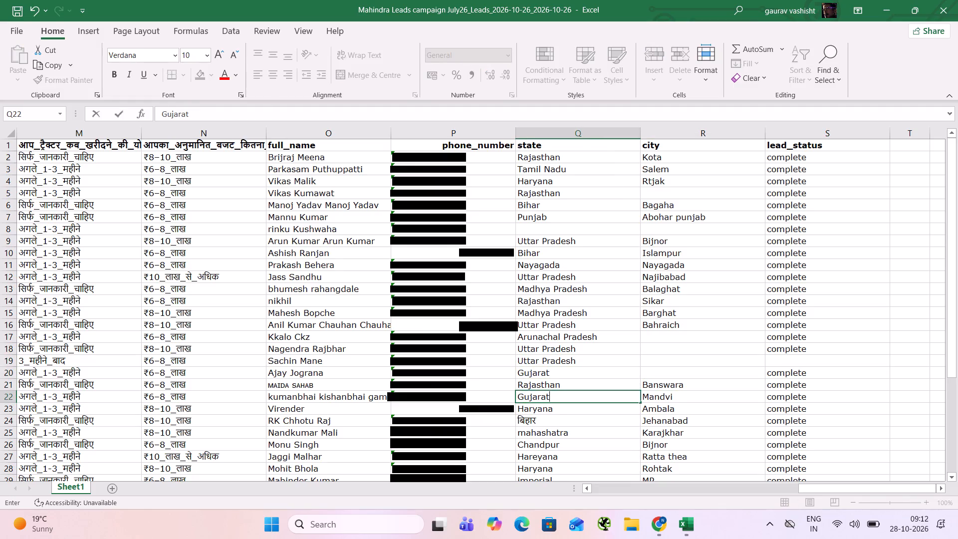
pyautogui.press('Down')
pyautogui.press('Down')
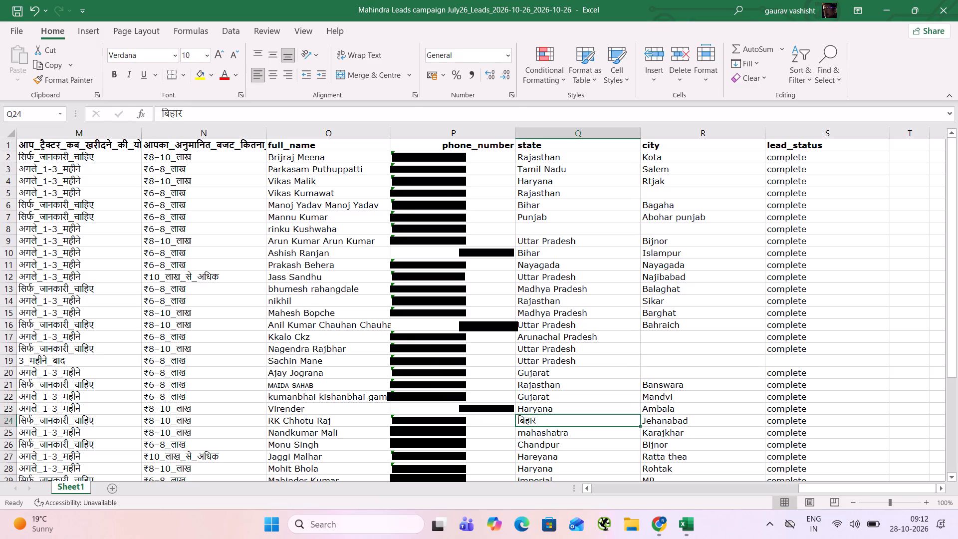
pyautogui.write('Bihar')
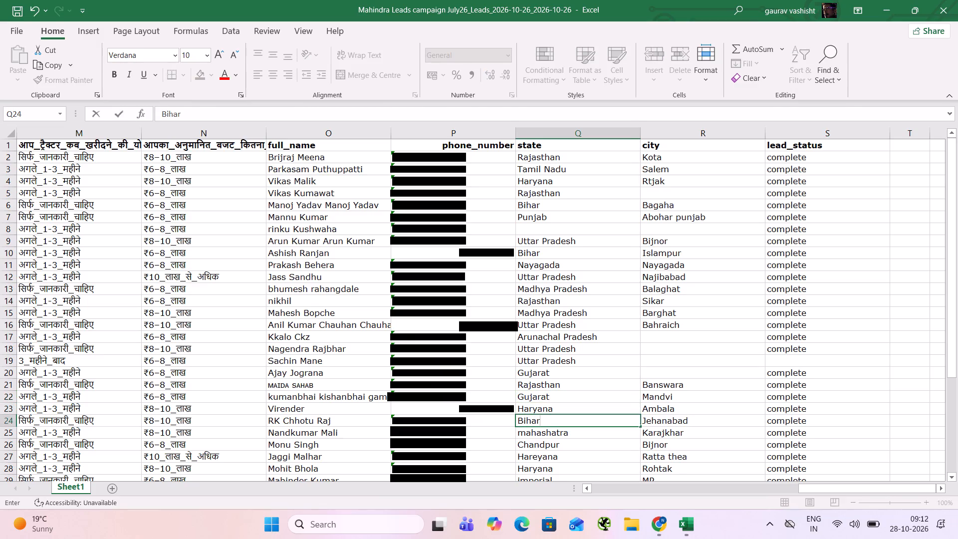
# Set row 25's state to Maharashtra and row 26's state to Uttar Pradesh.
pyautogui.press('Right')
pyautogui.press('Down')
pyautogui.press('Left')
pyautogui.write('Maharashtra')
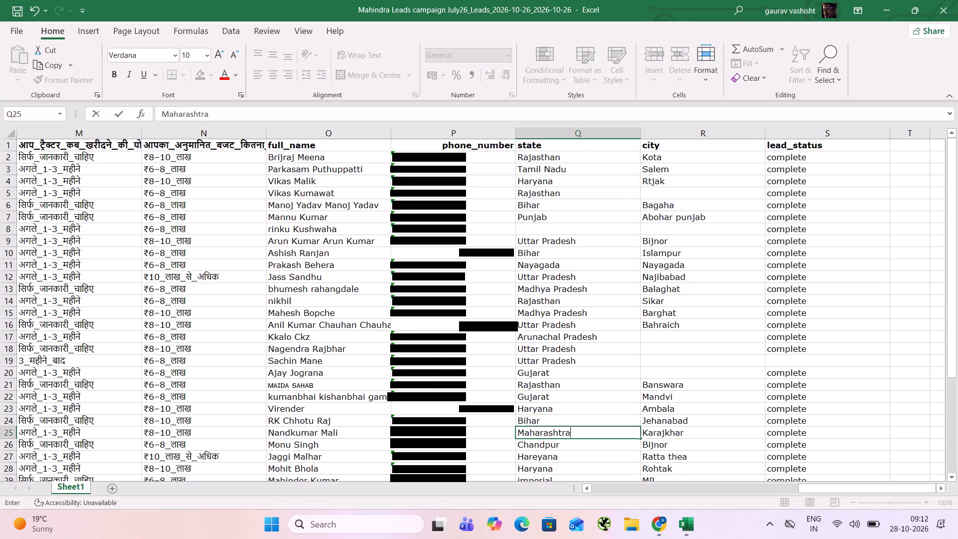
pyautogui.press('Down')
pyautogui.write('Uttar')
pyautogui.press('space')
pyautogui.press('Return')
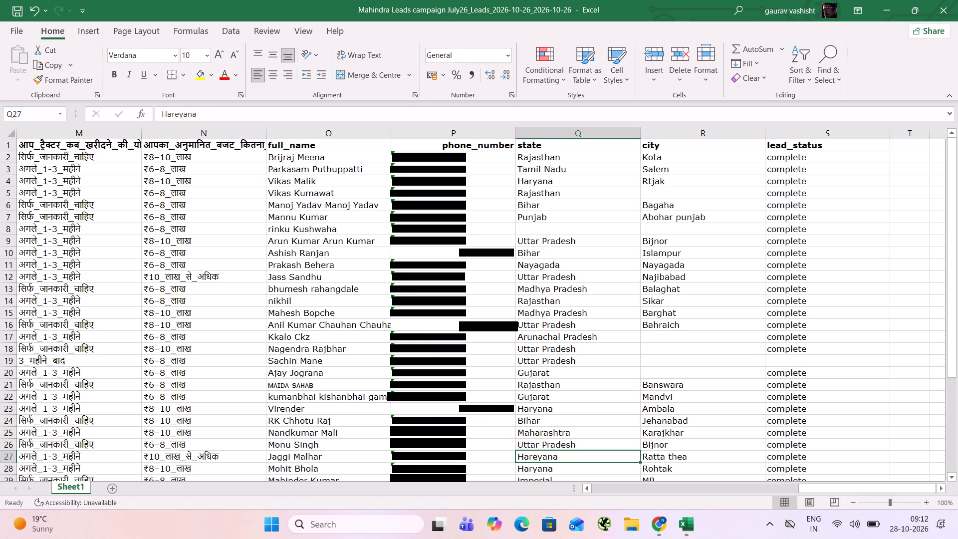
# Copy Haryana from row 28's state over the misspelled state in row 27.
pyautogui.press('Right')
pyautogui.press('Down')
pyautogui.press('Left')
pyautogui.hotkey('ctrl', 'c')
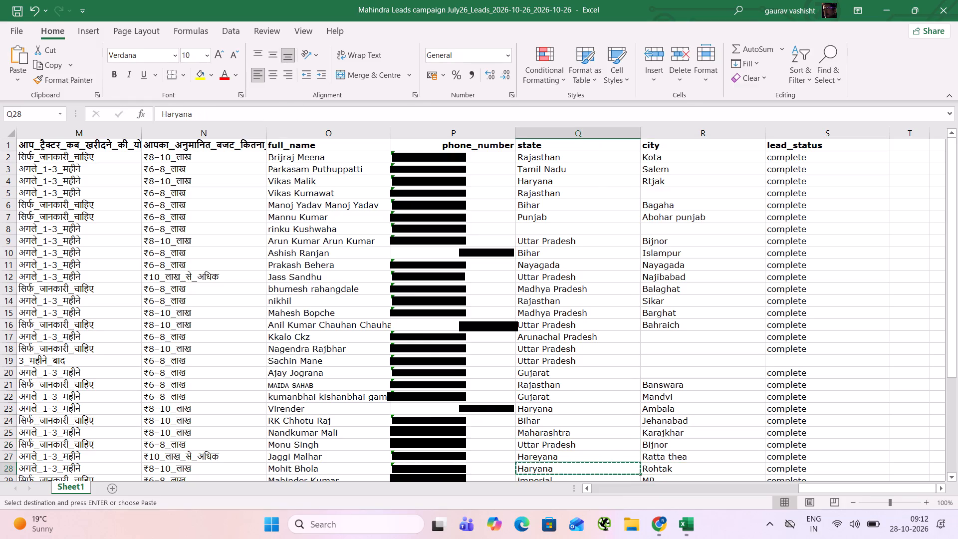
pyautogui.press('Up')
pyautogui.hotkey('ctrl', 'v')
# Set row 29's state to Madhya Pradesh and clear its city.
pyautogui.press('Down')
pyautogui.press('Down')
pyautogui.press('Down')
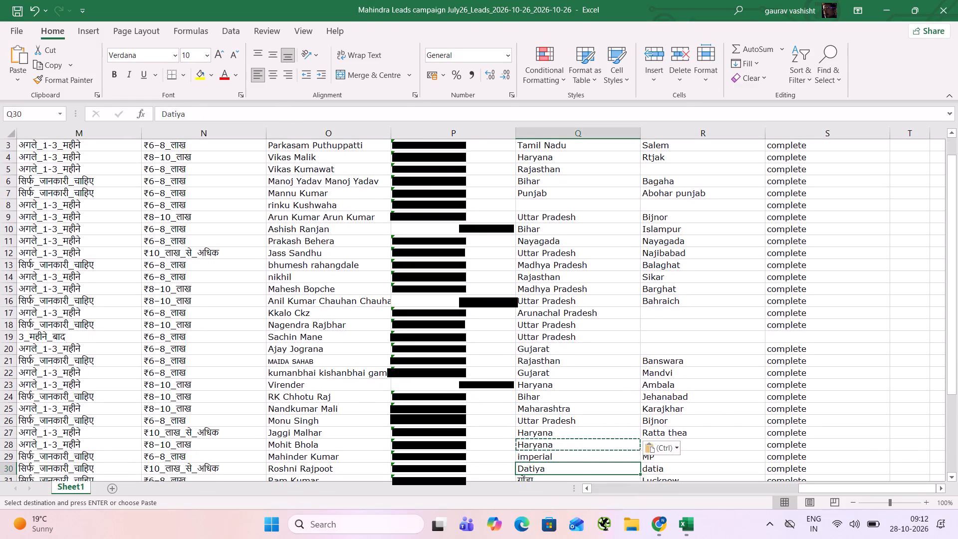
pyautogui.press('Up')
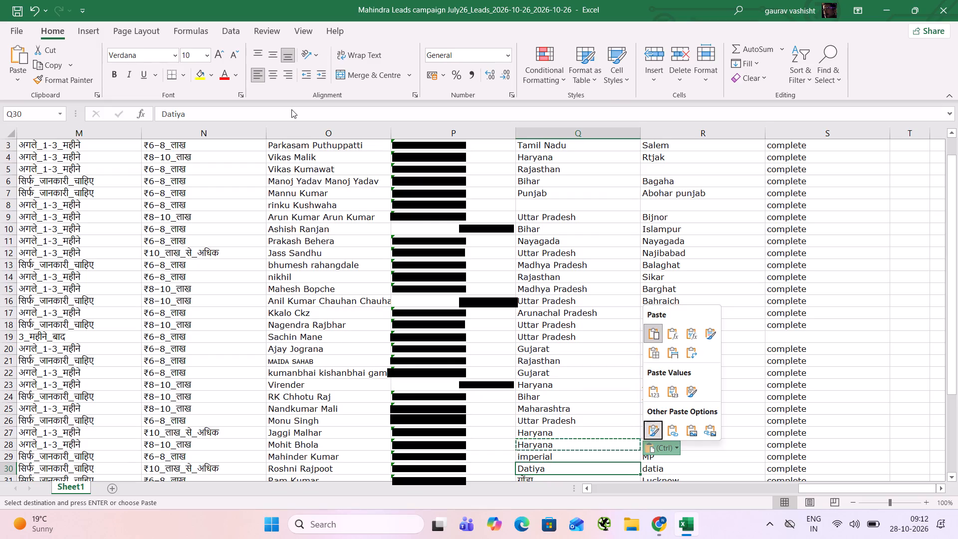
pyautogui.click(555, 458)
pyautogui.click(552, 458)
pyautogui.write('Madhya')
pyautogui.press('space')
pyautogui.press('Return')
pyautogui.press('Right')
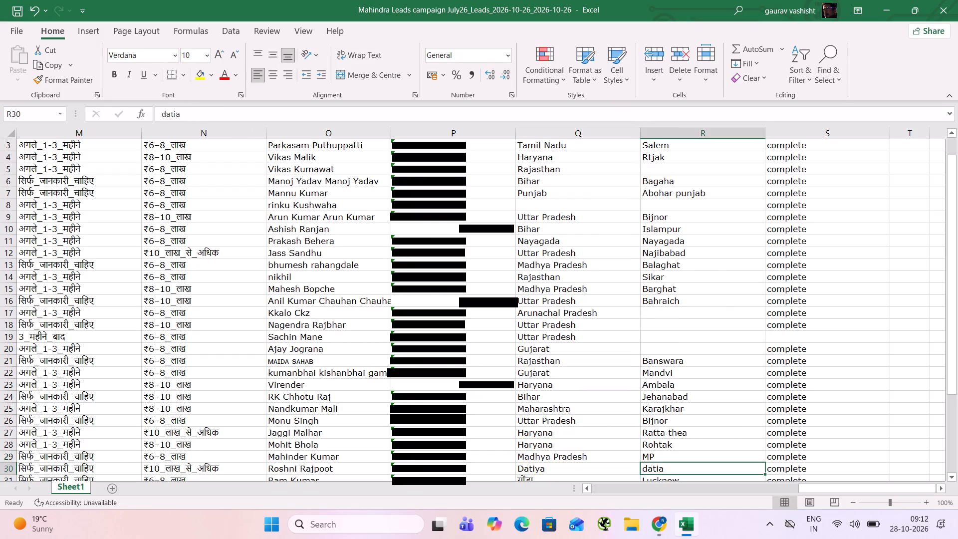
pyautogui.press('Up')
pyautogui.press('BackSpace')
# Replace row 30's city with Datiya from its state cell, and fill its state with Madhya Pradesh from row 29.
pyautogui.press('Down')
pyautogui.press('BackSpace')
pyautogui.press('Left')
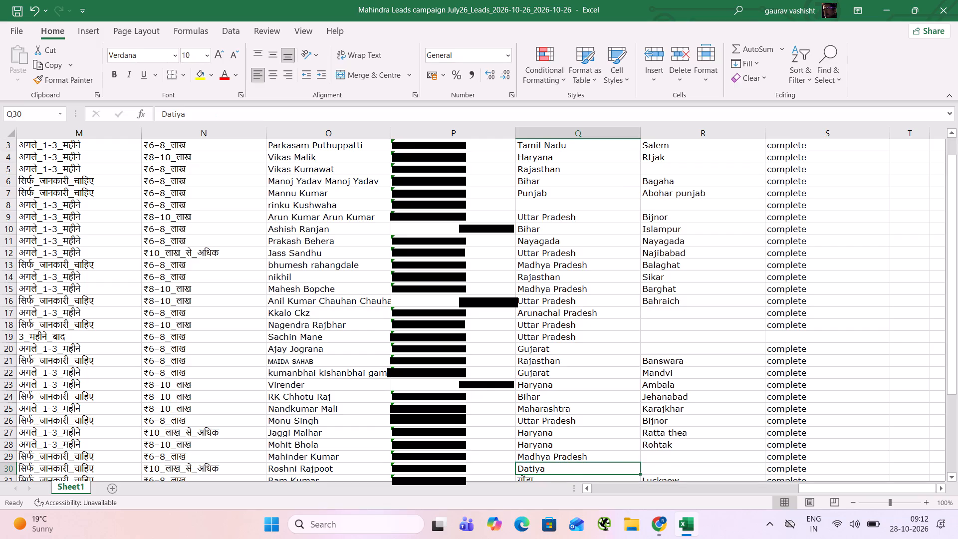
pyautogui.hotkey('ctrl', 'c')
pyautogui.press('Right')
pyautogui.hotkey('ctrl', 'v')
pyautogui.press('Left')
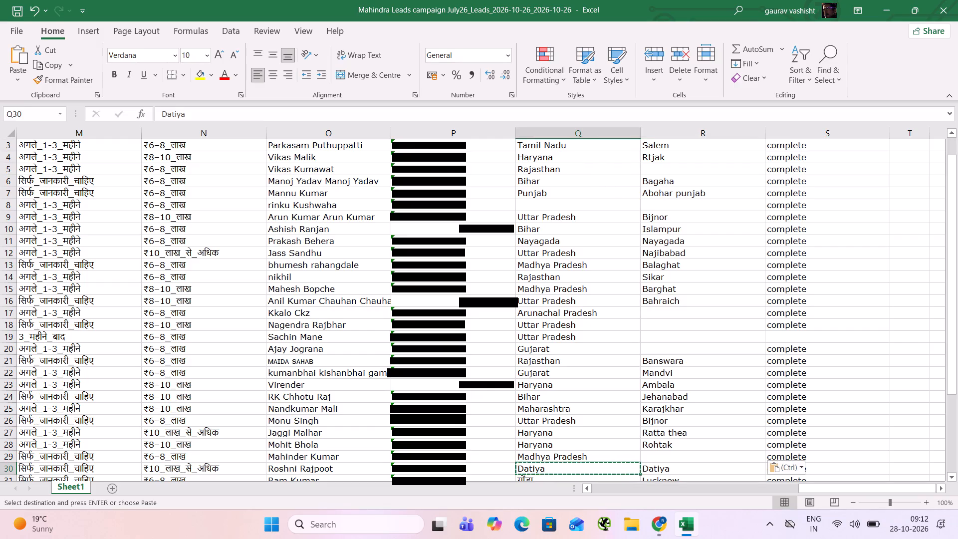
pyautogui.hotkey('ctrl', 'd')
# Set row 31's state to Uttar Pradesh to match the city Lucknow.
pyautogui.press('Down')
pyautogui.hotkey('ctrl', 'd')
pyautogui.press('Right')
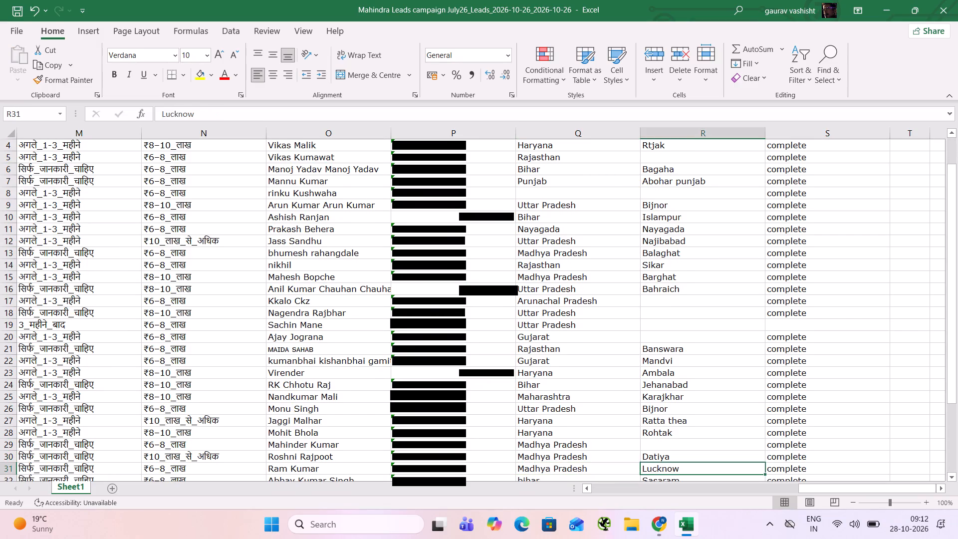
pyautogui.press('Left')
pyautogui.write('Uttar')
pyautogui.press('space')
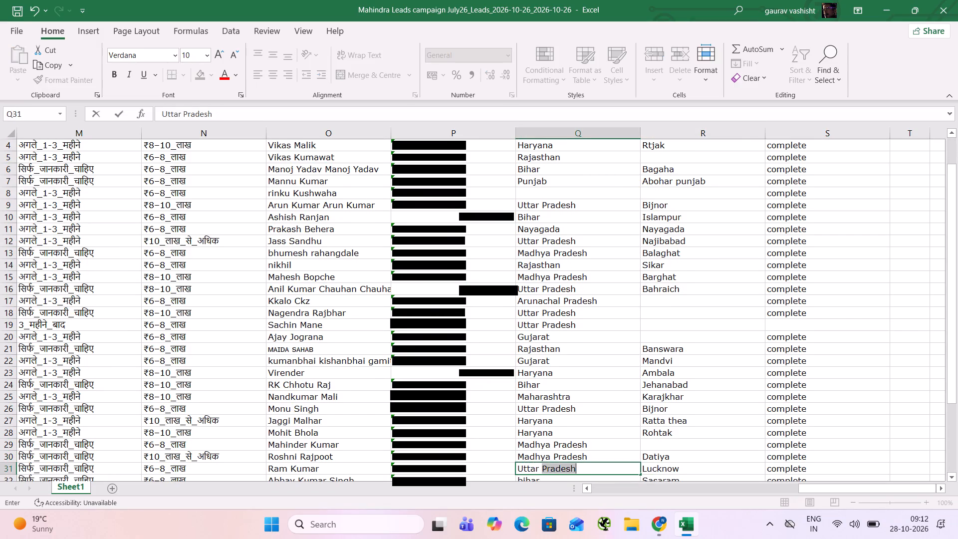
pyautogui.press('Return')
# Set the states of rows 32 and 33, both with city Sasaram, to Bihar.
pyautogui.press('Return')
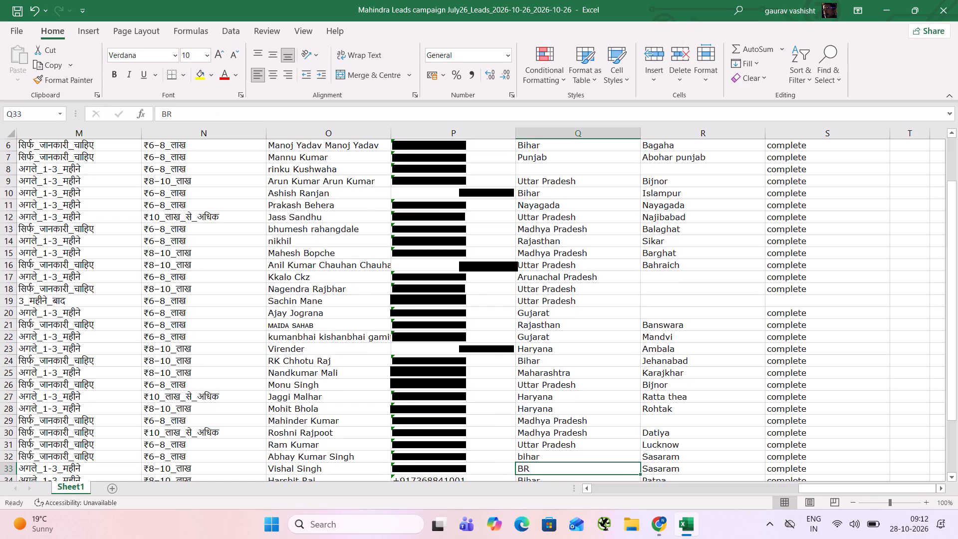
pyautogui.press('Up')
pyautogui.write('Bihar')
pyautogui.press('Right')
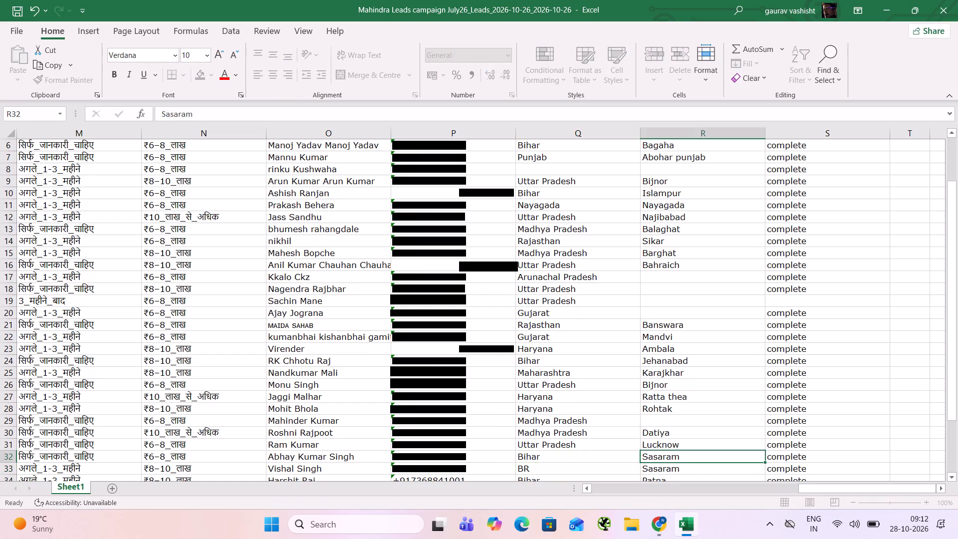
pyautogui.press('Left')
pyautogui.hotkey('ctrl', 'c')
pyautogui.press('Down')
pyautogui.hotkey('ctrl', 'v')
# Set row 37's state to Madhya Pradesh with proper capitalization.
pyautogui.hotkey('ctrl', 'Down')
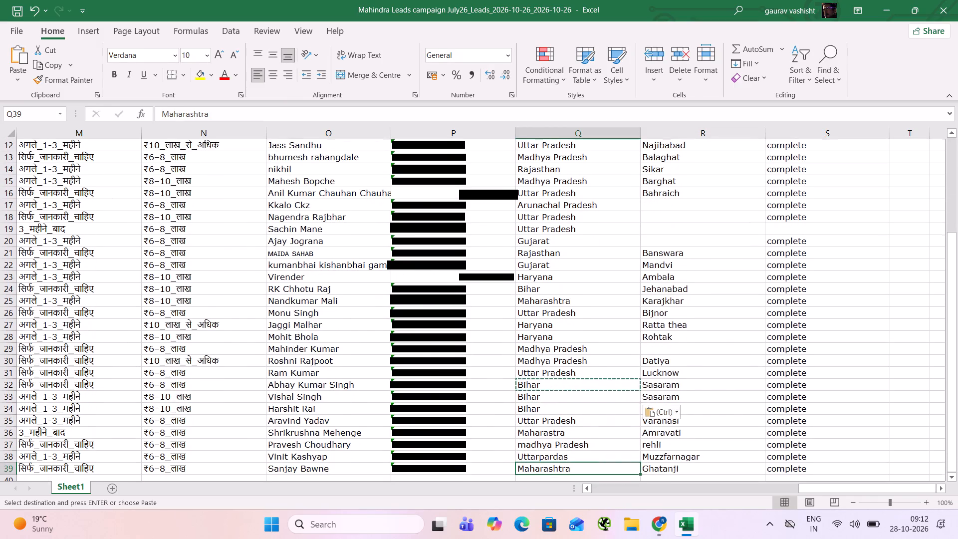
pyautogui.press('Down')
pyautogui.click(552, 458)
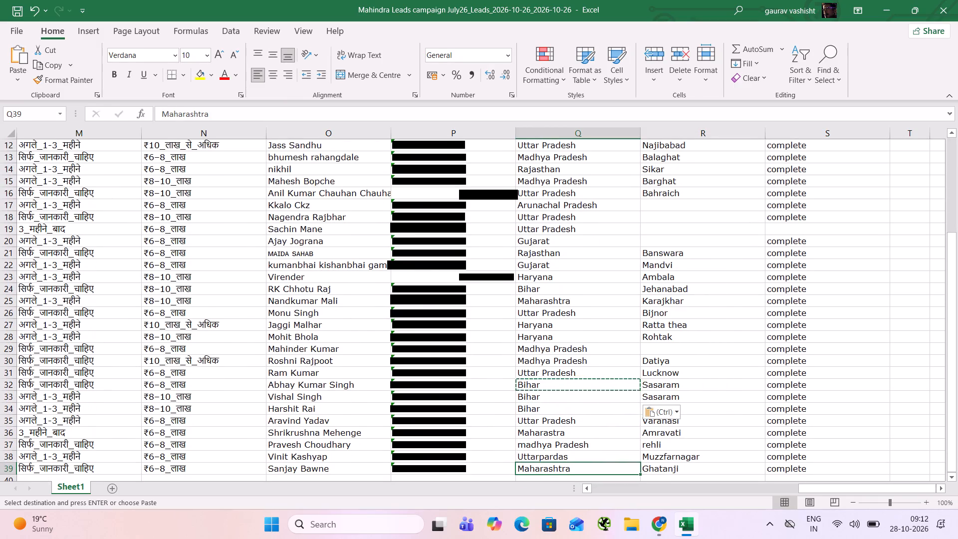
pyautogui.press('Up')
pyautogui.press('Up')
pyautogui.press('Up')
pyautogui.press('Up')
pyautogui.press('Right')
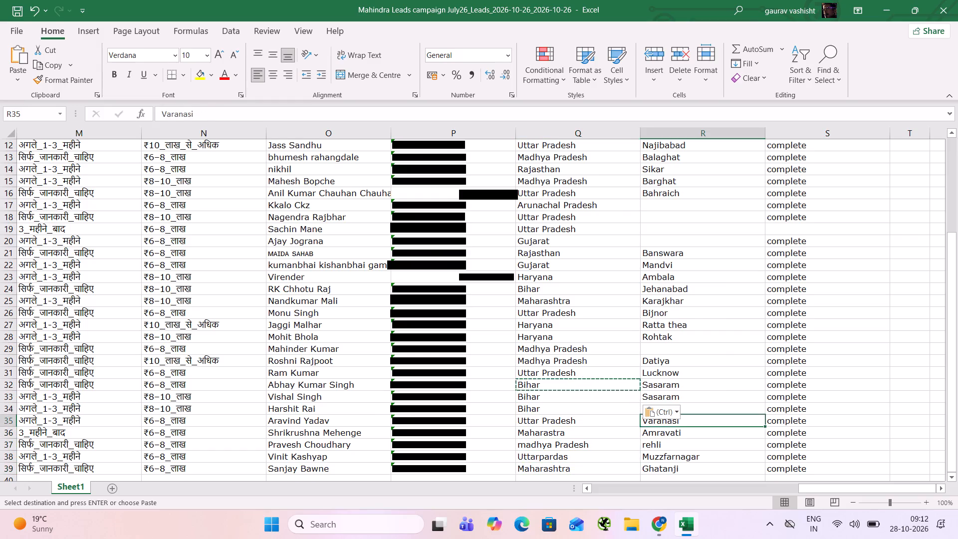
pyautogui.press('Down')
pyautogui.press('Left')
pyautogui.press('Down')
pyautogui.write('Madhya')
pyautogui.press('space')
pyautogui.press('Return')
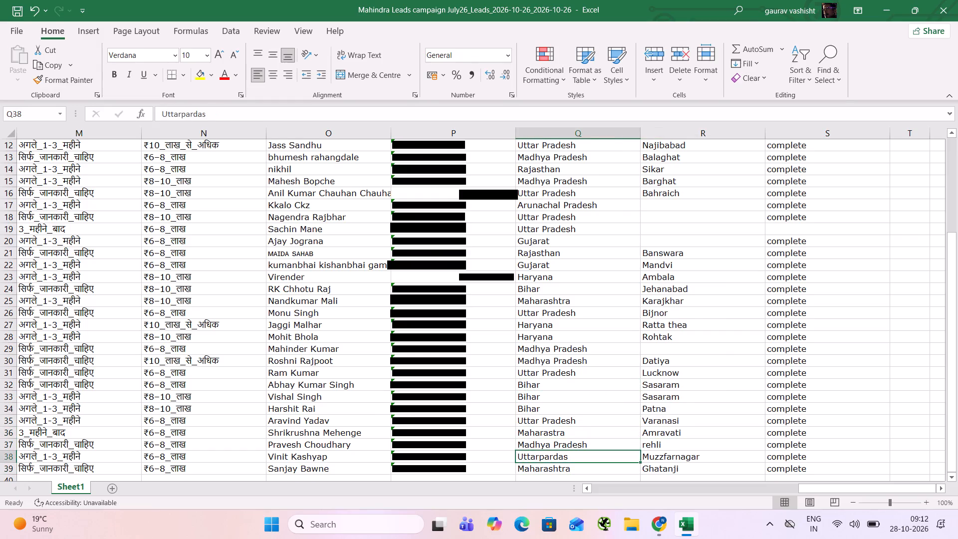
# Clear row 37's city.
pyautogui.press('Right')
pyautogui.press('Up')
pyautogui.press('BackSpace')
pyautogui.press('Down')
# Copy the state Uttar Pradesh from row 31 to row 38, whose city is Muzzfarnagar.
pyautogui.press('Left')
pyautogui.press('Up')
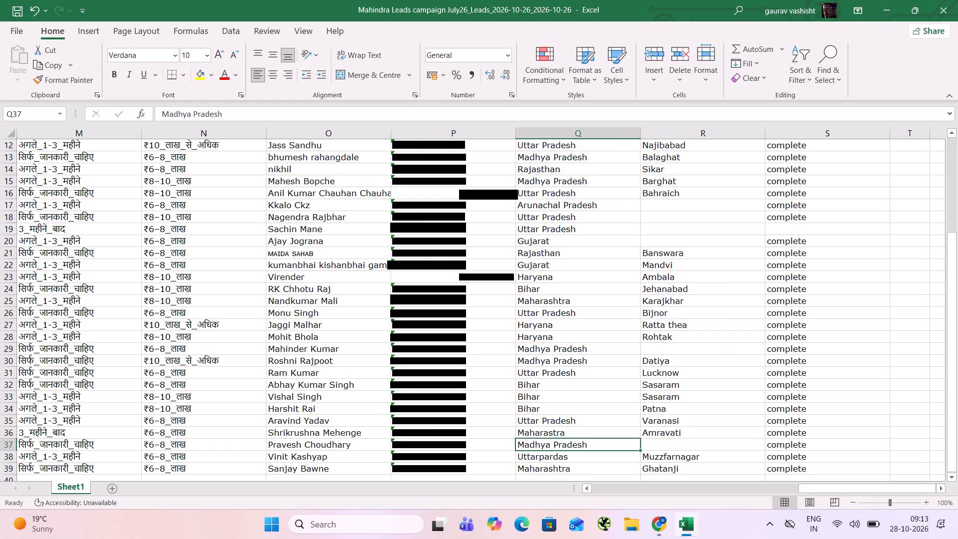
pyautogui.press('Up')
pyautogui.press('Down')
pyautogui.press('Up')
pyautogui.press('Up')
pyautogui.press('Up')
pyautogui.press('Up')
pyautogui.press('Up')
pyautogui.press('Up')
pyautogui.press('Up')
pyautogui.press('Up')
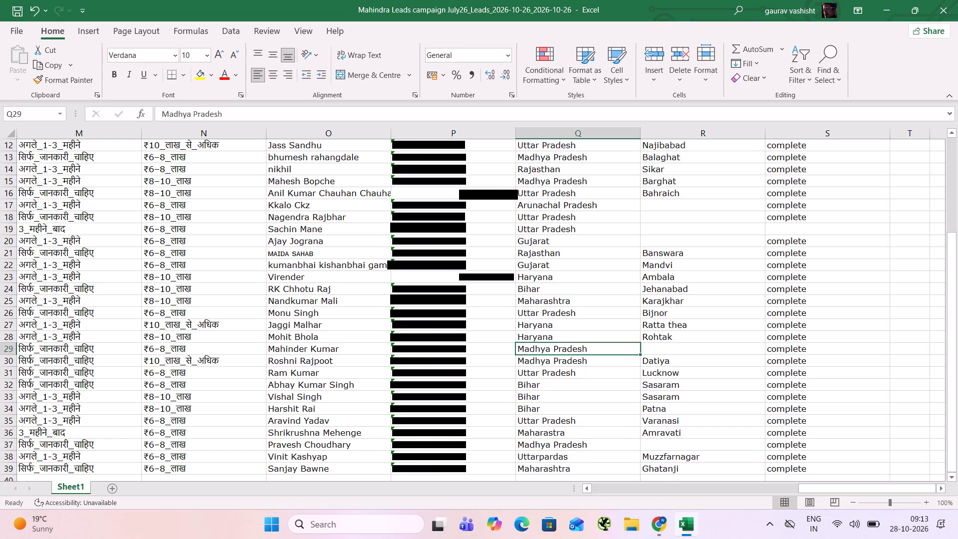
pyautogui.press('Down')
pyautogui.press('Down')
pyautogui.hotkey('ctrl', 'c')
pyautogui.press('Down')
pyautogui.press('Down')
pyautogui.press('Down')
pyautogui.press('Down')
pyautogui.press('Down')
pyautogui.press('Down')
pyautogui.press('Down')
pyautogui.press('Down')
pyautogui.press('Down')
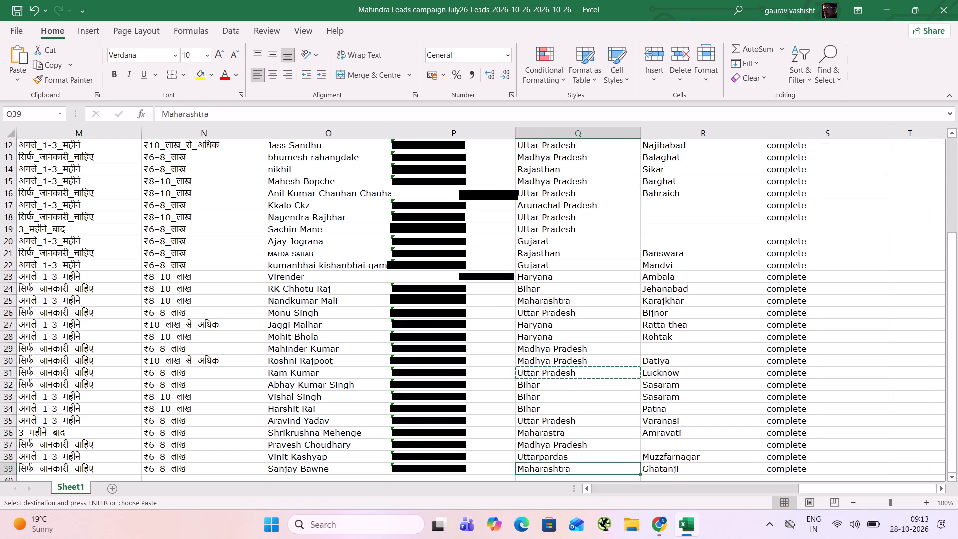
pyautogui.press('Up')
pyautogui.press('Up')
pyautogui.hotkey('ctrl', 'v')
pyautogui.press('Down')
pyautogui.press('Left')
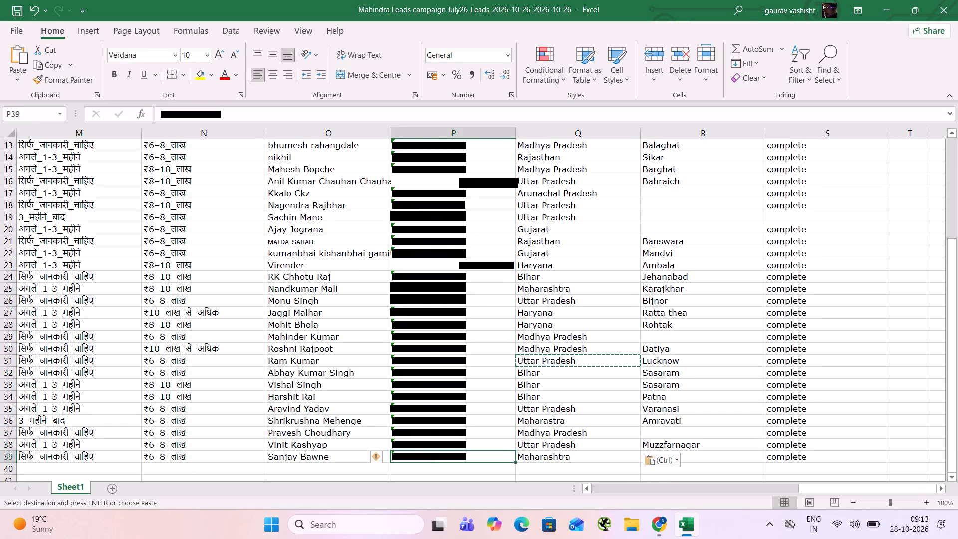
# Start saving a copy of the Mahindra July26 leads workbook in the 27- Oct folder.
pyautogui.hotkey('ctrl', 'Up')
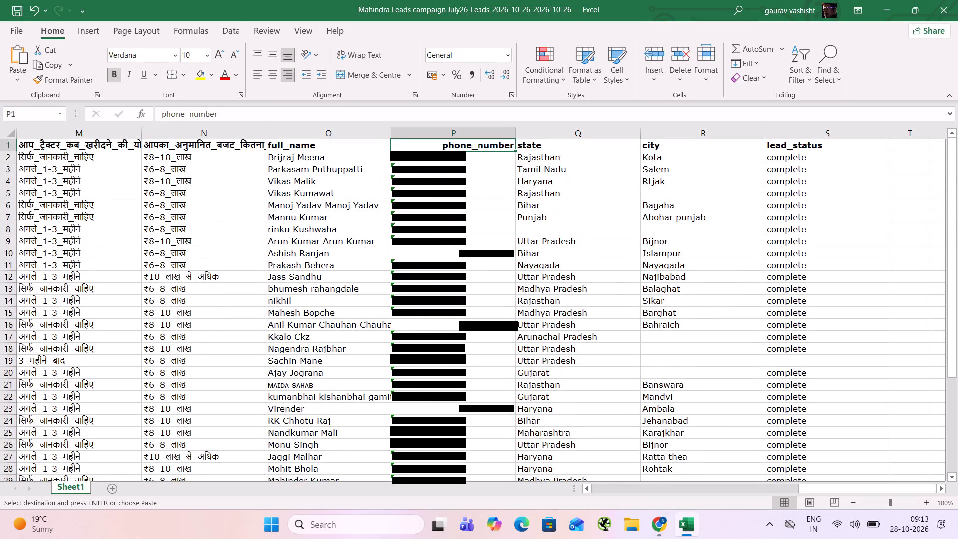
pyautogui.click(7, 20)
pyautogui.click(134, 0)
pyautogui.click(20, 27)
pyautogui.click(36, 191)
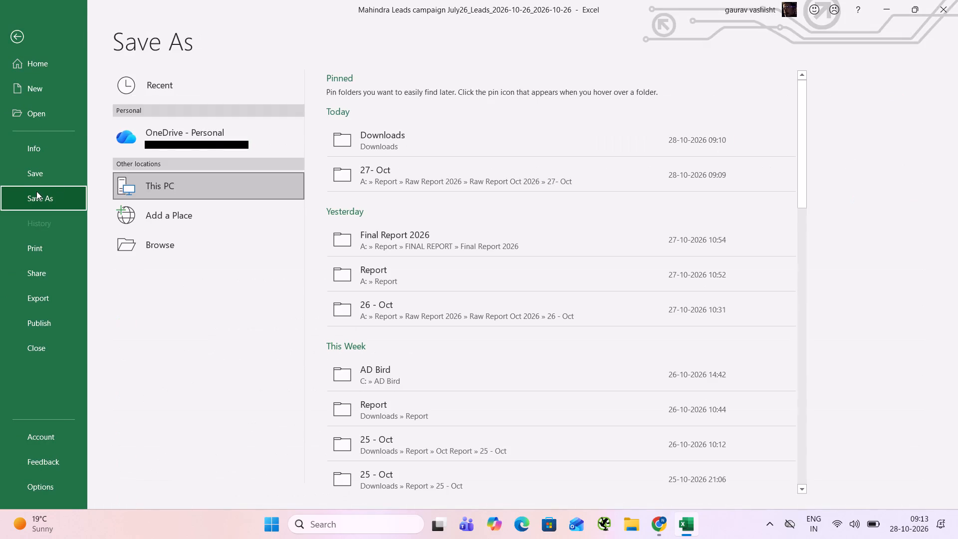
pyautogui.click(348, 168)
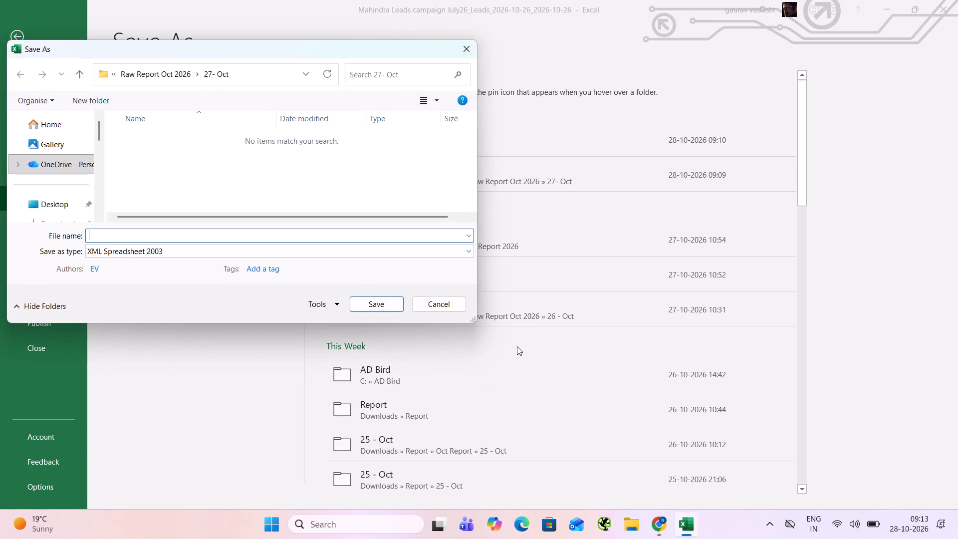
# Copy the file name of the Mahindra Leads campaign July26 file from the Downloads folder in File Explorer.
pyautogui.click(631, 528)
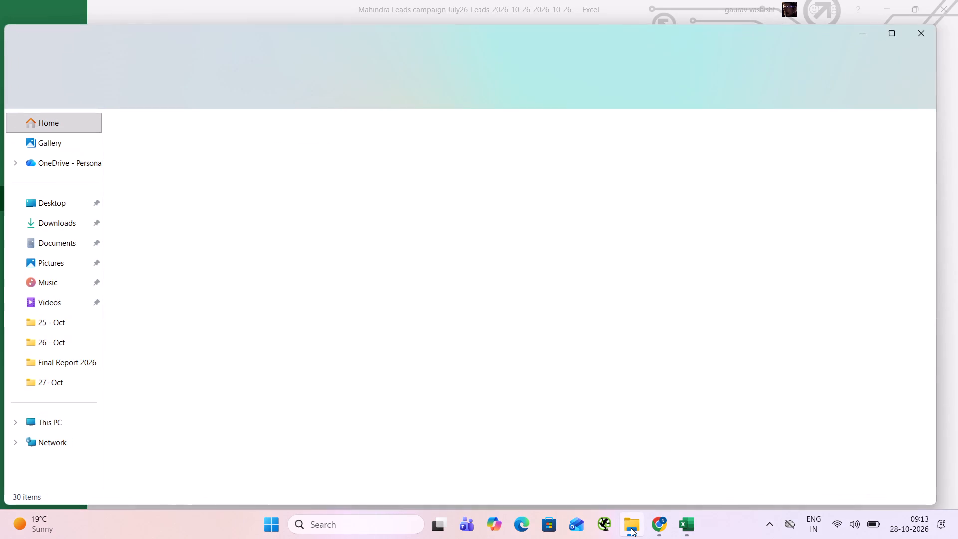
pyautogui.click(60, 217)
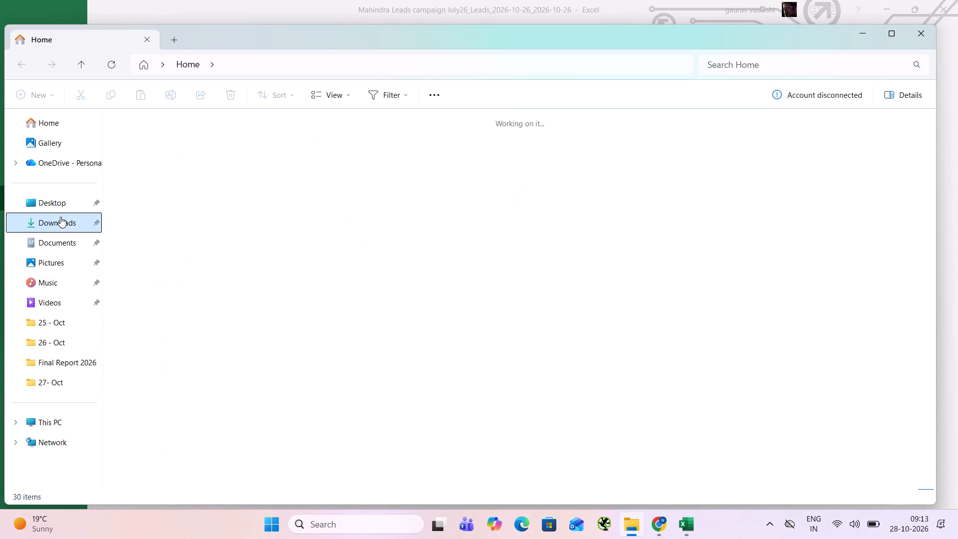
pyautogui.click(165, 172)
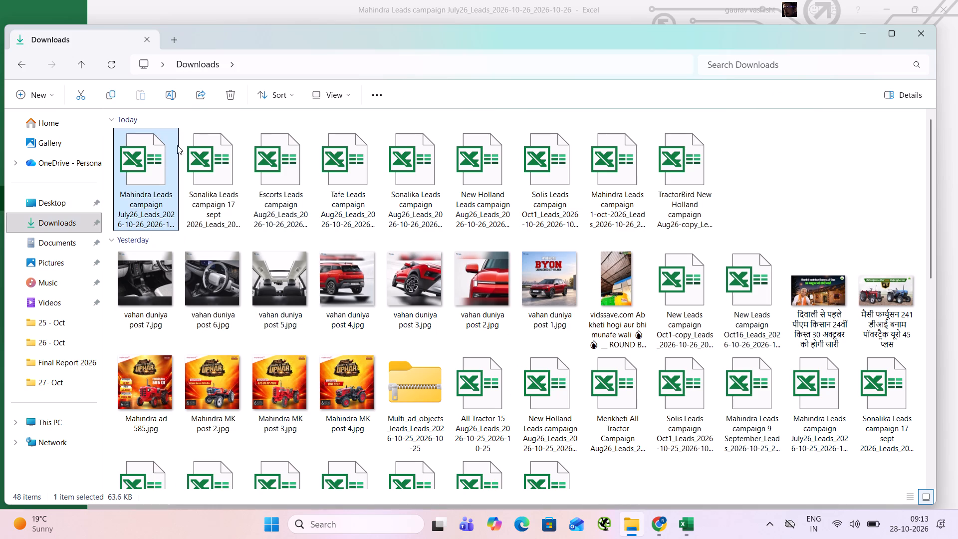
pyautogui.click(167, 90)
pyautogui.hotkey('ctrl', 'c')
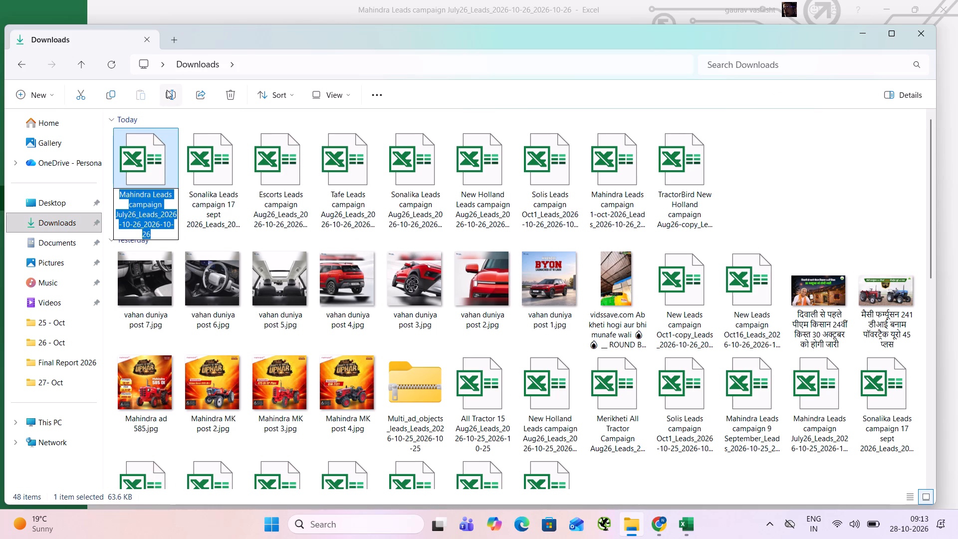
# Save the workbook under the copied name, Mahindra Leads campaign July26_Leads_2026-10-26_2026-10-26, as an Excel Workbook.
pyautogui.click(283, 23)
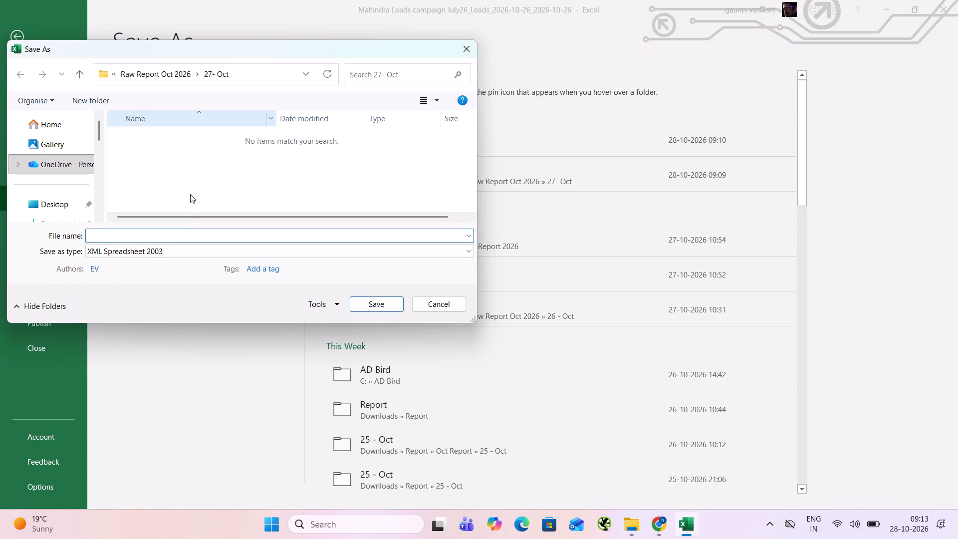
pyautogui.hotkey('ctrl', 'v')
pyautogui.click(168, 253)
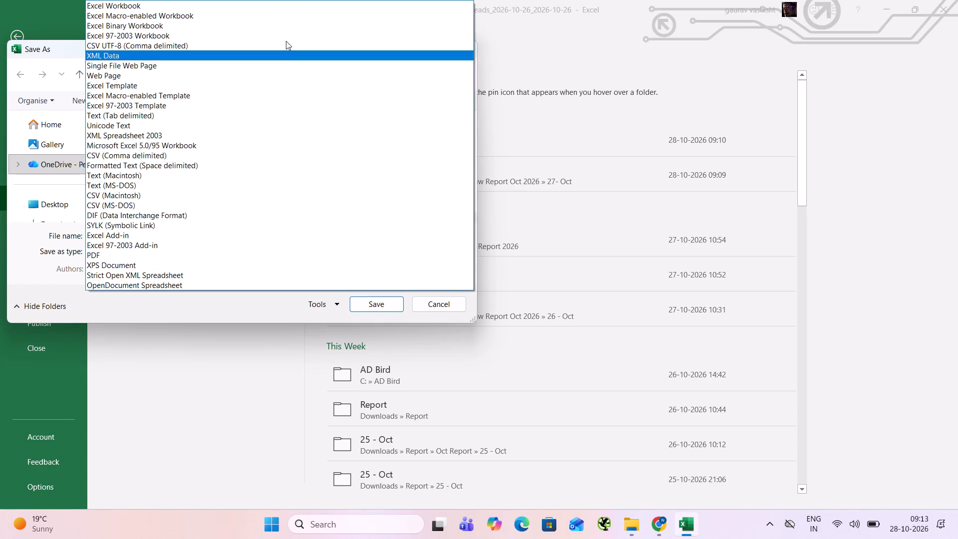
pyautogui.click(325, 4)
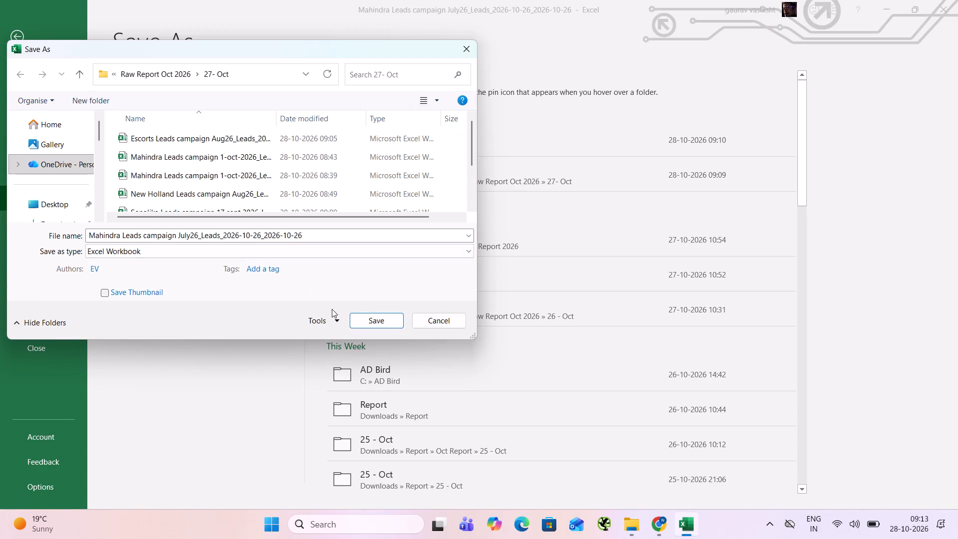
pyautogui.click(350, 321)
pyautogui.hotkey('ctrl', 's')
pyautogui.hotkey('ctrl', 's')
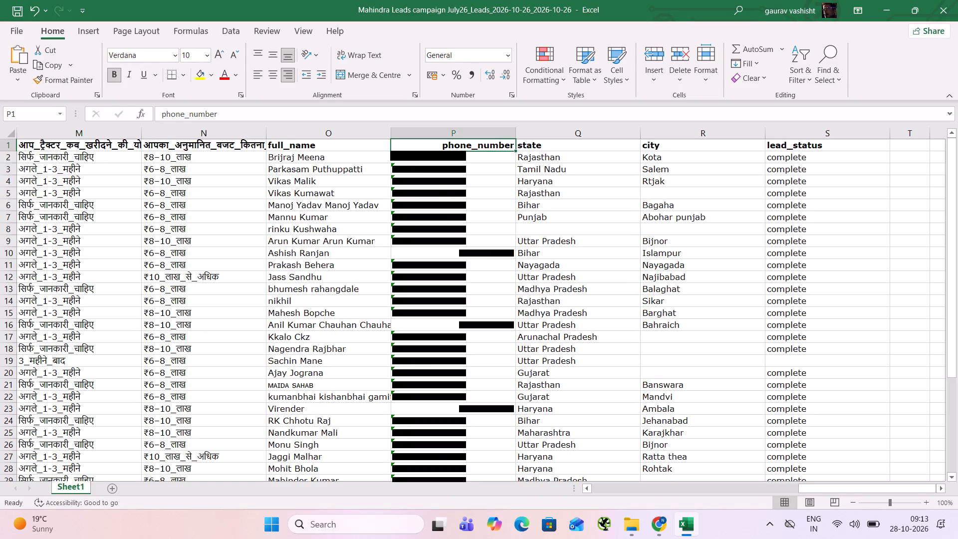
# Close the saved Mahindra July26 workbook and the Downloads folder window.
pyautogui.click(957, 0)
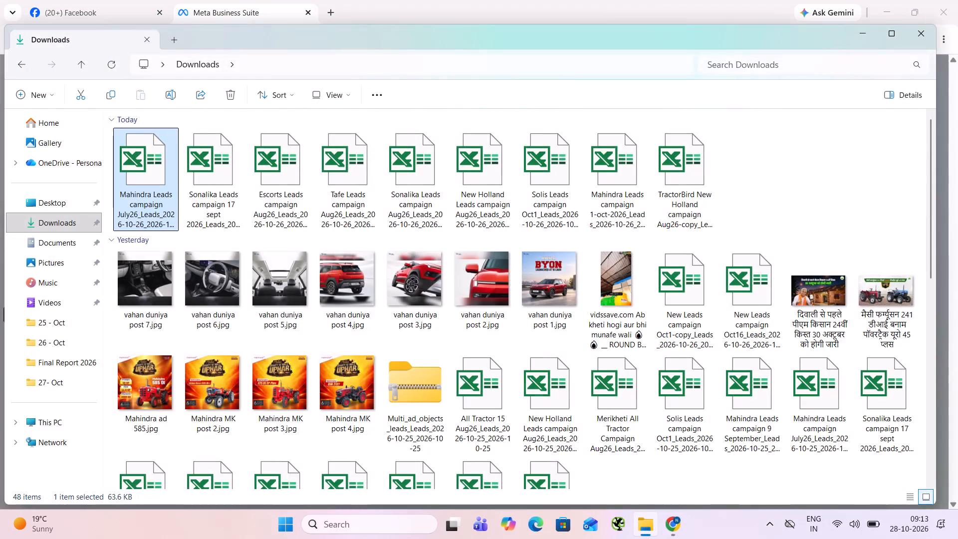
pyautogui.click(925, 31)
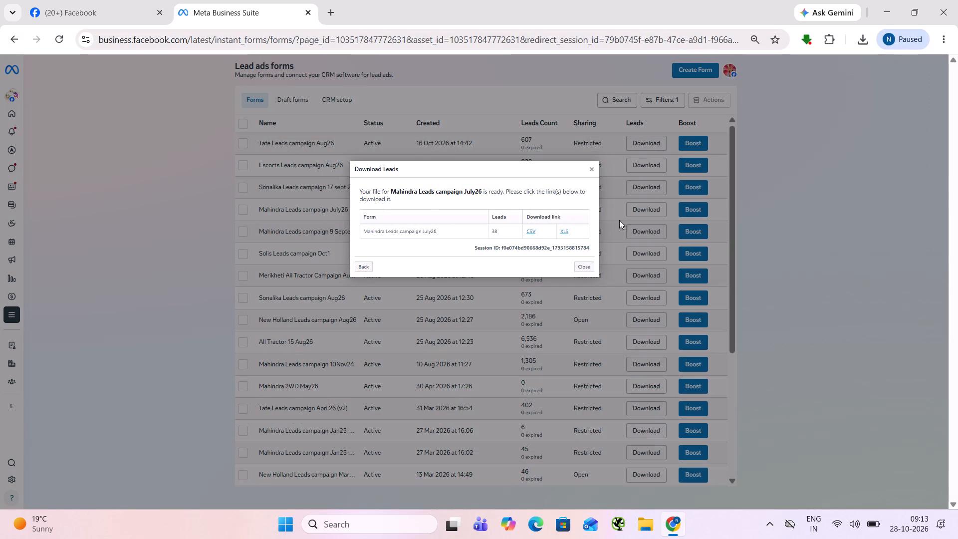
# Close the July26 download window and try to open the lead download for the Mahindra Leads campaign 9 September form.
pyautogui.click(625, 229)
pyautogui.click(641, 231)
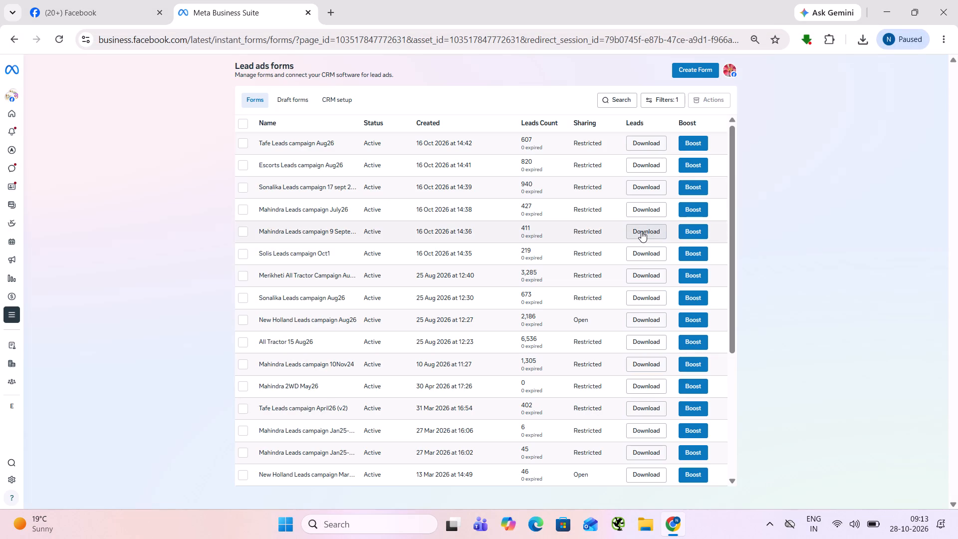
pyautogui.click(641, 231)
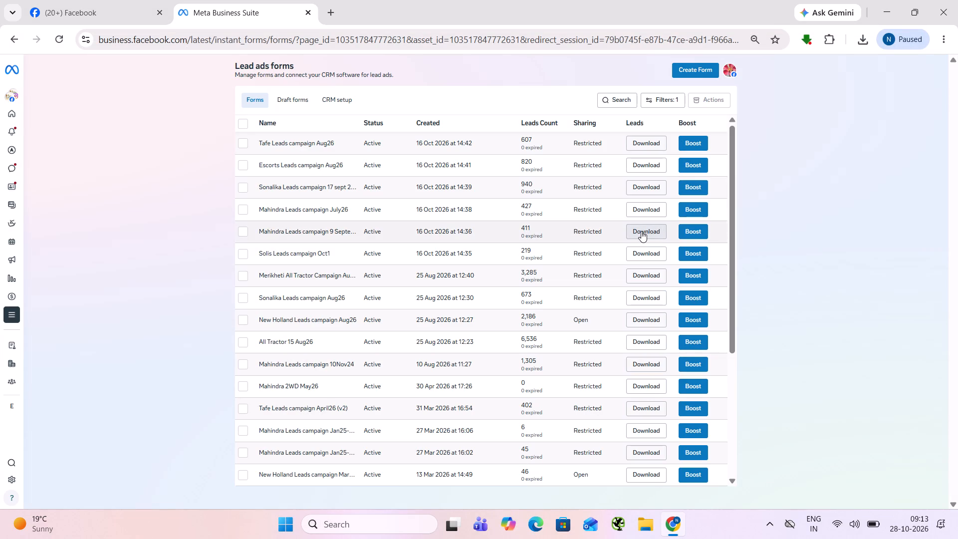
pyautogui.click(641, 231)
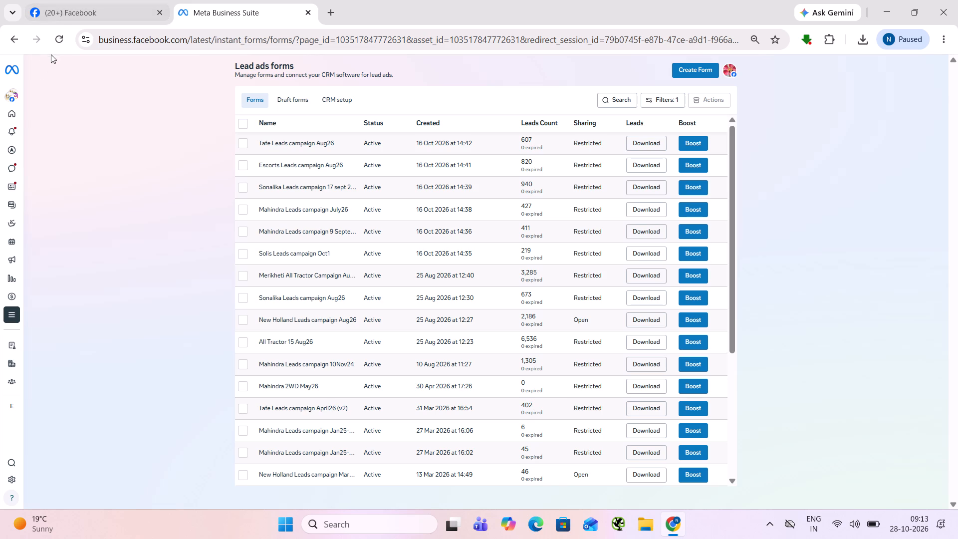
# Reload the lead ads forms page and the TractorBird Facebook page.
pyautogui.click(63, 39)
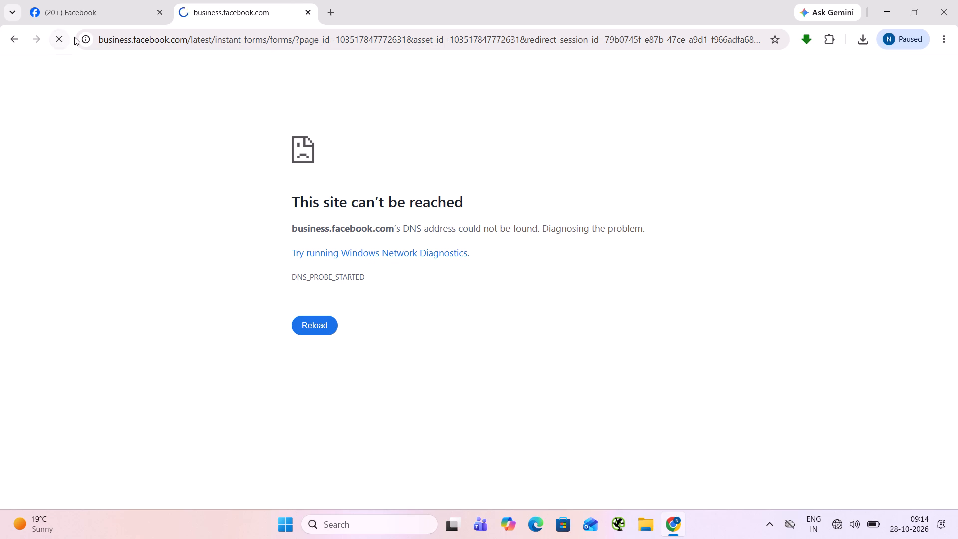
pyautogui.click(89, 0)
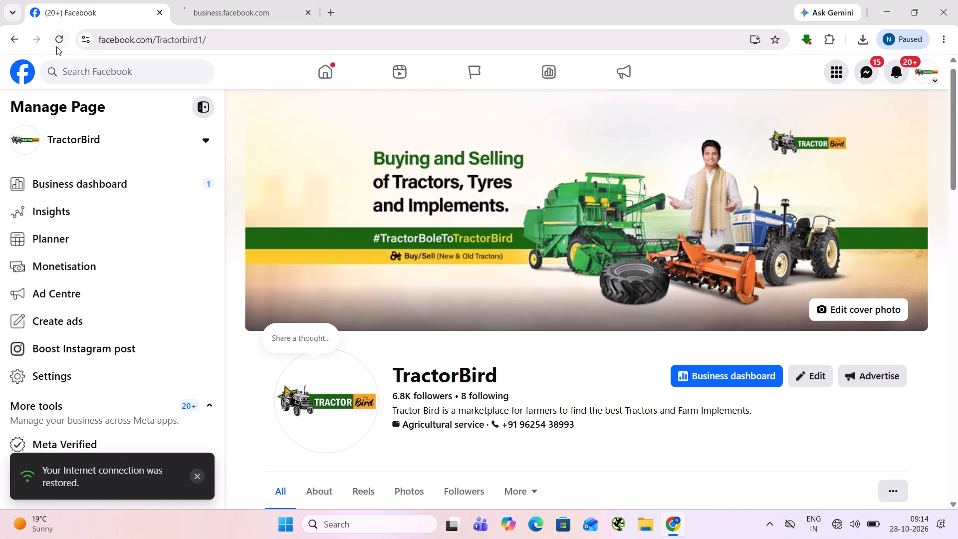
pyautogui.click(61, 36)
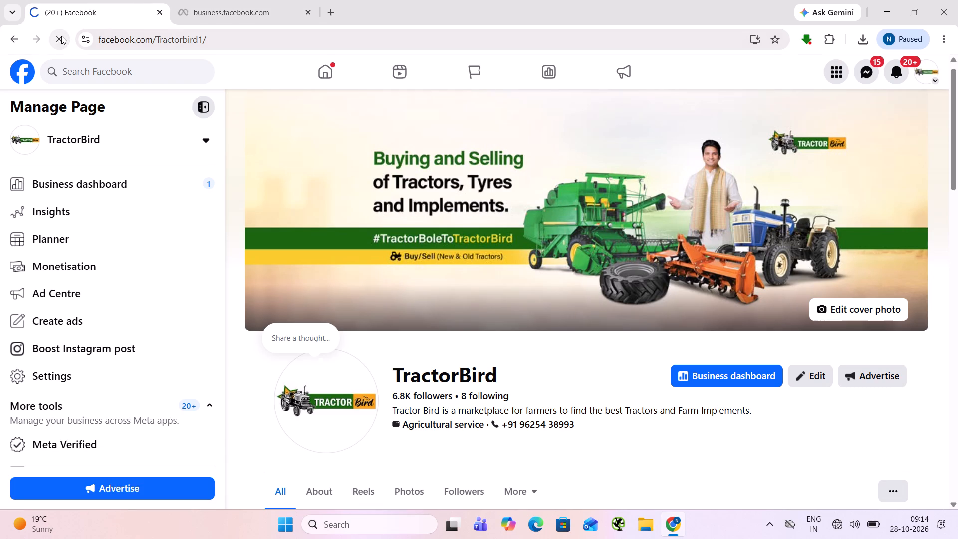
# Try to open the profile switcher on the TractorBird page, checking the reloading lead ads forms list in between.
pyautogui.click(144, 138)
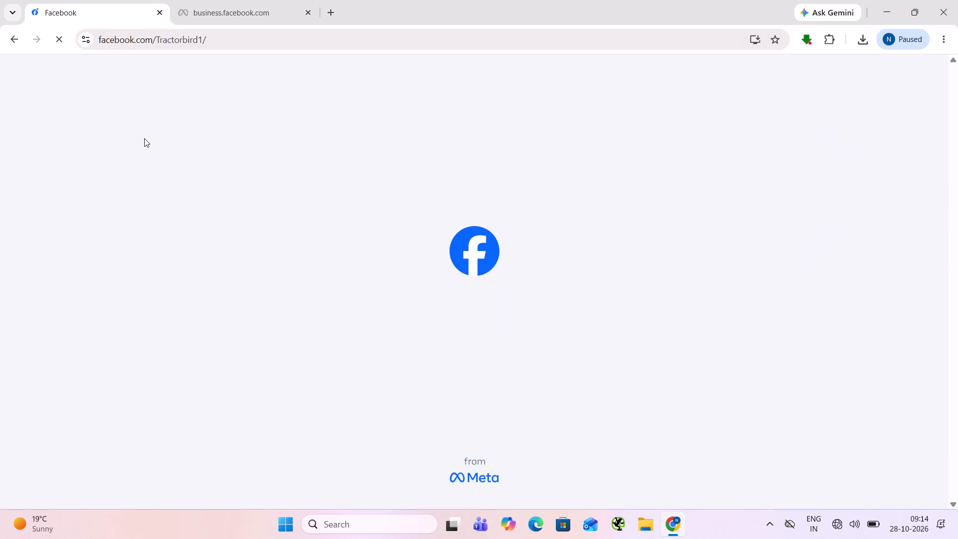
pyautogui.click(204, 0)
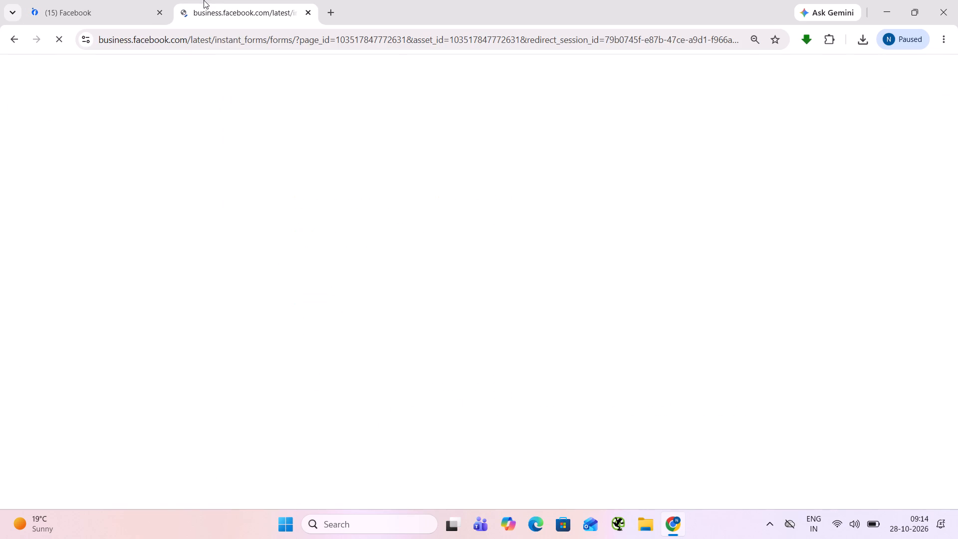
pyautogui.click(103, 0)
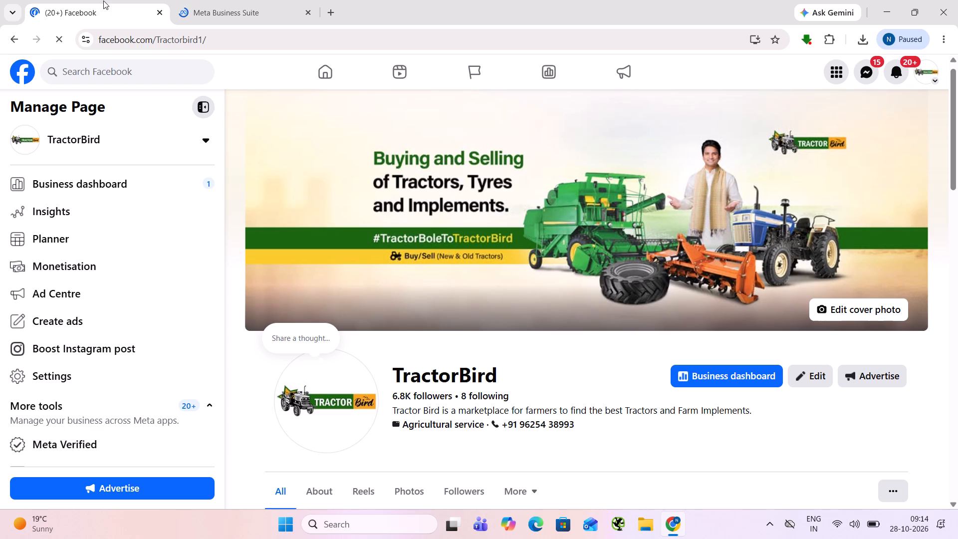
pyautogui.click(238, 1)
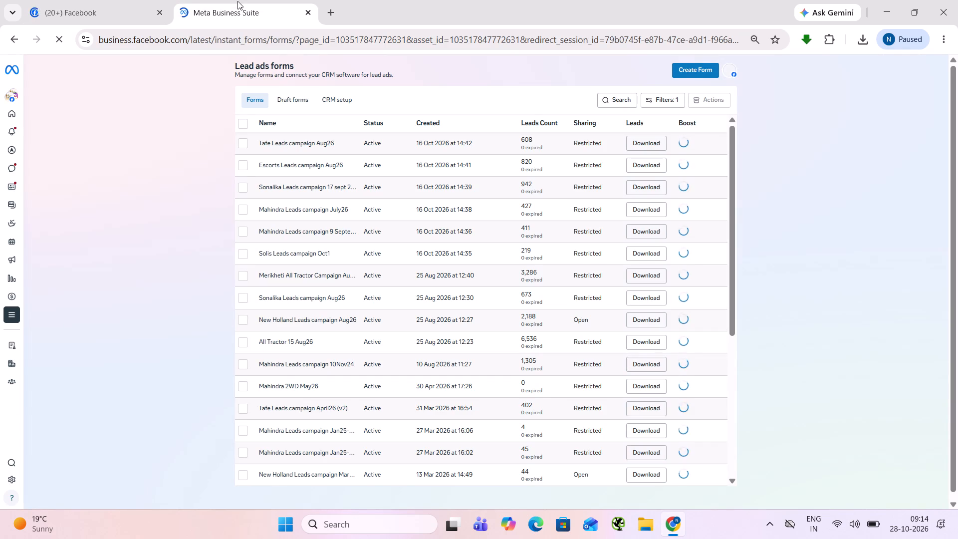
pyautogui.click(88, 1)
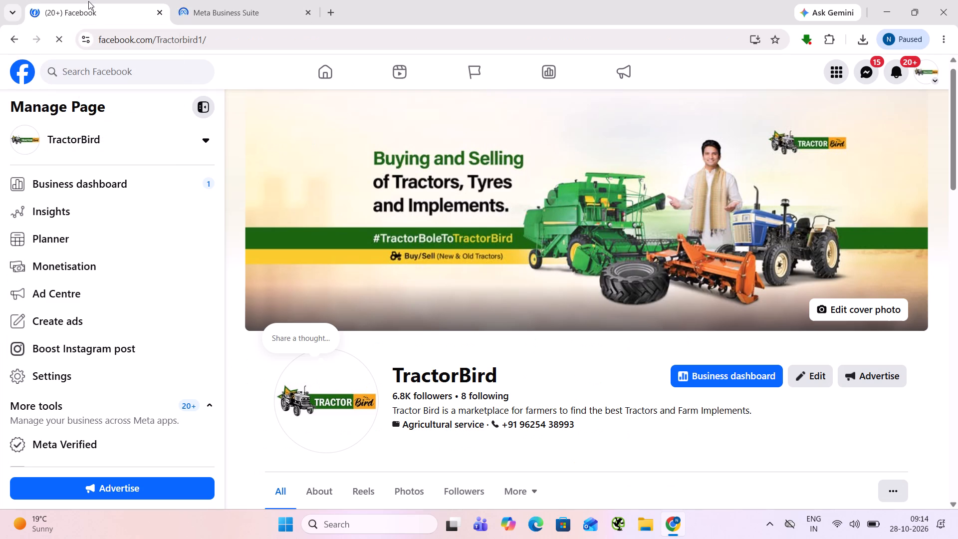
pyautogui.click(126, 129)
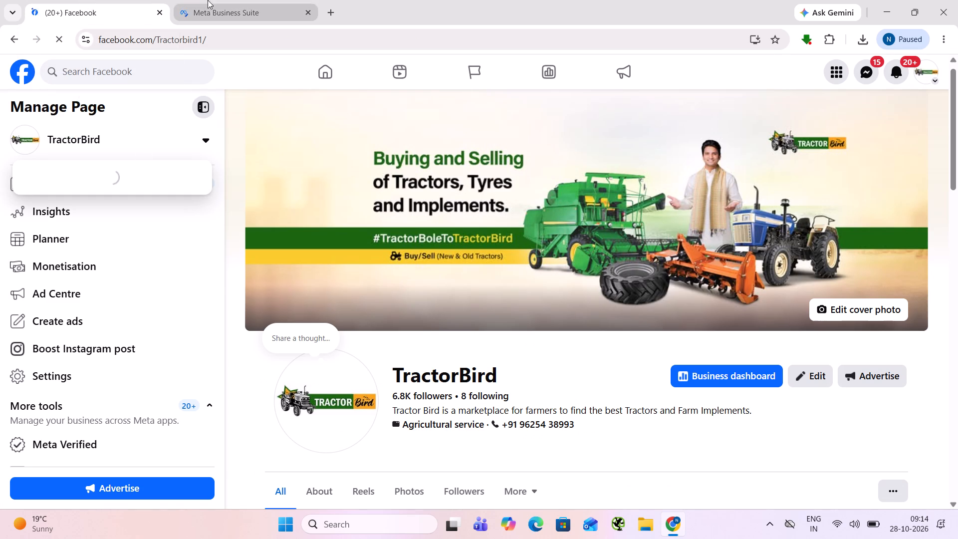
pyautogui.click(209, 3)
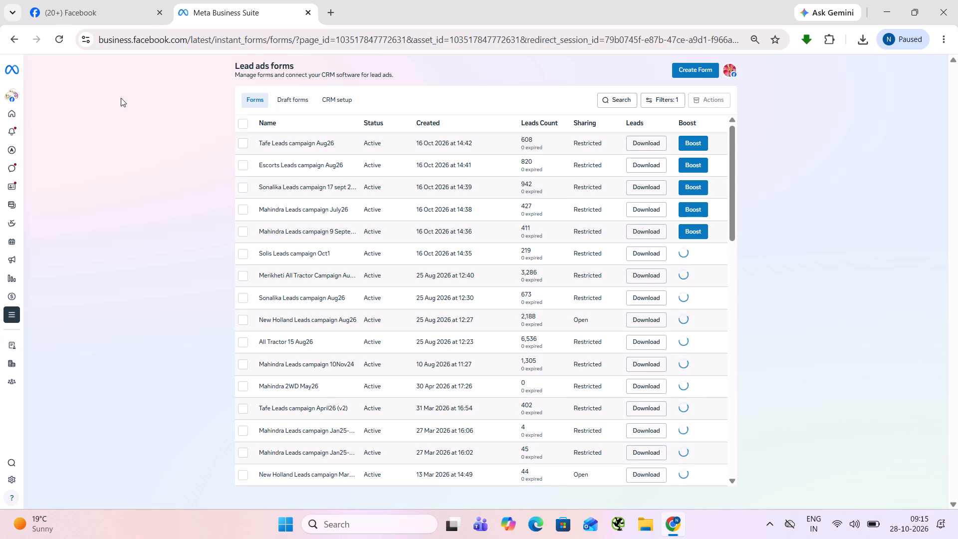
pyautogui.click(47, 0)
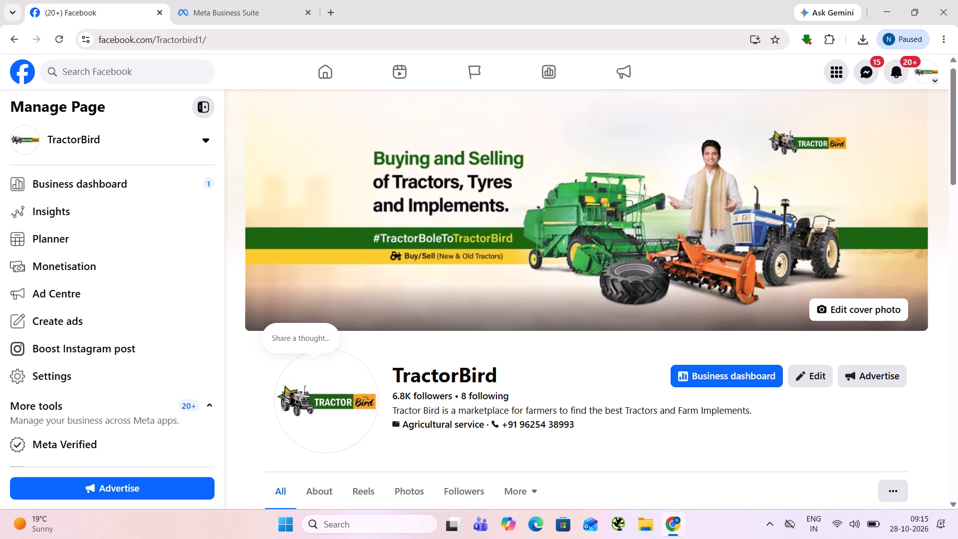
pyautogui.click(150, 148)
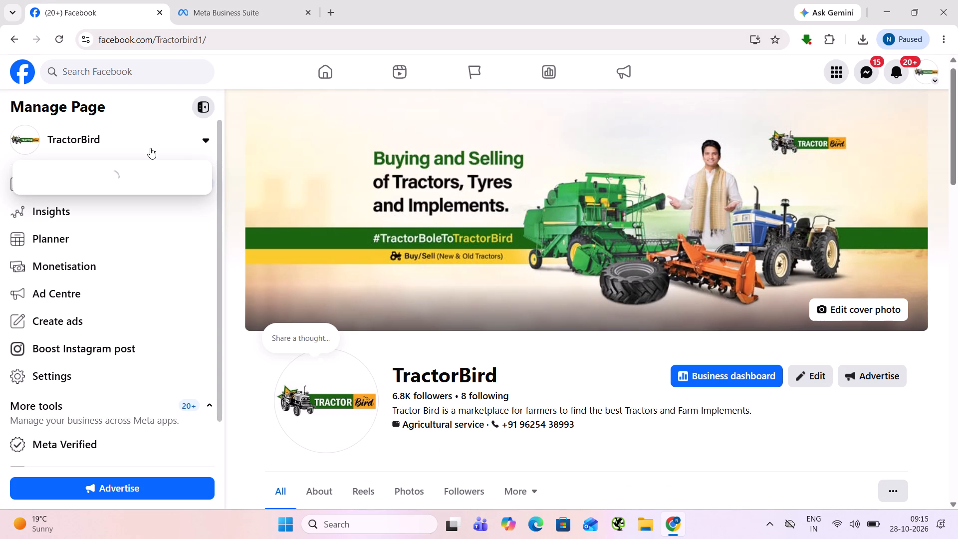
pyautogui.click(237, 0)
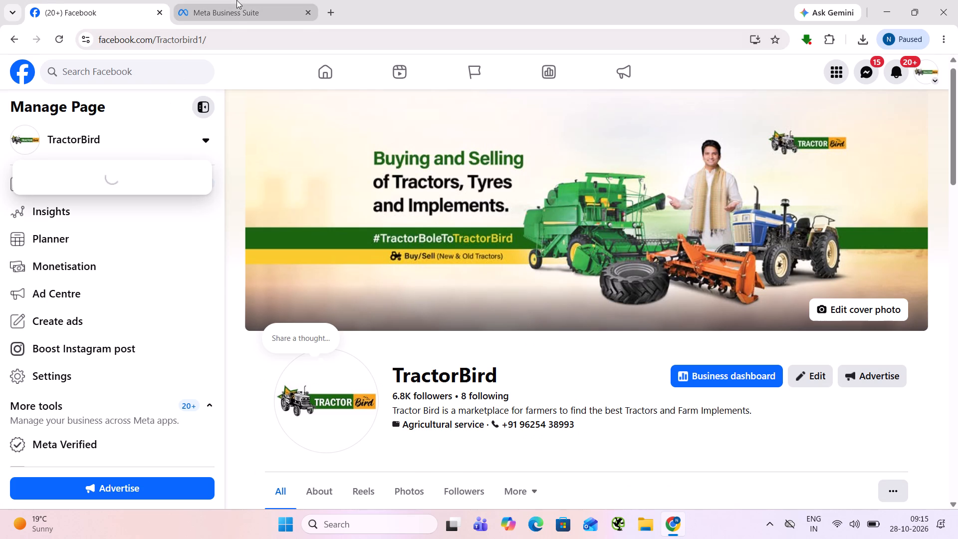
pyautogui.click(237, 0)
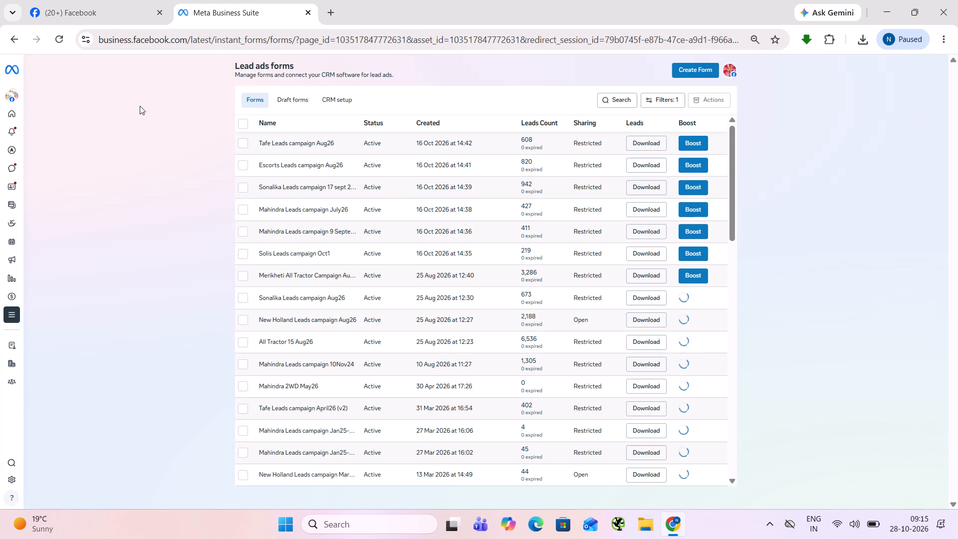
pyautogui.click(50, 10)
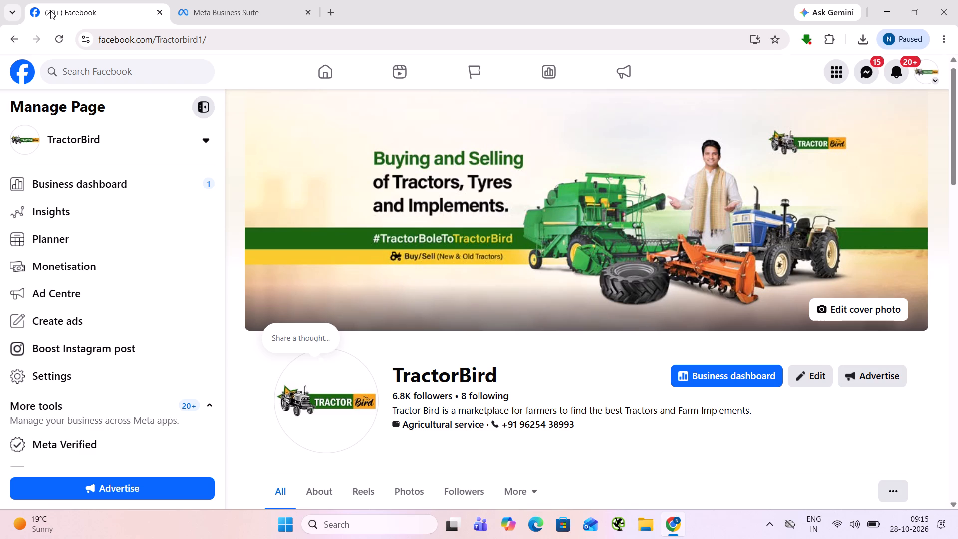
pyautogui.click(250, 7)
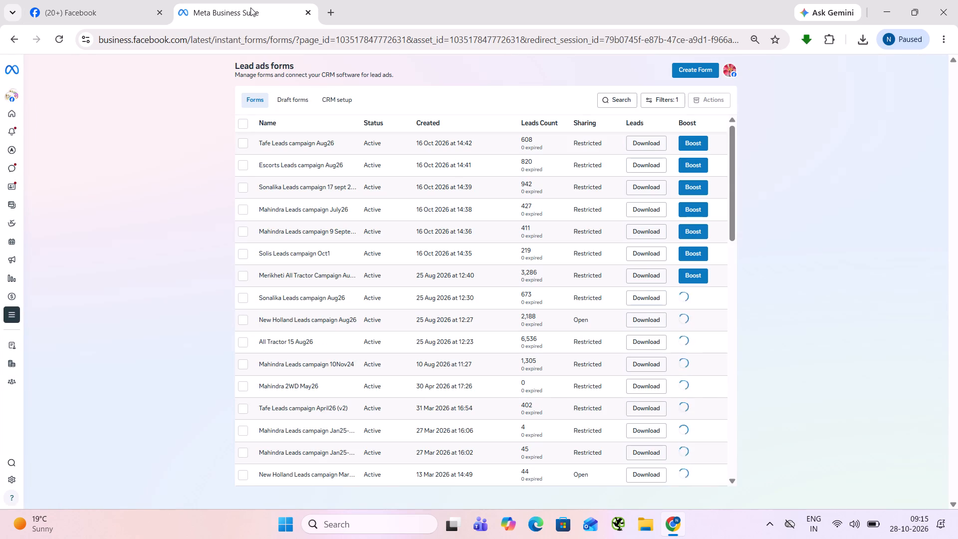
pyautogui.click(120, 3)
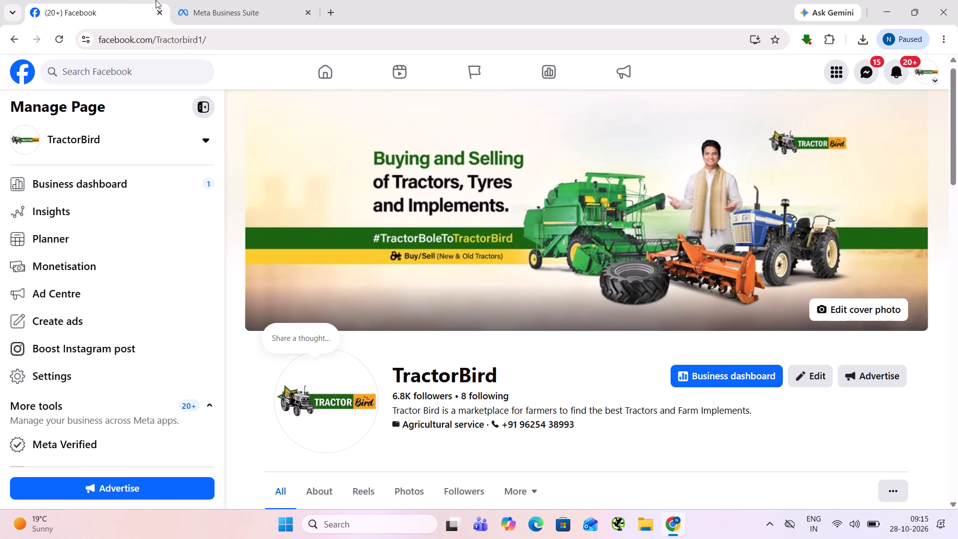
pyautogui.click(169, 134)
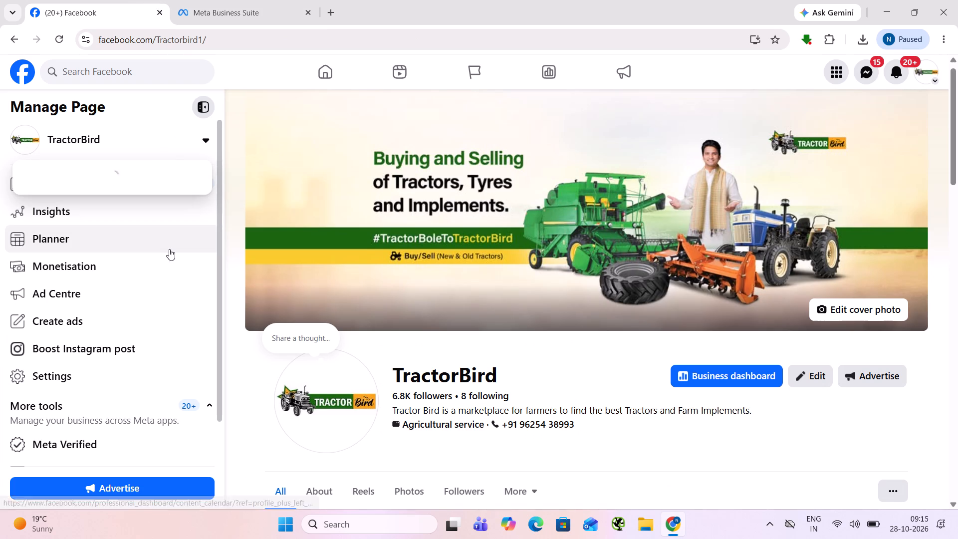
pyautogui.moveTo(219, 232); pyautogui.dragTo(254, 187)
# Open the lead download options for the Mahindra Leads campaign 9 September form.
pyautogui.click(235, 8)
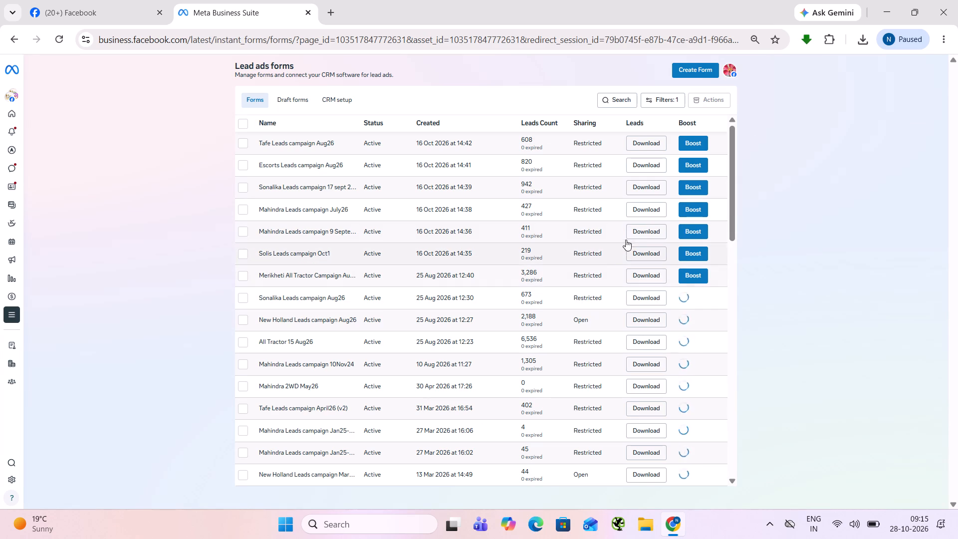
pyautogui.click(645, 226)
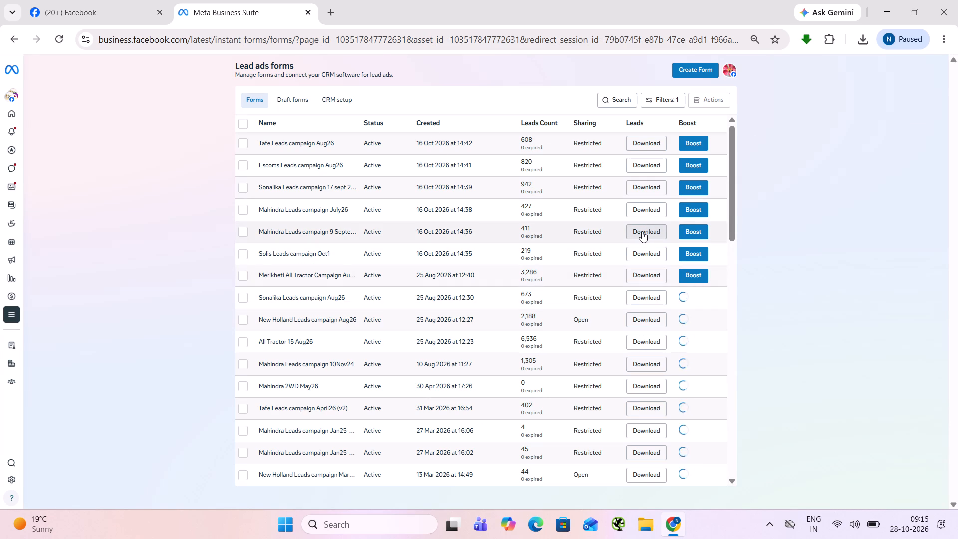
pyautogui.click(642, 231)
pyautogui.doubleClick(642, 231)
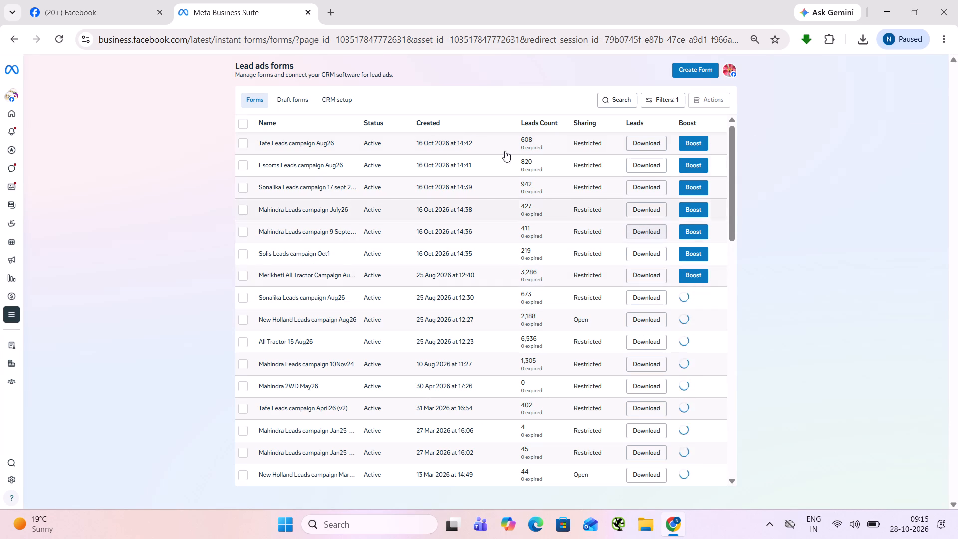
# Switch the Facebook profile from TractorBird to the MeriKheti page using the full list of profiles.
pyautogui.click(129, 18)
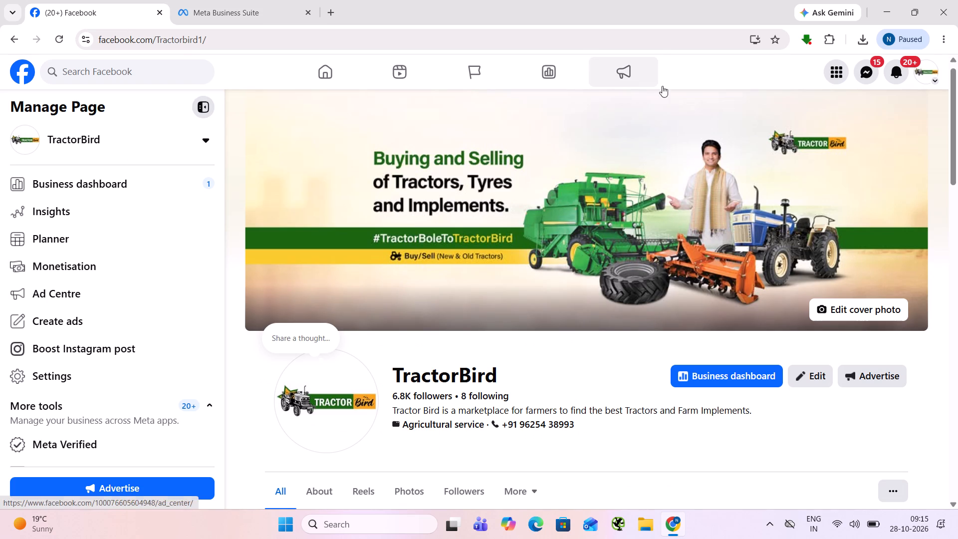
pyautogui.click(942, 76)
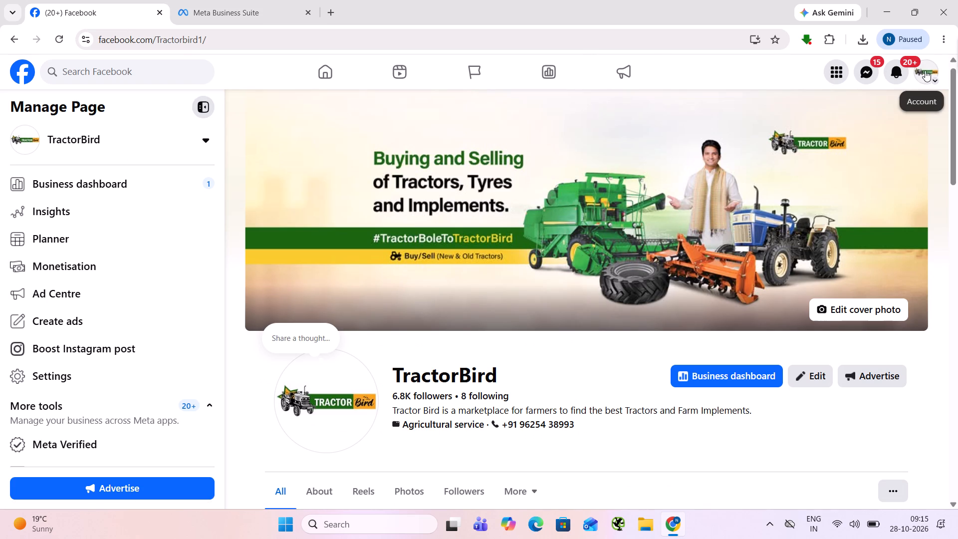
pyautogui.click(925, 70)
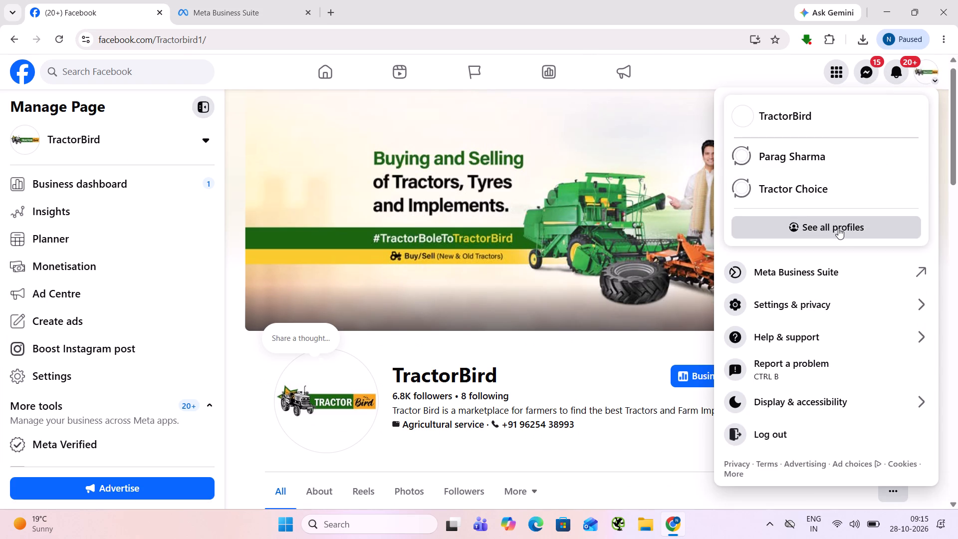
pyautogui.click(838, 228)
pyautogui.click(528, 278)
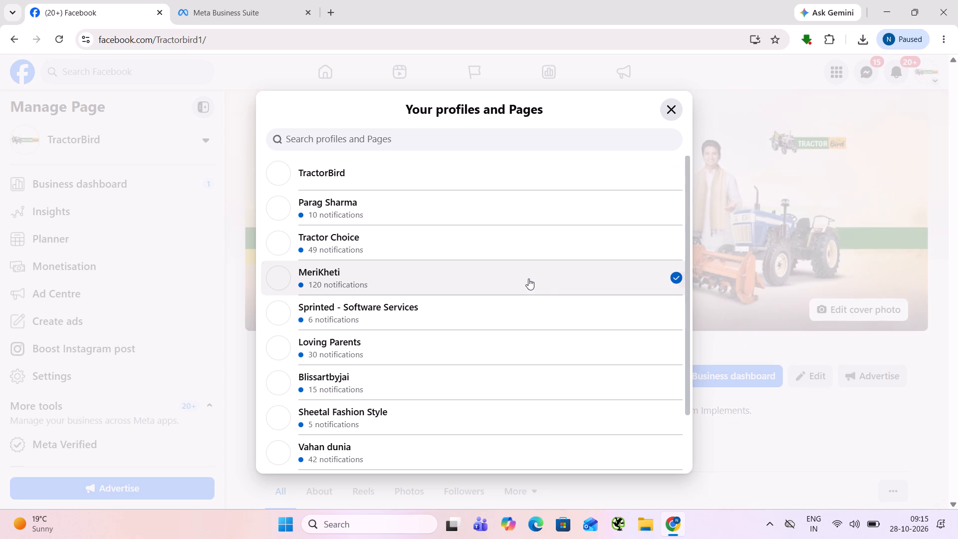
pyautogui.click(528, 278)
# Generate the Mahindra Leads campaign 9 September download file by date range, with the range set to Yesterday, 27 Oct 2026.
pyautogui.click(231, 0)
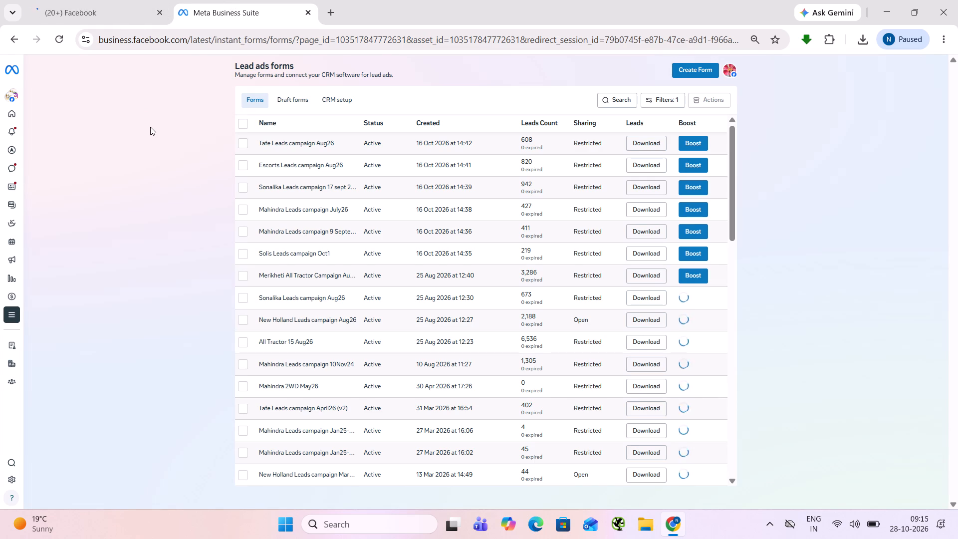
pyautogui.click(84, 8)
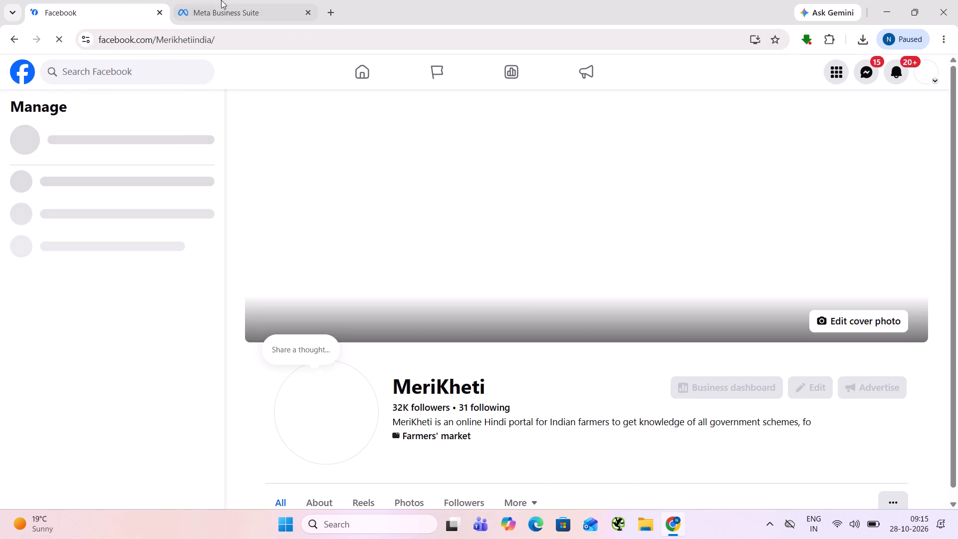
pyautogui.click(226, 3)
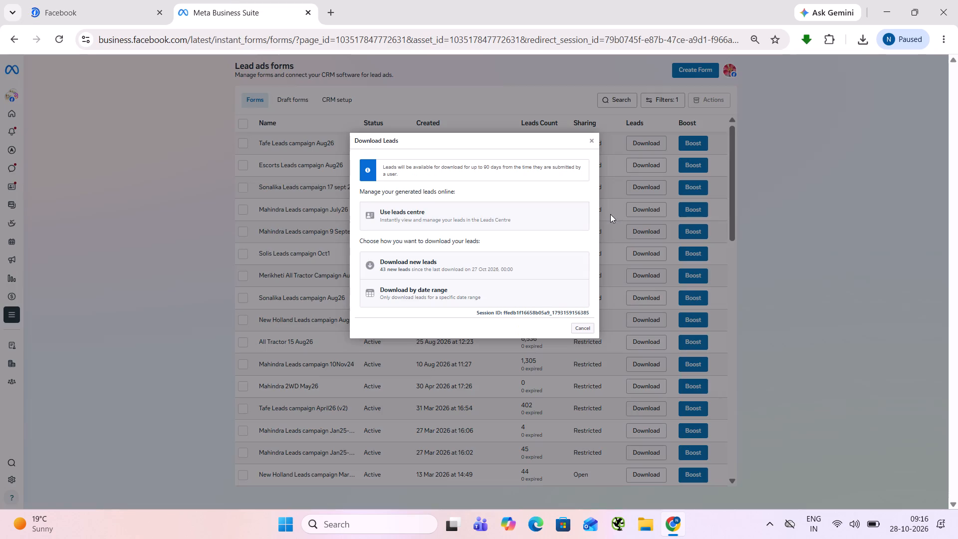
pyautogui.click(468, 304)
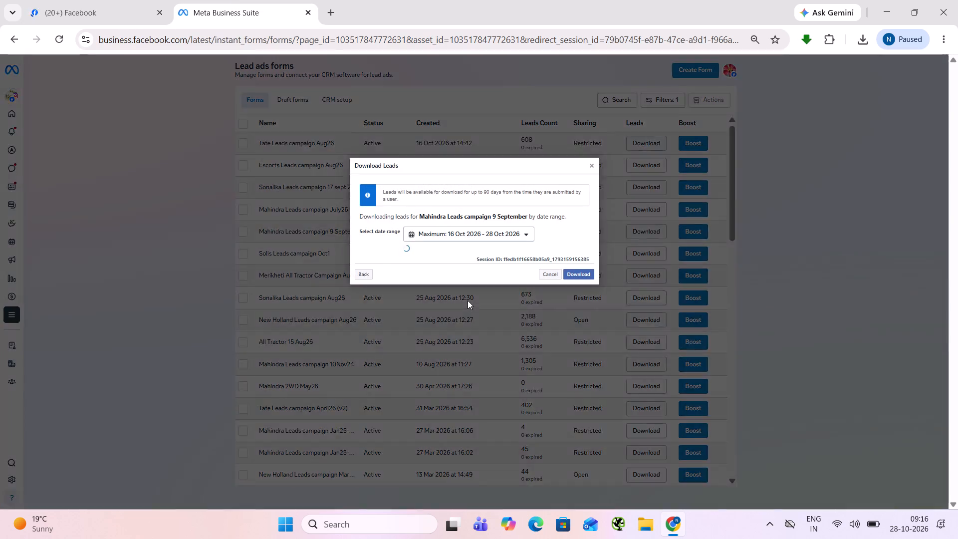
pyautogui.click(470, 227)
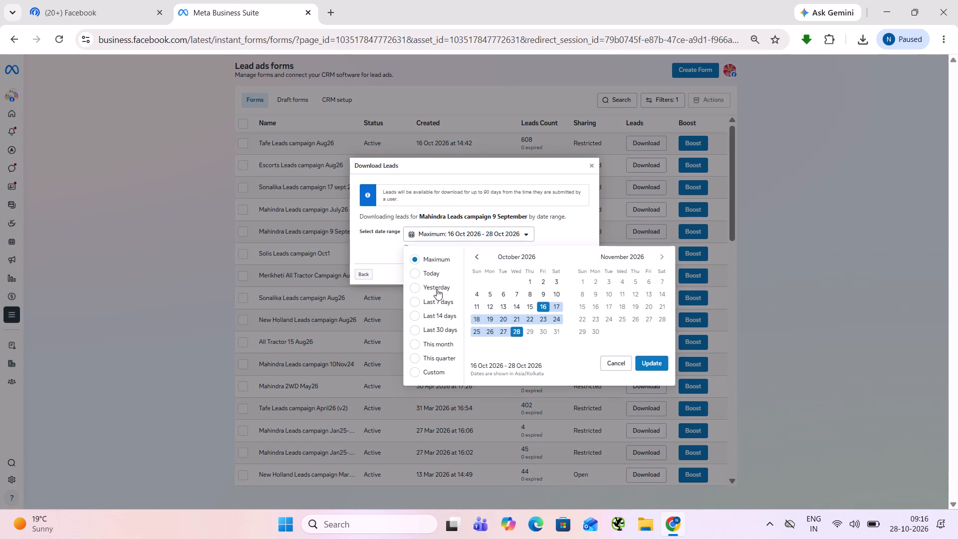
pyautogui.click(437, 285)
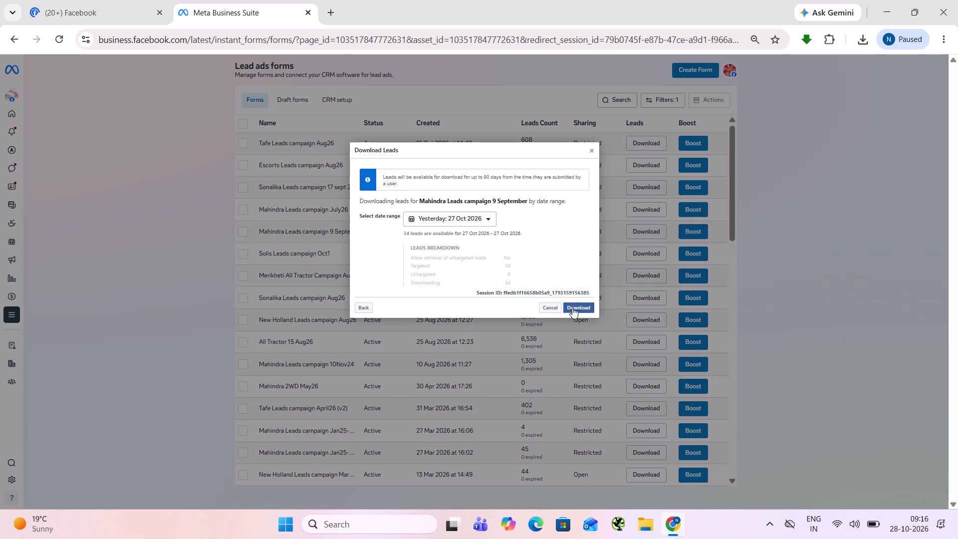
pyautogui.click(572, 299)
pyautogui.click(572, 304)
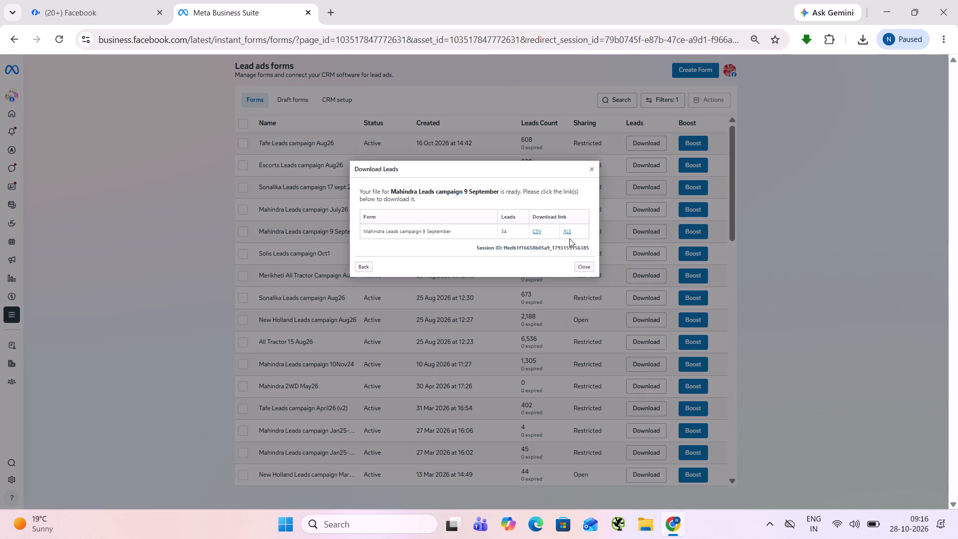
# Download the generated Mahindra Leads campaign 9 September leads file in XLS format.
pyautogui.click(567, 232)
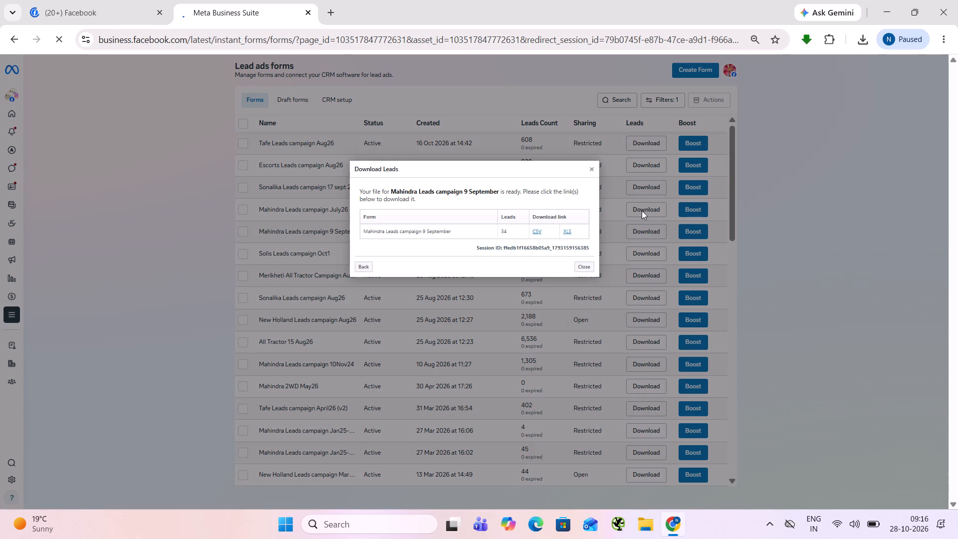
pyautogui.click(642, 211)
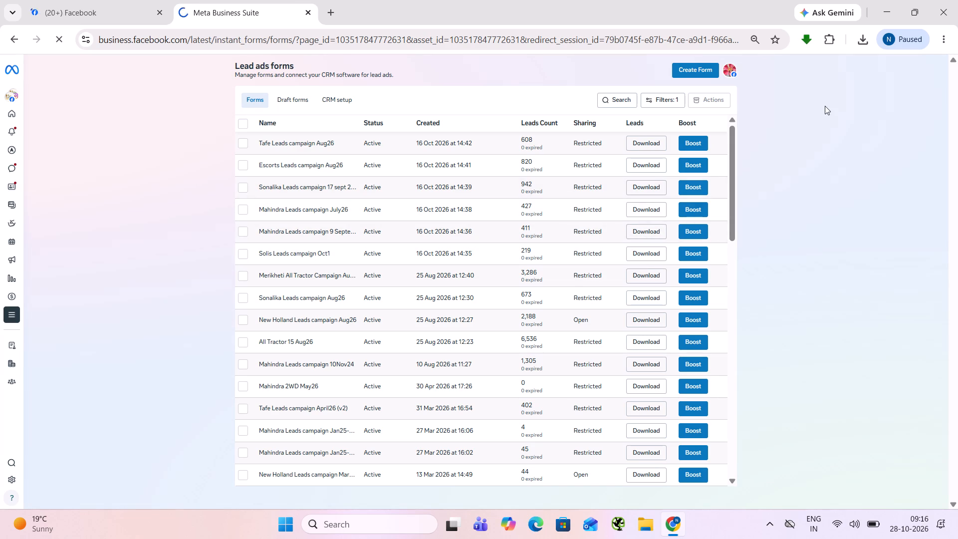
pyautogui.click(43, 0)
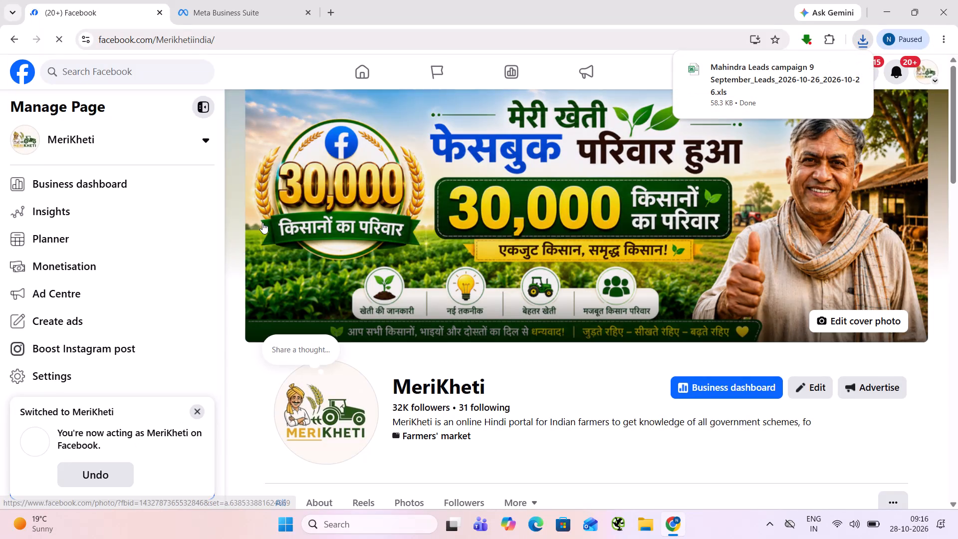
pyautogui.click(298, 3)
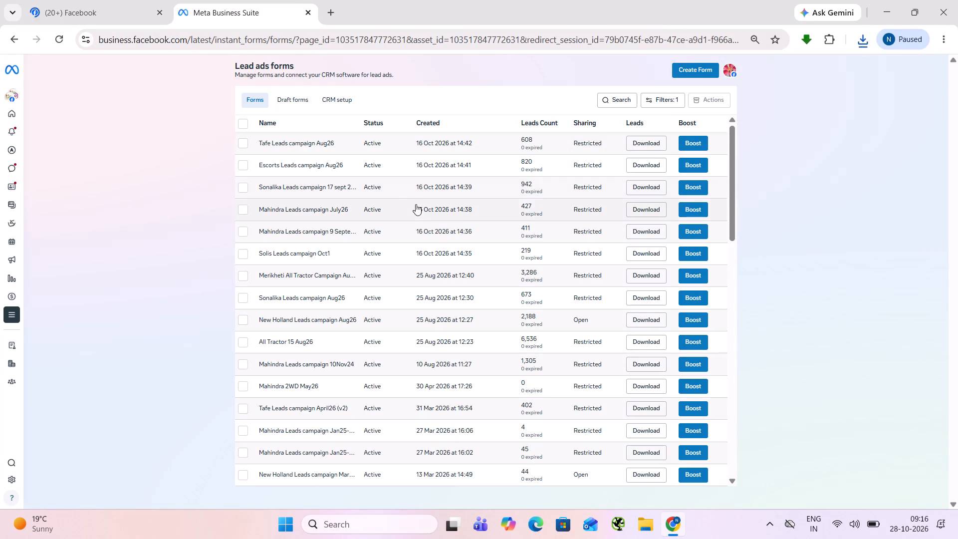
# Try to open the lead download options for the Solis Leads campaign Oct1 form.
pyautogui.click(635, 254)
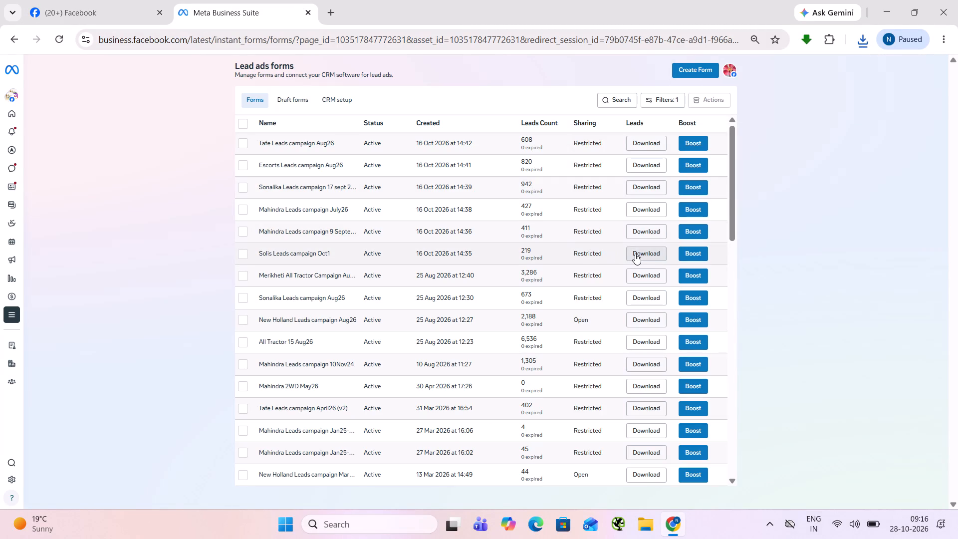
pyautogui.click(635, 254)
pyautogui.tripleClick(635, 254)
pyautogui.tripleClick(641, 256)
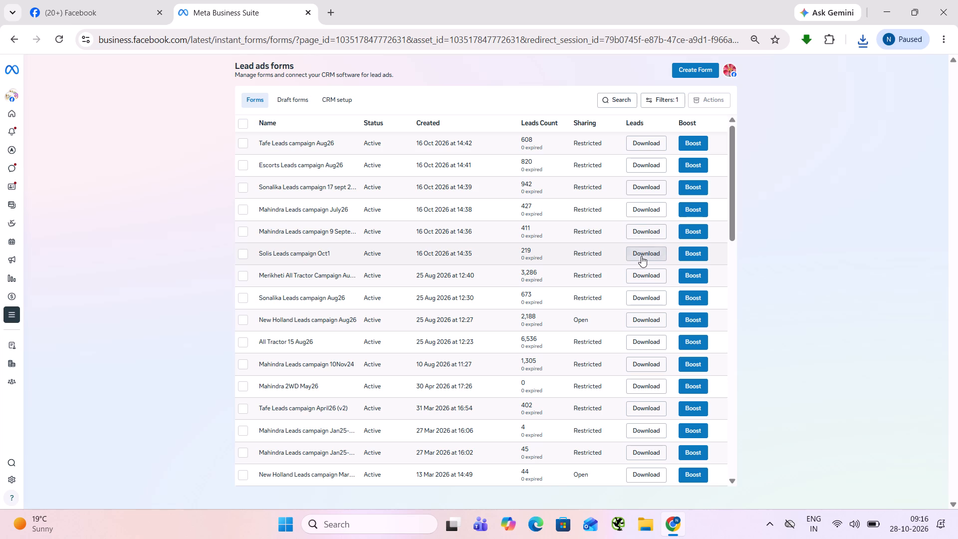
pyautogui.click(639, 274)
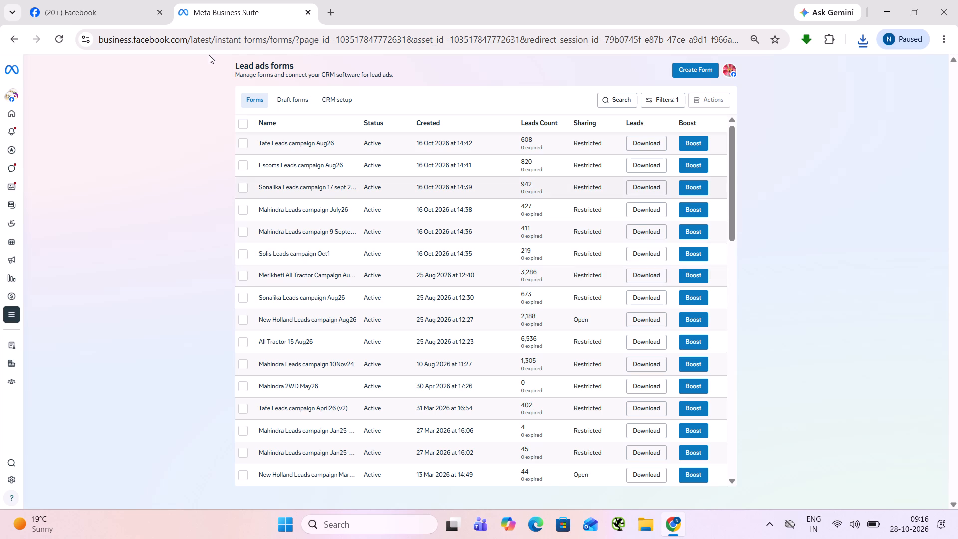
# Reload the lead ads forms list and clear the stray selection of the Sonalika Leads campaign 17 sept form.
pyautogui.click(55, 38)
pyautogui.click(395, 194)
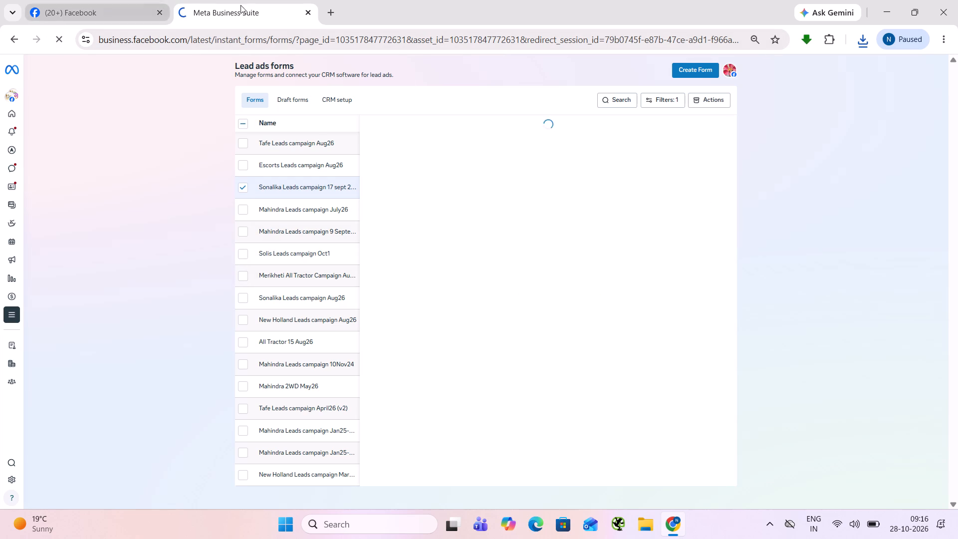
pyautogui.click(209, 263)
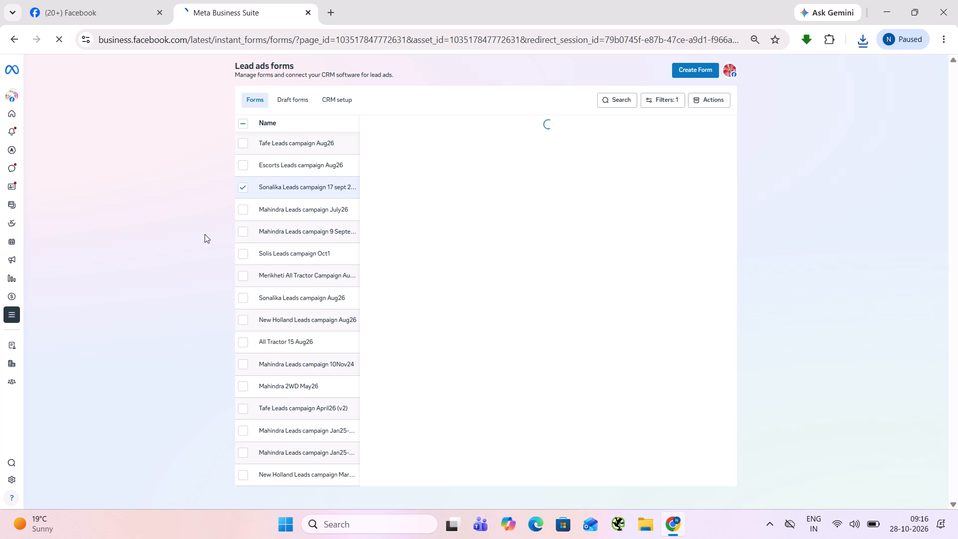
pyautogui.click(205, 234)
pyautogui.click(240, 189)
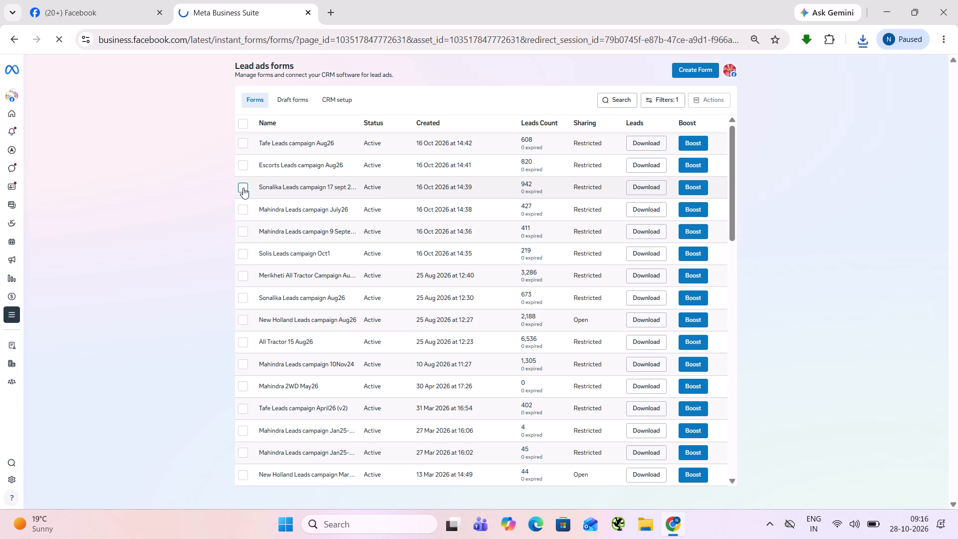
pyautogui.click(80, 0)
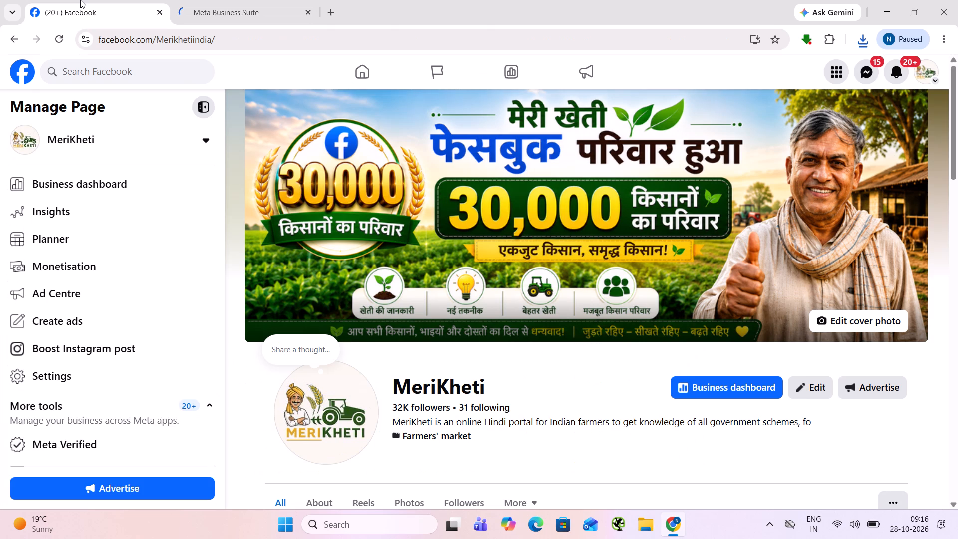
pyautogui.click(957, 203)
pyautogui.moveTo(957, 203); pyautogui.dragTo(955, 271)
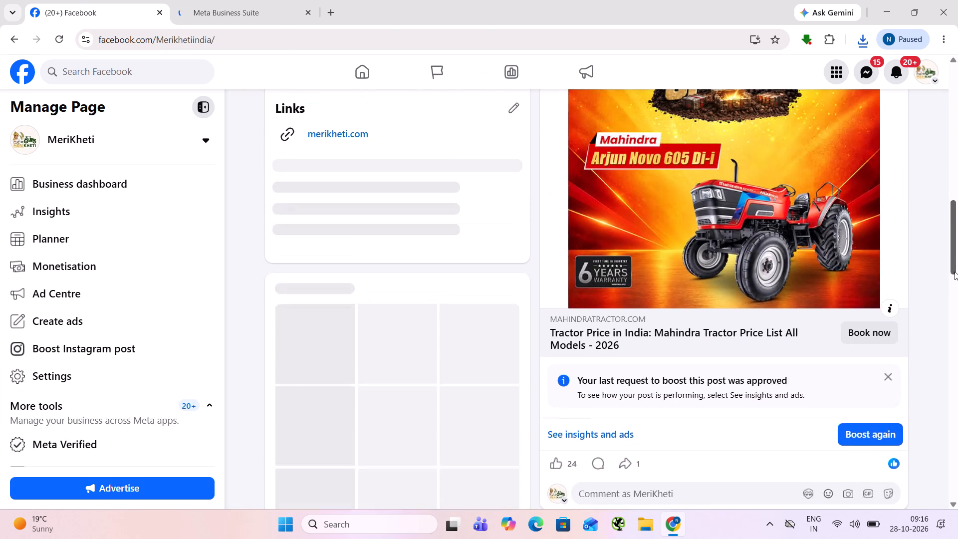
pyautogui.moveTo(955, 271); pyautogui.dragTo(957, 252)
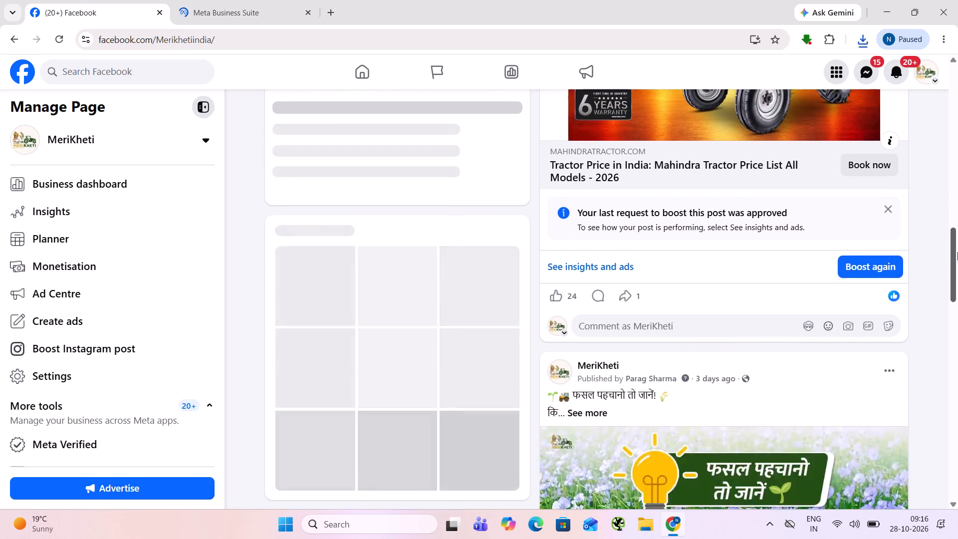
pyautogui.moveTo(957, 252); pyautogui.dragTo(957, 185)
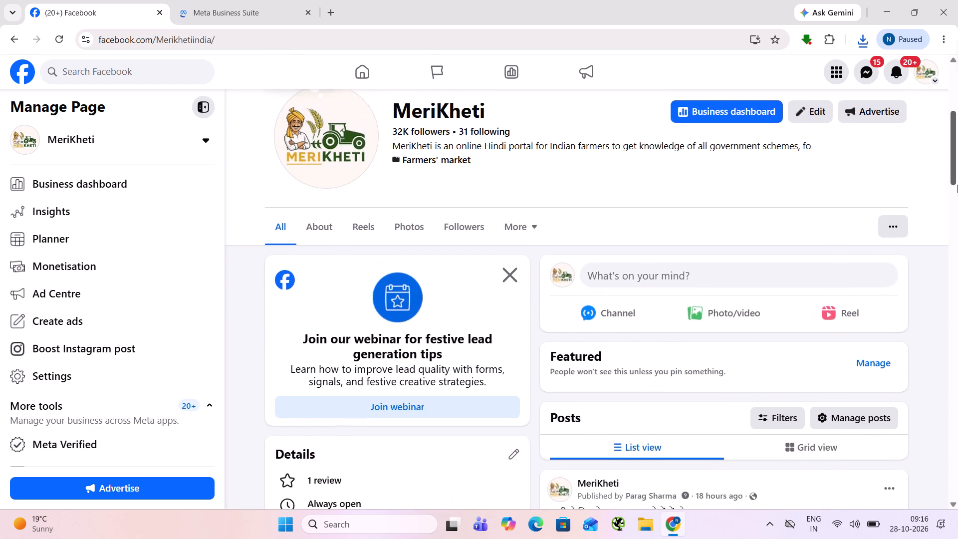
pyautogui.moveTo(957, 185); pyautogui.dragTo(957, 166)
# Request the new leads of the Solis Leads campaign Oct1 form as an XLS file and check the recent downloads.
pyautogui.click(287, 0)
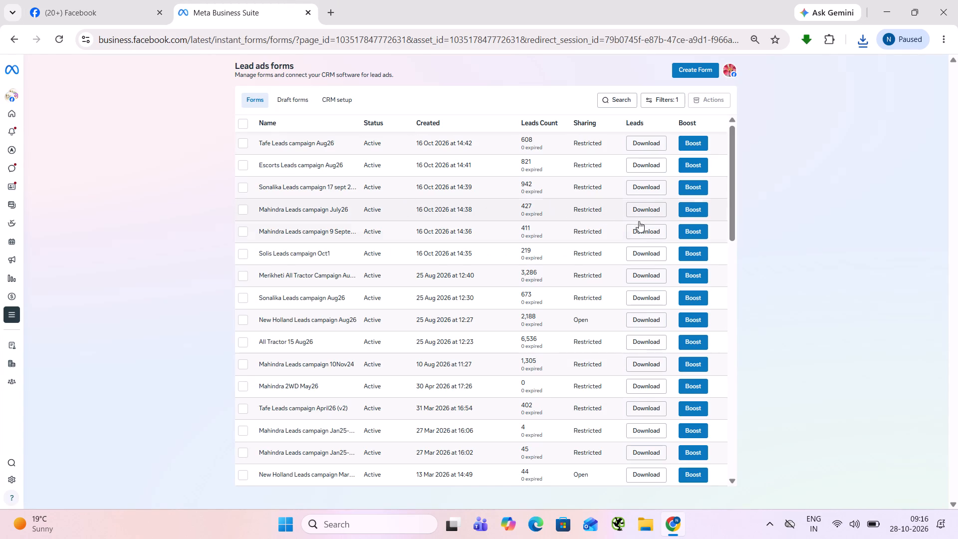
pyautogui.click(648, 253)
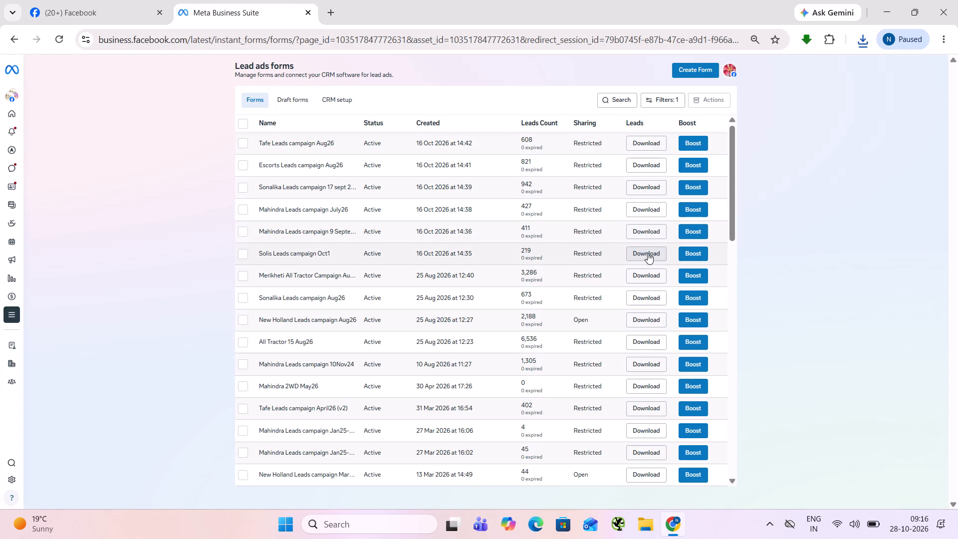
pyautogui.tripleClick(648, 253)
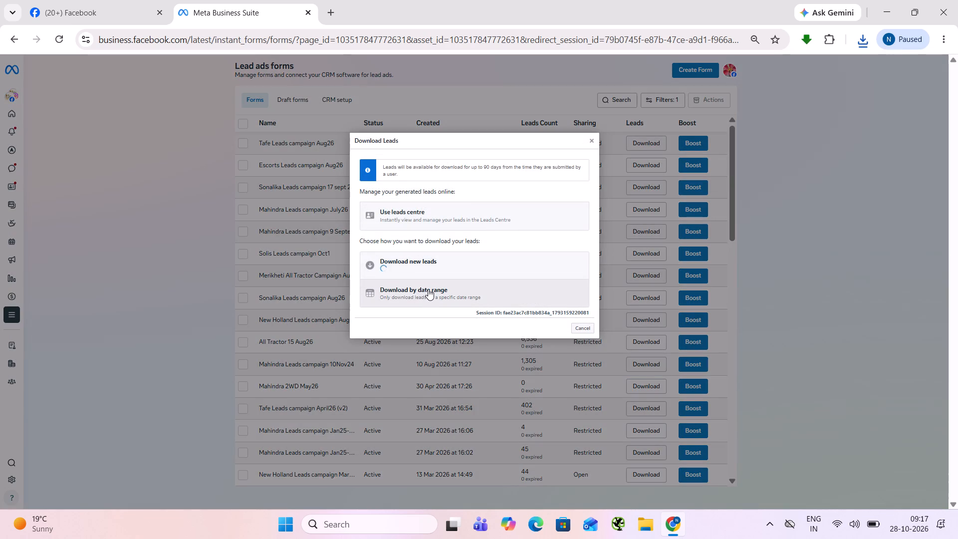
pyautogui.click(445, 266)
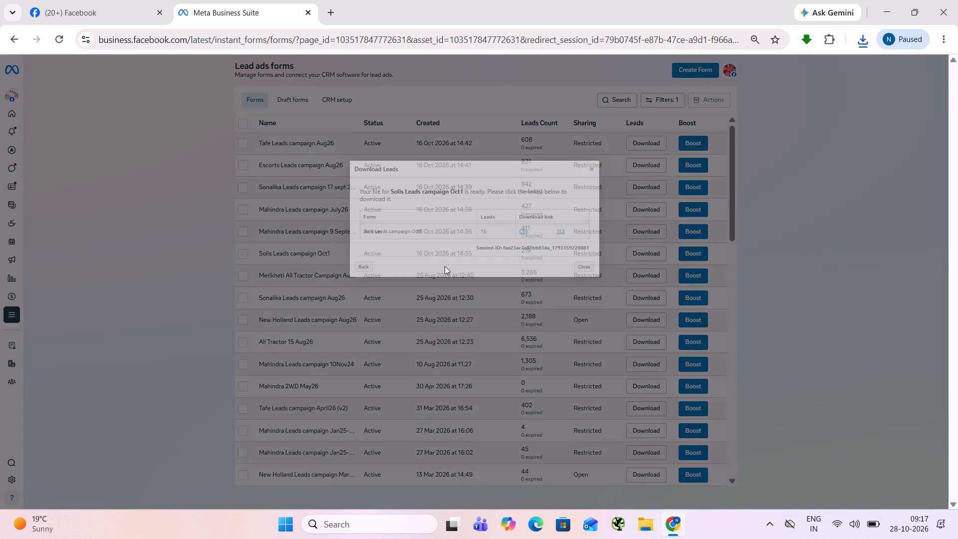
pyautogui.click(560, 230)
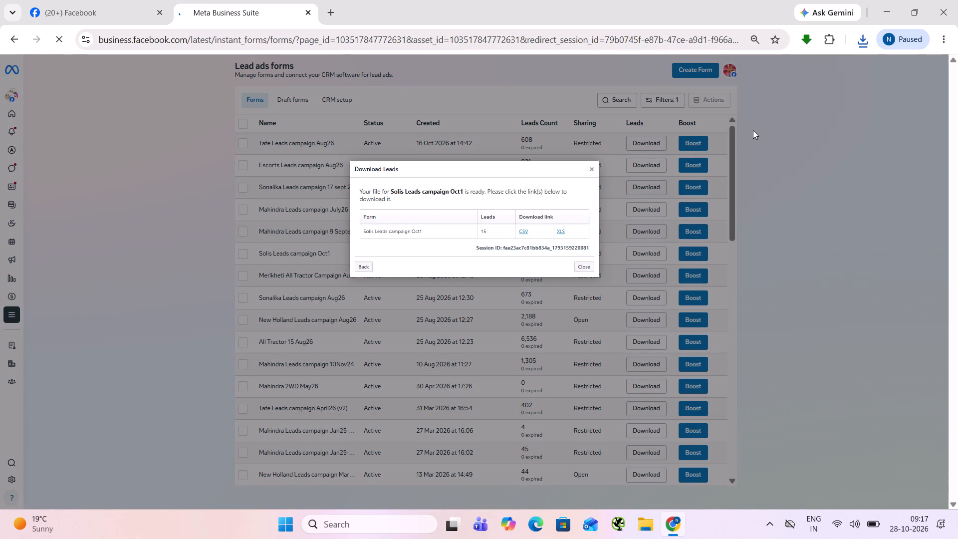
pyautogui.click(866, 39)
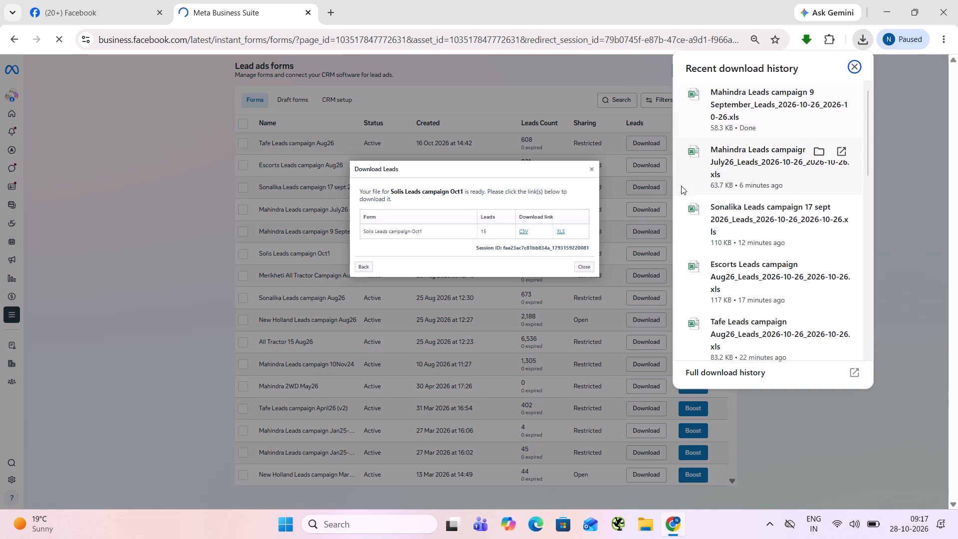
pyautogui.click(914, 248)
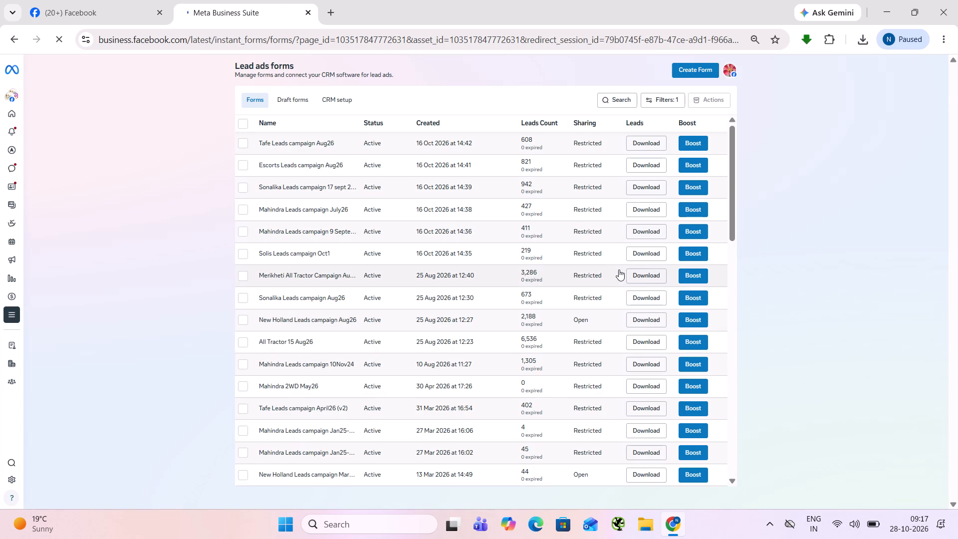
# Try to open the lead download options for the Merikheti All Tractor Campaign form.
pyautogui.click(644, 274)
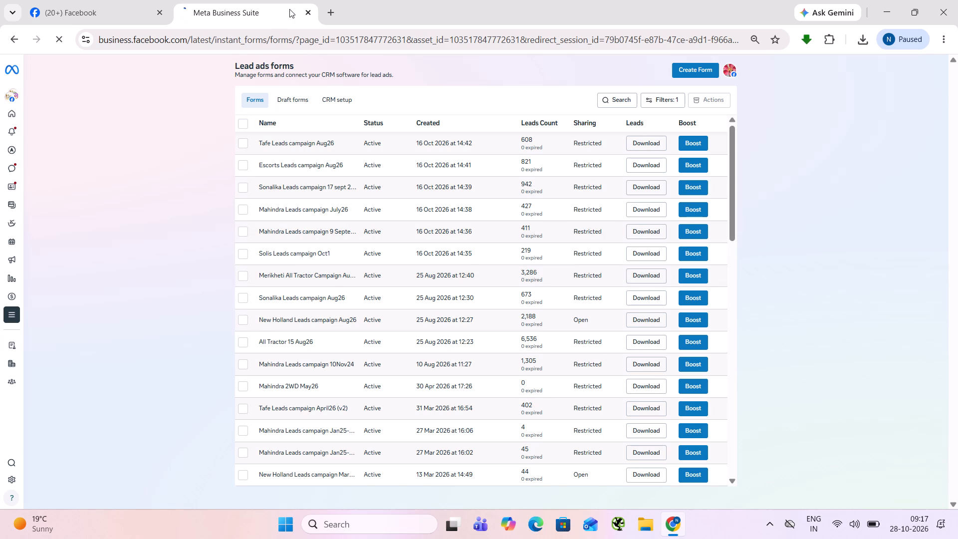
pyautogui.click(106, 0)
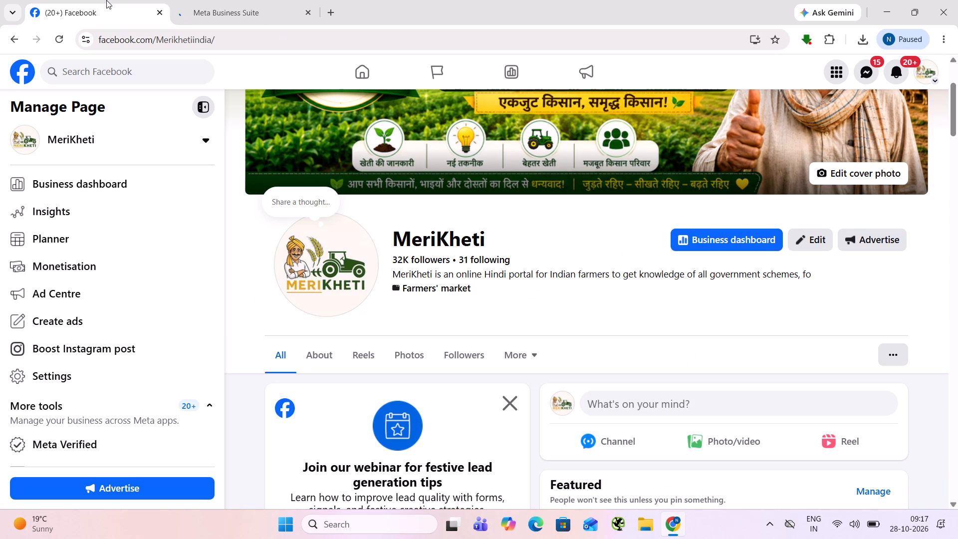
pyautogui.click(203, 1)
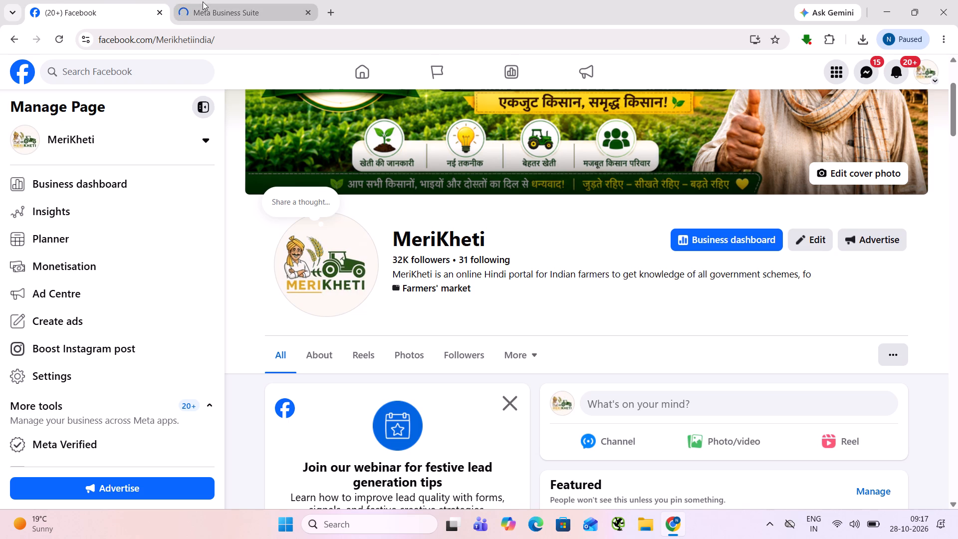
# Open the downloaded Mahindra Leads campaign 9 September leads file in Excel.
pyautogui.click(862, 39)
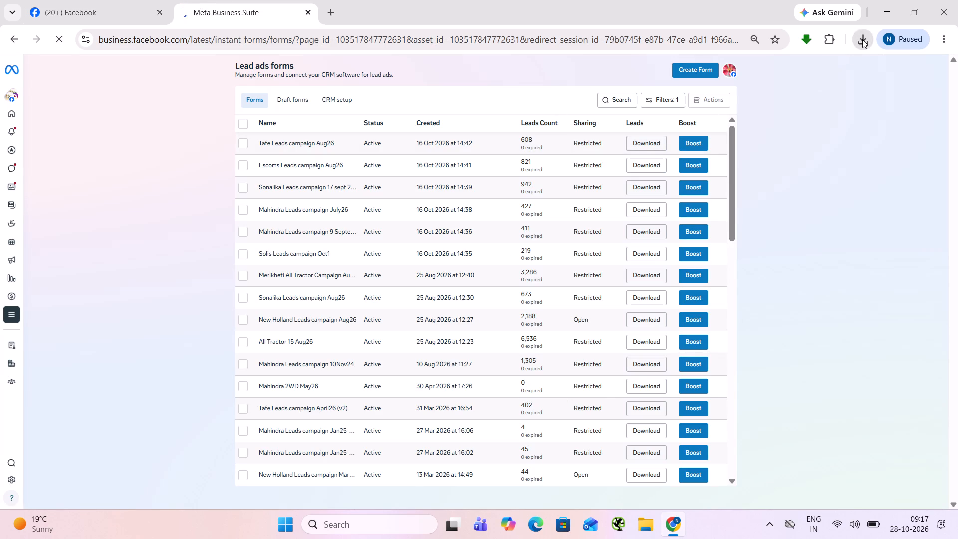
pyautogui.click(846, 87)
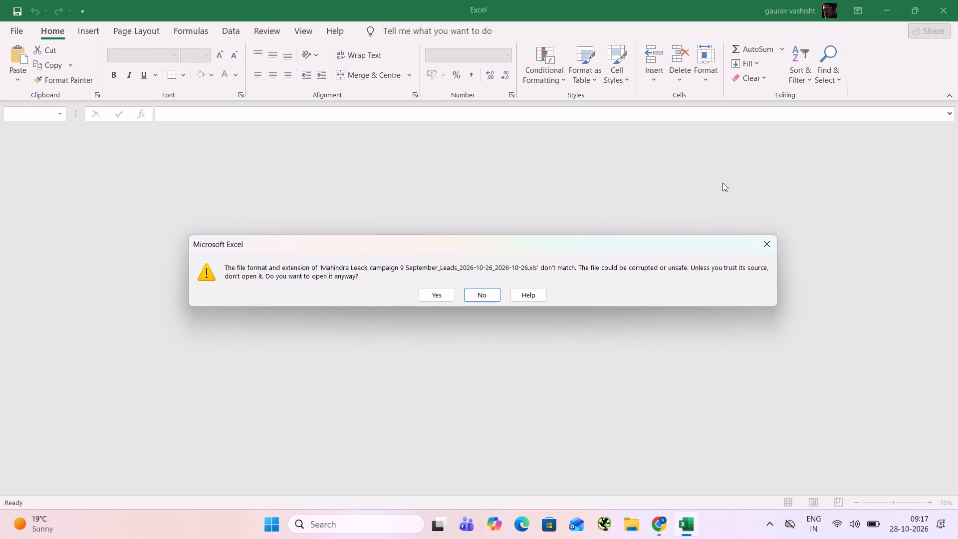
pyautogui.click(434, 300)
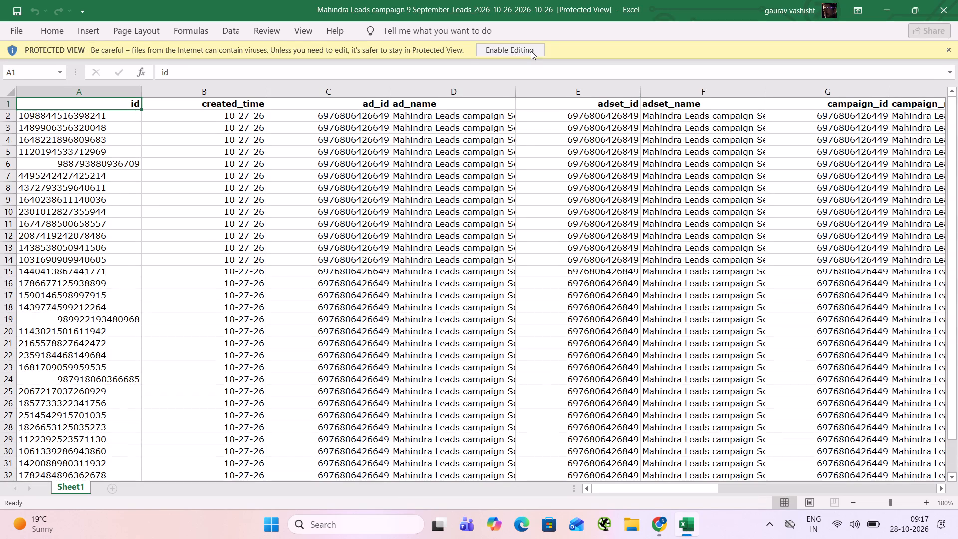
# Enable editing in the Mahindra Leads campaign 9 September workbook and go to the first entry of its state column.
pyautogui.click(530, 51)
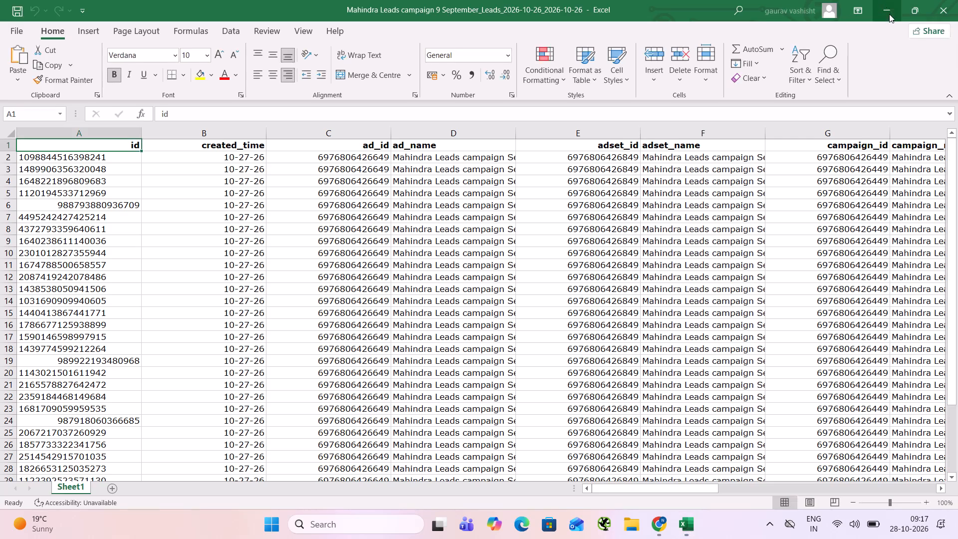
pyautogui.click(889, 12)
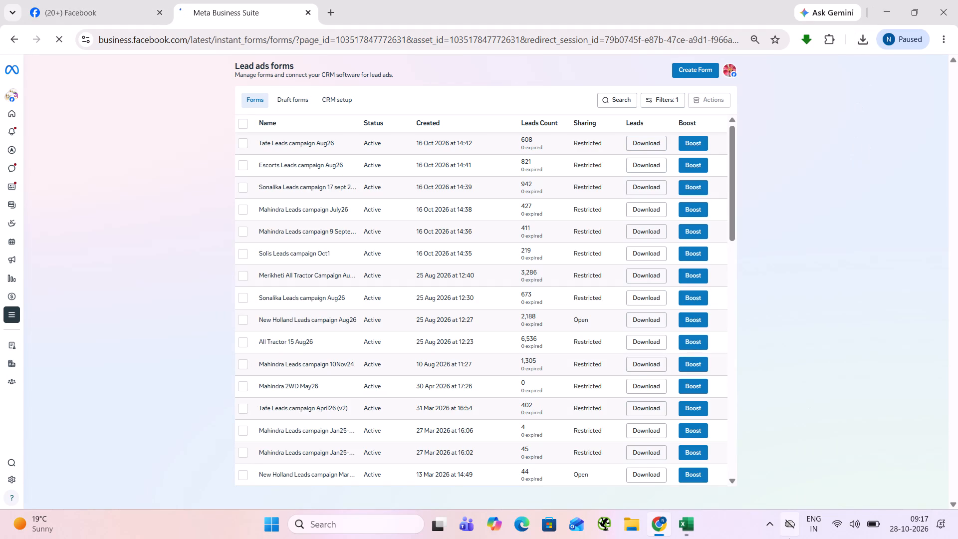
pyautogui.click(684, 529)
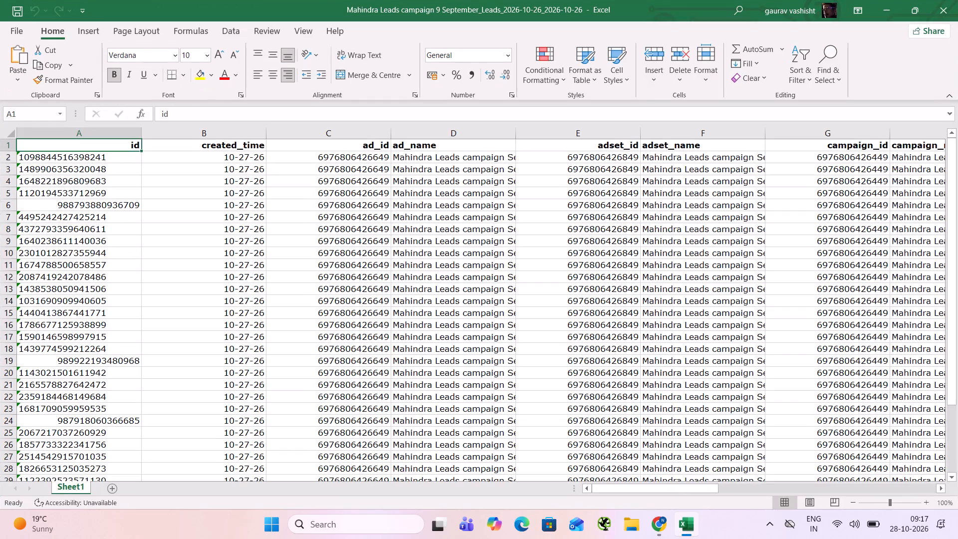
pyautogui.hotkey('ctrl', 'Right')
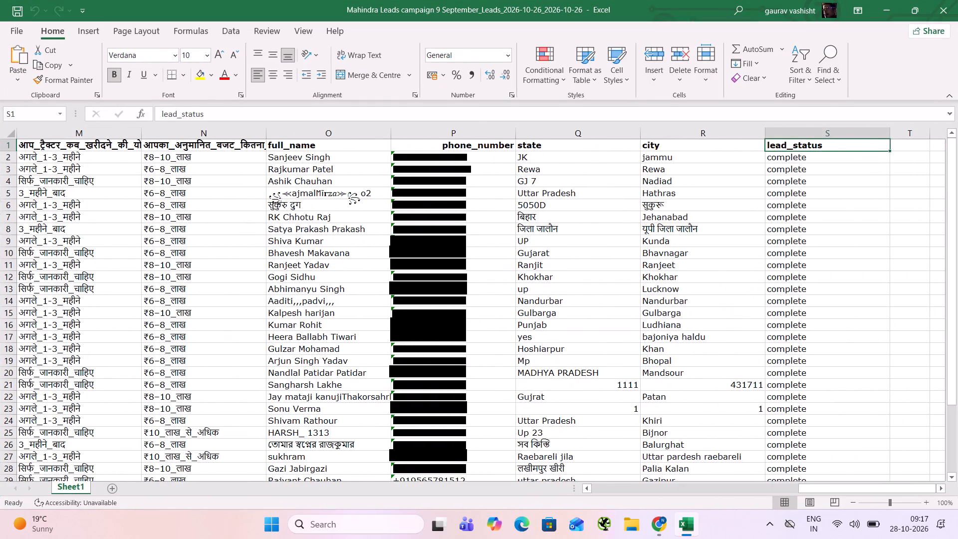
pyautogui.click(612, 135)
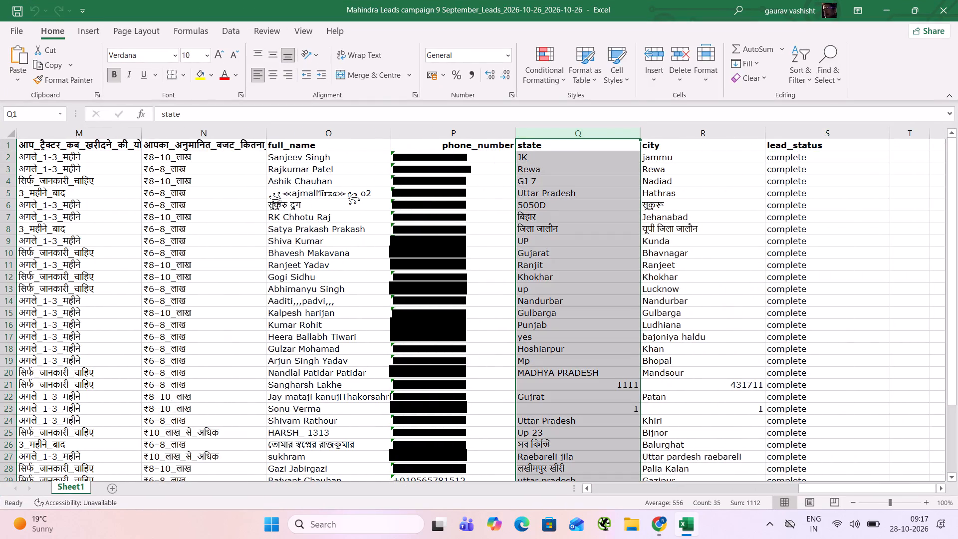
pyautogui.click(599, 160)
# Switch to Chrome and download the new leads of Merikheti All Tractor Campaign Aug26 as XLS.
pyautogui.click(890, 0)
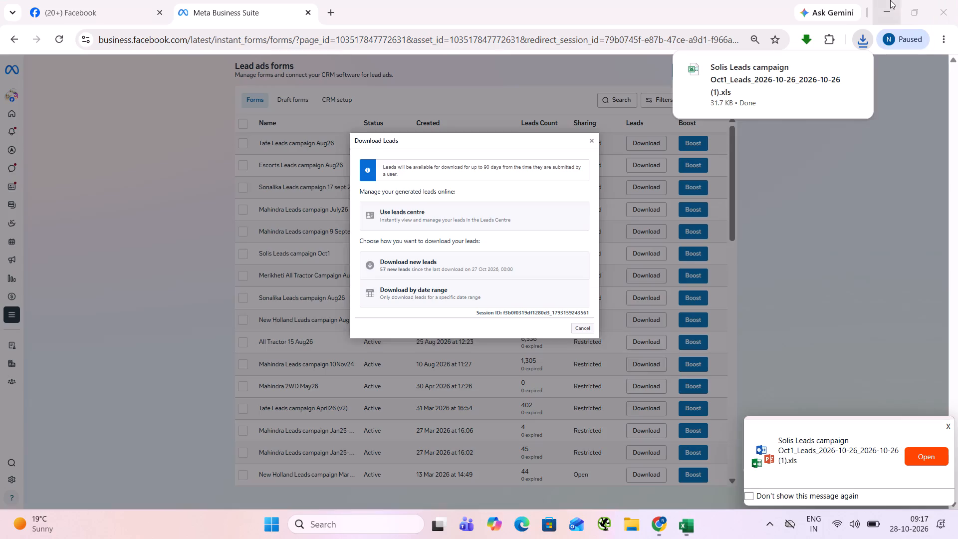
pyautogui.click(601, 278)
pyautogui.click(642, 271)
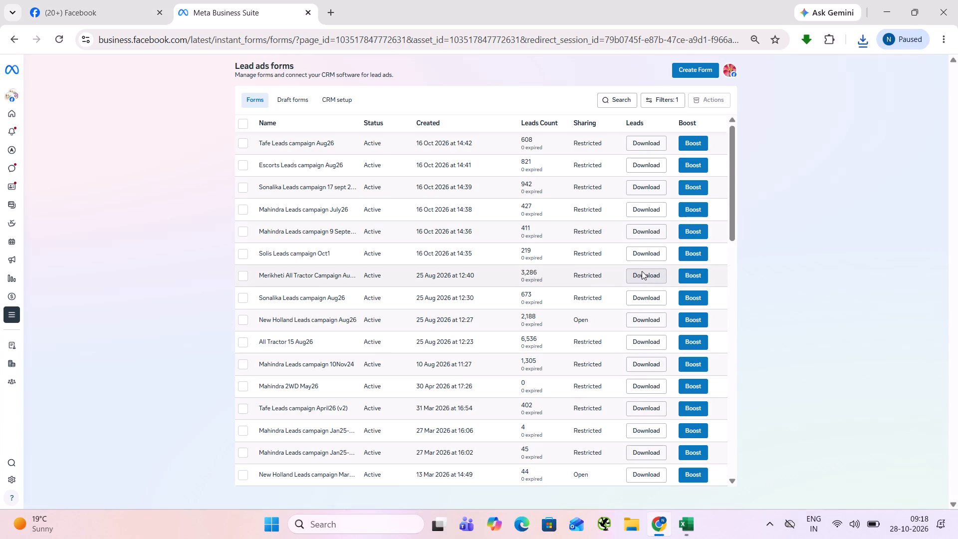
pyautogui.click(461, 258)
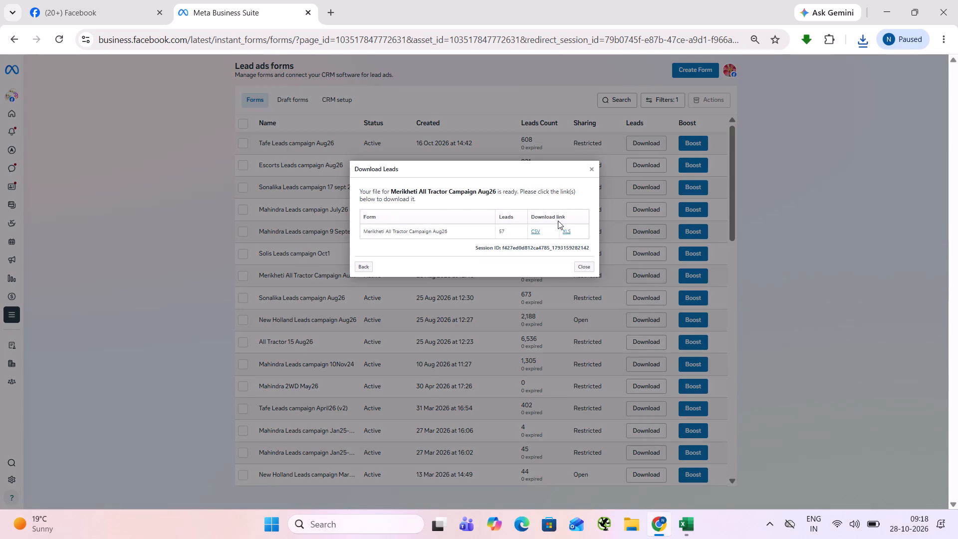
pyautogui.click(567, 230)
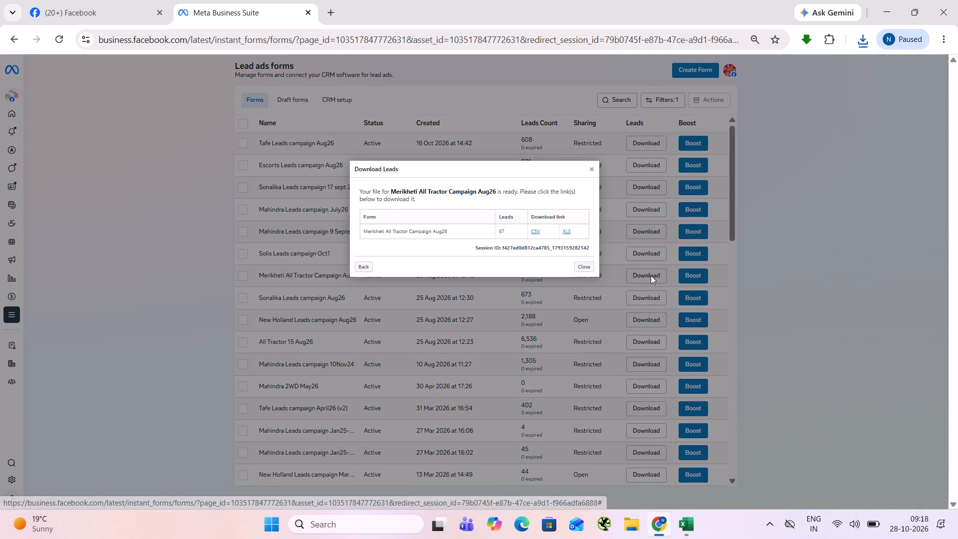
# Download the new leads of New Holland Leads campaign Aug26 as XLS.
pyautogui.doubleClick(643, 319)
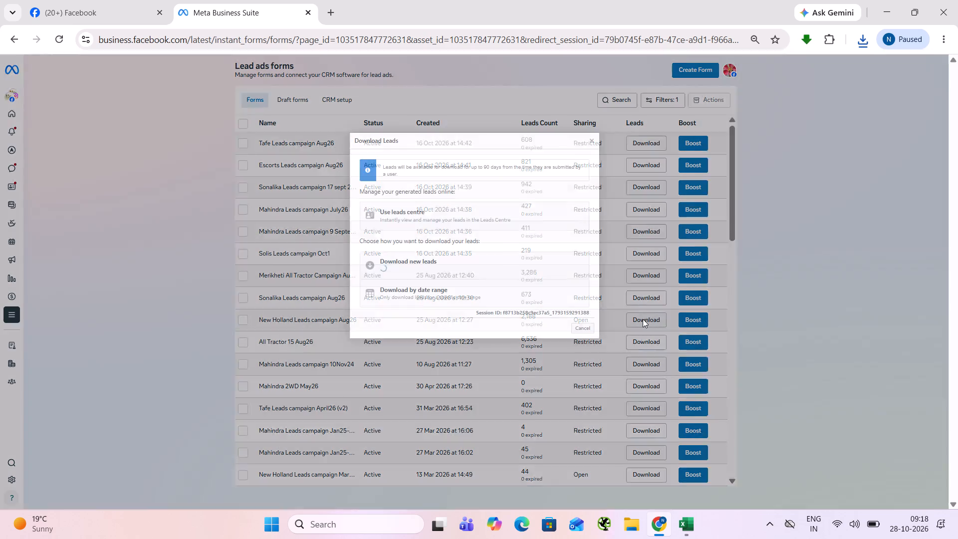
pyautogui.click(461, 276)
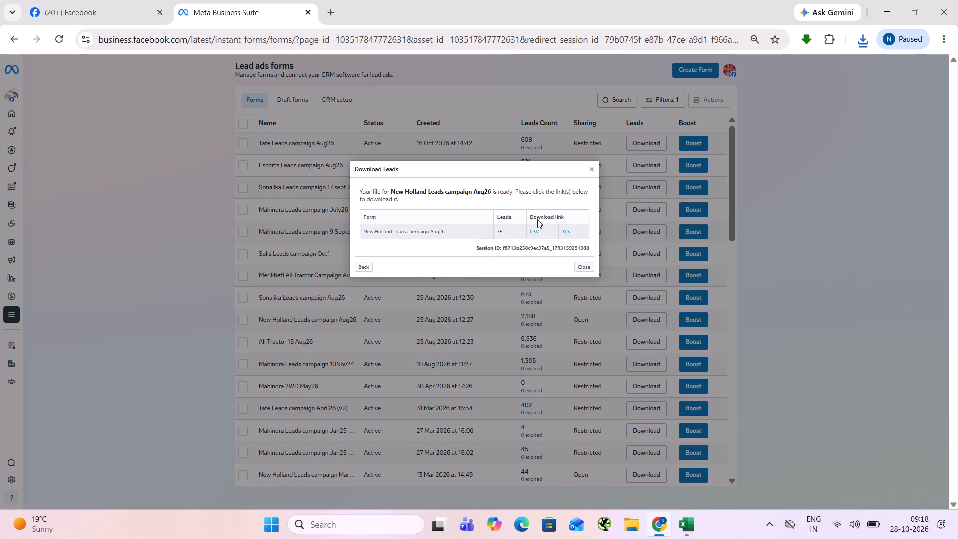
pyautogui.click(568, 231)
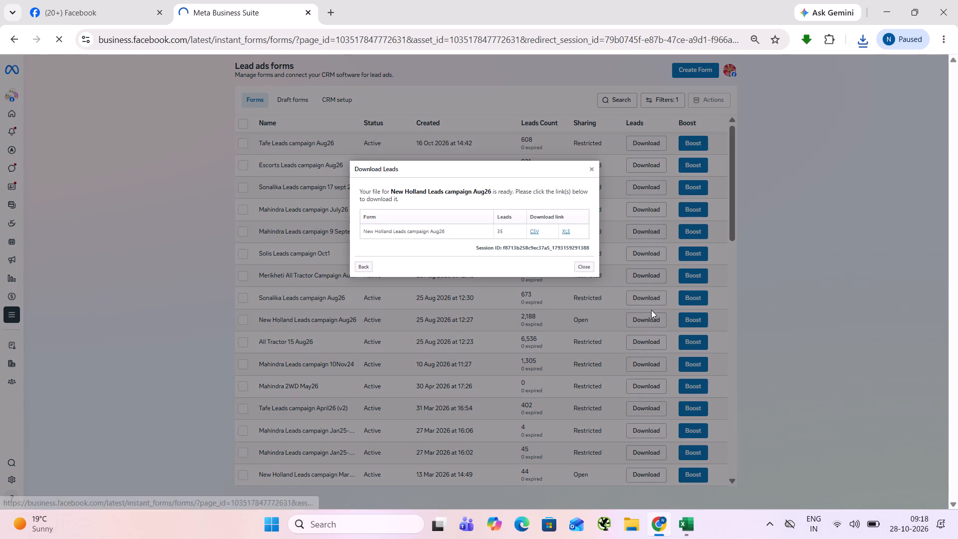
# Download the new leads of All Tractor 15 Aug26 as XLS and check the recent downloads.
pyautogui.click(641, 345)
pyautogui.click(641, 345)
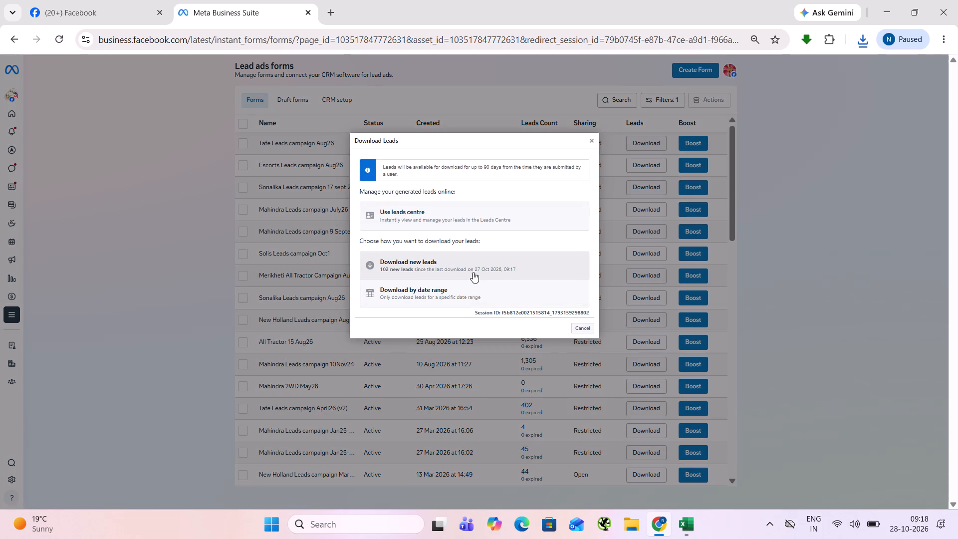
pyautogui.click(442, 264)
pyautogui.click(556, 225)
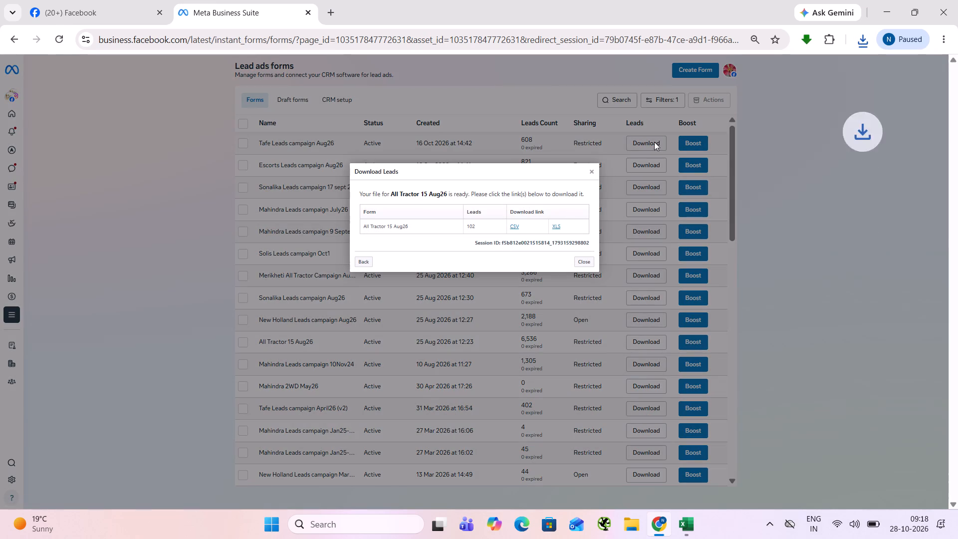
pyautogui.click(859, 37)
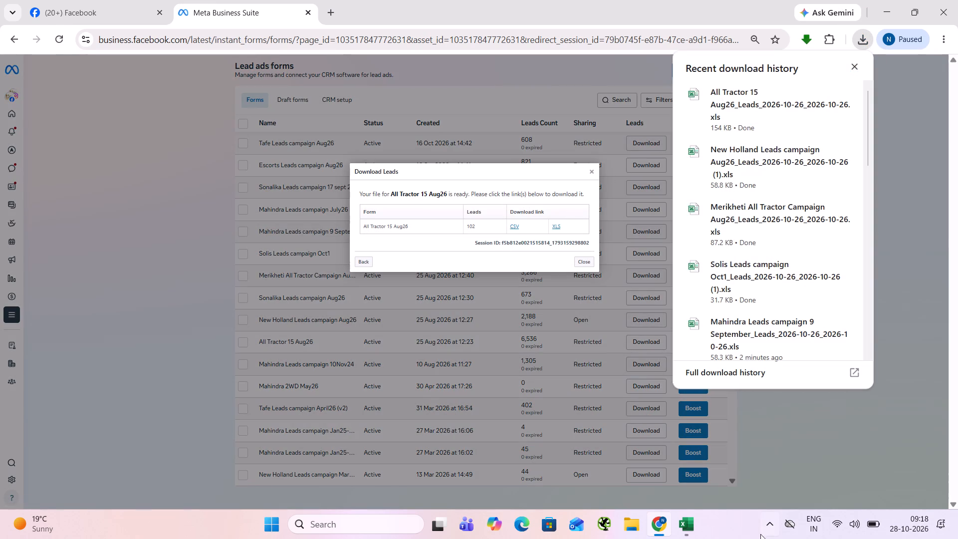
# In the Mahindra 9 September workbook in Excel, set row 2's state to Jammu And Kashmir.
pyautogui.click(689, 527)
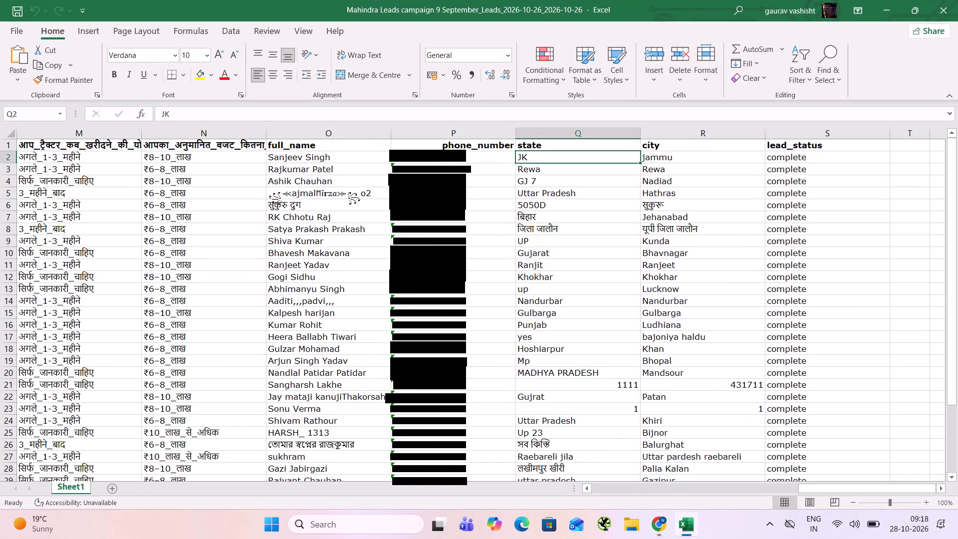
pyautogui.write('Jamm')
pyautogui.press('space')
pyautogui.press('BackSpace')
pyautogui.write('u And Kashmir')
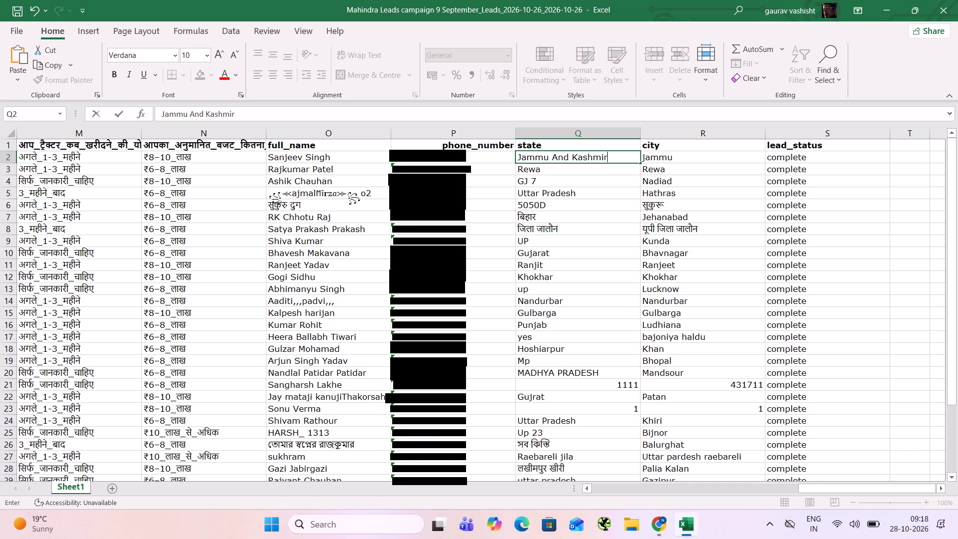
# Clear row 2's city and set row 3's state to Madhya Pradesh.
pyautogui.press('Right')
pyautogui.press('BackSpace')
pyautogui.press('Down')
pyautogui.press('Left')
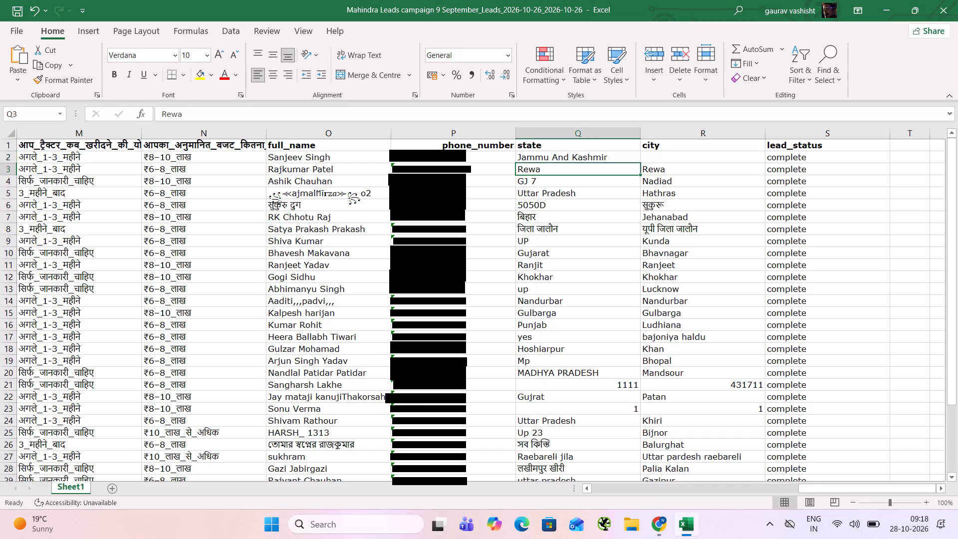
pyautogui.write('Madhya Pradesh')
pyautogui.press('Return')
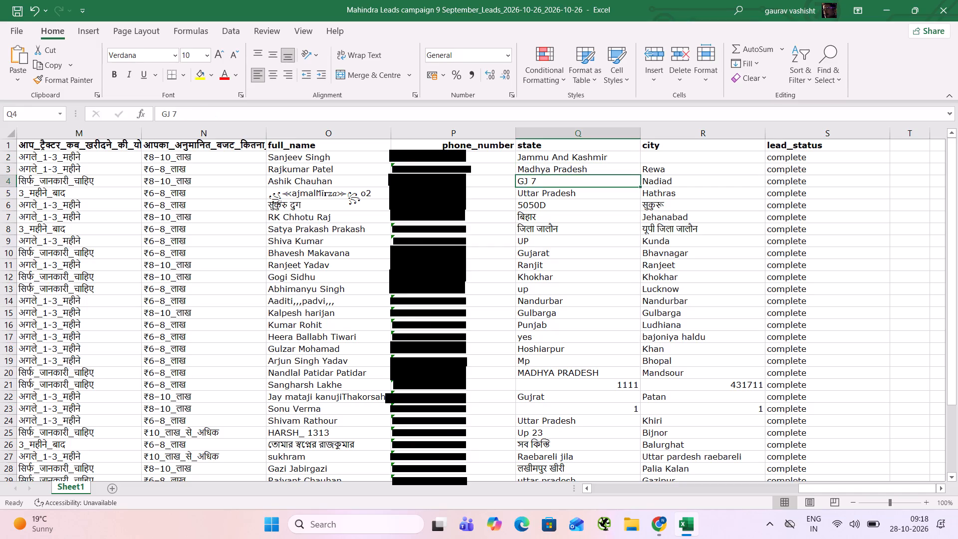
# Set the state in row 4, the Nadiad lead, to Gujarat.
pyautogui.write('Gujrata')
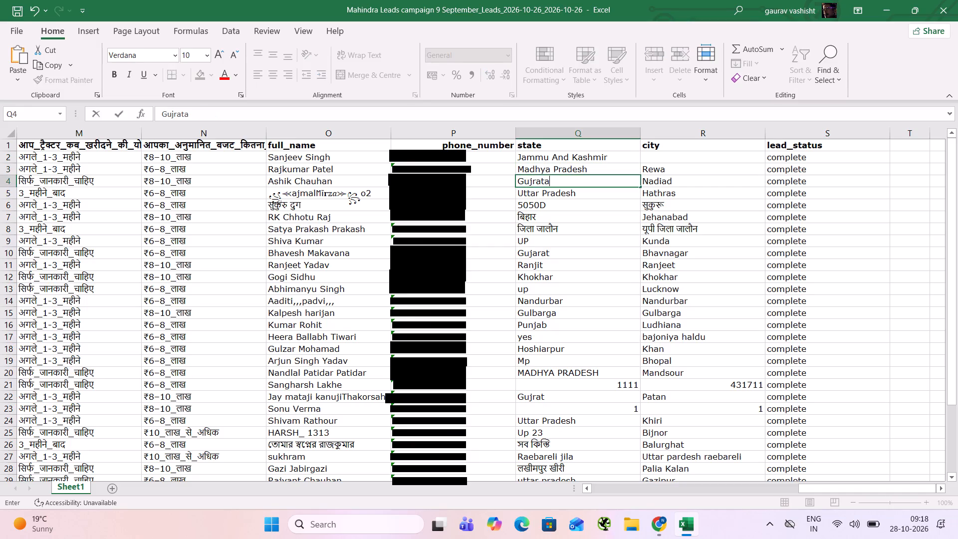
pyautogui.press('=')
pyautogui.press('BackSpace')
pyautogui.press('Up')
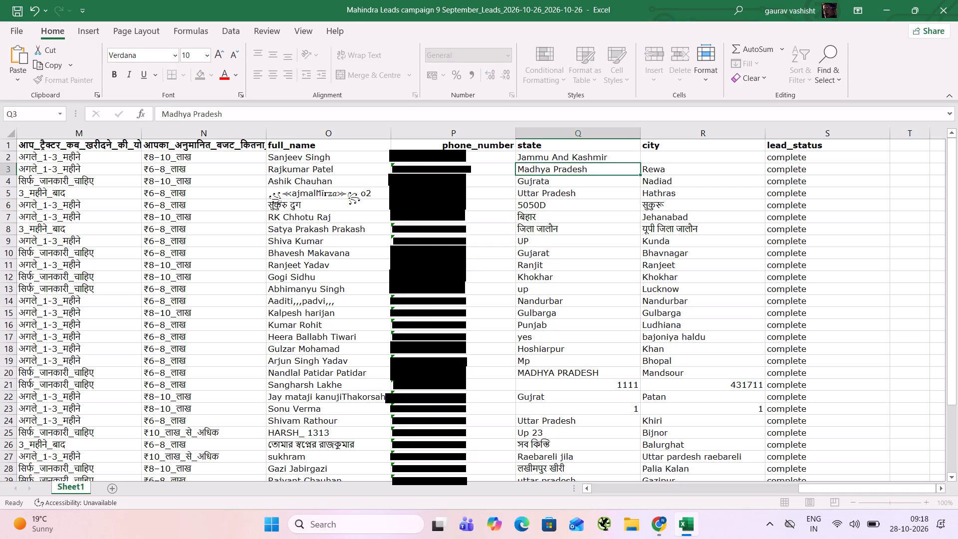
pyautogui.press('Down')
pyautogui.write('Gujarat')
pyautogui.press('Right')
# Fill Uttar Pradesh from row 5 down into row 6's state and clear row 6's city.
pyautogui.press('Down')
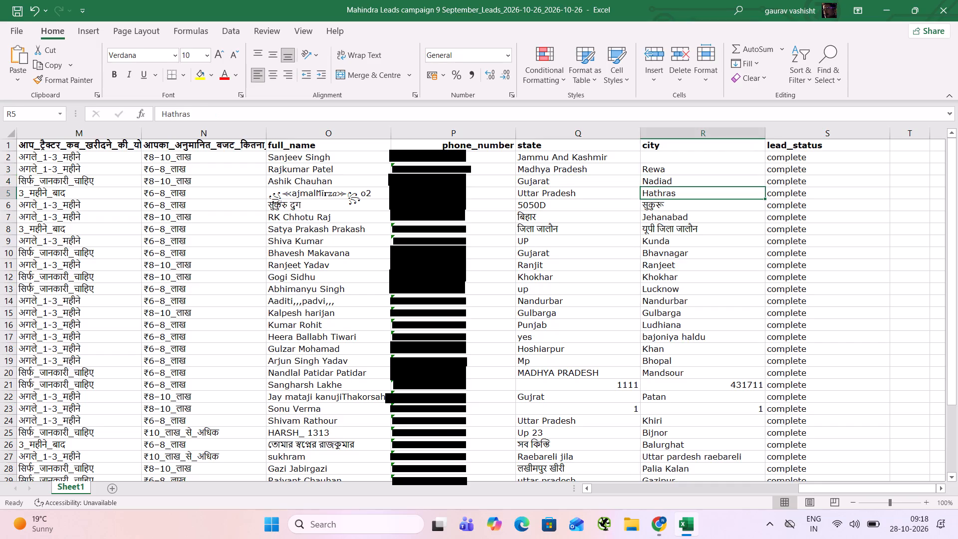
pyautogui.press('Left')
pyautogui.press('Down')
pyautogui.hotkey('ctrl', 'd')
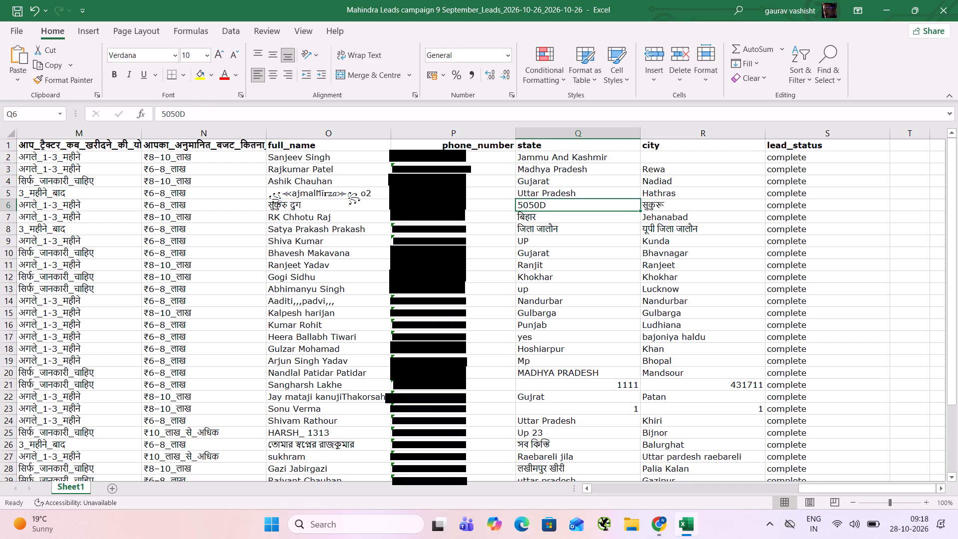
pyautogui.press('Right')
pyautogui.press('BackSpace')
# Set row 7's state to Bihar and clear the state and city in row 8.
pyautogui.press('Down')
pyautogui.press('Left')
pyautogui.write('Bihar')
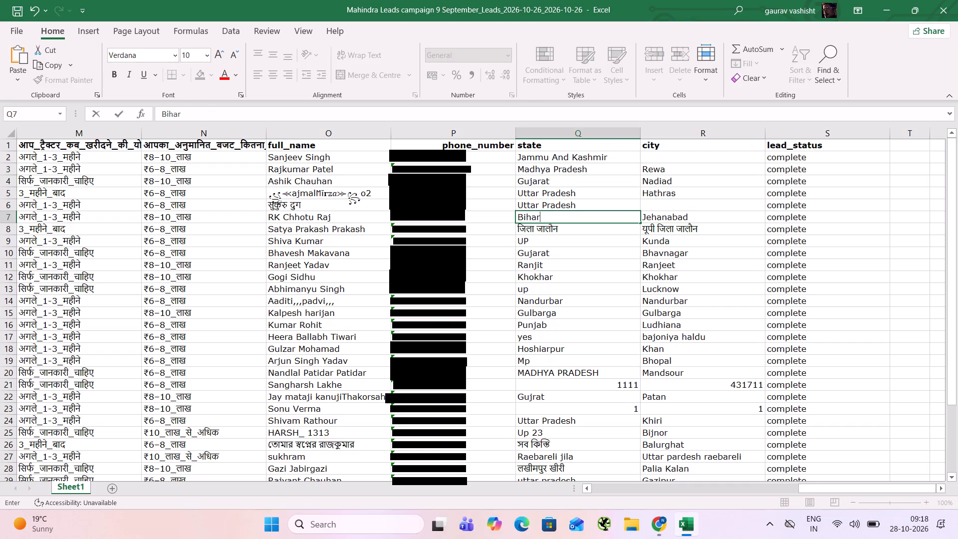
pyautogui.press('Down')
pyautogui.press('BackSpace')
pyautogui.press('Right')
pyautogui.press('BackSpace')
# Clear row 9's city and set its state to Uttar Pradesh.
pyautogui.press('Down')
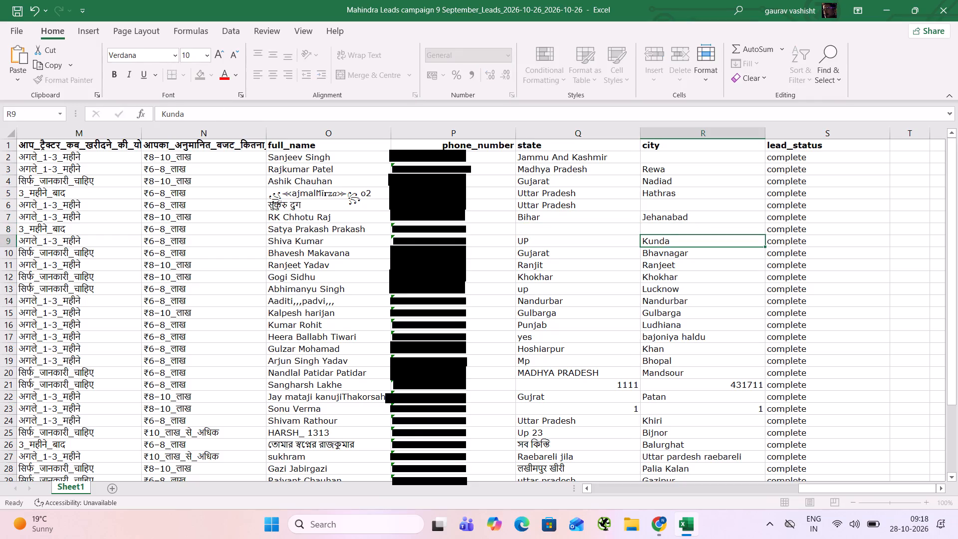
pyautogui.press('BackSpace')
pyautogui.press('Left')
pyautogui.write('Uttar')
pyautogui.press('space')
pyautogui.press('Return')
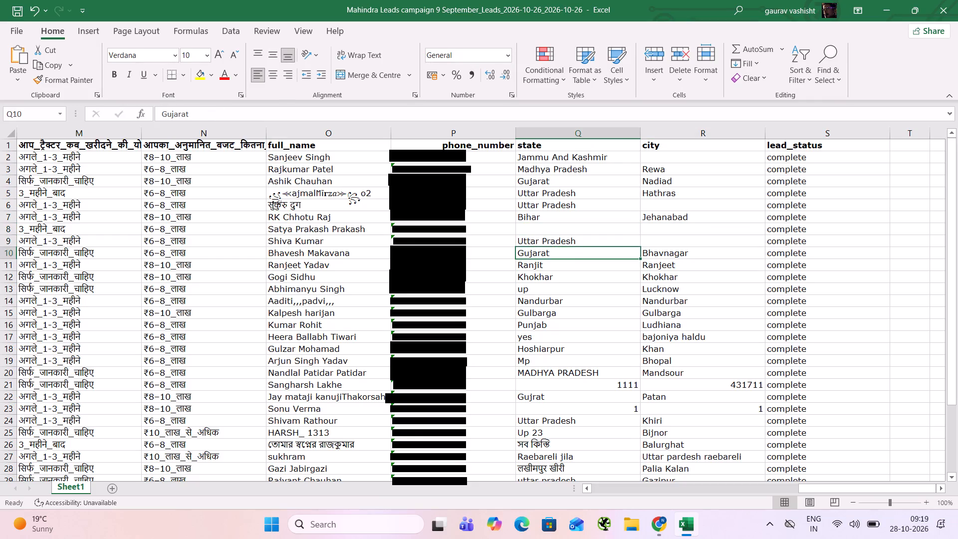
# Clear the state and city in row 11.
pyautogui.press('Right')
pyautogui.press('Down')
pyautogui.press('Left')
pyautogui.press('BackSpace')
pyautogui.press('Right')
pyautogui.press('BackSpace')
# Set row 12's state to Uttar Pradesh and fill it down through row 15.
pyautogui.press('Down')
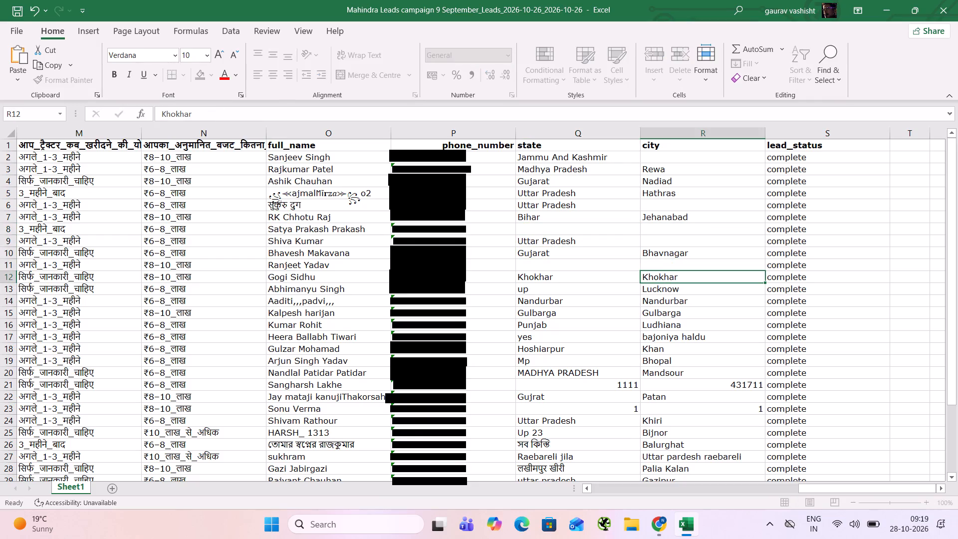
pyautogui.press('Left')
pyautogui.write('Utar')
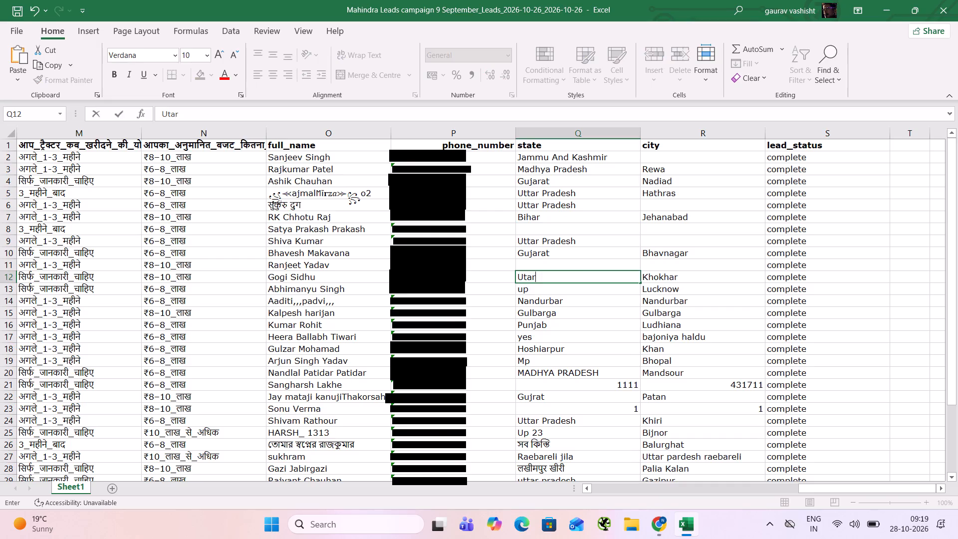
pyautogui.press('BackSpace')
pyautogui.press('BackSpace')
pyautogui.press('t')
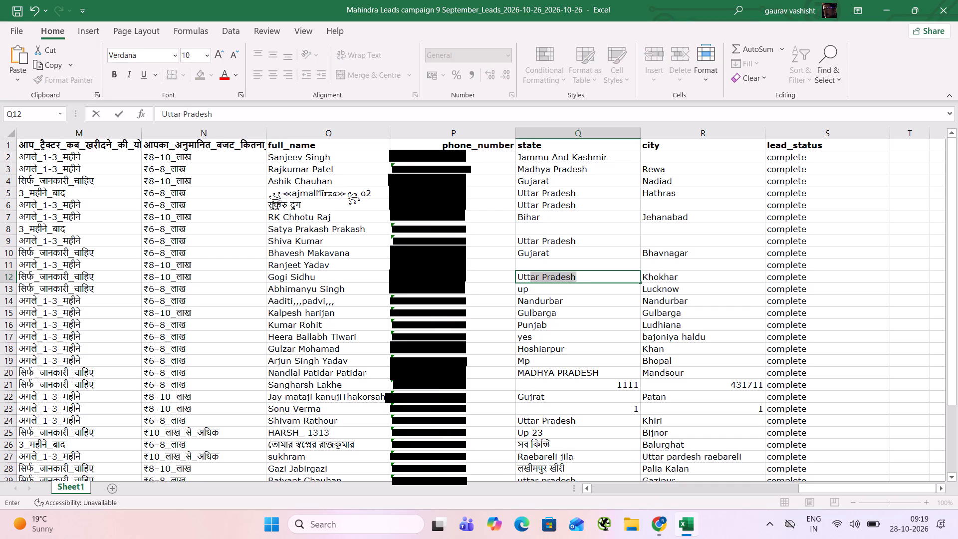
pyautogui.press('Return')
pyautogui.hotkey('ctrl', 'd')
pyautogui.press('Down')
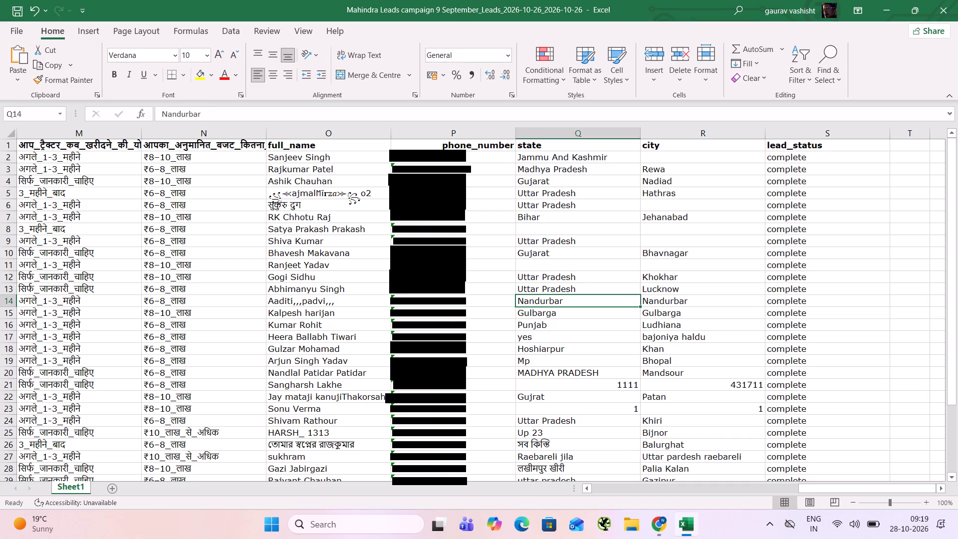
pyautogui.hotkey('ctrl', 'd')
pyautogui.press('Down')
pyautogui.hotkey('ctrl', 'd')
# Clear the state and city in row 17.
pyautogui.press('Down')
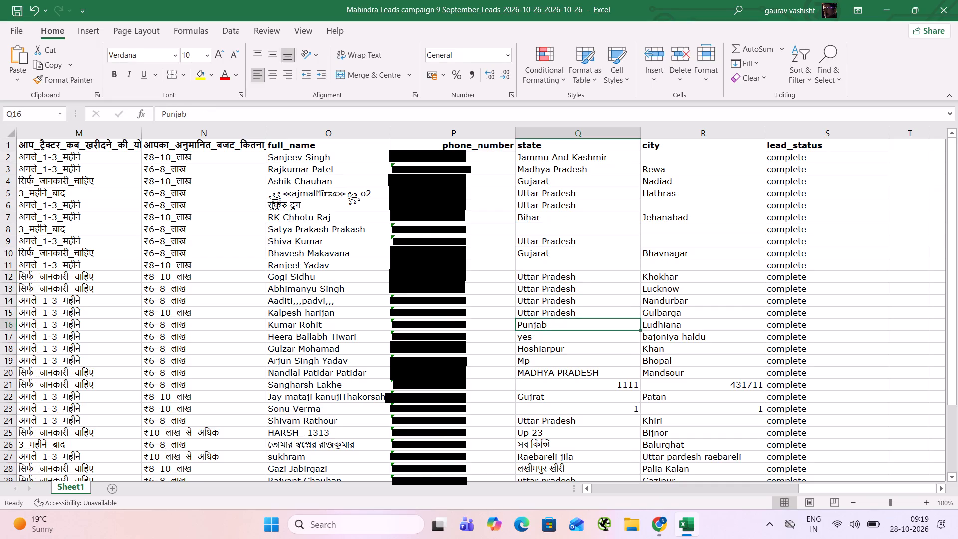
pyautogui.press('Down')
pyautogui.press('BackSpace')
pyautogui.press('Right')
pyautogui.press('BackSpace')
# In row 18, move Hoshiarpur from state to city in place of the old entry and set the state to Punjab.
pyautogui.press('Down')
pyautogui.press('BackSpace')
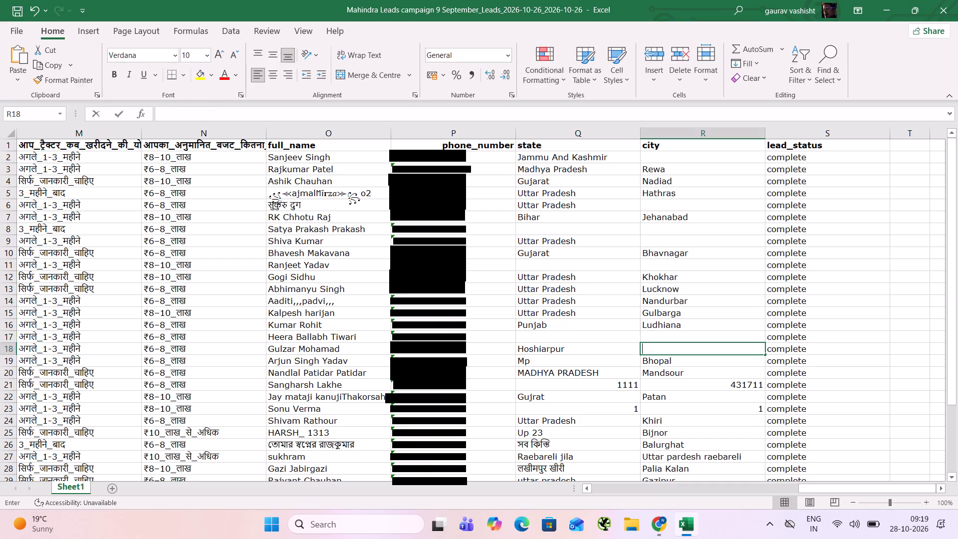
pyautogui.press('Left')
pyautogui.hotkey('ctrl', 'x')
pyautogui.press('Right')
pyautogui.hotkey('ctrl', 'v')
pyautogui.hotkey('ctrl', 'Left')
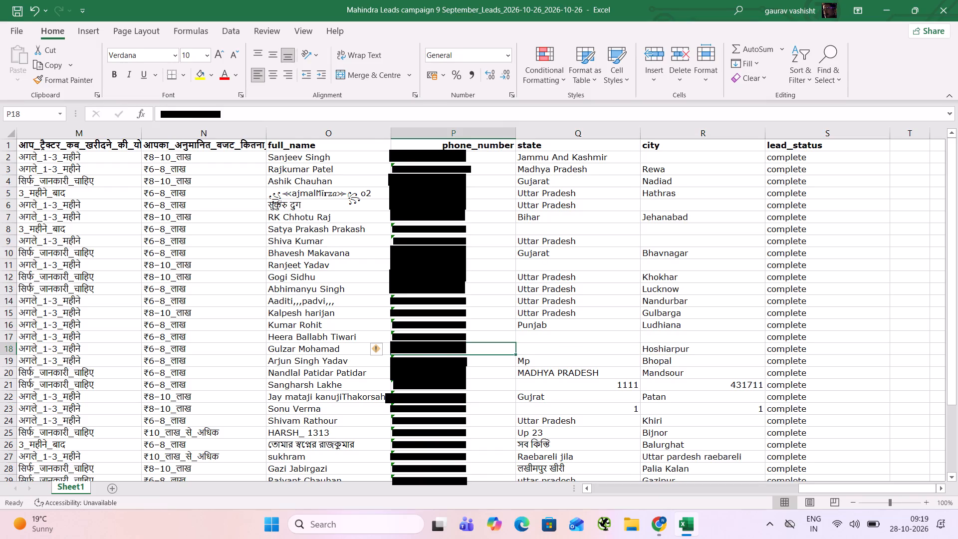
pyautogui.press('Right')
pyautogui.write('Punjab')
# Set row 19's state to Madhya Pradesh and fill it down into row 20.
pyautogui.press('Down')
pyautogui.write('Madhya')
pyautogui.press('space')
pyautogui.press('Return')
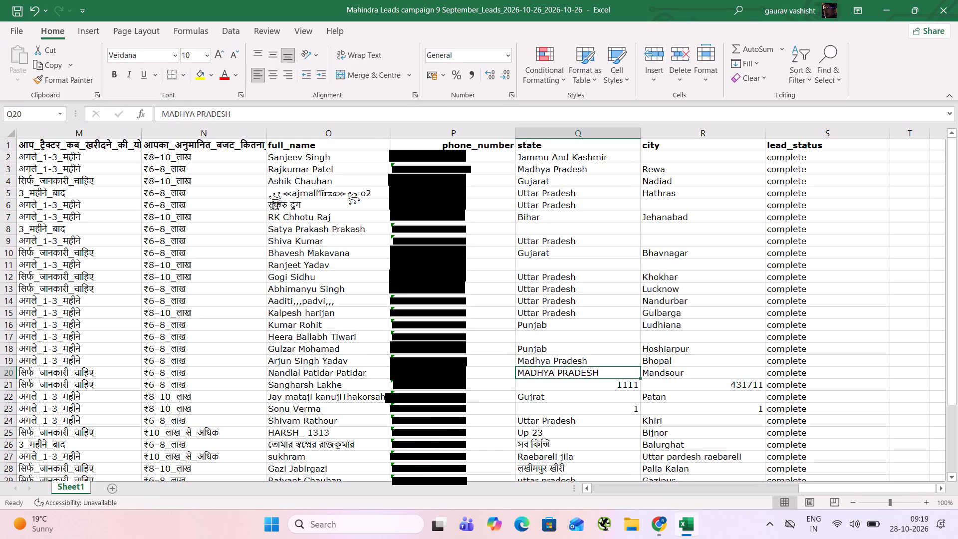
pyautogui.hotkey('ctrl', 'd')
# Clear the numeric state and city entries in row 21.
pyautogui.press('Right')
pyautogui.press('Down')
pyautogui.press('BackSpace')
pyautogui.press('Left')
pyautogui.press('BackSpace')
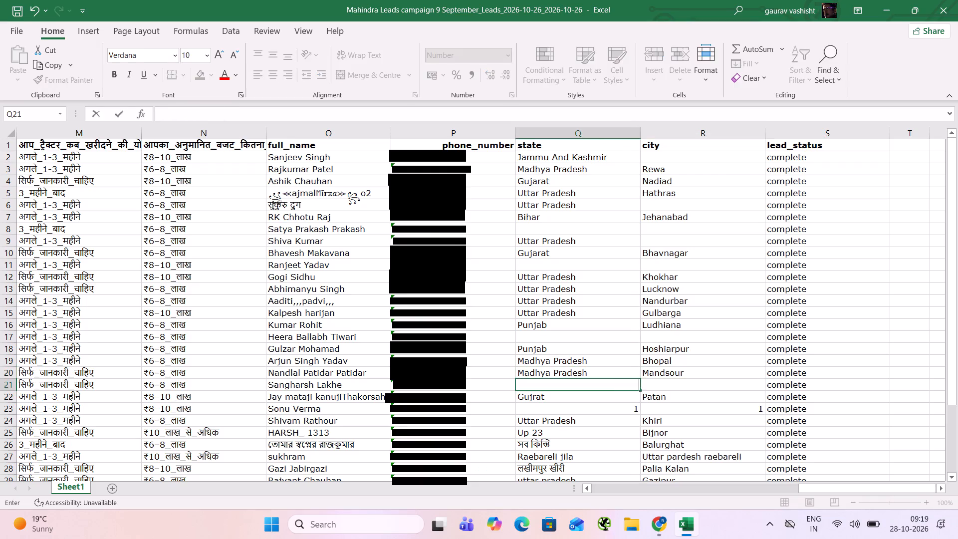
# Set row 22's state to Gujarat and clear its city.
pyautogui.press('Down')
pyautogui.press('Right')
pyautogui.press('Left')
pyautogui.write('Gujarat')
pyautogui.press('Right')
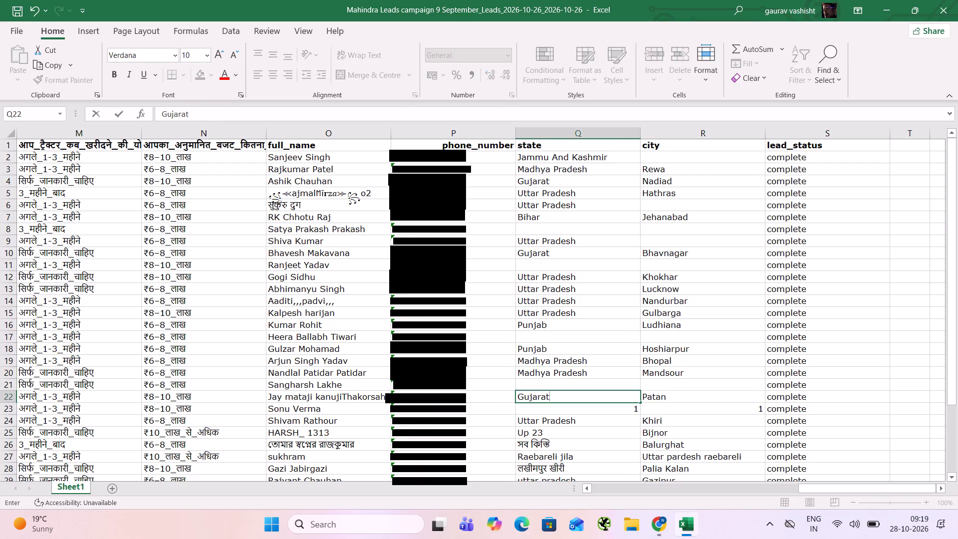
pyautogui.press('BackSpace')
# Clear the numeric city and state entries in row 23.
pyautogui.press('Down')
pyautogui.press('BackSpace')
pyautogui.press('Left')
pyautogui.press('BackSpace')
# Copy Uttar Pradesh from row 24's state into row 25's state.
pyautogui.press('Down')
pyautogui.hotkey('ctrl', 'c')
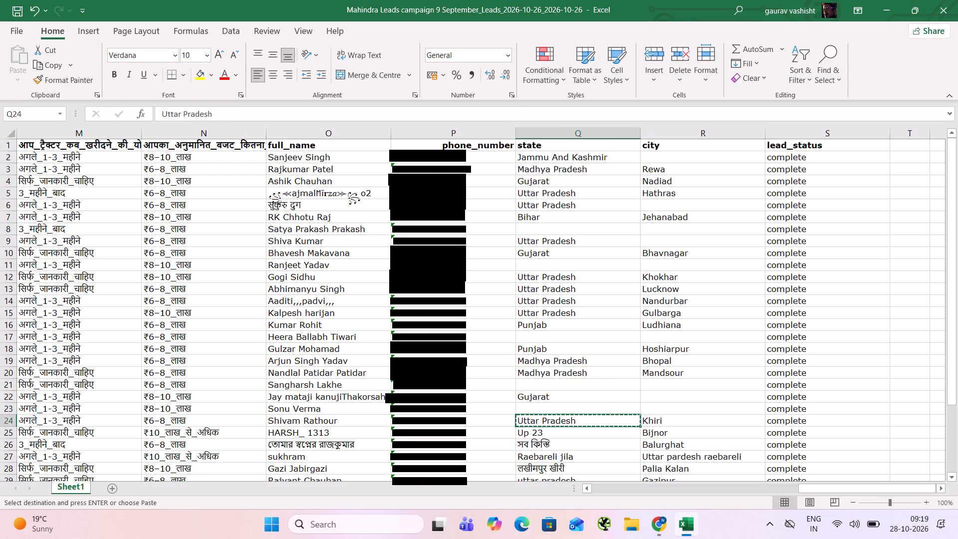
pyautogui.press('Down')
pyautogui.hotkey('ctrl', 'v')
# Replace the Bengali text in row 26's state with West Bengal.
pyautogui.press('Right')
pyautogui.press('Down')
pyautogui.press('Left')
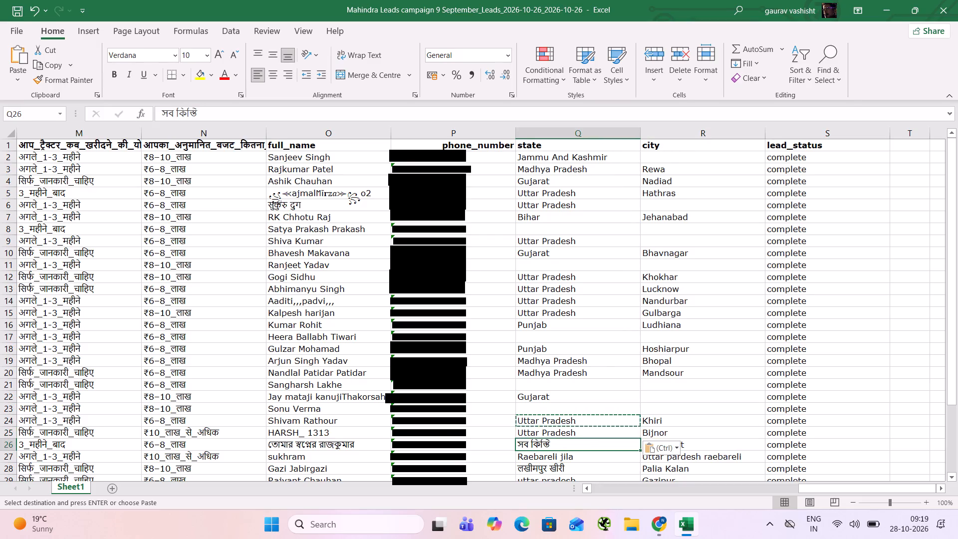
pyautogui.write('West Bengak')
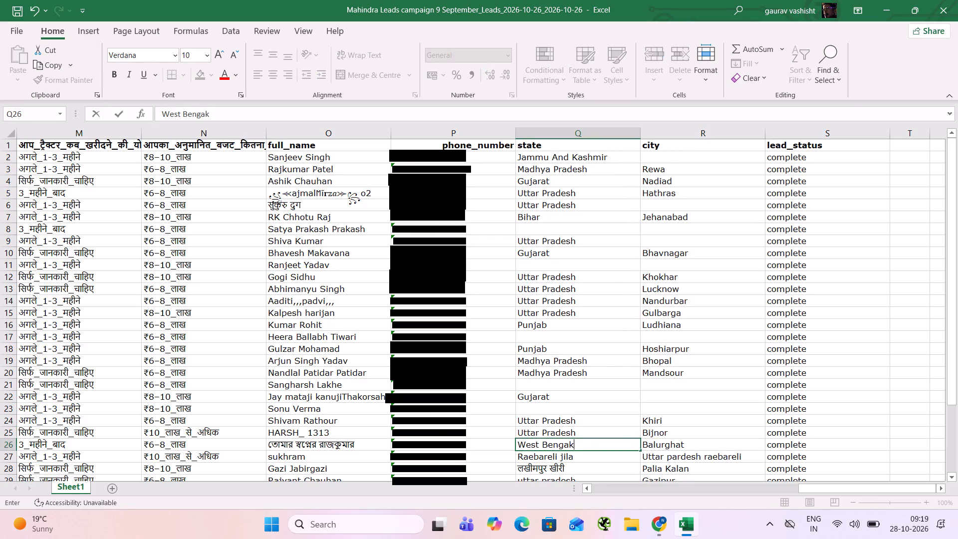
pyautogui.press('BackSpace')
pyautogui.press('l')
pyautogui.press('Right')
# In row 27, move Raebareli jila into the city, set the state to Uttar Pradesh, and fill that state into row 28.
pyautogui.press('Down')
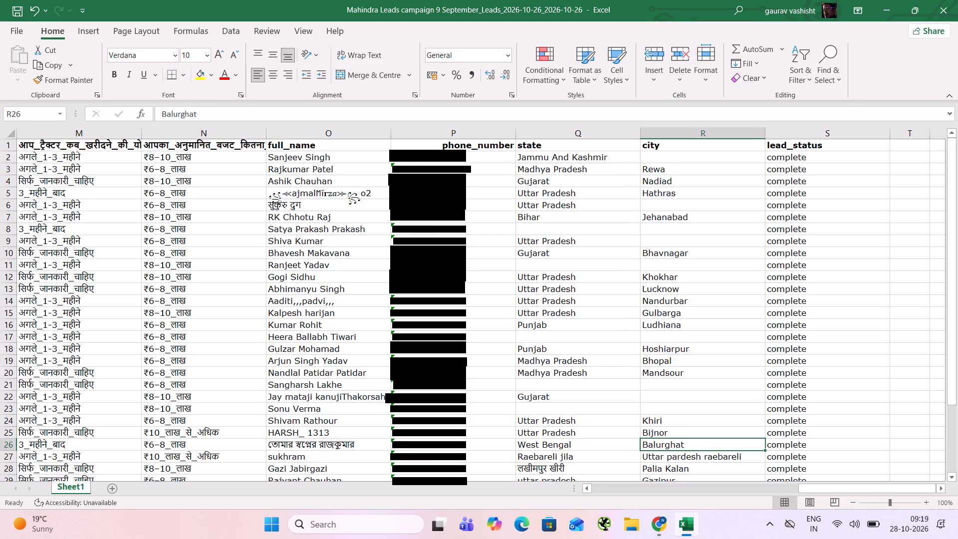
pyautogui.press('BackSpace')
pyautogui.press('Left')
pyautogui.hotkey('ctrl', 'x')
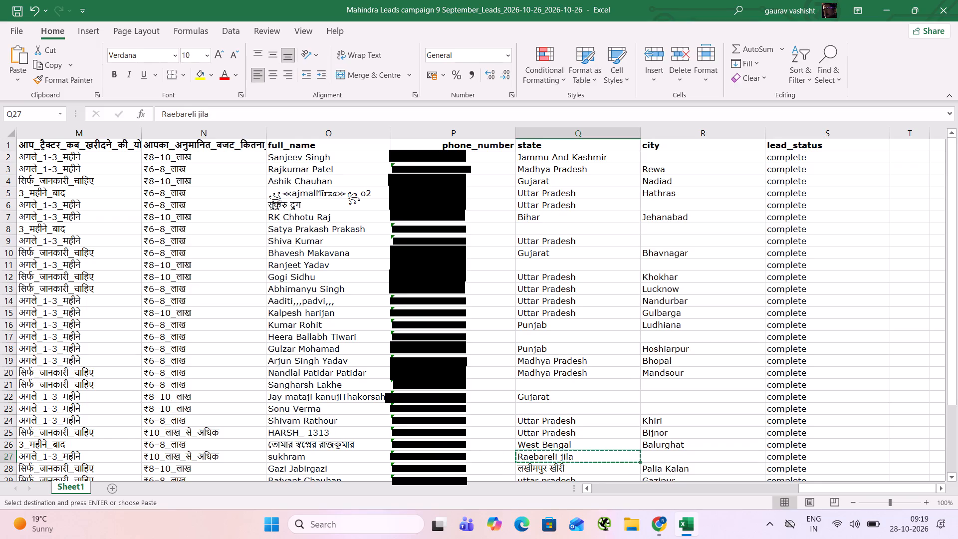
pyautogui.press('Right')
pyautogui.hotkey('ctrl', 'v')
pyautogui.press('Left')
pyautogui.write('Uttar')
pyautogui.press('space')
pyautogui.press('Return')
pyautogui.hotkey('ctrl', 'd')
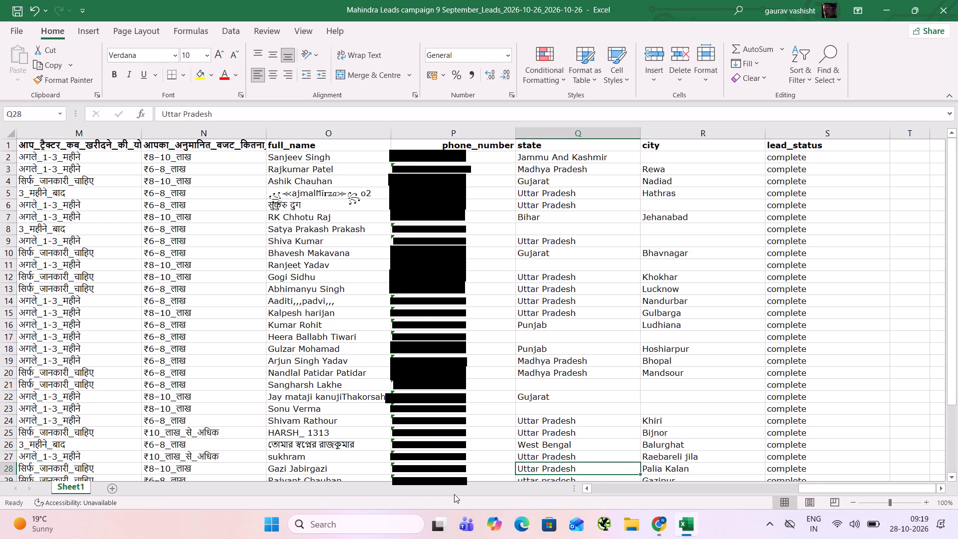
# Fill Uttar Pradesh from row 28 down into the states of rows 29 to 31.
pyautogui.press('Down')
pyautogui.press('Down')
pyautogui.press('Down')
pyautogui.press('Down')
pyautogui.press('Down')
pyautogui.press('Down')
pyautogui.press('Down')
pyautogui.press('Down')
pyautogui.press('Down')
pyautogui.press('Down')
pyautogui.press('Down')
pyautogui.press('Down')
pyautogui.press('Down')
pyautogui.press('Down')
pyautogui.press('Down')
pyautogui.press('Down')
pyautogui.press('Down')
pyautogui.press('Down')
pyautogui.press('Down')
pyautogui.press('Down')
pyautogui.press('Up')
pyautogui.press('Up')
pyautogui.press('Up')
pyautogui.press('Up')
pyautogui.press('Up')
pyautogui.press('Up')
pyautogui.press('Up')
pyautogui.press('Up')
pyautogui.press('Up')
pyautogui.press('Up')
pyautogui.press('Up')
pyautogui.press('Up')
pyautogui.press('Up')
pyautogui.press('Up')
pyautogui.press('Up')
pyautogui.press('Up')
pyautogui.press('Up')
pyautogui.press('Up')
pyautogui.press('Up')
pyautogui.press('Up')
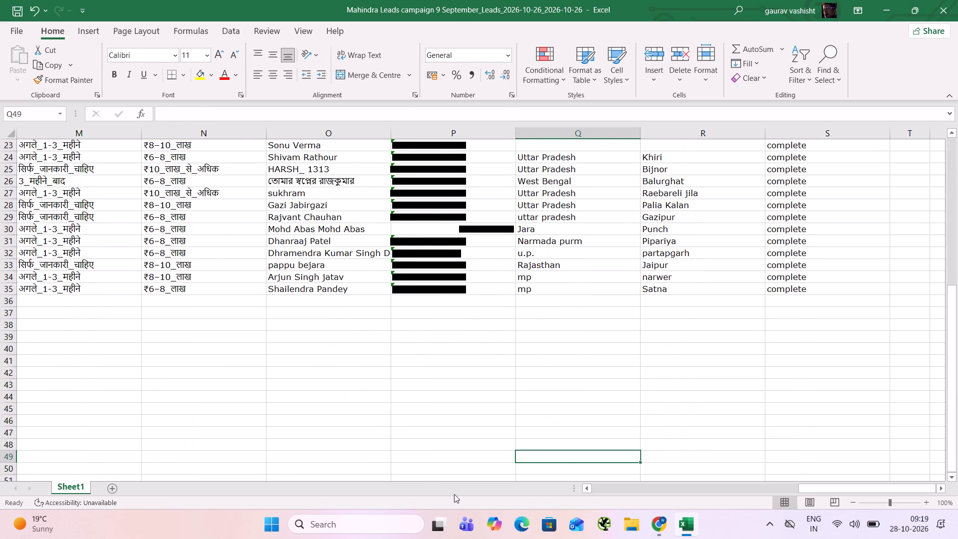
pyautogui.press('Up')
pyautogui.hotkey('ctrl', 'd')
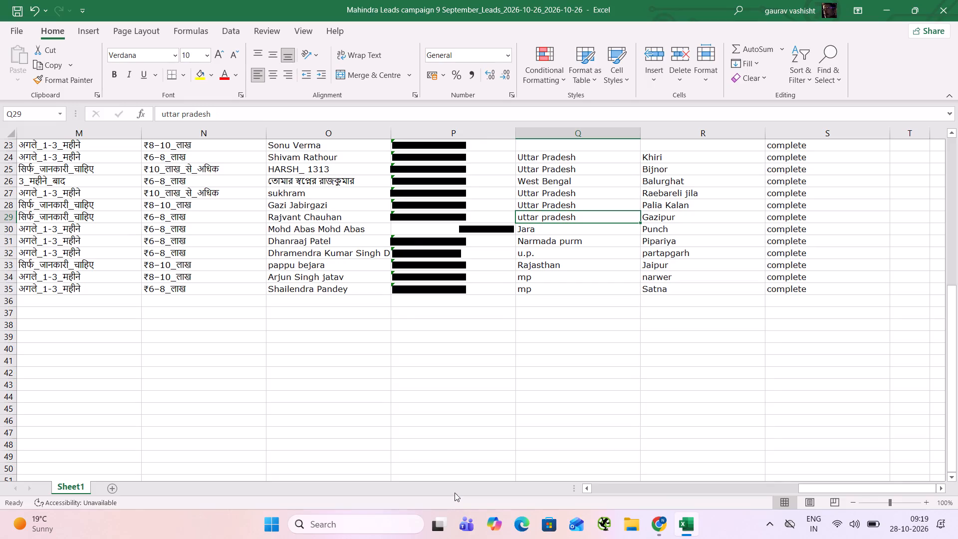
pyautogui.press('Down')
pyautogui.hotkey('ctrl', 'd')
pyautogui.press('Down')
pyautogui.press('BackSpace')
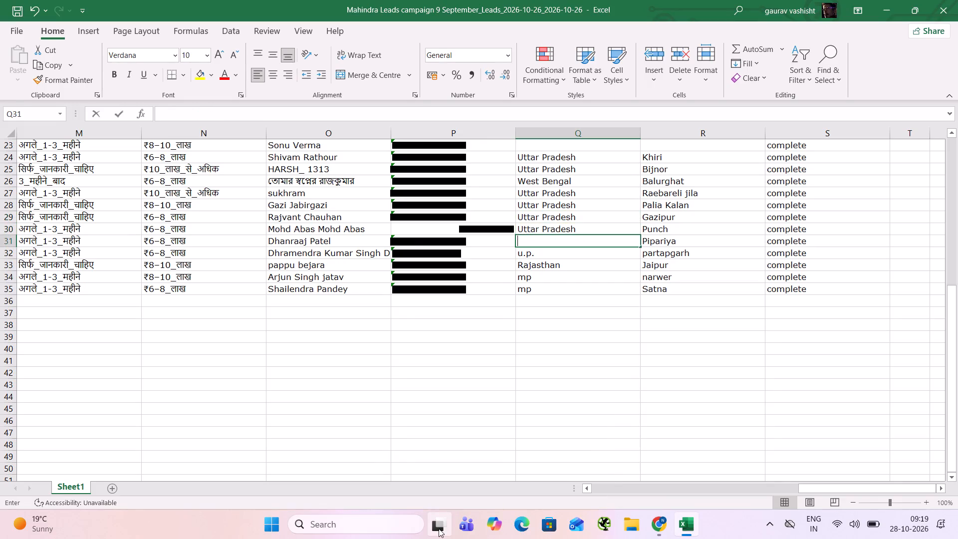
pyautogui.hotkey('ctrl', 'd')
pyautogui.press('Down')
pyautogui.press('Up')
pyautogui.hotkey('ctrl', 'd')
pyautogui.press('Down')
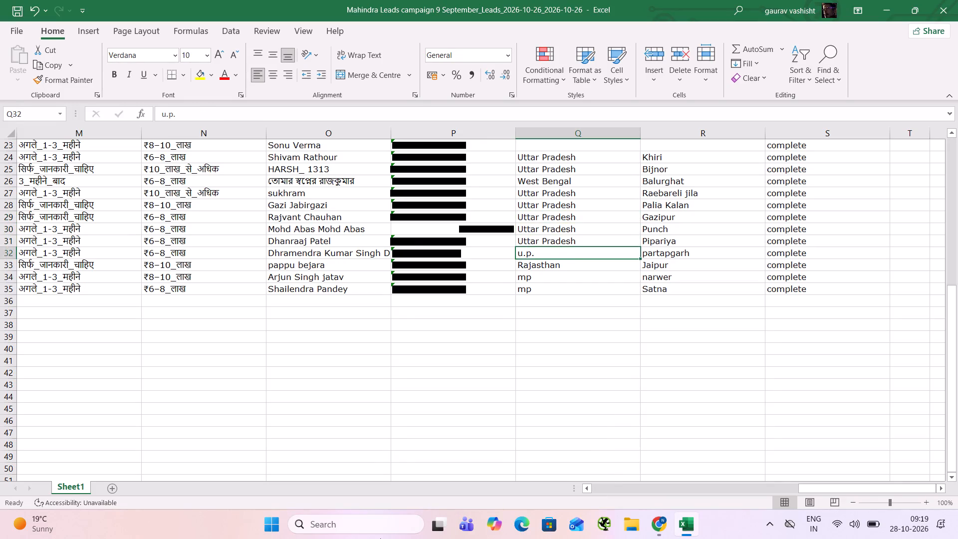
# Fill Uttar Pradesh down into row 32's state and set the states in rows 34 and 35 to Madhya Pradesh.
pyautogui.hotkey('ctrl', 'd')
pyautogui.press('Down')
pyautogui.press('Down')
pyautogui.write('Madhya')
pyautogui.press('space')
pyautogui.press('Return')
pyautogui.hotkey('ctrl', 'd')
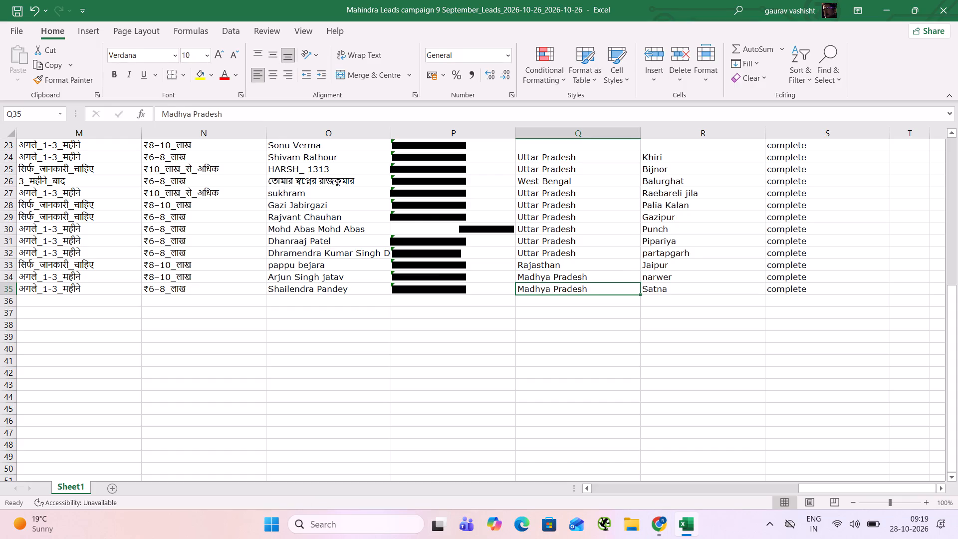
# Save the file to 27- Oct as an Excel Workbook named Mahindra Leads campaign 9 September_Leads_2026-10-26_2026-10-26, reusing its Downloads name, and close it.
pyautogui.click(8, 28)
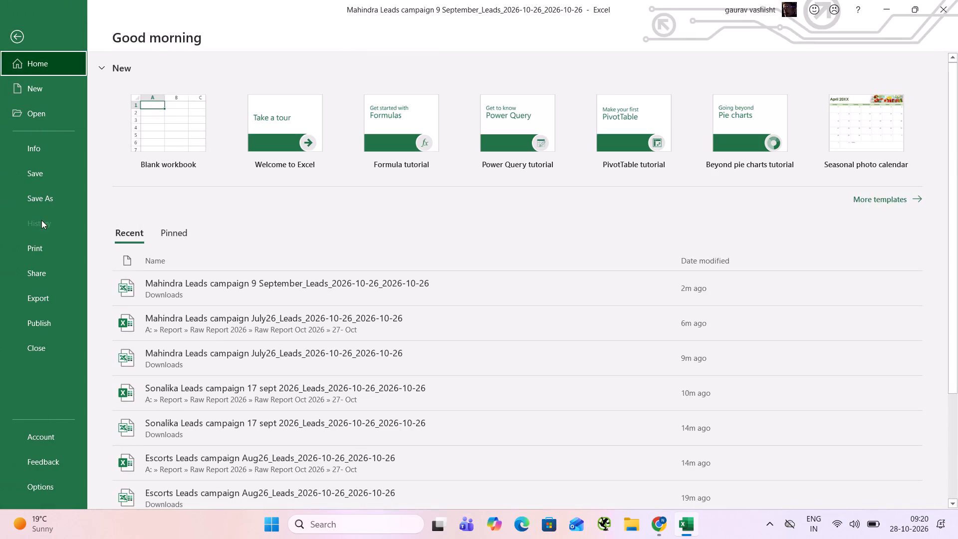
pyautogui.click(42, 195)
pyautogui.click(357, 169)
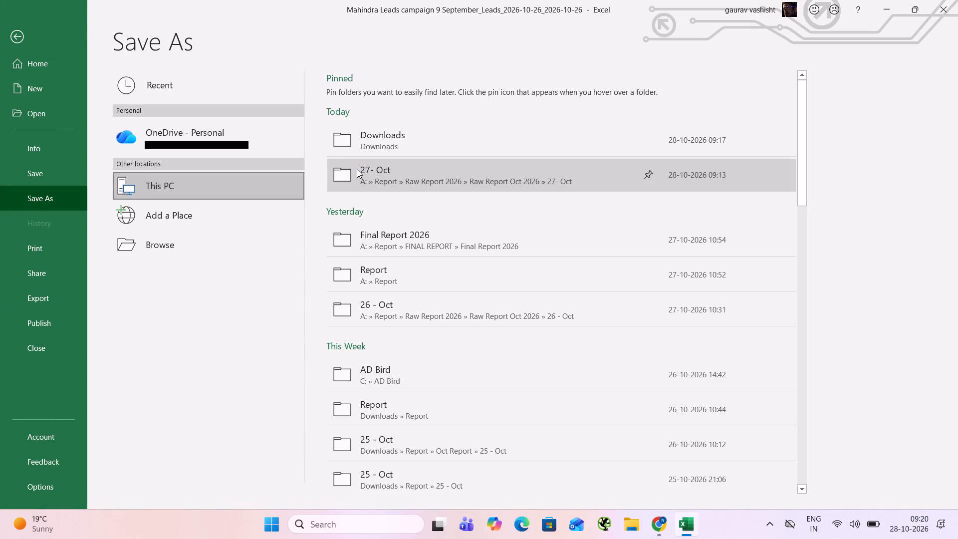
pyautogui.click(634, 524)
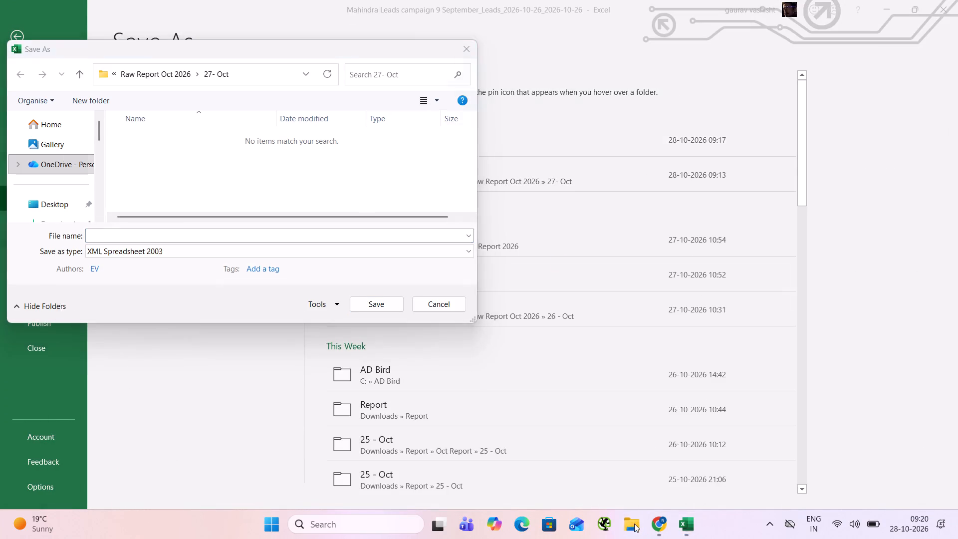
pyautogui.click(71, 225)
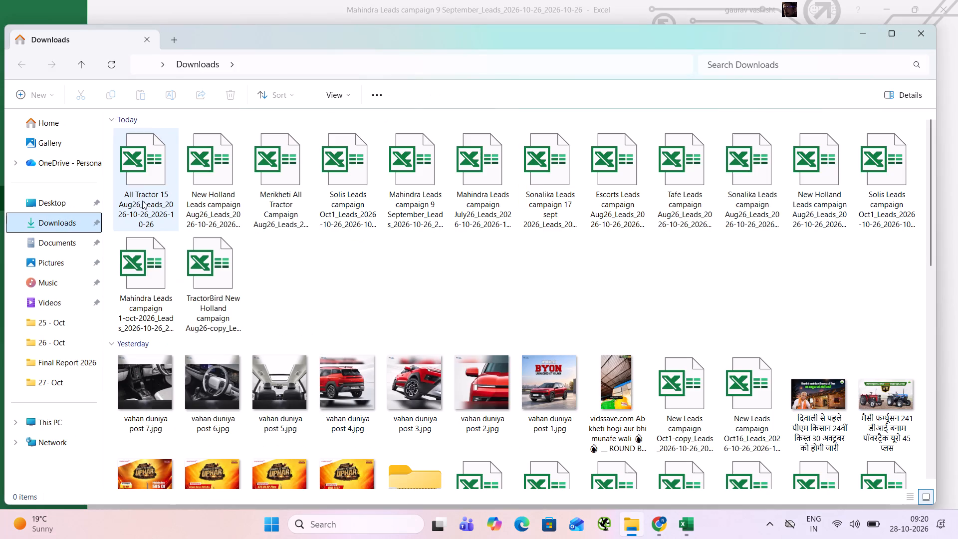
pyautogui.click(155, 185)
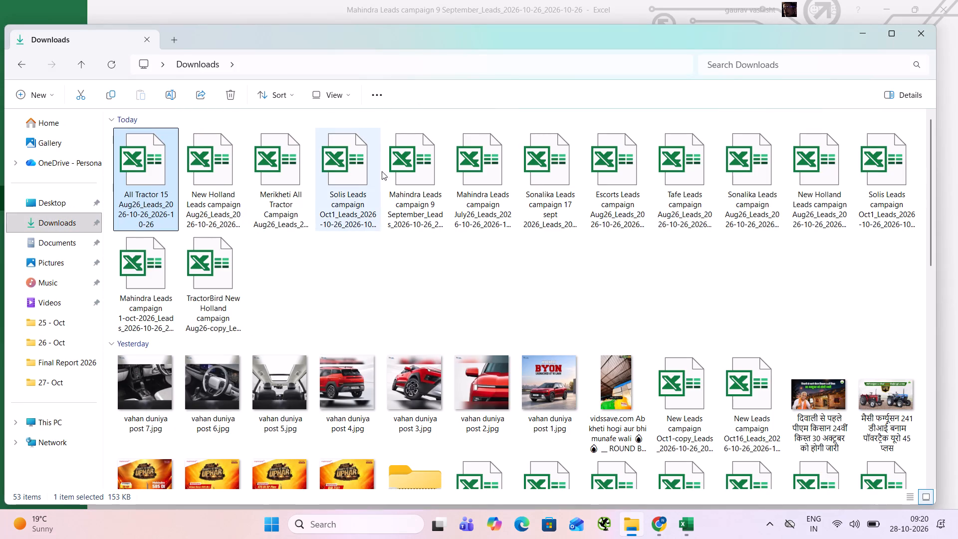
pyautogui.click(411, 174)
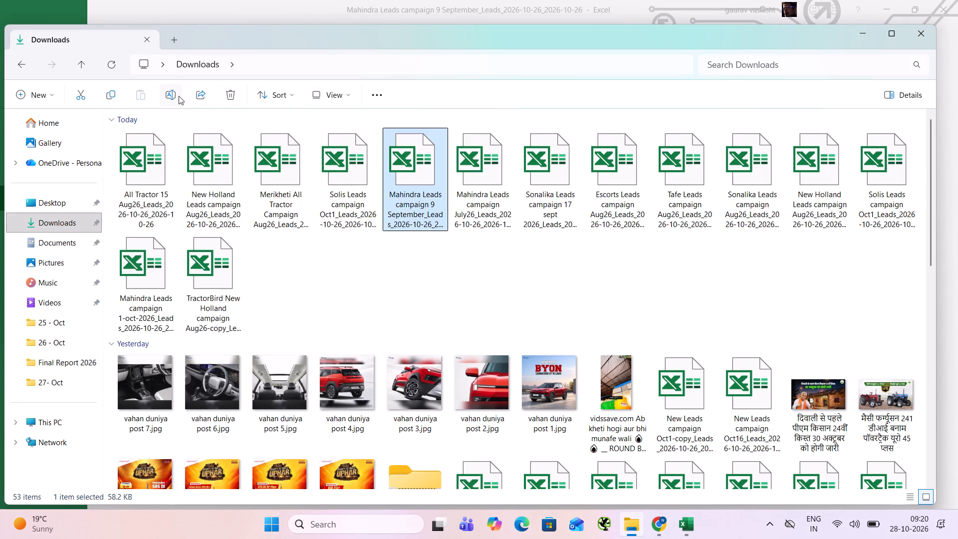
pyautogui.click(180, 96)
pyautogui.hotkey('ctrl', 'c')
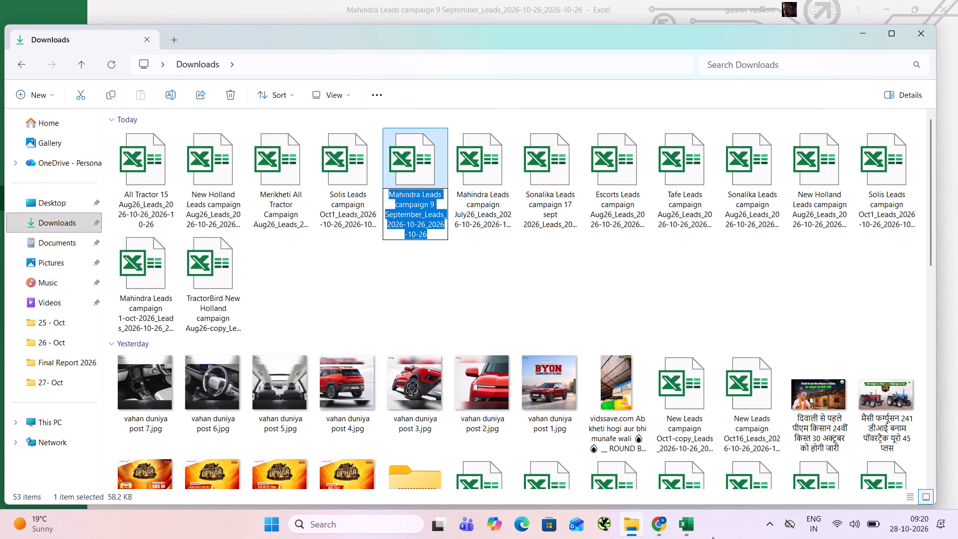
pyautogui.click(682, 532)
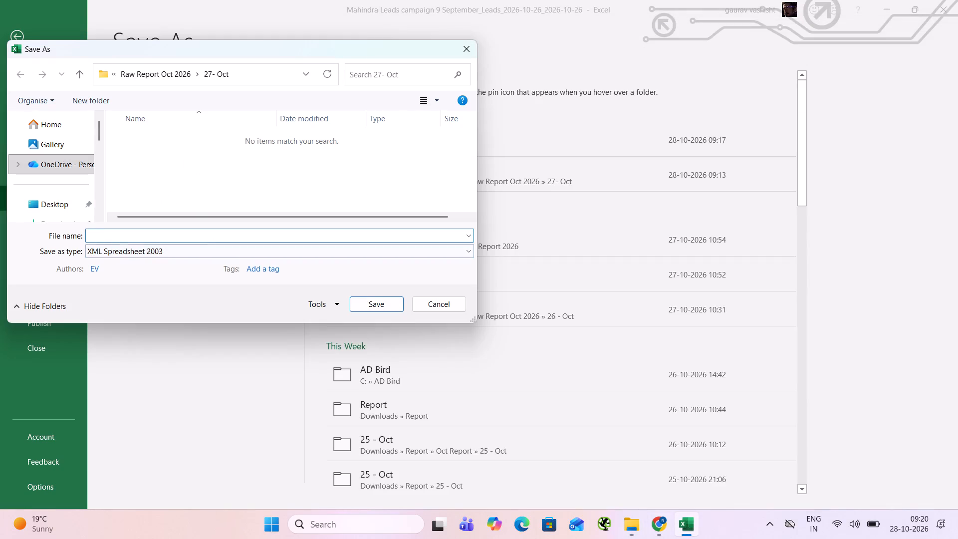
pyautogui.hotkey('ctrl', 'v')
pyautogui.click(190, 251)
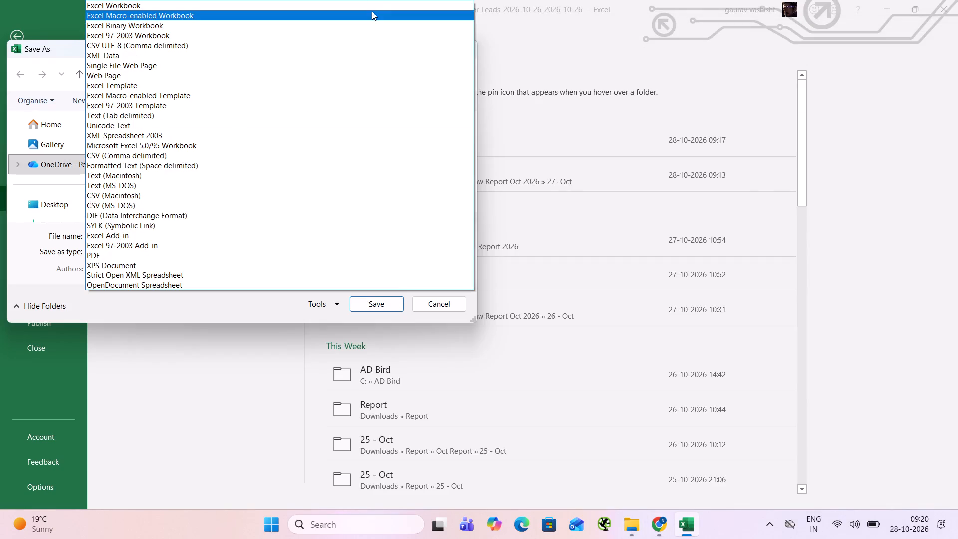
pyautogui.click(380, 0)
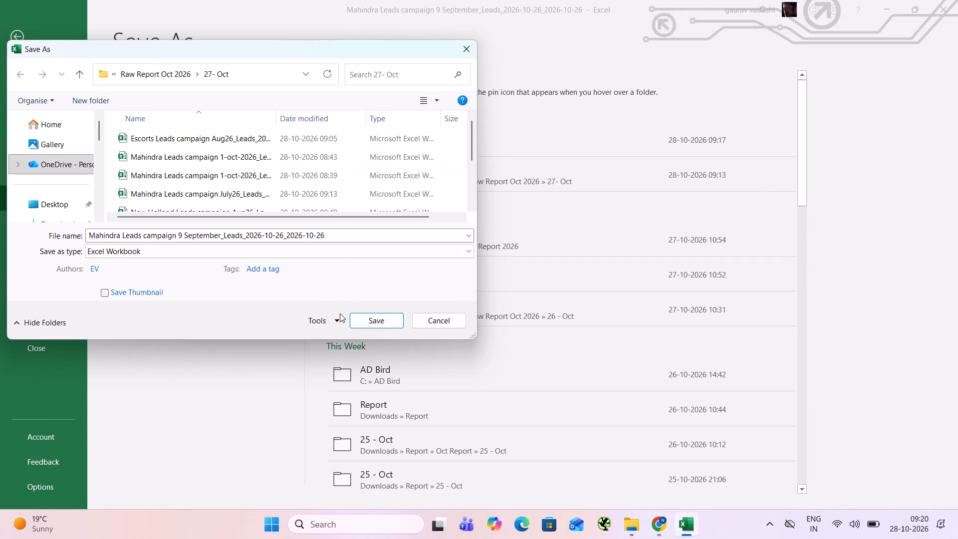
pyautogui.click(362, 318)
pyautogui.hotkey('ctrl', 's')
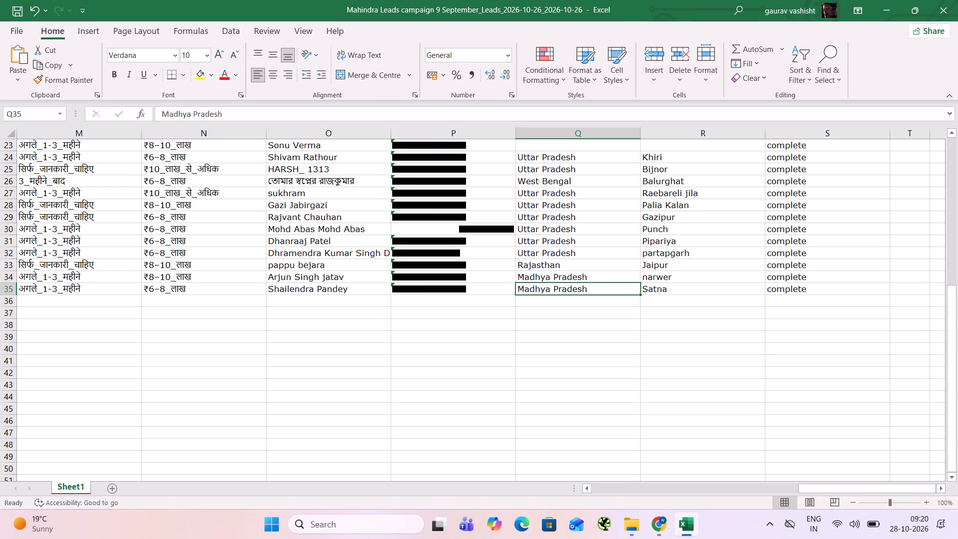
pyautogui.click(957, 0)
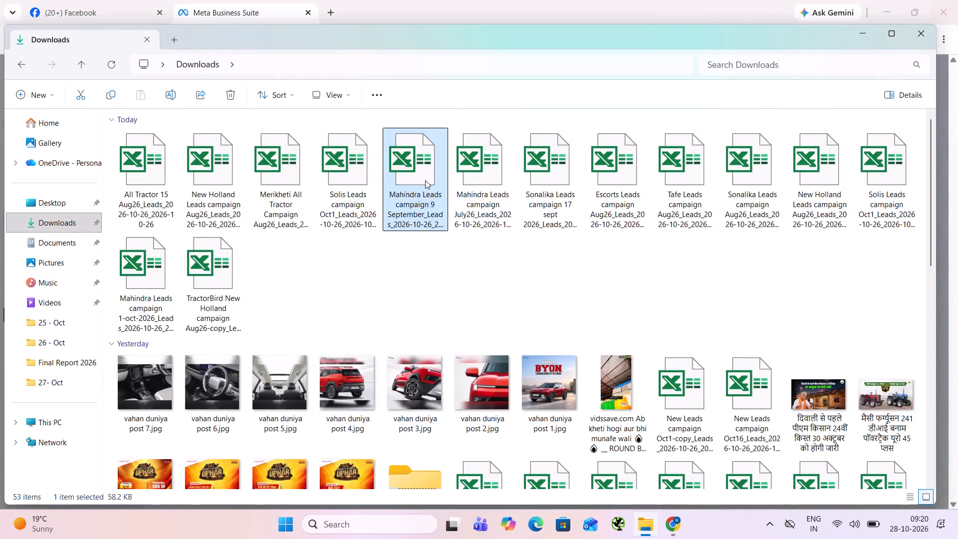
# Open the downloaded Solis Leads campaign Oct1 leads file from the Downloads folder and enable editing.
pyautogui.doubleClick(344, 181)
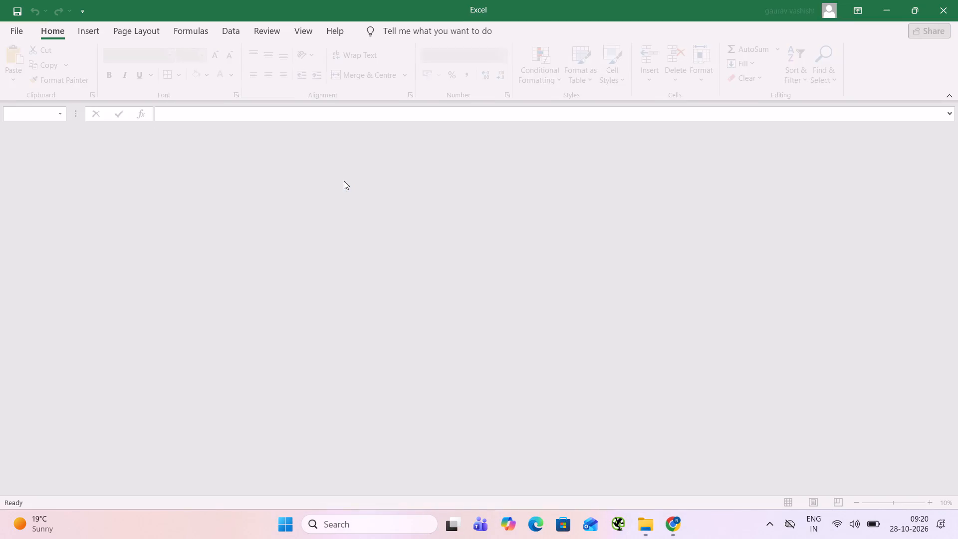
pyautogui.click(441, 299)
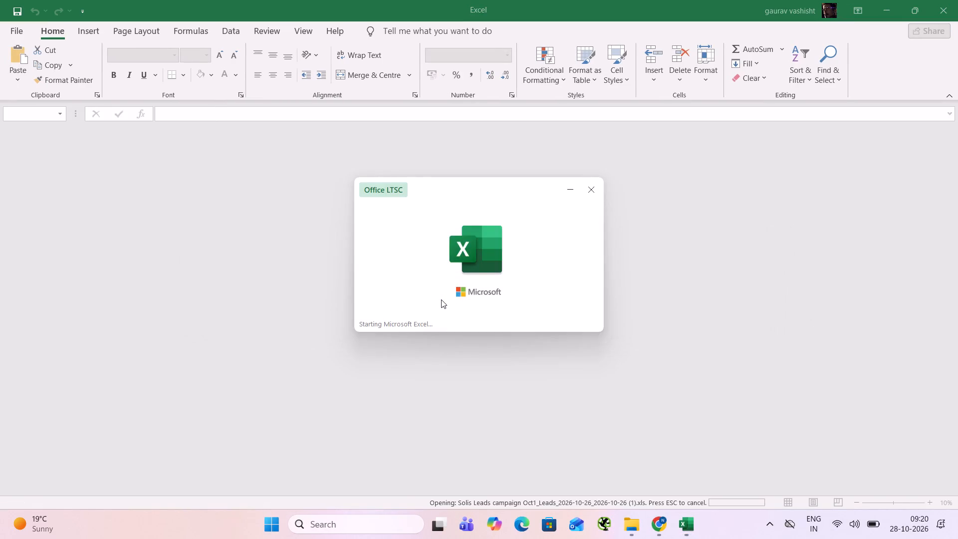
pyautogui.click(527, 53)
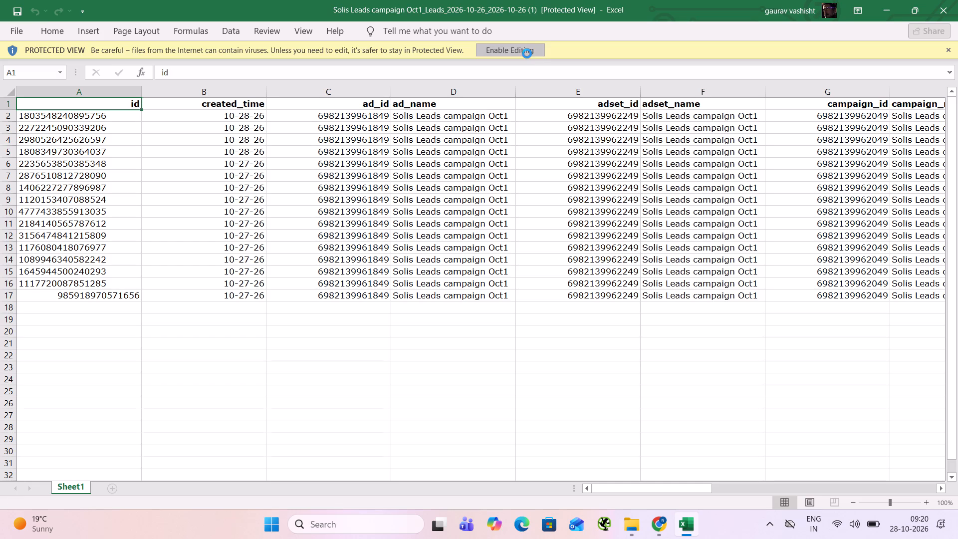
# Clear both the state and the city of the first lead in row 2.
pyautogui.press('Left')
pyautogui.hotkey('ctrl', 'Right')
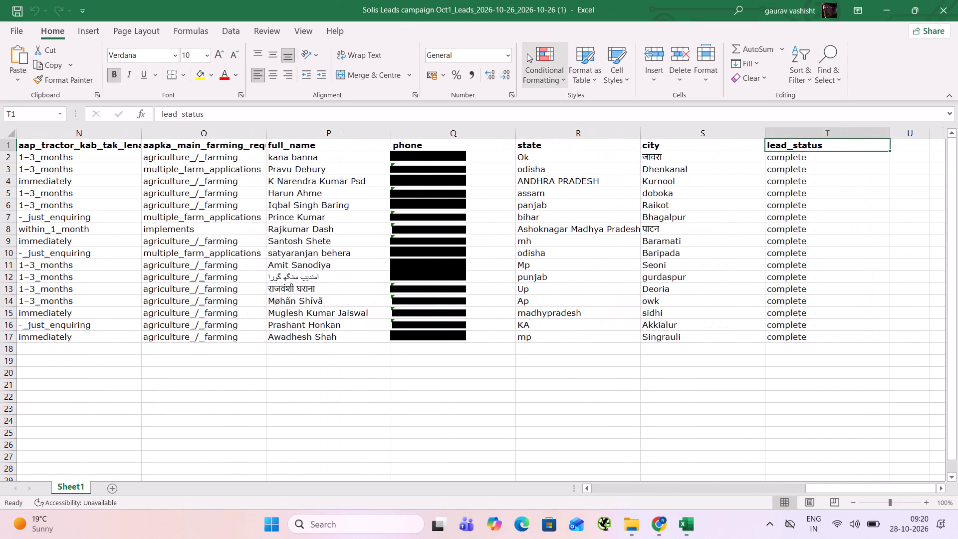
pyautogui.click(630, 160)
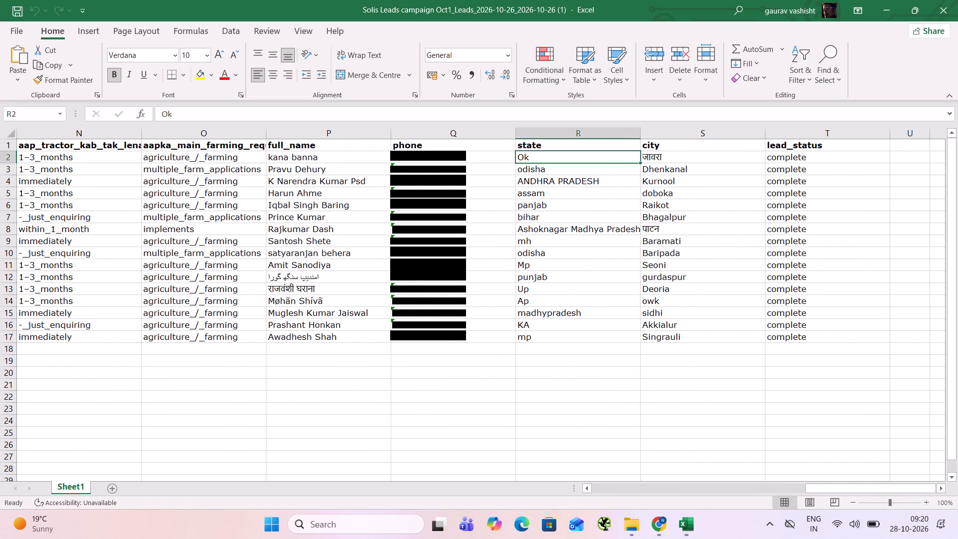
pyautogui.press('BackSpace')
pyautogui.press('Right')
pyautogui.press('BackSpace')
# Set row 3's state to Odisha and row 4's state to Andhra Pradesh.
pyautogui.press('Down')
pyautogui.press('Left')
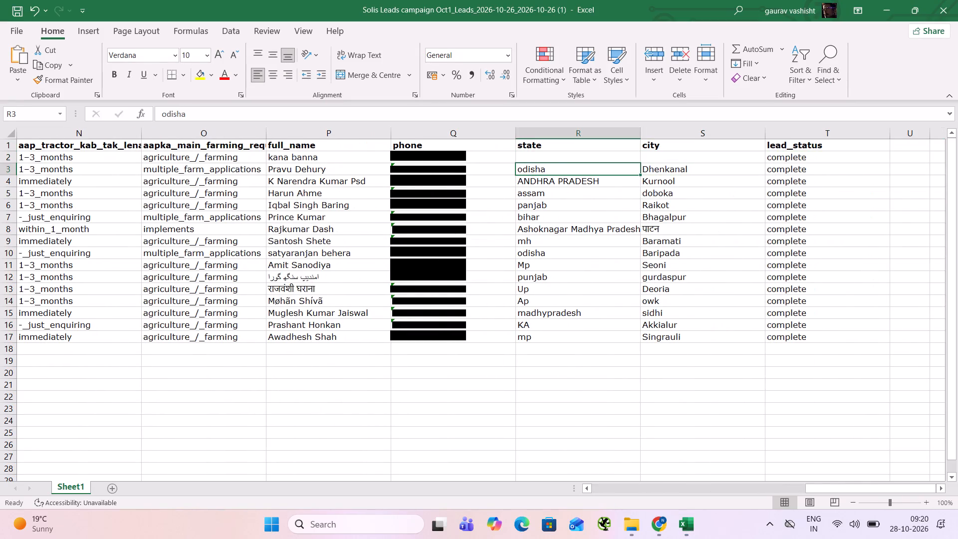
pyautogui.write('Odisha')
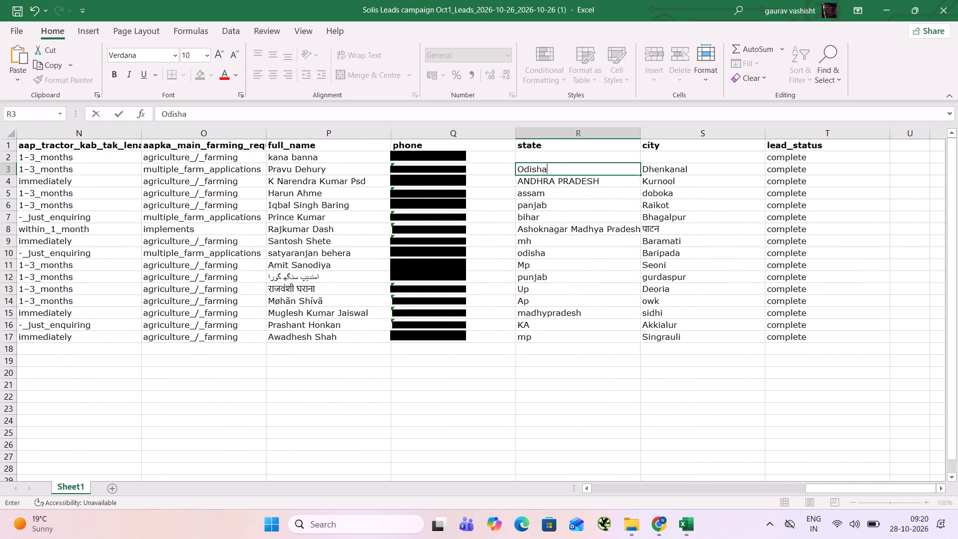
pyautogui.press('Down')
pyautogui.write('And')
pyautogui.write('hra Pradesh')
pyautogui.press('Right')
# Clear the city in row 5 and set that row's state to Assam.
pyautogui.press('Down')
pyautogui.press('BackSpace')
pyautogui.press('Left')
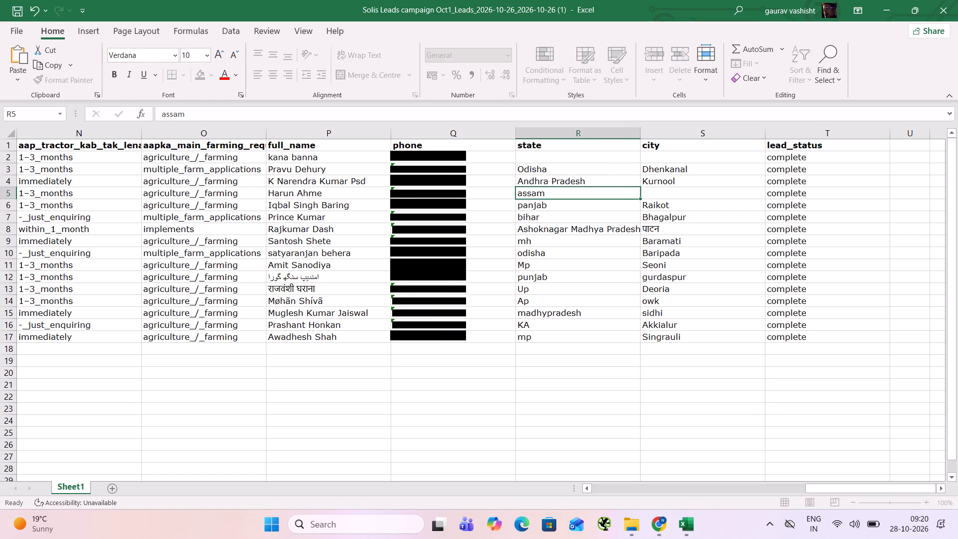
pyautogui.write('Assam')
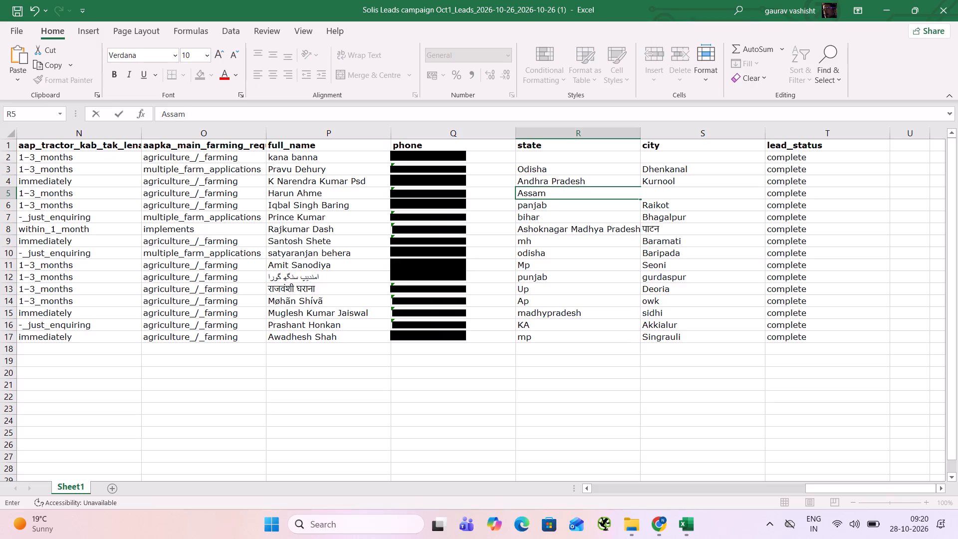
pyautogui.press('Down')
# Set row 6's state to Punjab and row 7's state to Bihar.
pyautogui.write('Punjab')
pyautogui.press('Down')
pyautogui.press('Right')
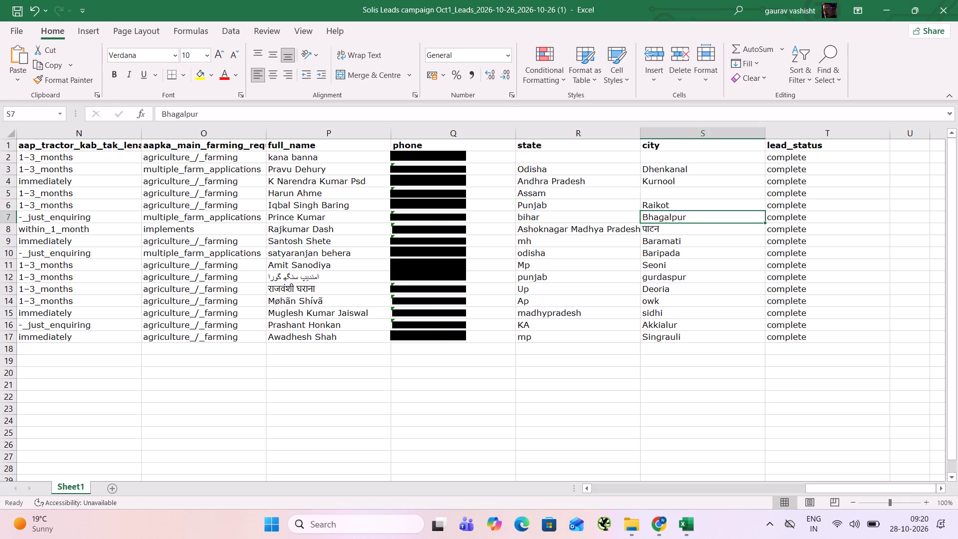
pyautogui.press('Left')
pyautogui.write('Bihar')
pyautogui.press('Down')
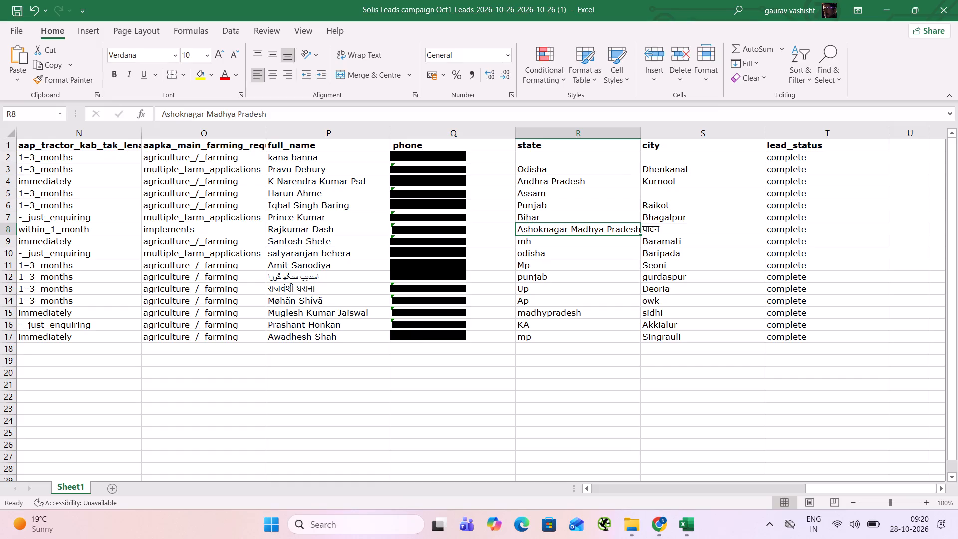
# Replace the combined place and state text in row 8 with Madhya Pradesh and clear that row's Hindi city.
pyautogui.write('Madhyab')
pyautogui.press('space')
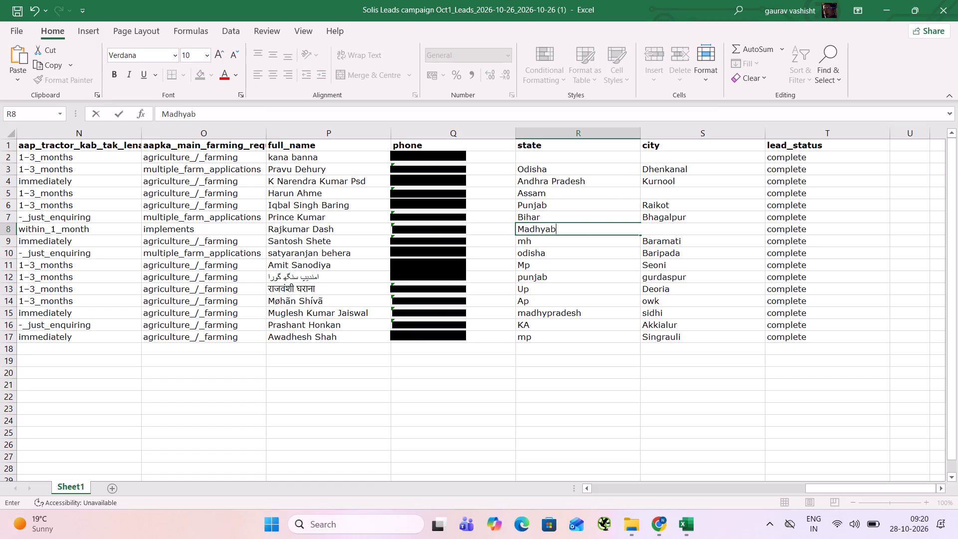
pyautogui.press('BackSpace')
pyautogui.press('BackSpace')
pyautogui.press('space')
pyautogui.write('Pradesh')
pyautogui.press('Right')
pyautogui.press('BackSpace')
# Set row 9's state to Maharashtra and row 10's state to Odisha.
pyautogui.press('Down')
pyautogui.press('Left')
pyautogui.write('Maharashtra')
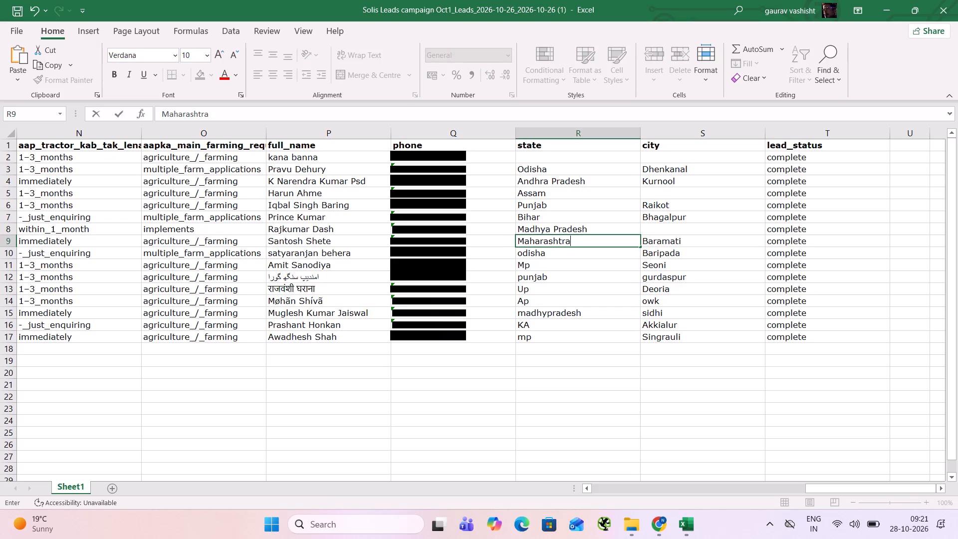
pyautogui.press('Left')
pyautogui.press('Down')
pyautogui.press('Right')
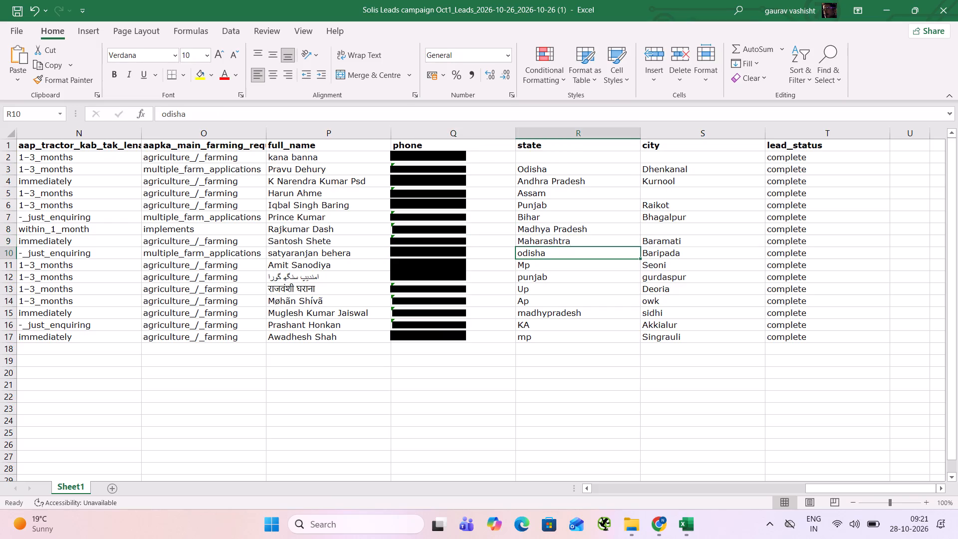
pyautogui.write('Odisbha')
pyautogui.press('BackSpace')
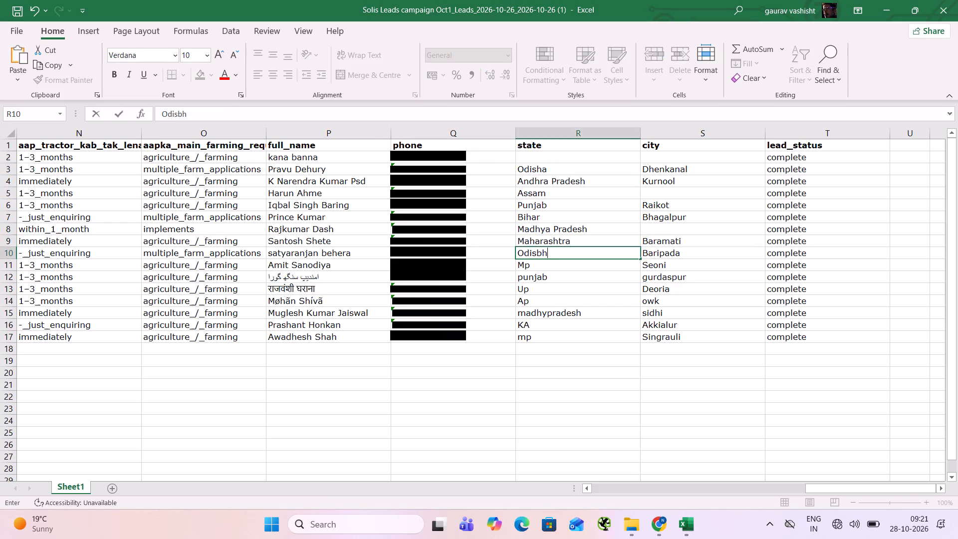
pyautogui.press('BackSpace')
pyautogui.press('BackSpace')
pyautogui.write('ha')
pyautogui.press('Right')
# Replace the abbreviated state in row 11 with Madhya Pradesh.
pyautogui.press('Down')
pyautogui.press('Left')
pyautogui.write('Madhya')
pyautogui.press('space')
pyautogui.press('Return')
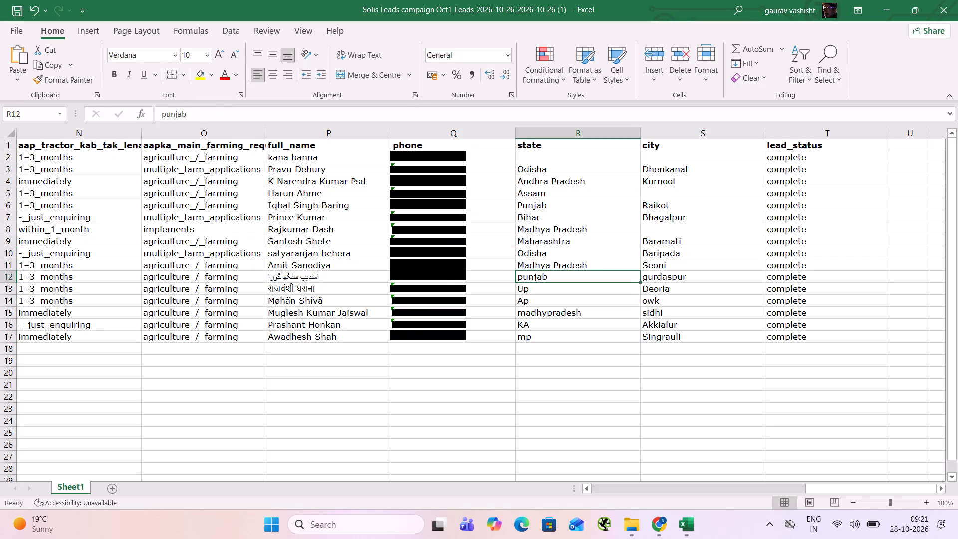
# Capitalise the entries in row 12, setting the state to Punjab and the city to Gurdaspur.
pyautogui.hotkey('shift', 'p')
pyautogui.write('unjab')
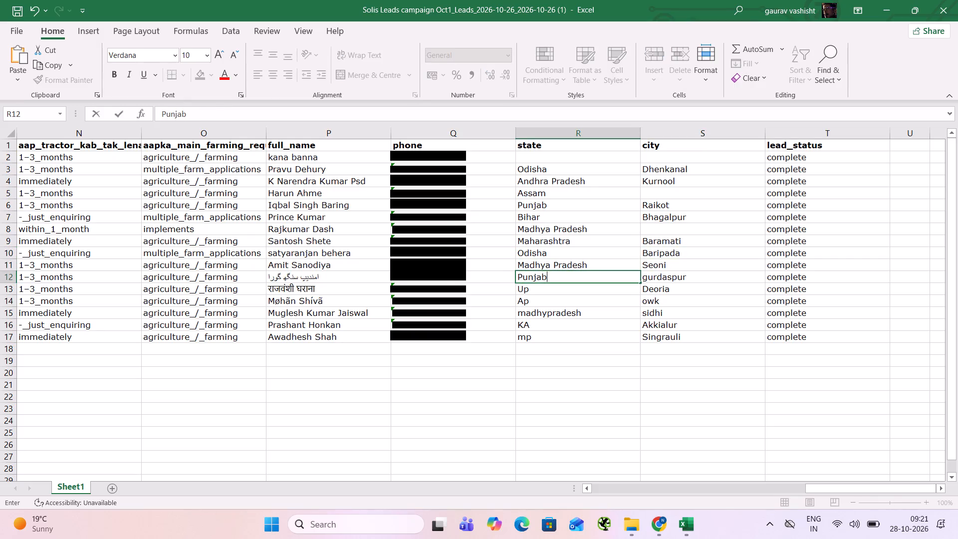
pyautogui.press('Down')
pyautogui.press('Right')
pyautogui.press('Up')
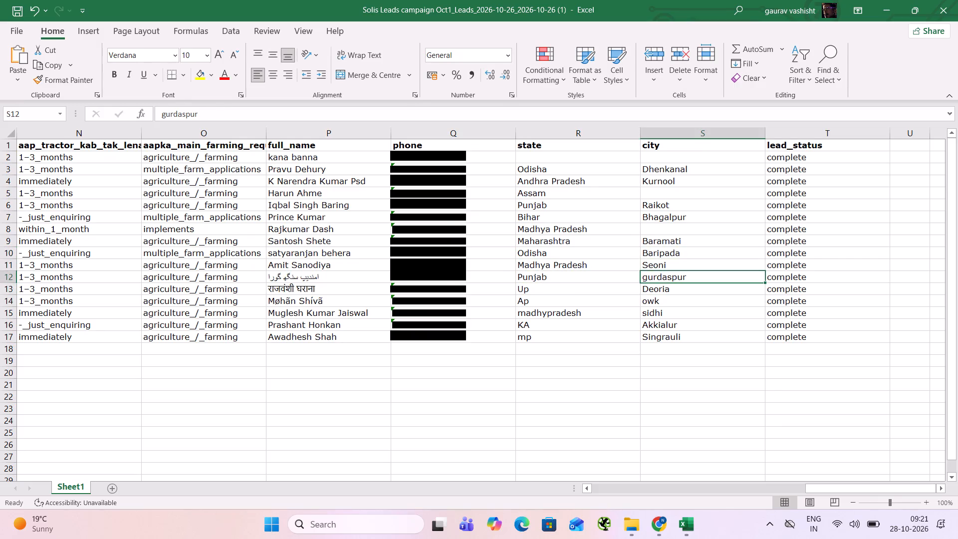
pyautogui.write('Gurdaspur')
pyautogui.press('Down')
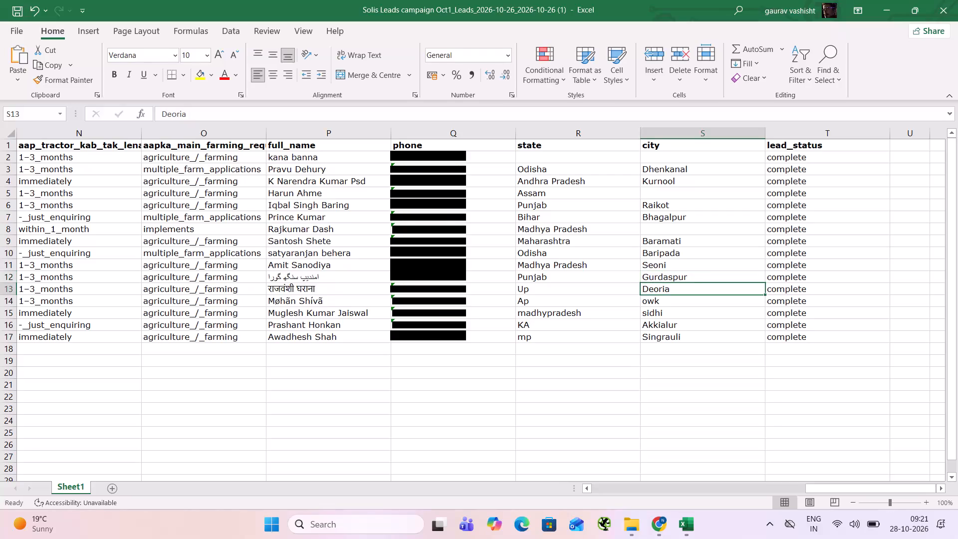
# Set row 13's state to Uttar Pradesh and row 14's state to Andhra Pradesh.
pyautogui.press('Left')
pyautogui.write('Uttar')
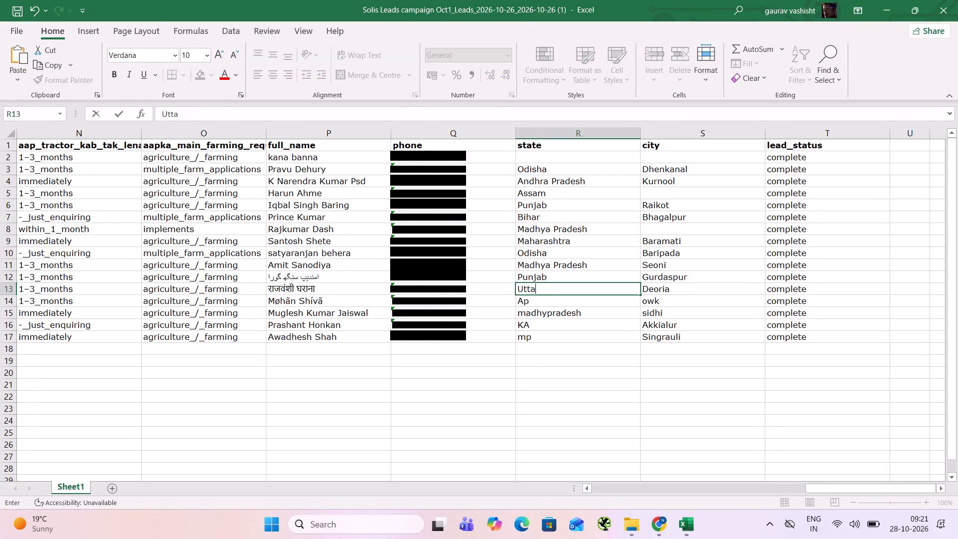
pyautogui.press('space')
pyautogui.write('Pradesh')
pyautogui.press('Down')
pyautogui.write('Andhra')
pyautogui.press('space')
pyautogui.press('Return')
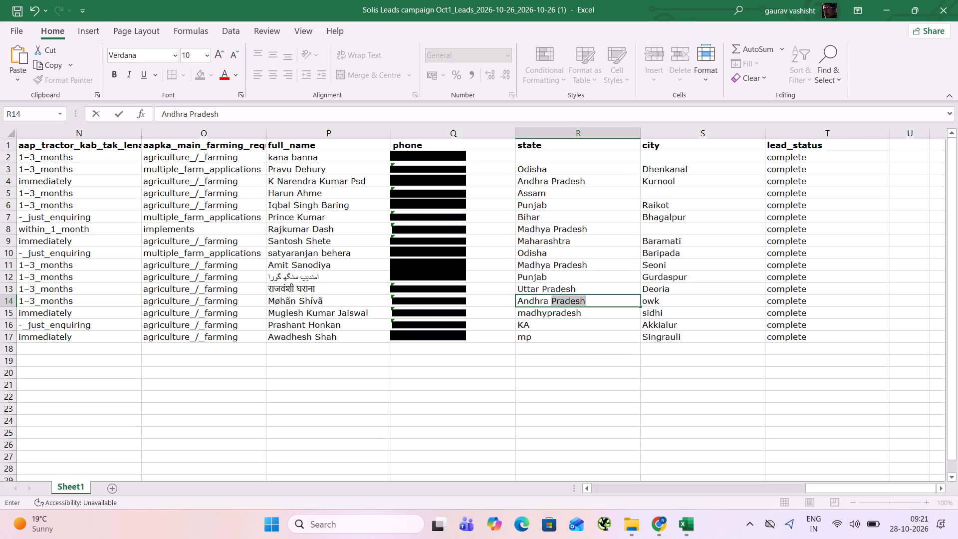
# Clear the lowercase city entries in rows 14 and 15.
pyautogui.press('Right')
pyautogui.press('Up')
pyautogui.press('BackSpace')
pyautogui.press('Down')
pyautogui.press('BackSpace')
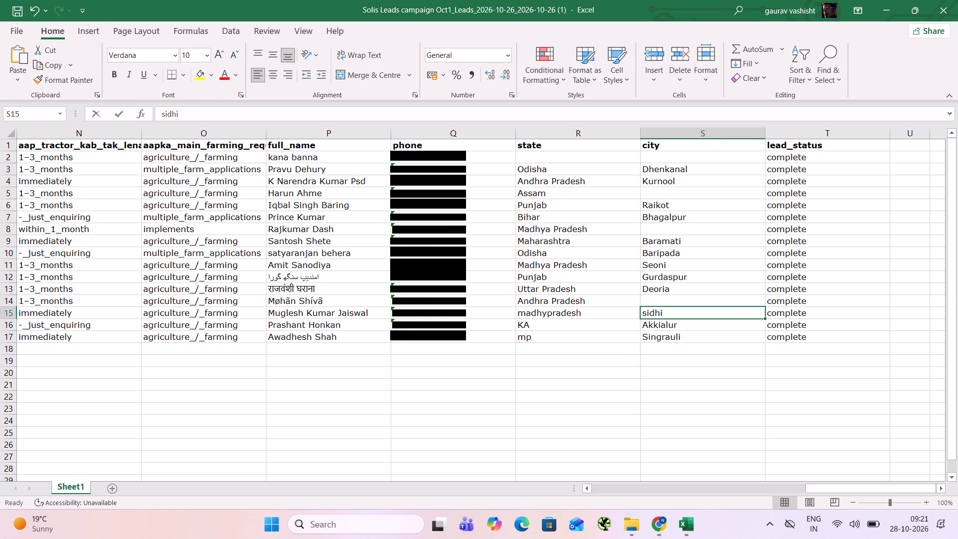
# Set row 15's state to Madhya Pradesh and row 16's state to Karnataka.
pyautogui.press('Left')
pyautogui.write('Madhya')
pyautogui.press('space')
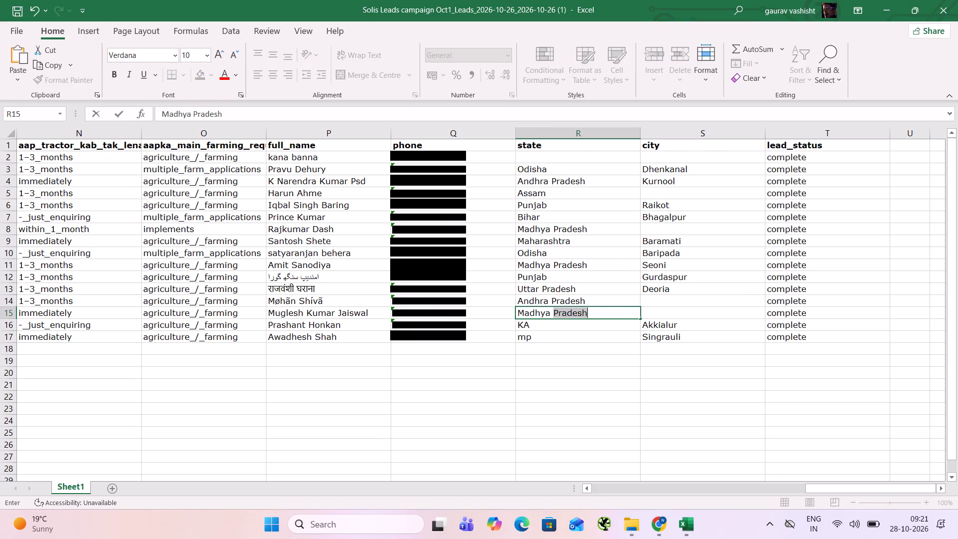
pyautogui.press('Return')
pyautogui.write('Karnataka')
pyautogui.press('Right')
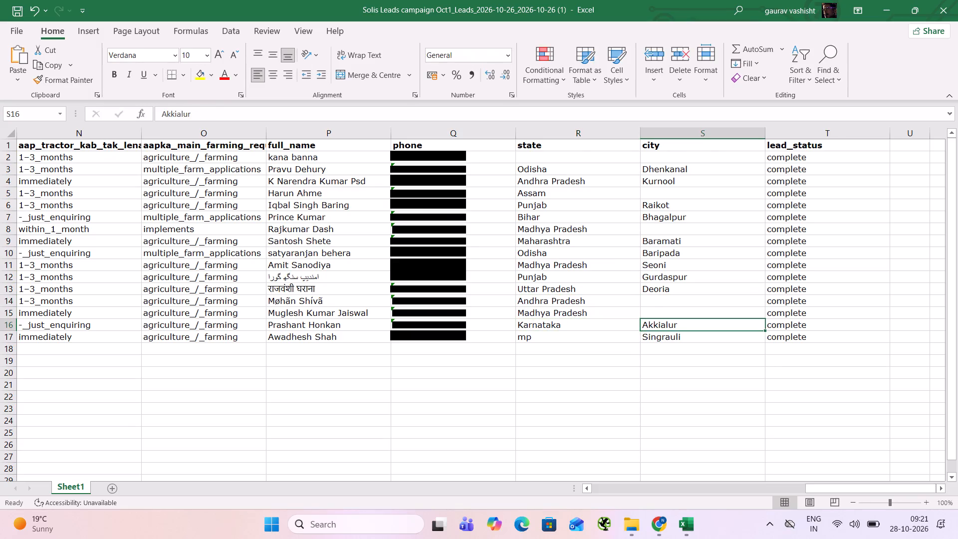
# Replace the abbreviated state in row 17 with Madhya Pradesh.
pyautogui.press('Down')
pyautogui.press('Left')
pyautogui.write("Madhya '")
pyautogui.press('Return')
pyautogui.press('BackSpace')
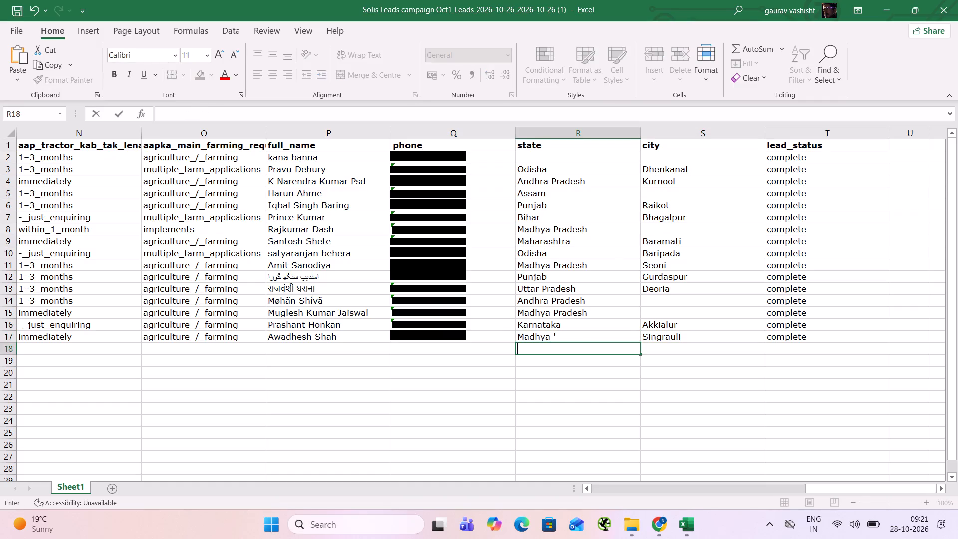
pyautogui.press('Up')
pyautogui.write('Madhya')
pyautogui.press('space')
pyautogui.press('Return')
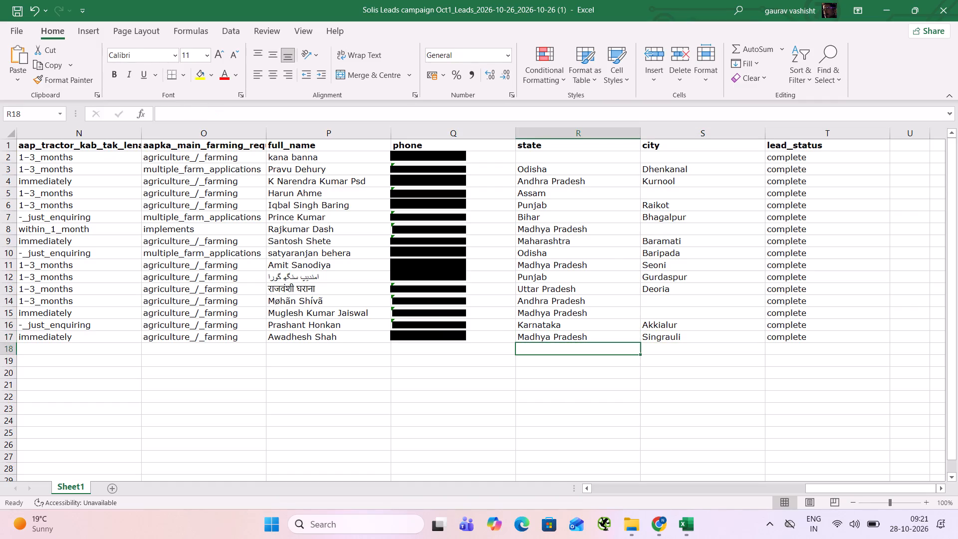
# Start saving a copy of the Solis leads file as an Excel Workbook in the 27- Oct folder.
pyautogui.click(17, 27)
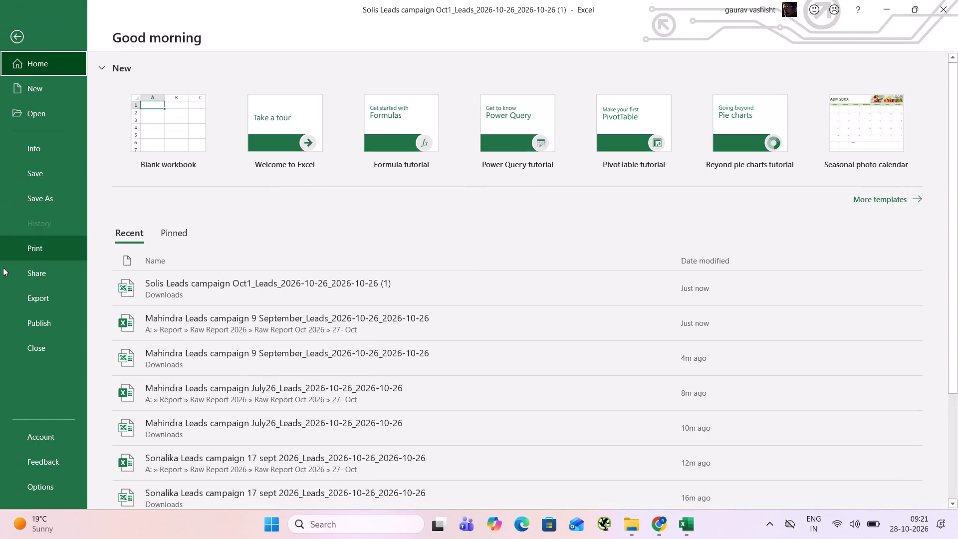
pyautogui.click(56, 205)
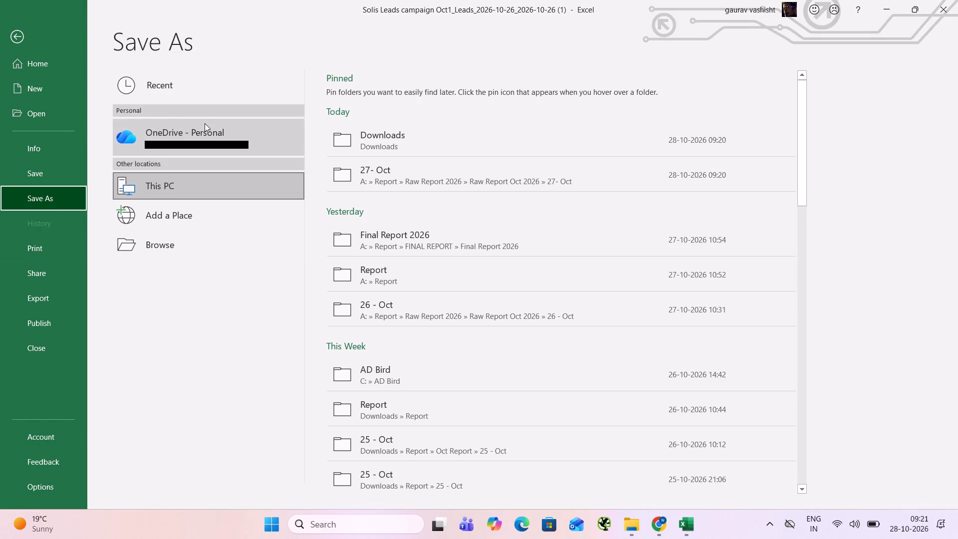
pyautogui.click(206, 123)
pyautogui.click(347, 79)
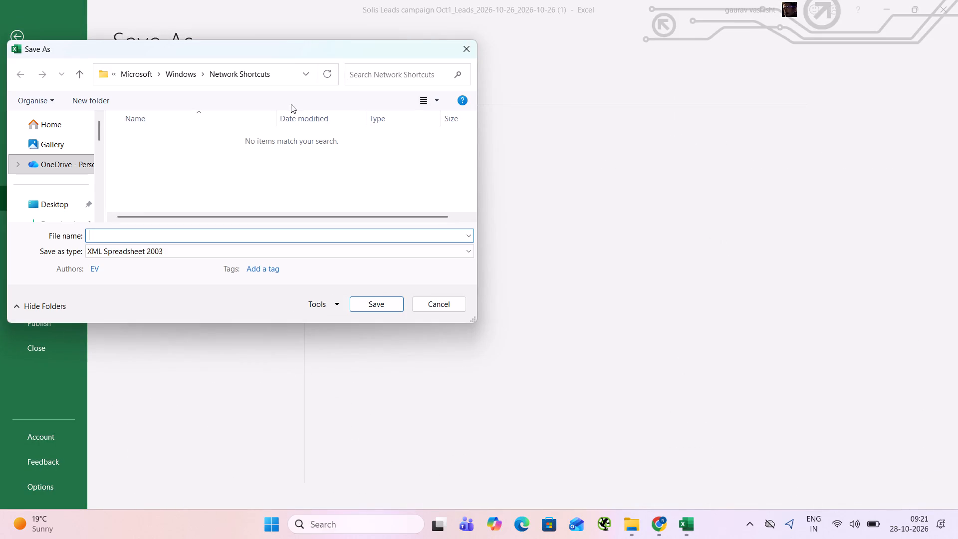
pyautogui.click(200, 256)
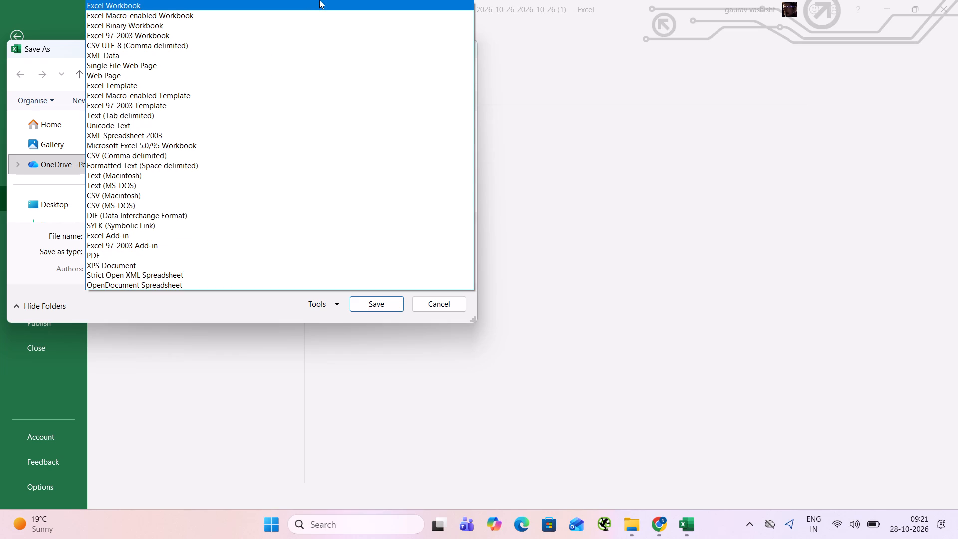
pyautogui.click(323, 4)
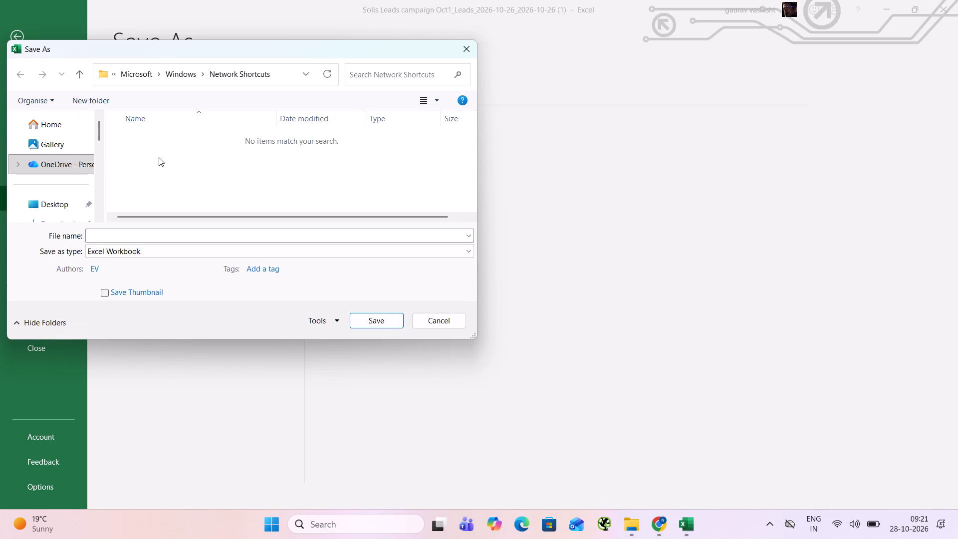
pyautogui.click(99, 182)
pyautogui.click(99, 182)
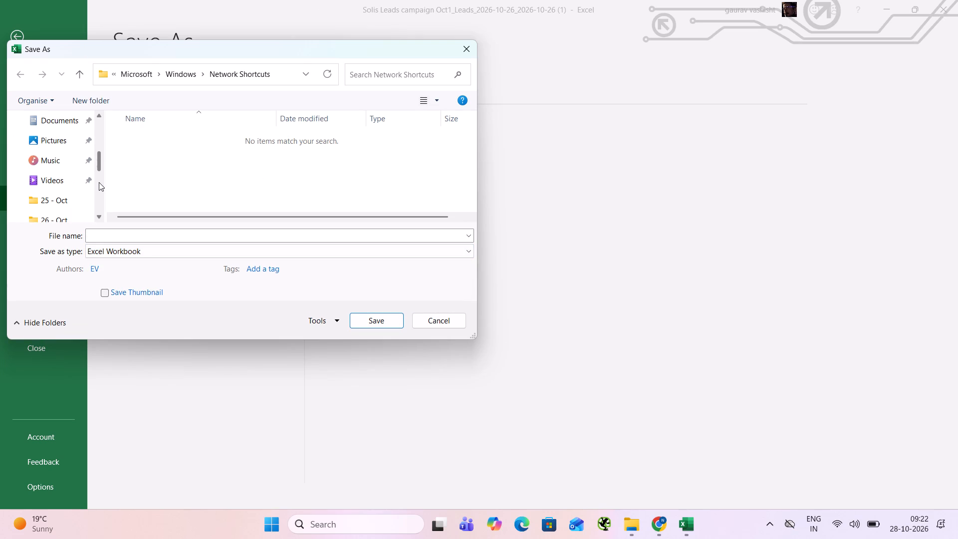
pyautogui.click(99, 182)
pyautogui.click(55, 206)
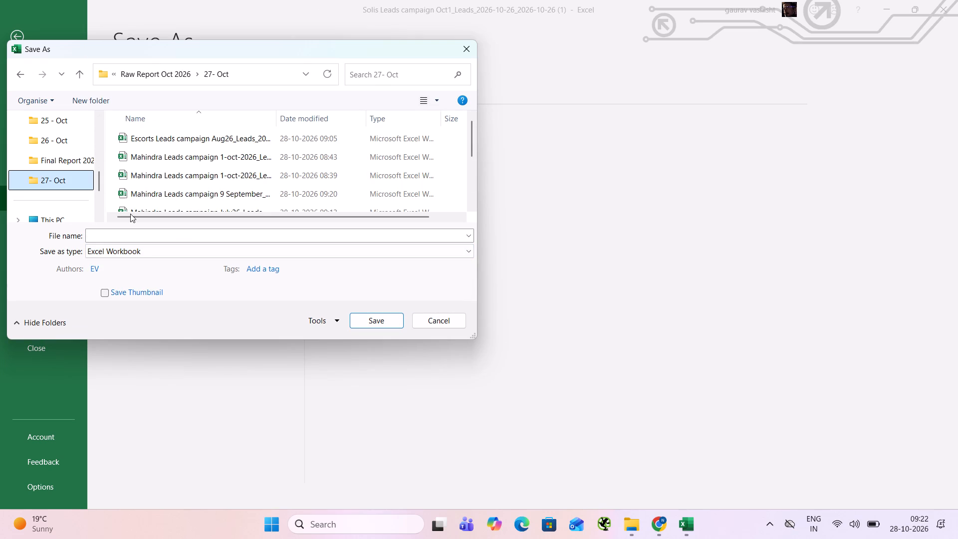
pyautogui.click(149, 236)
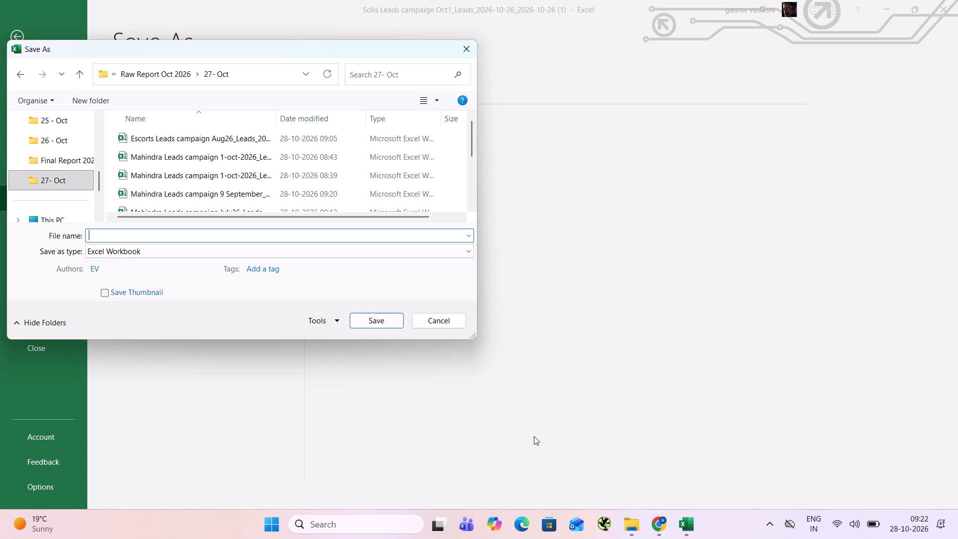
# Copy the Solis file's name from Downloads and save the workbook as Solis Leads campaign Oct1_Leads_2026-10-26_2026-10-26 (1).
pyautogui.click(629, 518)
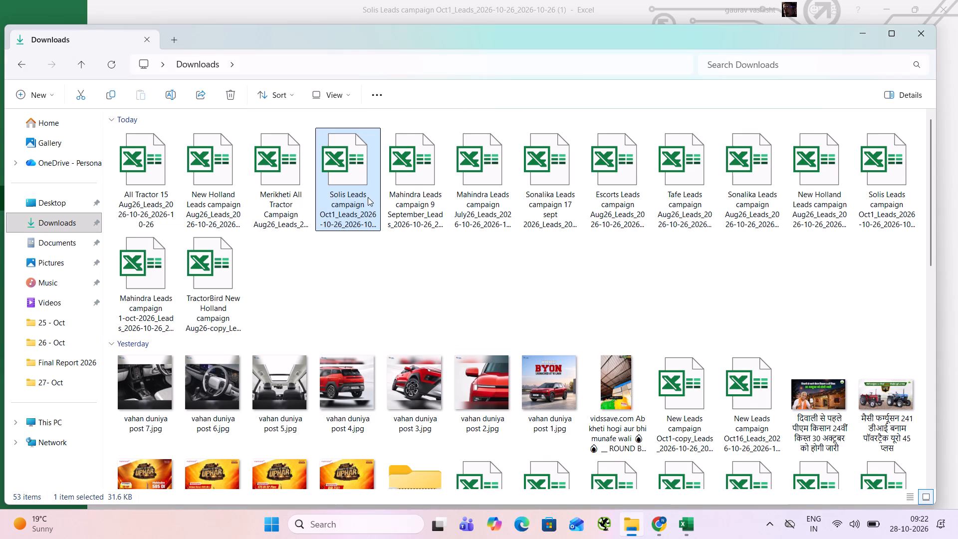
pyautogui.click(173, 95)
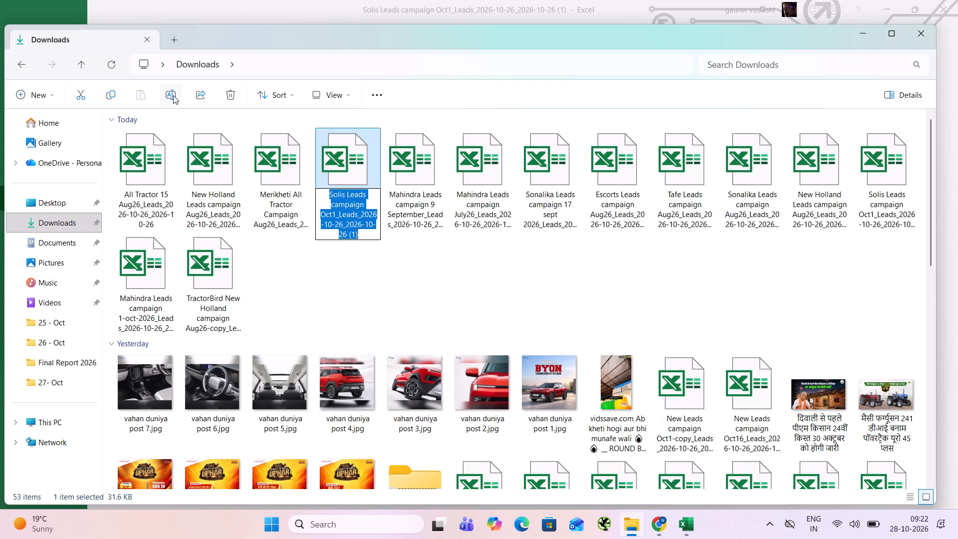
pyautogui.hotkey('ctrl', 'c')
pyautogui.keyDown('ctrl'); pyautogui.click(173, 95); pyautogui.keyUp('ctrl')
pyautogui.click(289, 5)
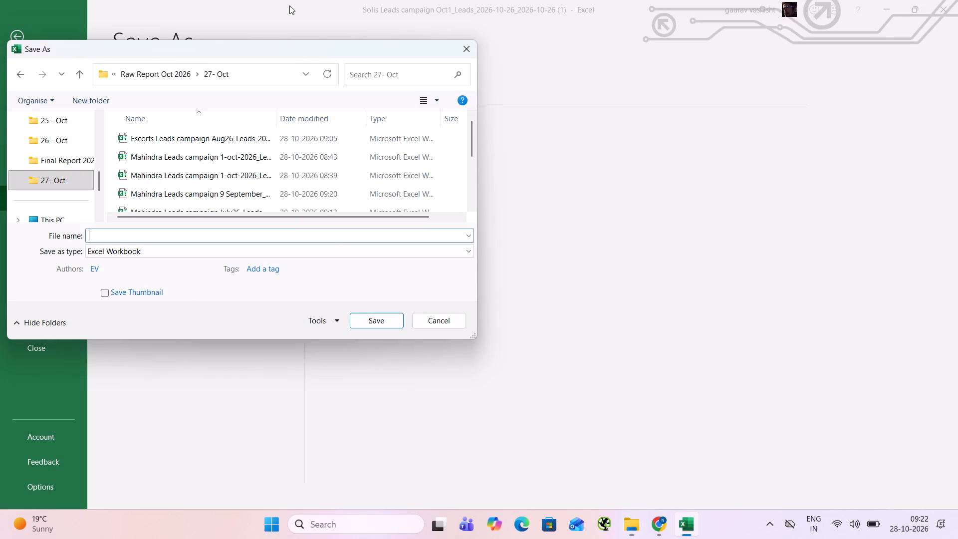
pyautogui.hotkey('ctrl', 'v')
pyautogui.click(187, 228)
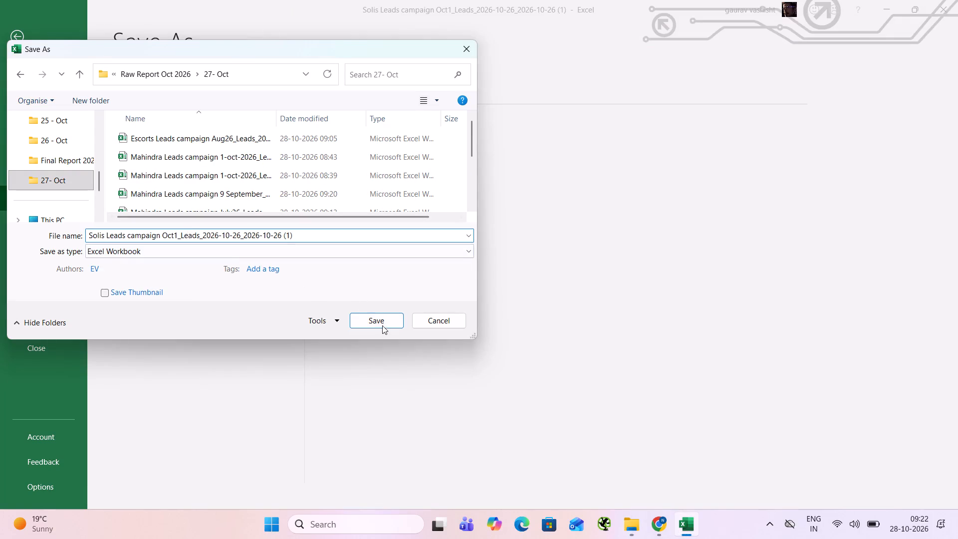
pyautogui.click(383, 326)
pyautogui.hotkey('ctrl', 's')
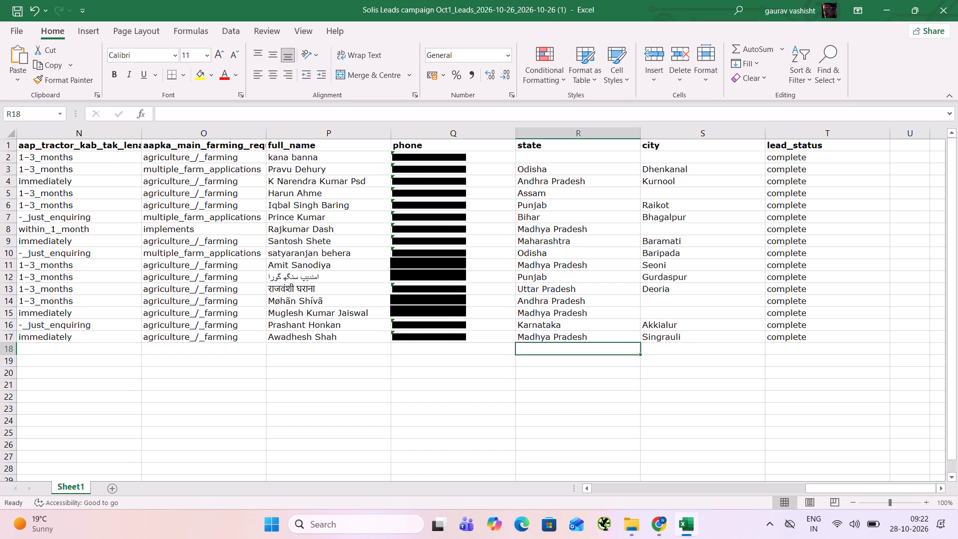
# Close the saved Solis workbook.
pyautogui.click(922, 0)
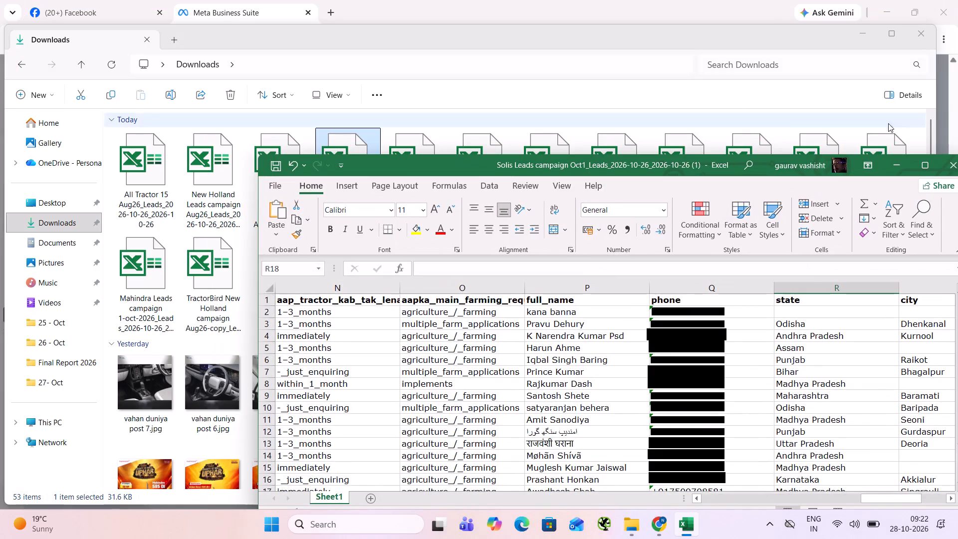
pyautogui.click(953, 163)
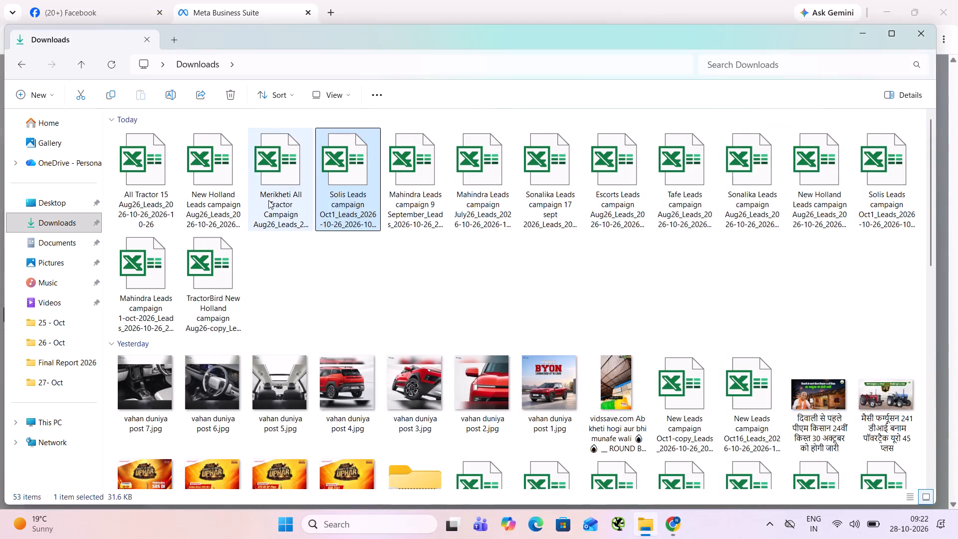
# Open the Merikheti All Tractor Campaign Aug26 leads file from Downloads, maximise it and allow editing.
pyautogui.doubleClick(268, 200)
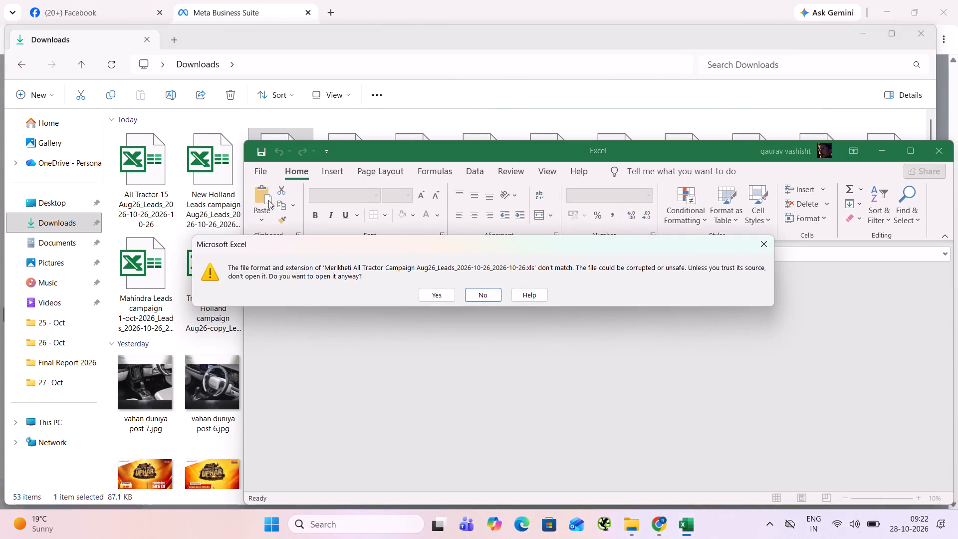
pyautogui.click(426, 294)
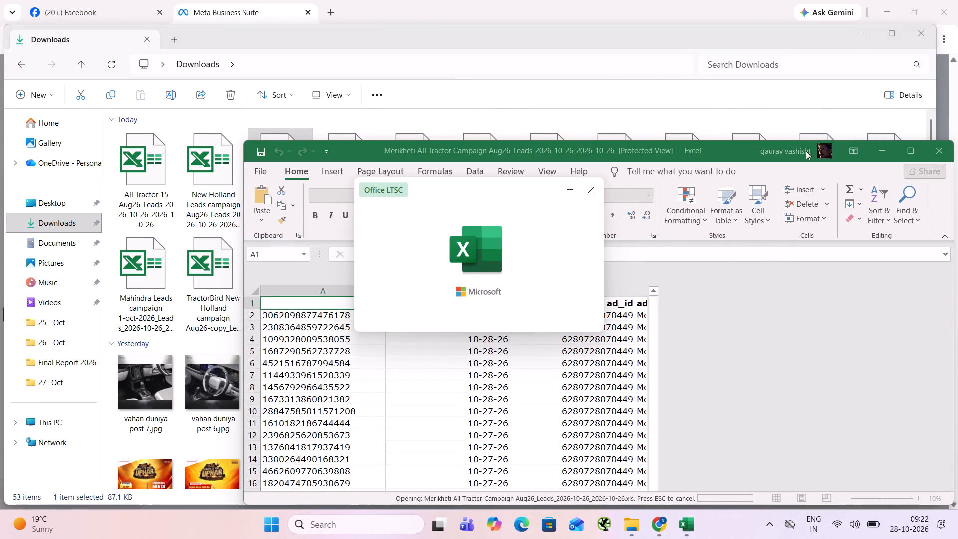
pyautogui.click(905, 148)
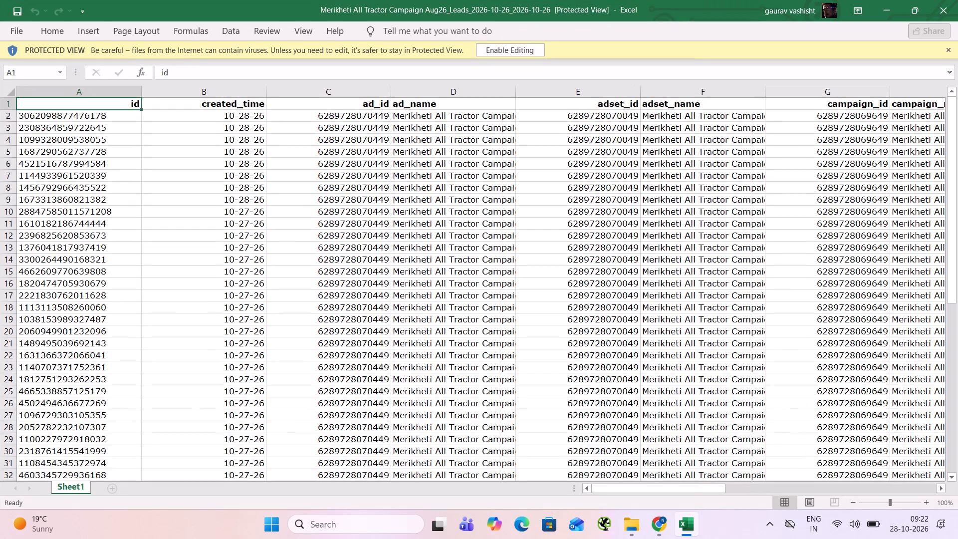
pyautogui.click(512, 51)
# Replace the all-capitals state in row 2 with Uttar Pradesh.
pyautogui.hotkey('ctrl', 'Right')
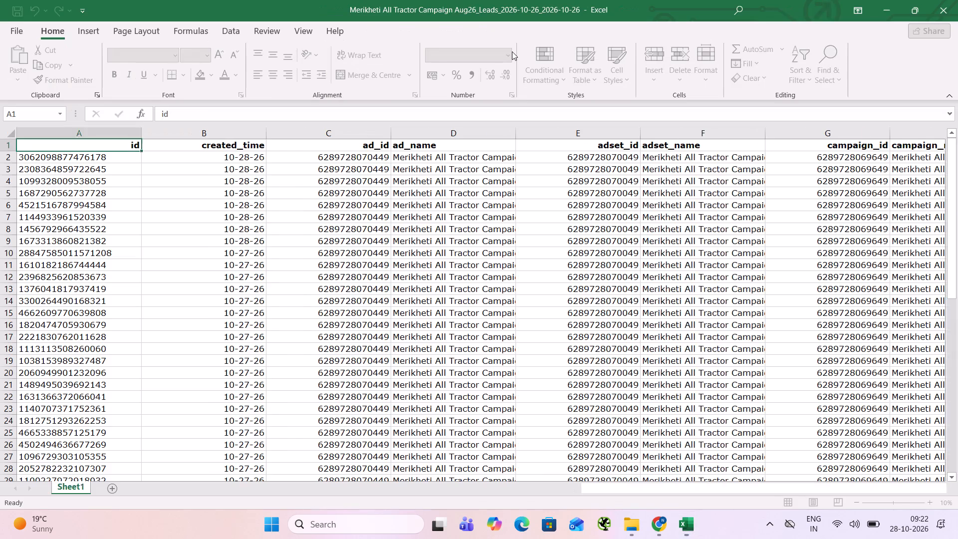
pyautogui.click(542, 134)
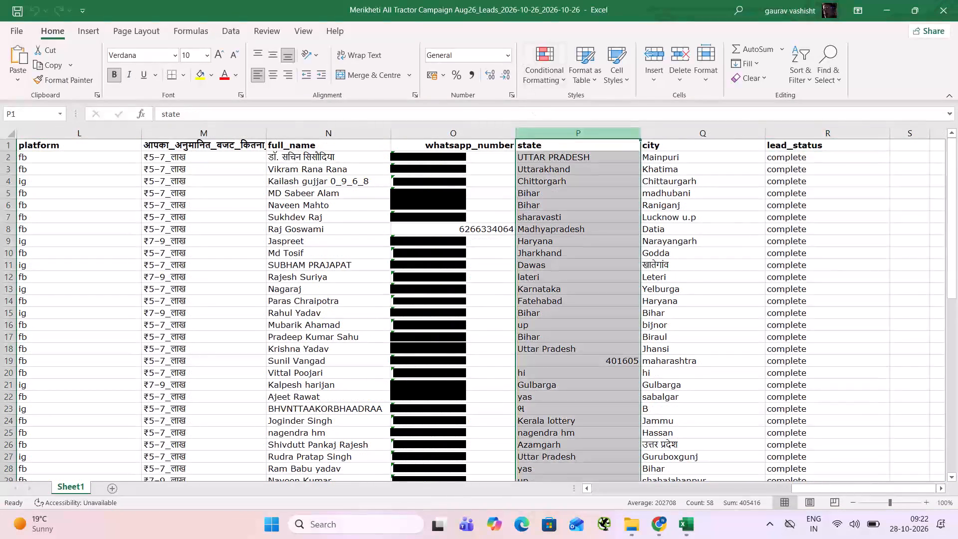
pyautogui.press('Down')
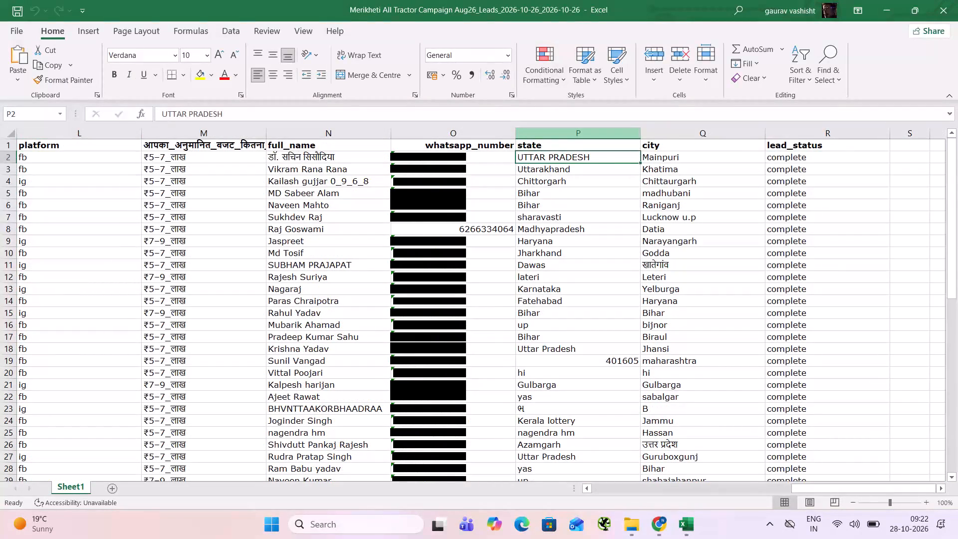
pyautogui.write('Utttar')
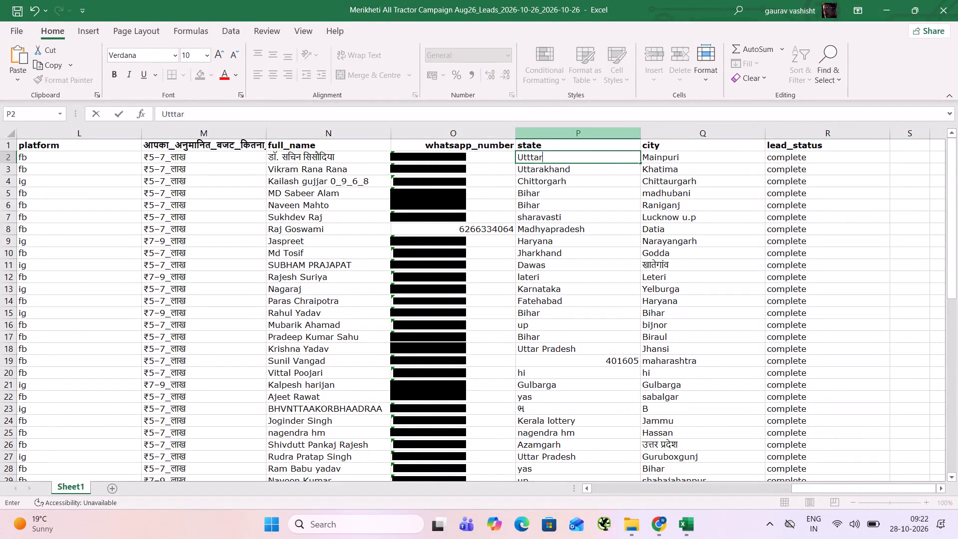
pyautogui.press('BackSpace')
pyautogui.press('BackSpace')
pyautogui.press('BackSpace')
pyautogui.press('BackSpace')
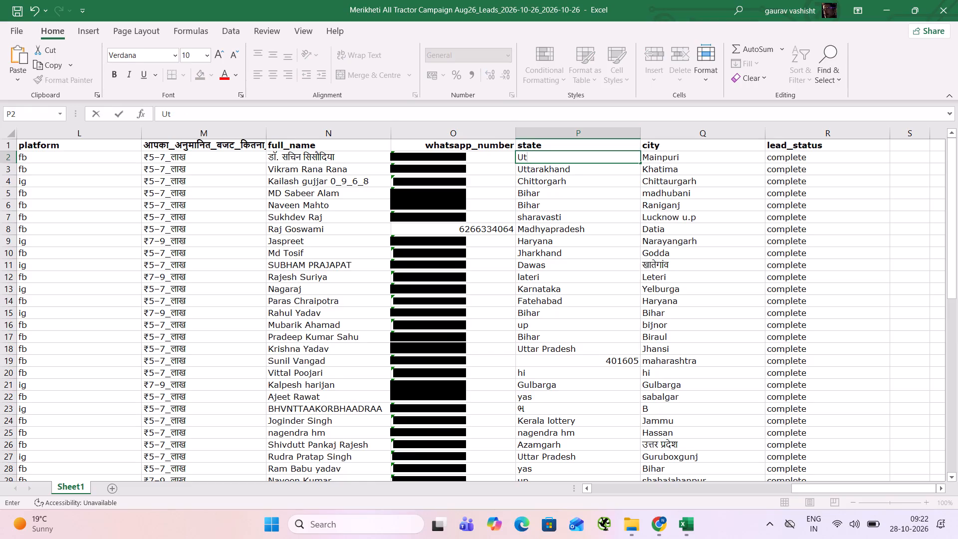
pyautogui.write('tar')
pyautogui.press('space')
pyautogui.press('Return')
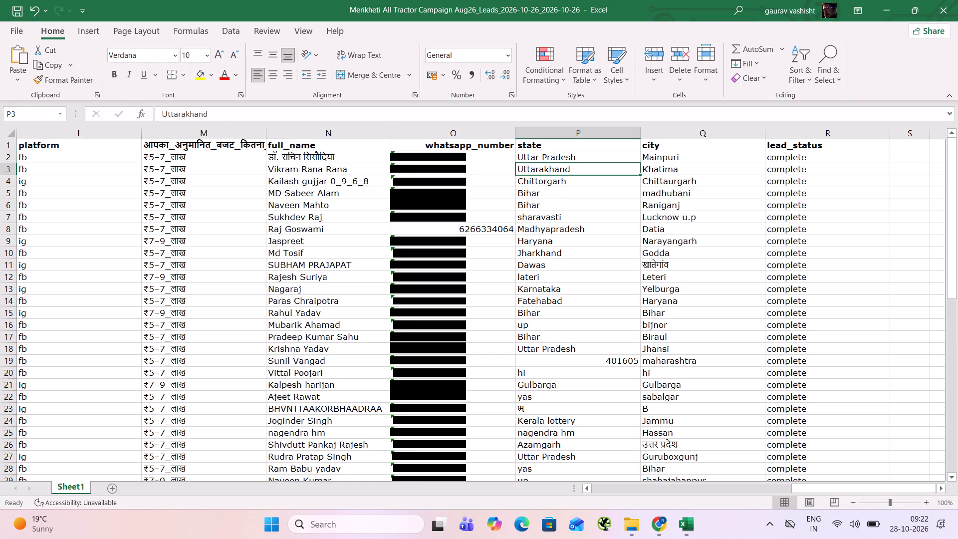
# Set row 4's state to Rajasthan and clear the lowercase city in row 5.
pyautogui.press('Right')
pyautogui.press('Left')
pyautogui.press('Down')
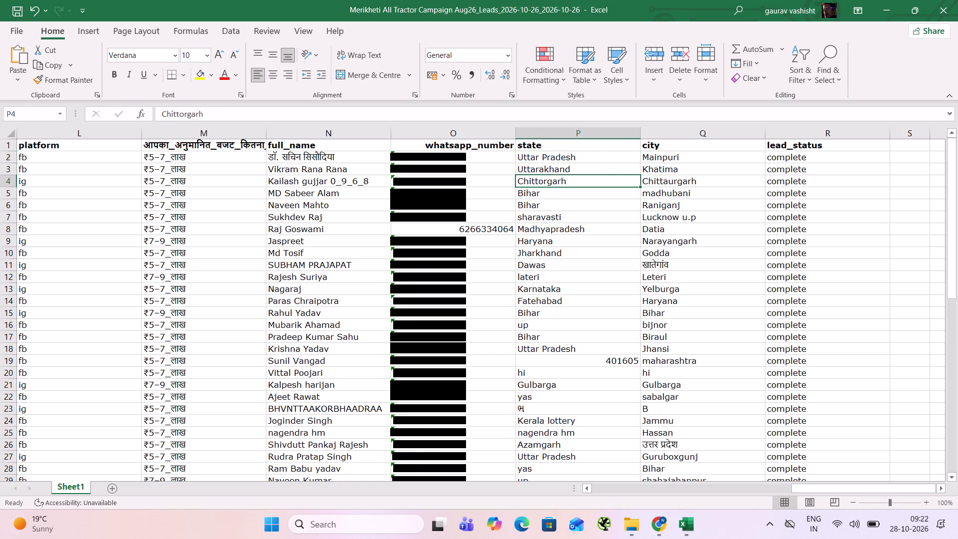
pyautogui.write('Rajasthan')
pyautogui.press('Right')
pyautogui.press('Down')
pyautogui.press('BackSpace')
pyautogui.press('Left')
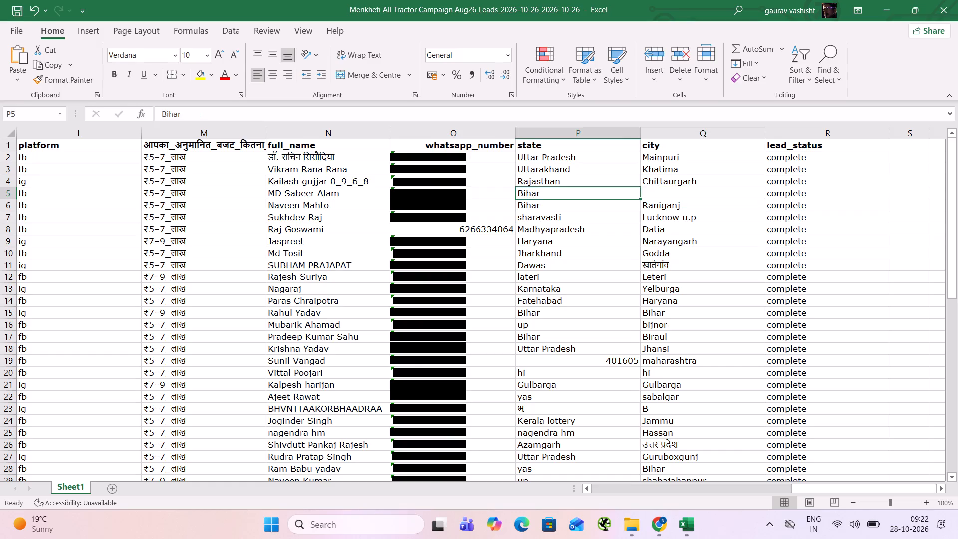
# Clear the city in row 7 and set that row's state to Uttar Pradesh.
pyautogui.press('Down')
pyautogui.press('Right')
pyautogui.press('Down')
pyautogui.press('BackSpace')
pyautogui.press('Left')
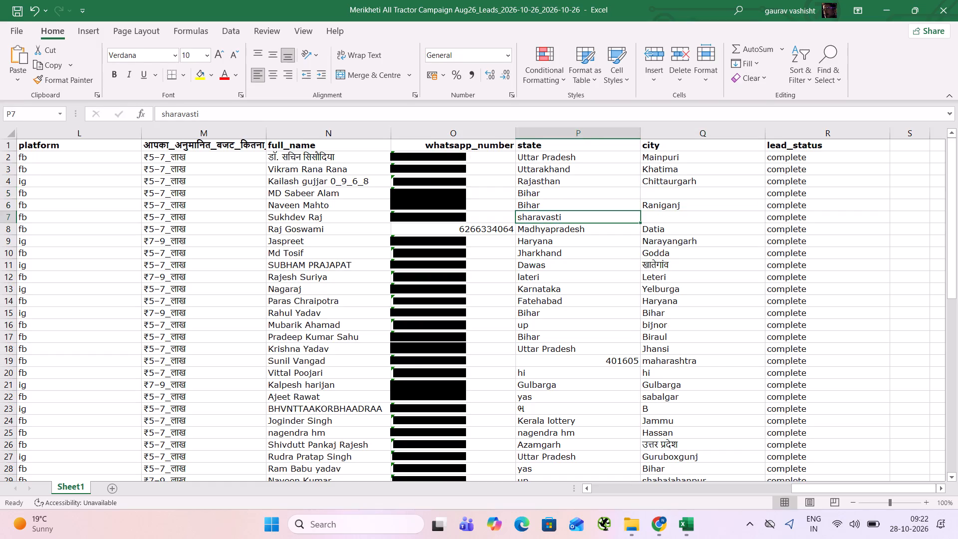
pyautogui.write('Uttar')
pyautogui.press('space')
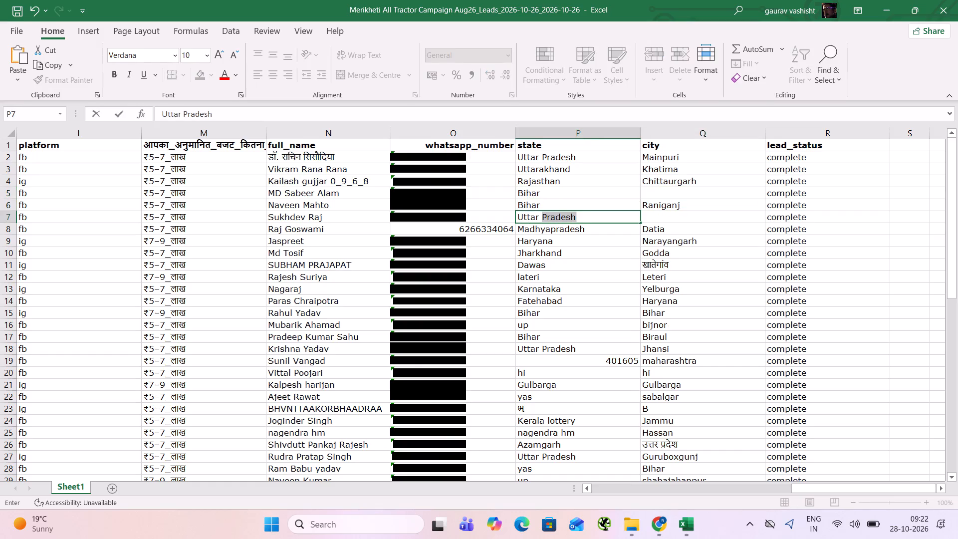
pyautogui.press('Return')
# Correct the state spelling in row 8 to Madhya Pradesh.
pyautogui.press('Right')
pyautogui.press('Left')
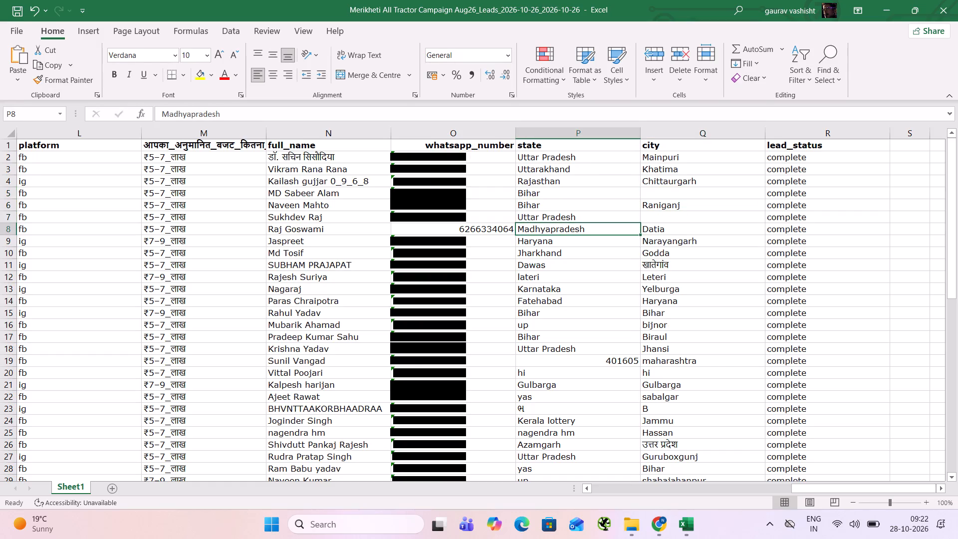
pyautogui.write('Madhya')
pyautogui.press('space')
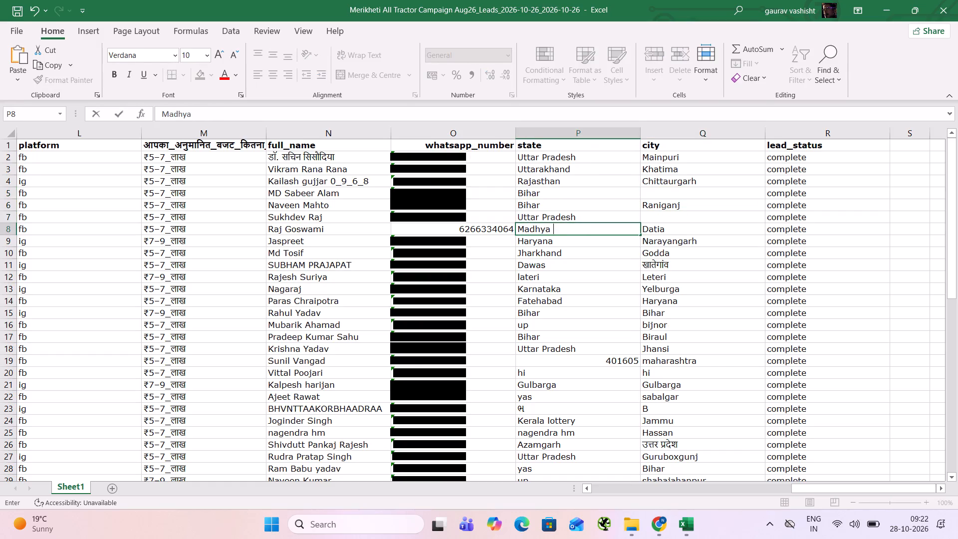
pyautogui.write('Pradesh')
pyautogui.press('Right')
# Clear the Hindi-script city in row 11.
pyautogui.press('Down')
pyautogui.press('Left')
pyautogui.press('Down')
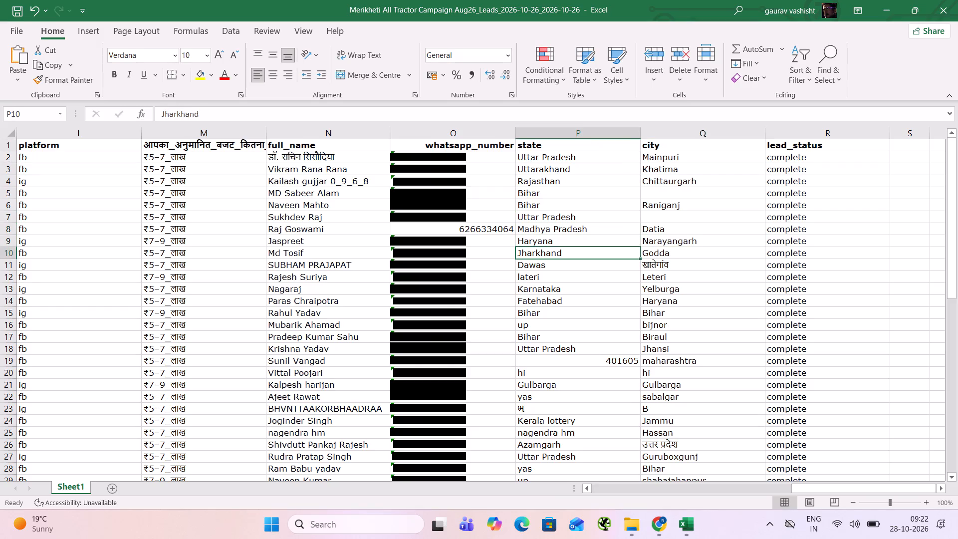
pyautogui.press('Right')
pyautogui.press('Down')
pyautogui.press('BackSpace')
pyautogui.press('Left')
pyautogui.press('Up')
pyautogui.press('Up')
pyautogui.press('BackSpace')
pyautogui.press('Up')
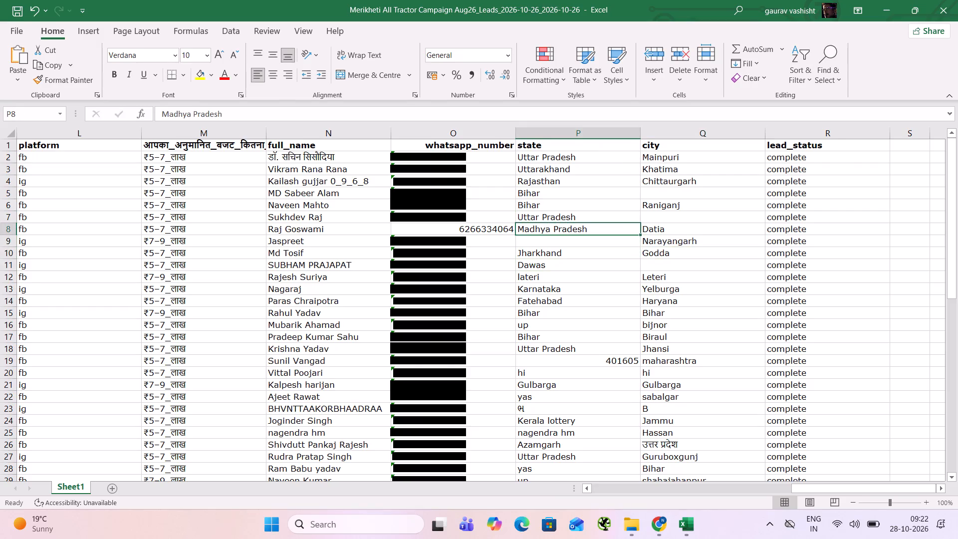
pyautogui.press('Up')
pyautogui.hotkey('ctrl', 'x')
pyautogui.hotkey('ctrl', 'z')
# Copy Uttar Pradesh from row 7's state into the state cells of rows 11, 12 and 14.
pyautogui.press('Up')
pyautogui.press('Up')
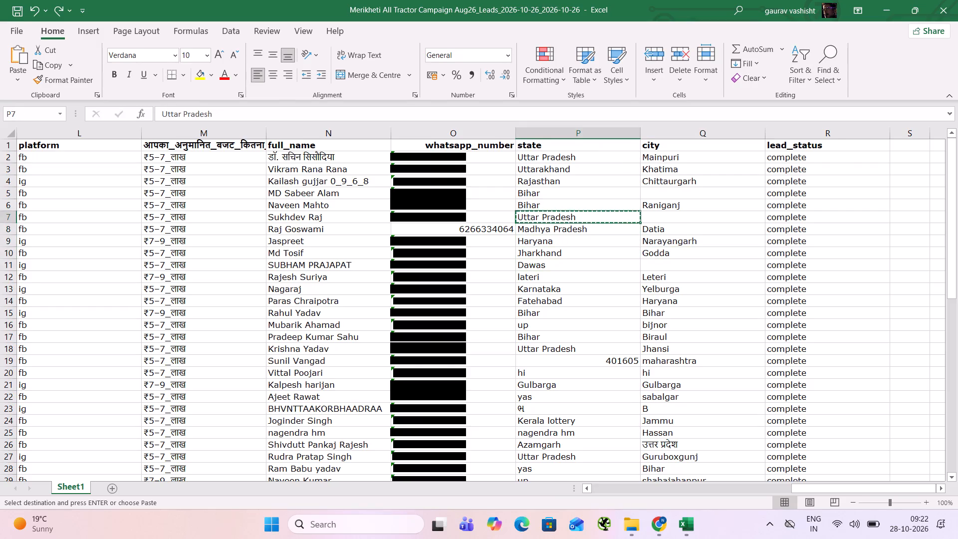
pyautogui.hotkey('ctrl', 'c')
pyautogui.press('Down')
pyautogui.press('Down')
pyautogui.press('Down')
pyautogui.press('Down')
pyautogui.hotkey('ctrl', 'v')
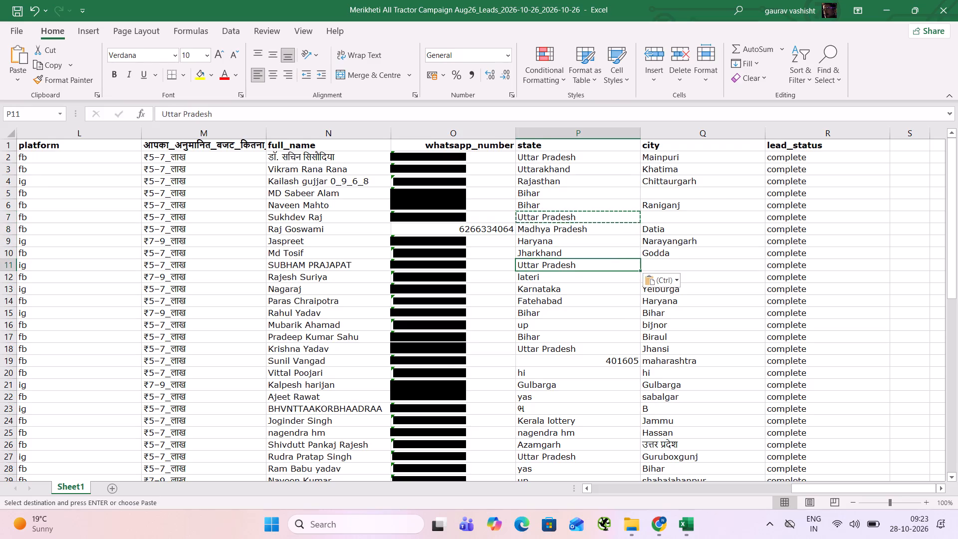
pyautogui.press('Down')
pyautogui.hotkey('ctrl', 'v')
pyautogui.press('Down')
pyautogui.press('Down')
pyautogui.hotkey('ctrl', 'v')
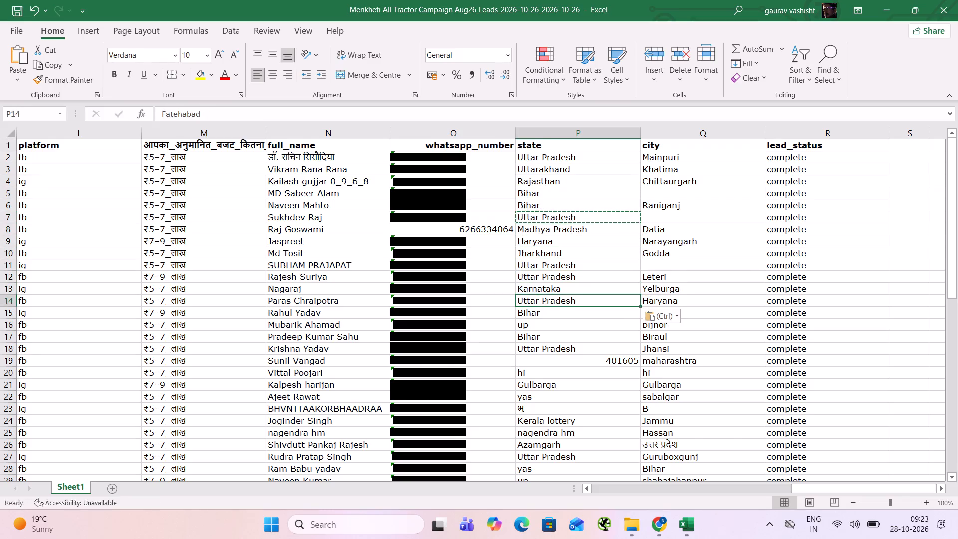
# Paste the copied Uttar Pradesh into the state cells of rows 16 and 18.
pyautogui.press('Down')
pyautogui.press('Down')
pyautogui.hotkey('ctrl', 'v')
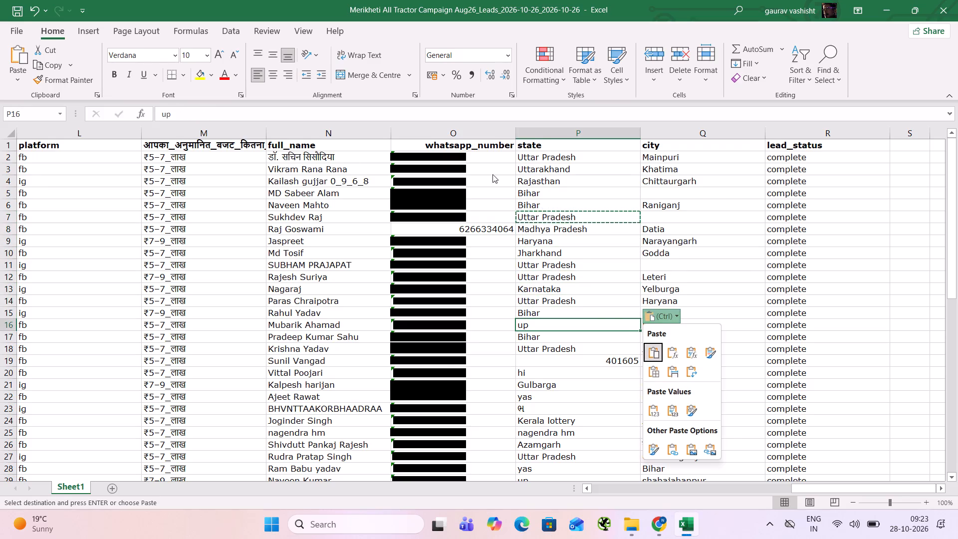
pyautogui.click(528, 330)
pyautogui.press('v')
pyautogui.press('Down')
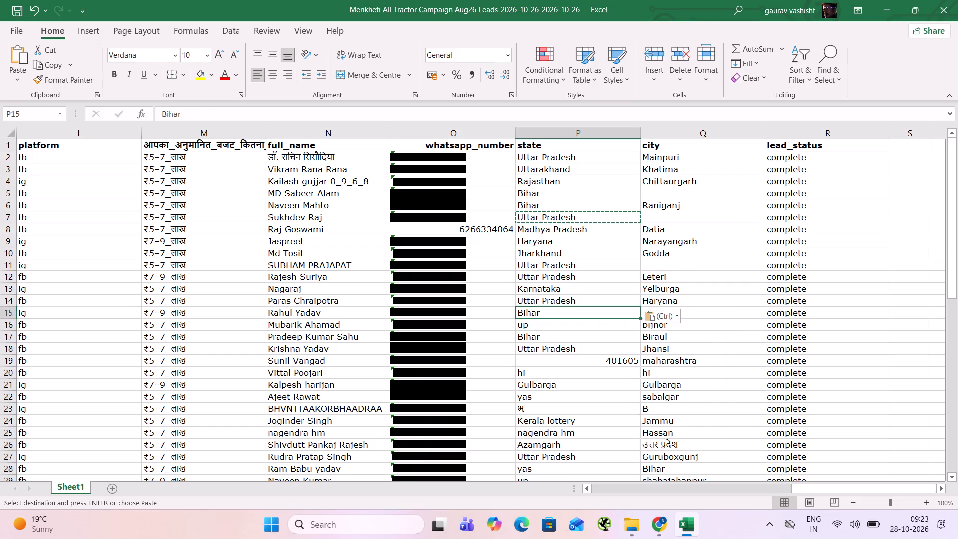
pyautogui.press('Down')
pyautogui.hotkey('ctrl', 'v')
pyautogui.press('Down')
pyautogui.press('Down')
pyautogui.hotkey('ctrl', 'v')
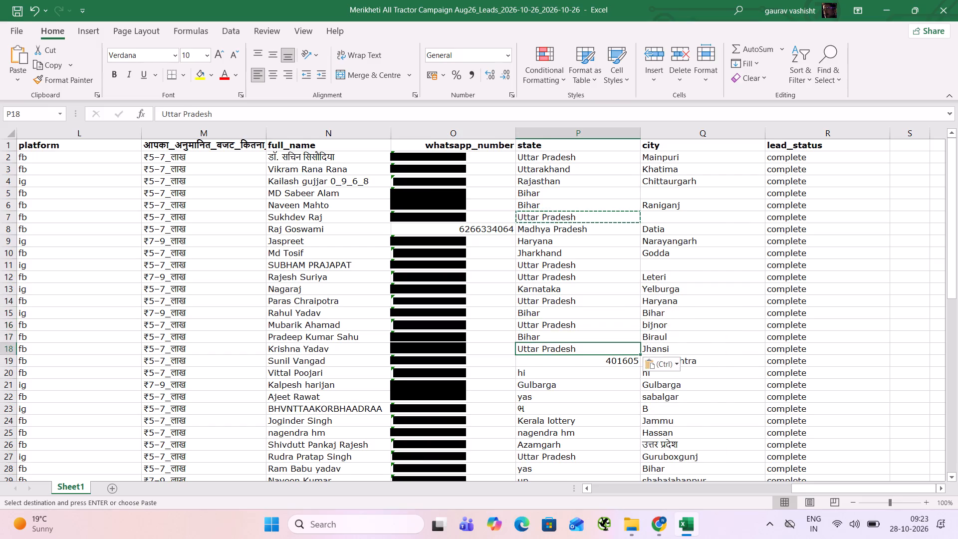
# Replace the numeric state in row 19 with Maharashtra and clear that row's city.
pyautogui.press('Down')
pyautogui.press('Right')
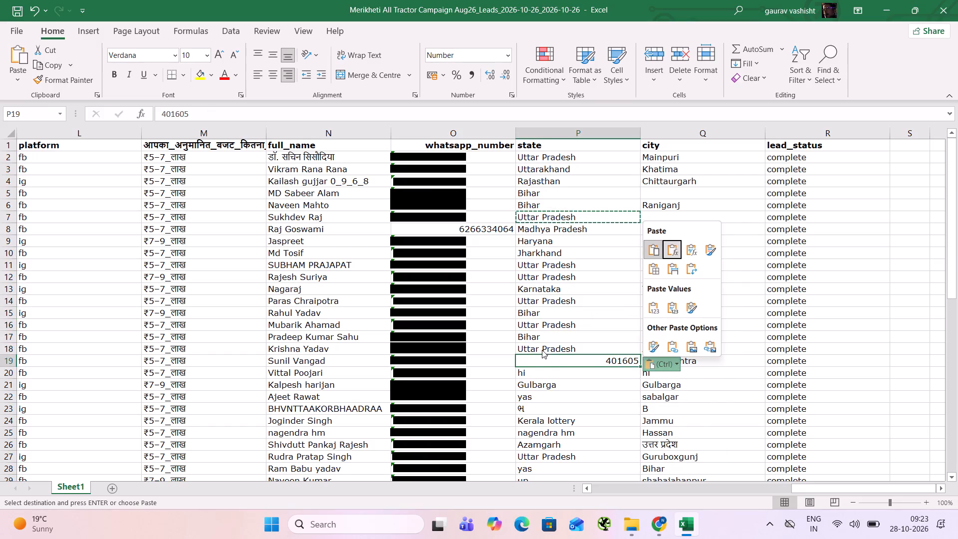
pyautogui.click(556, 375)
pyautogui.press('BackSpace')
pyautogui.press('Right')
pyautogui.press('BackSpace')
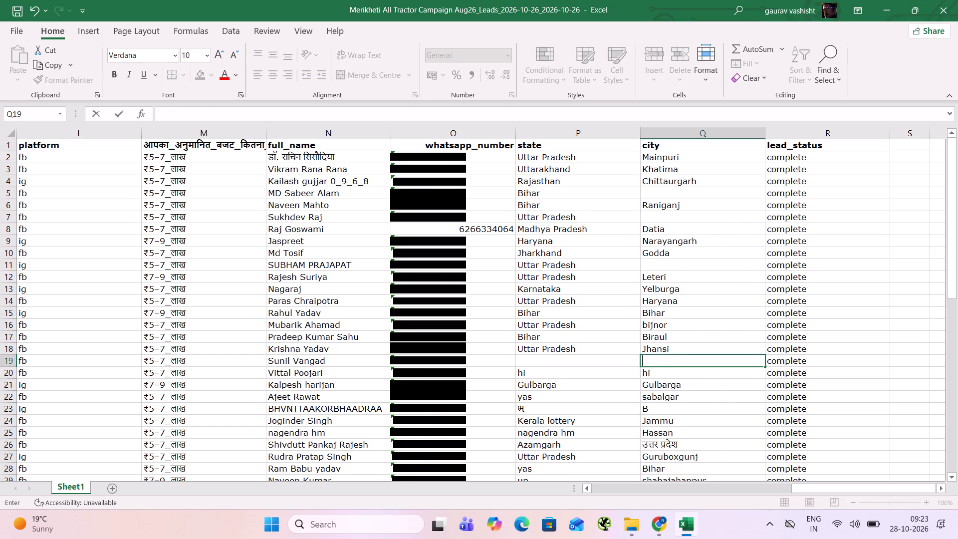
pyautogui.press('Left')
pyautogui.write('Maharasg')
pyautogui.press('BackSpace')
pyautogui.write('htra')
pyautogui.press('Down')
# Clear the meaningless state and city entries in row 20.
pyautogui.press('BackSpace')
pyautogui.press('Right')
pyautogui.press('BackSpace')
pyautogui.press('Down')
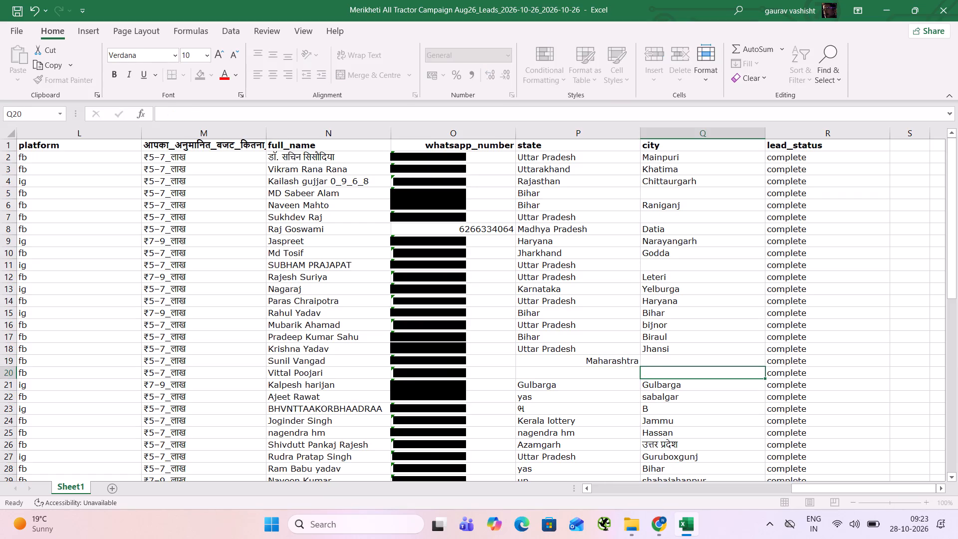
# Set row 21's state to Uttar Pradesh.
pyautogui.press('Left')
pyautogui.write('Uttar')
pyautogui.press('space')
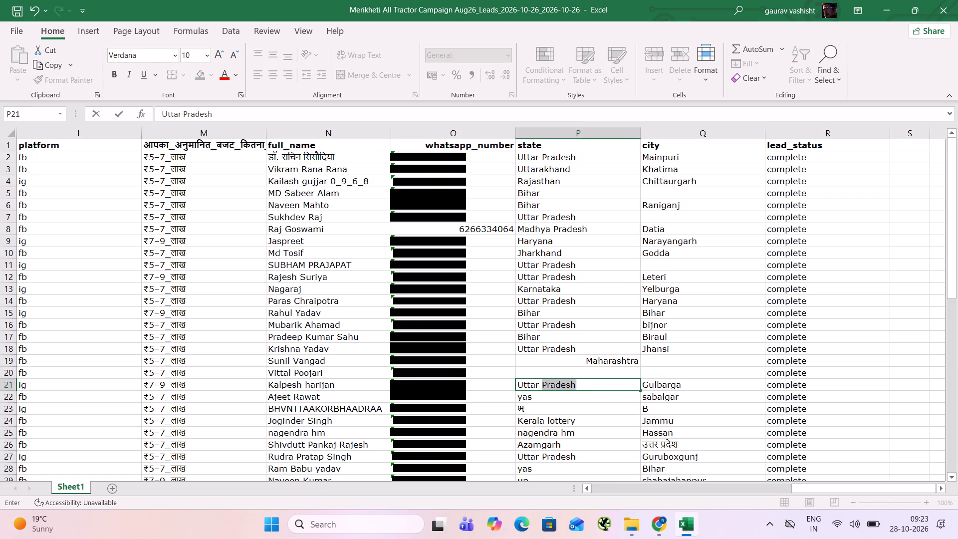
pyautogui.press('Return')
# Clear the invalid state and city entries in rows 22 and 23.
pyautogui.press('BackSpace')
pyautogui.press('Right')
pyautogui.press('BackSpace')
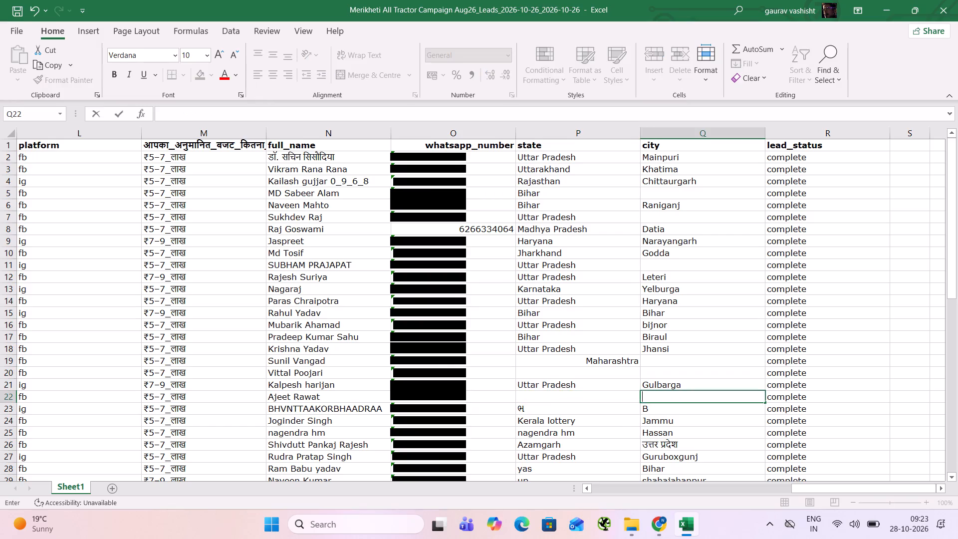
pyautogui.press('BackSpace')
pyautogui.press('Down')
pyautogui.press('BackSpace')
pyautogui.press('Left')
pyautogui.press('BackSpace')
pyautogui.press('Up')
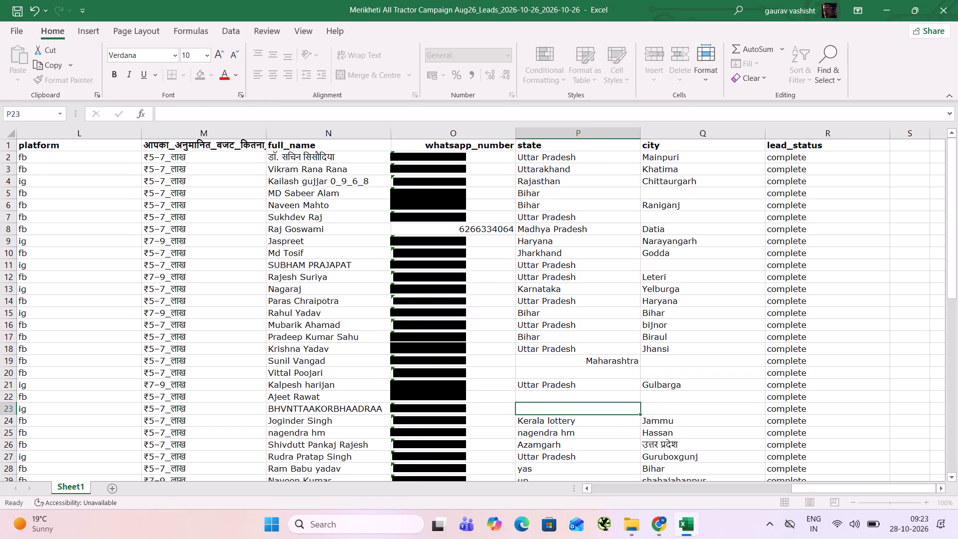
# Copy Uttar Pradesh from row 21's state into row 23's state.
pyautogui.press('Up')
pyautogui.hotkey('ctrl', 'c')
pyautogui.press('Down')
pyautogui.press('Down')
pyautogui.hotkey('ctrl', 'v')
# Set row 24's state to Jammu And Kashmir and clear its city.
pyautogui.press('Down')
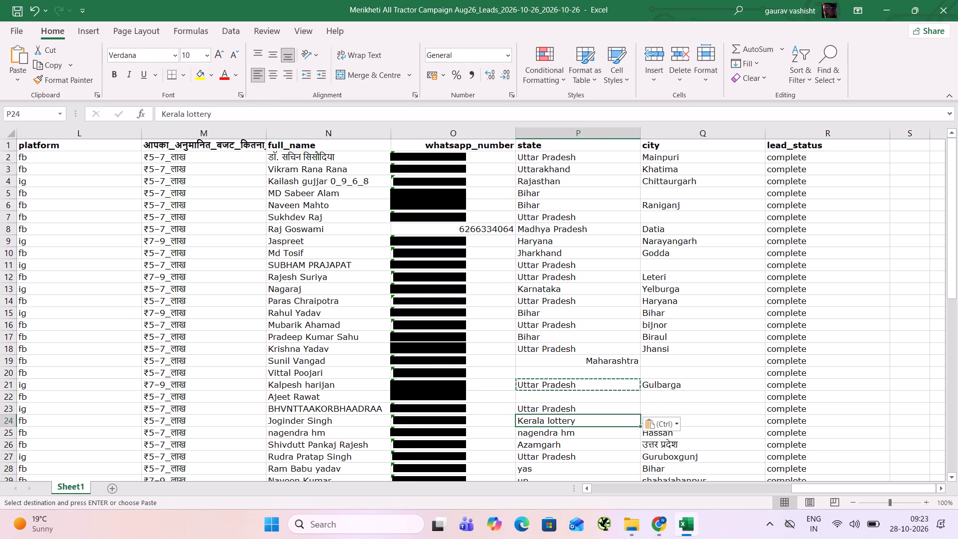
pyautogui.write('Jammu')
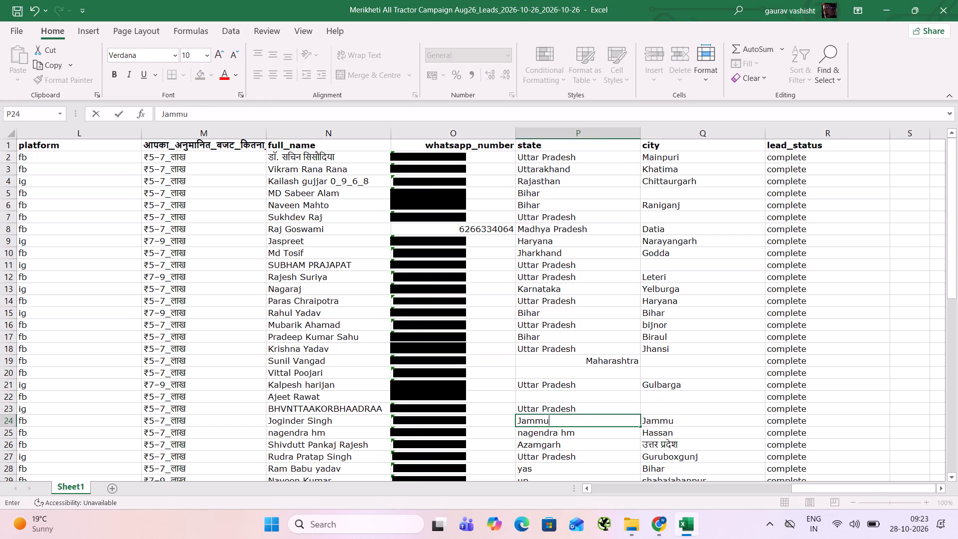
pyautogui.press('space')
pyautogui.write('And Kashmir')
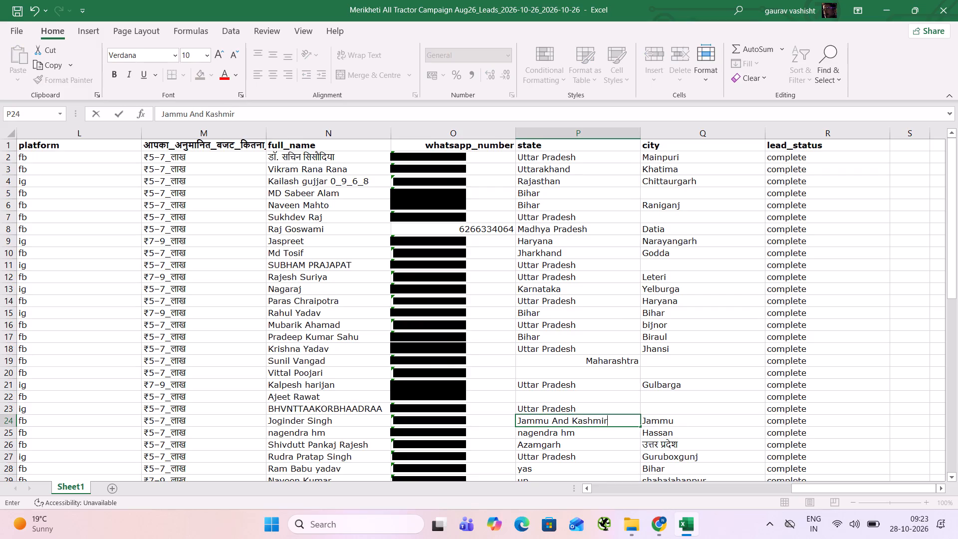
pyautogui.press('Right')
pyautogui.press('BackSpace')
pyautogui.press('Down')
# Clear the city and the invalid state in row 25.
pyautogui.press('BackSpace')
pyautogui.press('Left')
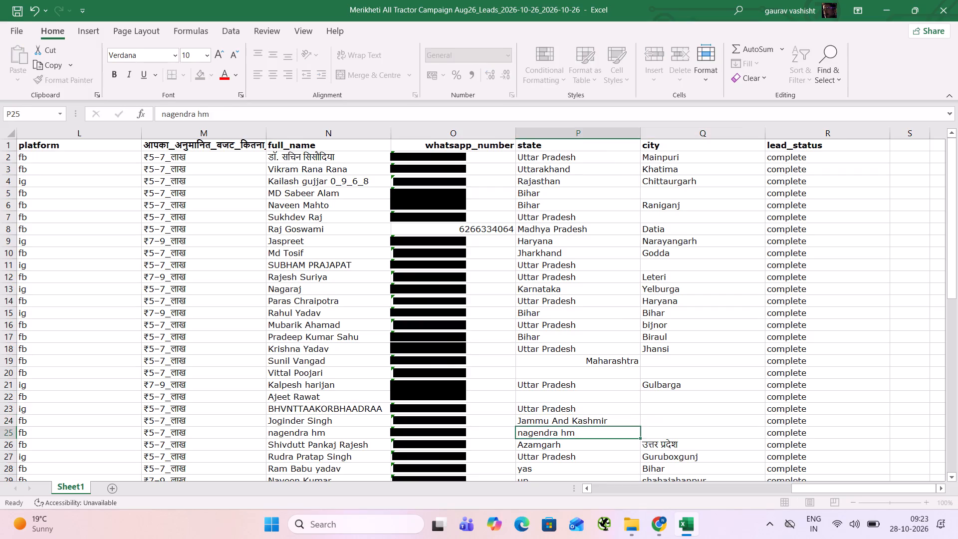
pyautogui.press('BackSpace')
pyautogui.press('Down')
# Move Azamgarh from the state to the city cell in row 26 and set the state to Uttar Pradesh.
pyautogui.hotkey('ctrl', 'x')
pyautogui.press('Right')
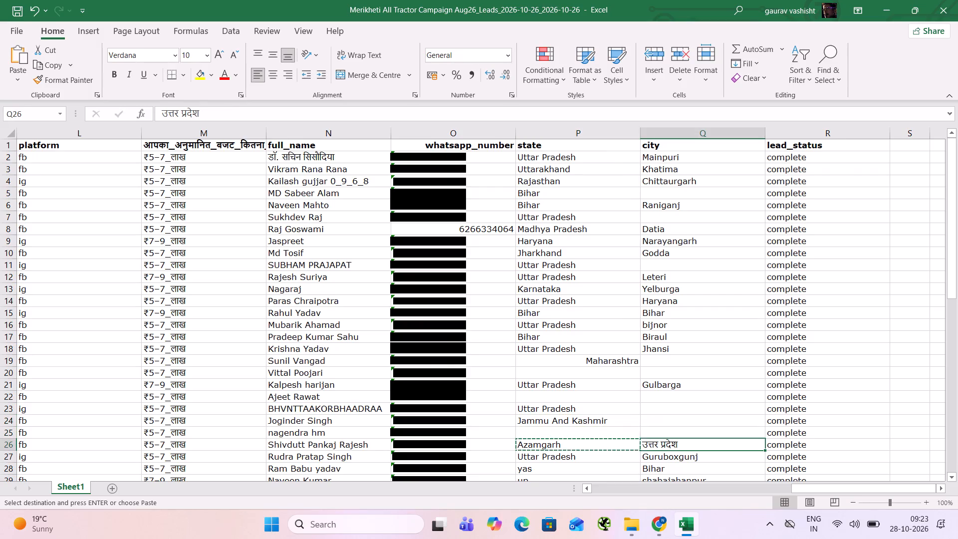
pyautogui.hotkey('ctrl', 'v')
pyautogui.press('Left')
pyautogui.write('Uttar')
pyautogui.press('space')
pyautogui.press('Return')
# Move Bihar from the city to the state cell in row 28, replacing the invalid state.
pyautogui.press('Right')
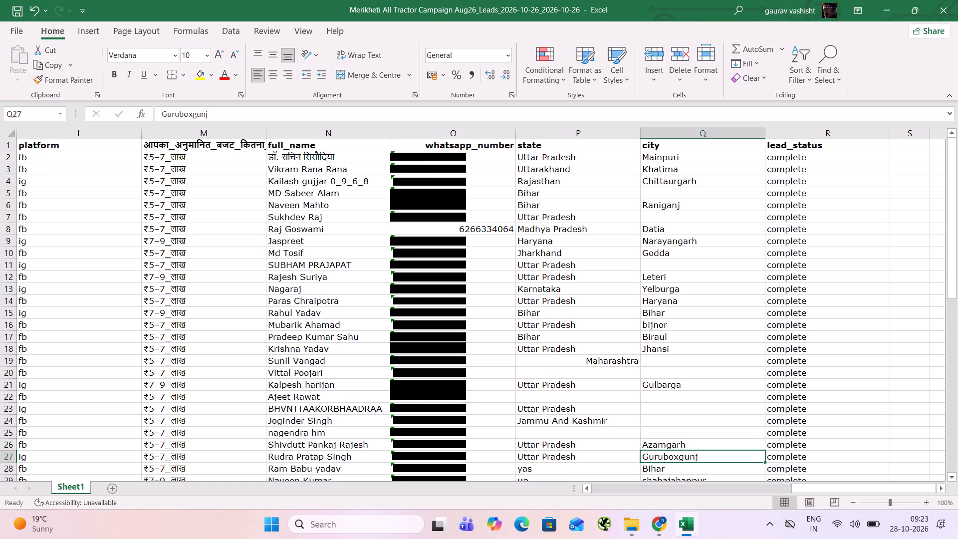
pyautogui.press('Down')
pyautogui.hotkey('ctrl', 'x')
pyautogui.press('Left')
pyautogui.hotkey('ctrl', 'v')
# Copy Uttar Pradesh from row 27's state into row 29's state and clear row 29's city.
pyautogui.press('Up')
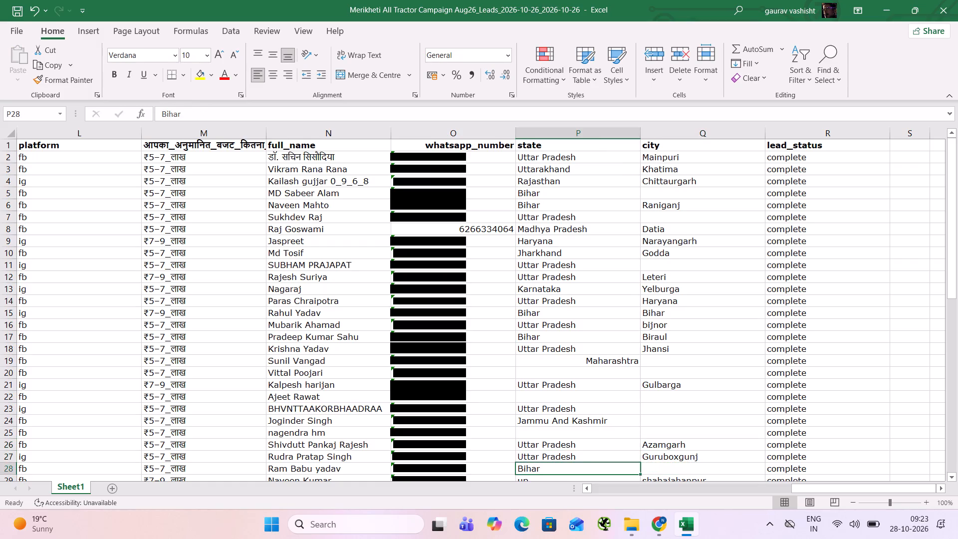
pyautogui.hotkey('ctrl', 'c')
pyautogui.press('Down')
pyautogui.press('Down')
pyautogui.hotkey('ctrl', 'v')
pyautogui.press('Right')
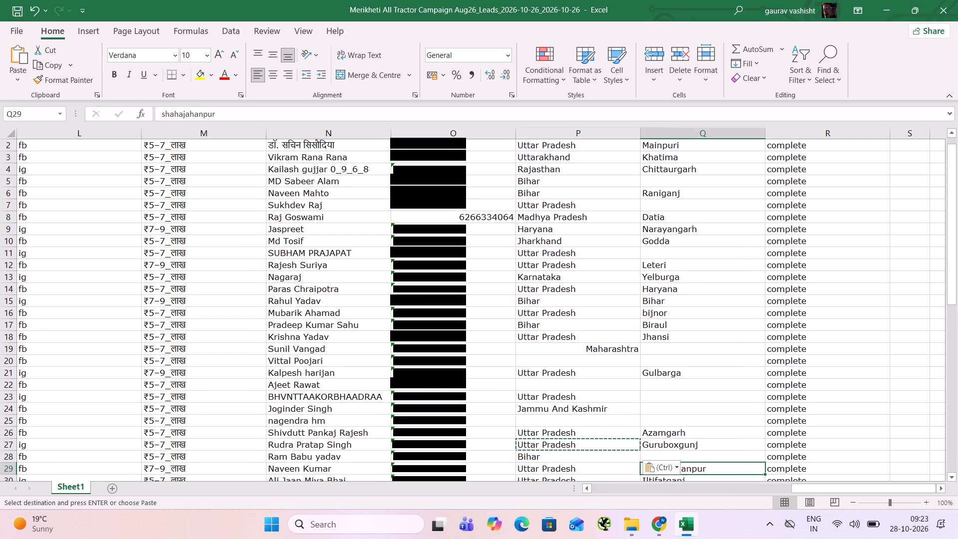
pyautogui.press('BackSpace')
pyautogui.press('Down')
# Replace the invalid state in row 31 with Rajasthan.
pyautogui.press('Left')
pyautogui.press('Down')
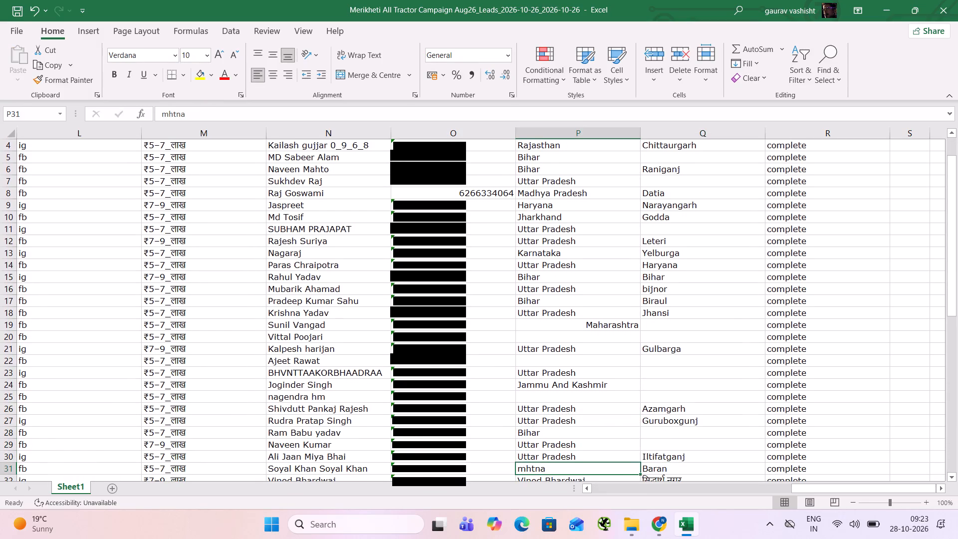
pyautogui.write('Rajasthan')
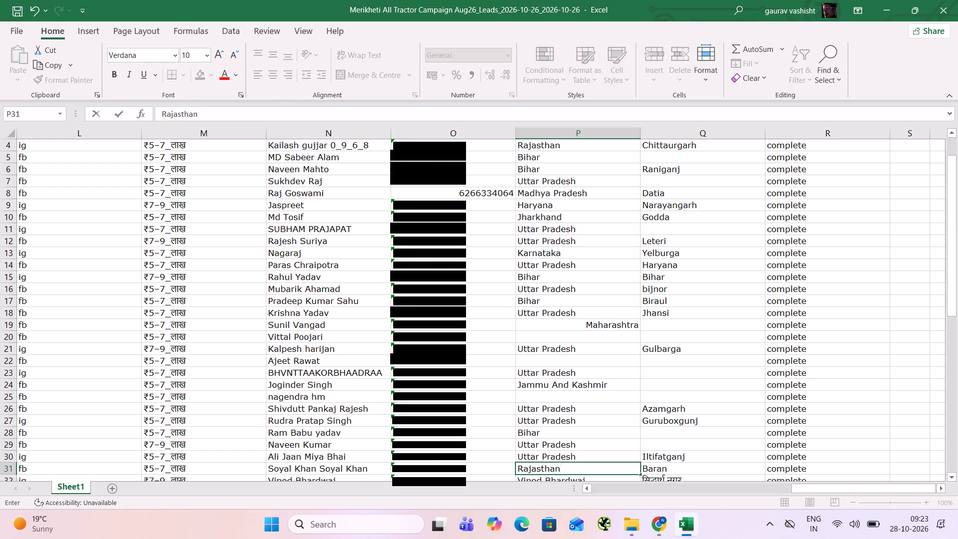
pyautogui.press('Down')
# Clear the person's name from row 32's state and the Hindi-script city beside it.
pyautogui.press('BackSpace')
pyautogui.press('Right')
pyautogui.press('BackSpace')
pyautogui.press('Down')
# Review the state and city entries from row 33 down to the last lead in row 58.
pyautogui.press('Down')
pyautogui.press('Down')
pyautogui.press('Down')
pyautogui.press('Down')
pyautogui.press('Down')
pyautogui.press('Down')
pyautogui.press('Down')
pyautogui.press('Down')
pyautogui.press('Down')
pyautogui.press('Down')
pyautogui.press('Down')
pyautogui.press('Down')
pyautogui.press('Down')
pyautogui.press('Down')
pyautogui.press('Down')
pyautogui.press('Down')
pyautogui.press('Down')
pyautogui.press('Down')
pyautogui.press('Down')
pyautogui.press('Down')
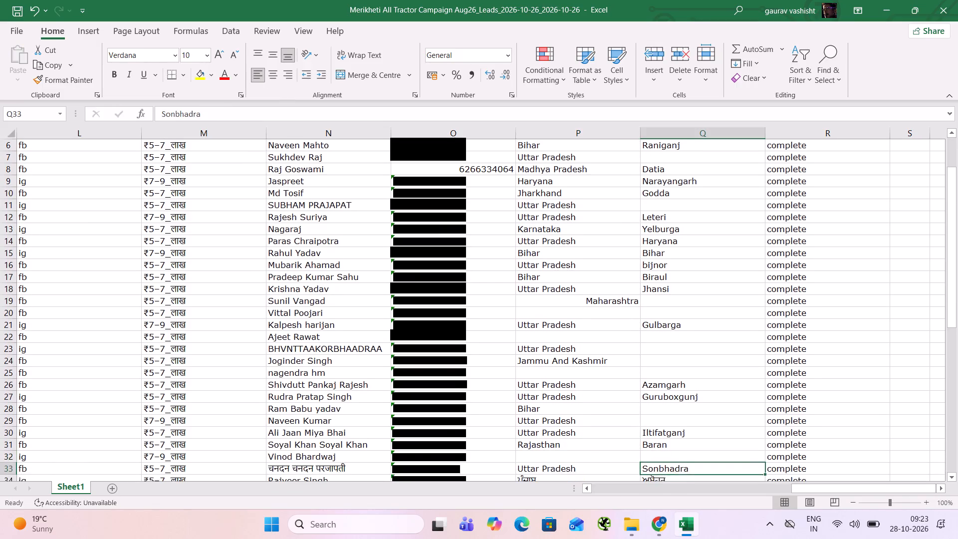
pyautogui.press('Left')
pyautogui.press('Down')
pyautogui.press('Down')
pyautogui.press('Down')
pyautogui.press('Down')
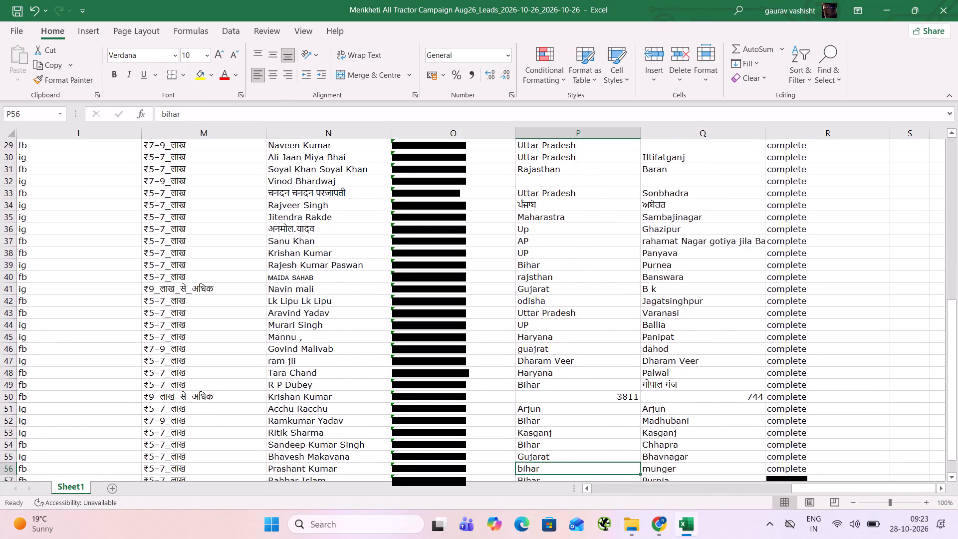
pyautogui.press('Down')
pyautogui.press('Up')
pyautogui.press('Up')
pyautogui.press('Up')
pyautogui.press('Up')
pyautogui.press('Up')
pyautogui.press('Up')
pyautogui.press('Up')
pyautogui.press('Up')
pyautogui.press('Up')
pyautogui.press('Up')
pyautogui.press('Up')
pyautogui.press('Up')
pyautogui.press('Up')
pyautogui.press('Up')
pyautogui.press('Up')
pyautogui.press('Up')
pyautogui.press('Up')
pyautogui.press('Up')
pyautogui.press('Up')
pyautogui.press('Up')
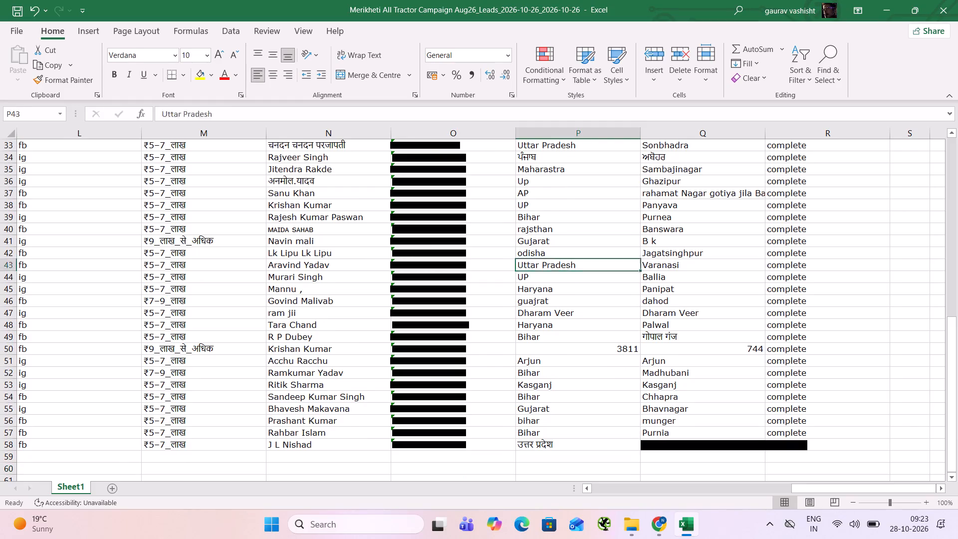
# Copy Uttar Pradesh from row 33's state into row 36's state, replacing the abbreviation.
pyautogui.press('Up')
pyautogui.hotkey('ctrl', 'c')
pyautogui.press('Down')
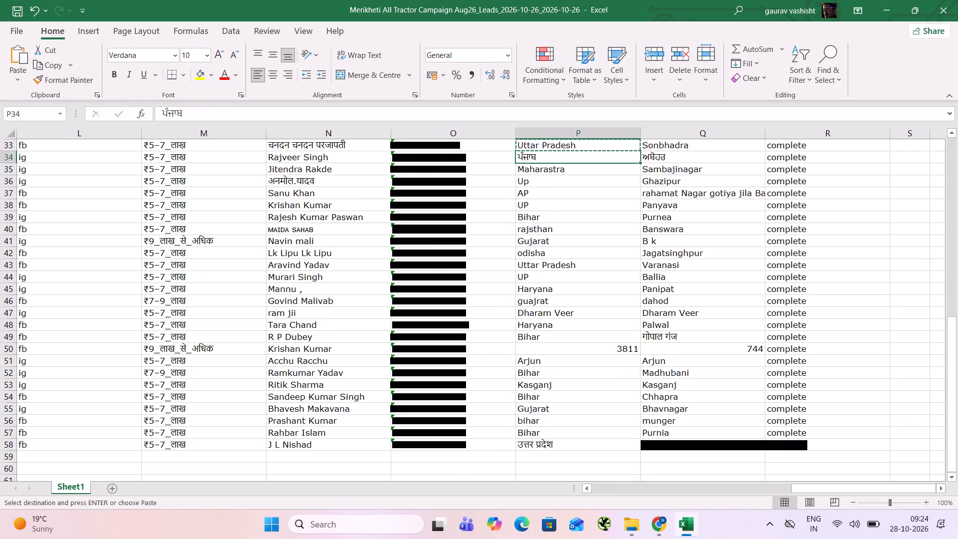
pyautogui.press('Down')
pyautogui.press('Down')
pyautogui.hotkey('ctrl', 'v')
# Replace row 34's Punjabi-script state with Punjab and clear the Punjabi-script city beside it.
pyautogui.press('Up')
pyautogui.press('Up')
pyautogui.write('Punjab')
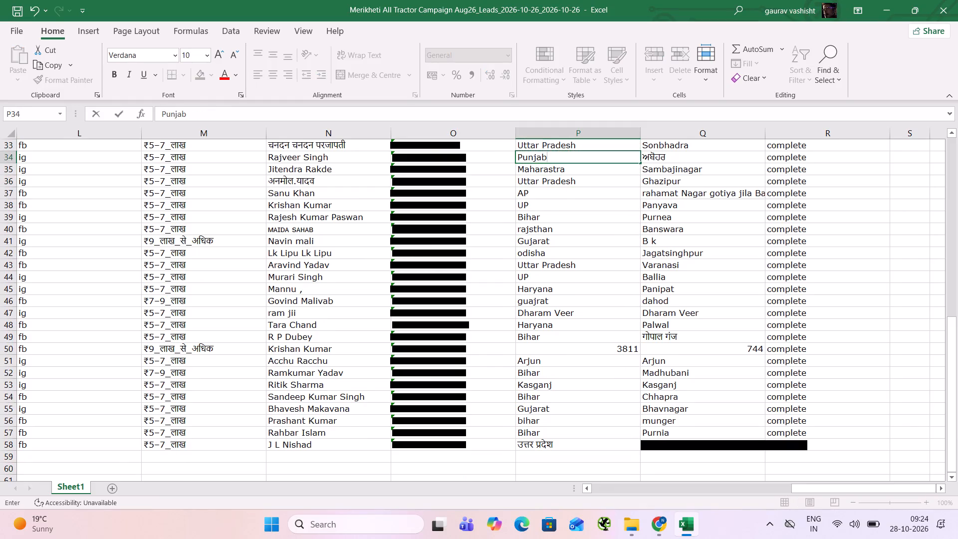
pyautogui.press('Right')
pyautogui.press('BackSpace')
# Replace the AP abbreviation in row 37's state with Andhra Pradesh and clear the address text in its city.
pyautogui.press('Down')
pyautogui.press('Down')
pyautogui.press('Left')
pyautogui.press('Left')
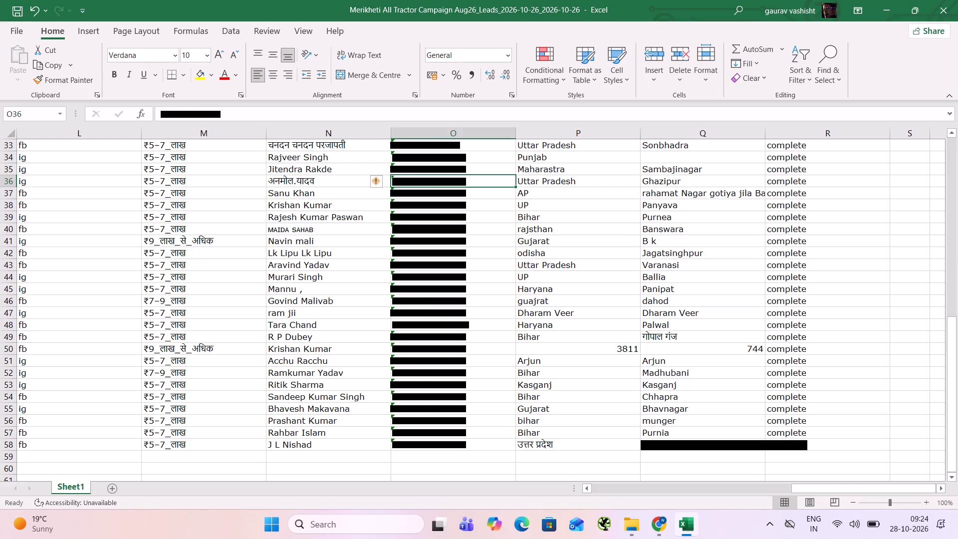
pyautogui.press('Down')
pyautogui.press('Right')
pyautogui.write('Andhra Pradesh')
pyautogui.press('Right')
pyautogui.press('BackSpace')
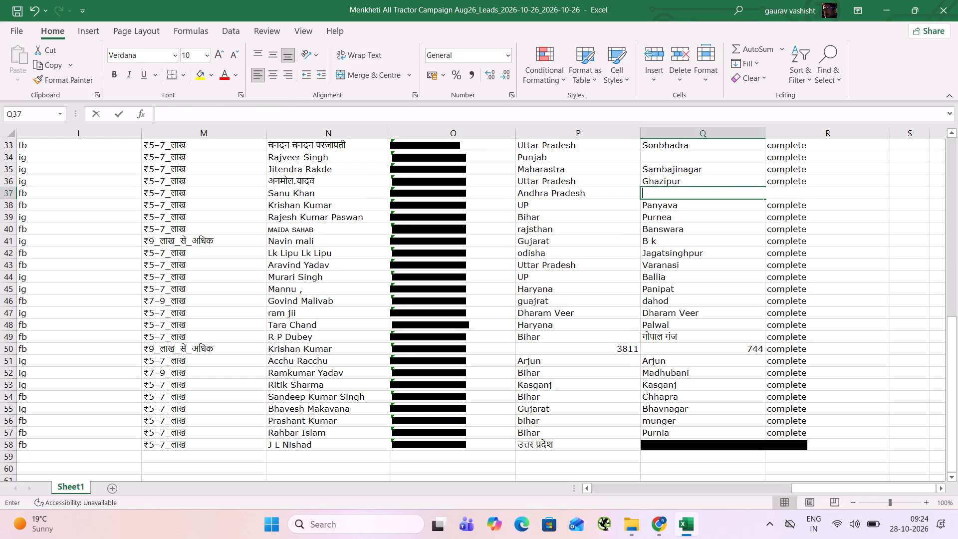
# Set row 38's state to Uttar Pradesh and row 40's misspelled state to Rajasthan.
pyautogui.press('Down')
pyautogui.press('Left')
pyautogui.write('Uttar')
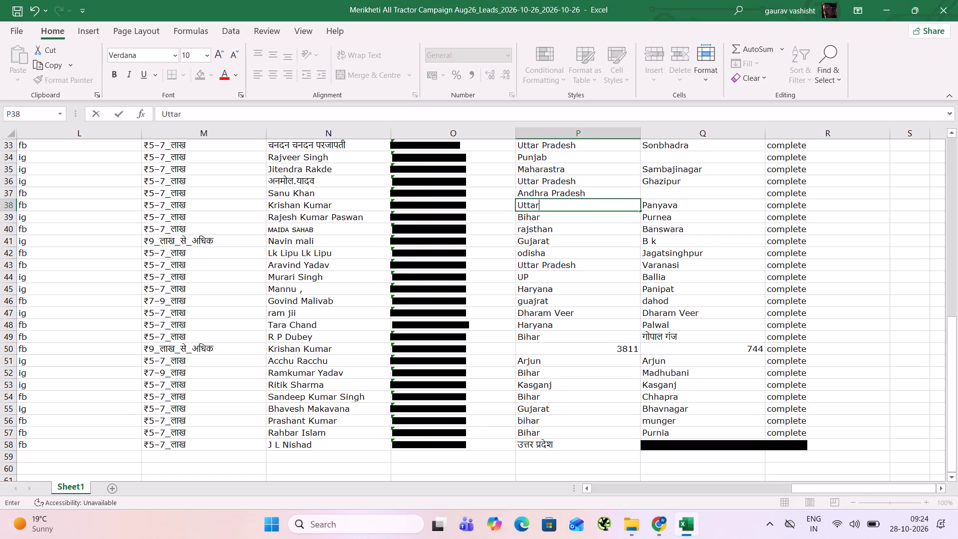
pyautogui.press('space')
pyautogui.press('Return')
pyautogui.press('Right')
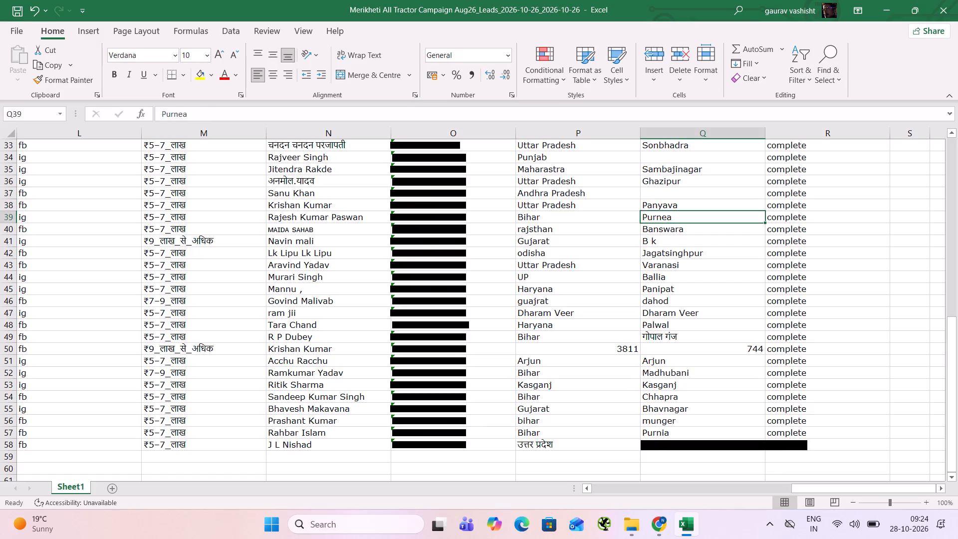
pyautogui.press('Down')
pyautogui.press('Left')
pyautogui.press('Up')
pyautogui.press('Down')
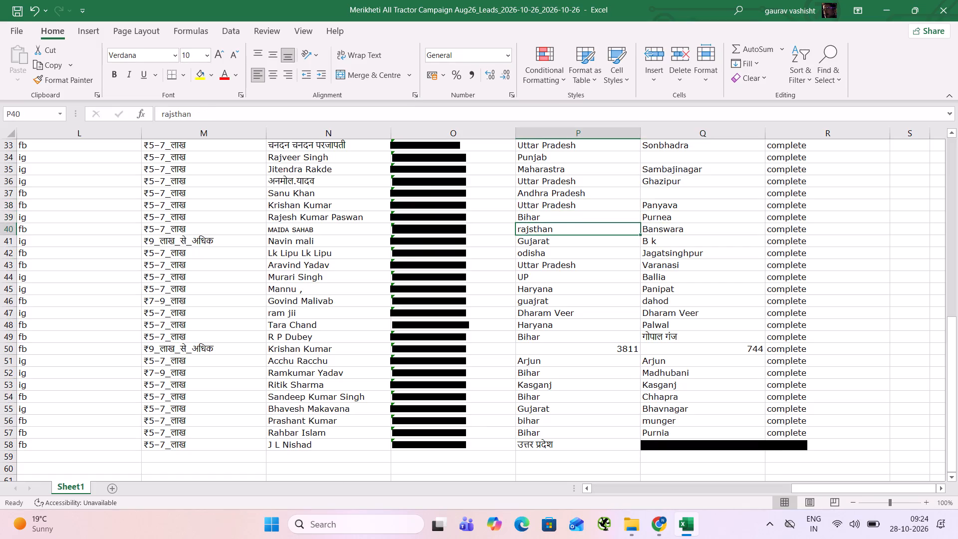
pyautogui.write('Rajasthan')
# Clear the invalid city in row 41 and set row 42's state to Odisha.
pyautogui.press('Down')
pyautogui.press('Right')
pyautogui.press('BackSpace')
pyautogui.press('Down')
pyautogui.press('Left')
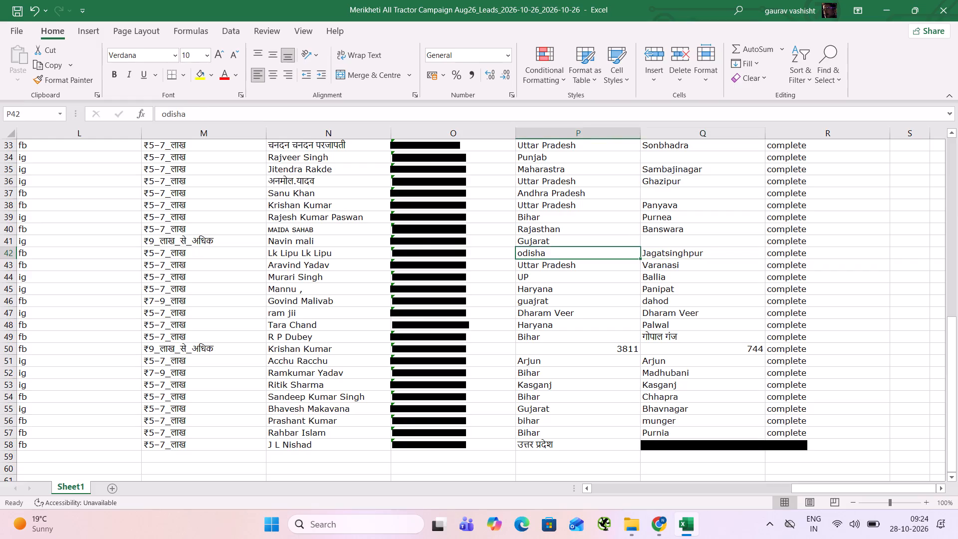
pyautogui.write('Odu')
pyautogui.press('BackSpace')
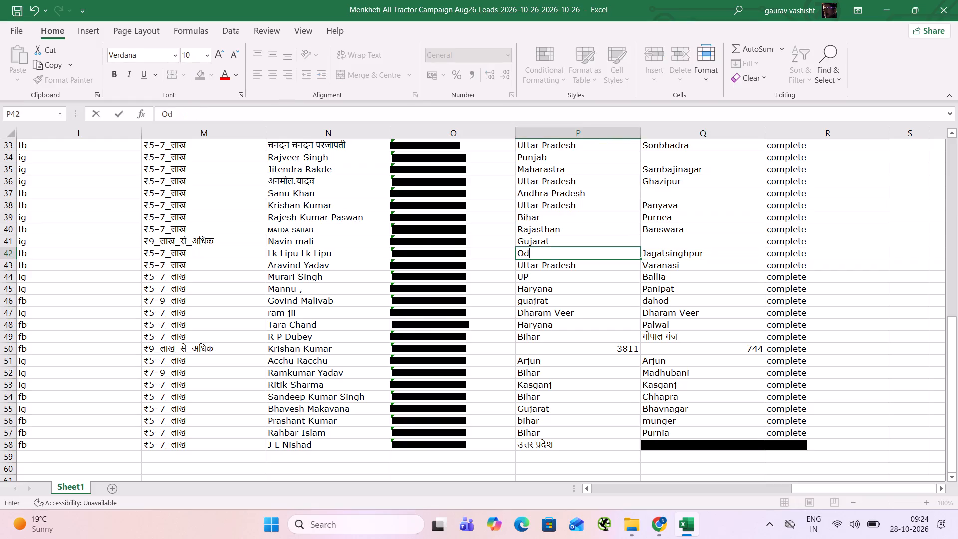
pyautogui.write('isha')
# Fill Uttar Pradesh from row 43's state down into row 44's state.
pyautogui.press('Down')
pyautogui.press('Down')
pyautogui.hotkey('ctrl', 'd')
# Correct row 46's misspelled state to Gujarat and clear the city beside it.
pyautogui.press('Down')
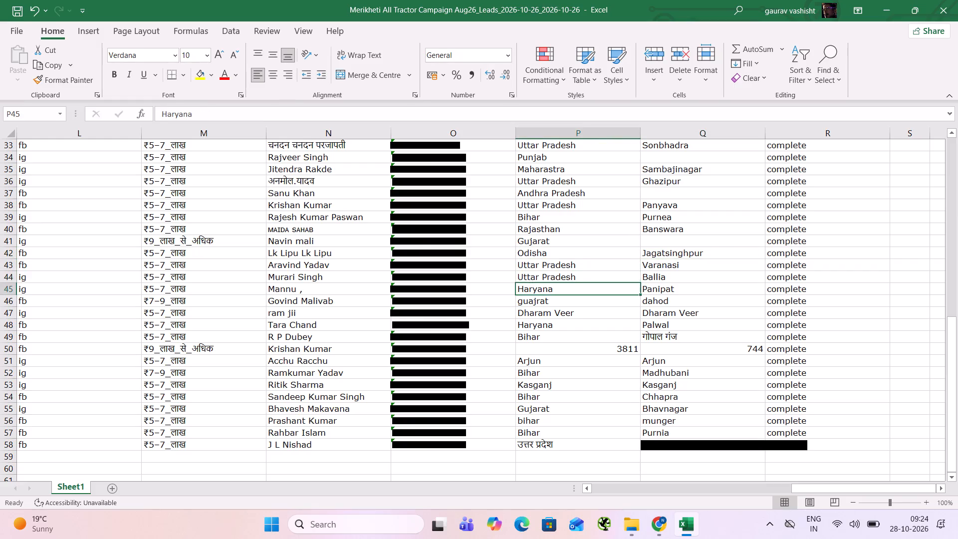
pyautogui.press('Down')
pyautogui.write('Gujarat')
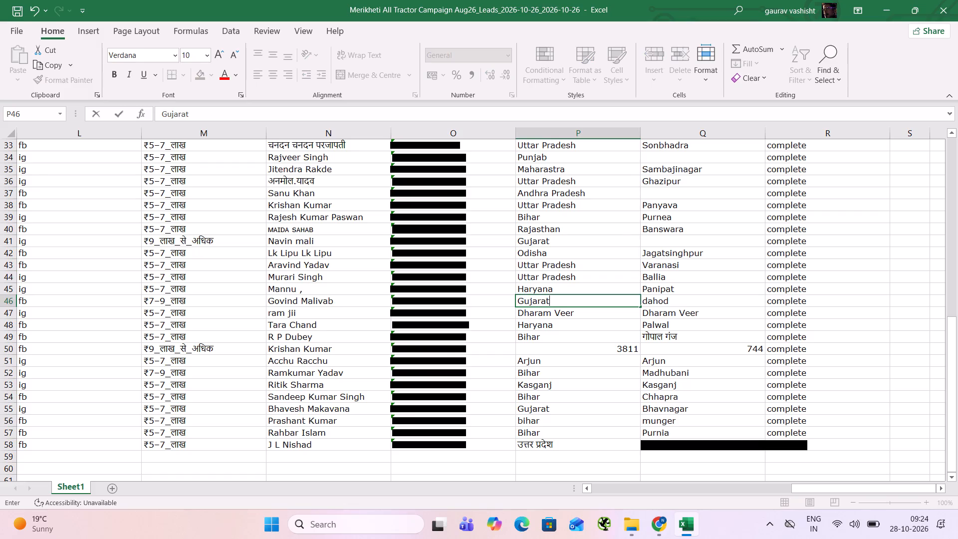
pyautogui.press('Right')
pyautogui.press('BackSpace')
# Clear the person's name from both the state and city cells in row 47.
pyautogui.press('Down')
pyautogui.press('Left')
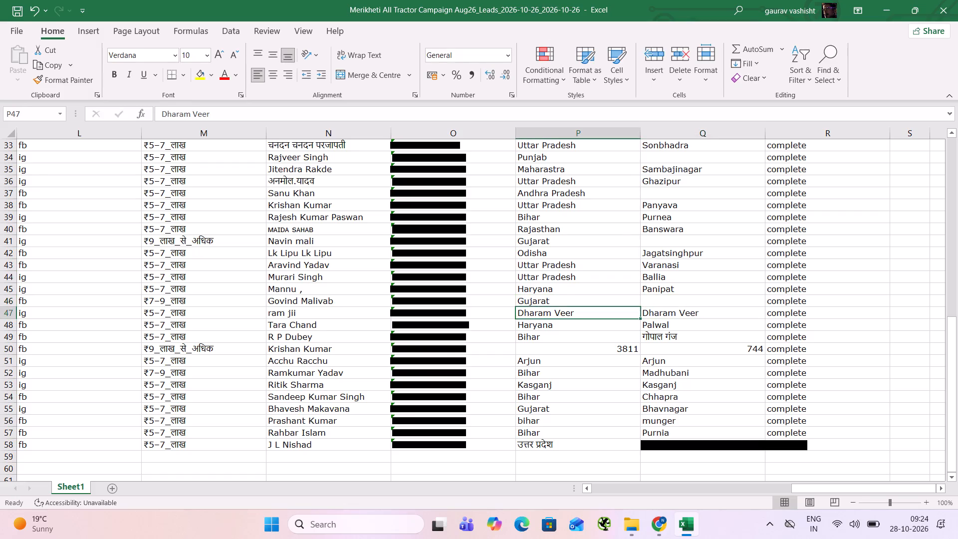
pyautogui.press('BackSpace')
pyautogui.press('Right')
pyautogui.press('BackSpace')
# Clear the Hindi-script city in row 49.
pyautogui.press('Down')
pyautogui.press('Down')
pyautogui.press('BackSpace')
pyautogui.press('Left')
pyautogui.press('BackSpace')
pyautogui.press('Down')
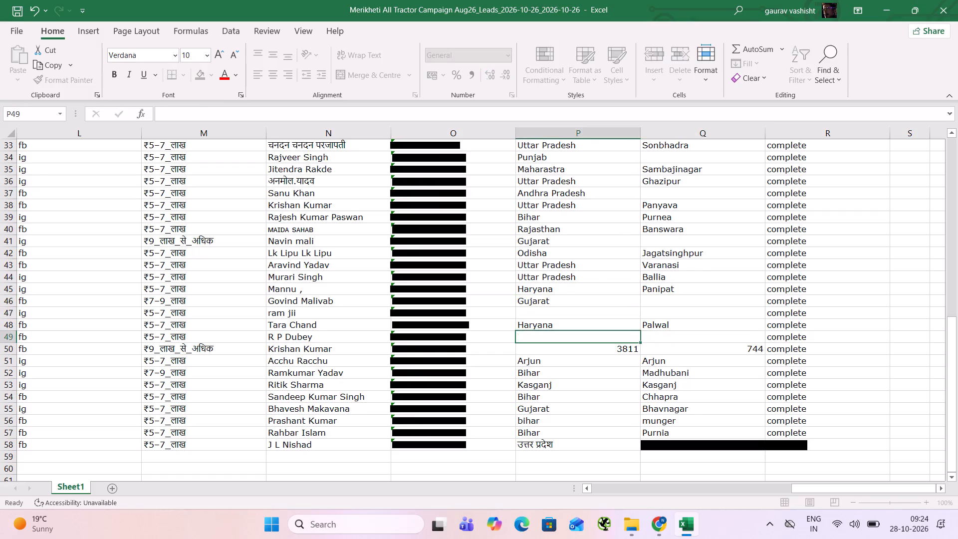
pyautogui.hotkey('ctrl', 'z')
# Clear the numeric state and city in row 50 and the personal names in row 51's state and city.
pyautogui.press('Down')
pyautogui.press('BackSpace')
pyautogui.press('Right')
pyautogui.press('BackSpace')
pyautogui.press('Down')
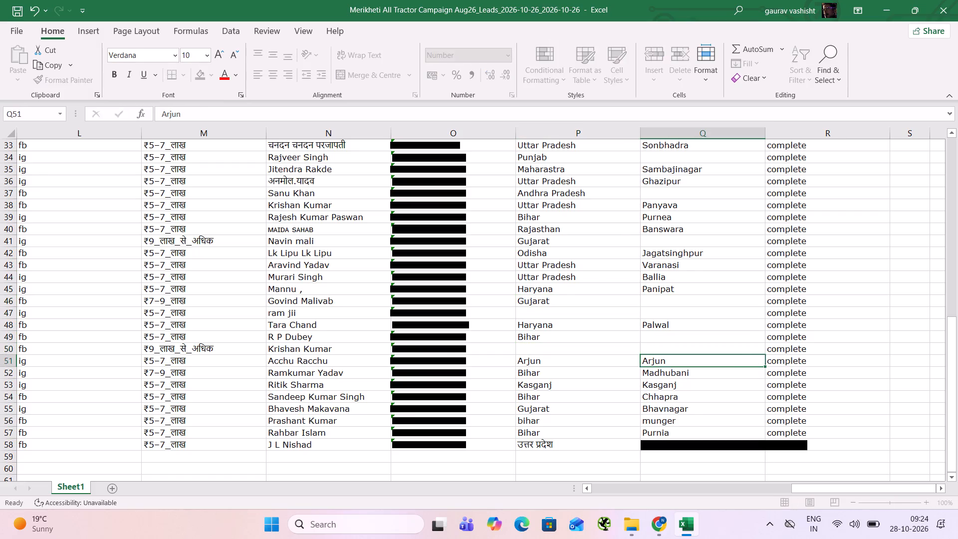
pyautogui.press('BackSpace')
pyautogui.press('Left')
pyautogui.press('BackSpace')
# Replace the city name in row 53's state with Bihar.
pyautogui.press('Down')
pyautogui.press('Down')
pyautogui.write('Bihar')
# Copy Bihar from row 54's state into the states of rows 56 and 57, and clear row 56's city.
pyautogui.press('Down')
pyautogui.press('Right')
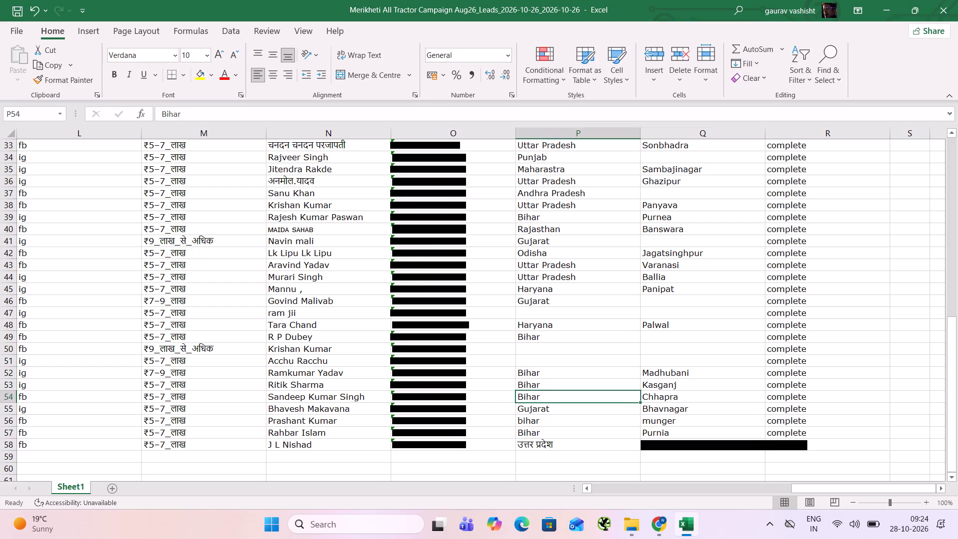
pyautogui.press('Down')
pyautogui.press('Left')
pyautogui.press('Up')
pyautogui.hotkey('ctrl', 'c')
pyautogui.press('Down')
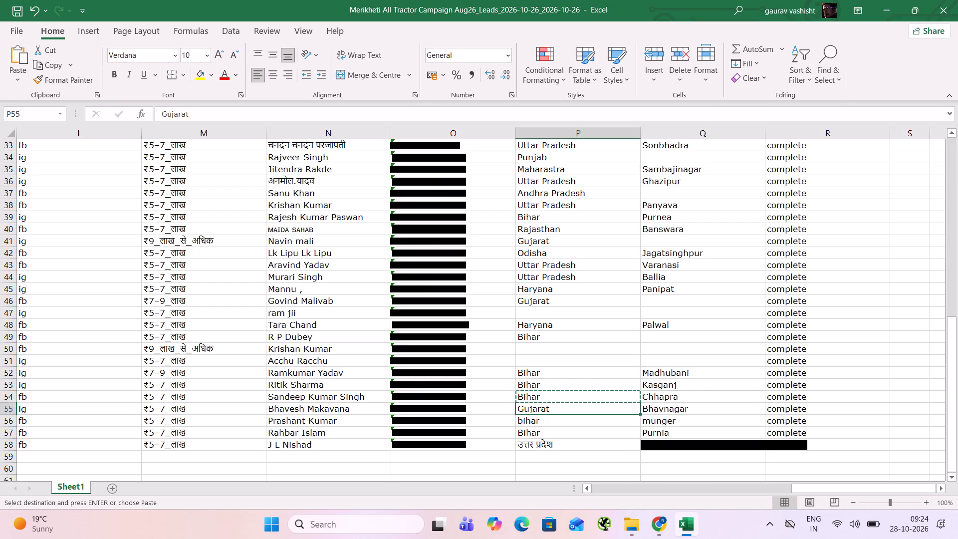
pyautogui.press('Down')
pyautogui.hotkey('ctrl', 'v')
pyautogui.press('Down')
pyautogui.hotkey('ctrl', 'v')
pyautogui.press('Right')
pyautogui.press('Up')
pyautogui.press('BackSpace')
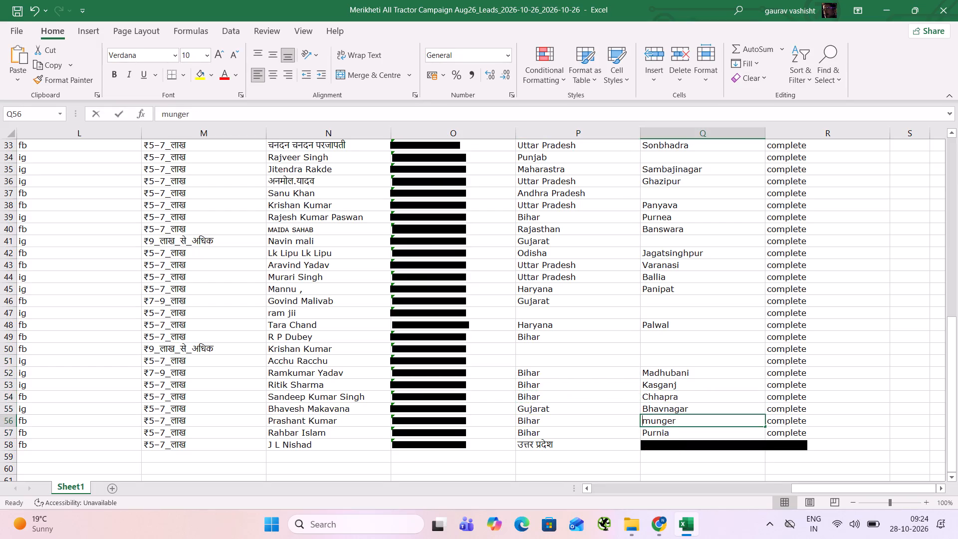
# Clear row 58's city and replace its Hindi-script state with Uttar Pradesh.
pyautogui.press('Down')
pyautogui.press('Down')
pyautogui.press('BackSpace')
pyautogui.press('Left')
pyautogui.write('Uttar')
pyautogui.press('space')
pyautogui.press('Return')
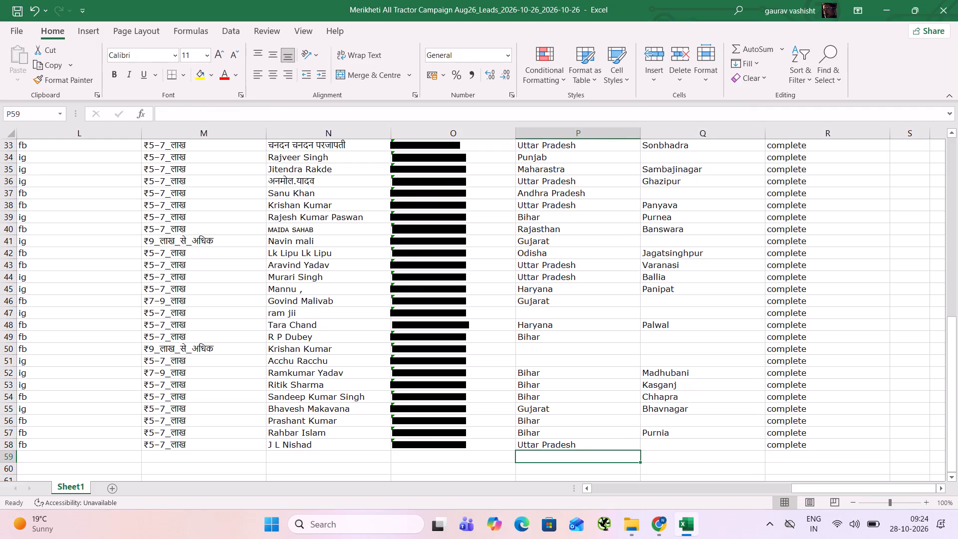
# Save the file in 27- Oct as Excel Workbook "Merikheti All Tractor Campaign Aug26_Leads_2026-10-26_2026-10-26", reusing its Downloads name, and close it.
pyautogui.click(15, 31)
pyautogui.click(21, 203)
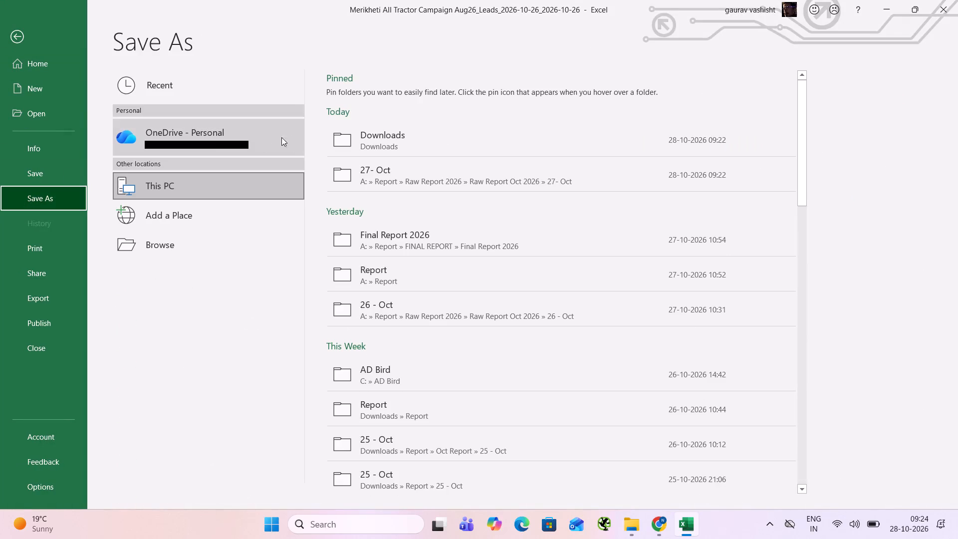
pyautogui.click(368, 164)
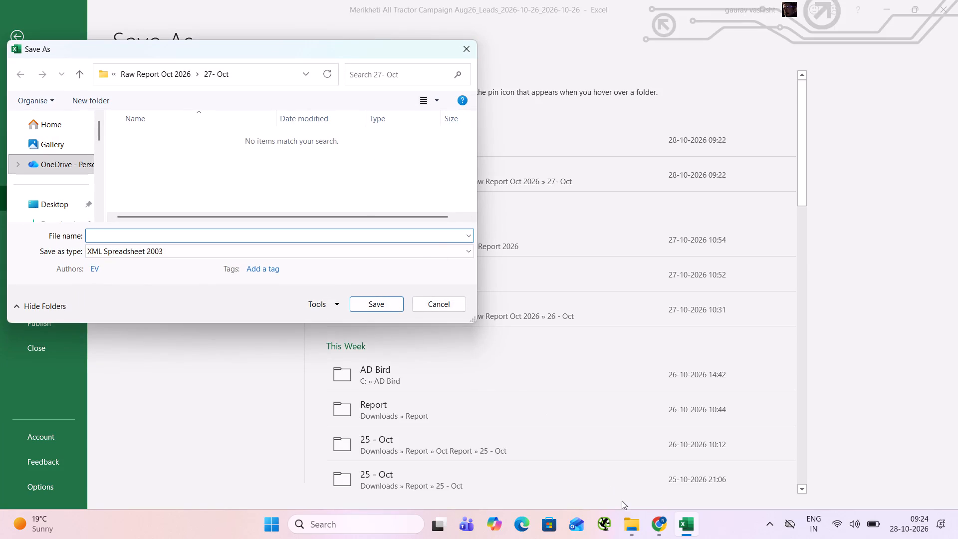
pyautogui.click(624, 529)
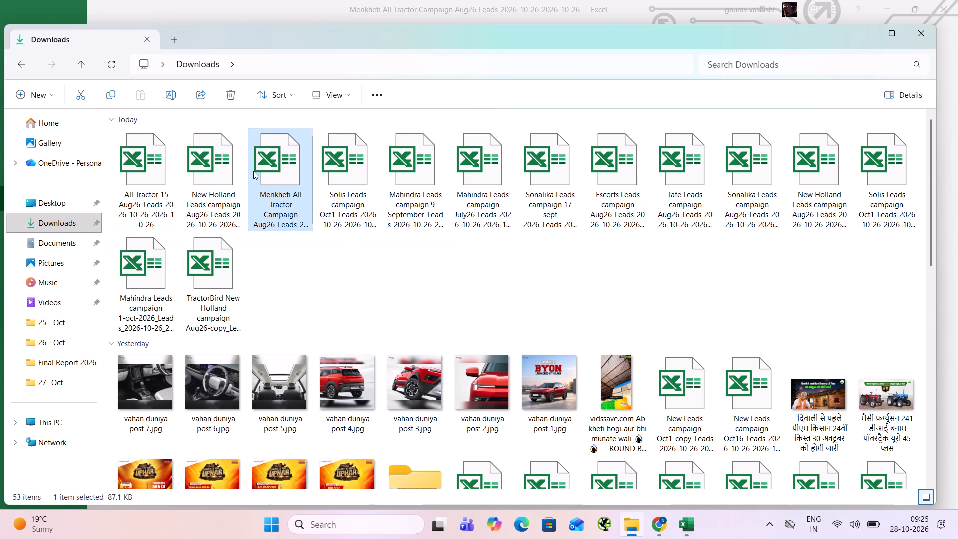
pyautogui.click(171, 95)
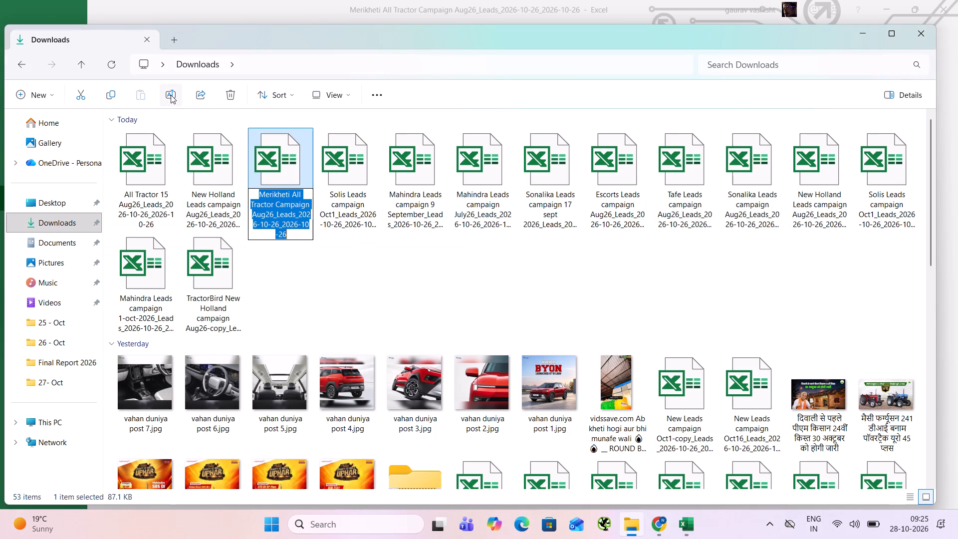
pyautogui.hotkey('ctrl', 'c')
pyautogui.click(649, 8)
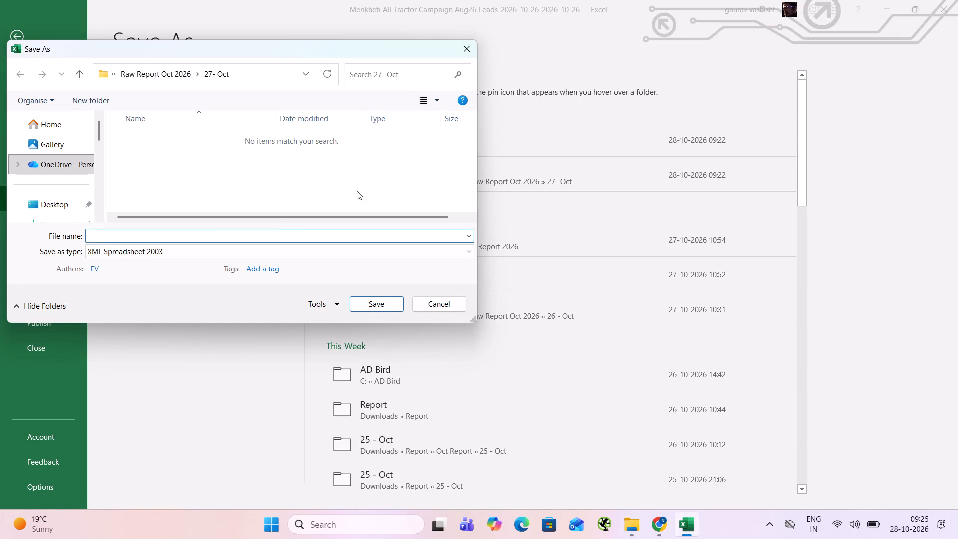
pyautogui.hotkey('ctrl', 'v')
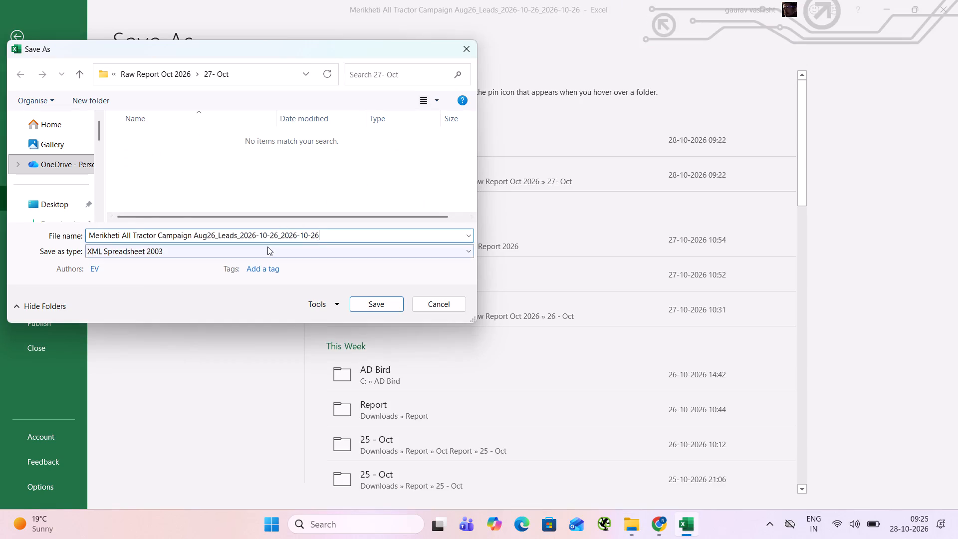
pyautogui.click(267, 247)
pyautogui.click(392, 6)
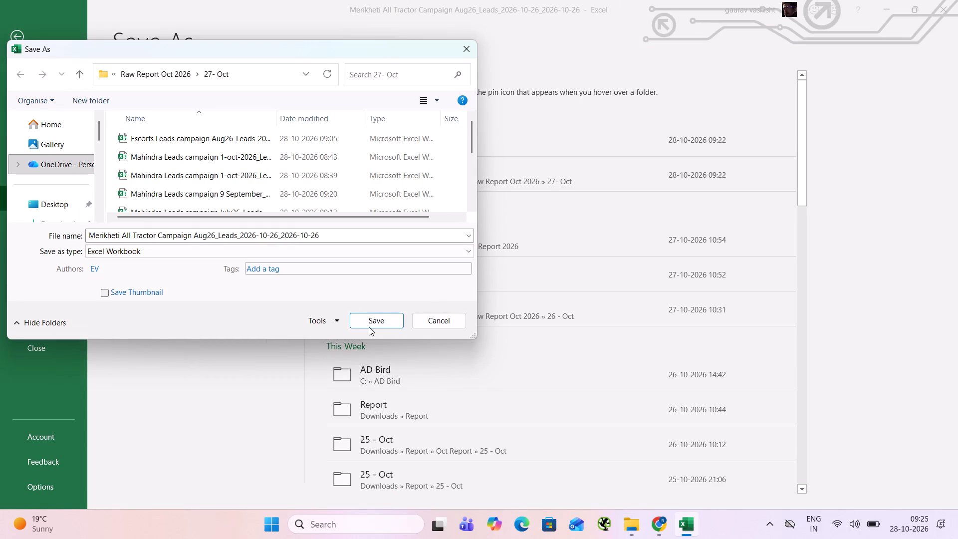
pyautogui.click(362, 324)
pyautogui.hotkey('ctrl', 's')
pyautogui.hotkey('ctrl', 's')
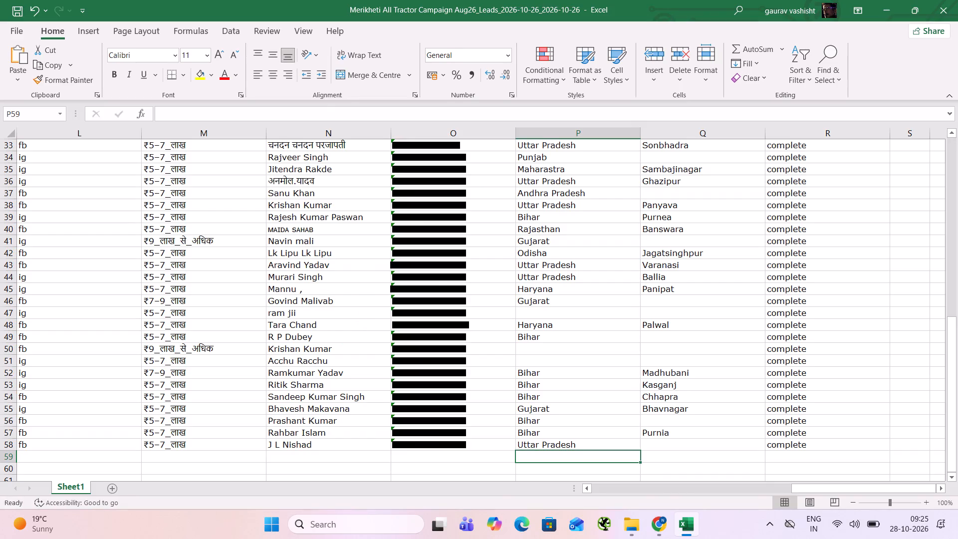
pyautogui.click(940, 0)
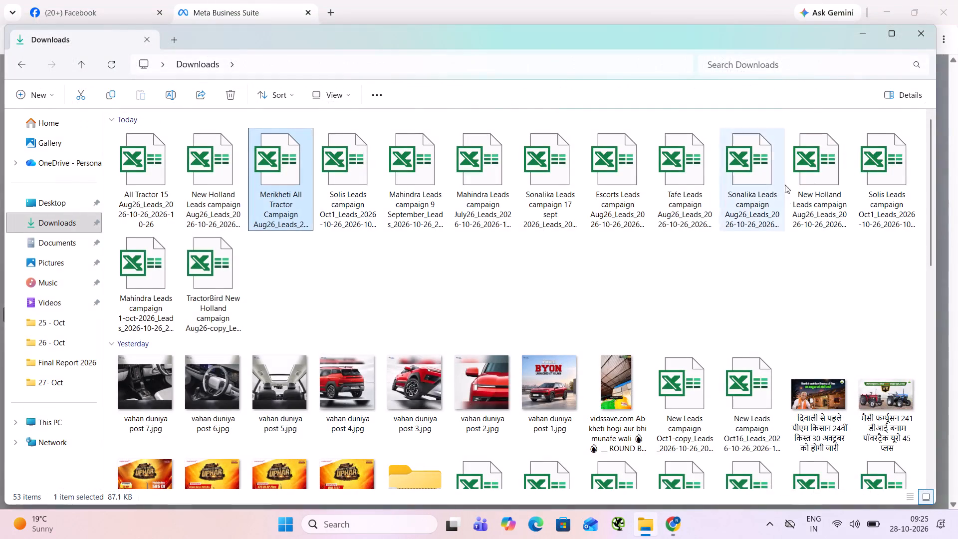
# Open "New Holland Leads campaign Aug26_Leads_2026-10-26_2026-10-26 (1)" from Downloads despite the format mismatch and enable editing.
pyautogui.click(197, 190)
pyautogui.doubleClick(197, 190)
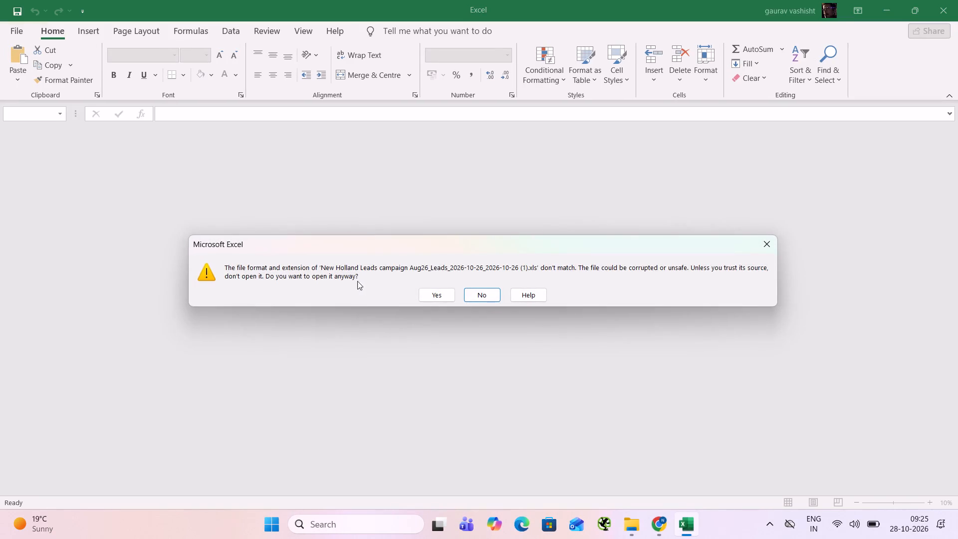
pyautogui.click(434, 291)
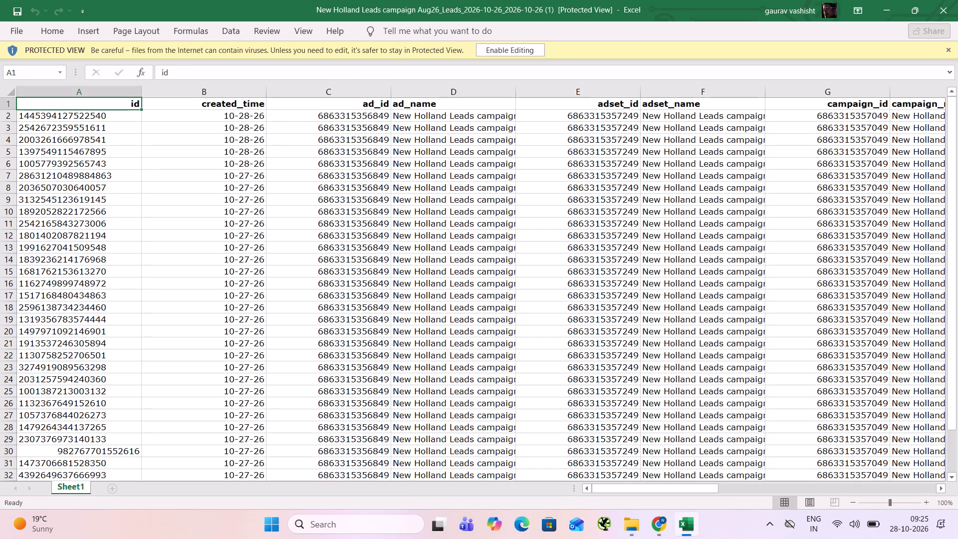
pyautogui.click(529, 50)
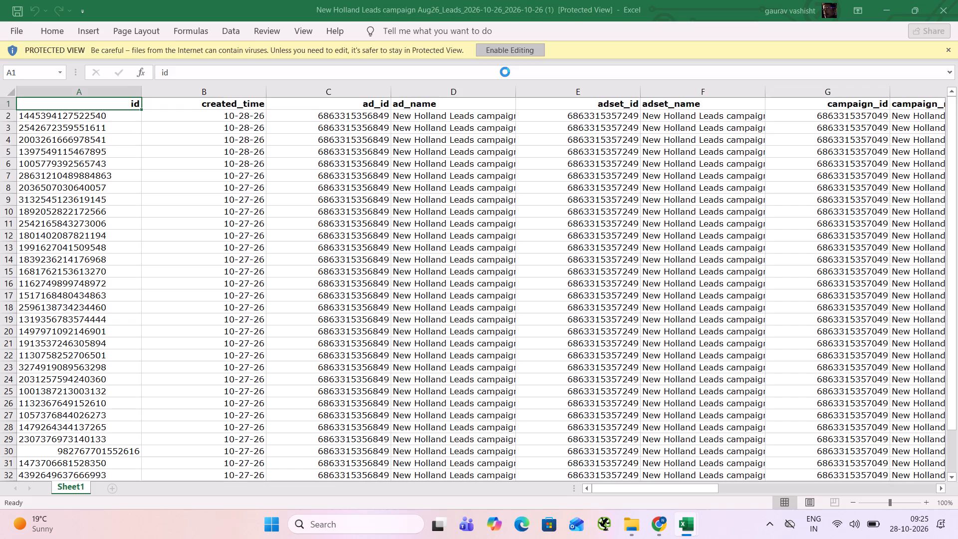
# Set row 2's state to Bihar and clear row 2's city.
pyautogui.click(452, 138)
pyautogui.hotkey('ctrl', 'Right')
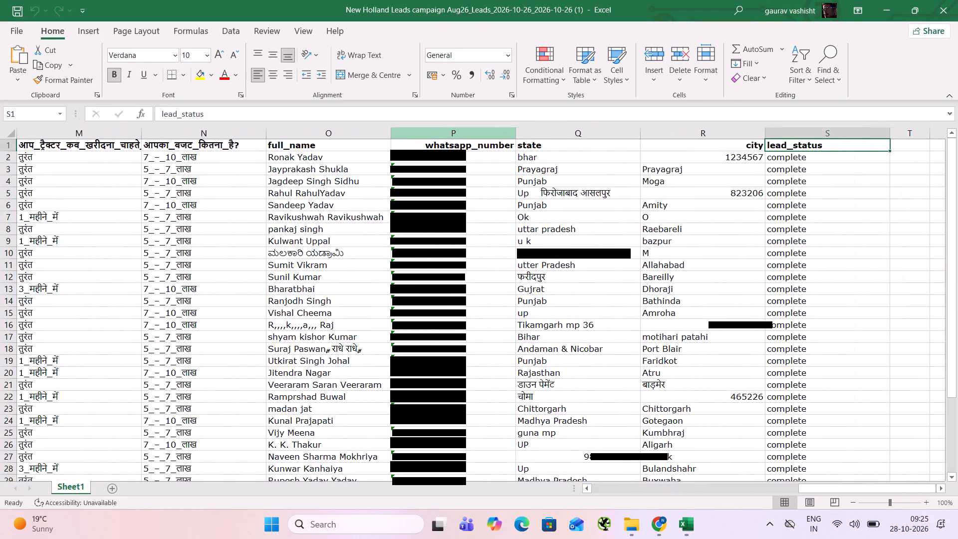
pyautogui.click(538, 140)
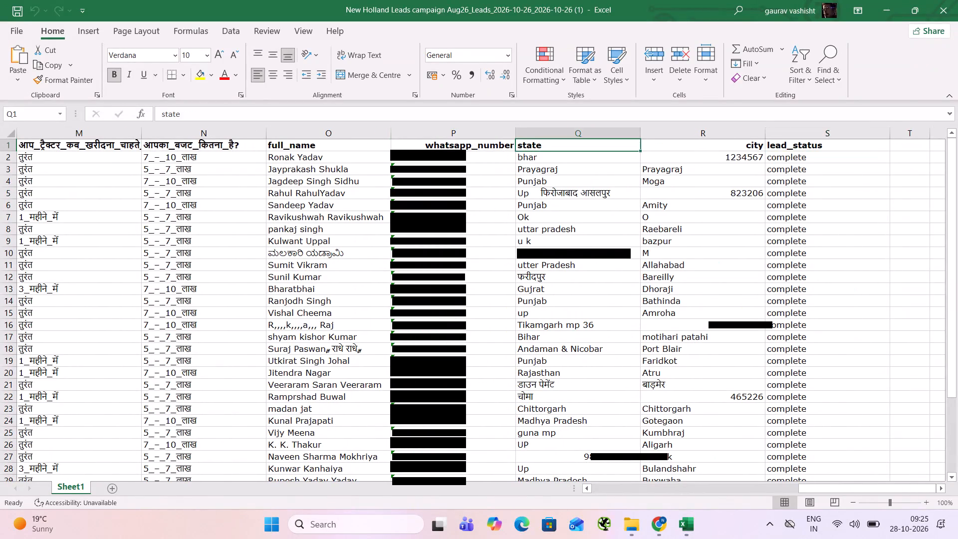
pyautogui.click(546, 136)
pyautogui.click(549, 159)
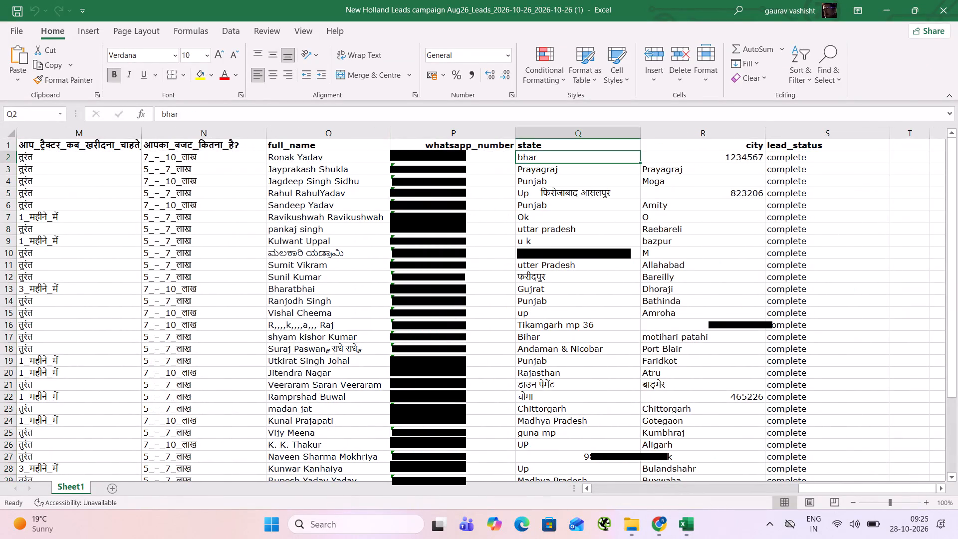
pyautogui.write('Bihar')
pyautogui.press('Right')
pyautogui.press('BackSpace')
pyautogui.press('Down')
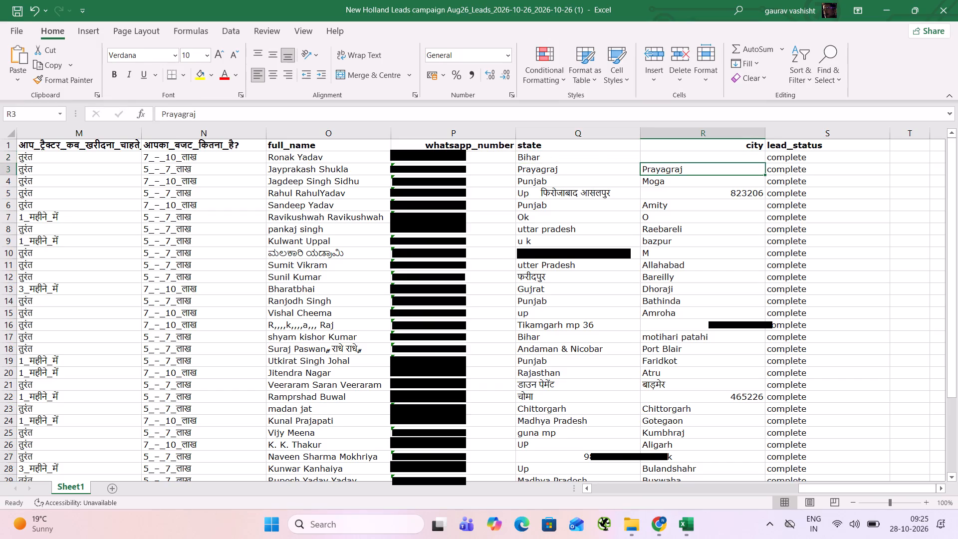
# Set row 3's state to Uttar Pradesh.
pyautogui.press('Left')
pyautogui.hotkey('shift', 'i')
pyautogui.press('BackSpace')
pyautogui.write('Uttar')
pyautogui.press('space')
pyautogui.write('Pradesh')
pyautogui.press('Right')
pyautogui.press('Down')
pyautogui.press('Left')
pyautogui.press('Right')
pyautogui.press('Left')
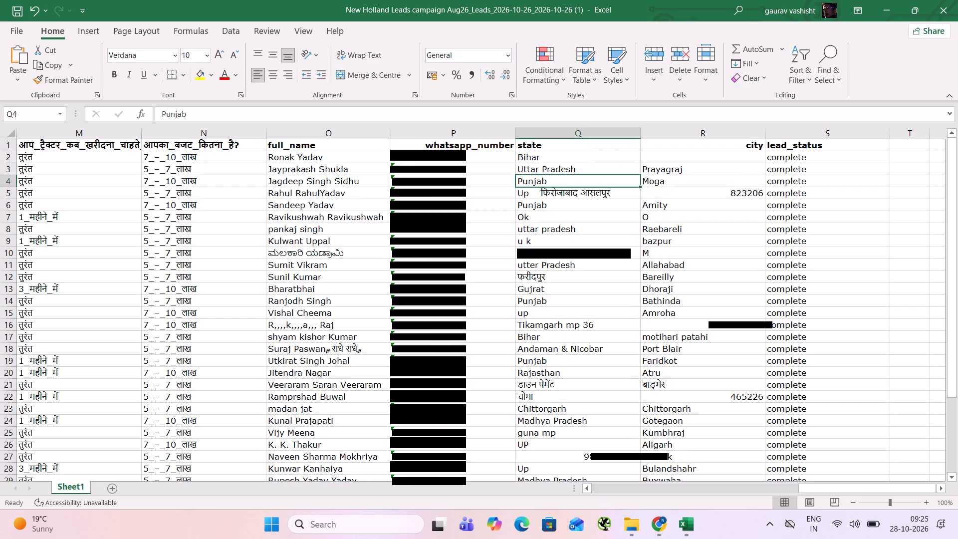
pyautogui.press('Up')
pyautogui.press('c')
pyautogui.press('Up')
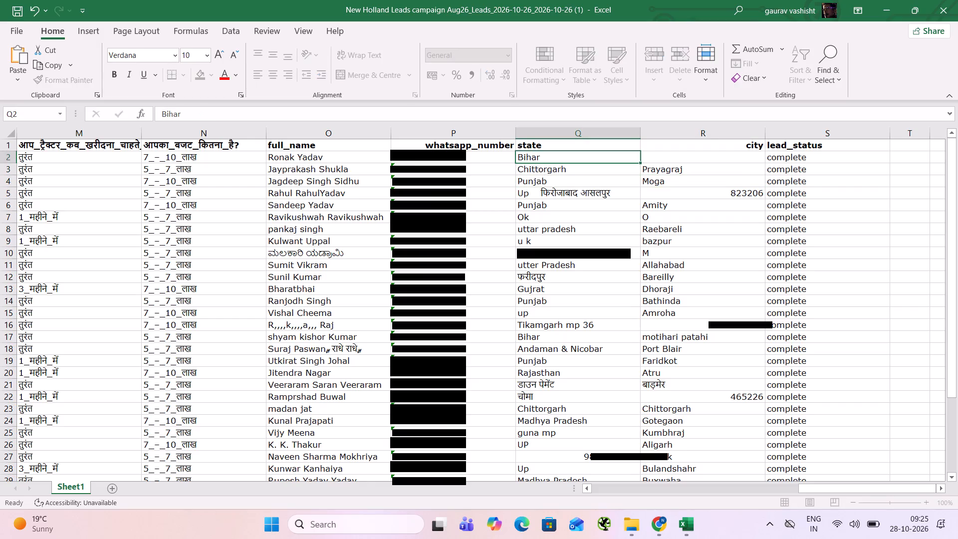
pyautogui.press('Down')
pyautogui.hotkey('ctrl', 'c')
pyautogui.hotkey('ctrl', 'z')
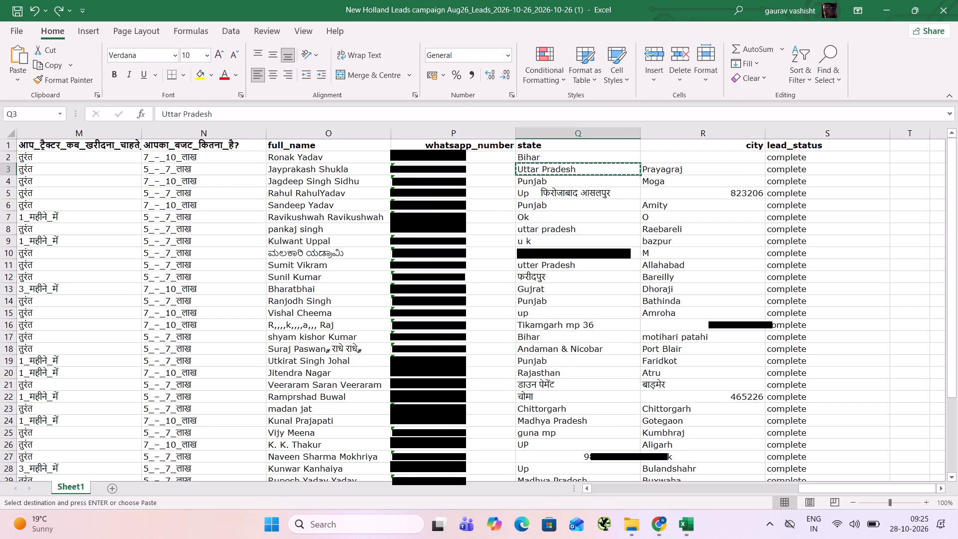
# Copy Uttar Pradesh from row 3's state into row 5's state and clear row 5's city.
pyautogui.hotkey('ctrl', 'c')
pyautogui.press('Down')
pyautogui.press('Down')
pyautogui.hotkey('ctrl', 'v')
pyautogui.press('Right')
pyautogui.press('BackSpace')
pyautogui.press('Down')
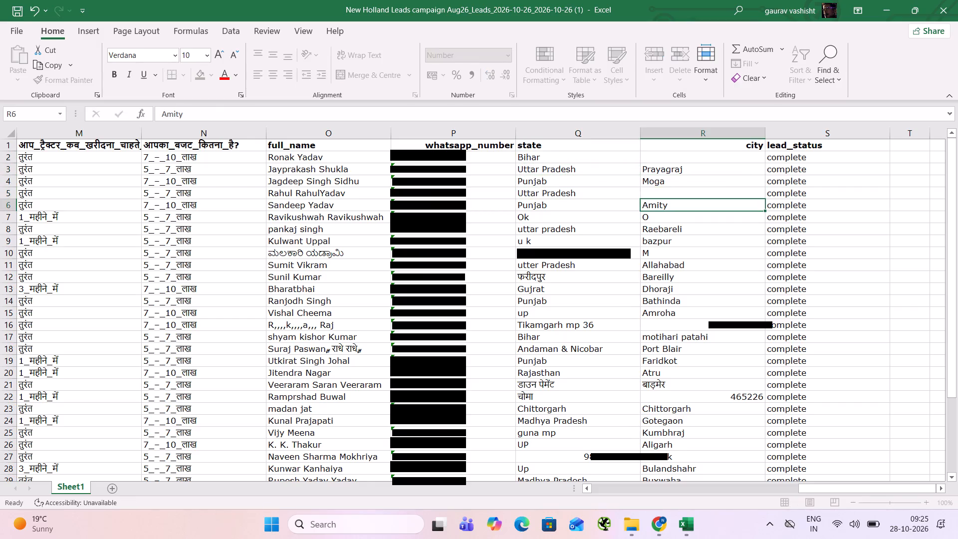
# Clear row 6's city and both the city and state of row 7.
pyautogui.press('Left')
pyautogui.press('Right')
pyautogui.press('BackSpace')
pyautogui.press('Down')
pyautogui.press('BackSpace')
pyautogui.press('Left')
pyautogui.press('BackSpace')
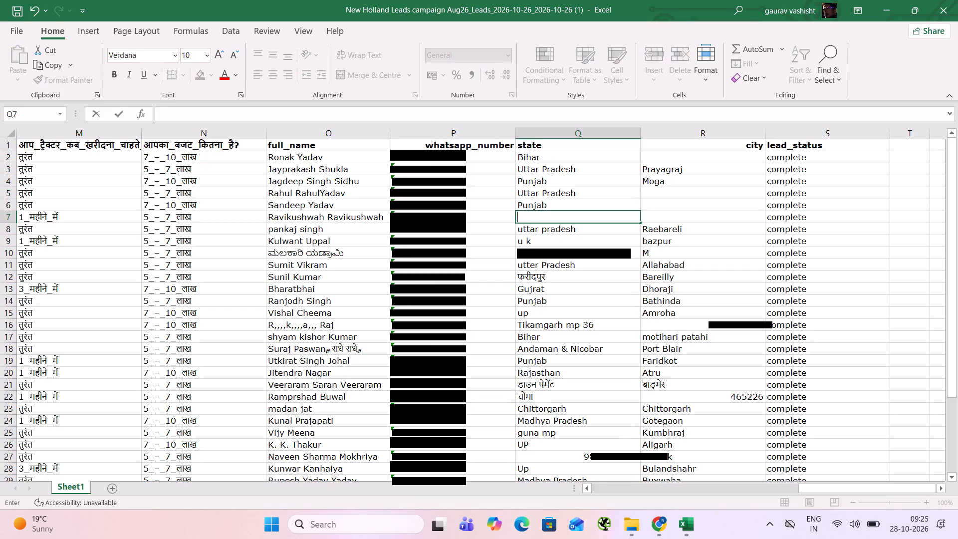
# Copy Uttar Pradesh from row 5's state into row 8's state.
pyautogui.press('Up')
pyautogui.press('Up')
pyautogui.hotkey('ctrl', 'c')
pyautogui.press('Down')
pyautogui.press('Down')
pyautogui.press('Down')
pyautogui.hotkey('ctrl', 'v')
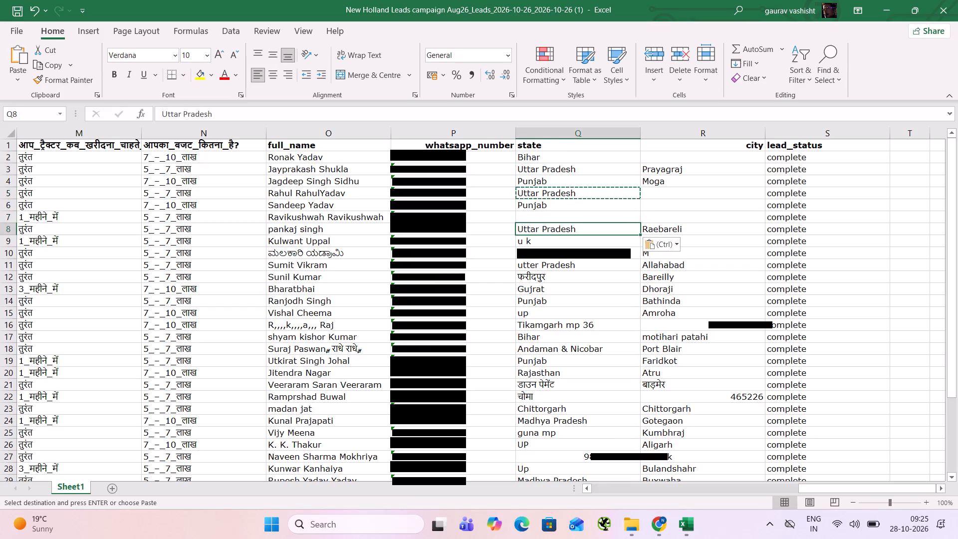
# Set row 9's state to Utthrakhand and clear row 9's city.
pyautogui.press('Down')
pyautogui.write('Utthrakhand')
pyautogui.press('Right')
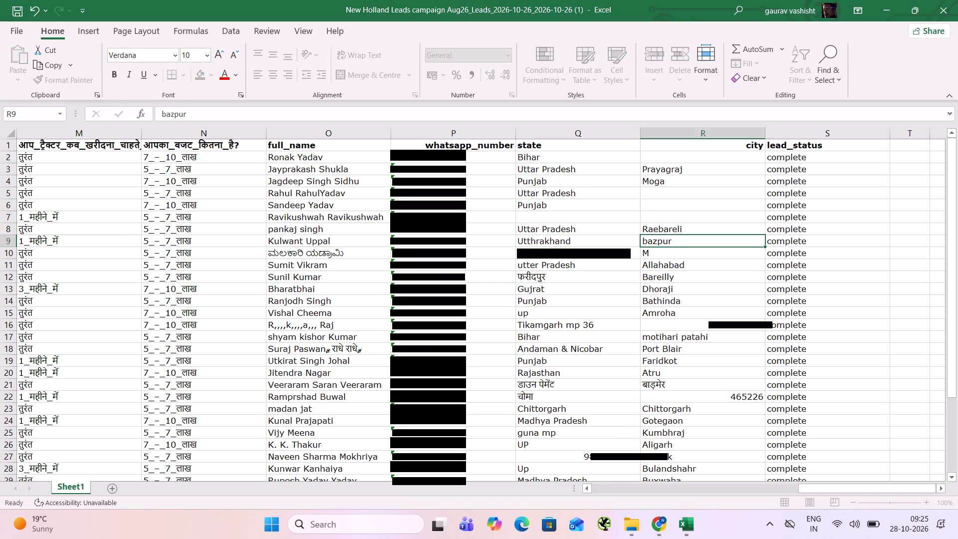
pyautogui.press('BackSpace')
pyautogui.press('Down')
# Clear both the city and the state of row 10.
pyautogui.press('BackSpace')
pyautogui.press('Left')
pyautogui.press('BackSpace')
# Copy Uttar Pradesh from row 8's state into the states of rows 11 and 12.
pyautogui.press('Up')
pyautogui.press('Up')
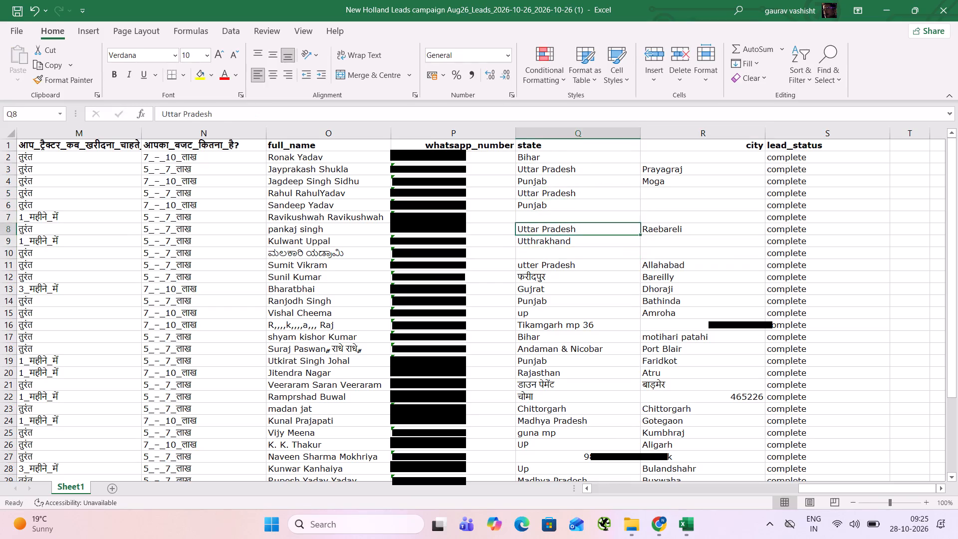
pyautogui.hotkey('ctrl', 'c')
pyautogui.press('Down')
pyautogui.press('Down')
pyautogui.press('Down')
pyautogui.hotkey('ctrl', 'v')
pyautogui.press('Down')
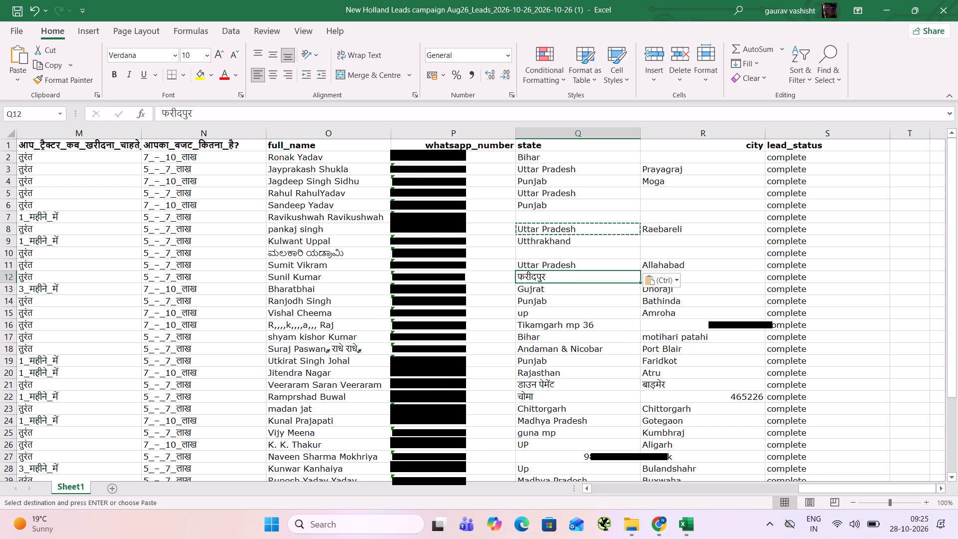
pyautogui.hotkey('ctrl', 'v')
# Correct row 13's state to Gujarat.
pyautogui.press('Down')
pyautogui.hotkey('shift', 'h')
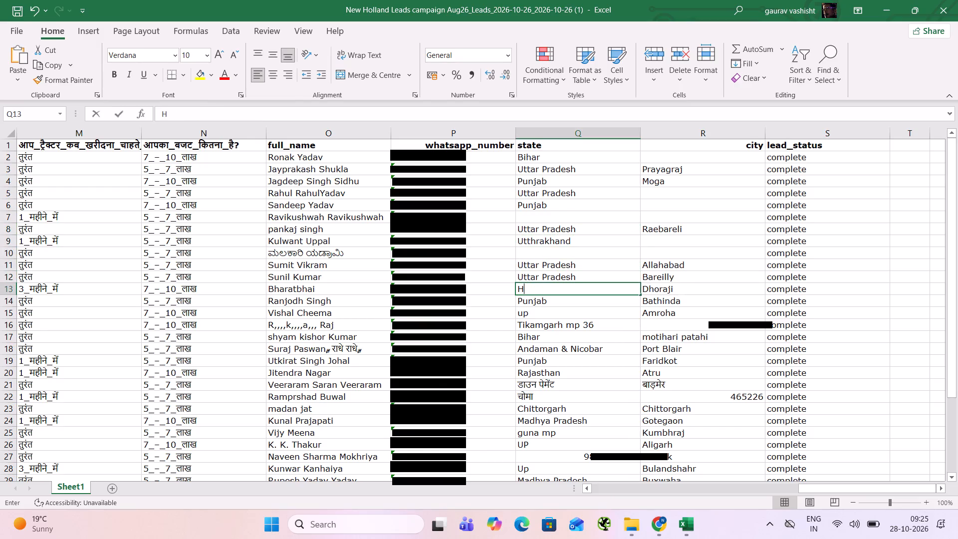
pyautogui.press('BackSpace')
pyautogui.write('Gujarat')
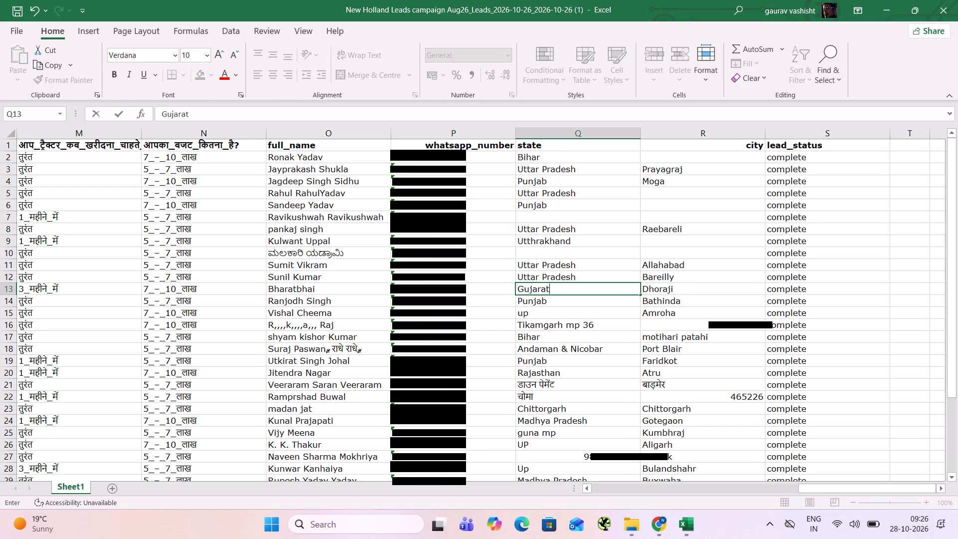
# Copy Uttar Pradesh from row 12's state into row 15's state.
pyautogui.press('Up')
pyautogui.hotkey('ctrl', 'c')
pyautogui.press('Down')
pyautogui.press('Down')
pyautogui.press('Down')
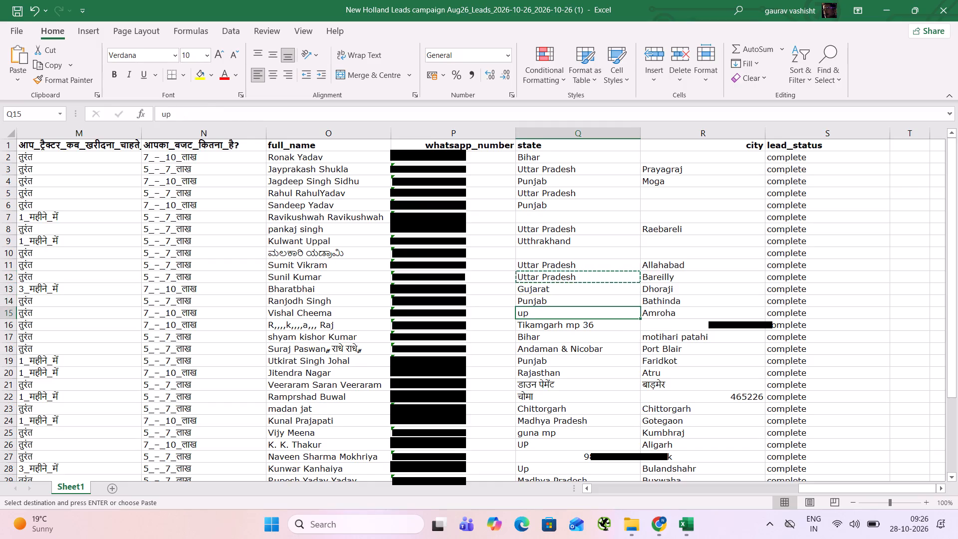
pyautogui.hotkey('ctrl', 'v')
# Clear row 16's city and set its state to Madhya Pradesh.
pyautogui.press('Right')
pyautogui.press('Down')
pyautogui.press('BackSpace')
pyautogui.press('Left')
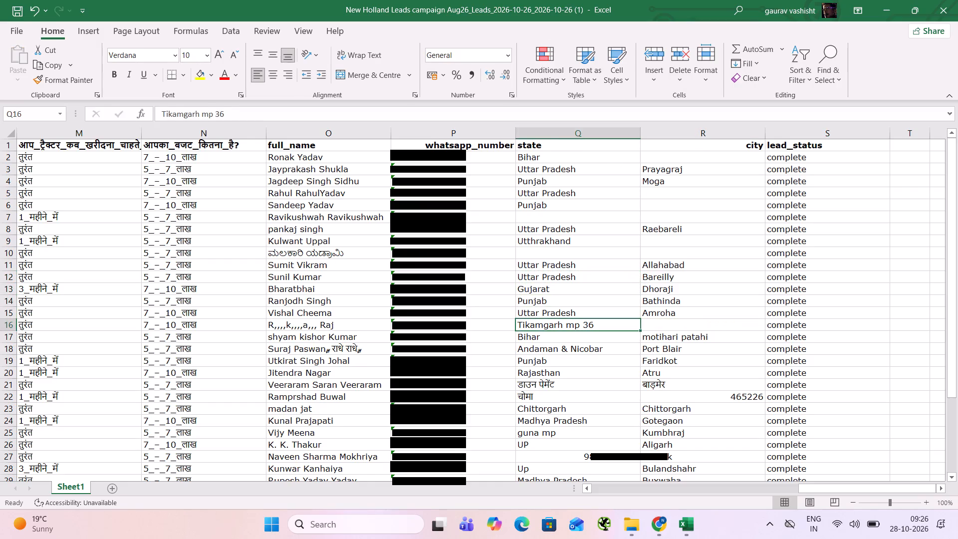
pyautogui.write('Madhya')
pyautogui.press('space')
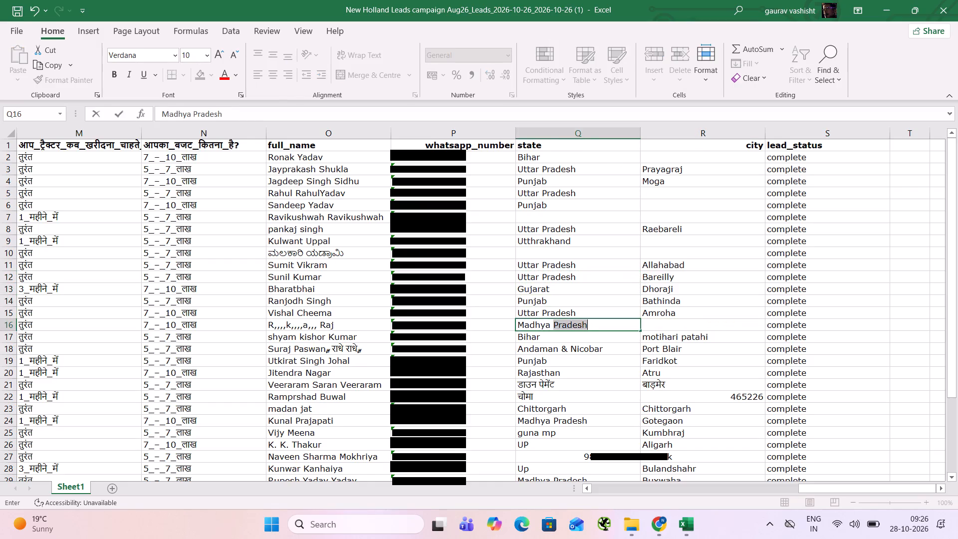
pyautogui.press('Return')
# Clear the cities of rows 17, 18 and 20.
pyautogui.press('Right')
pyautogui.press('BackSpace')
pyautogui.press('Down')
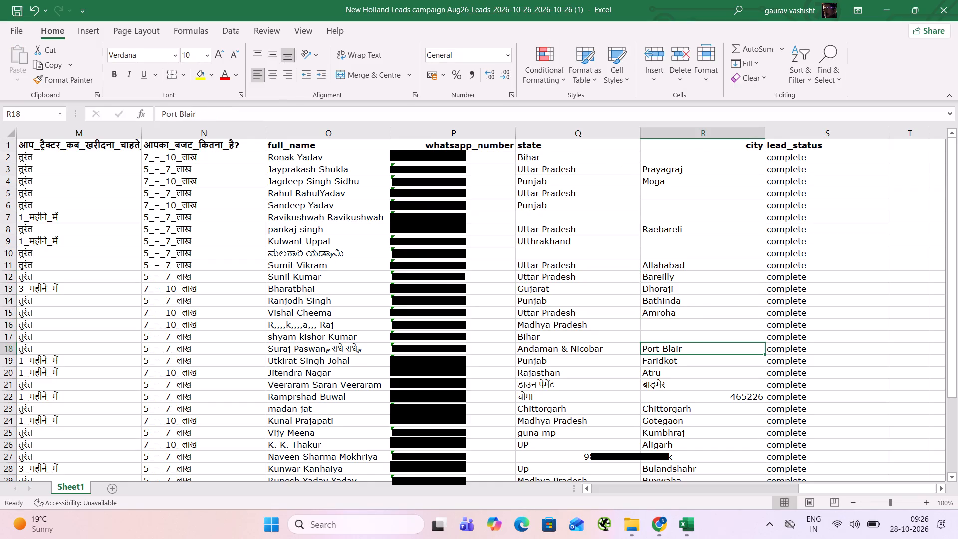
pyautogui.press('BackSpace')
pyautogui.press('Left')
pyautogui.press('Down')
pyautogui.press('Right')
pyautogui.press('Down')
pyautogui.press('BackSpace')
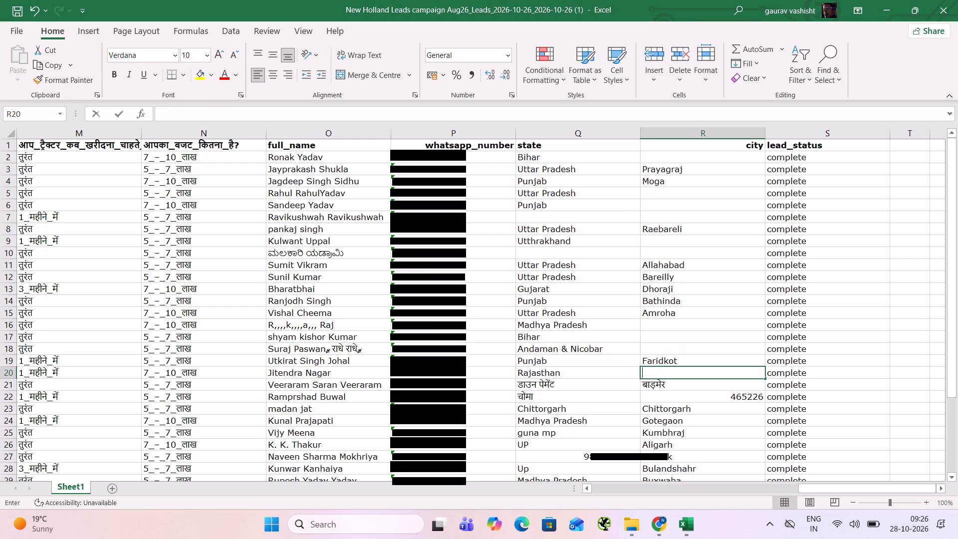
# Clear row 21's city and replace its Hindi-script state with Rajasthan.
pyautogui.press('Left')
pyautogui.press('Down')
pyautogui.press('BackSpace')
pyautogui.press('Right')
pyautogui.press('BackSpace')
pyautogui.press('Down')
pyautogui.press('Up')
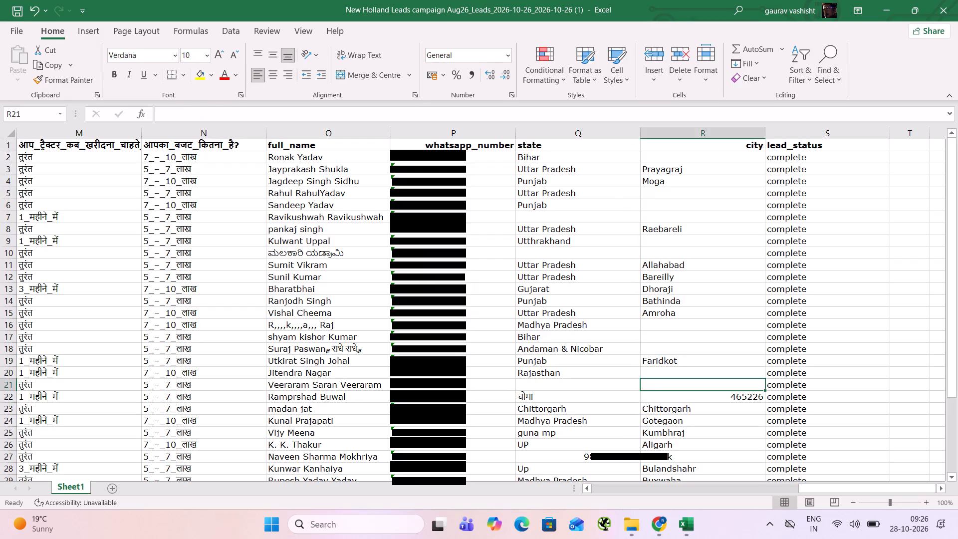
pyautogui.press('Left')
pyautogui.write('Rajasthan')
pyautogui.press('Down')
# Clear both the state and the city of row 22.
pyautogui.press('BackSpace')
pyautogui.press('Right')
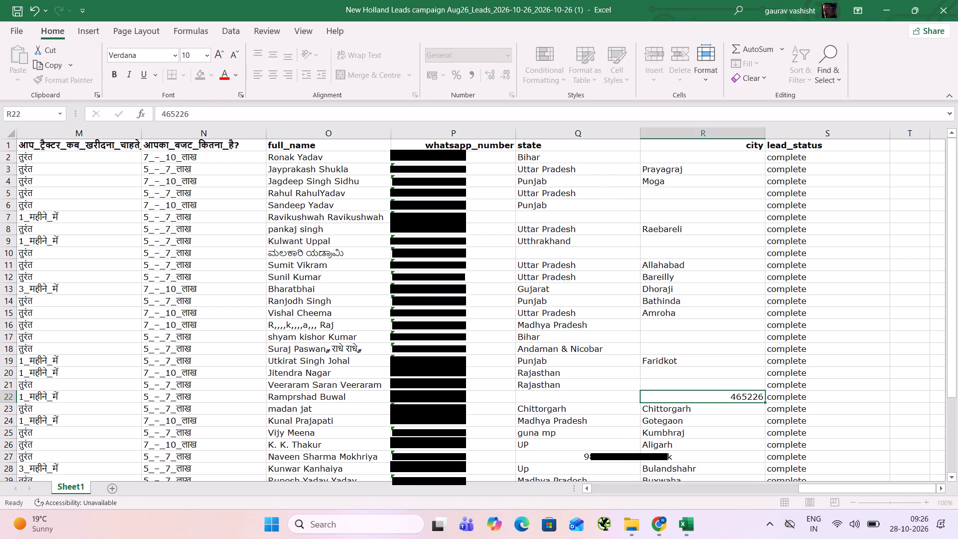
pyautogui.press('BackSpace')
pyautogui.press('Down')
# Copy Rajasthan from row 21's state into row 23's state.
pyautogui.press('Left')
pyautogui.press('Up')
pyautogui.press('Up')
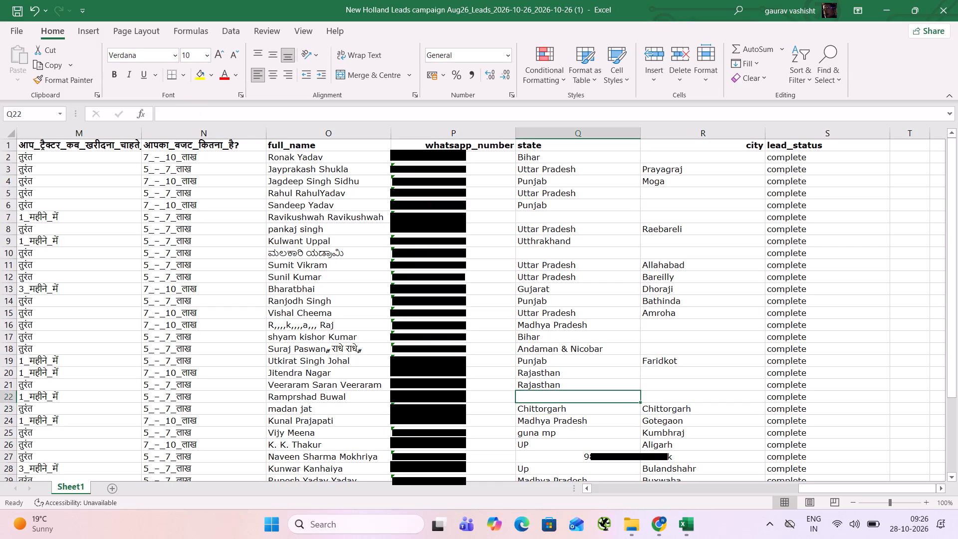
pyautogui.hotkey('ctrl', 'c')
pyautogui.press('Down')
pyautogui.press('Down')
pyautogui.hotkey('ctrl', 'v')
# Copy Madhya Pradesh from row 24's state into row 25's state.
pyautogui.press('Down')
pyautogui.press('Down')
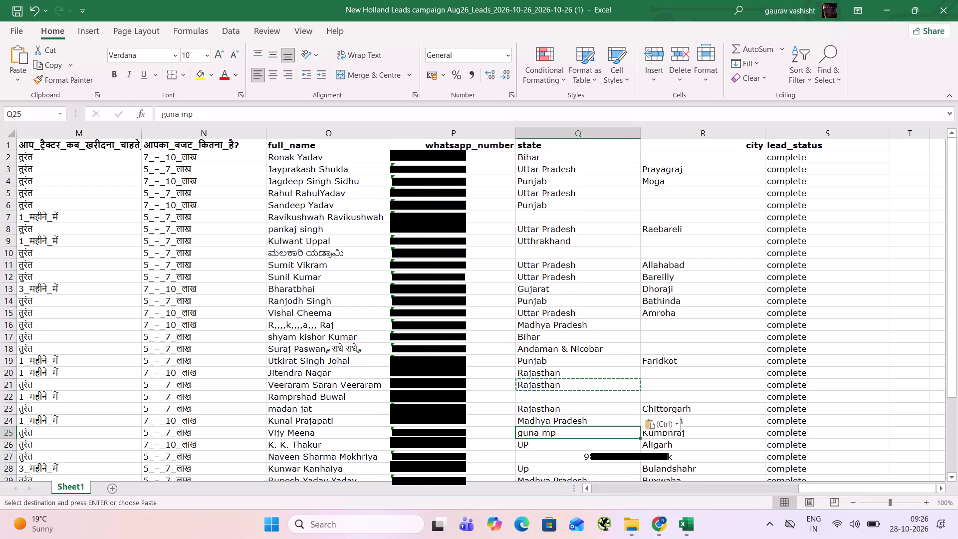
pyautogui.press('Up')
pyautogui.hotkey('ctrl', 'c')
pyautogui.press('Down')
pyautogui.hotkey('ctrl', 'v')
# Set row 26's state to Uttar Pradesh and row 27's state to Haryana.
pyautogui.press('Down')
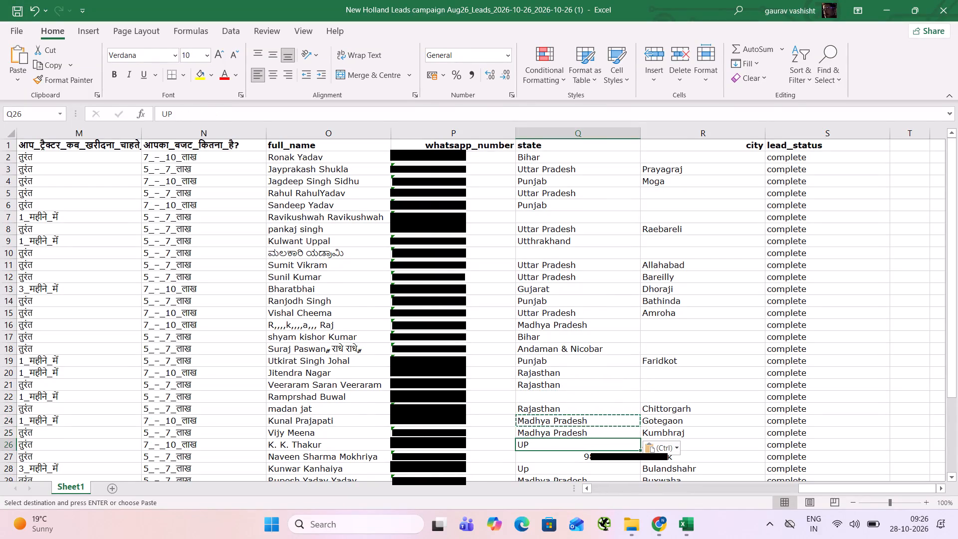
pyautogui.write('Uttar')
pyautogui.press('space')
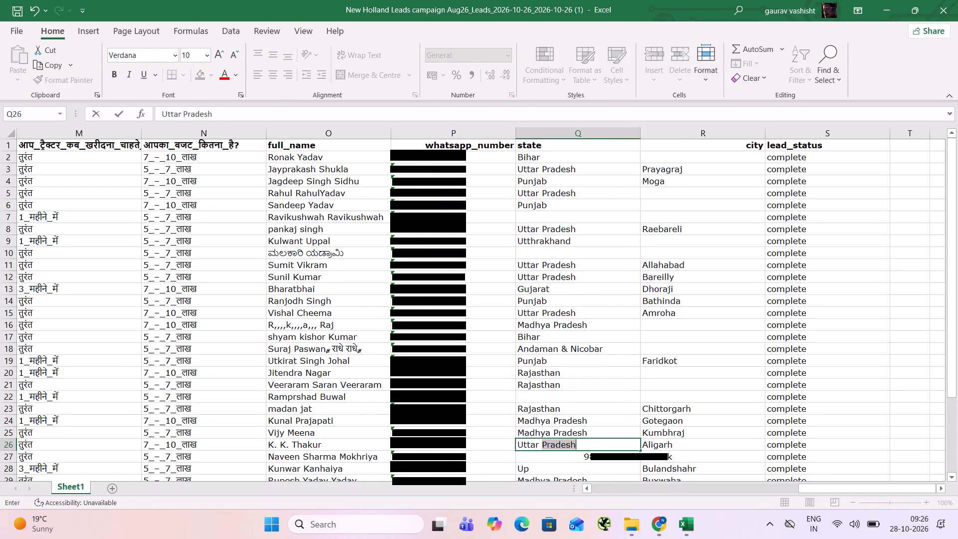
pyautogui.press('Return')
pyautogui.write('Haryana')
pyautogui.press('Down')
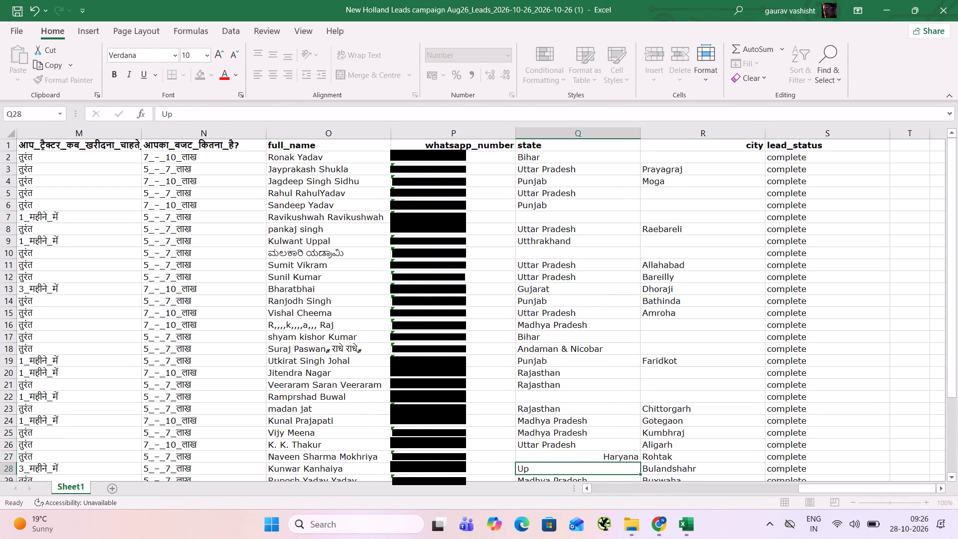
# Copy Uttar Pradesh from row 26's state into row 28's state.
pyautogui.press('Up')
pyautogui.press('Up')
pyautogui.hotkey('ctrl', 'c')
pyautogui.press('Down')
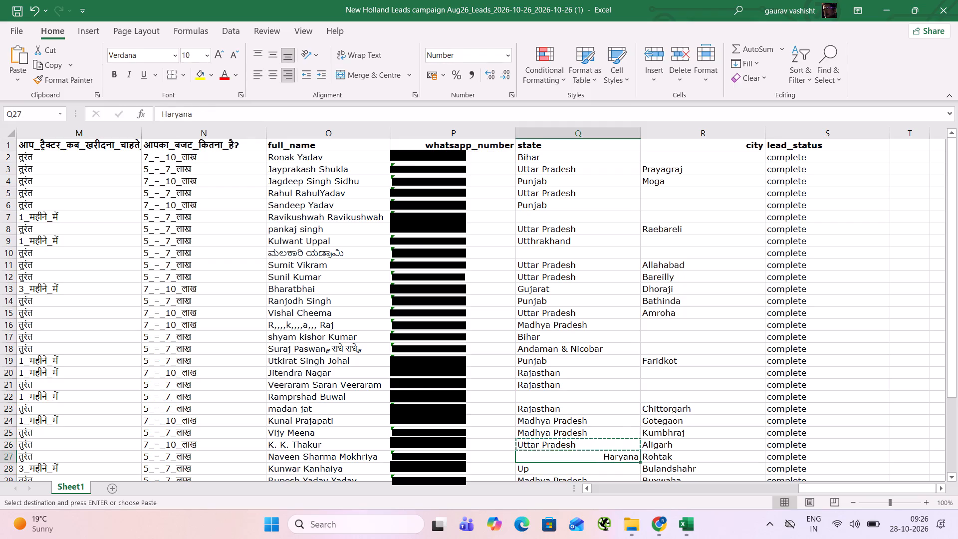
pyautogui.press('Down')
pyautogui.hotkey('ctrl', 'v')
# Look over the remaining state and city entries from row 29 to the end of the lead list.
pyautogui.press('Down')
pyautogui.press('Down')
pyautogui.press('Down')
pyautogui.press('Down')
pyautogui.press('Down')
pyautogui.press('Down')
pyautogui.press('Down')
pyautogui.press('Down')
pyautogui.press('Down')
pyautogui.press('Down')
pyautogui.press('Down')
pyautogui.press('Down')
pyautogui.press('Down')
pyautogui.press('Down')
pyautogui.press('Down')
pyautogui.press('Down')
pyautogui.press('Down')
pyautogui.press('Down')
pyautogui.press('Down')
pyautogui.press('Down')
pyautogui.press('Down')
pyautogui.press('Down')
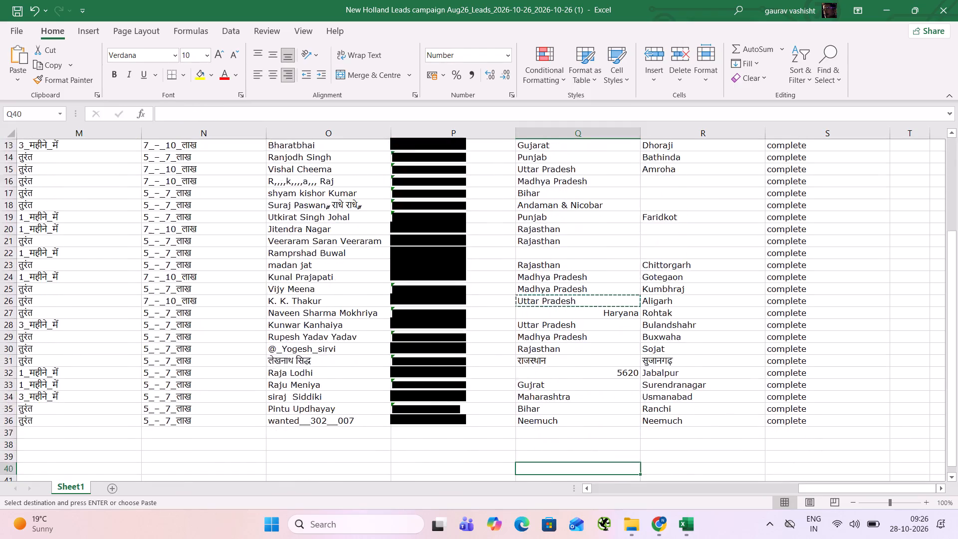
# Copy Rajasthan from row 30's state into row 31's state and clear row 31's city.
pyautogui.press('Up')
pyautogui.press('Up')
pyautogui.press('Up')
pyautogui.press('Up')
pyautogui.press('Up')
pyautogui.press('Up')
pyautogui.press('Up')
pyautogui.press('Up')
pyautogui.press('Up')
pyautogui.press('Up')
pyautogui.press('Up')
pyautogui.press('Up')
pyautogui.press('Up')
pyautogui.press('Up')
pyautogui.press('Up')
pyautogui.press('Up')
pyautogui.press('Up')
pyautogui.press('Up')
pyautogui.press('Up')
pyautogui.press('Up')
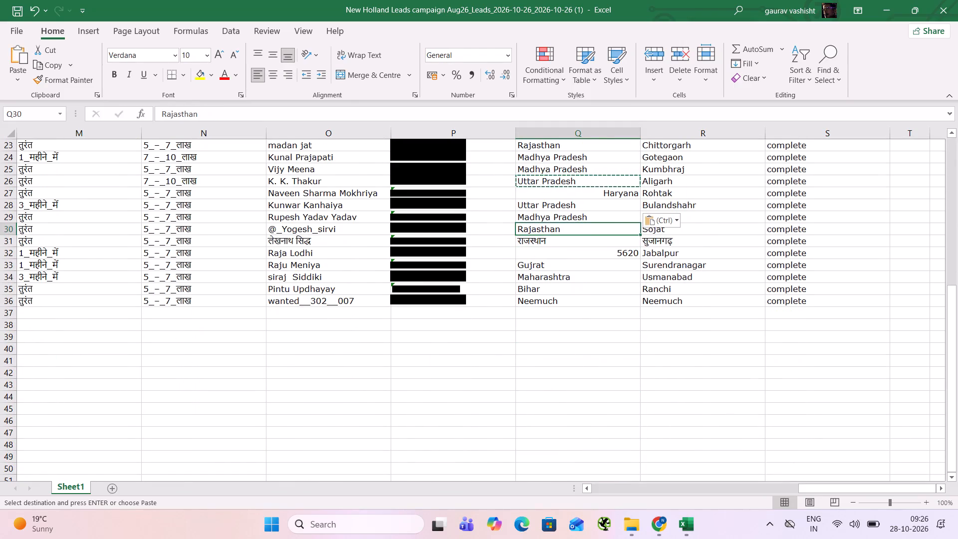
pyautogui.hotkey('ctrl', 'c')
pyautogui.press('Down')
pyautogui.hotkey('ctrl', 'v')
pyautogui.press('Right')
pyautogui.press('BackSpace')
# Set row 32's state to Madhya Pradesh and row 33's state to Gujarat.
pyautogui.press('Down')
pyautogui.press('Left')
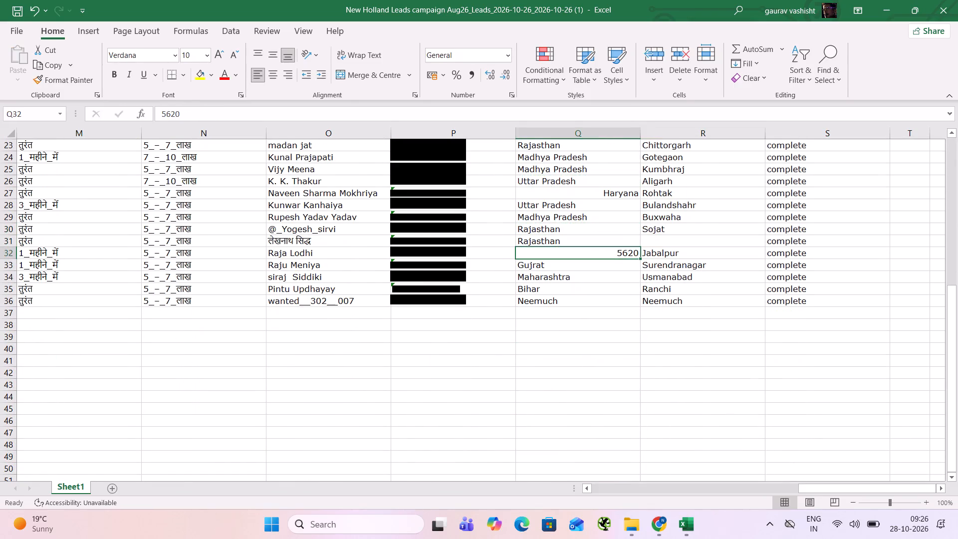
pyautogui.press('shift+less')
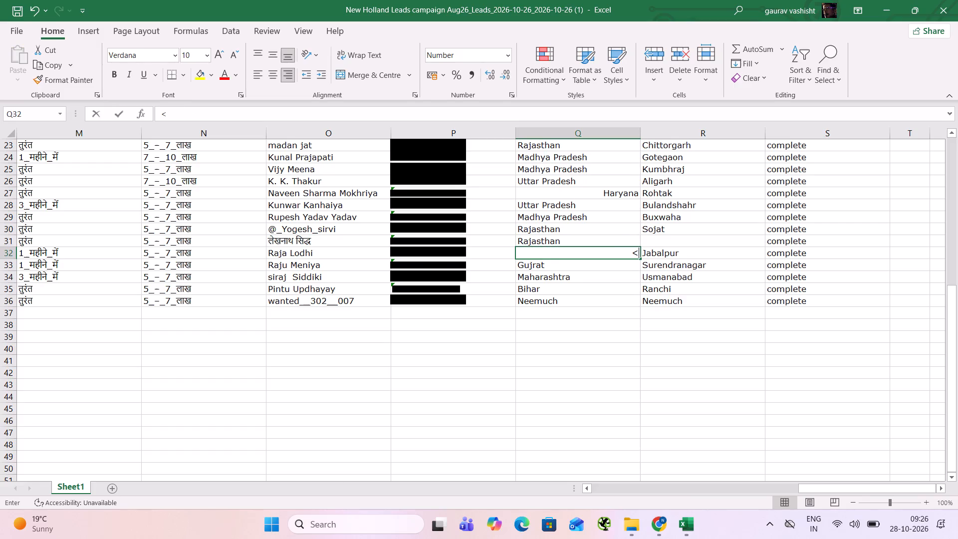
pyautogui.press('BackSpace')
pyautogui.write('Madhya')
pyautogui.press('space')
pyautogui.press('Return')
pyautogui.write('Gujarat')
pyautogui.press('Down')
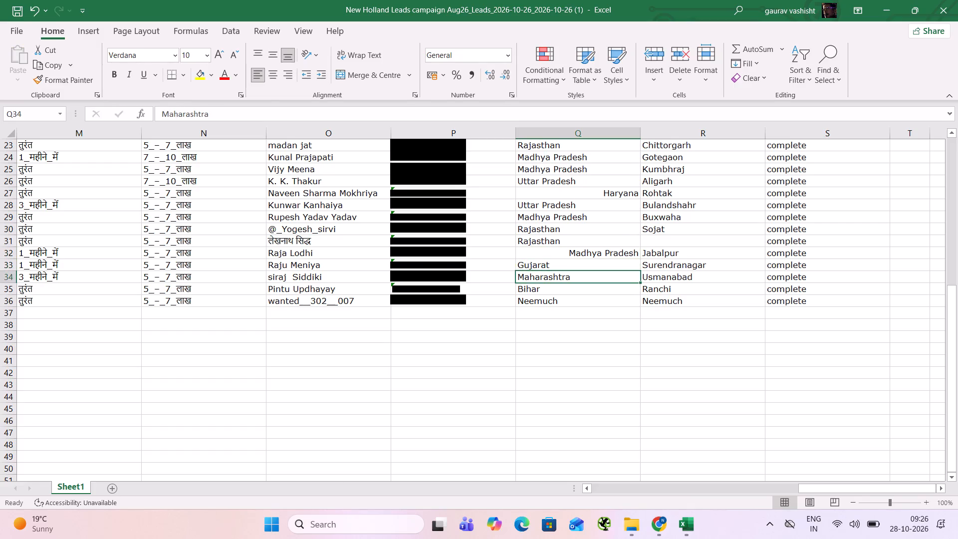
# Set row 36's state, the last lead in the list, to Bihar.
pyautogui.press('Right')
pyautogui.press('Down')
pyautogui.press('Left')
pyautogui.press('Down')
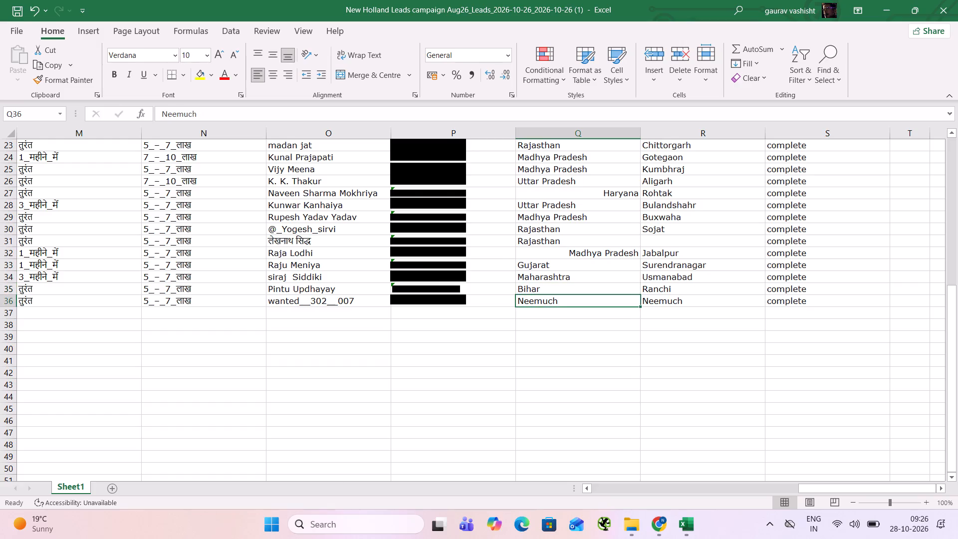
pyautogui.write('Bihar')
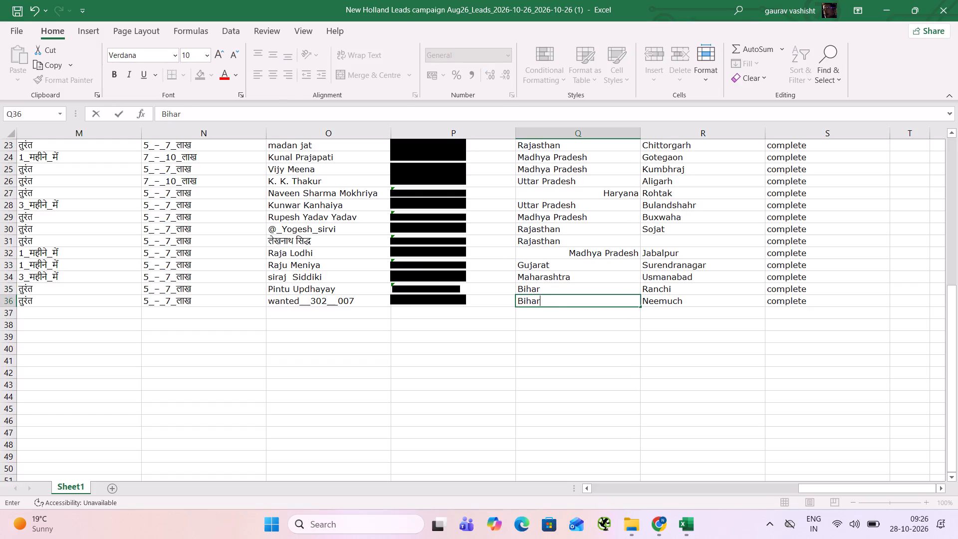
pyautogui.press('Left')
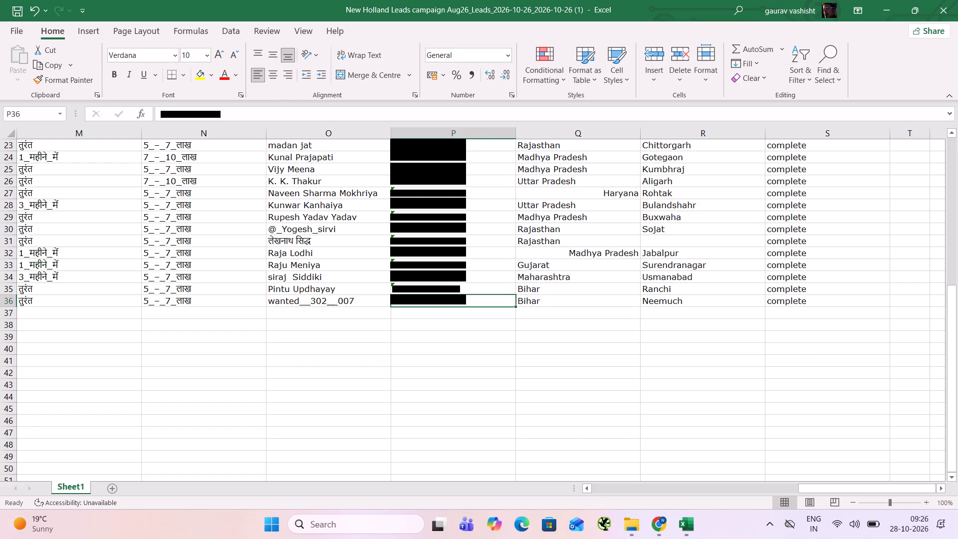
# Save the leads in 27- Oct as an Excel Workbook named New Holland Leads campaign Aug26_Leads_2026-10-26_2026-10-26 (1), and close the workbook.
pyautogui.hotkey('ctrl', 'Up')
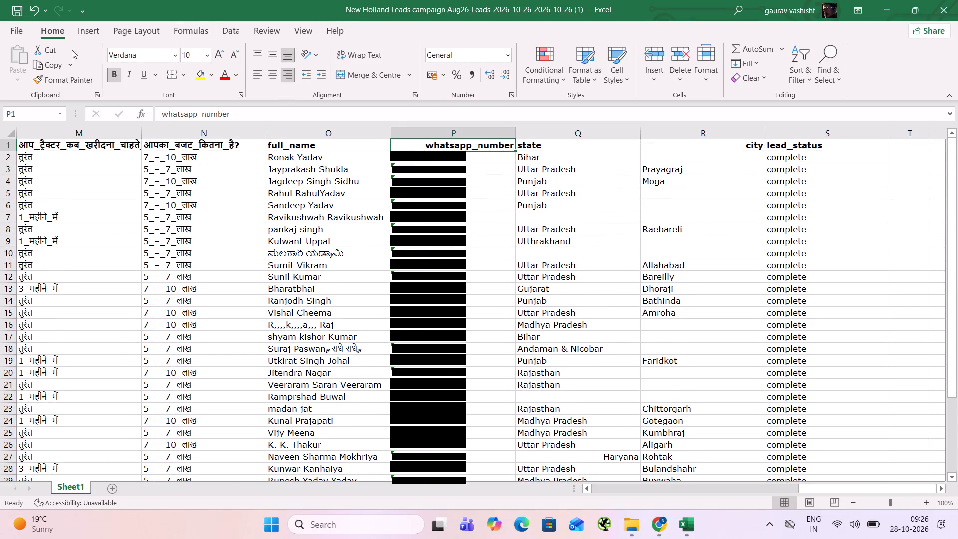
pyautogui.click(16, 35)
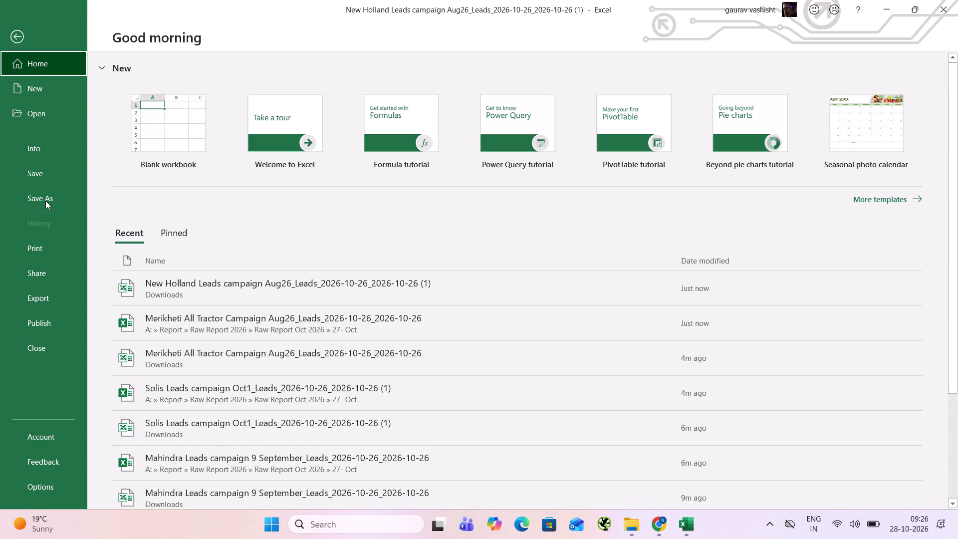
pyautogui.click(43, 194)
pyautogui.click(363, 169)
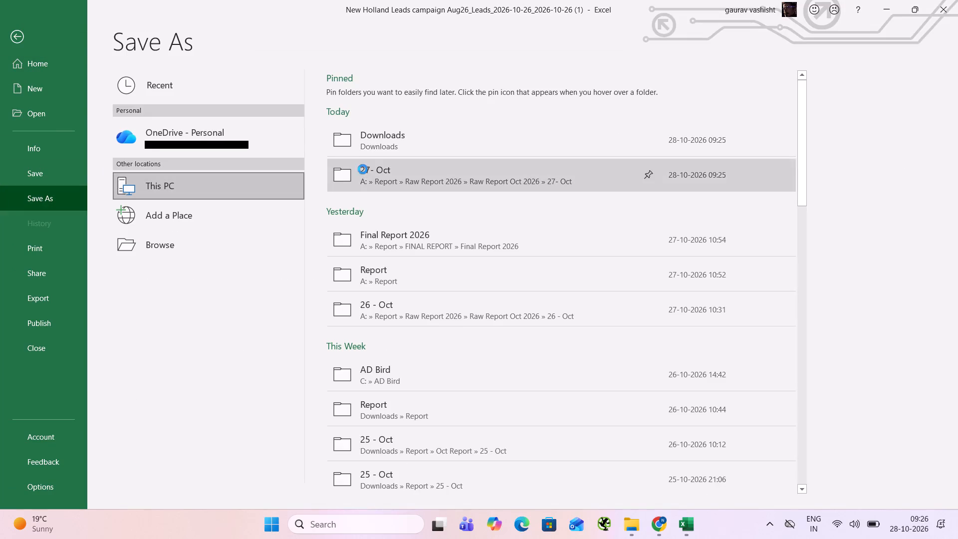
pyautogui.click(626, 530)
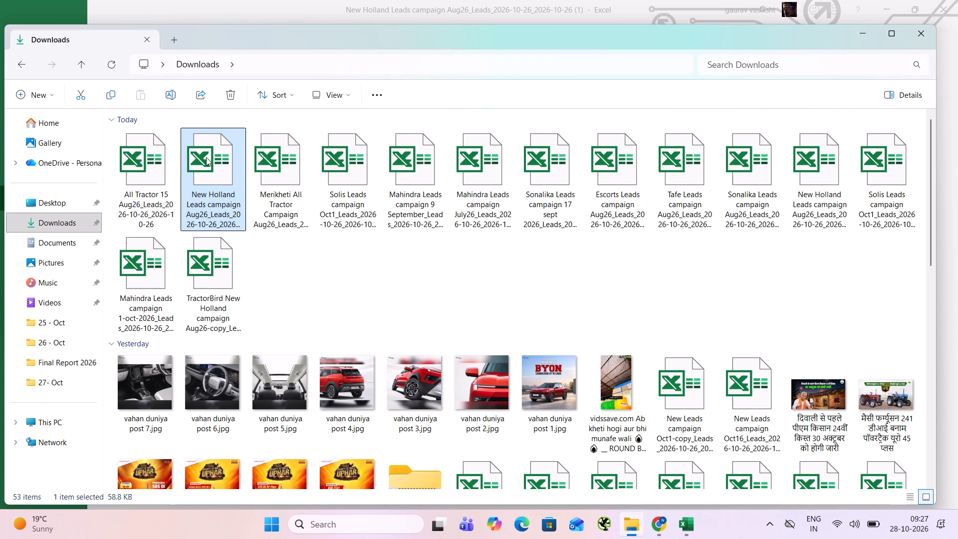
pyautogui.click(165, 96)
pyautogui.hotkey('ctrl', 'c')
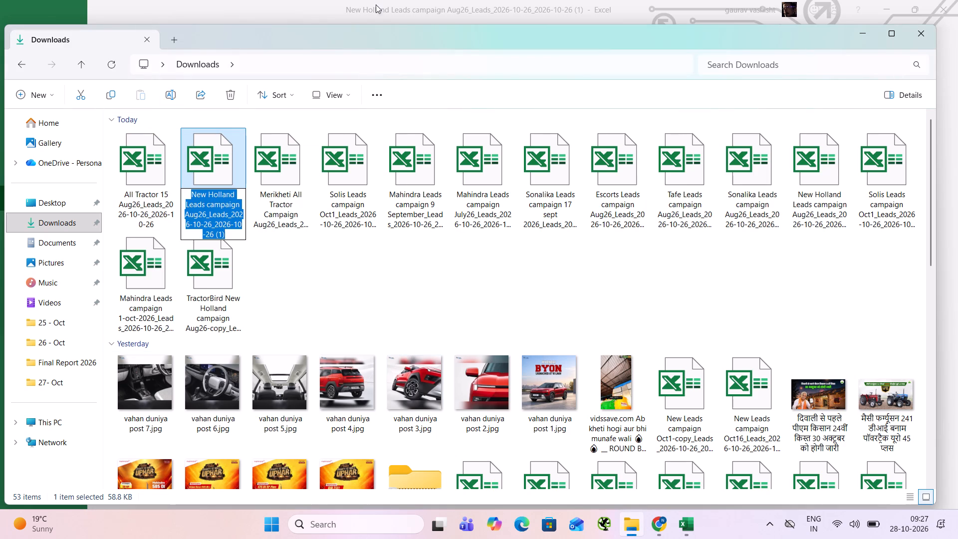
pyautogui.click(379, 13)
pyautogui.hotkey('ctrl', 'v')
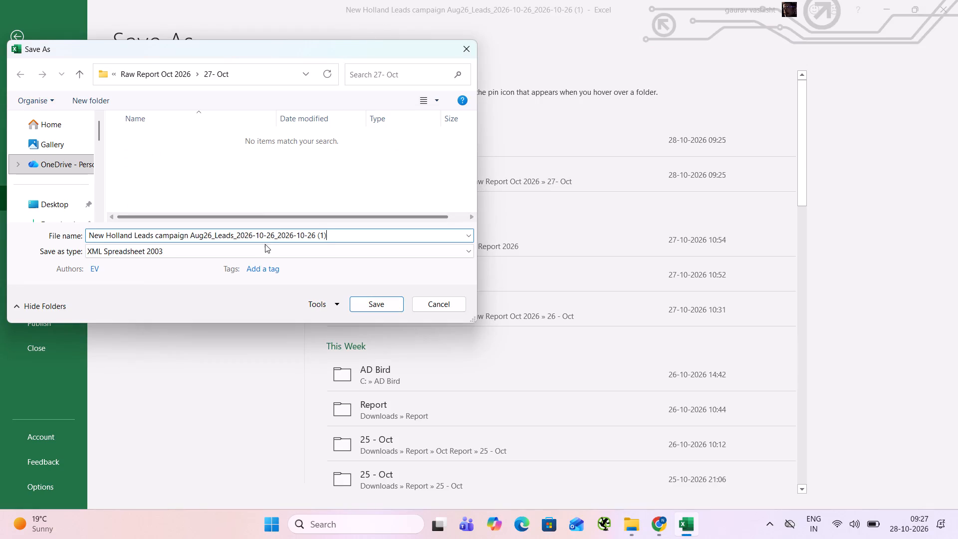
pyautogui.click(265, 244)
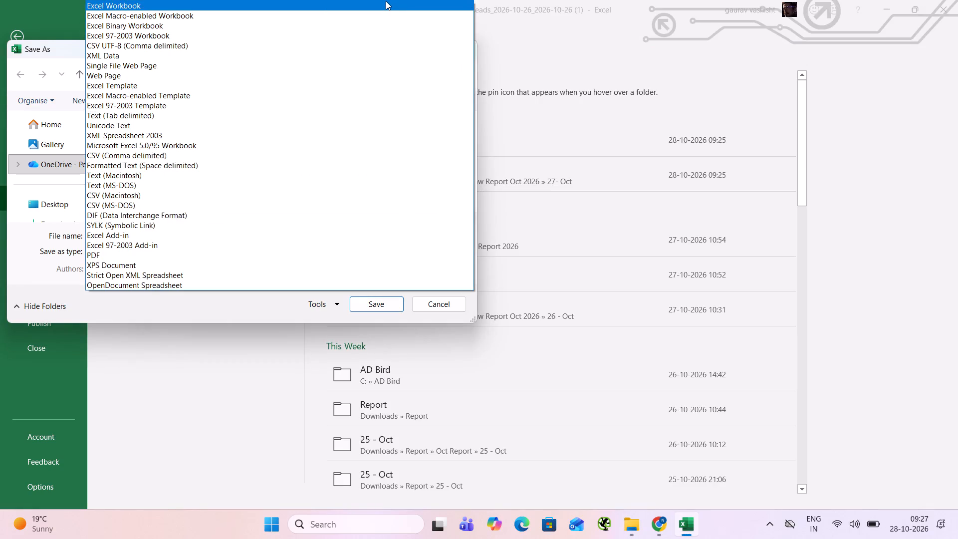
pyautogui.click(386, 1)
pyautogui.click(356, 324)
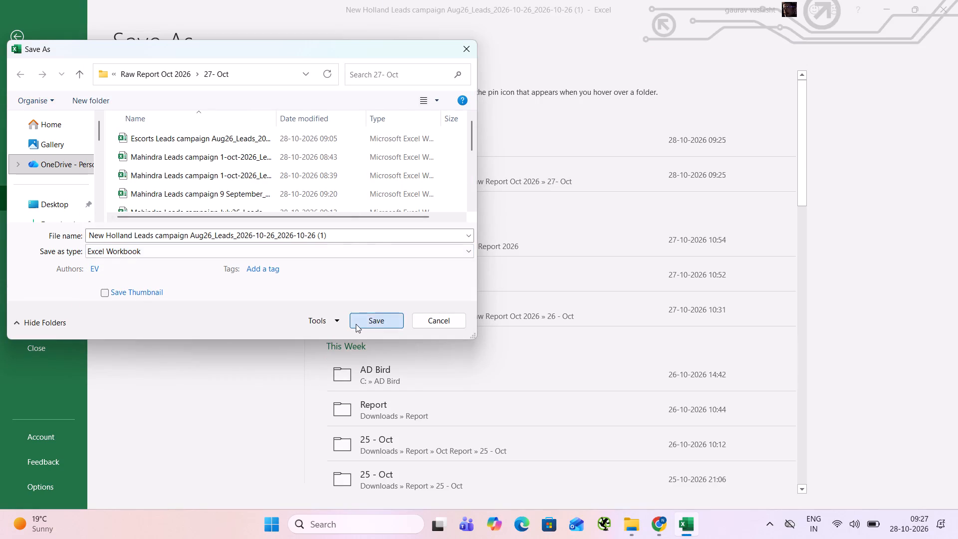
pyautogui.hotkey('ctrl', 's')
pyautogui.hotkey('ctrl', 's')
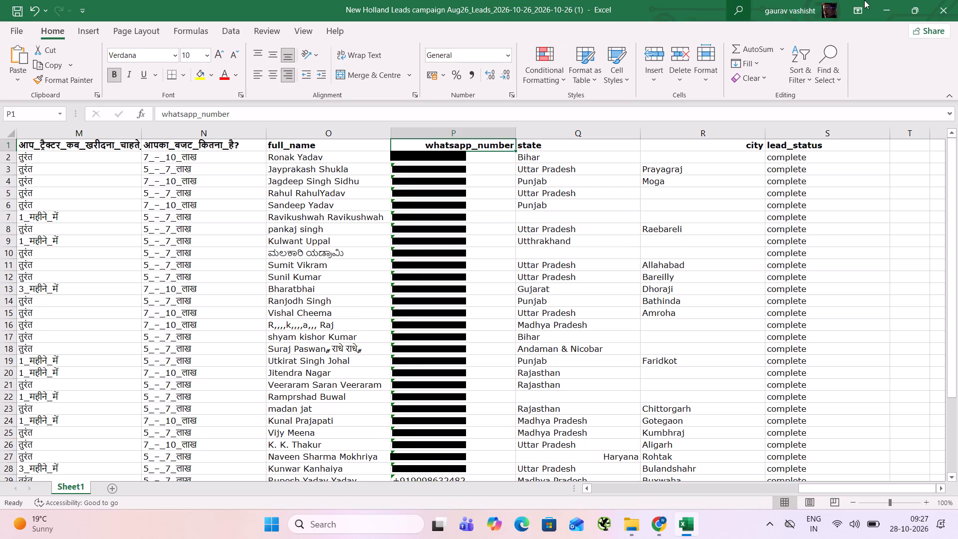
pyautogui.click(957, 3)
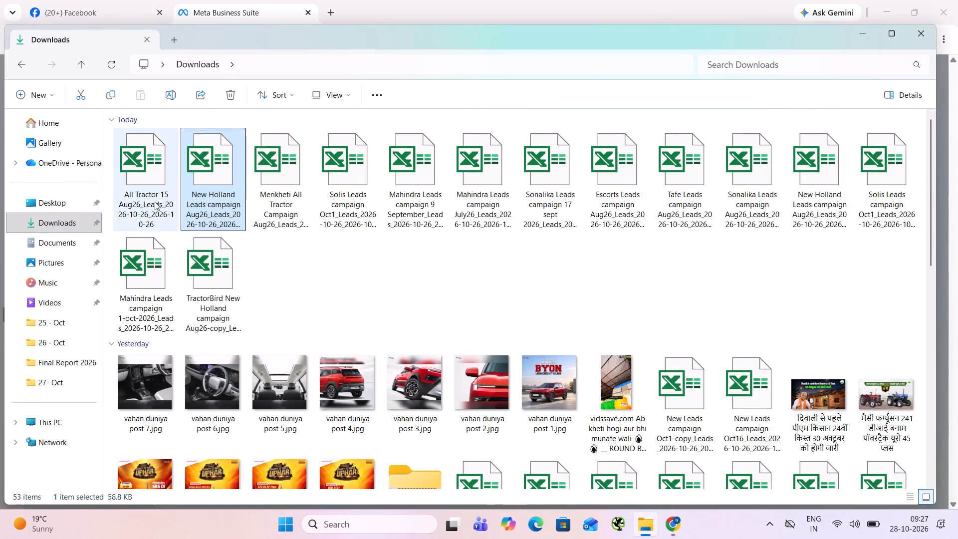
# Open All Tractor 15 Aug26_Leads_2026-10-26_2026-10-26 from Downloads and enable editing.
pyautogui.doubleClick(155, 201)
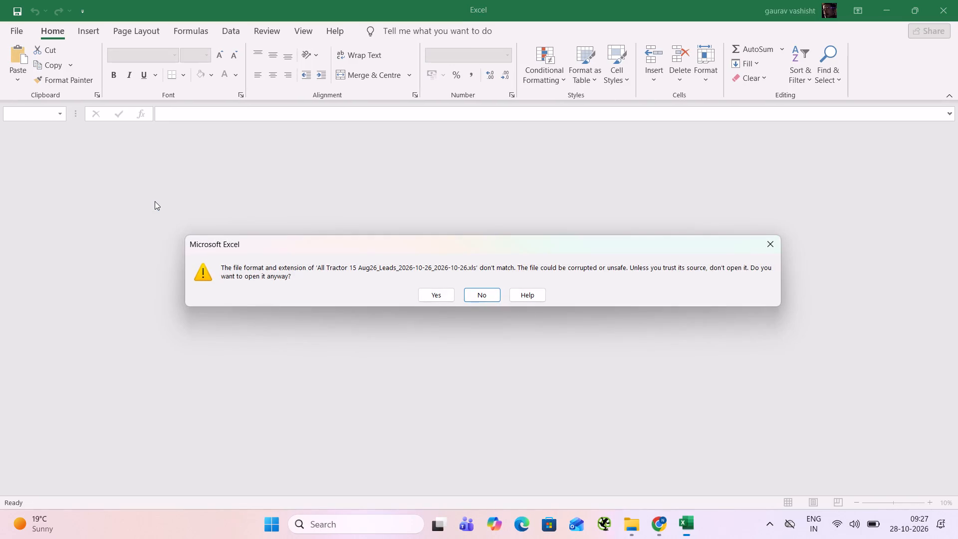
pyautogui.click(425, 292)
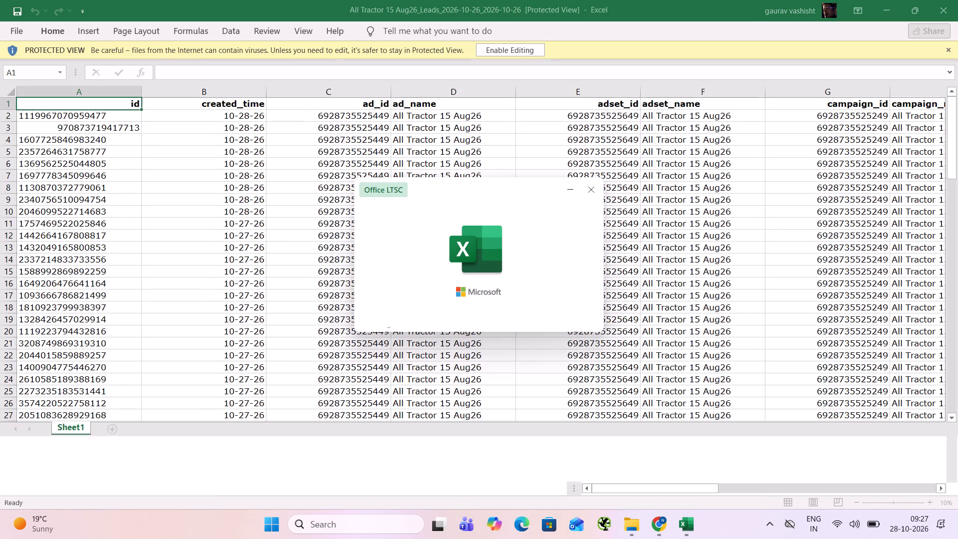
pyautogui.click(508, 39)
pyautogui.click(513, 48)
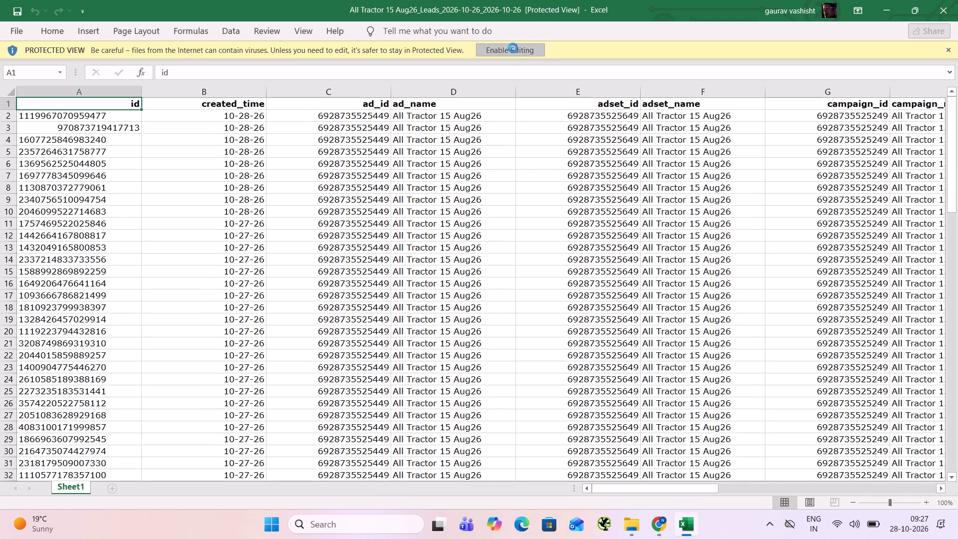
# Add filters to the lead list's header row by filtering on the state header cell's icon.
pyautogui.hotkey('ctrl', 'Right')
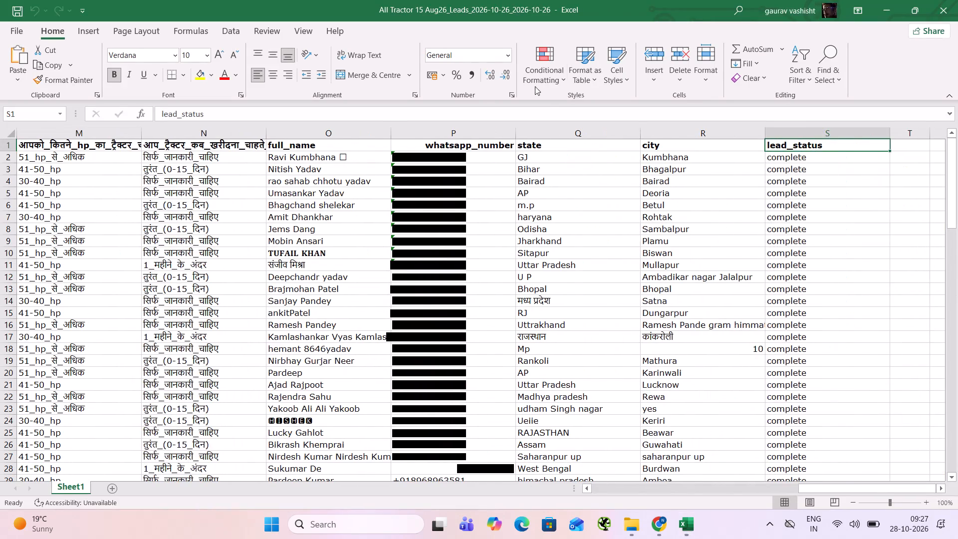
pyautogui.click(560, 140)
pyautogui.click(563, 131)
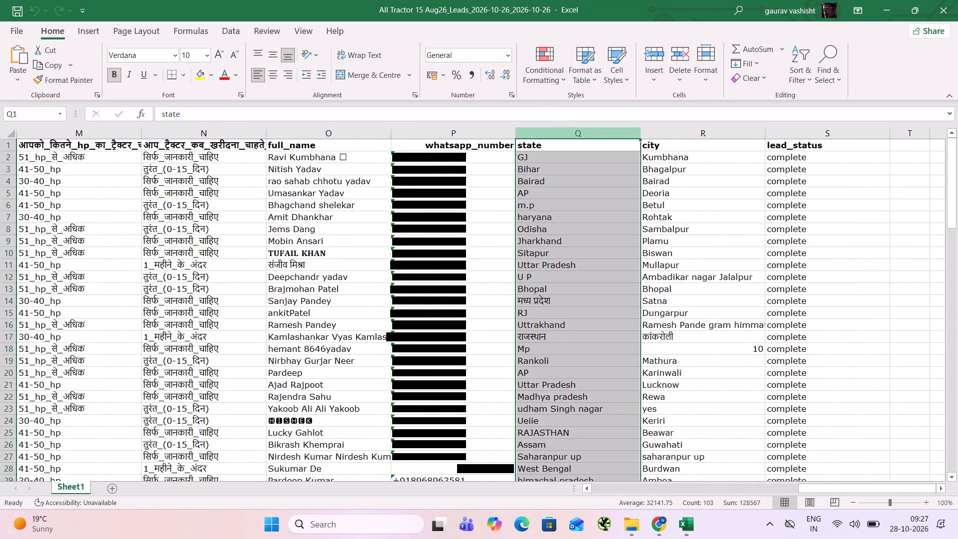
pyautogui.click(565, 146)
pyautogui.click(571, 138)
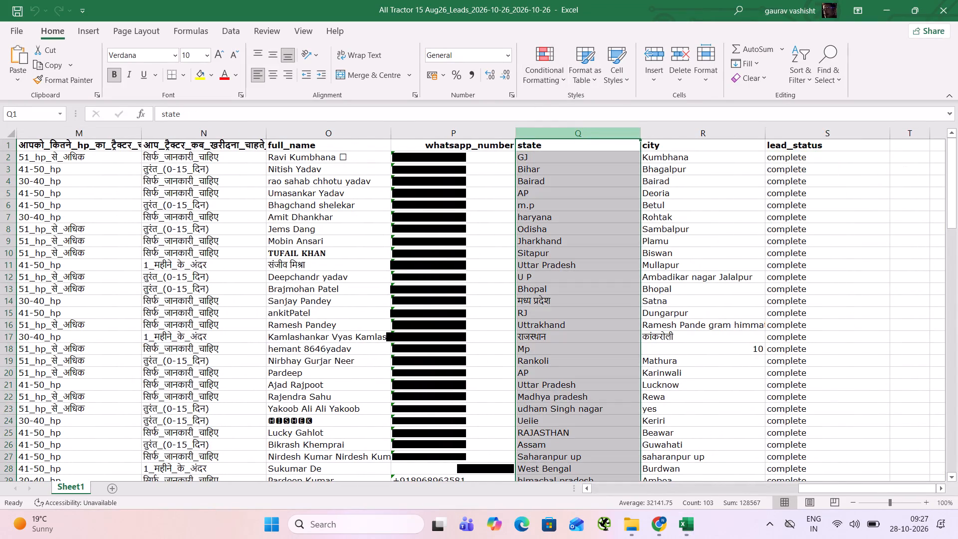
pyautogui.click(573, 146)
pyautogui.rightClick(573, 146)
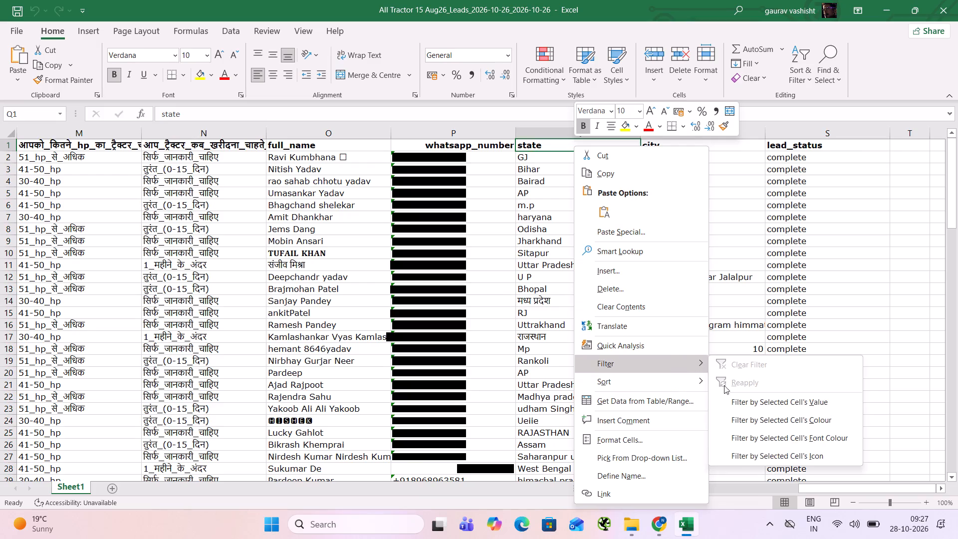
pyautogui.click(736, 453)
# Filter the state column to 27, 34, 5050, 123456, the five Hindi entries, the single Gujarati character and the stylised Shahjahanpur.
pyautogui.click(634, 146)
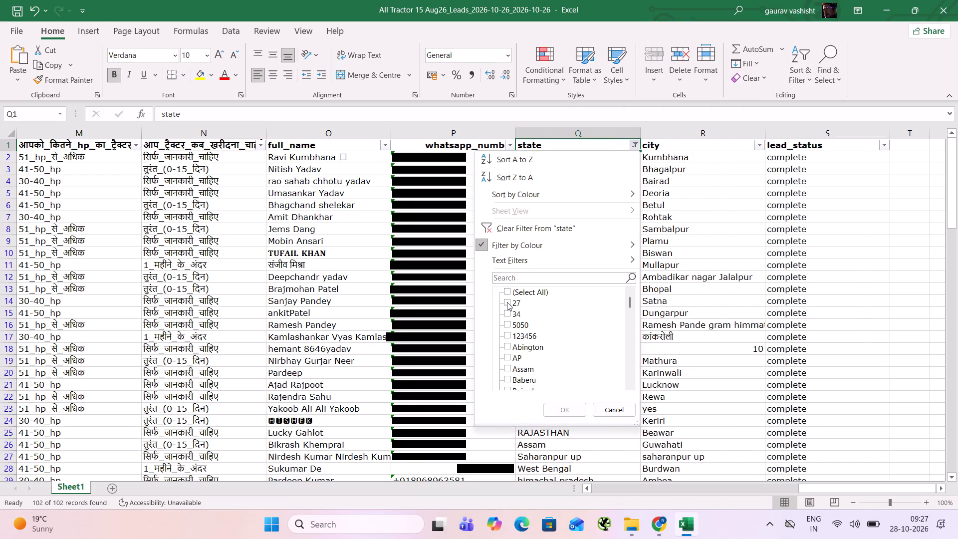
pyautogui.click(507, 302)
pyautogui.click(514, 317)
pyautogui.click(518, 325)
pyautogui.click(523, 335)
pyautogui.moveTo(628, 303); pyautogui.dragTo(626, 401)
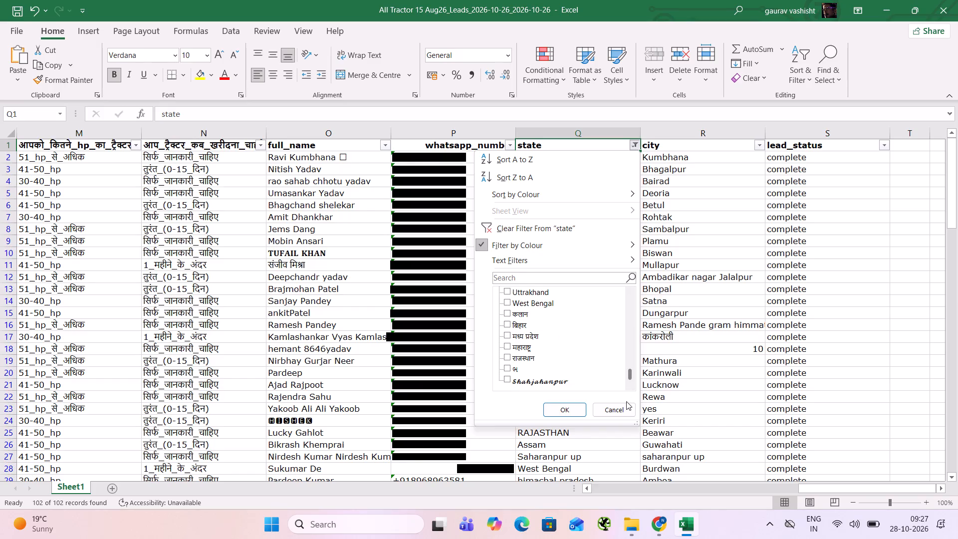
pyautogui.moveTo(626, 401); pyautogui.dragTo(626, 403)
pyautogui.click(558, 382)
pyautogui.click(514, 363)
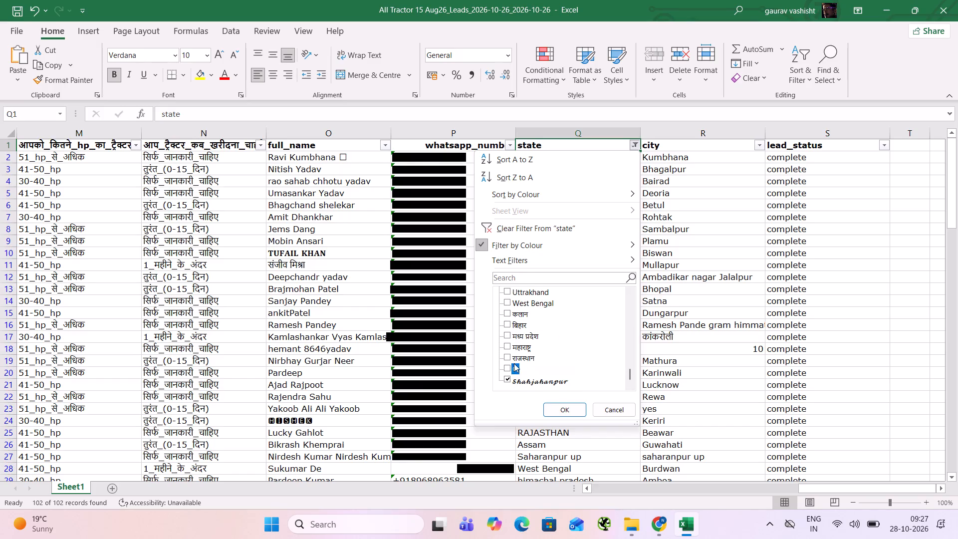
pyautogui.click(523, 356)
pyautogui.click(521, 338)
pyautogui.click(514, 316)
pyautogui.click(516, 329)
pyautogui.click(520, 357)
pyautogui.click(516, 337)
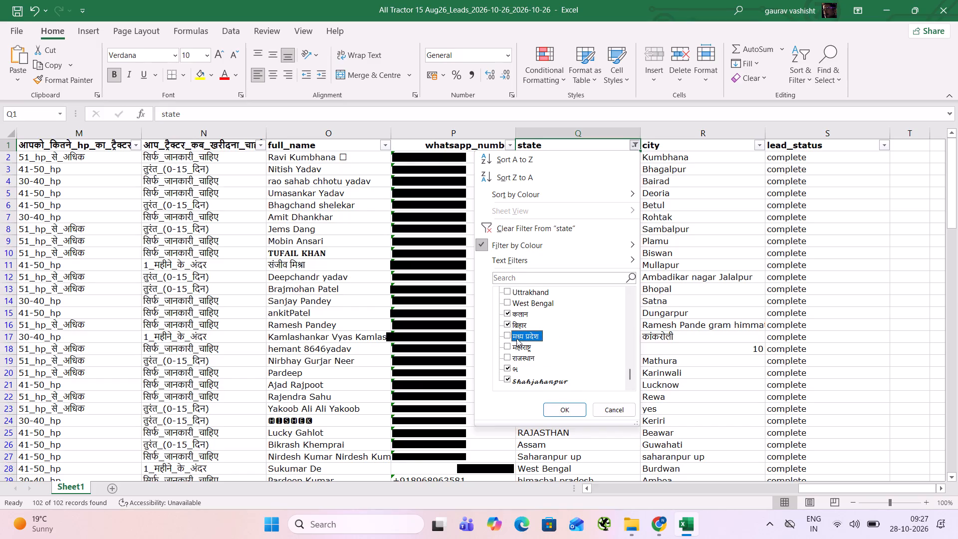
pyautogui.click(516, 350)
pyautogui.click(517, 352)
pyautogui.click(527, 339)
pyautogui.click(557, 409)
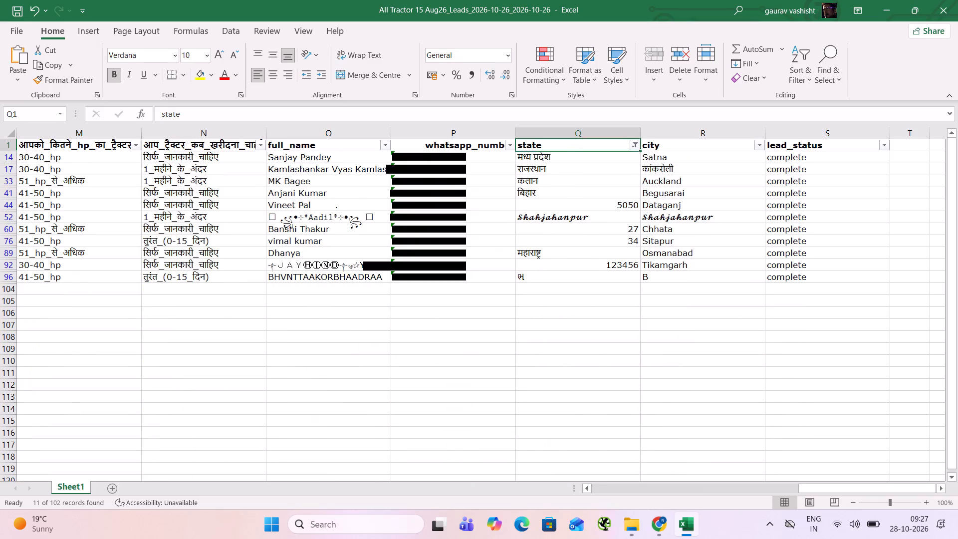
# Set row 14's state to Madhya Pradesh and row 17's state to Rajasthan, clearing row 17's Hindi city.
pyautogui.click(565, 156)
pyautogui.write('Madhya Pradesh')
pyautogui.press('Right')
pyautogui.press('Down')
pyautogui.press('BackSpace')
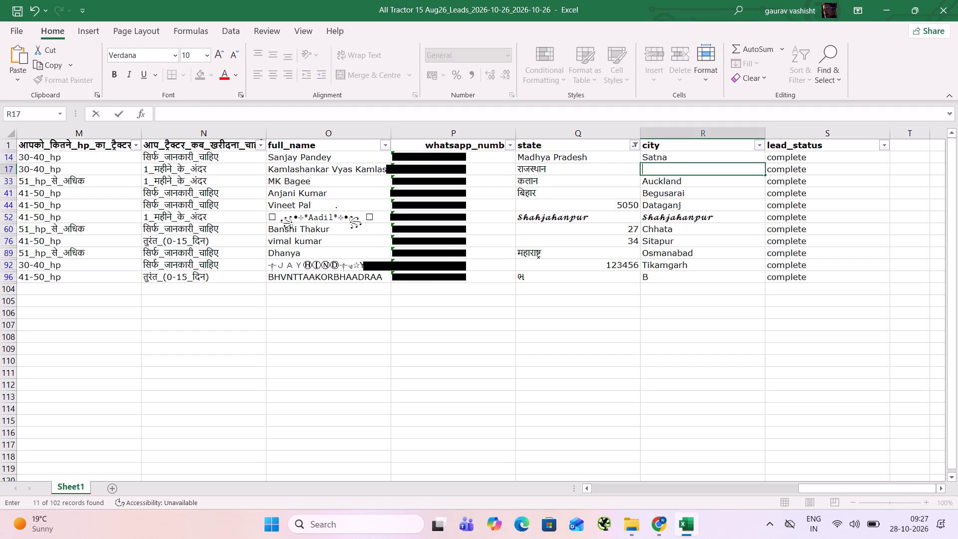
pyautogui.press('Left')
pyautogui.write('Rajasthan')
pyautogui.press('Down')
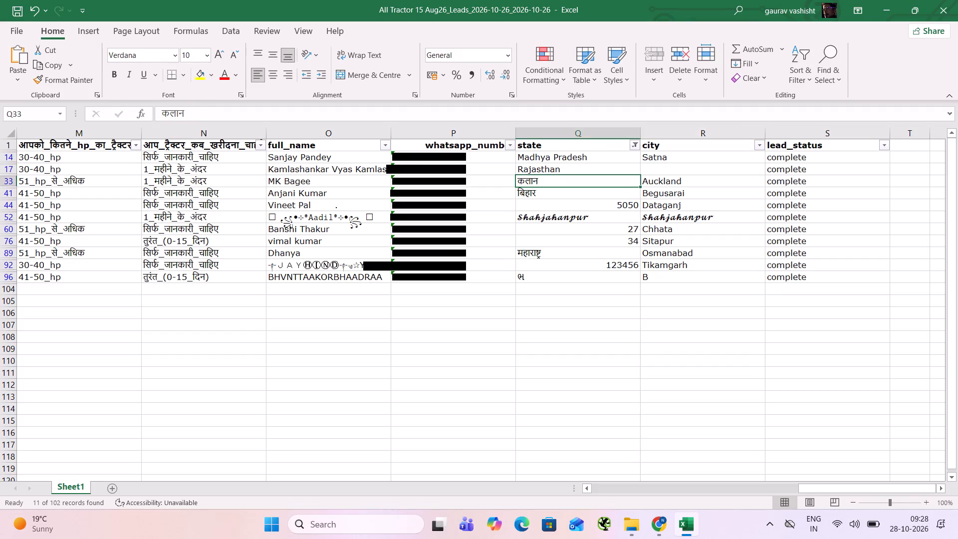
# Set row 33's state to Uttar Pradesh and row 41's state to Bihar.
pyautogui.write('Uttar')
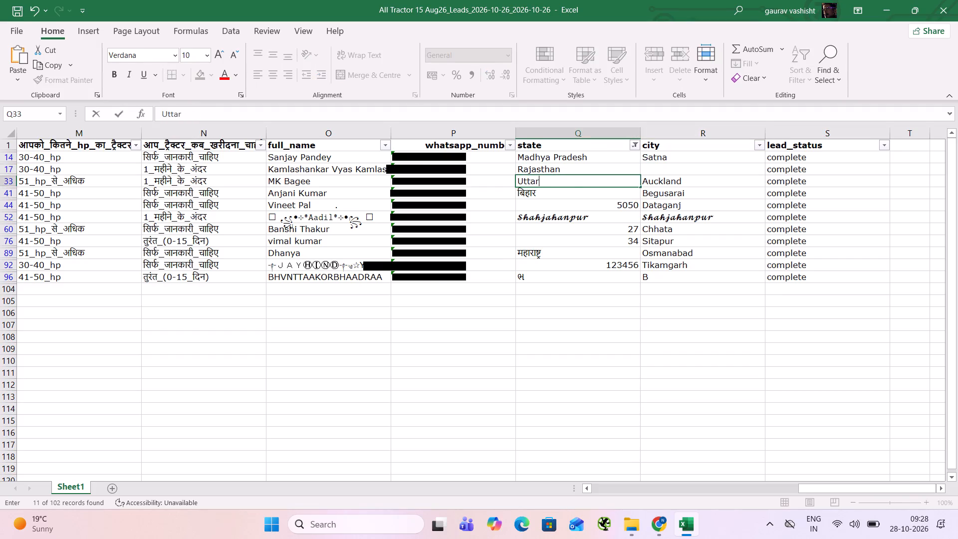
pyautogui.press('space')
pyautogui.press('Return')
pyautogui.write('Bihar')
pyautogui.press('Right')
# Set the state to Uttar Pradesh in rows 44 and 52, and clear row 52's stylised city.
pyautogui.press('Down')
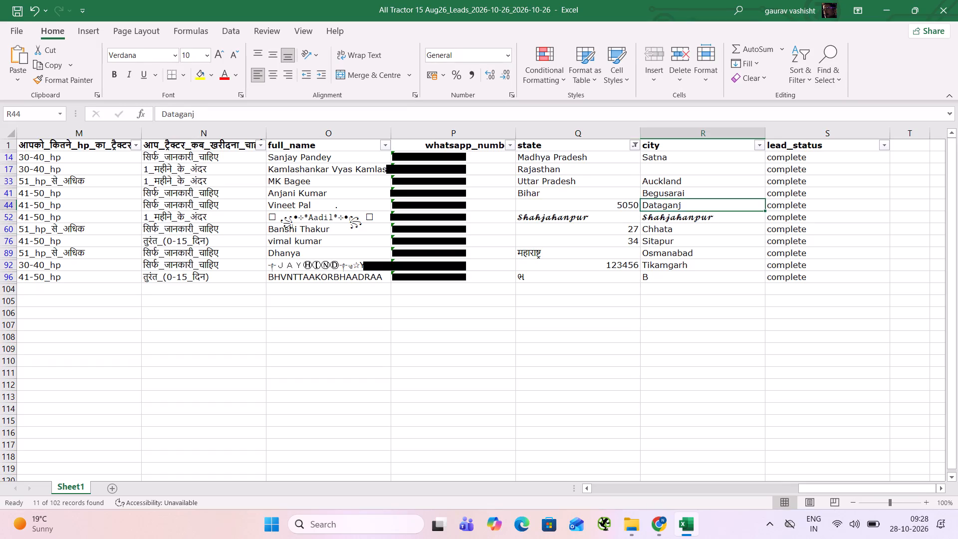
pyautogui.press('Left')
pyautogui.write('Uttar')
pyautogui.press('space')
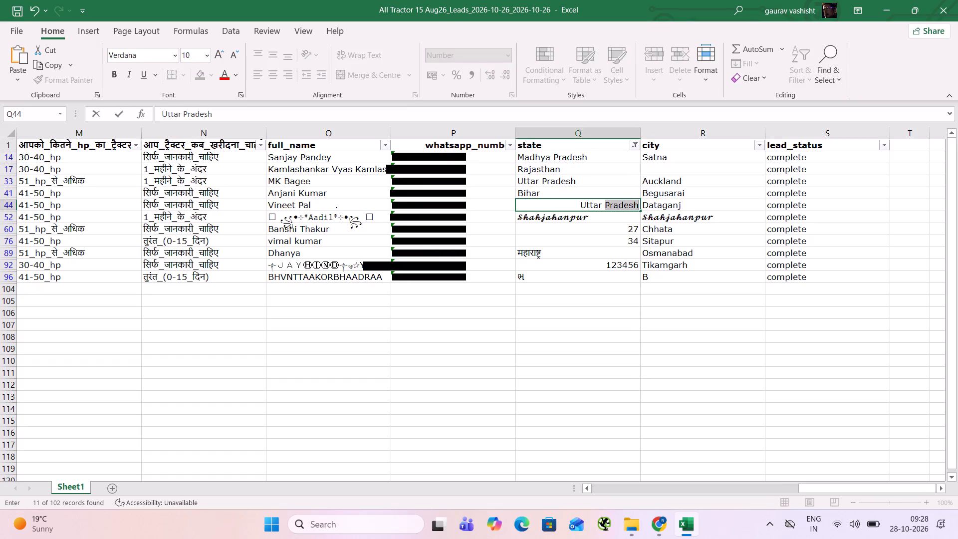
pyautogui.press('\\')
pyautogui.press('Return')
pyautogui.hotkey('shift', 'y')
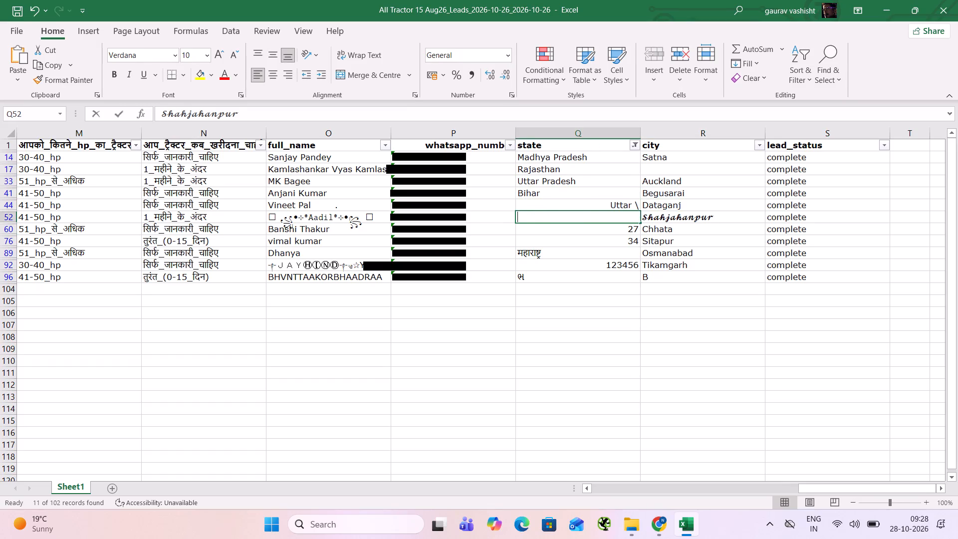
pyautogui.press('BackSpace')
pyautogui.write('Uttar Pradesh')
pyautogui.press('Up')
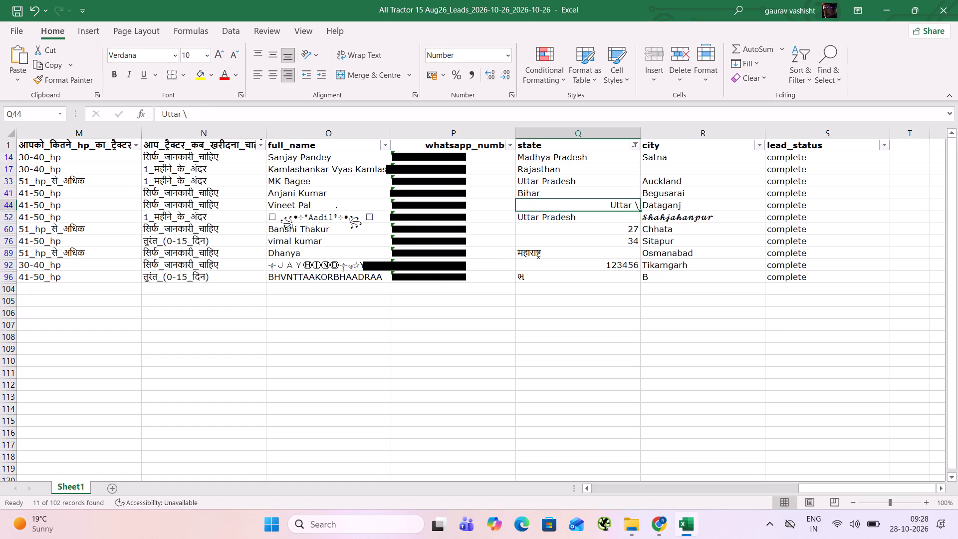
pyautogui.press('Down')
pyautogui.hotkey('ctrl', 'c')
pyautogui.press('Up')
pyautogui.hotkey('ctrl', 'v')
pyautogui.press('Down')
pyautogui.press('Right')
pyautogui.press('BackSpace')
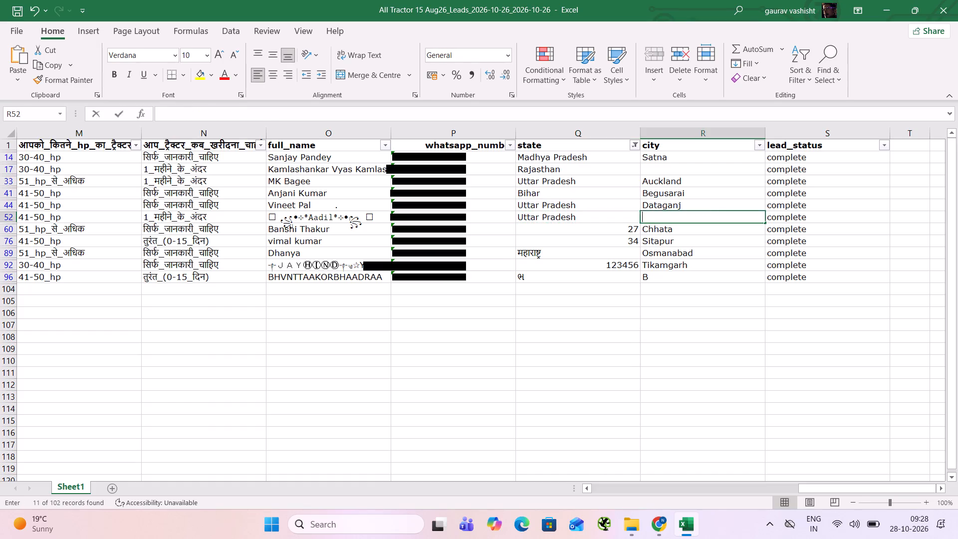
pyautogui.press('Down')
# Replace the numeric states in rows 60 and 76 with Uttar Pradesh, copied from row 52.
pyautogui.press('Left')
pyautogui.press('BackSpace')
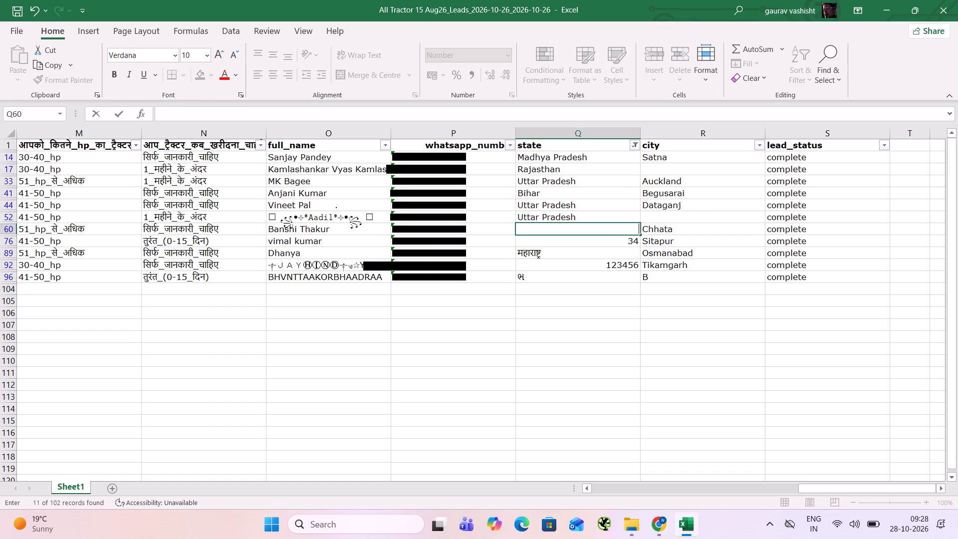
pyautogui.press('Down')
pyautogui.press('Up')
pyautogui.hotkey('ctrl', 'd')
pyautogui.press('Up')
pyautogui.hotkey('ctrl', 'c')
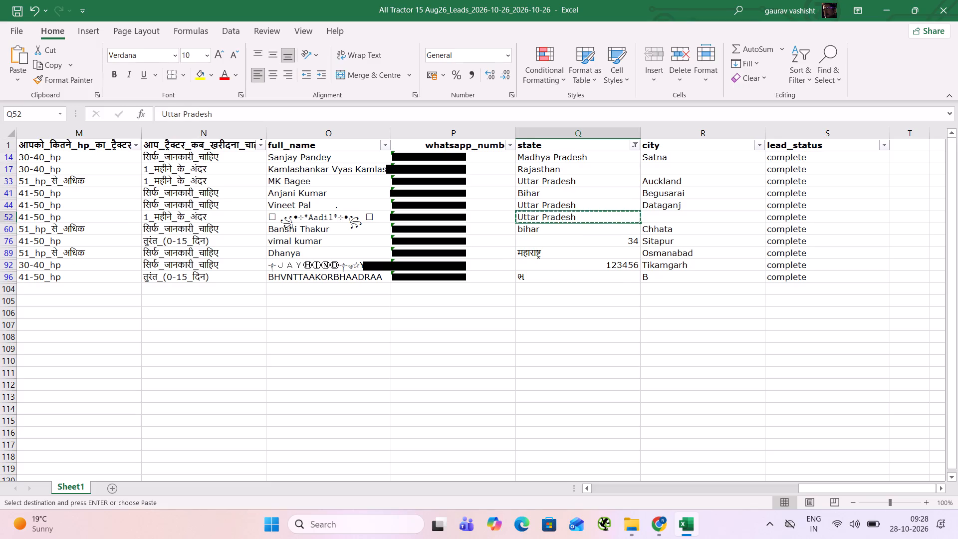
pyautogui.press('Down')
pyautogui.hotkey('ctrl', 'v')
pyautogui.press('Down')
pyautogui.hotkey('ctrl', 'v')
# Replace row 89's Hindi state with Maharashtra.
pyautogui.press('Down')
pyautogui.hotkey('shift', 'n')
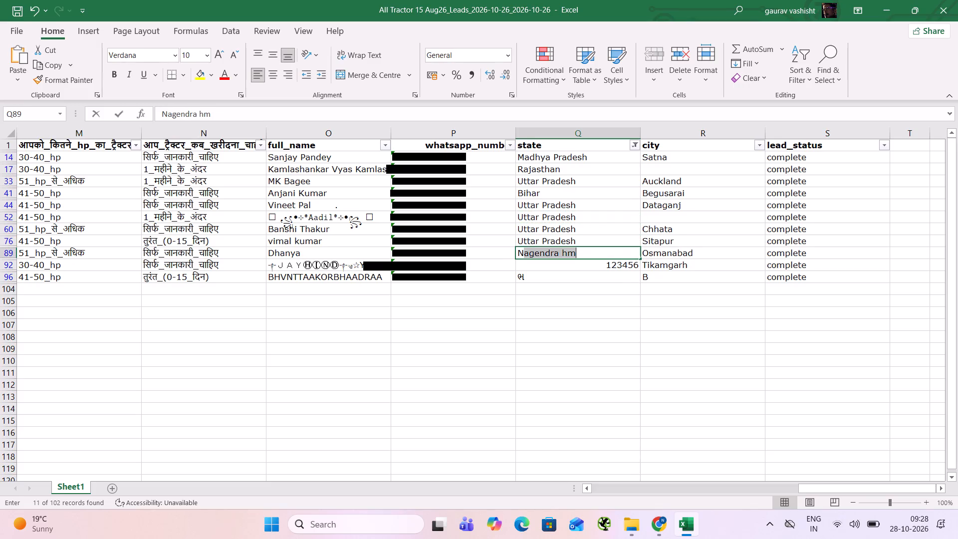
pyautogui.press('BackSpace')
pyautogui.press('BackSpace')
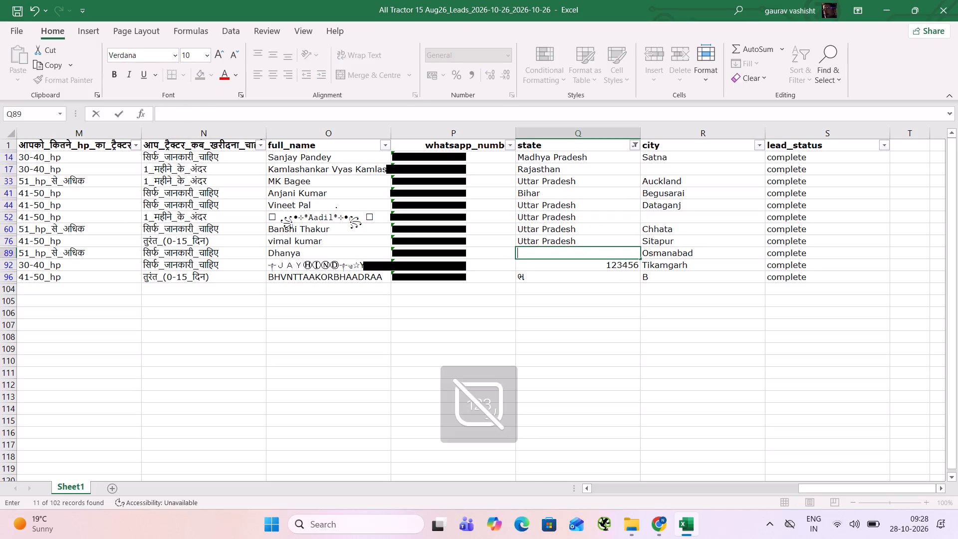
pyautogui.write('Maharashtra')
pyautogui.press('Down')
# Copy Uttar Pradesh into the state cells of rows 92 and 96, and clear row 96's city, keeping its lead status.
pyautogui.press('Up')
pyautogui.press('Up')
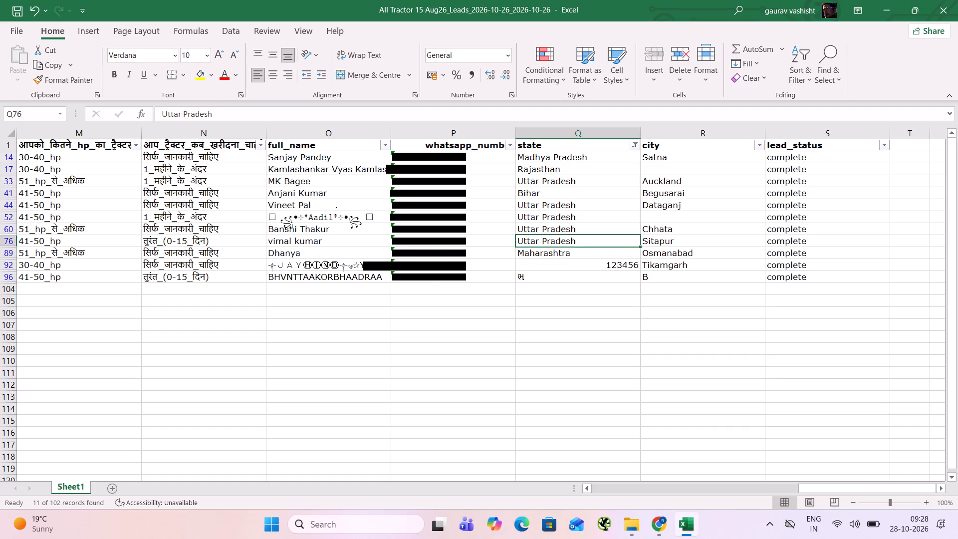
pyautogui.hotkey('ctrl', 'c')
pyautogui.press('Down')
pyautogui.press('Down')
pyautogui.hotkey('ctrl', 'v')
pyautogui.press('Down')
pyautogui.hotkey('ctrl', 'v')
pyautogui.hotkey('ctrl', 'Right')
pyautogui.press('BackSpace')
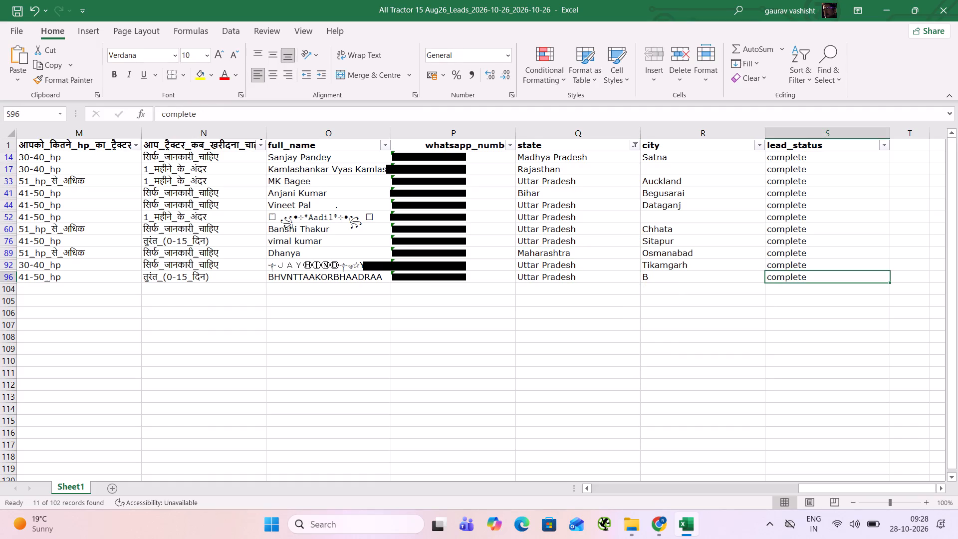
pyautogui.press('Left')
pyautogui.hotkey('ctrl', 'z')
pyautogui.press('Left')
pyautogui.press('BackSpace')
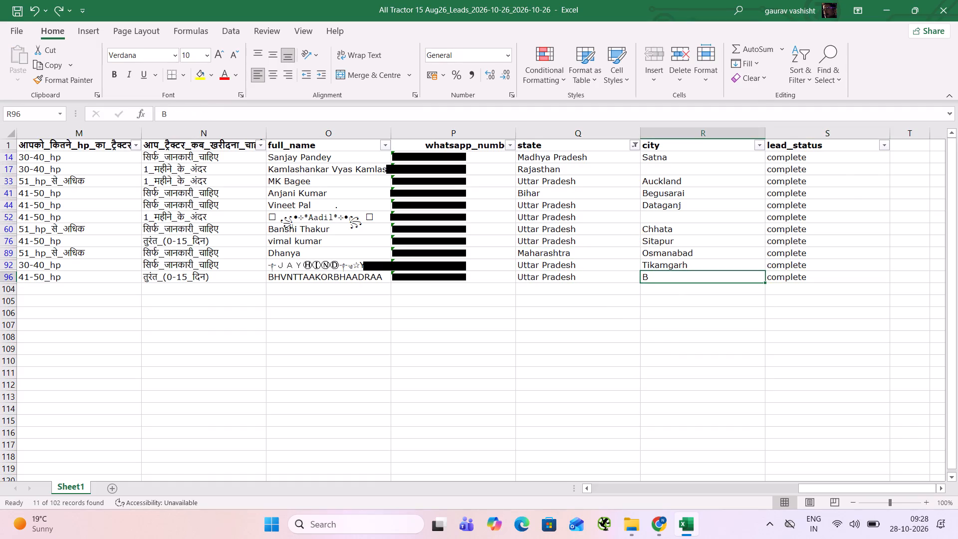
# In the state column's filter, select Baberu, Bairad, Bonapura, Gulbarga and h jgh o.
pyautogui.click(631, 149)
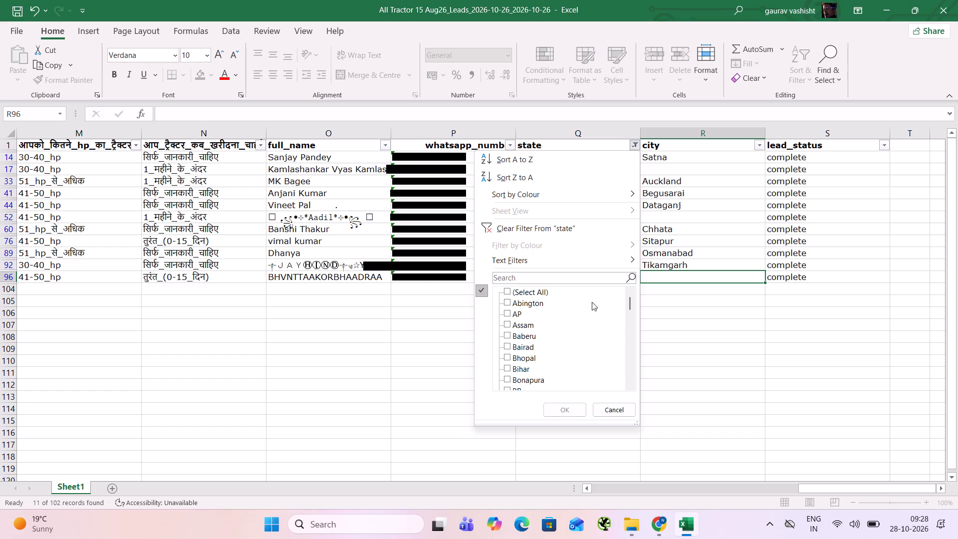
pyautogui.click(530, 338)
pyautogui.click(527, 344)
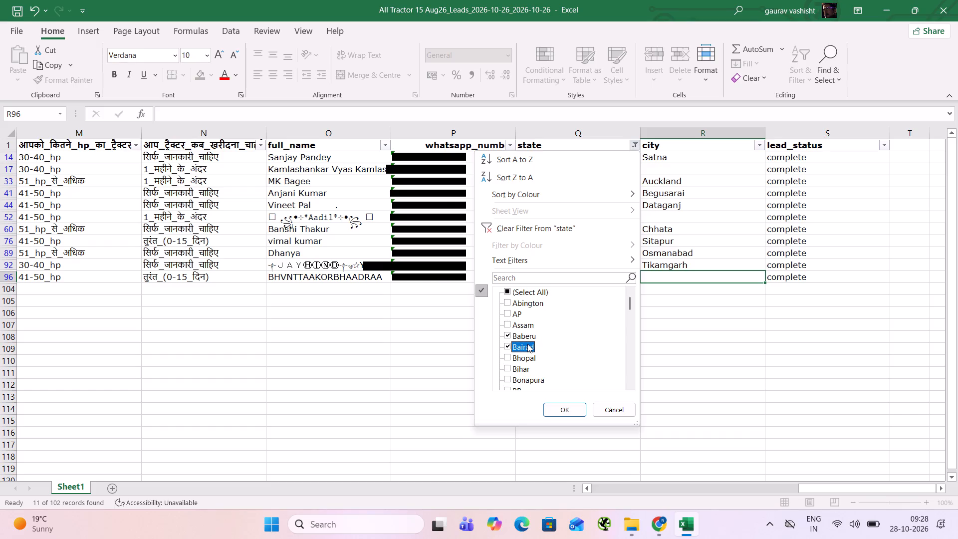
pyautogui.click(537, 376)
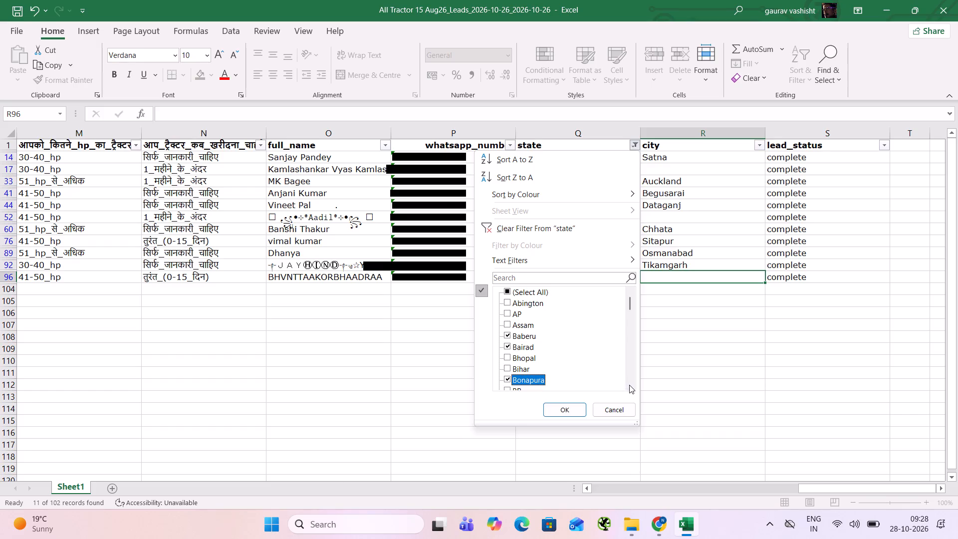
pyautogui.tripleClick(630, 385)
pyautogui.tripleClick(630, 385)
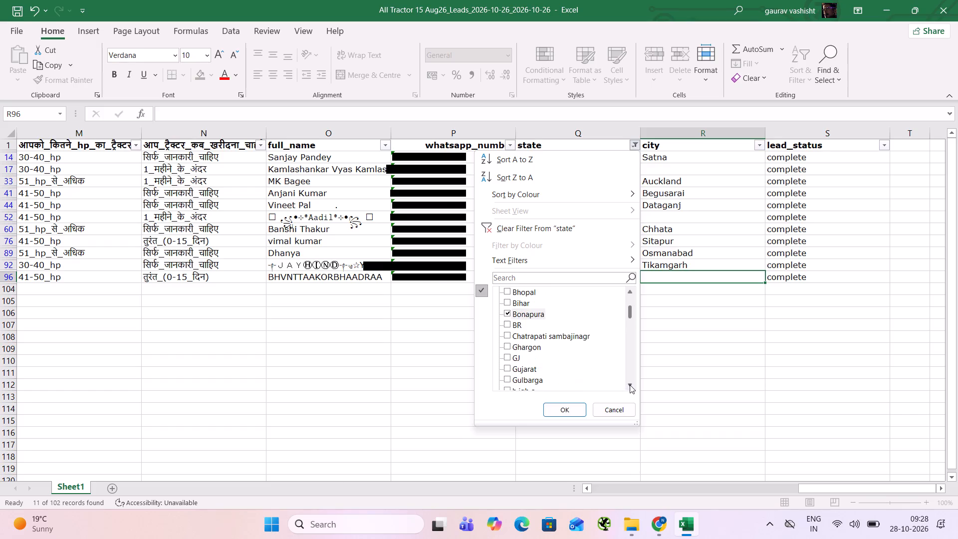
pyautogui.tripleClick(630, 385)
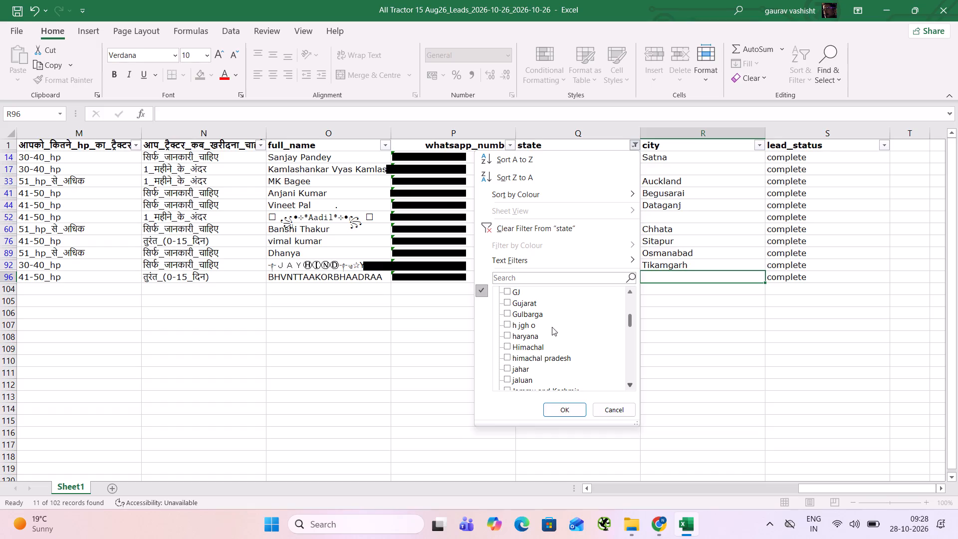
pyautogui.click(527, 311)
pyautogui.click(520, 325)
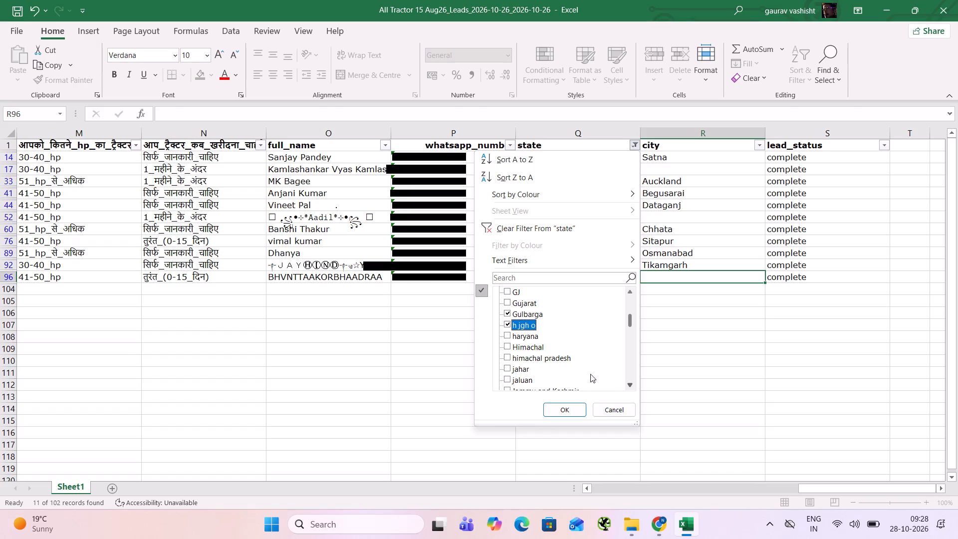
# Add Saharanpur up, Sitapur, Swaraj 733, U P and Ueiie to the state filter selection, leaving out udham Singh nagar.
pyautogui.click(624, 385)
pyautogui.click(626, 384)
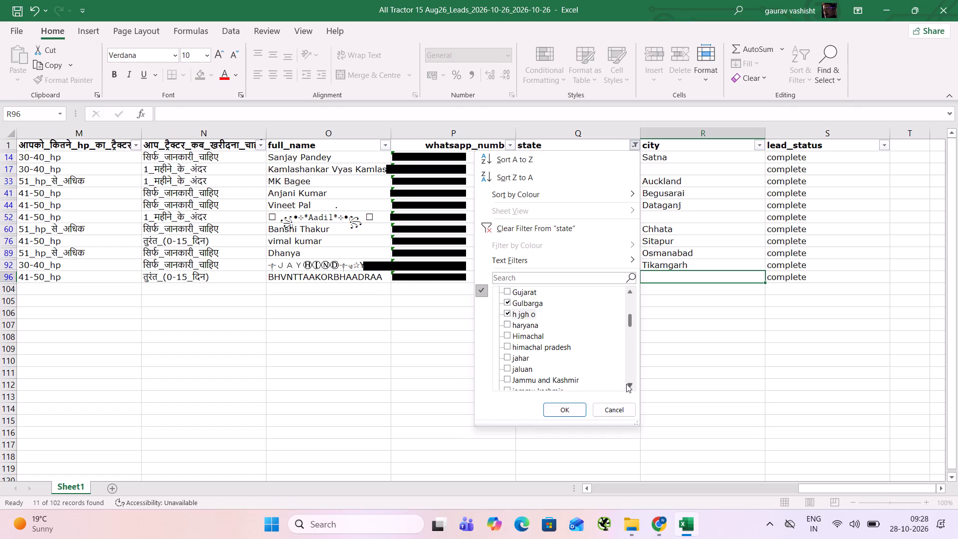
pyautogui.click(626, 383)
pyautogui.tripleClick(626, 383)
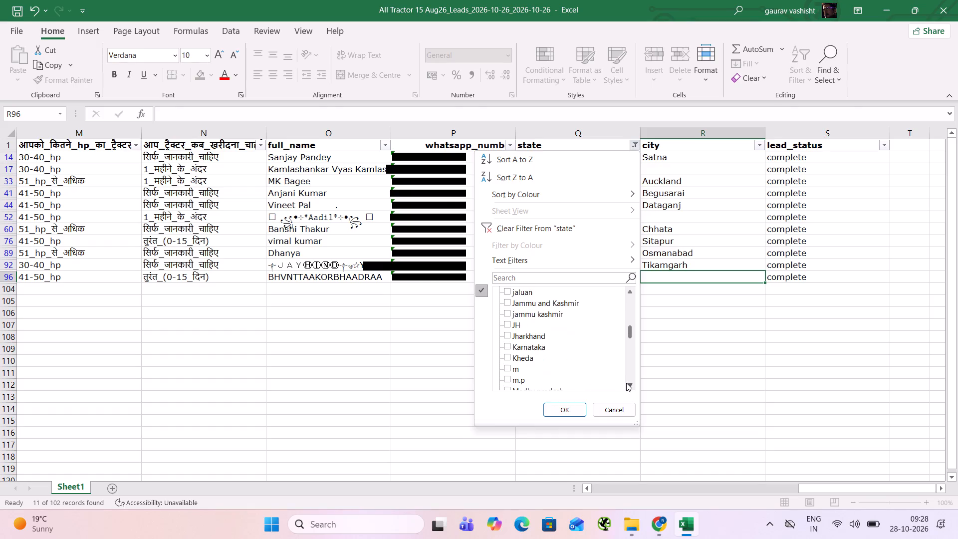
pyautogui.tripleClick(626, 383)
pyautogui.click(626, 383)
pyautogui.tripleClick(626, 383)
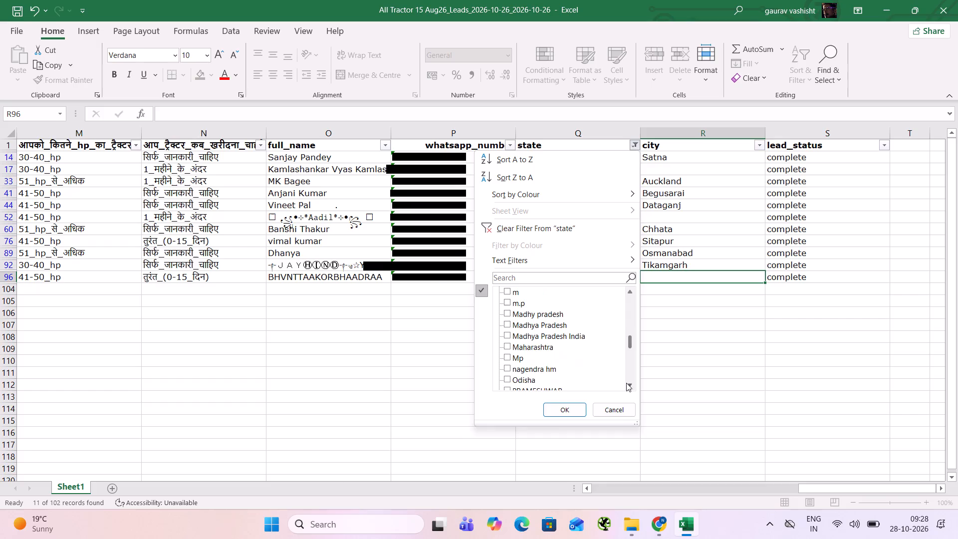
pyautogui.click(626, 383)
pyautogui.click(626, 383)
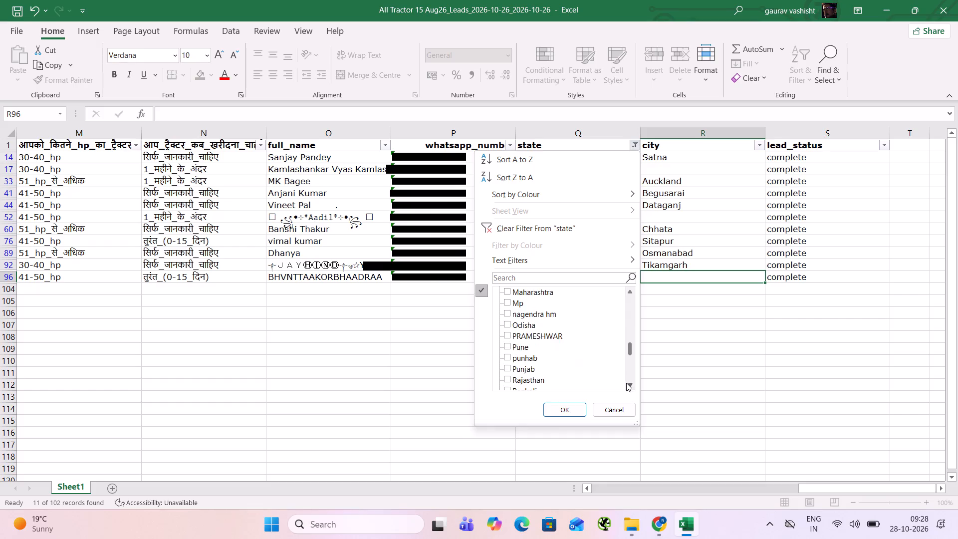
pyautogui.click(626, 383)
pyautogui.tripleClick(626, 383)
pyautogui.click(626, 383)
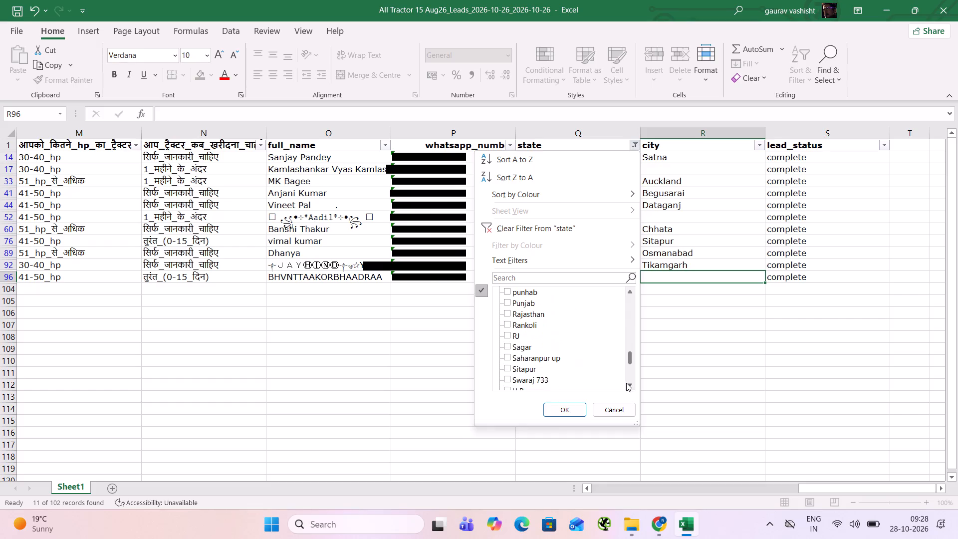
pyautogui.tripleClick(626, 383)
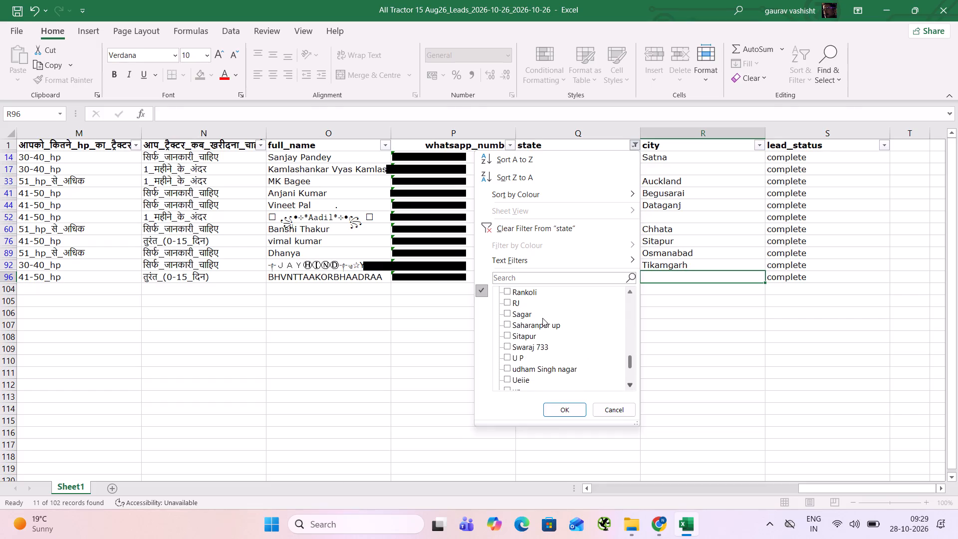
pyautogui.click(543, 319)
pyautogui.click(514, 337)
pyautogui.click(518, 342)
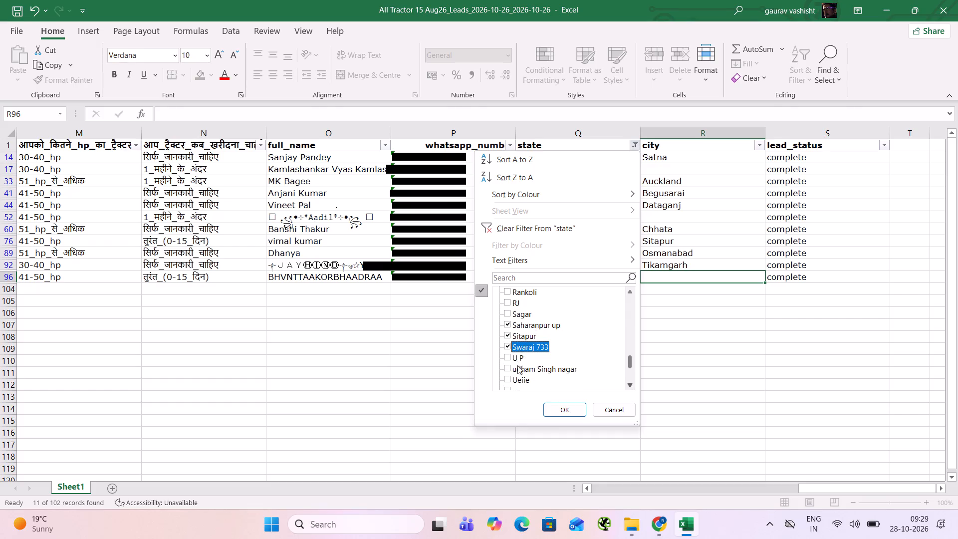
pyautogui.click(516, 364)
pyautogui.click(521, 357)
pyautogui.click(530, 366)
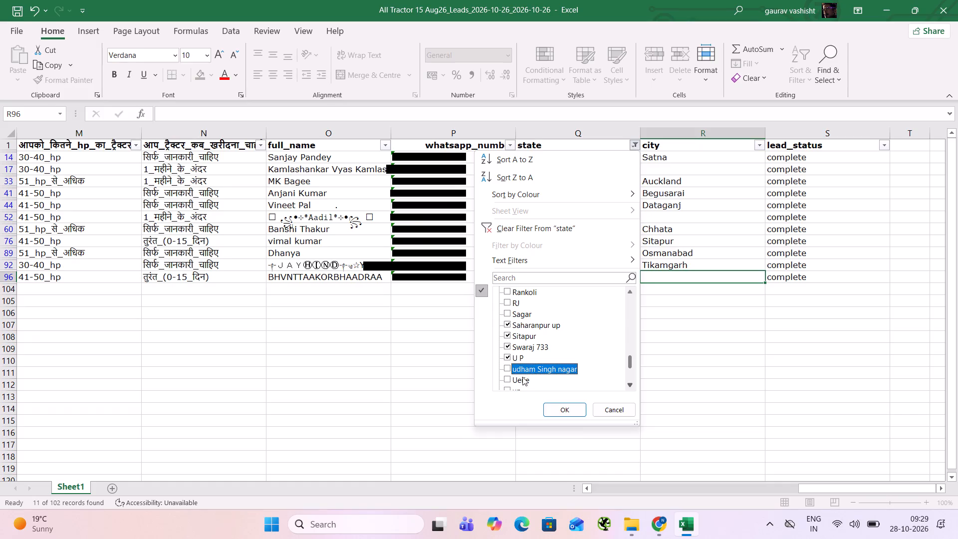
pyautogui.click(523, 375)
# Add up, Utar Pradesh, Utrpar desh, Uttar Pradesh, Uttarpradesh and Utter Pradesh, leaving out Uttrakhand and West Bengal, and apply the state filter.
pyautogui.click(624, 386)
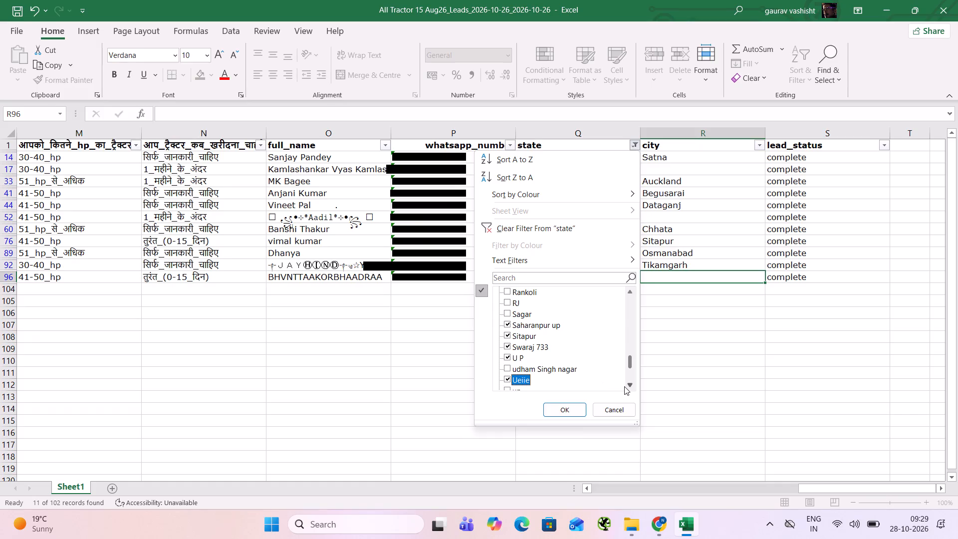
pyautogui.click(630, 383)
pyautogui.click(629, 383)
pyautogui.doubleClick(629, 383)
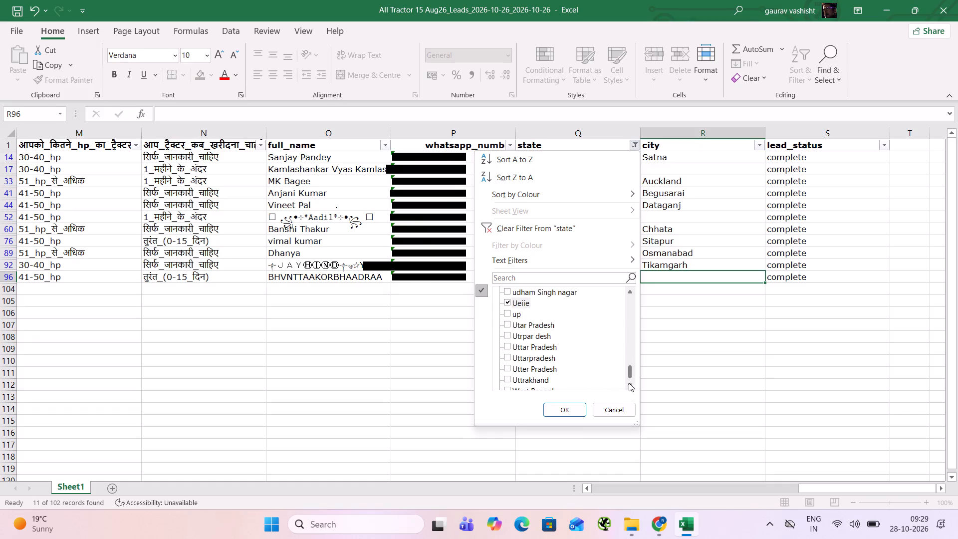
pyautogui.click(513, 304)
pyautogui.click(517, 309)
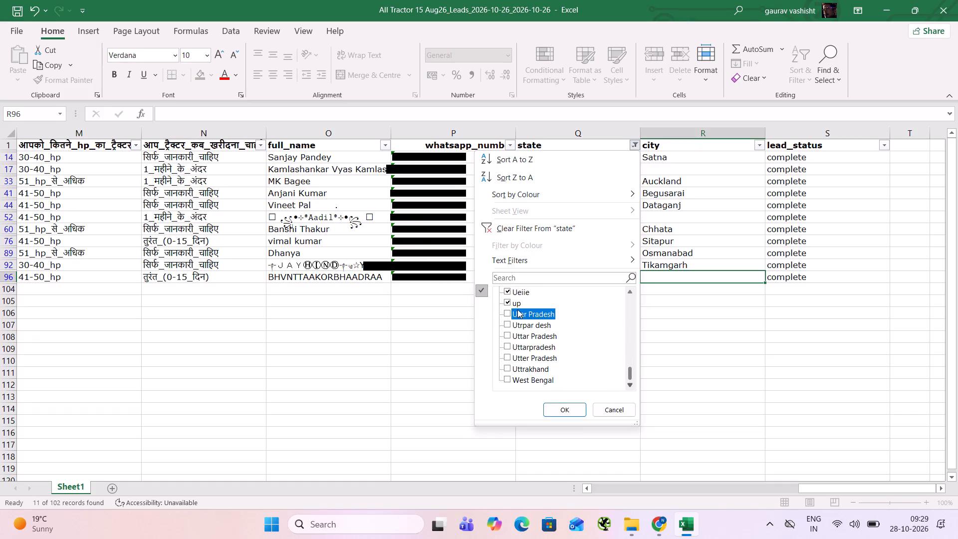
pyautogui.click(526, 327)
pyautogui.click(528, 332)
pyautogui.click(529, 357)
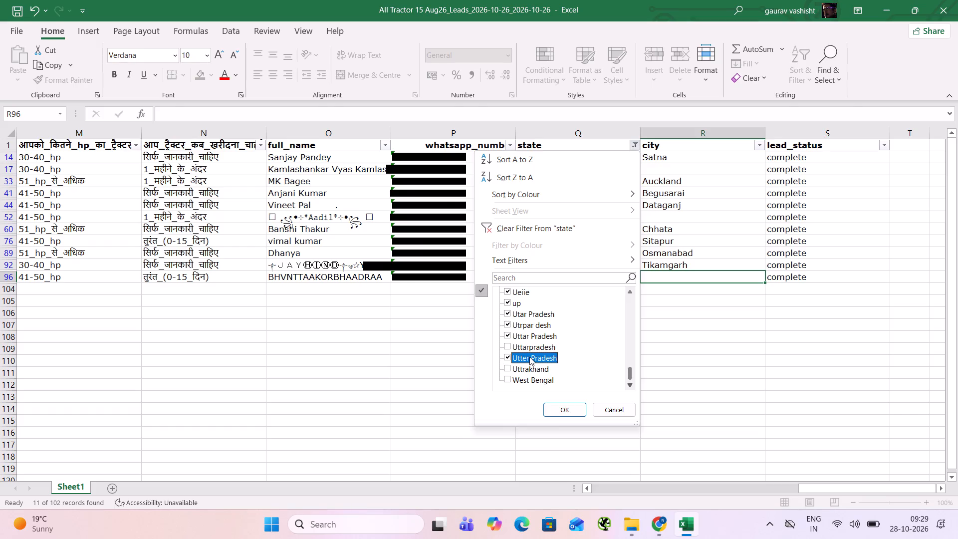
pyautogui.click(535, 351)
pyautogui.click(533, 378)
pyautogui.click(533, 372)
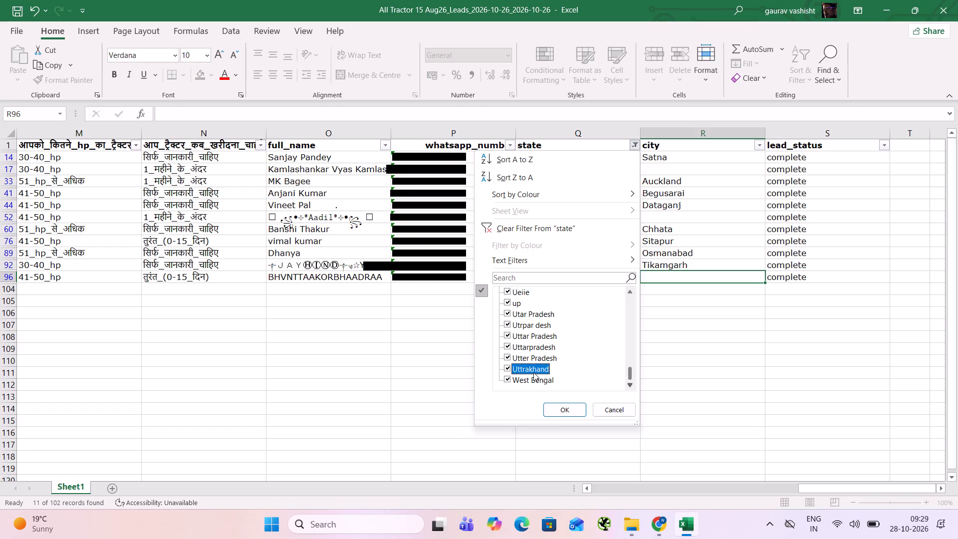
pyautogui.click(533, 372)
pyautogui.click(533, 382)
pyautogui.click(536, 369)
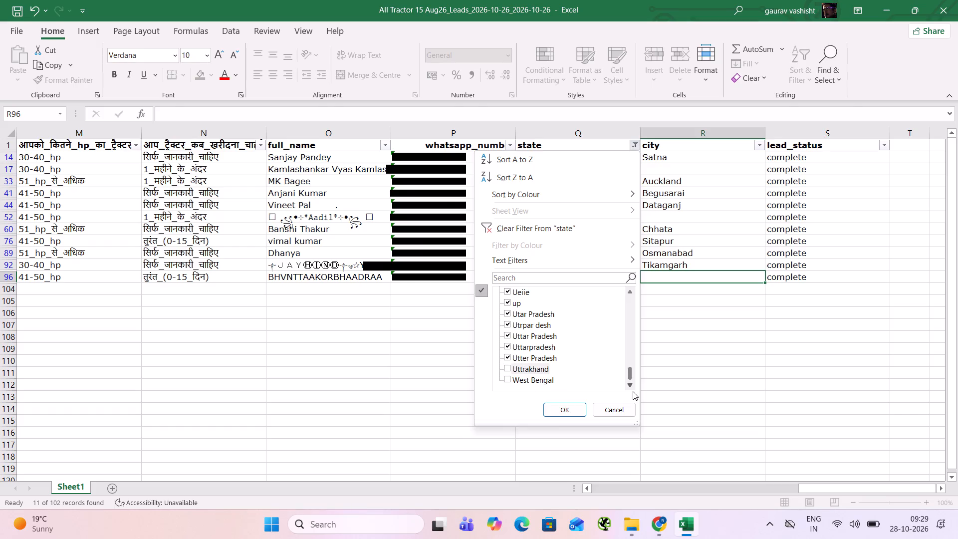
pyautogui.click(631, 387)
pyautogui.click(551, 413)
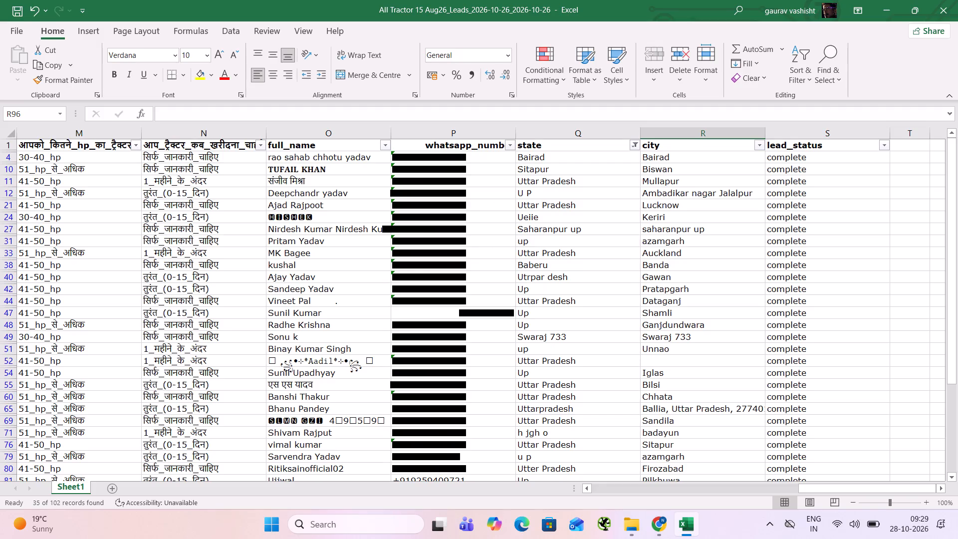
# Copy Uttar Pradesh from row 11 into row 4's state cell and fill it down through all filtered state cells.
pyautogui.click(565, 175)
pyautogui.hotkey('ctrl', 'c')
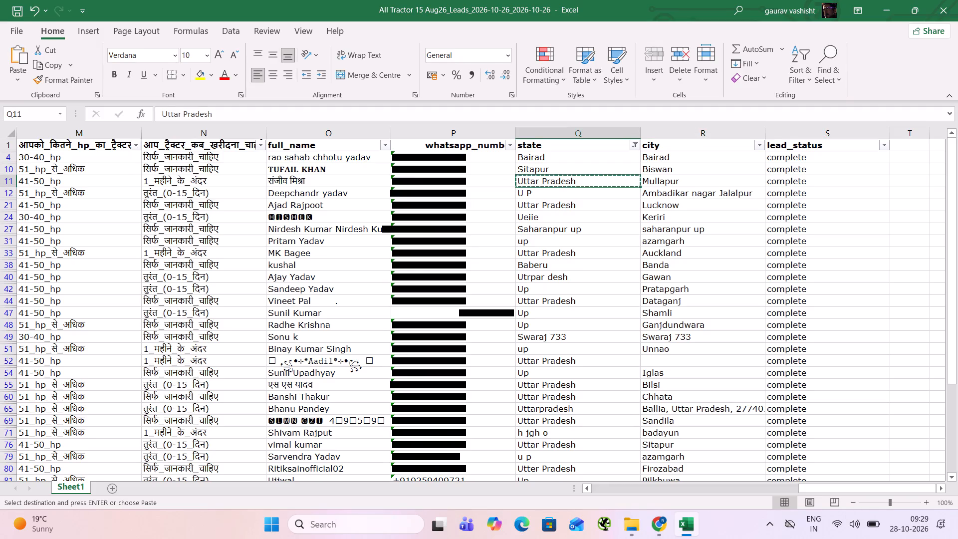
pyautogui.press('Up')
pyautogui.press('Up')
pyautogui.hotkey('ctrl', 'v')
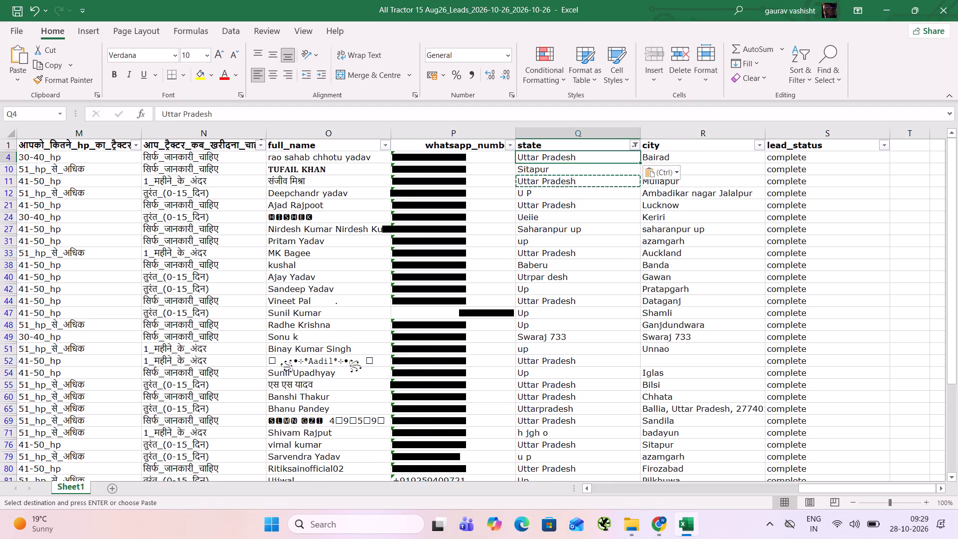
pyautogui.hotkey('ctrl', 'shift', 'Down')
pyautogui.hotkey('ctrl', 'd')
# In the state filter, clear all selections and select Abington, AP, Bhopal, BR, Chatrapati sambajinagr and Ghargon.
pyautogui.keyDown('ctrl'); pyautogui.click(565, 175); pyautogui.keyUp('ctrl')
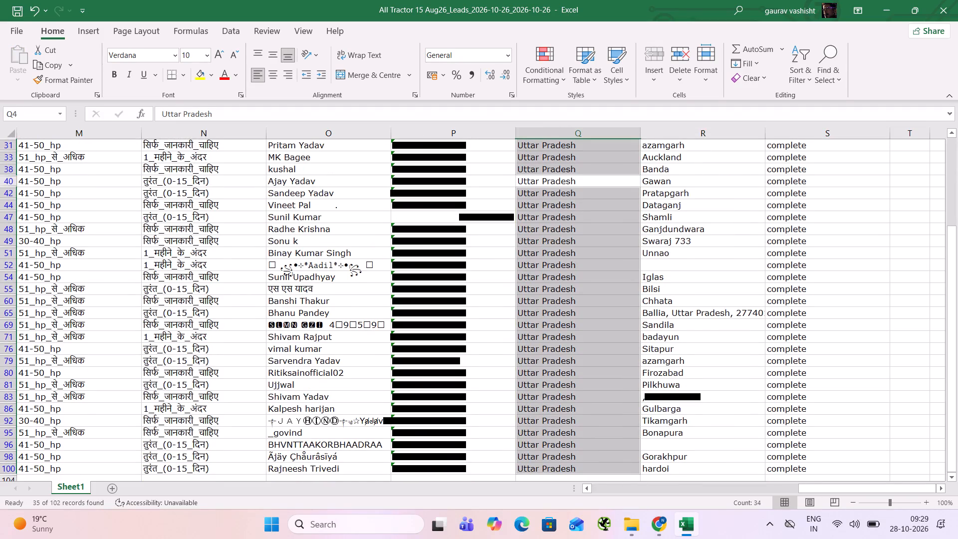
pyautogui.press('Up')
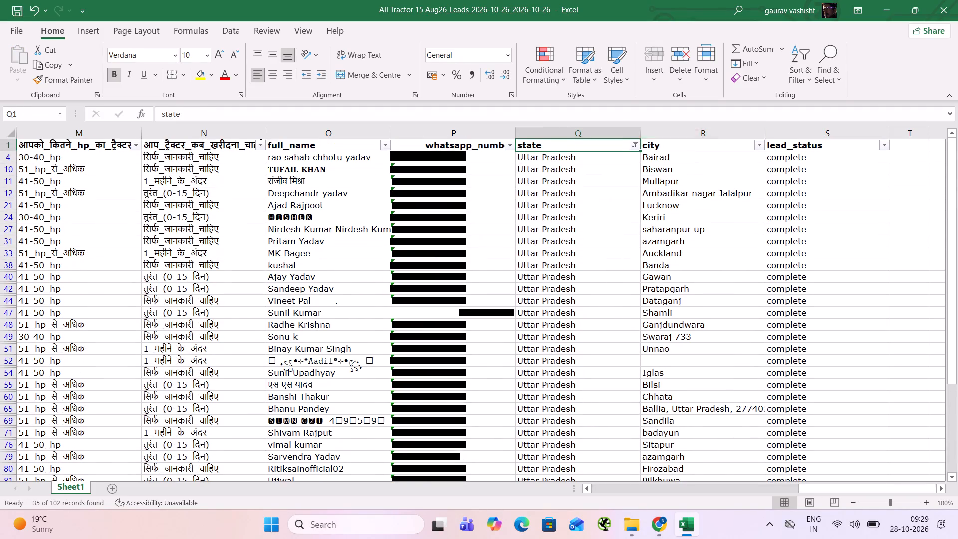
pyautogui.click(638, 145)
pyautogui.click(534, 285)
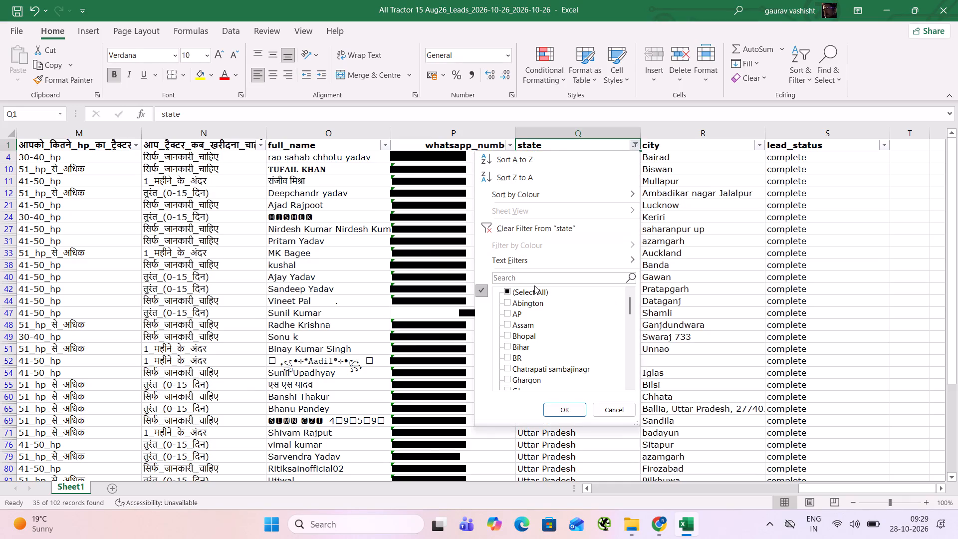
pyautogui.click(530, 289)
pyautogui.click(530, 289)
pyautogui.click(532, 293)
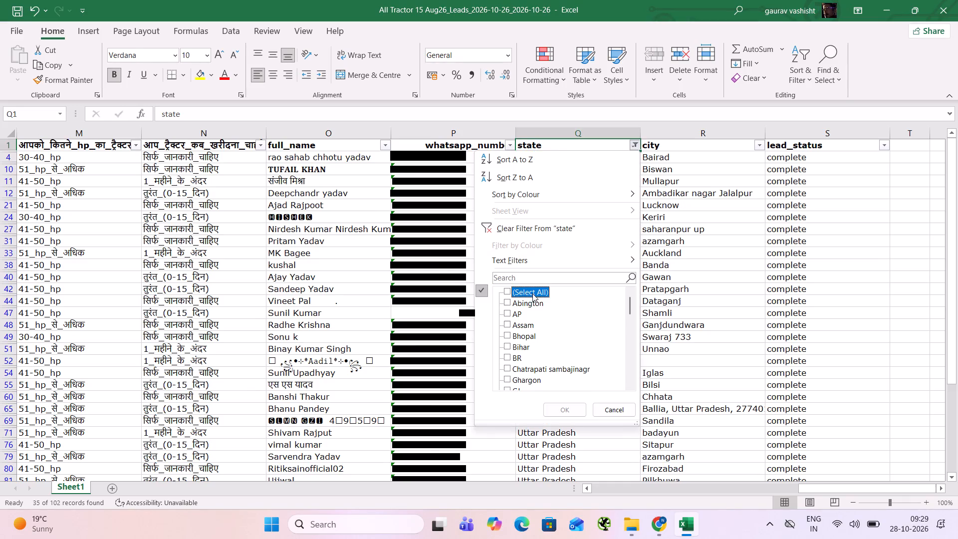
pyautogui.click(520, 304)
pyautogui.click(517, 314)
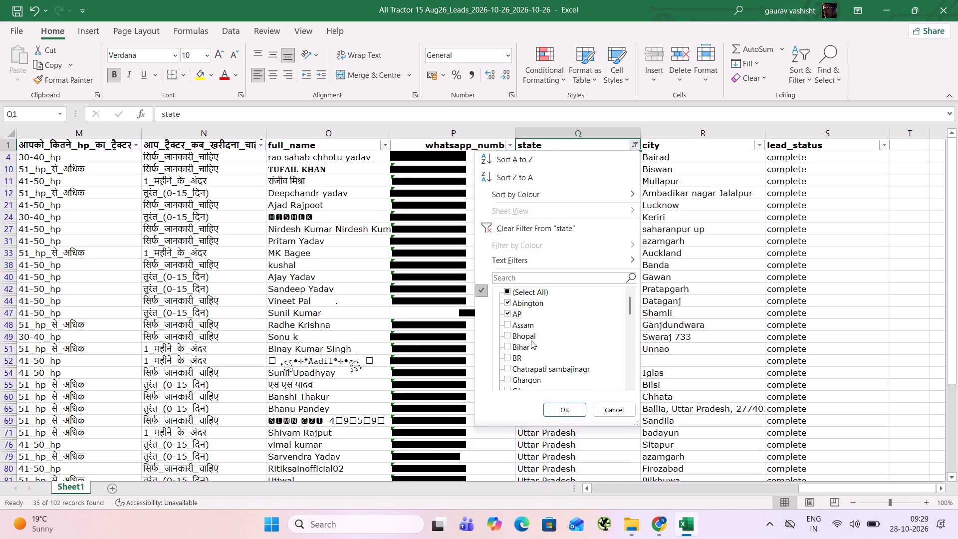
pyautogui.click(531, 340)
pyautogui.click(514, 358)
pyautogui.click(526, 369)
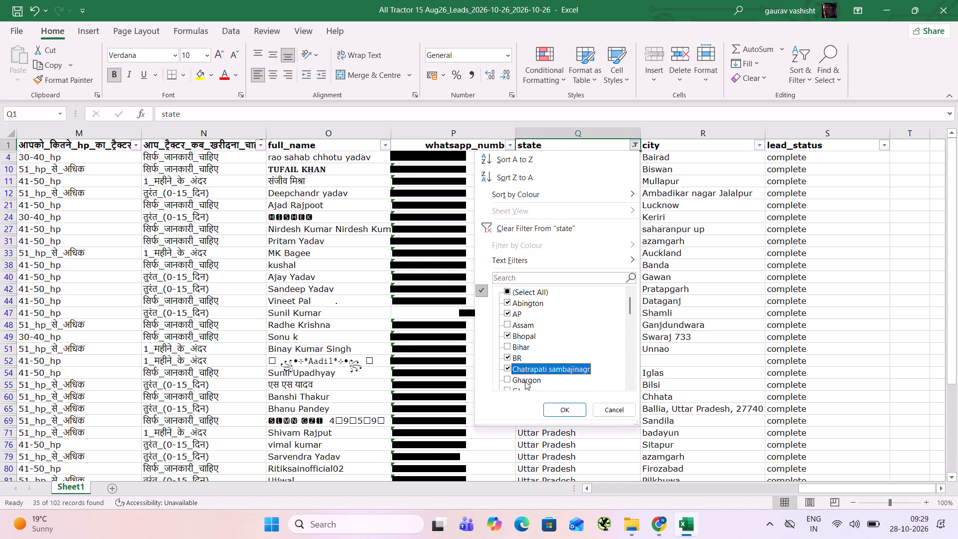
pyautogui.click(525, 380)
# Add GJ, haryana, Himachal, himachal pradesh, jahar, jaluan, and Jammu and Kashmir to the state filter selection.
pyautogui.doubleClick(631, 374)
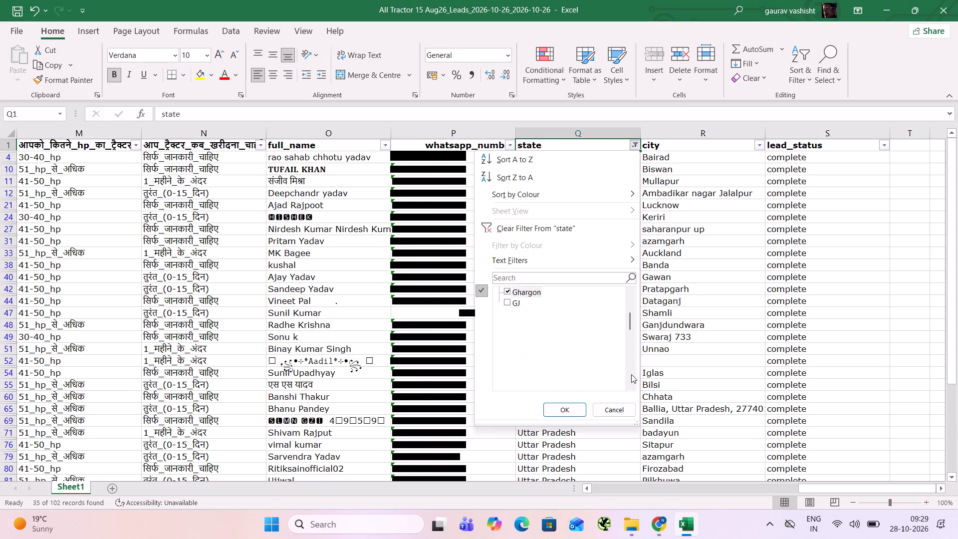
pyautogui.click(629, 301)
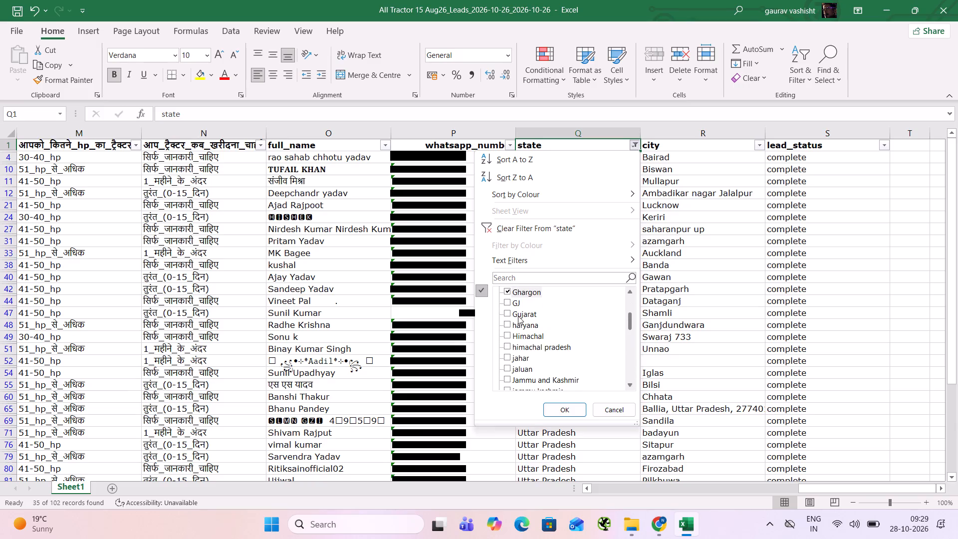
pyautogui.click(515, 305)
pyautogui.click(521, 326)
pyautogui.click(525, 335)
pyautogui.click(533, 347)
pyautogui.click(519, 363)
pyautogui.click(520, 375)
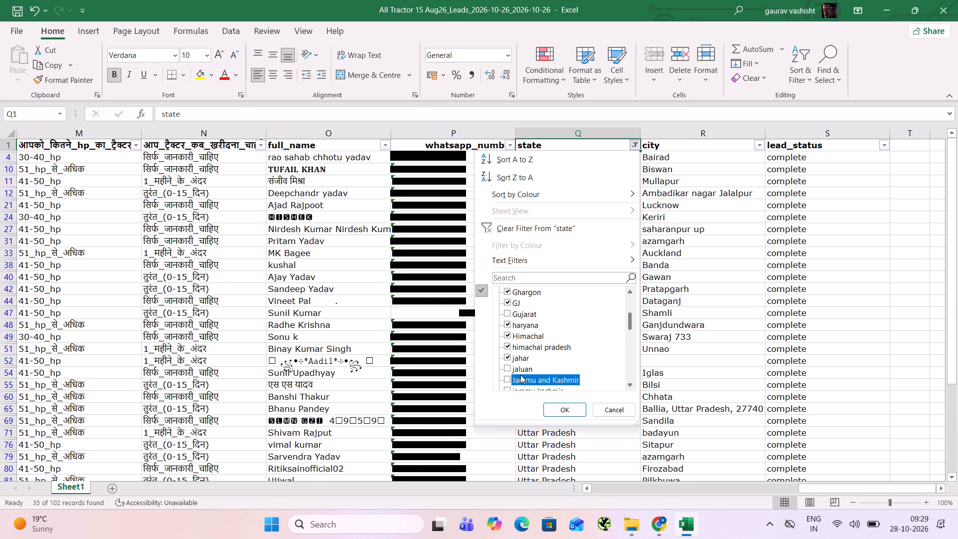
pyautogui.click(519, 366)
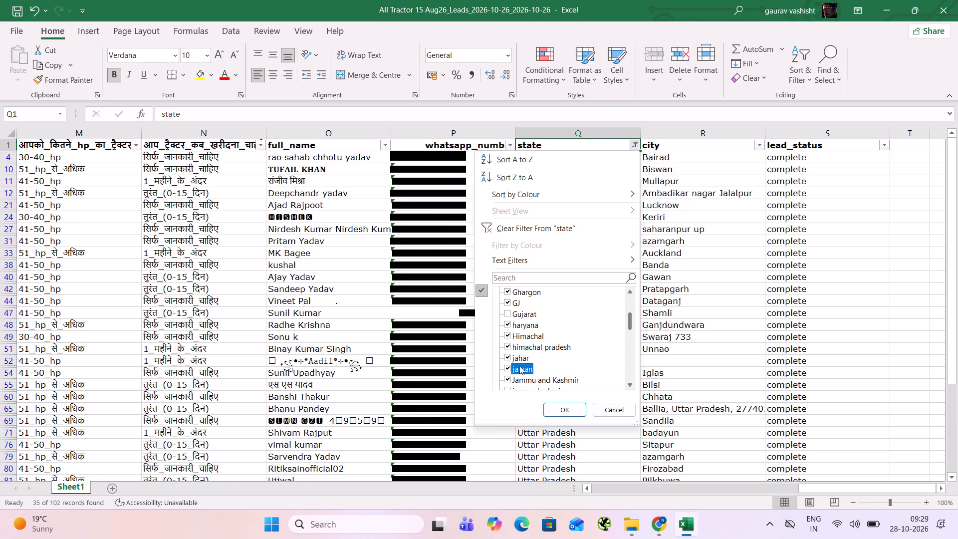
# Add jammu kashmir, JH and Kheda to the state filter selection, leaving out Jammu and Kashmir, m and m.p, and apply the filter.
pyautogui.click(627, 382)
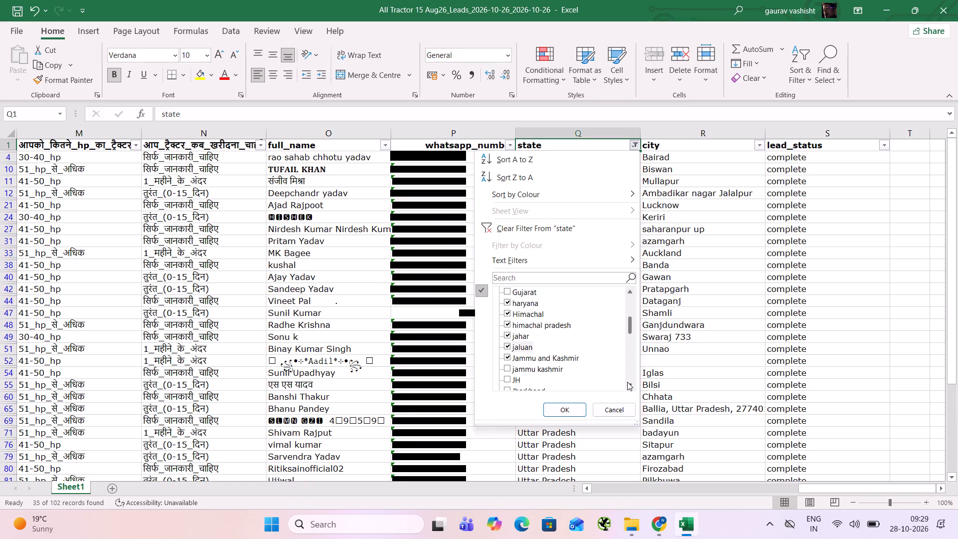
pyautogui.click(627, 382)
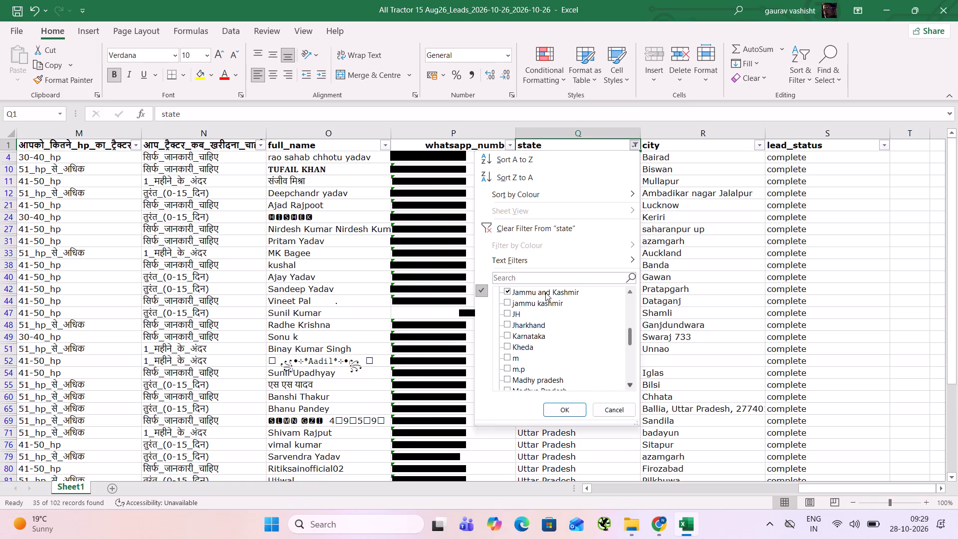
pyautogui.click(545, 292)
pyautogui.click(541, 298)
pyautogui.click(510, 312)
pyautogui.click(520, 349)
pyautogui.click(514, 363)
pyautogui.click(515, 353)
pyautogui.click(634, 383)
pyautogui.click(634, 383)
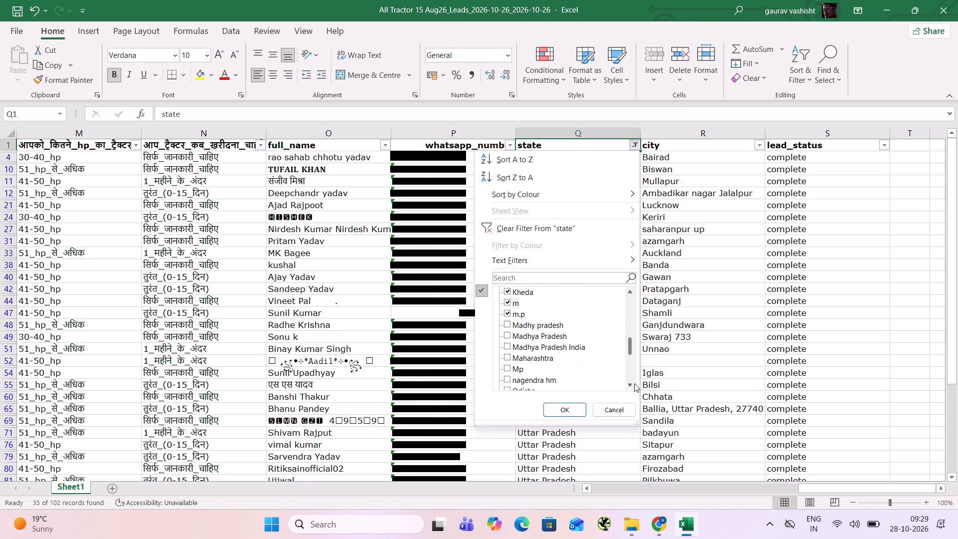
pyautogui.click(511, 306)
pyautogui.click(511, 310)
pyautogui.click(559, 398)
pyautogui.click(559, 403)
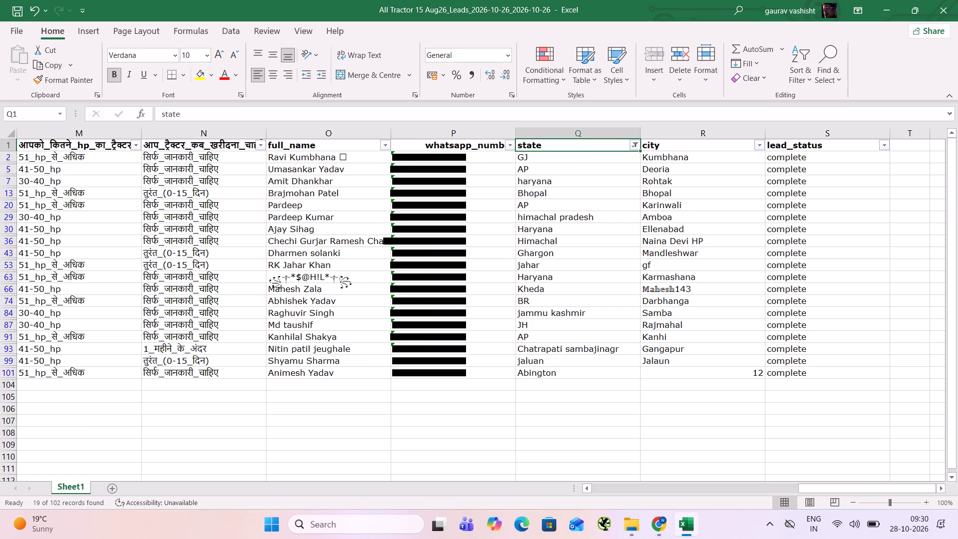
# Enter Gujarat as row 2's state and Andhra Pradesh as row 5's state.
pyautogui.click(573, 150)
pyautogui.click(571, 155)
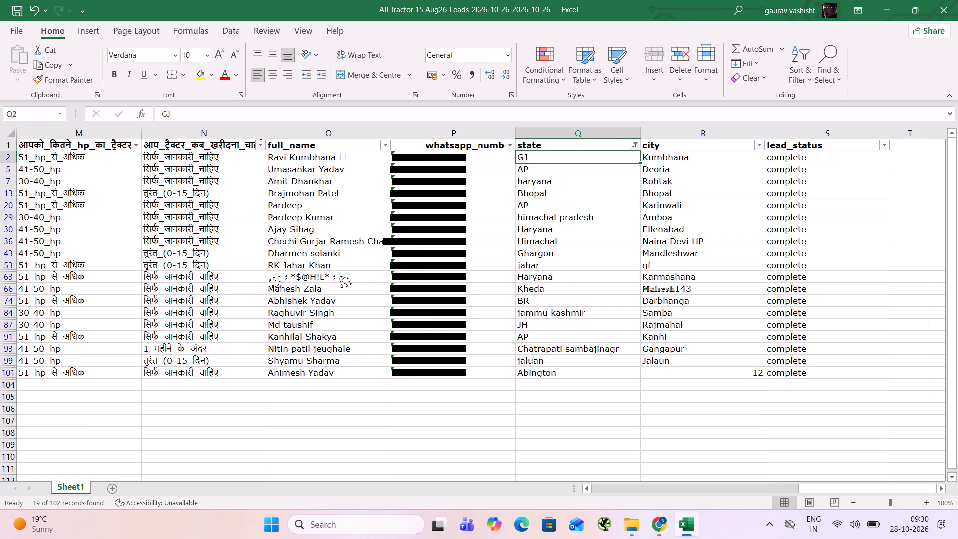
pyautogui.write('Gujarat')
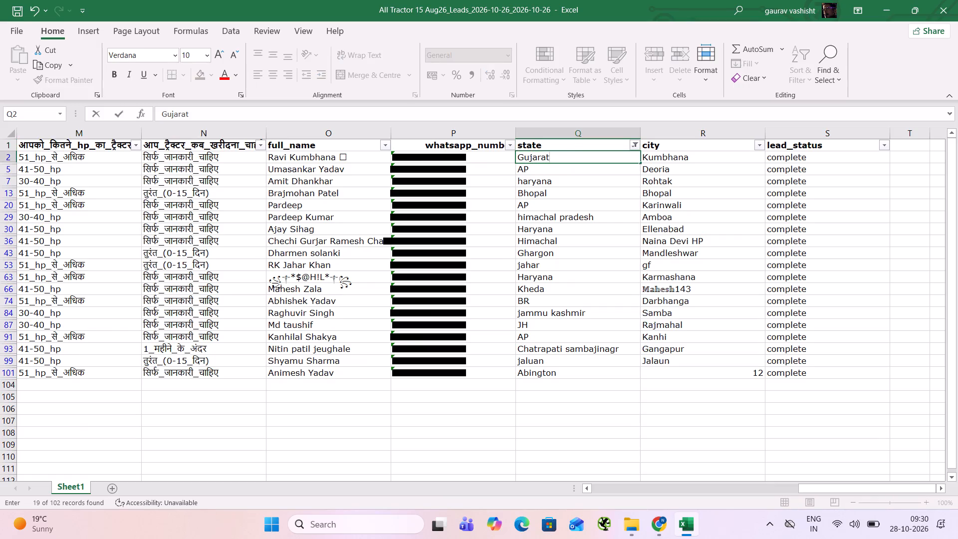
pyautogui.press('Right')
pyautogui.press('Down')
pyautogui.press('Left')
pyautogui.write('Andhtr')
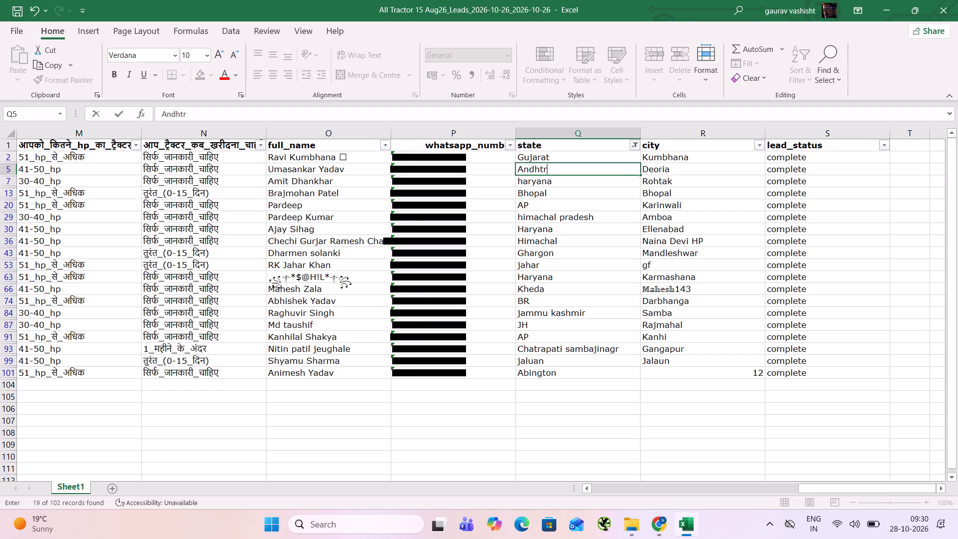
pyautogui.press('BackSpace')
pyautogui.press('BackSpace')
pyautogui.write('ra')
pyautogui.press('space')
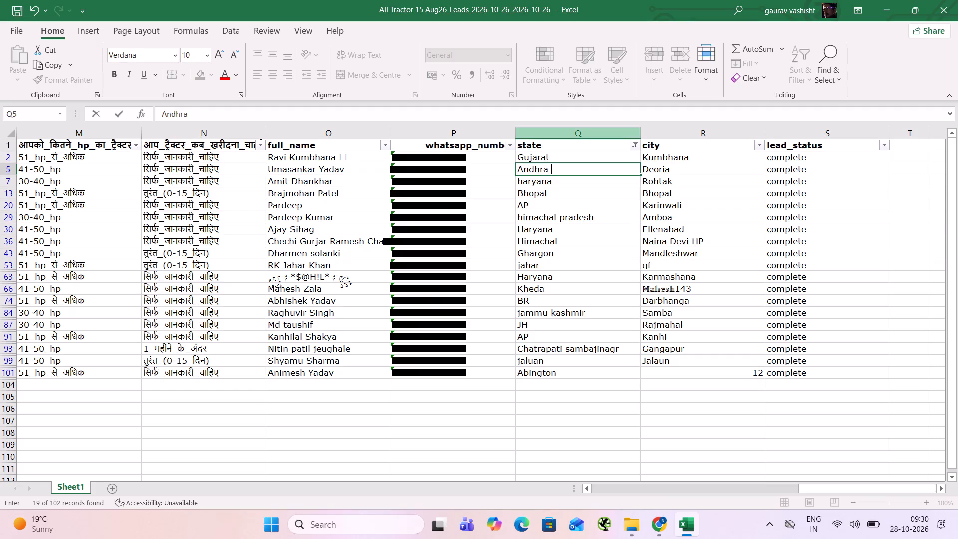
pyautogui.write('Pradesh')
pyautogui.press('Right')
# Set the state to Haryana in row 7, Madhya Pradesh in row 13 and Andhra Pradesh in row 20.
pyautogui.press('Down')
pyautogui.press('Left')
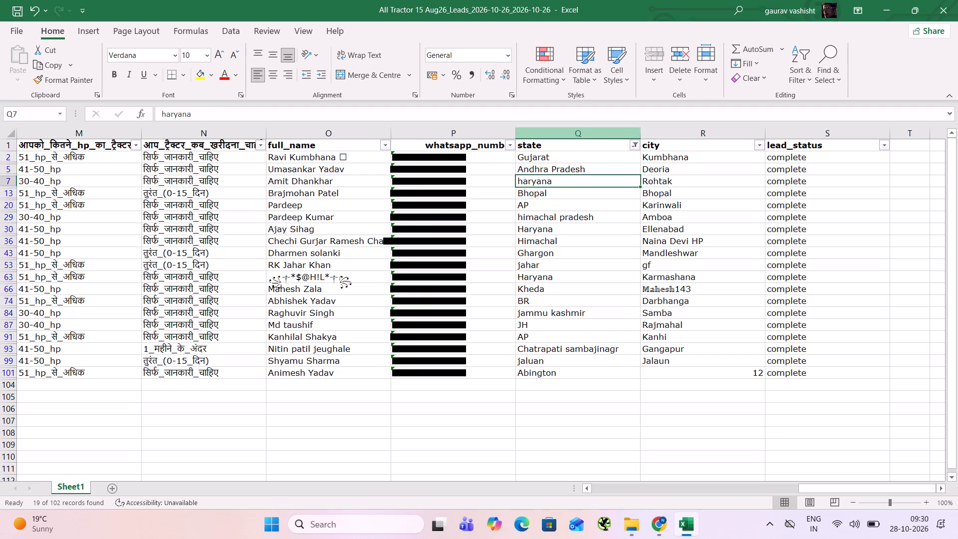
pyautogui.write('Haryana')
pyautogui.press('Down')
pyautogui.write('Madhya Pradesh')
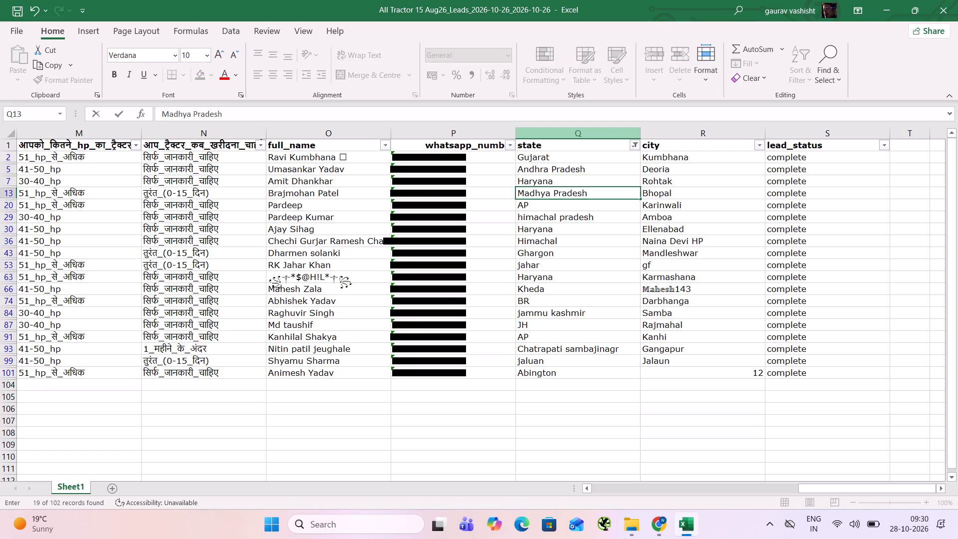
pyautogui.press('Down')
pyautogui.write('Andhra')
pyautogui.press('space')
pyautogui.press('Return')
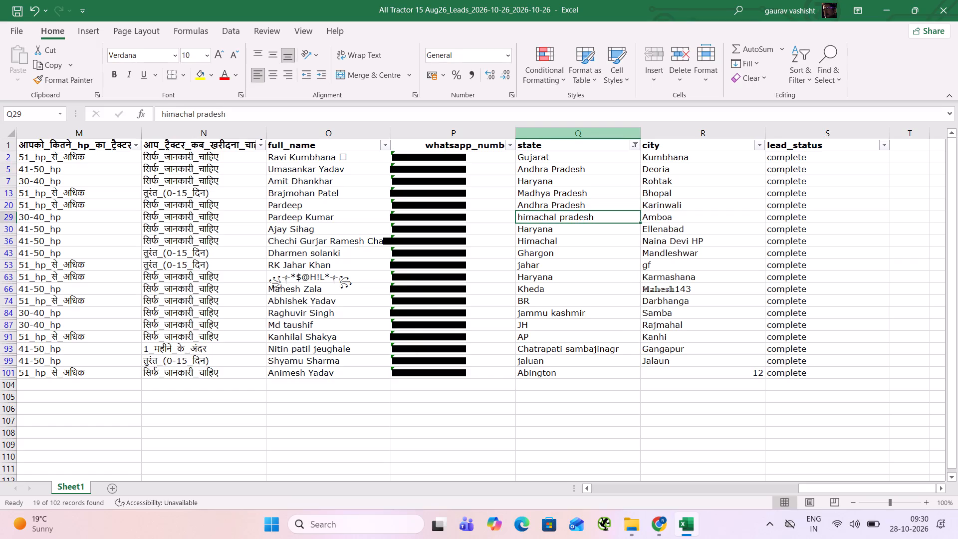
# Enter Himichal Pradesh as the state in rows 29 and 36, leaving row 30's state as it is.
pyautogui.write('Himichal Pradesh')
pyautogui.press('Right')
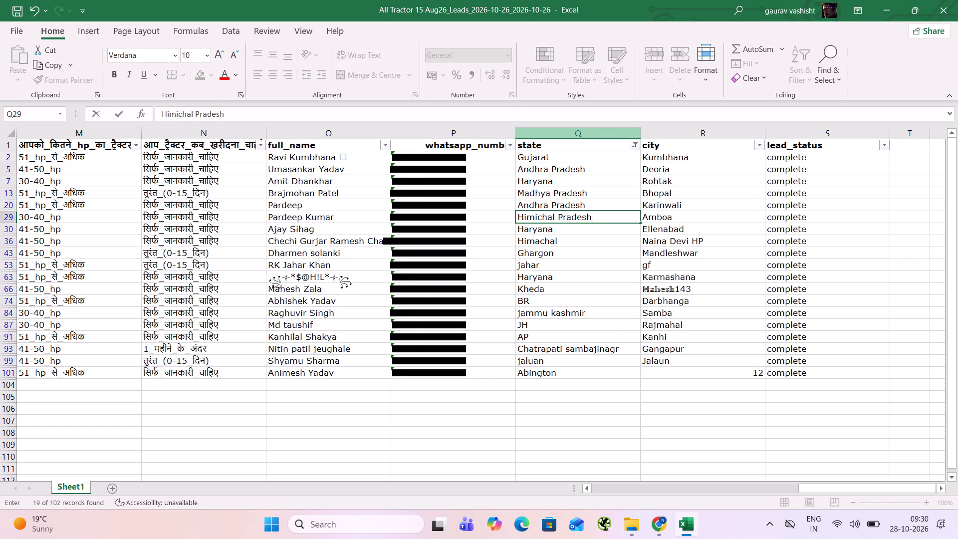
pyautogui.press('Down')
pyautogui.press('Left')
pyautogui.press('Down')
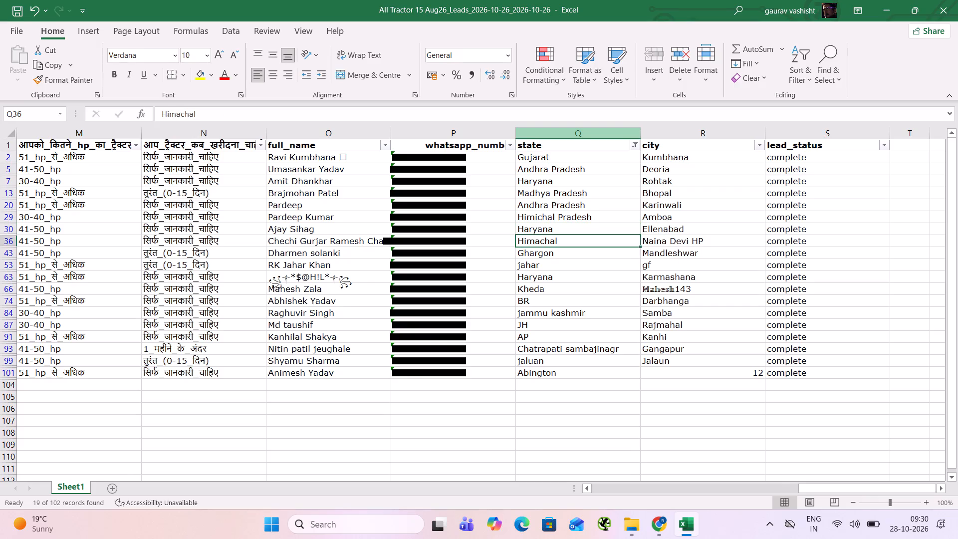
pyautogui.write('Hui')
pyautogui.press('BackSpace')
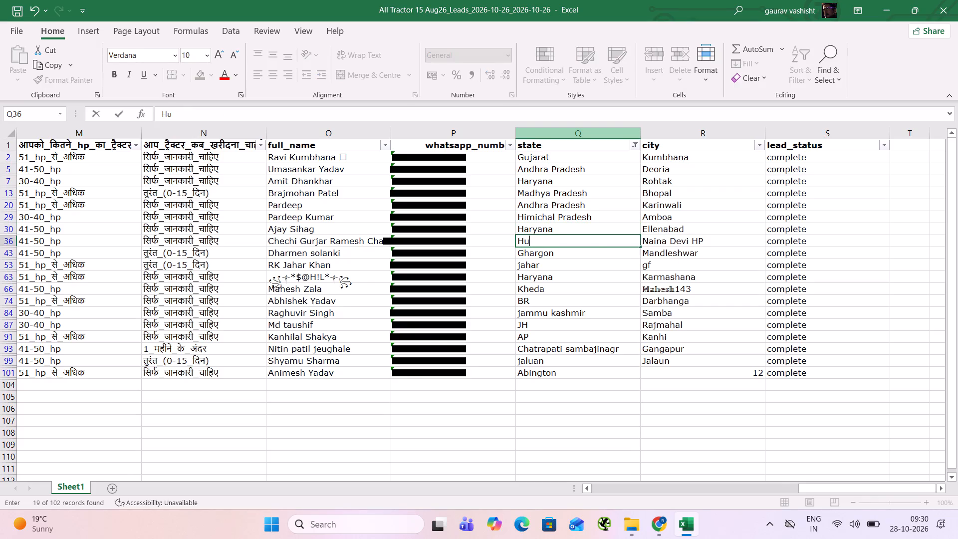
pyautogui.press('BackSpace')
pyautogui.write('imichal')
pyautogui.press('space')
pyautogui.press('Return')
# Replace the state in row 43, the Mandleshwar lead, with Uttar Pradesh.
pyautogui.press('BackSpace')
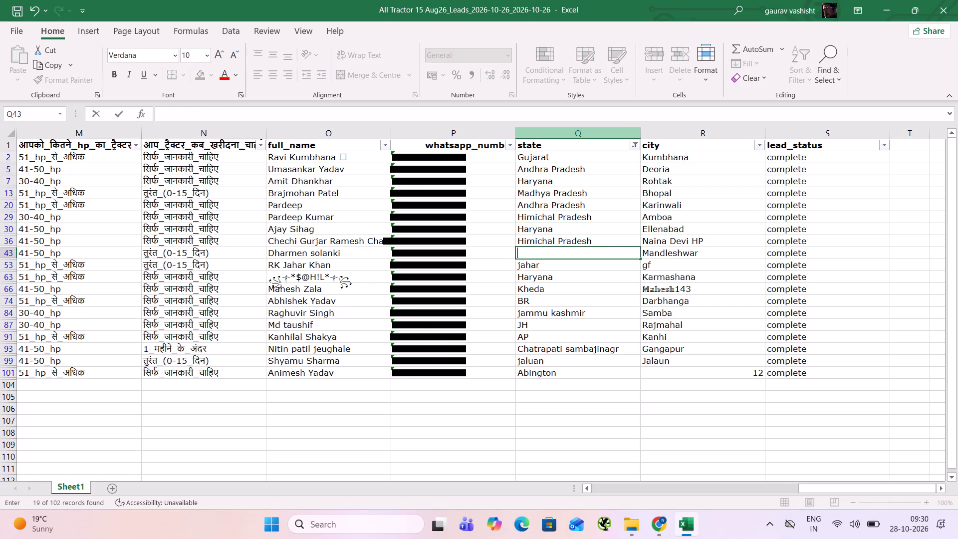
pyautogui.press('Up')
pyautogui.press('Up')
pyautogui.press('Up')
pyautogui.press('Down')
pyautogui.press('Down')
pyautogui.press('Down')
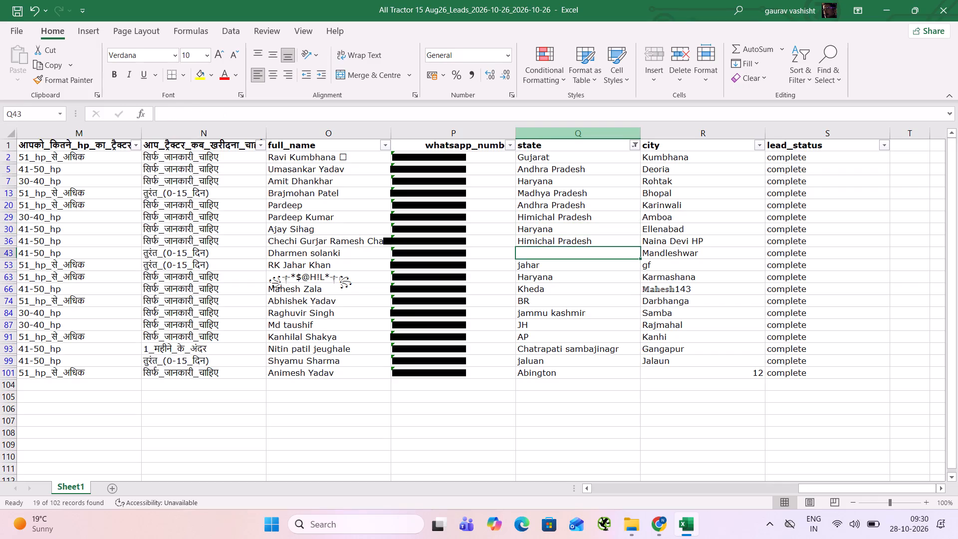
pyautogui.write('Utta')
pyautogui.press('space')
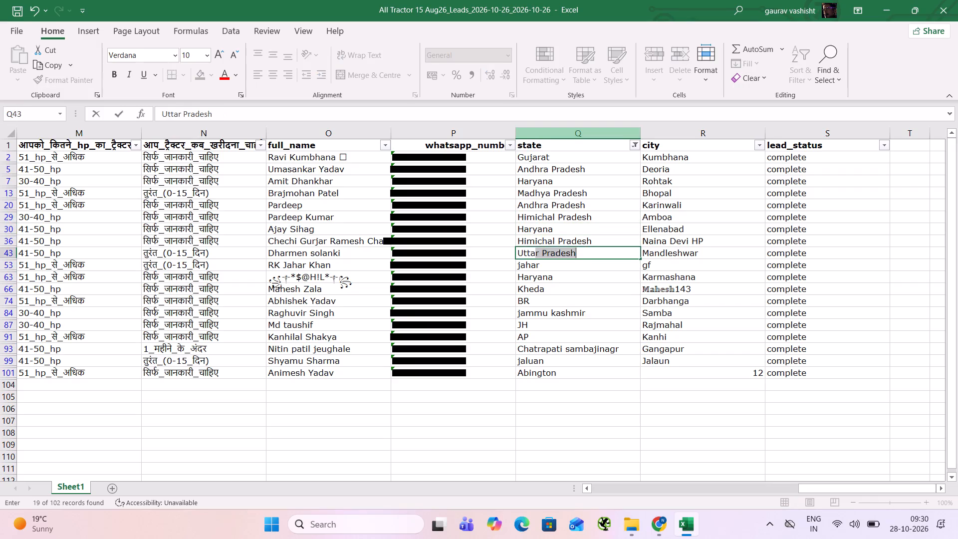
pyautogui.press('BackSpace')
pyautogui.write('r')
pyautogui.press('space')
pyautogui.press('Return')
# Clear the invalid state and city entries in row 53.
pyautogui.press('BackSpace')
pyautogui.press('Right')
pyautogui.press('BackSpace')
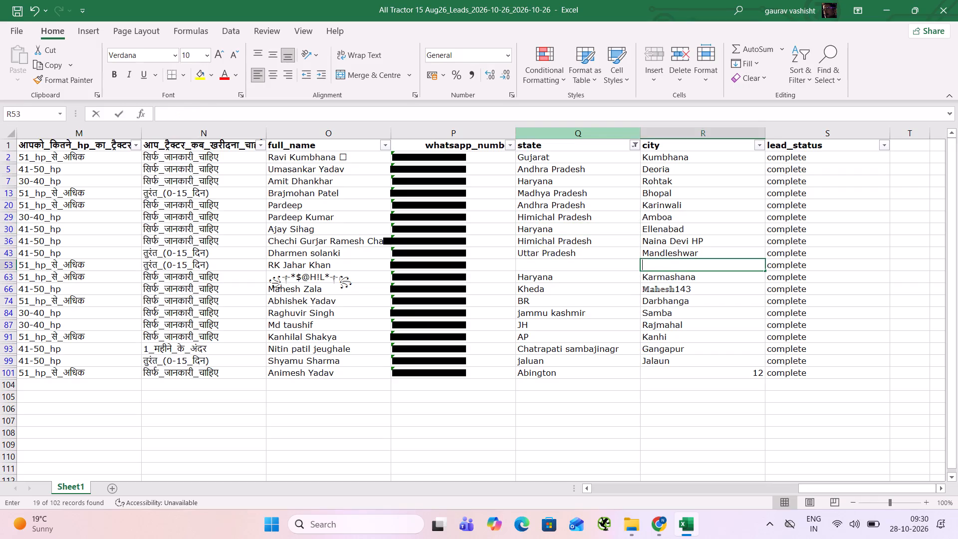
# Clear the invalid city entry in row 66, the Kheda lead.
pyautogui.press('Down')
pyautogui.press('Left')
pyautogui.press('Down')
pyautogui.press('Right')
pyautogui.press('BackSpace')
# Set the state to Bihar in row 74, Jammu and Kashmir in row 84 and Jharkhand in row 87.
pyautogui.press('Down')
pyautogui.press('Left')
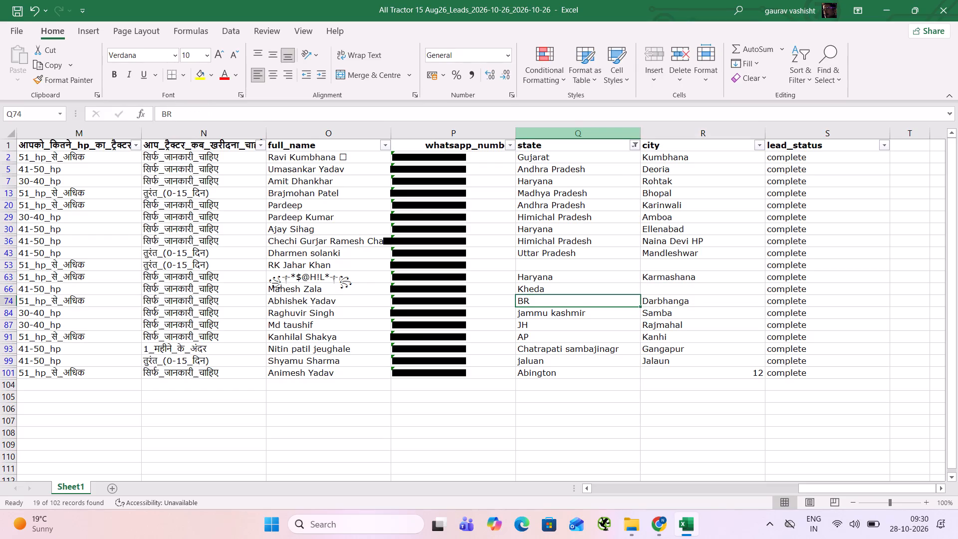
pyautogui.write('Bihart')
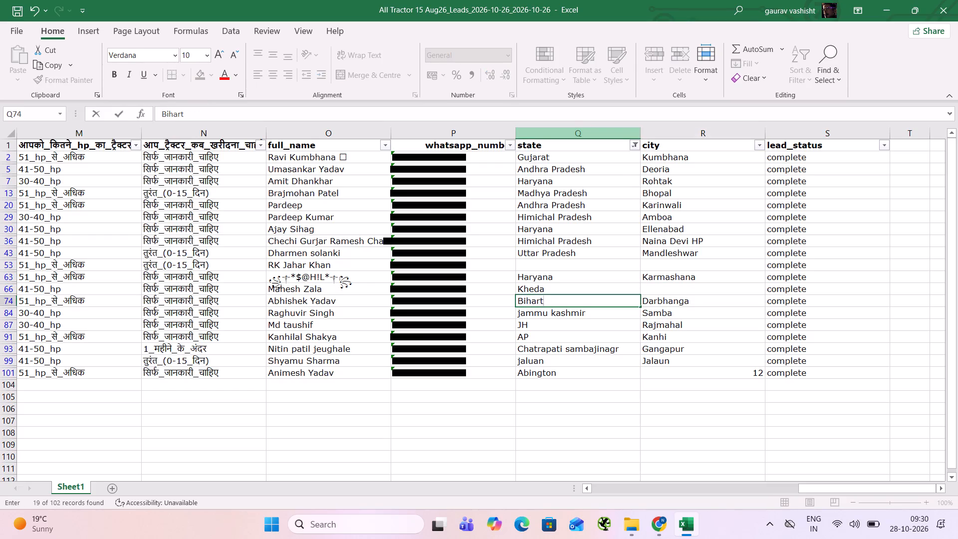
pyautogui.press('BackSpace')
pyautogui.press('Down')
pyautogui.write('Jammmu')
pyautogui.press('BackSpace')
pyautogui.press('BackSpace')
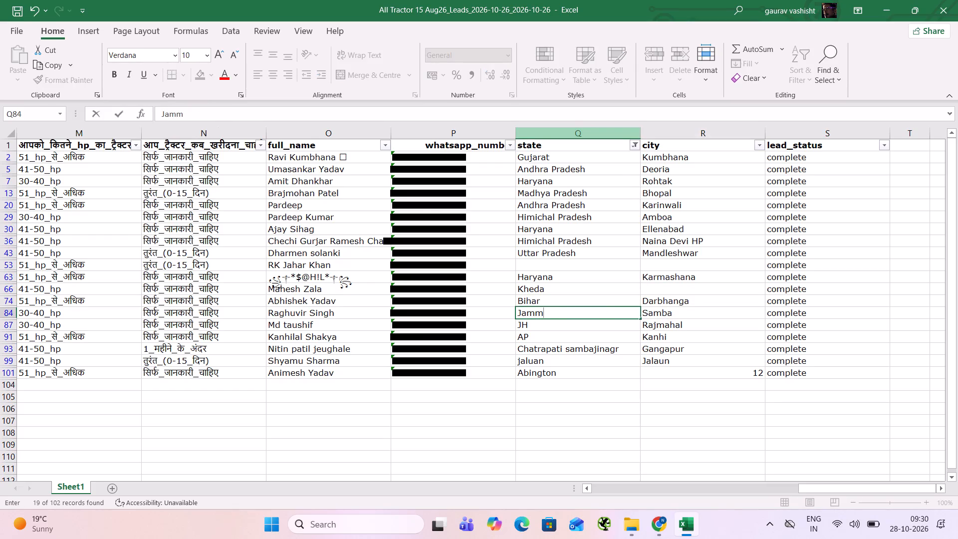
pyautogui.write('u')
pyautogui.press('space')
pyautogui.press('Return')
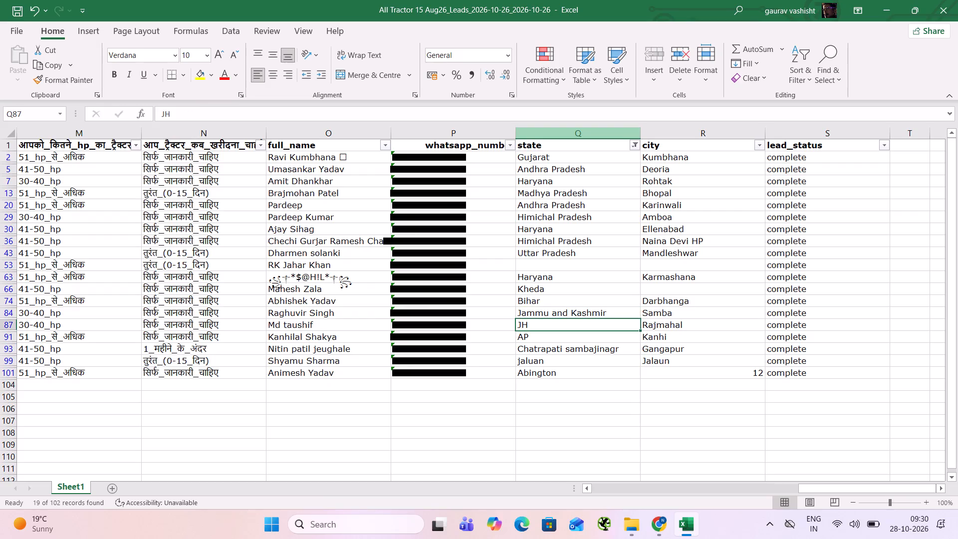
pyautogui.press('BackSpace')
pyautogui.hotkey('shift', 'h')
pyautogui.press('BackSpace')
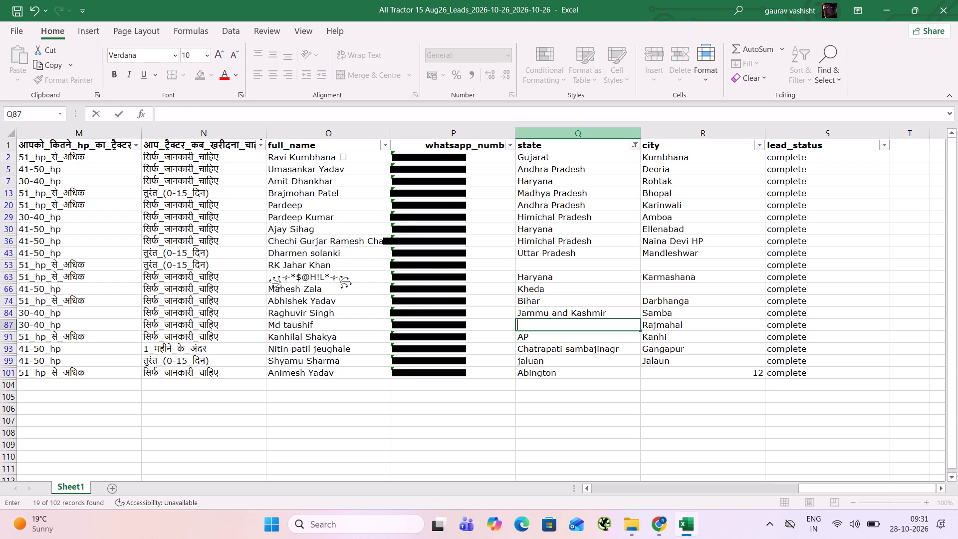
pyautogui.write('Jharkhand')
# In row 91, clear the city and replace the state abbreviation with Andhra Pradesh.
pyautogui.press('Right')
pyautogui.press('Down')
pyautogui.press('BackSpace')
pyautogui.press('Left')
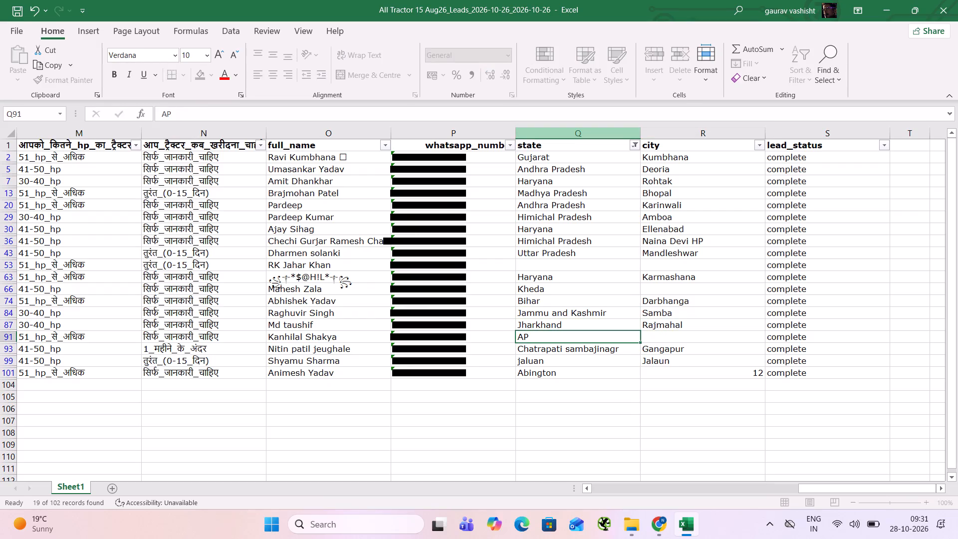
pyautogui.write('Andhra')
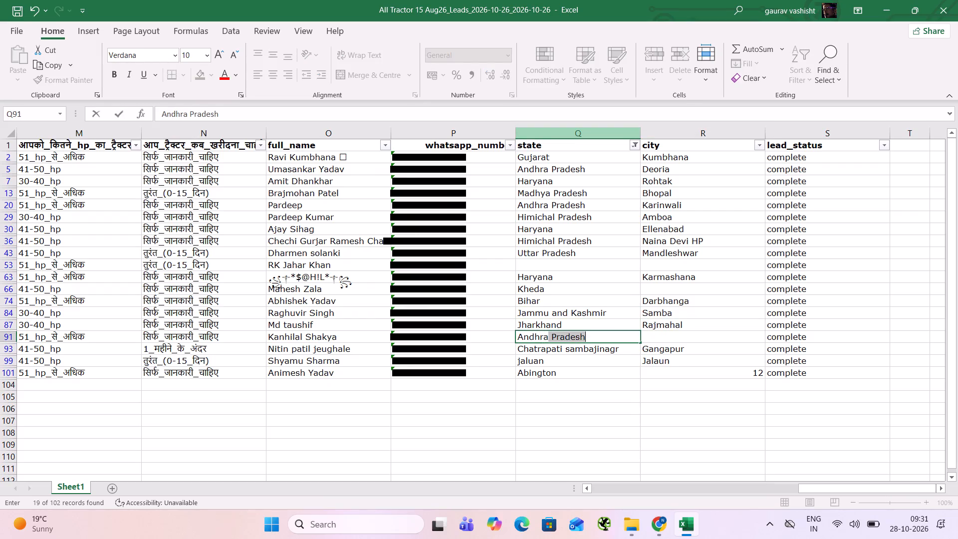
pyautogui.press('space')
pyautogui.press('Return')
# Set the state to Rajasthan in row 93, the Gangapur lead, and Bihar in row 99, the Jalaun lead.
pyautogui.write('Rajasthan')
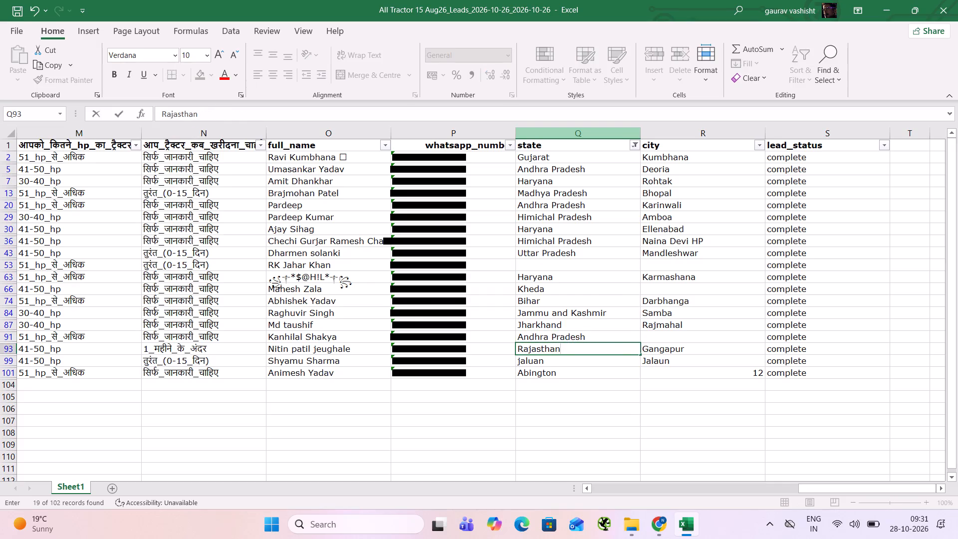
pyautogui.press('Down')
pyautogui.write('Bihar')
# Clear the invalid state and city entries in row 101.
pyautogui.press('Down')
pyautogui.press('BackSpace')
pyautogui.press('Right')
pyautogui.press('BackSpace')
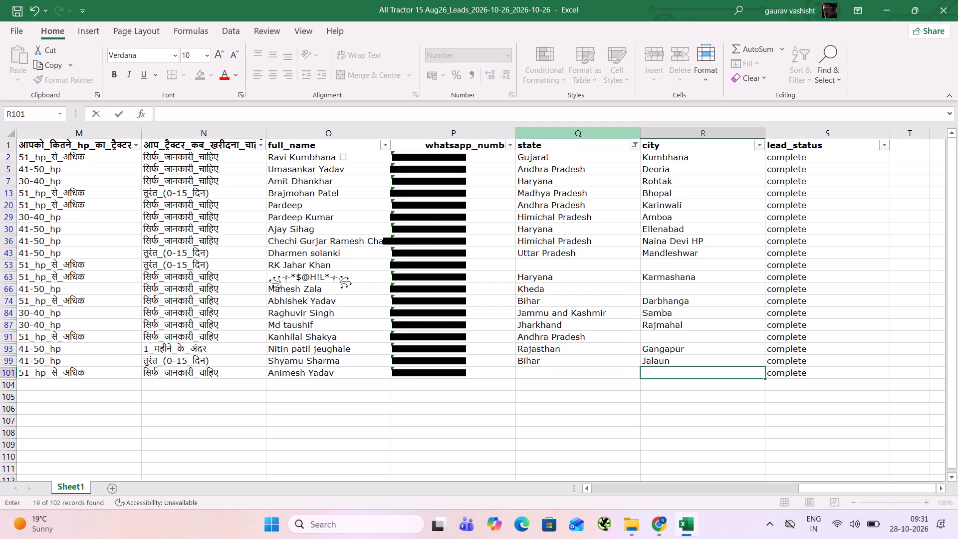
# Filter the state column to Kheda, m, m.p, Mp, Madhy pradesh, Madhya Pradesh, Madhya Pradesh India and the person's name entered as a state.
pyautogui.click(628, 145)
pyautogui.click(634, 145)
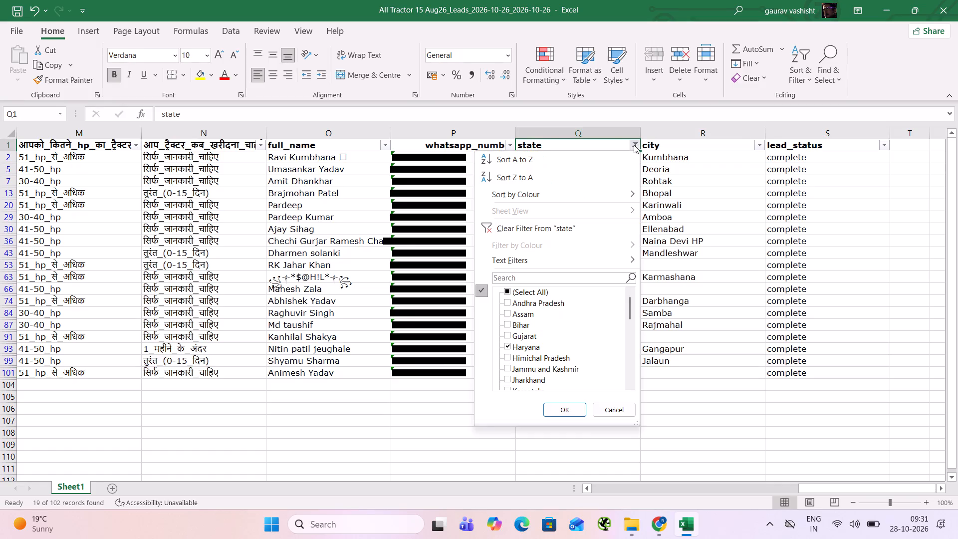
pyautogui.click(534, 345)
pyautogui.click(640, 335)
pyautogui.click(627, 337)
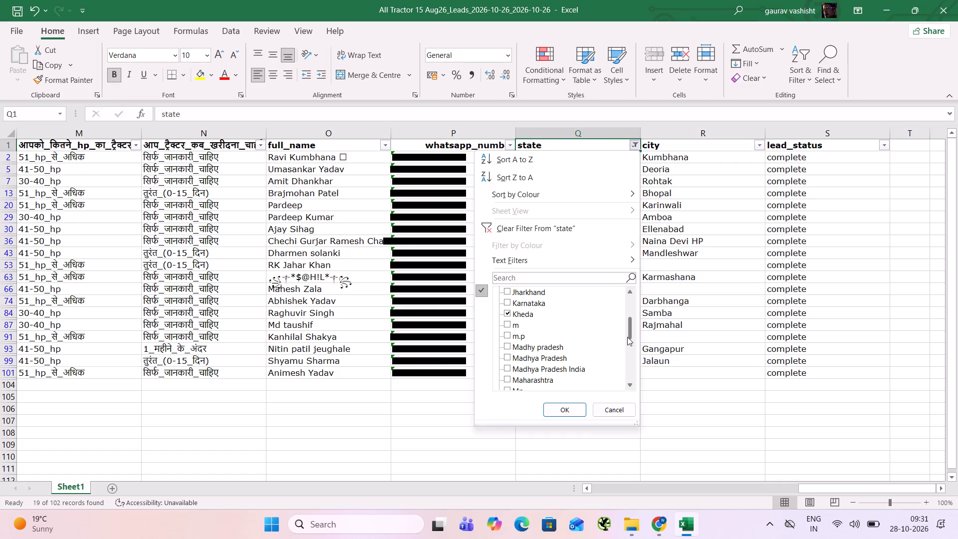
pyautogui.click(519, 316)
pyautogui.click(520, 315)
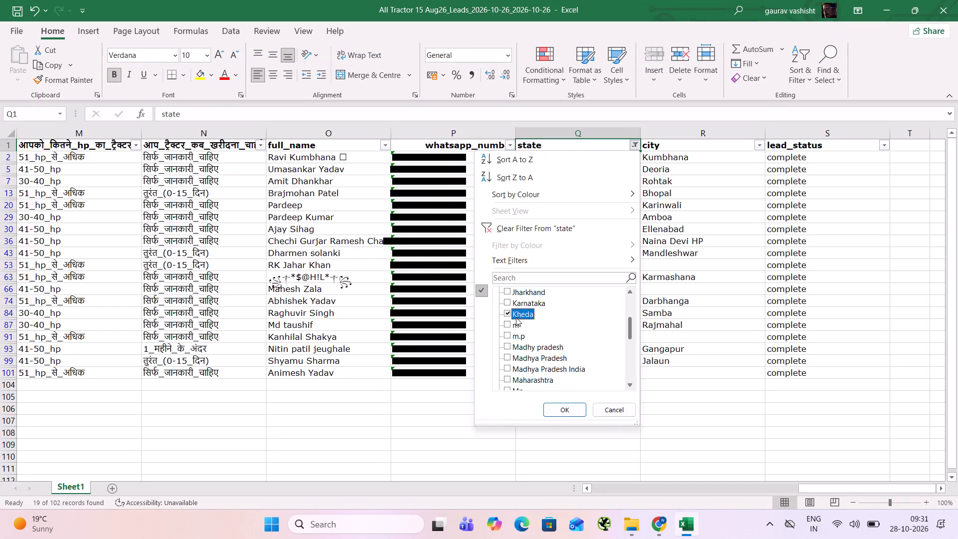
pyautogui.click(514, 322)
pyautogui.click(514, 334)
pyautogui.click(522, 344)
pyautogui.click(527, 350)
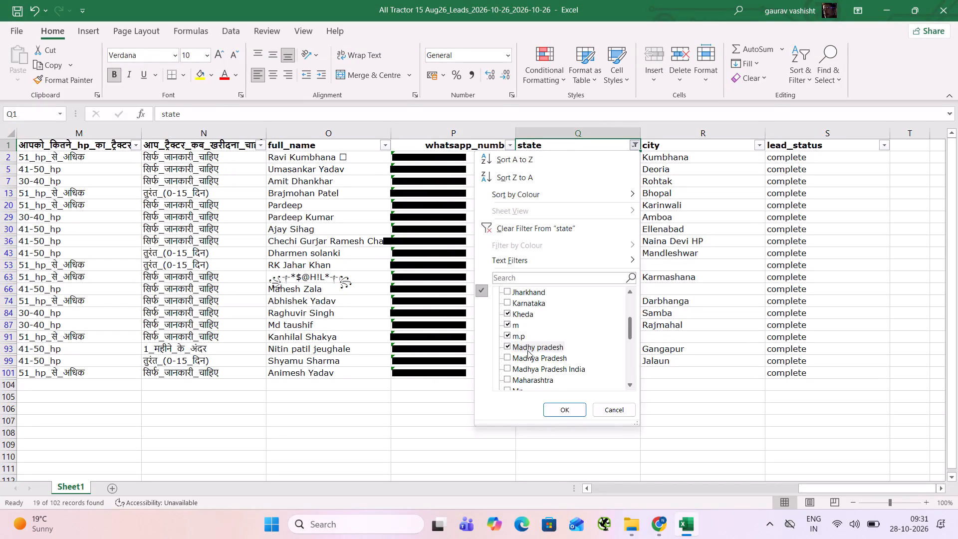
pyautogui.click(533, 359)
pyautogui.click(538, 346)
pyautogui.click(539, 379)
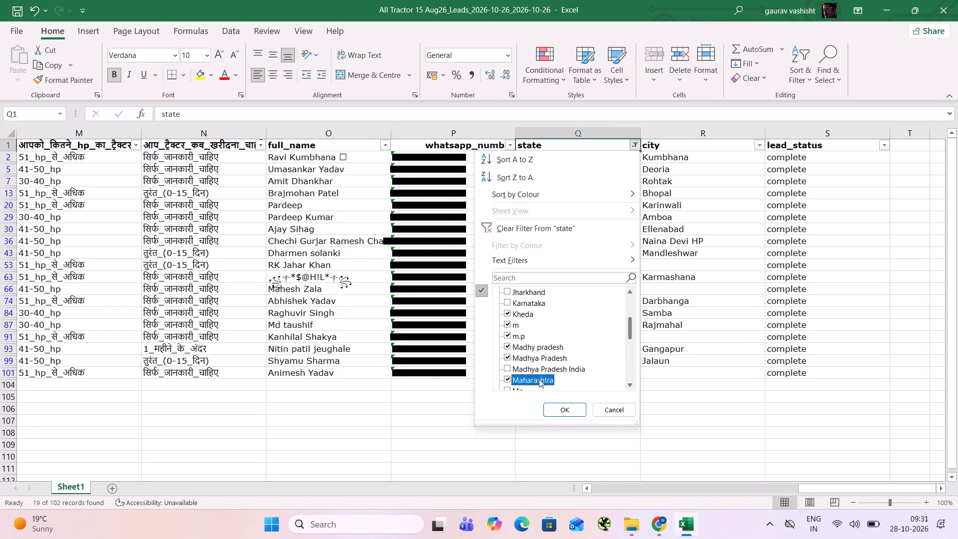
pyautogui.click(555, 371)
pyautogui.click(541, 382)
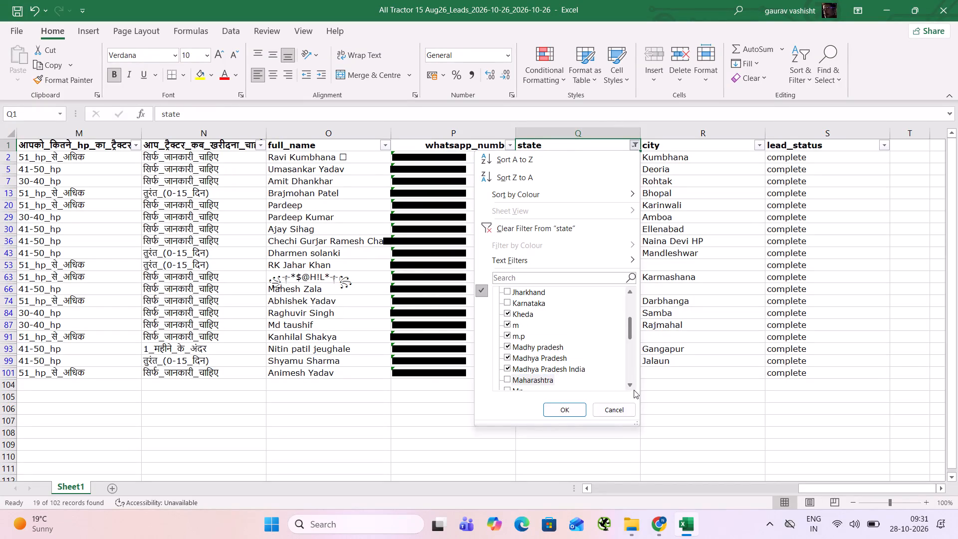
pyautogui.click(634, 386)
pyautogui.click(634, 386)
pyautogui.doubleClick(634, 386)
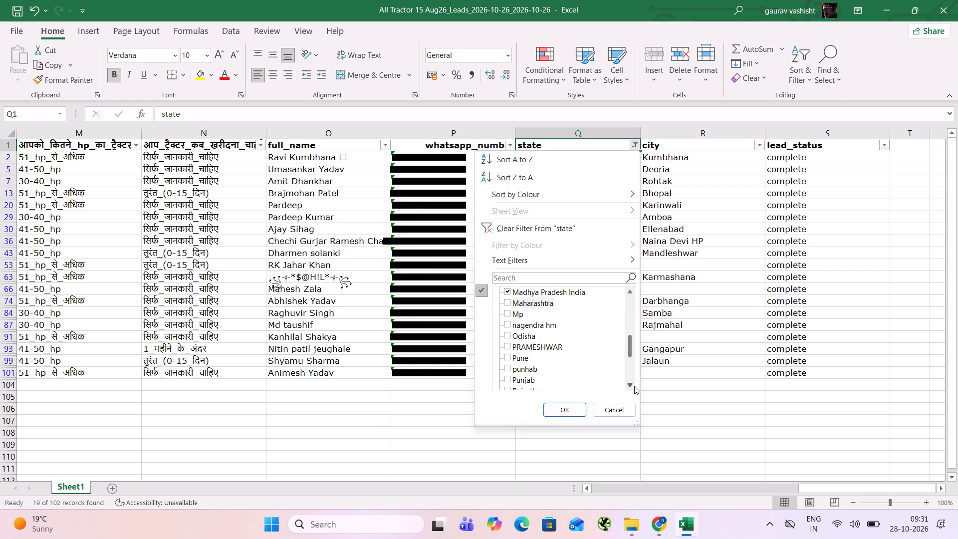
pyautogui.click(516, 302)
pyautogui.click(524, 317)
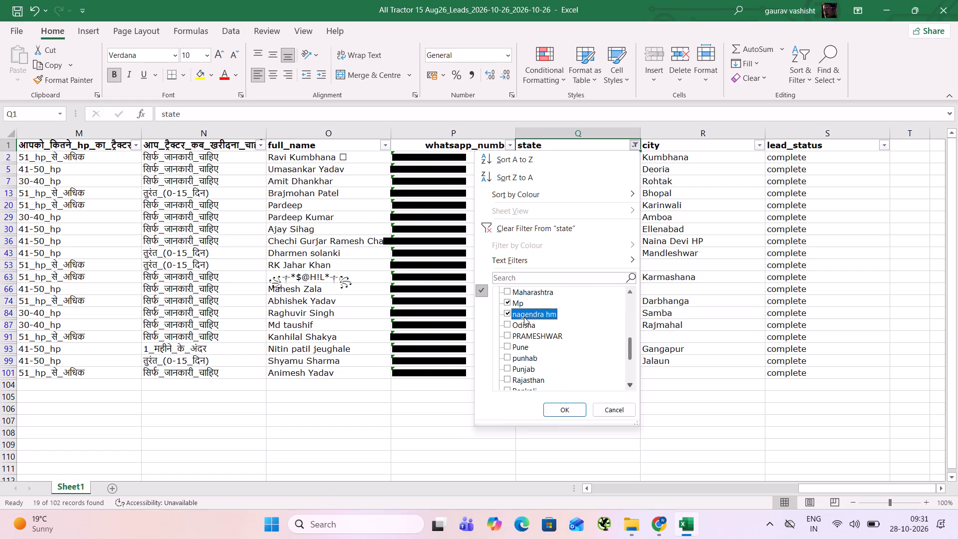
pyautogui.click(556, 416)
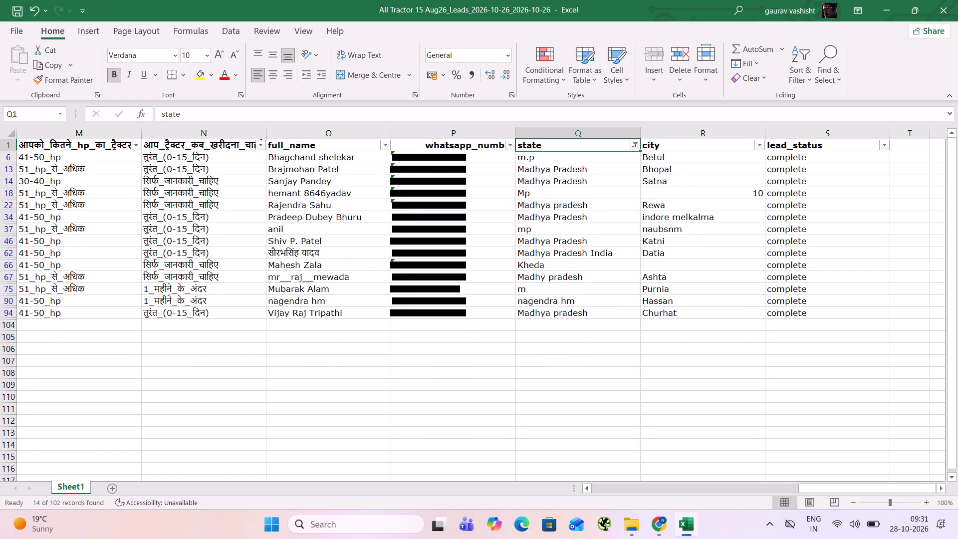
# Copy Madhya Pradesh from row 13 to row 6 and fill it down the state column through all filtered rows.
pyautogui.click(580, 170)
pyautogui.hotkey('ctrl', 'c')
pyautogui.press('Left')
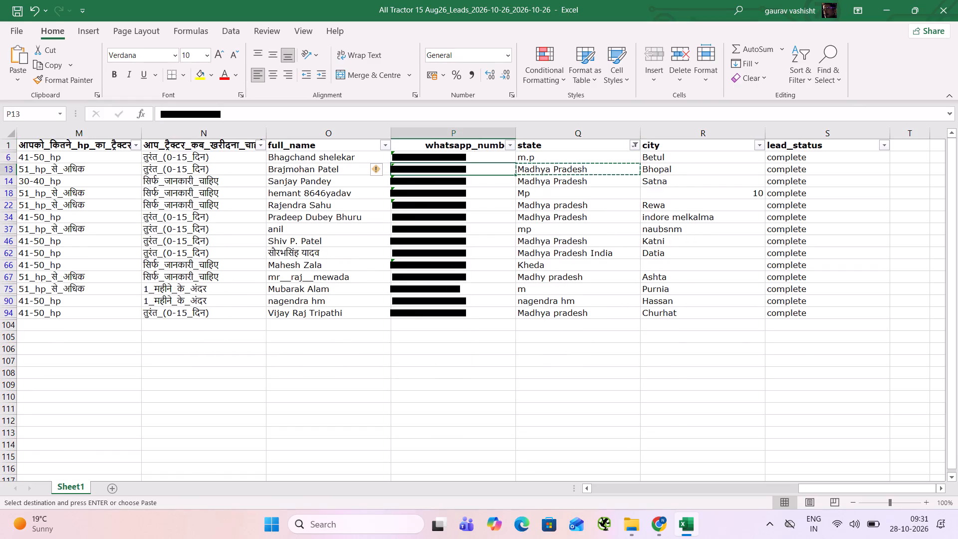
pyautogui.press('Up')
pyautogui.press('Right')
pyautogui.hotkey('ctrl', 'v')
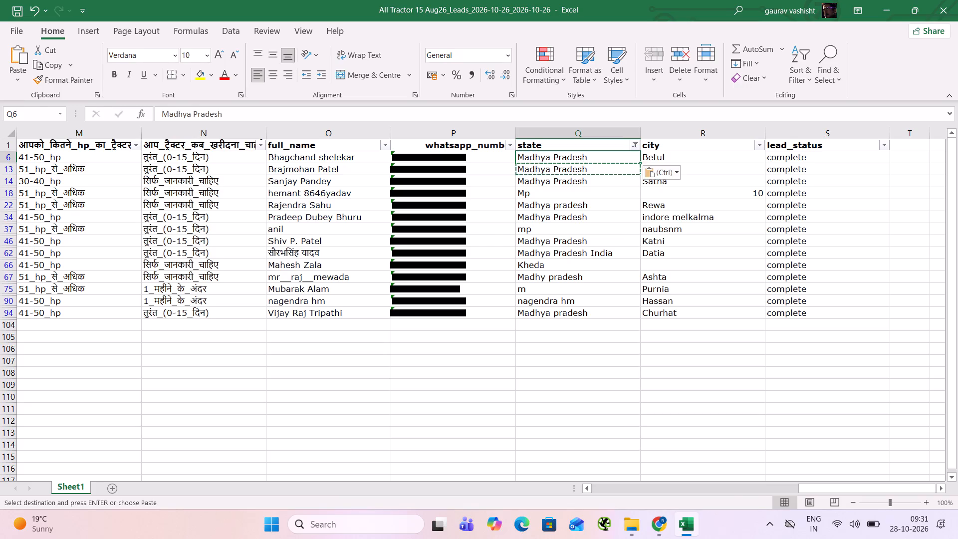
pyautogui.hotkey('ctrl', 'shift', 'Down')
pyautogui.hotkey('ctrl', 'd')
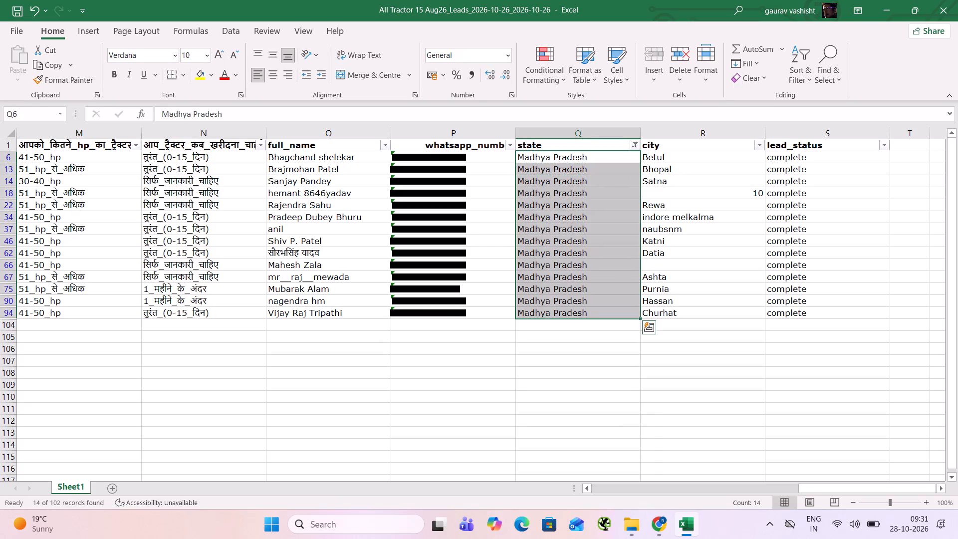
# Change the state filter to show only PRAMESHWAR, Pune, punhab, Rankoli, RJ, Sagar and udham Singh nagar.
pyautogui.click(638, 138)
pyautogui.click(638, 146)
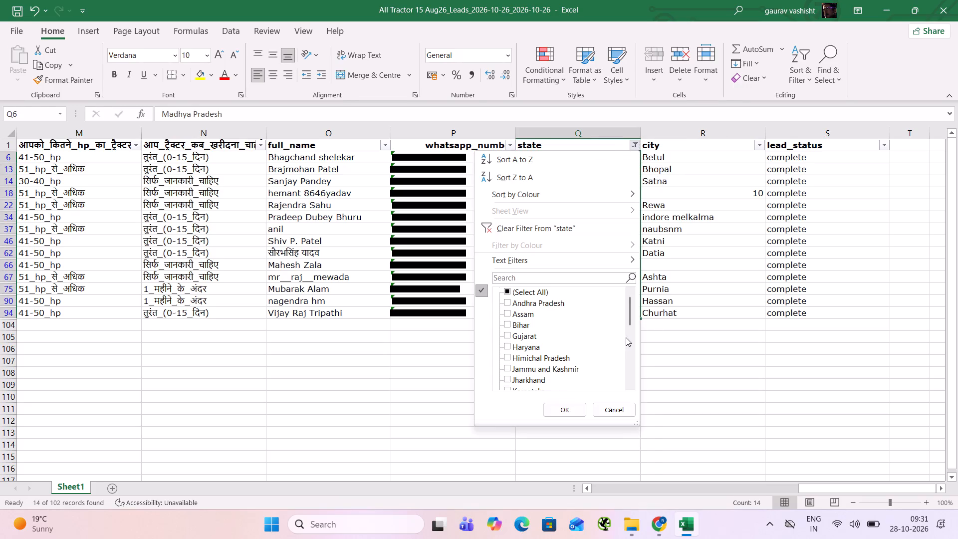
pyautogui.click(626, 337)
pyautogui.click(550, 316)
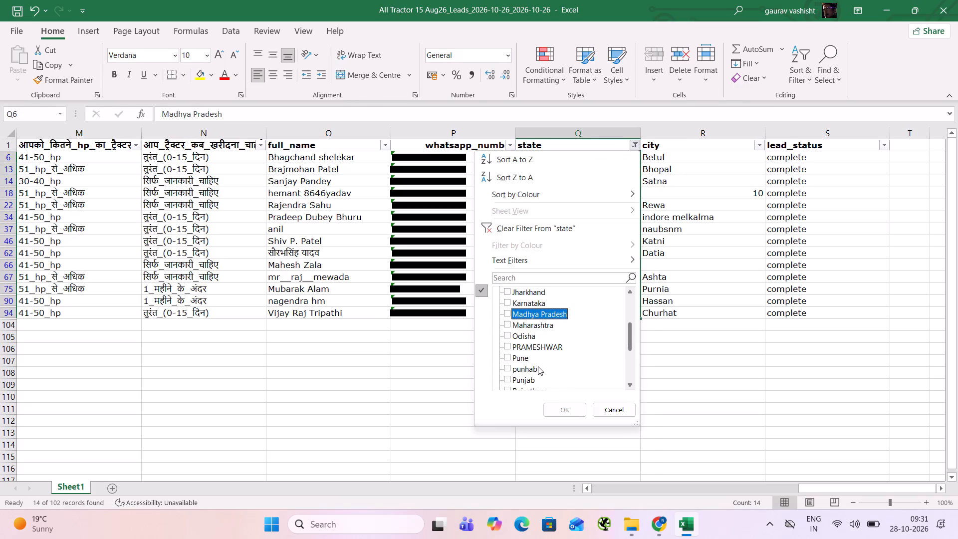
pyautogui.click(541, 343)
pyautogui.click(512, 354)
pyautogui.click(522, 378)
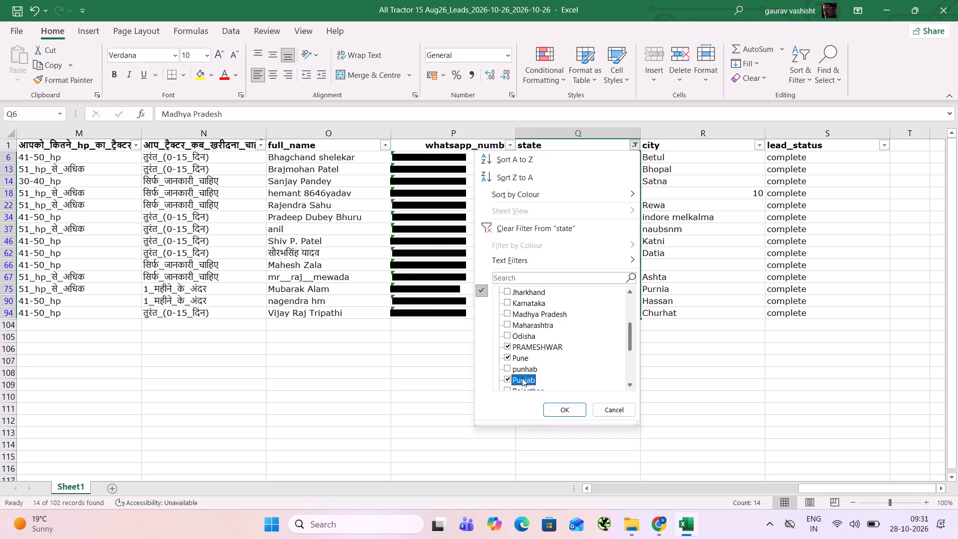
pyautogui.click(523, 374)
pyautogui.click(523, 379)
pyautogui.click(629, 386)
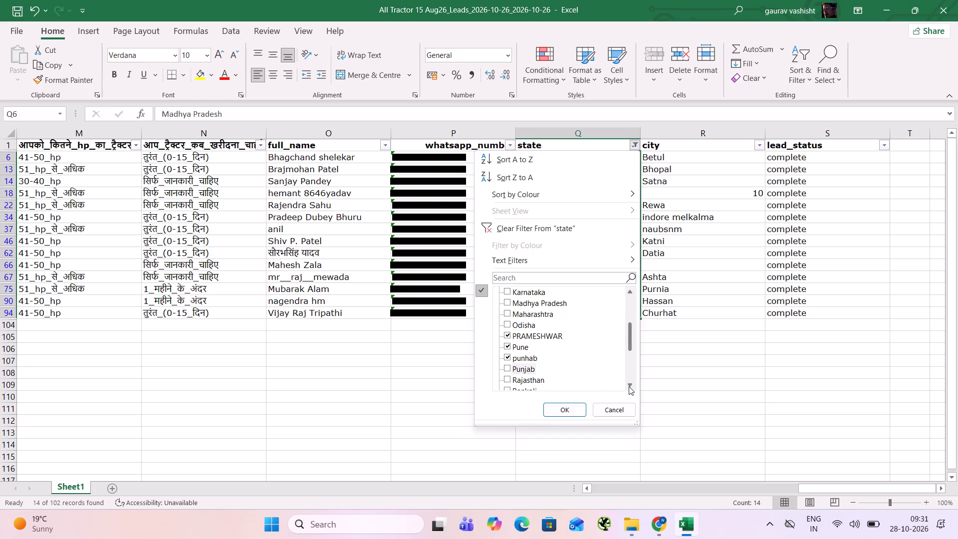
pyautogui.click(521, 338)
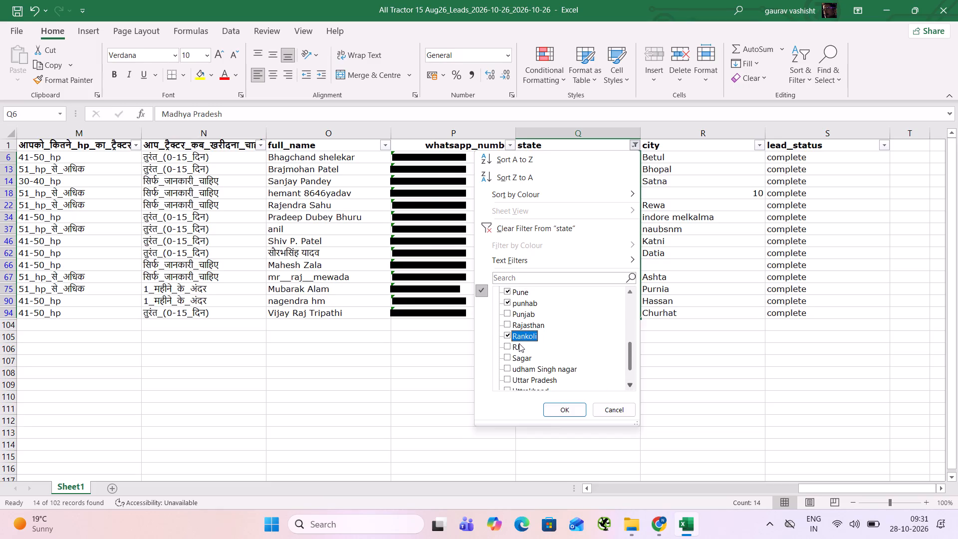
pyautogui.click(517, 348)
pyautogui.click(524, 366)
pyautogui.click(523, 359)
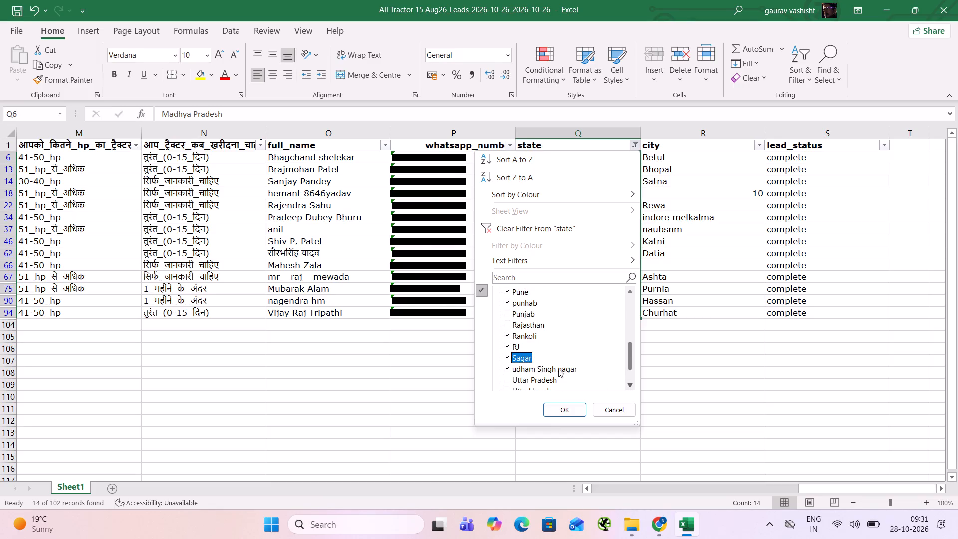
pyautogui.click(630, 386)
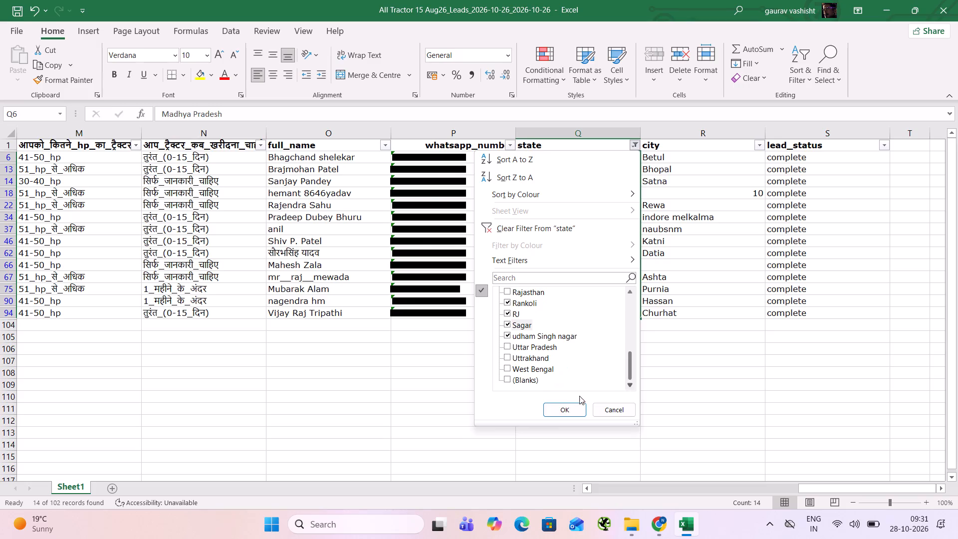
pyautogui.click(563, 410)
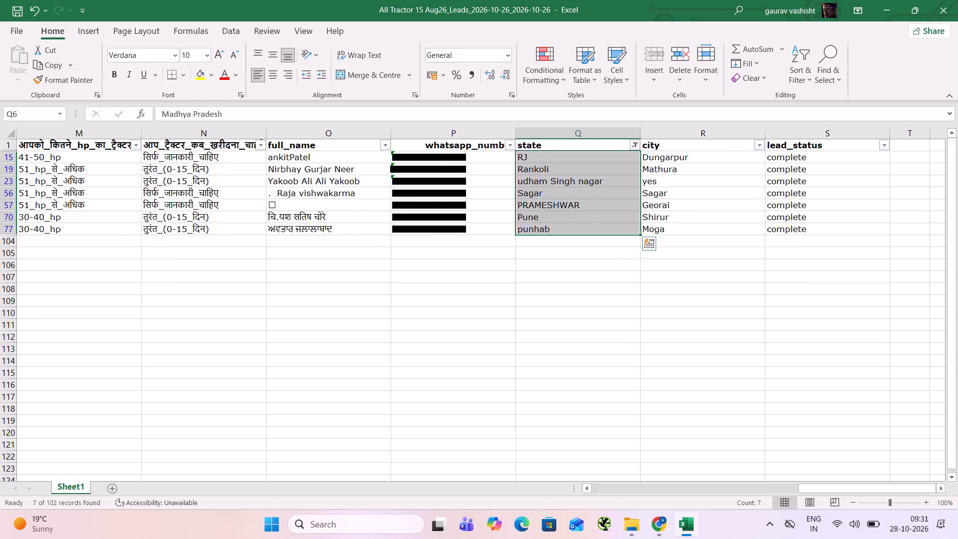
# Set the state to Rajasthan in row 15, the Dungarpur lead, and Uttar Pradesh in row 19, the Mathura lead.
pyautogui.click(571, 164)
pyautogui.press('Up')
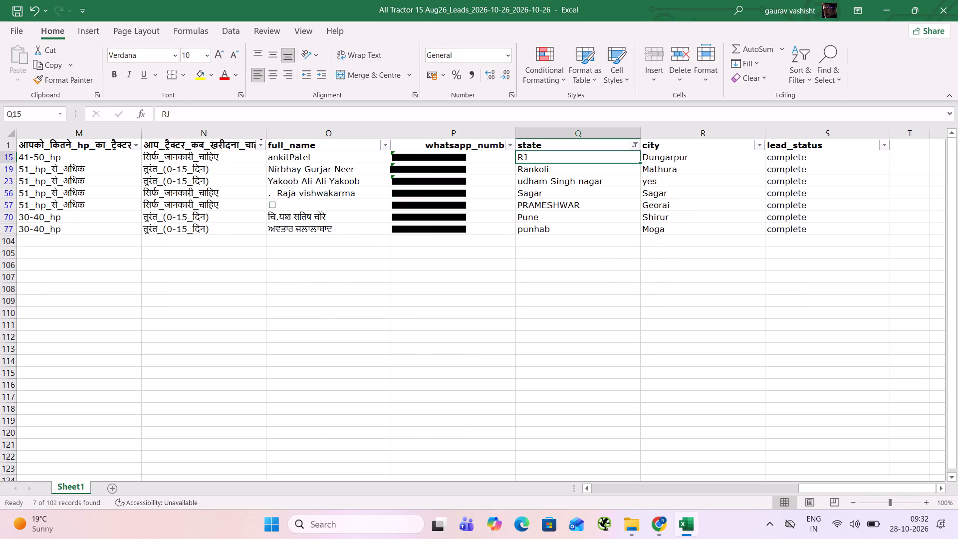
pyautogui.write('Rajasthan')
pyautogui.press('Right')
pyautogui.press('Down')
pyautogui.press('Left')
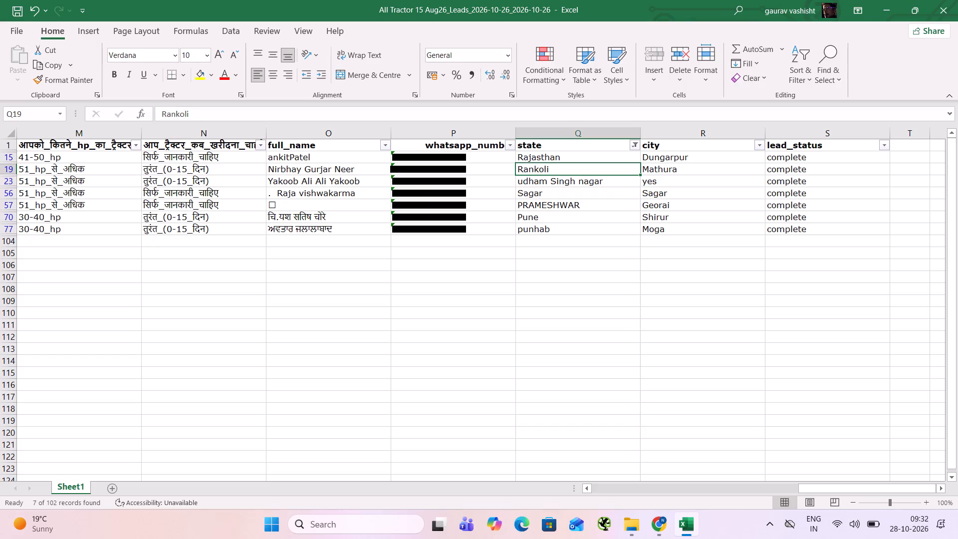
pyautogui.write('Uttar')
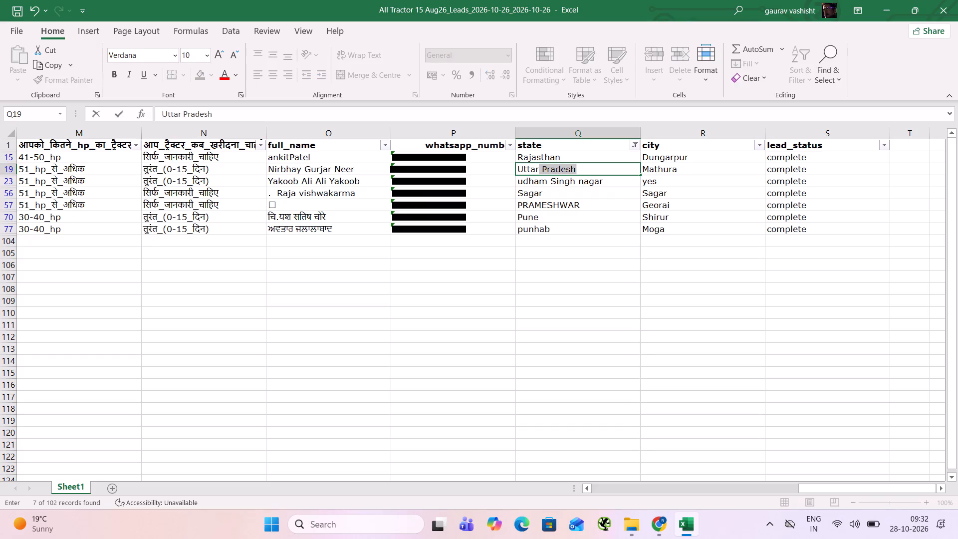
pyautogui.press('space')
pyautogui.press('Return')
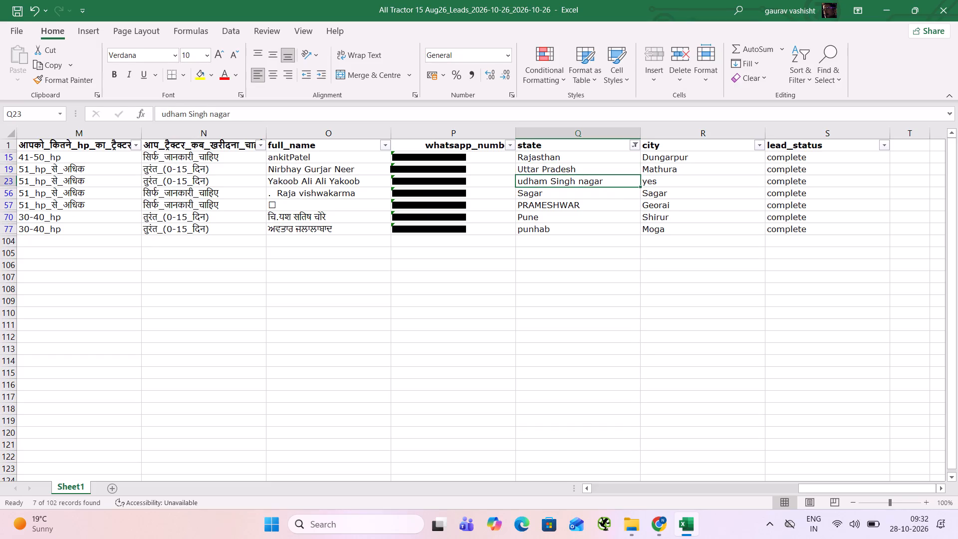
# Clear the state and city entries in row 23, the udham Singh nagar lead.
pyautogui.hotkey('shift', 'r')
pyautogui.press('BackSpace')
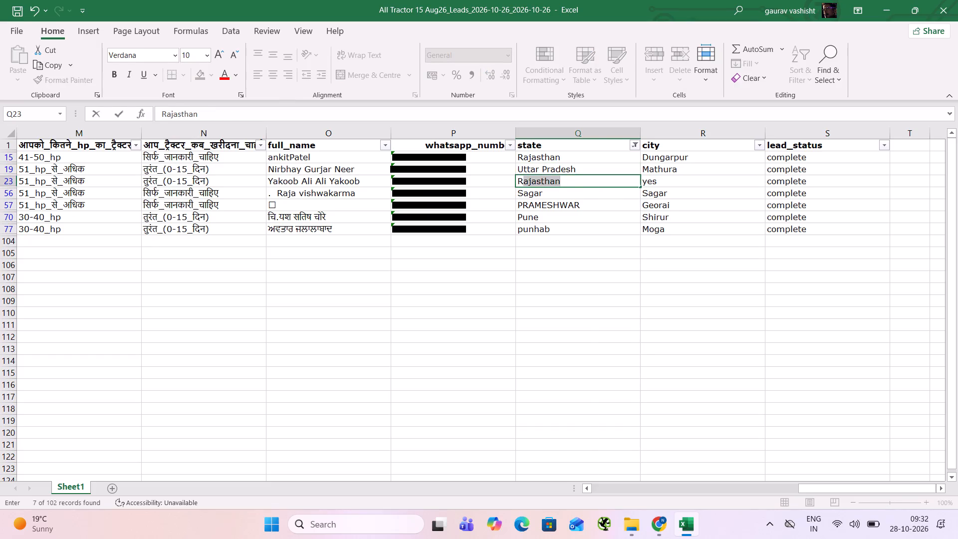
pyautogui.press('BackSpace')
pyautogui.press('Right')
pyautogui.press('BackSpace')
pyautogui.press('Down')
pyautogui.press('Left')
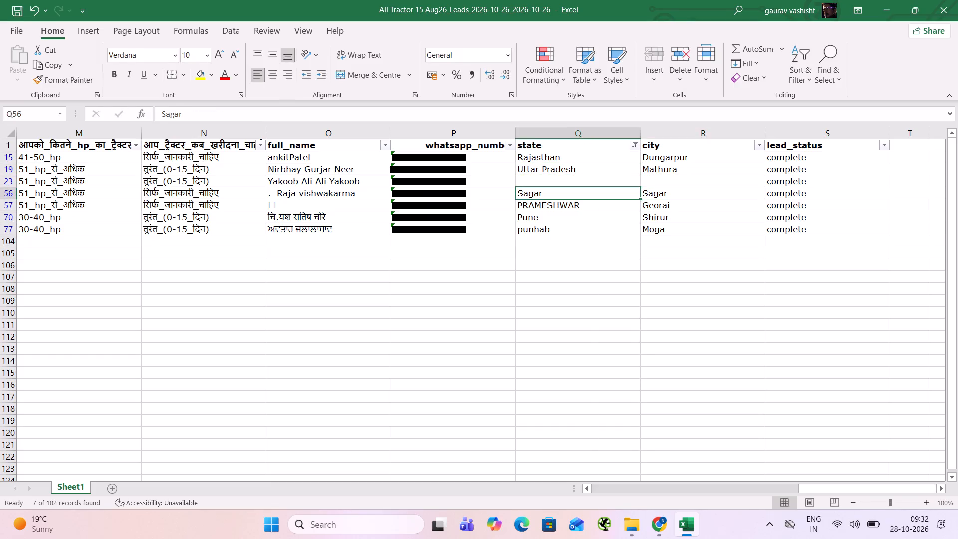
# Set the state to Madhya Pradesh in row 56, the Sagar lead, and clear both state and city in row 57.
pyautogui.write('Madhya')
pyautogui.press('space')
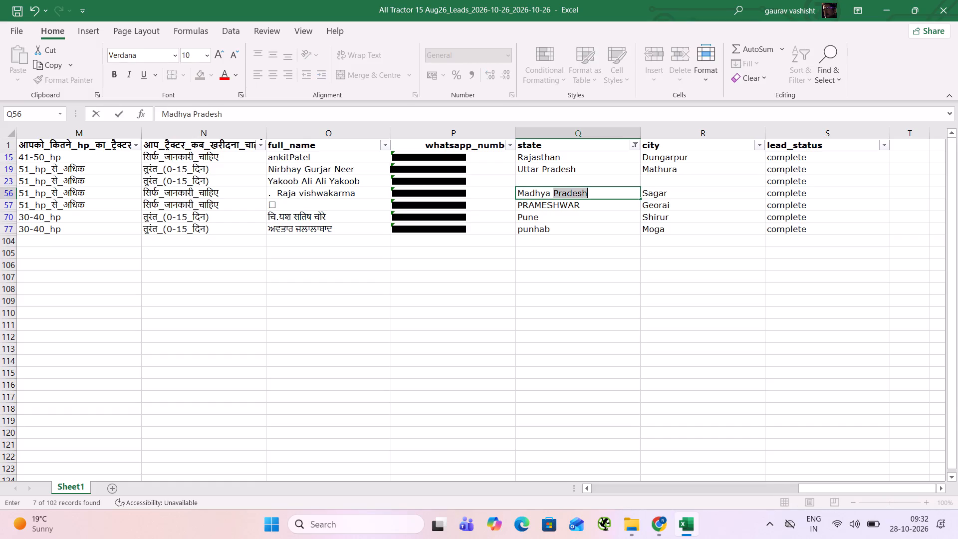
pyautogui.press('Return')
pyautogui.press('BackSpace')
pyautogui.press('Right')
pyautogui.press('BackSpace')
pyautogui.press('Down')
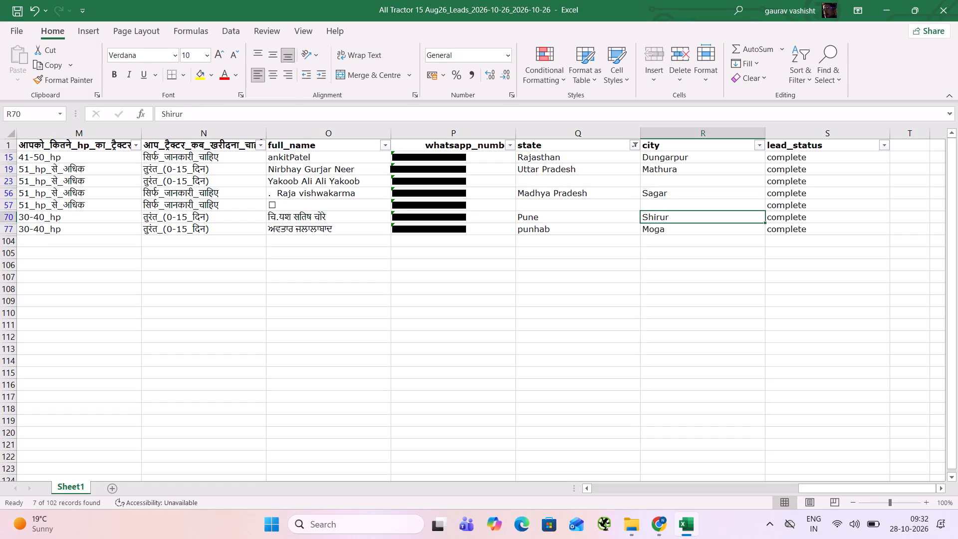
# Move Pune from the state column to the city column in row 70, replacing Shirur.
pyautogui.press('BackSpace')
pyautogui.press('Left')
pyautogui.hotkey('ctrl', 'x')
pyautogui.press('Right')
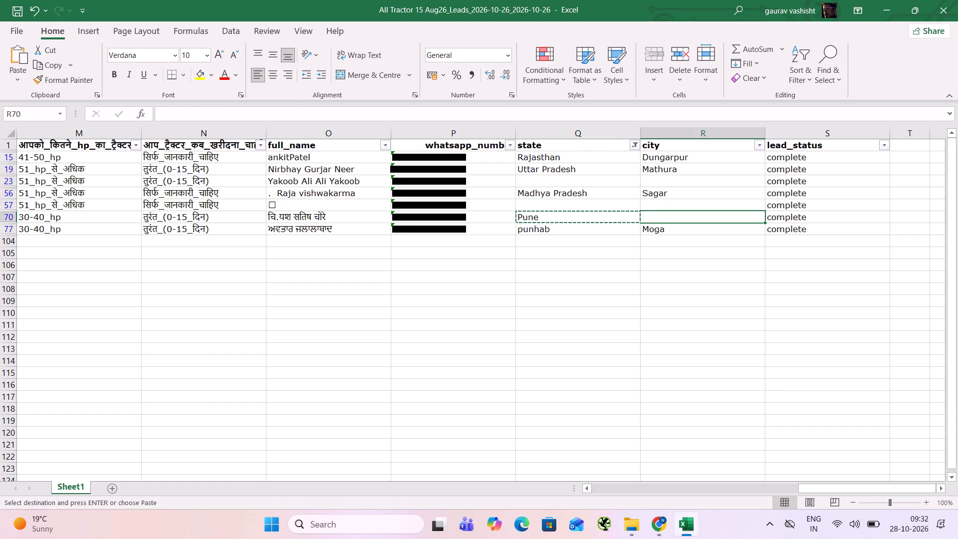
pyautogui.hotkey('ctrl', 'v')
# Set the state to Punjab in row 77, the Moga lead.
pyautogui.press('Down')
pyautogui.press('Left')
pyautogui.write('OP')
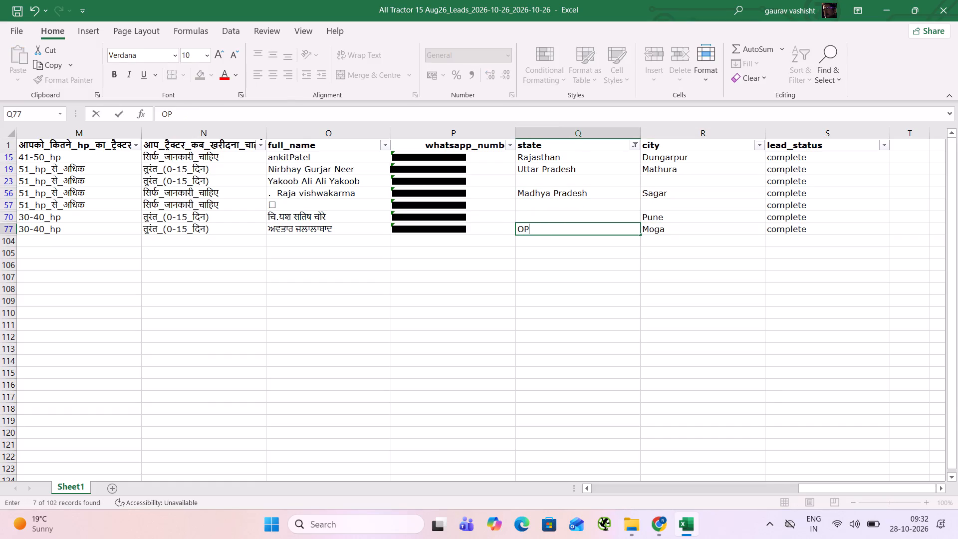
pyautogui.press('BackSpace')
pyautogui.press('BackSpace')
pyautogui.write('Punjab')
# Clear the filter on the state column so all leads are listed again.
pyautogui.click(637, 143)
pyautogui.moveTo(631, 322); pyautogui.dragTo(628, 382)
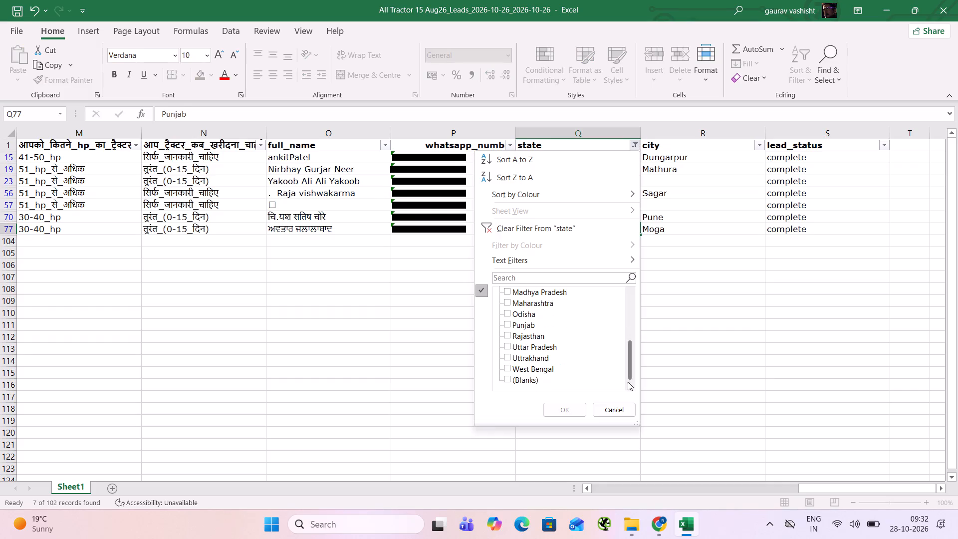
pyautogui.moveTo(628, 382); pyautogui.dragTo(630, 358)
pyautogui.click(595, 221)
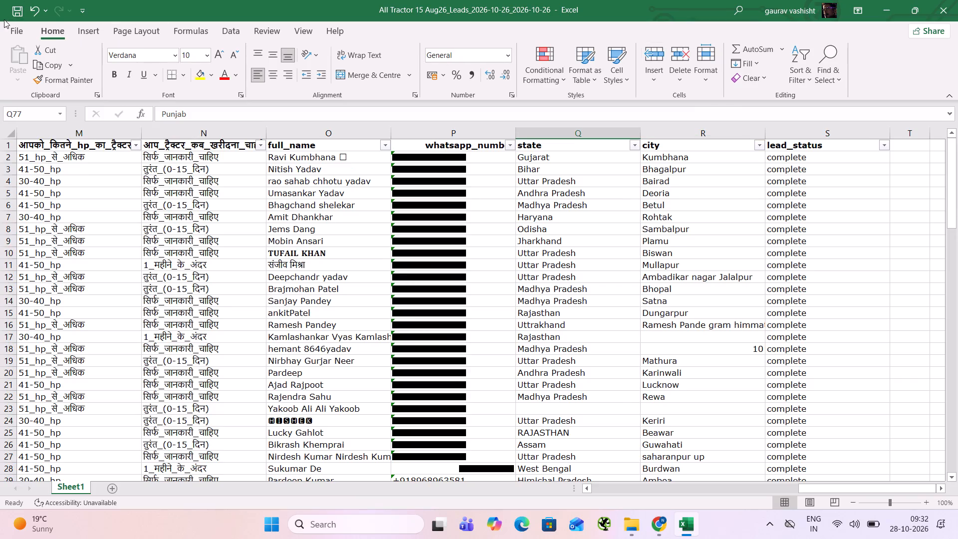
# Save the sheet in the 27- Oct folder as an Excel Workbook named All Tractor 15 Aug26_Leads_2026-10-26_2026-10-26, copying the name from the Downloads file.
pyautogui.click(5, 22)
pyautogui.click(37, 186)
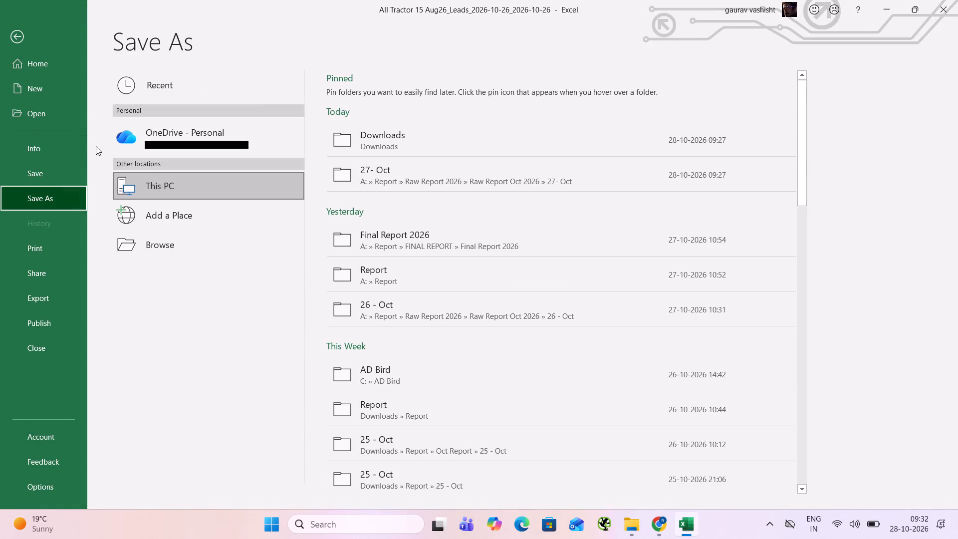
pyautogui.click(357, 162)
pyautogui.click(642, 538)
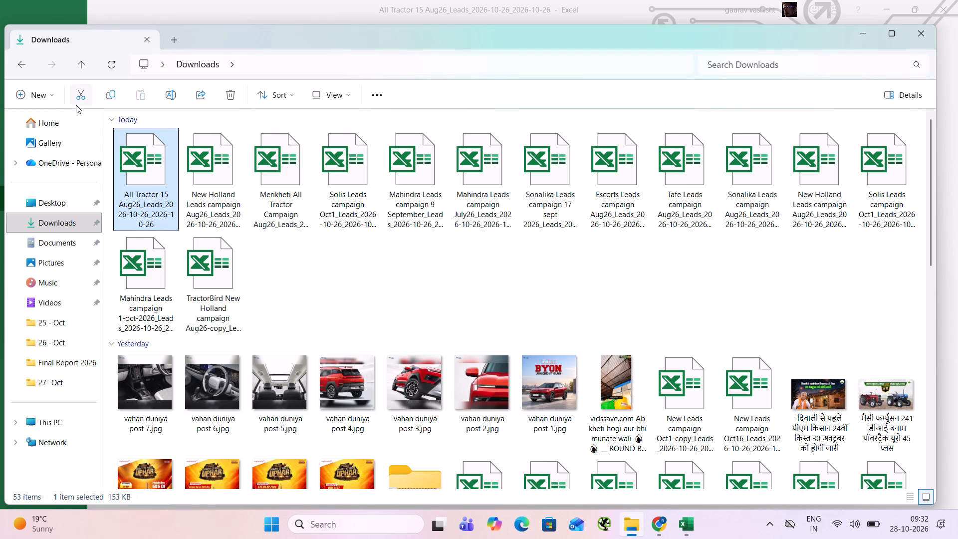
pyautogui.click(107, 63)
pyautogui.click(171, 95)
pyautogui.hotkey('ctrl', 'c')
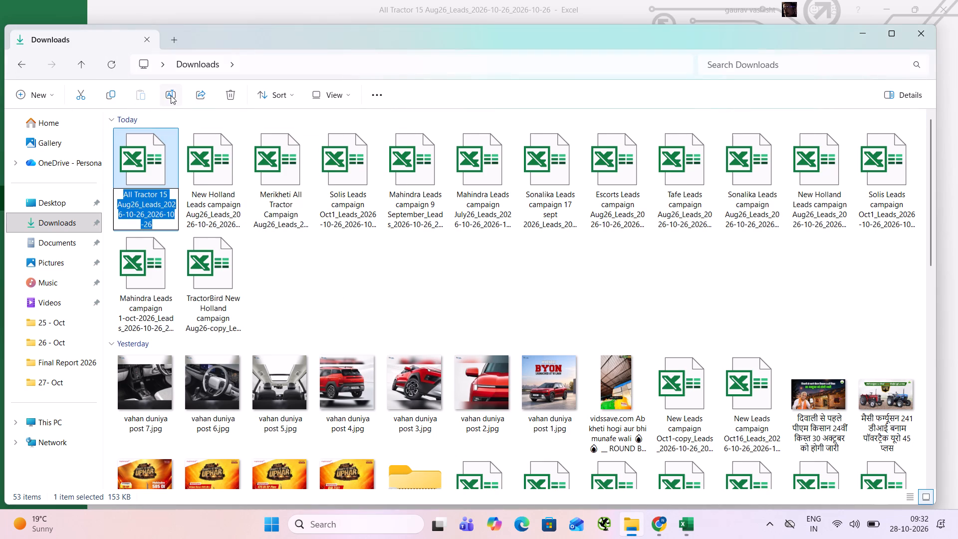
pyautogui.hotkey('ctrl', 'c')
pyautogui.click(271, 9)
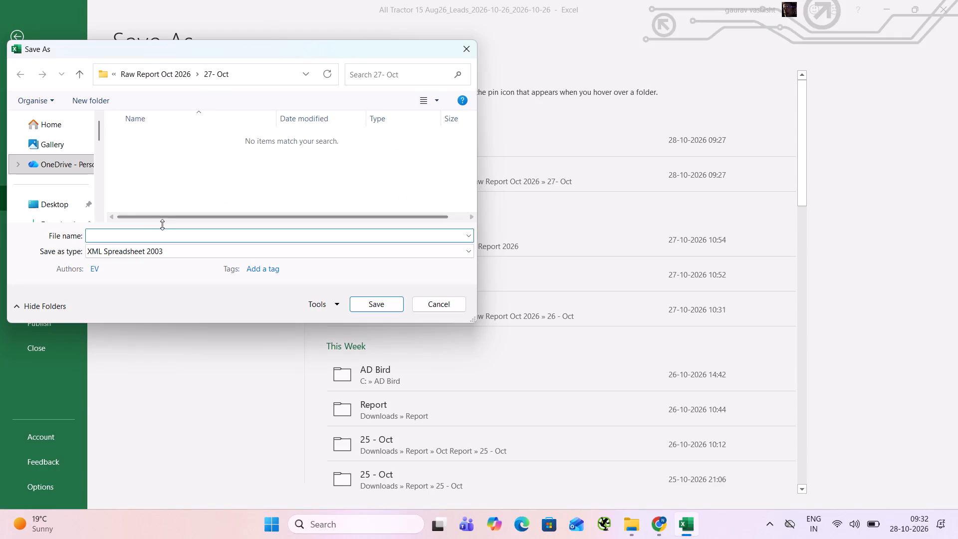
pyautogui.hotkey('ctrl', 'v')
pyautogui.click(159, 252)
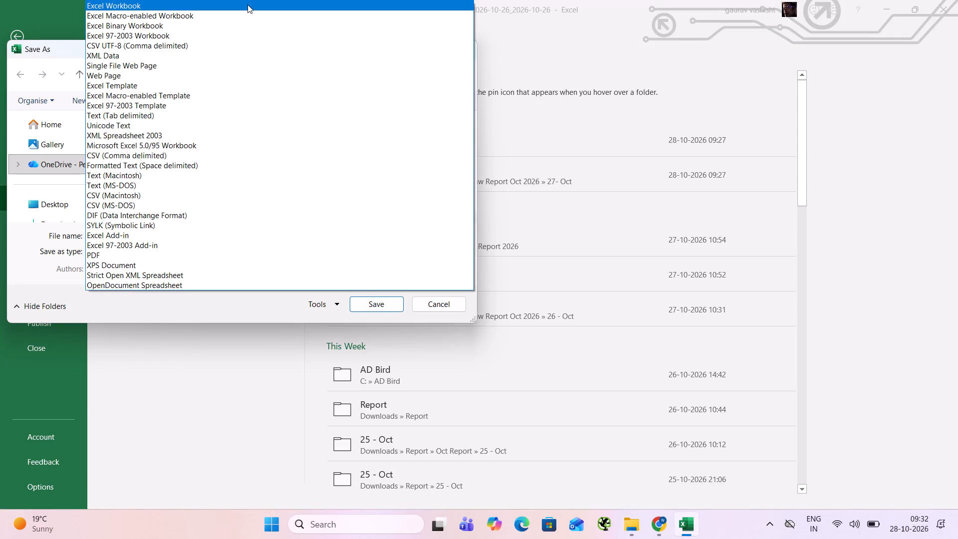
pyautogui.click(248, 5)
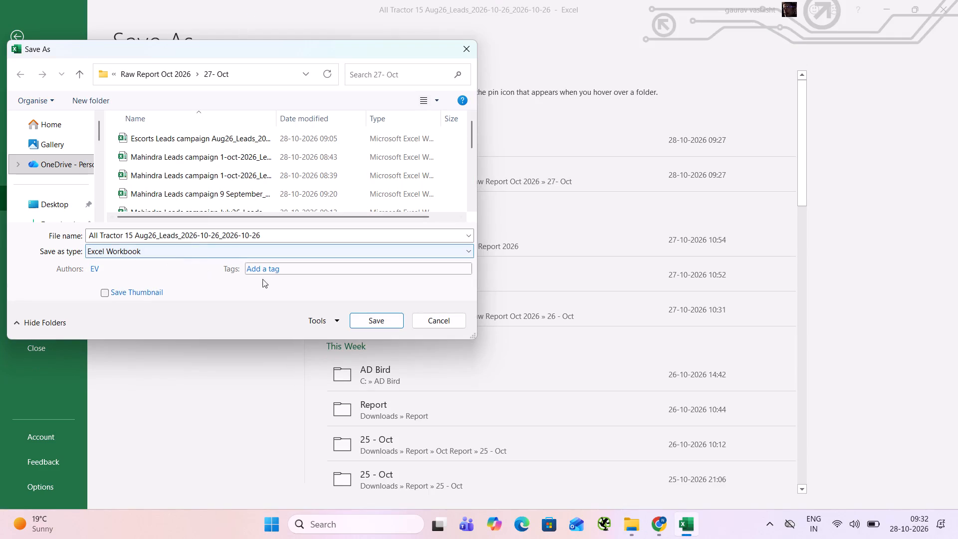
pyautogui.click(366, 319)
pyautogui.hotkey('ctrl', 's')
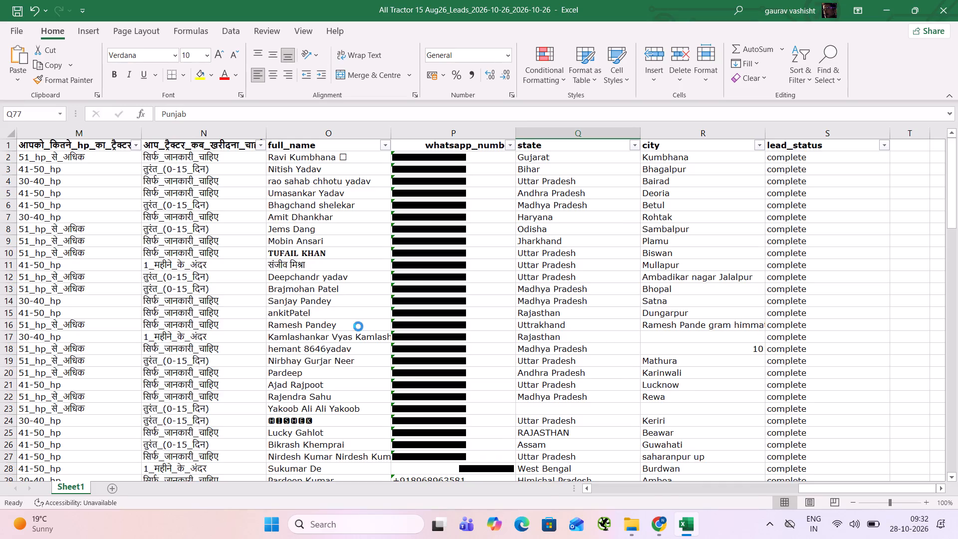
pyautogui.hotkey('ctrl', 's')
# Close the saved workbook and the Downloads window, and return to the MeriKheti lead forms list in the browser.
pyautogui.click(957, 1)
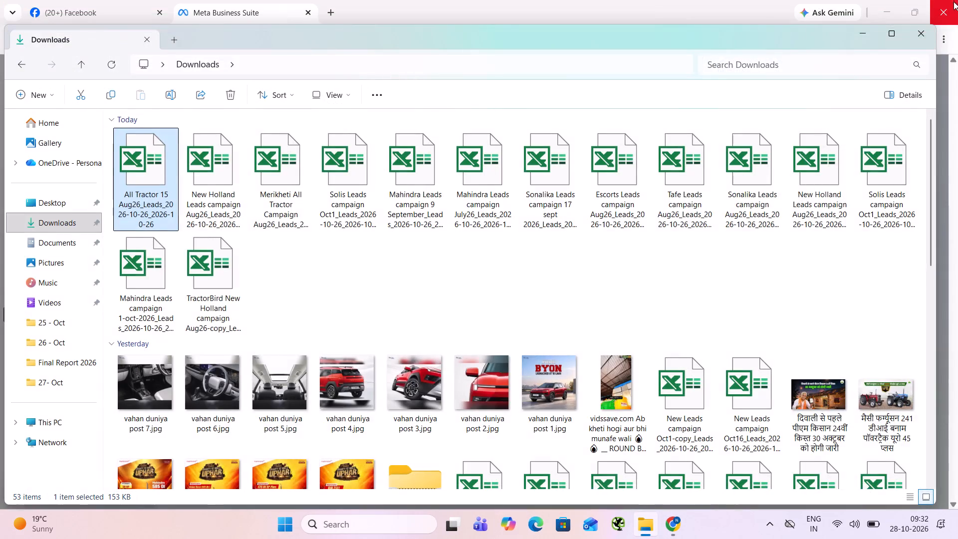
pyautogui.click(922, 36)
pyautogui.moveTo(29, 147); pyautogui.dragTo(27, 139)
pyautogui.click(8, 153)
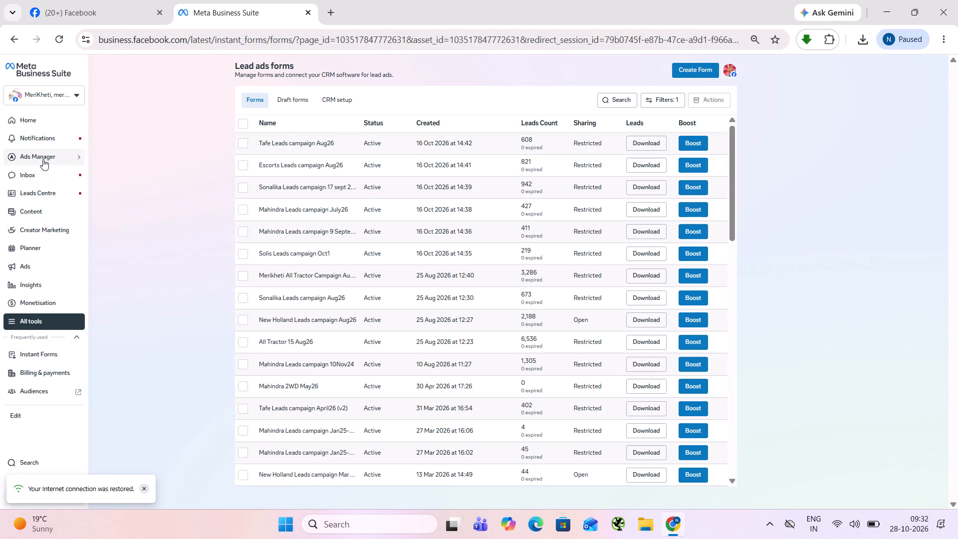
# Open the campaigns page of Ads Manager from the MeriKheti business account.
pyautogui.click(43, 156)
pyautogui.click(130, 174)
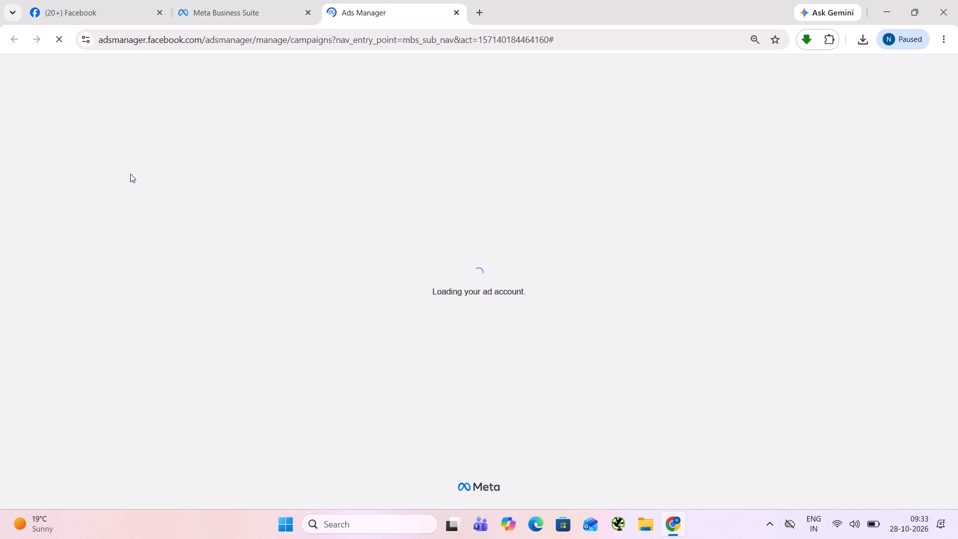
# Open the list of available Chrome profiles.
pyautogui.click(890, 36)
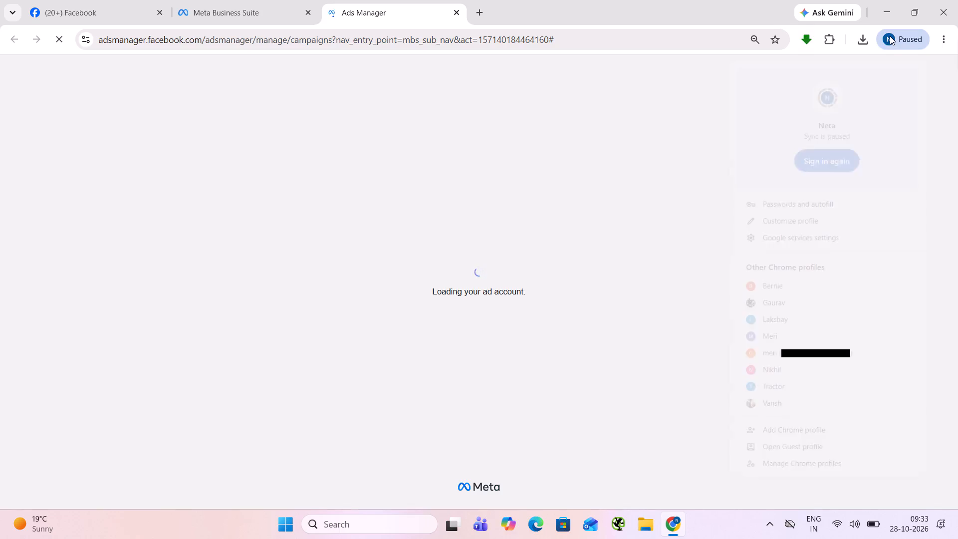
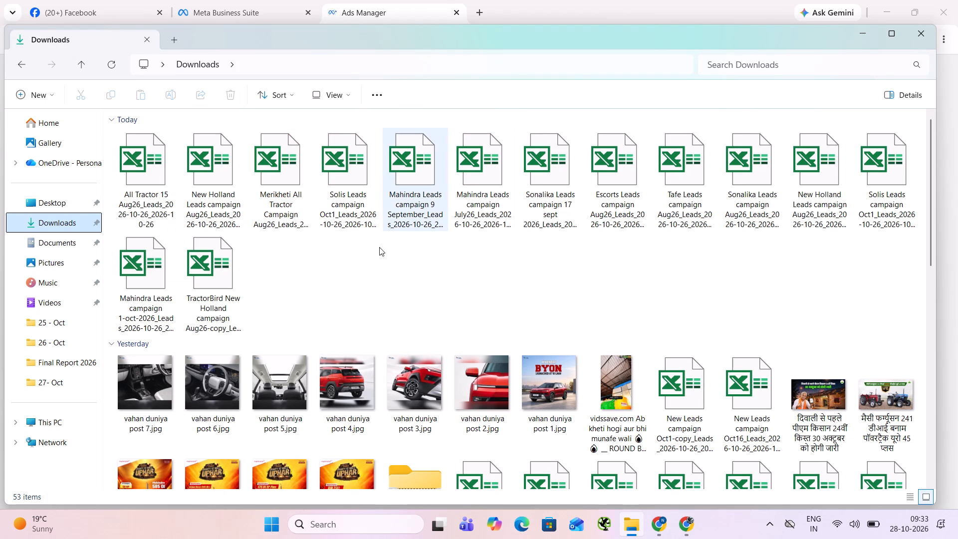
# Select the second Solis Leads campaign Oct1 leads file among today's downloads, after the New Holland Leads campaign file.
pyautogui.click(868, 167)
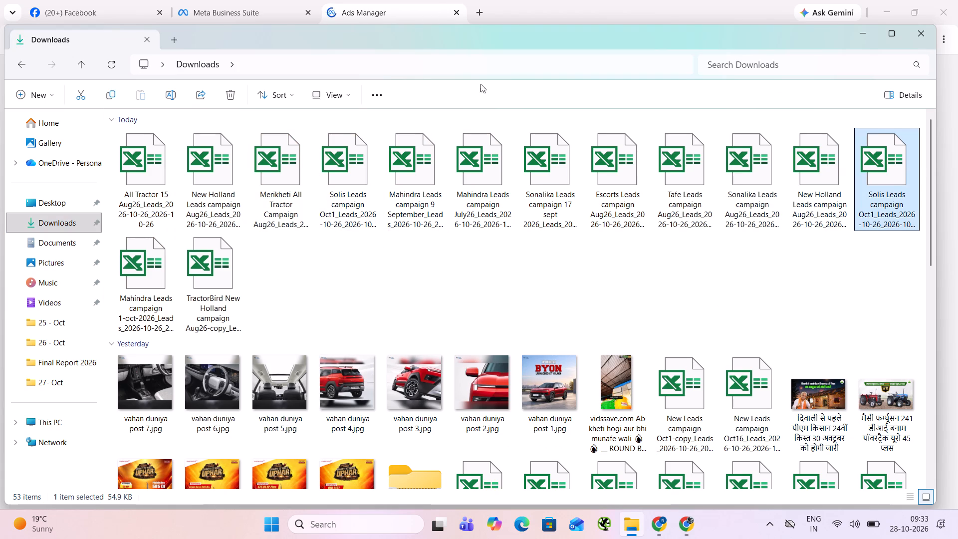
# Copy the file name of the selected Solis Leads campaign Oct1 workbook in Downloads.
pyautogui.click(170, 94)
pyautogui.hotkey('ctrl', 'c')
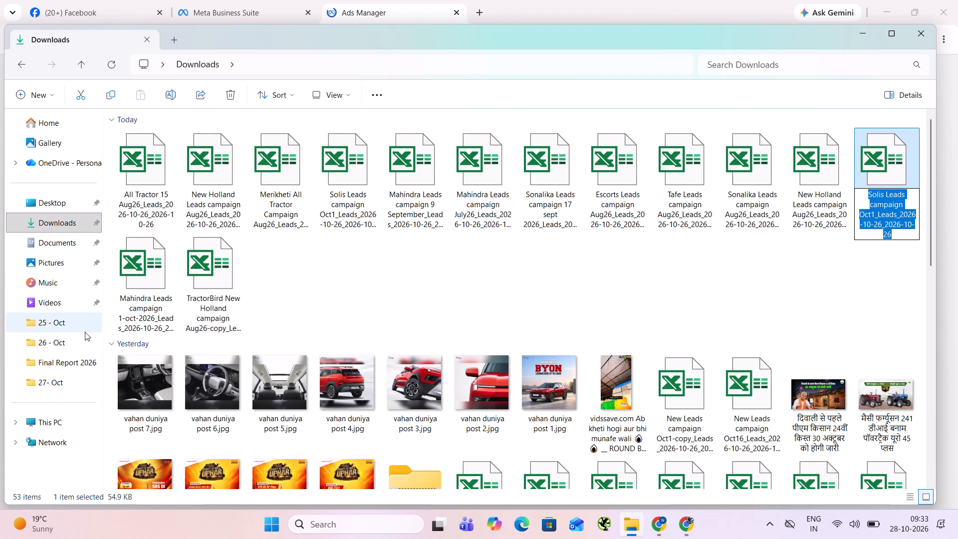
# In the 27- Oct folder, examine the Mahindra Leads campaign 1-oct-2026 and 9 September workbooks, checking the 1-oct file's lead columns.
pyautogui.click(51, 385)
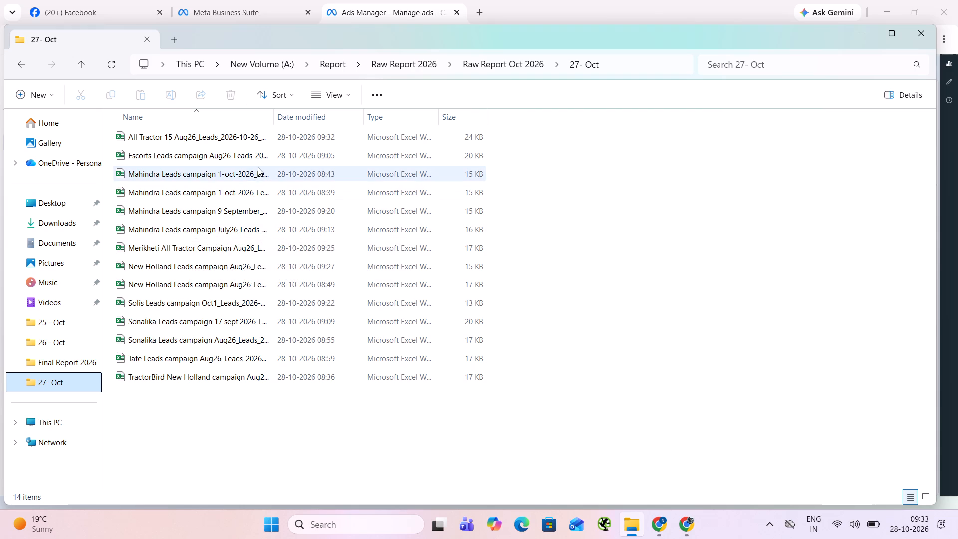
pyautogui.doubleClick(247, 185)
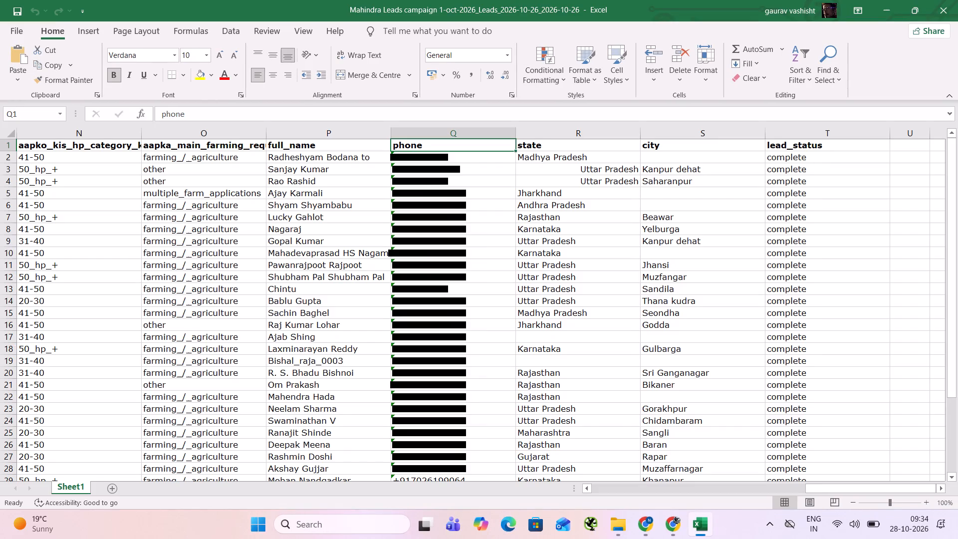
pyautogui.hotkey('ctrl', 'Left')
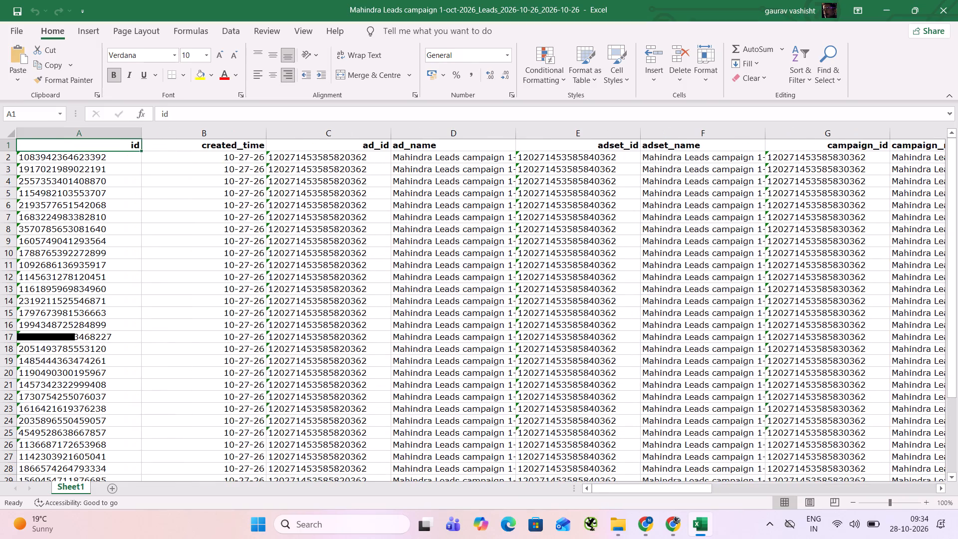
pyautogui.click(956, 0)
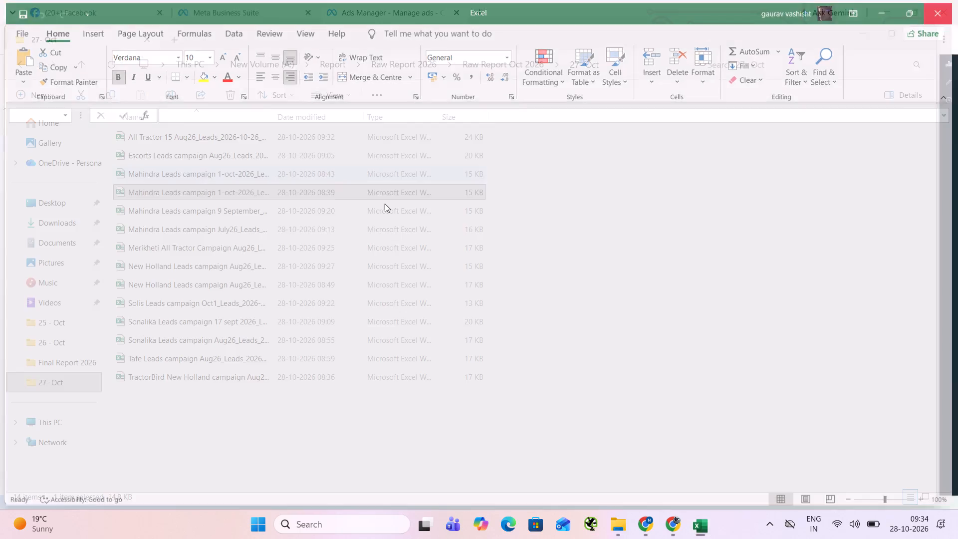
pyautogui.doubleClick(344, 206)
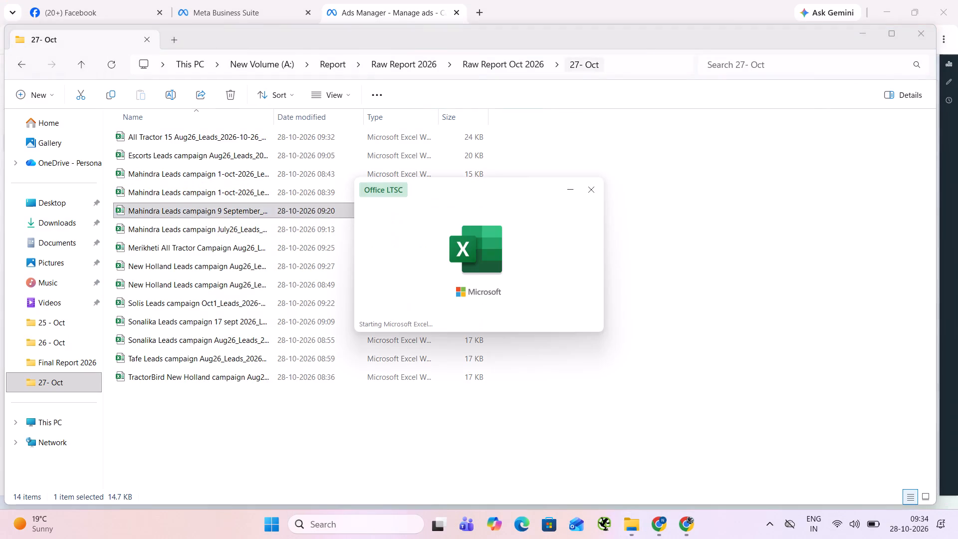
pyautogui.click(589, 190)
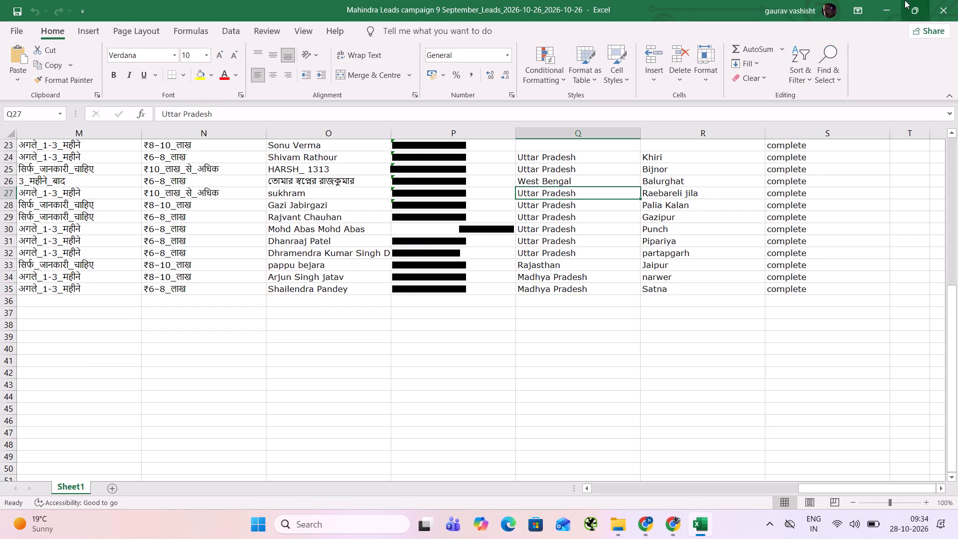
pyautogui.click(957, 0)
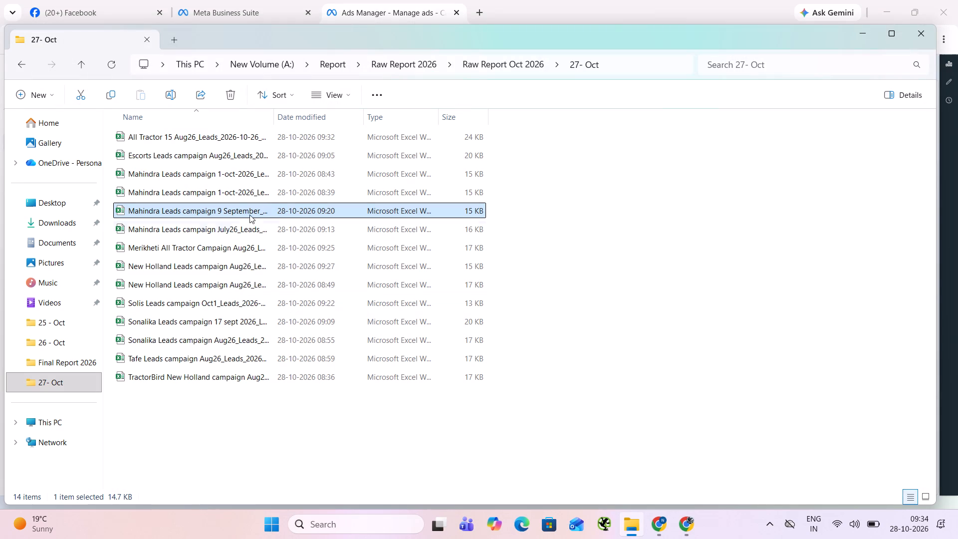
pyautogui.doubleClick(274, 194)
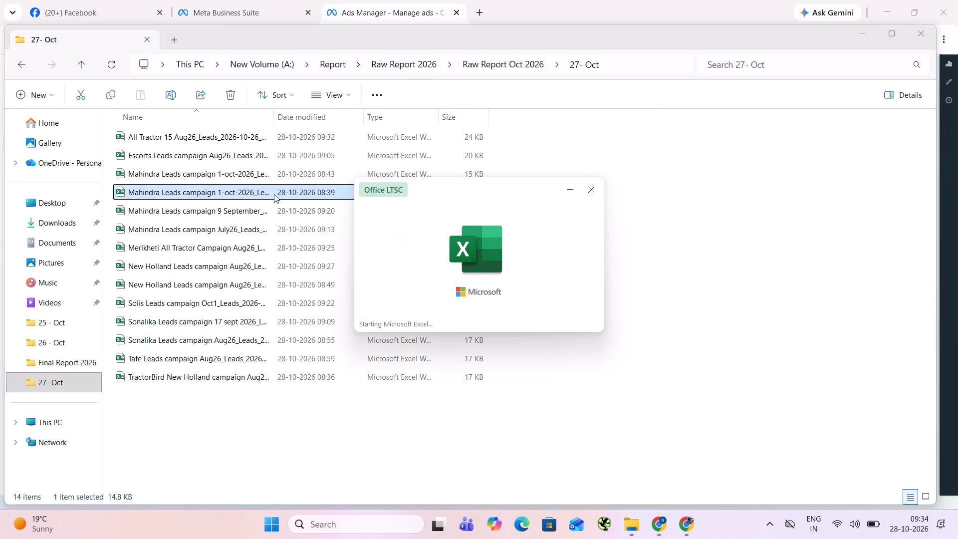
pyautogui.hotkey('ctrl', 'Left')
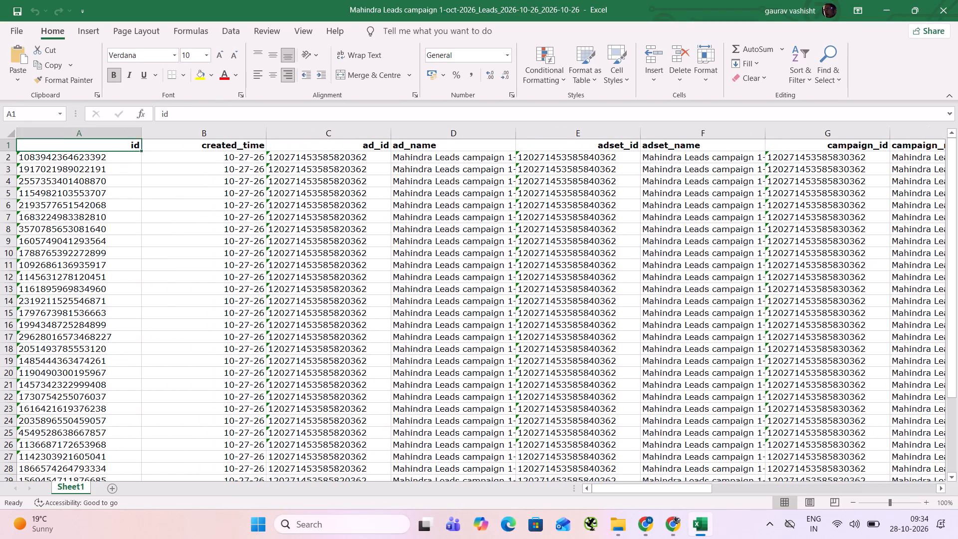
pyautogui.click(957, 0)
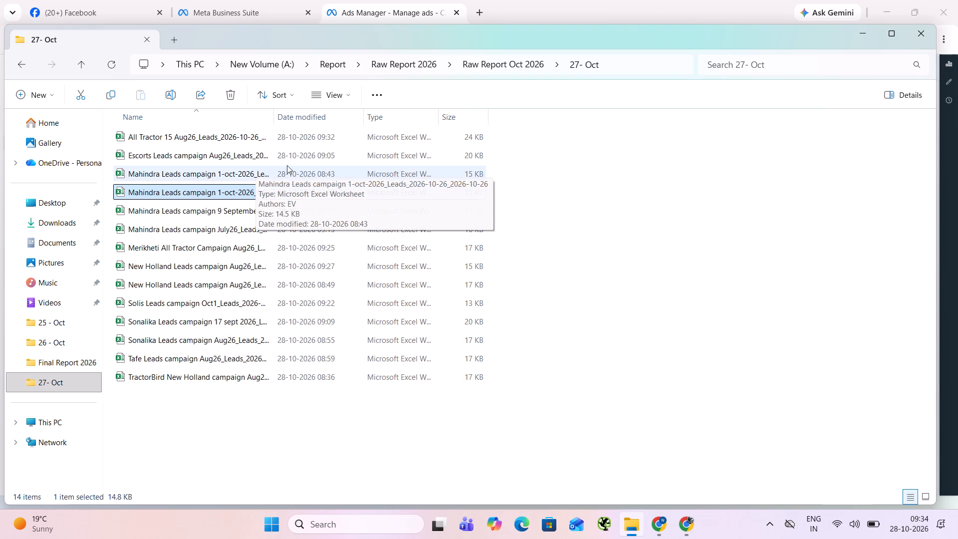
pyautogui.click(344, 174)
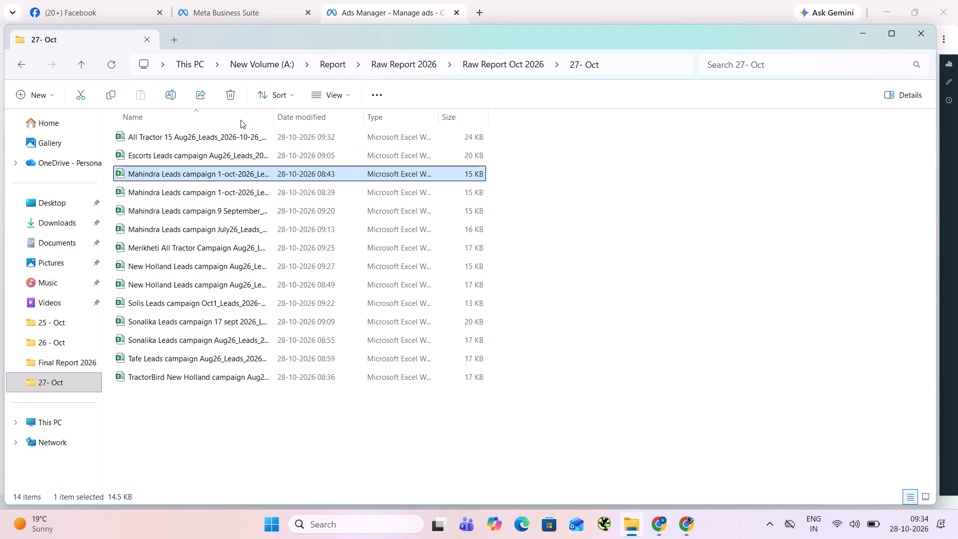
# Switch to Ads Manager in the browser and set the campaigns' date range to Yesterday.
pyautogui.click(422, 3)
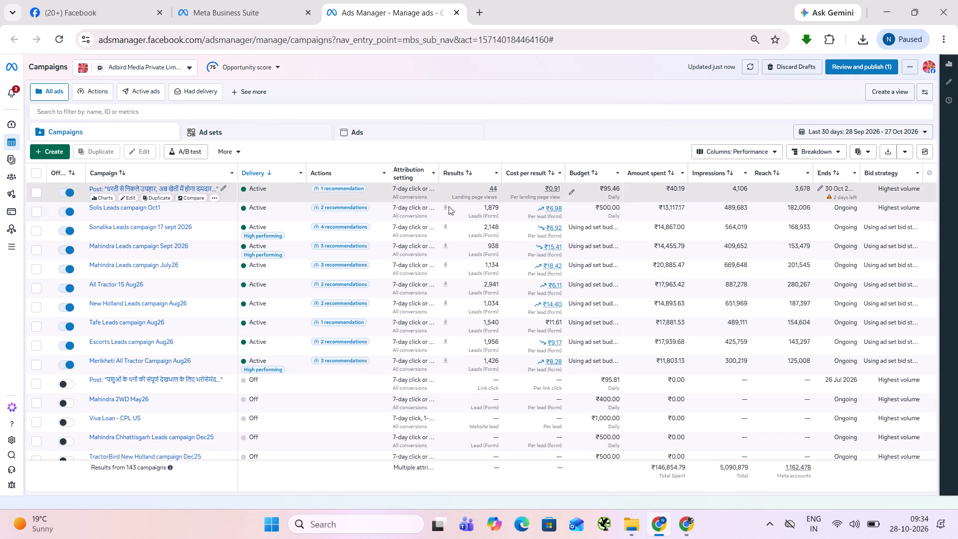
pyautogui.click(864, 125)
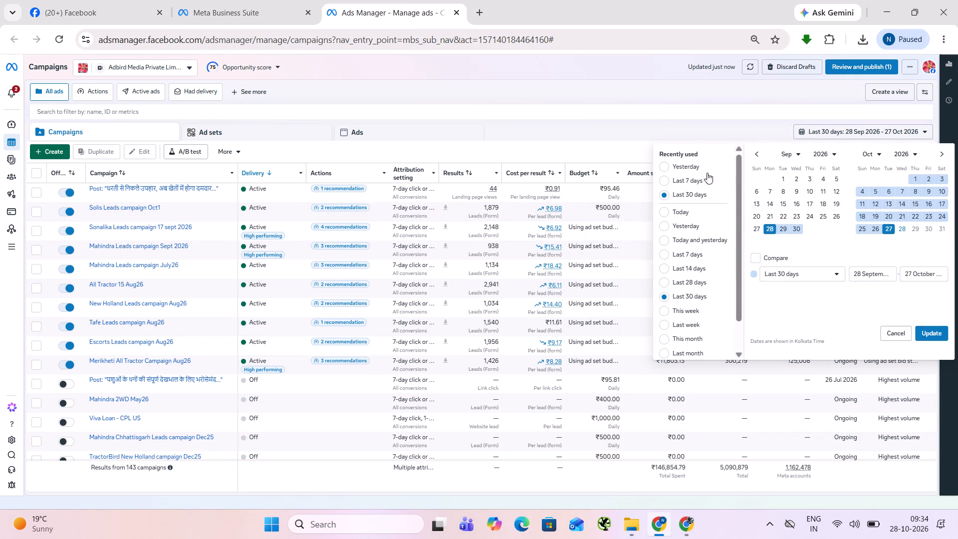
pyautogui.click(685, 168)
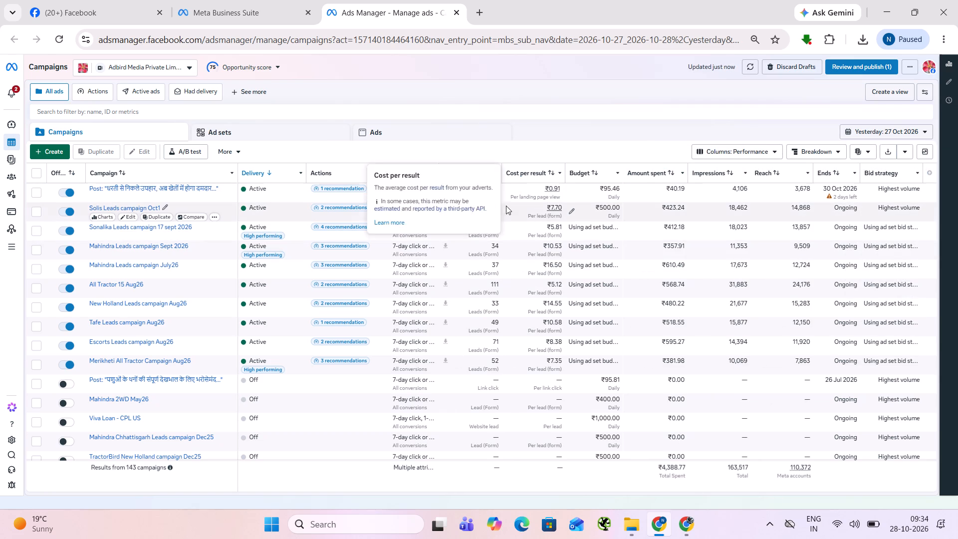
# Download the Solis Leads campaign Oct1 leads for 27 Oct 2026 as an XLS file.
pyautogui.click(444, 207)
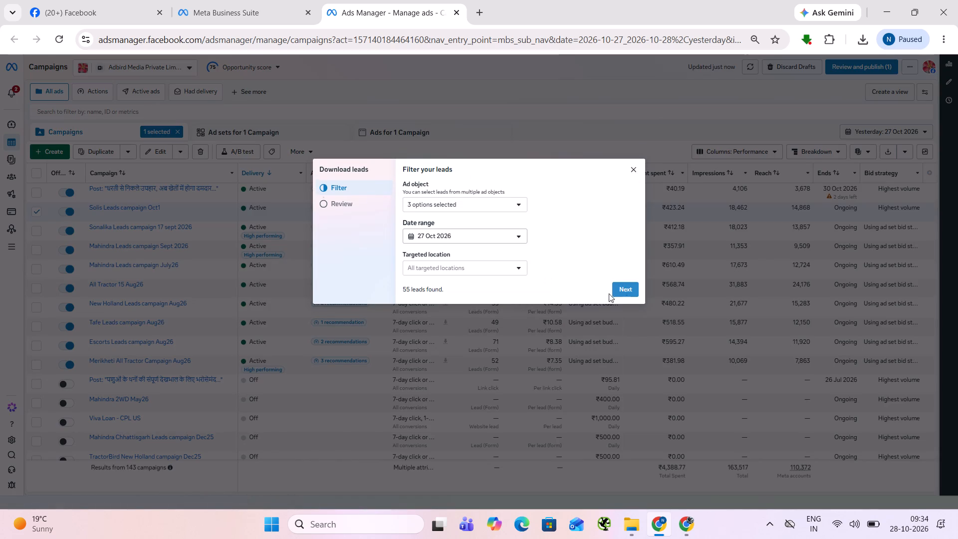
pyautogui.click(626, 282)
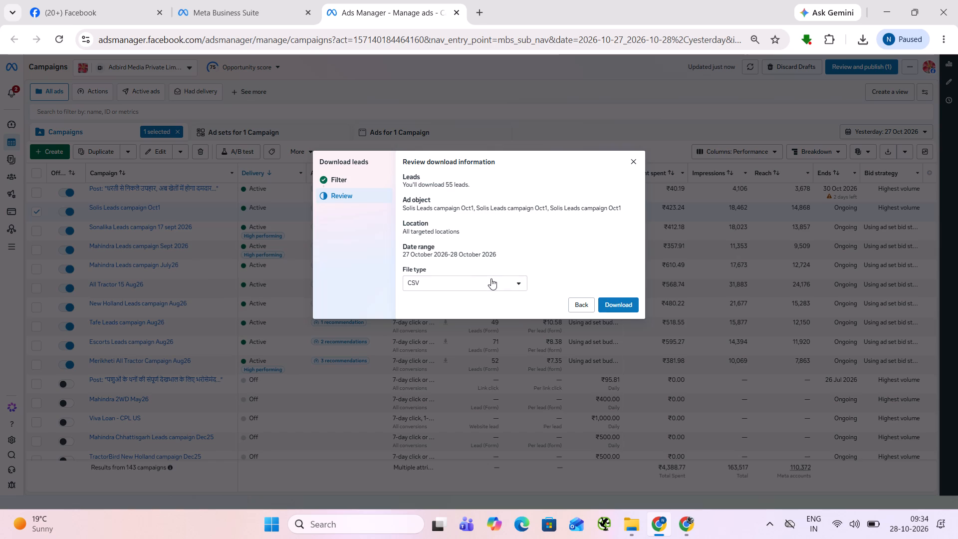
pyautogui.click(491, 282)
pyautogui.click(451, 317)
pyautogui.click(613, 302)
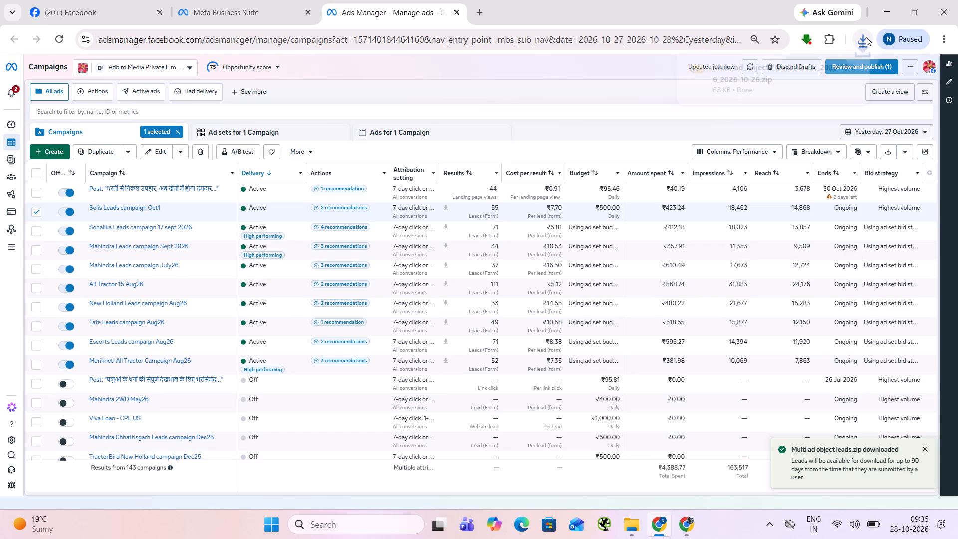
# Open the downloaded leads archive and go into its Solis Leads campaign Oct1 folder.
pyautogui.click(851, 66)
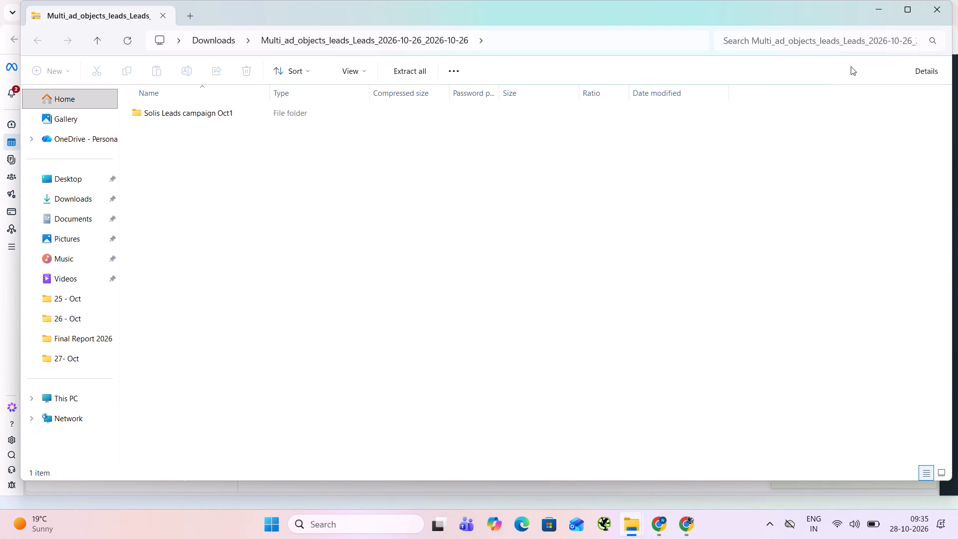
pyautogui.doubleClick(383, 113)
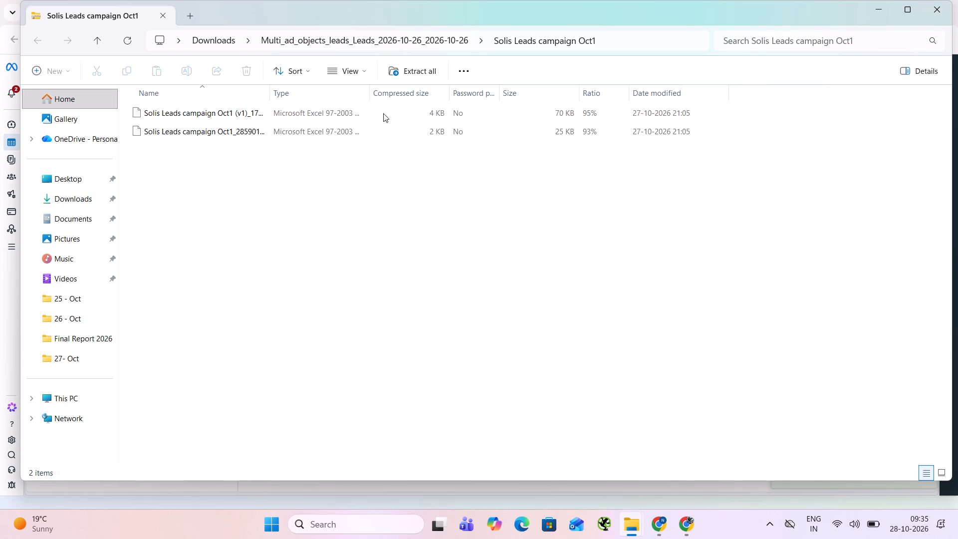
# View the Solis Leads campaign Oct1 workbook without v1 in its name, then close it.
pyautogui.click(338, 130)
pyautogui.click(338, 130)
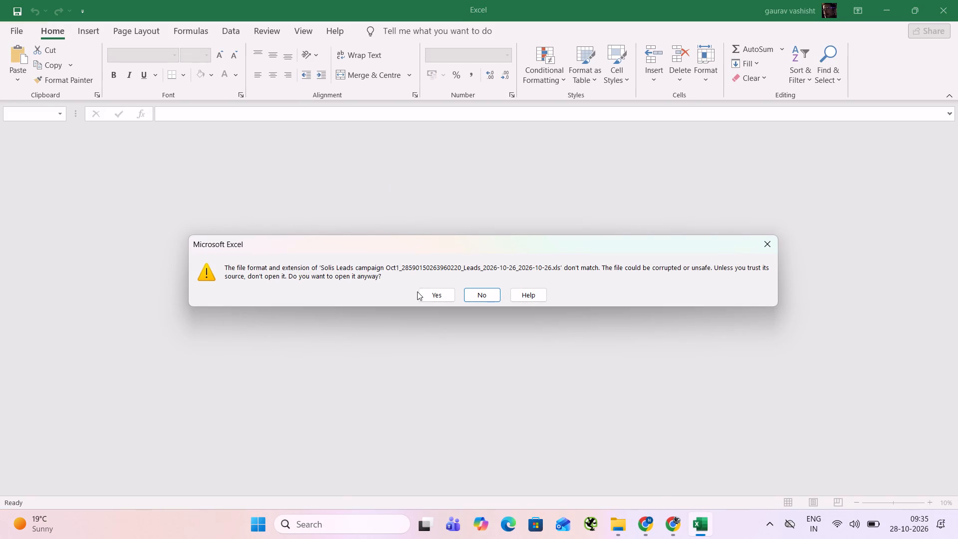
pyautogui.click(421, 292)
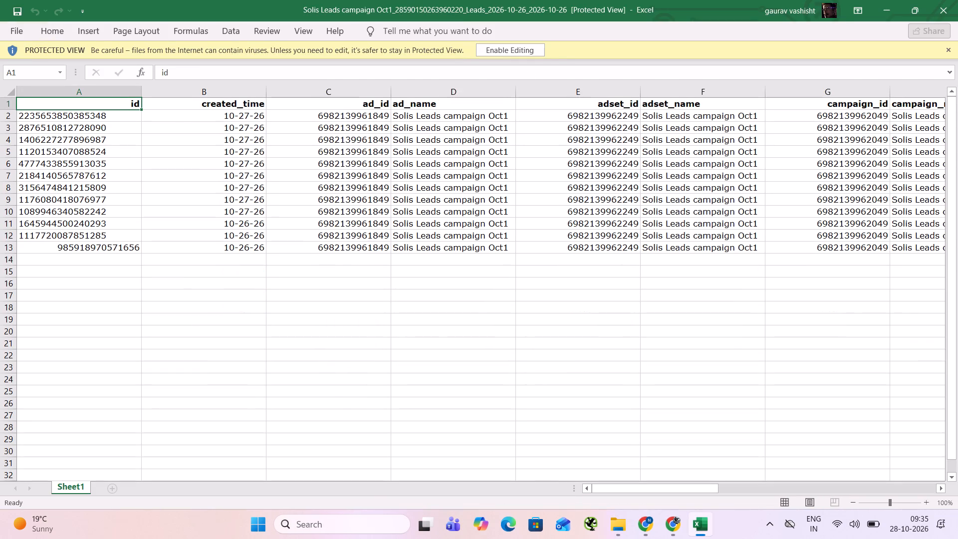
pyautogui.click(957, 5)
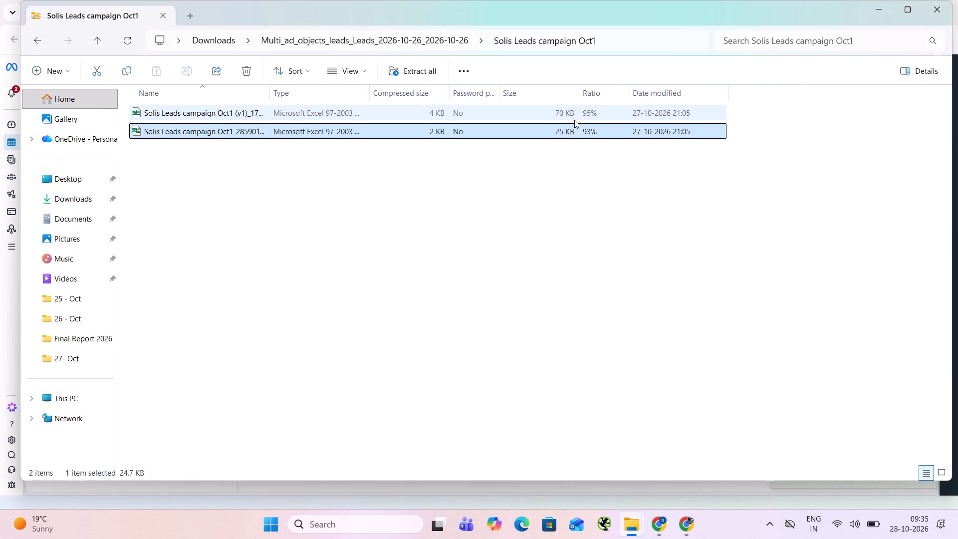
# Open the Solis Leads campaign Oct1 (v1) workbook and enable editing.
pyautogui.click(560, 115)
pyautogui.doubleClick(560, 115)
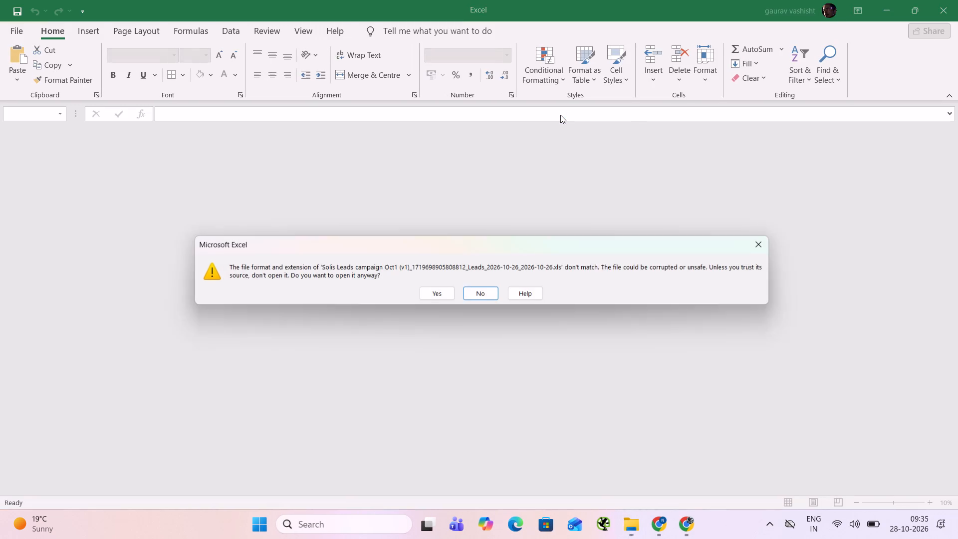
pyautogui.click(434, 301)
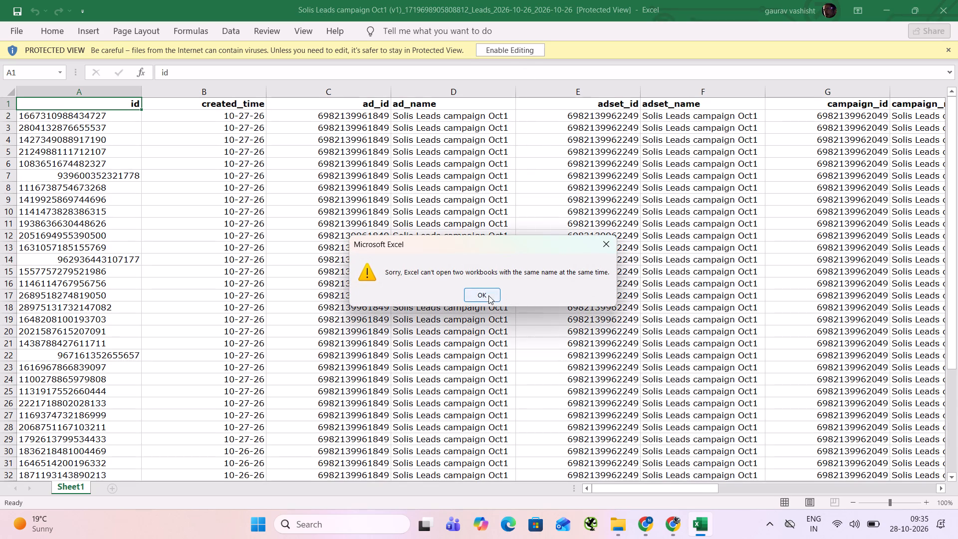
pyautogui.click(487, 291)
pyautogui.click(521, 48)
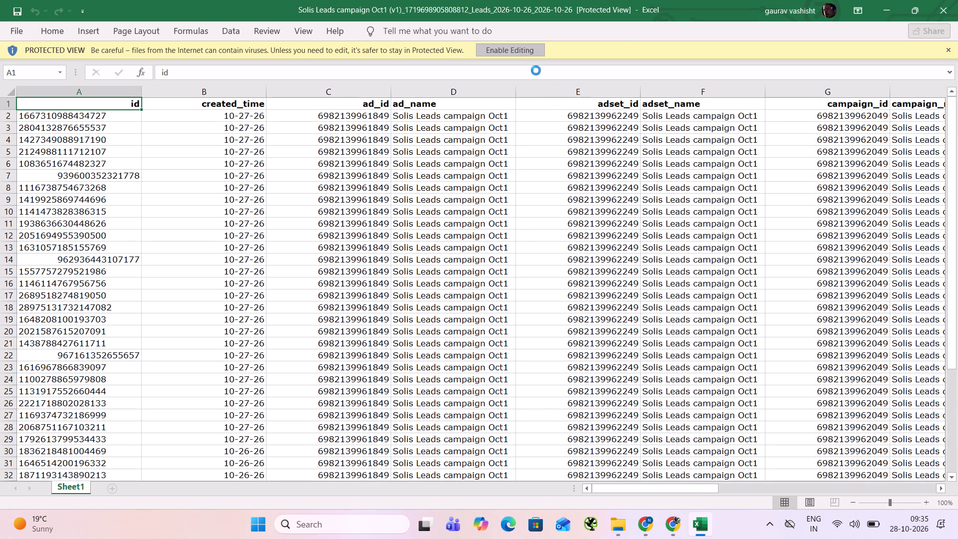
# In row 2, set the state to Gujarat and clear the city.
pyautogui.click(567, 127)
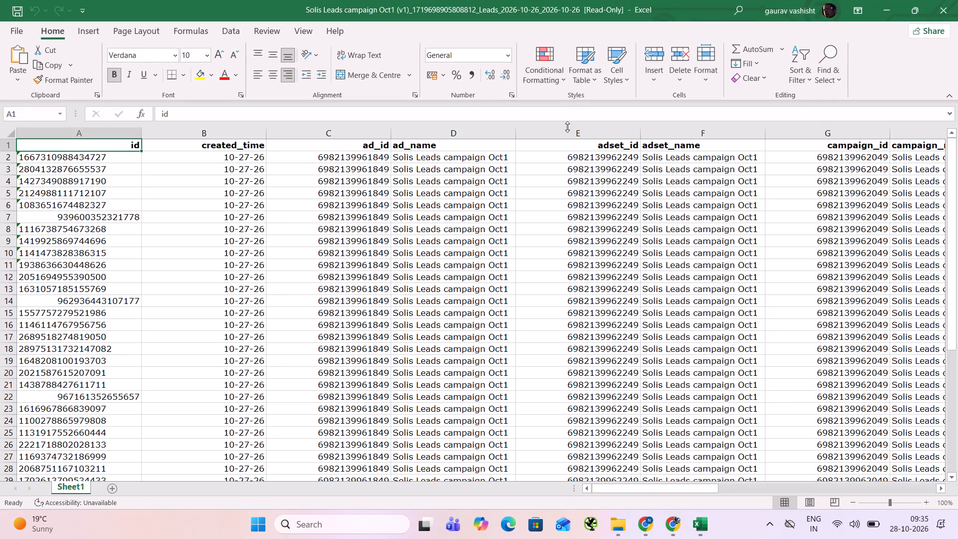
pyautogui.click(569, 131)
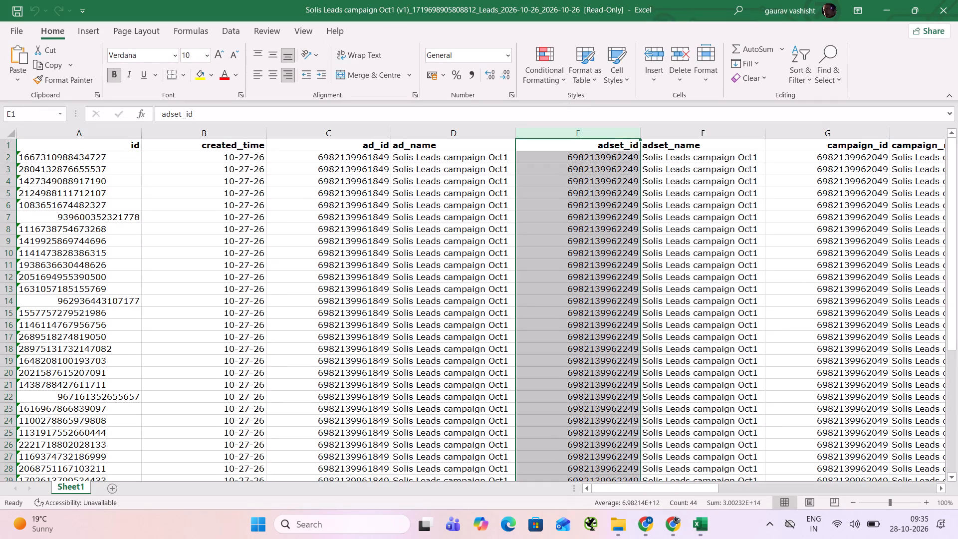
pyautogui.click(540, 201)
pyautogui.hotkey('ctrl', 'Right')
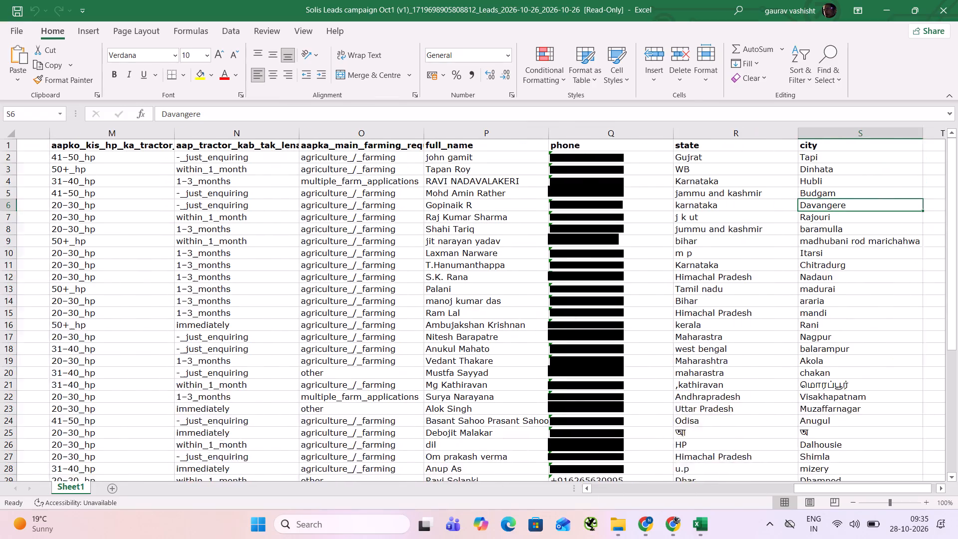
pyautogui.click(676, 155)
pyautogui.write('Gujar')
pyautogui.press('BackSpace')
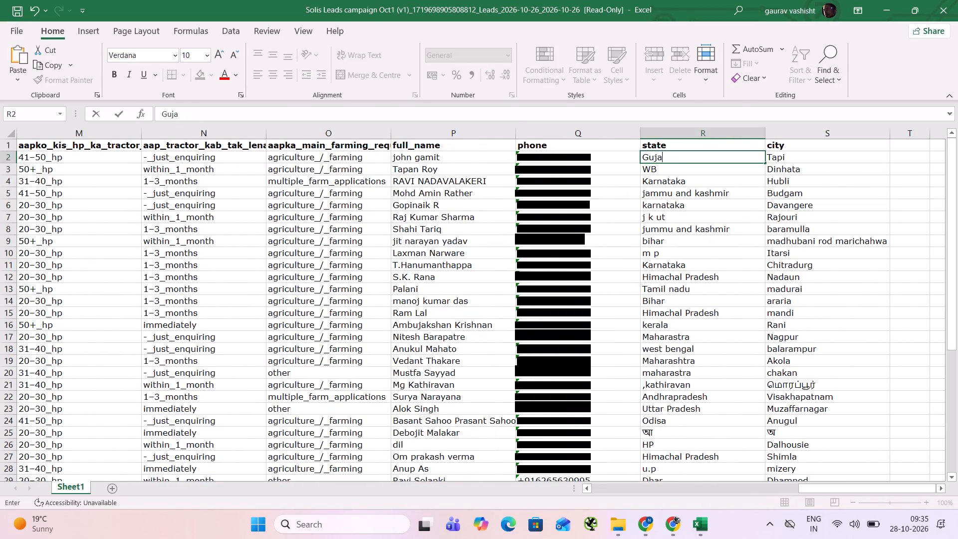
pyautogui.press('BackSpace')
pyautogui.write('arat')
pyautogui.press('Right')
pyautogui.press('BackSpace')
# Set the state in row 3 to West Bengal.
pyautogui.press('Down')
pyautogui.press('Left')
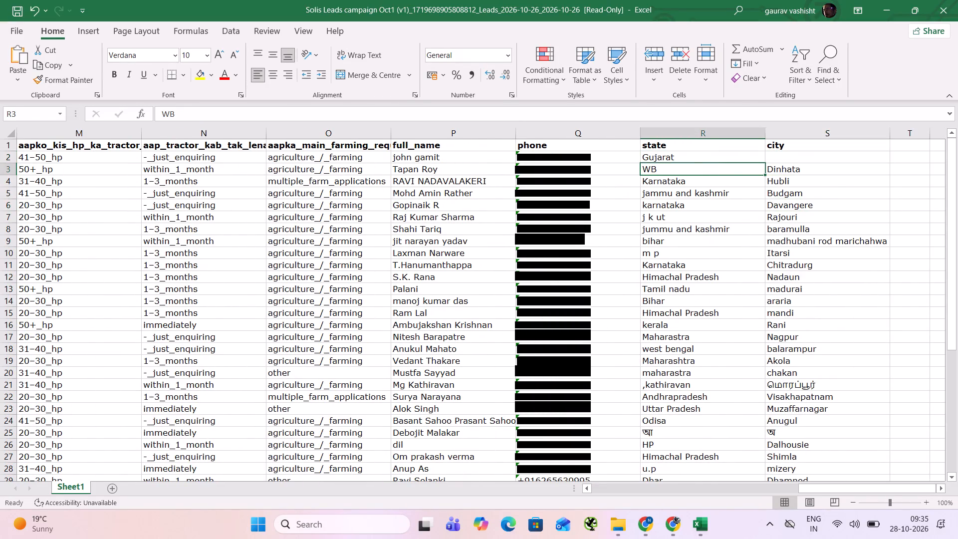
pyautogui.write('West')
pyautogui.press('space')
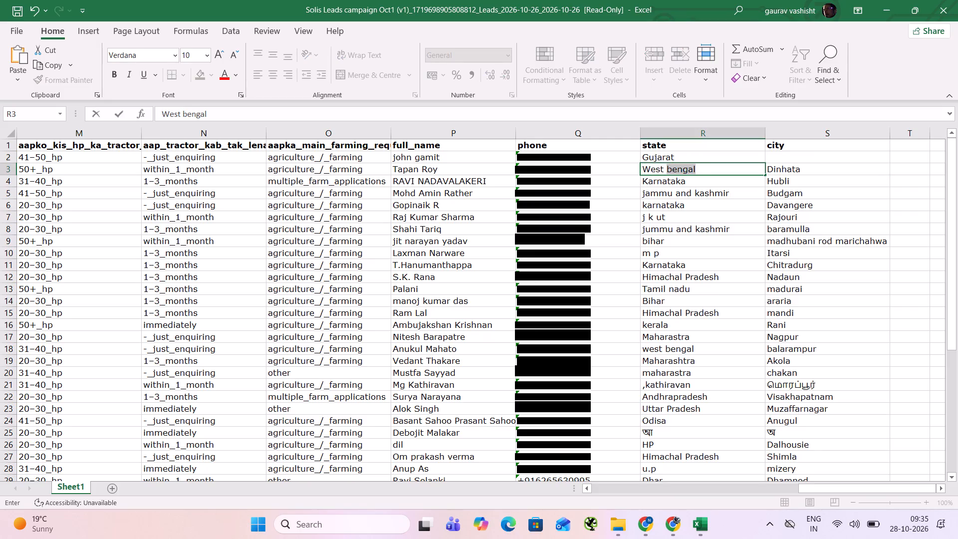
pyautogui.write('Bengal')
pyautogui.press('Right')
pyautogui.press('Right')
# Correct the state to Jammu And Kashmir in row 5 and to Karnataka in row 6.
pyautogui.press('Down')
pyautogui.press('Left')
pyautogui.press('Left')
pyautogui.press('Down')
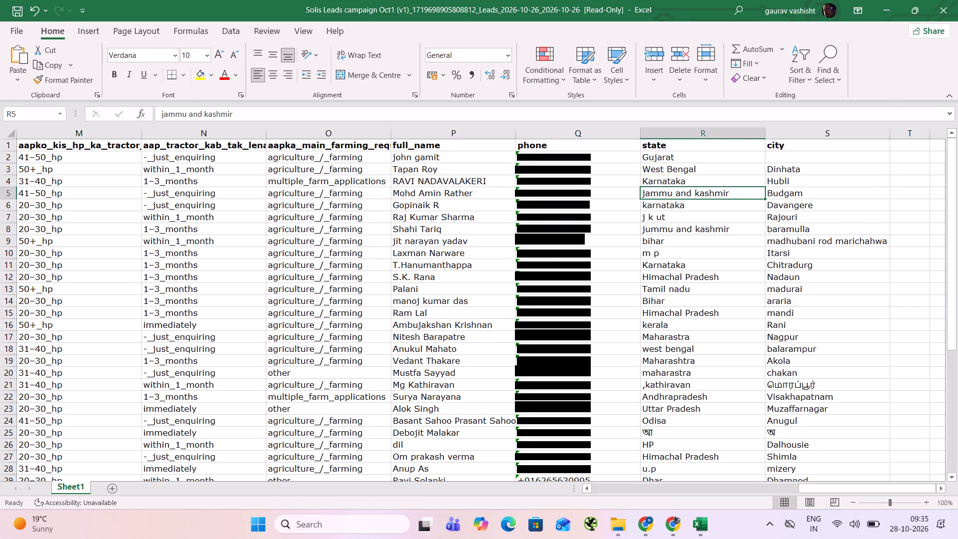
pyautogui.write('Jammu And Kashmir')
pyautogui.press('Right')
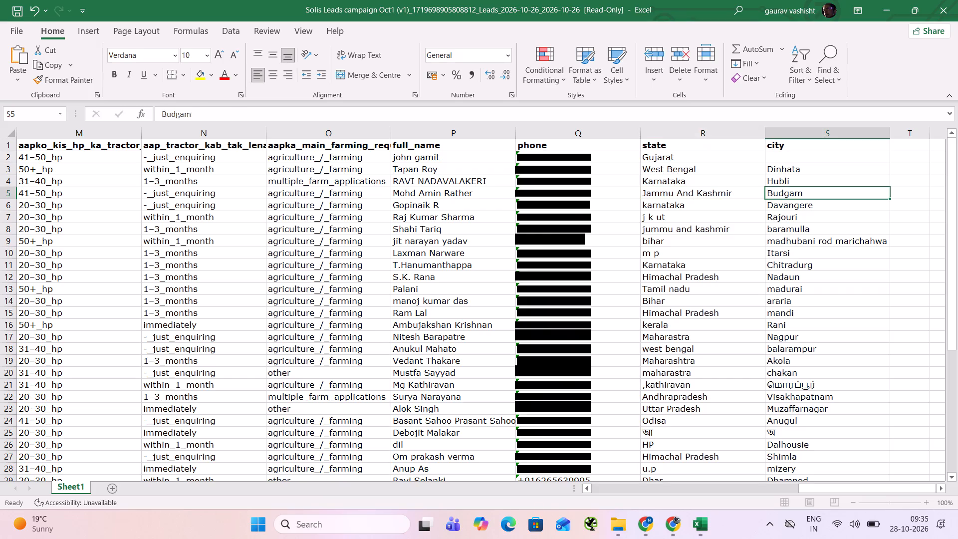
pyautogui.press('Down')
pyautogui.press('Left')
pyautogui.write('Karnataka')
pyautogui.press('Right')
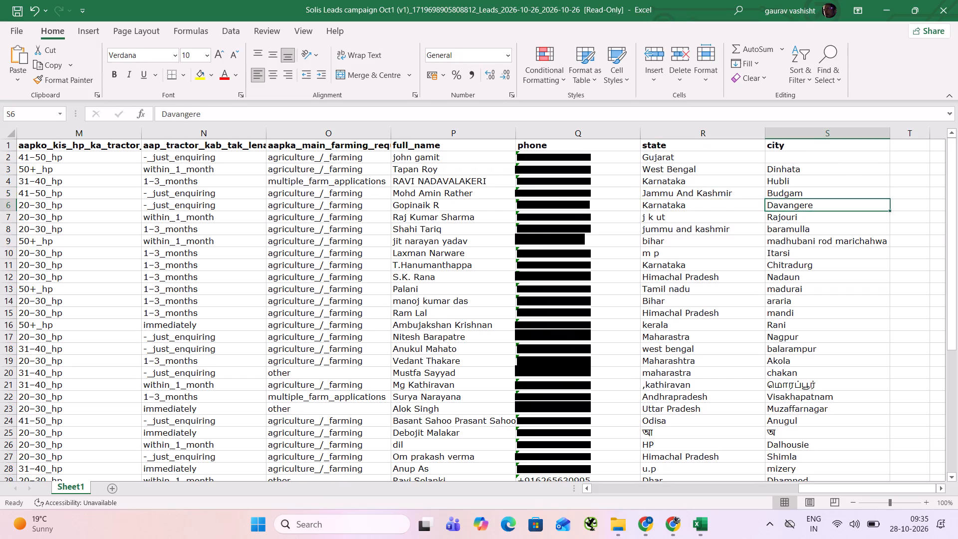
# Enter Jamnmu And Kashmir as the state in row 7 and copy it into the state cell of row 8.
pyautogui.press('Down')
pyautogui.press('Left')
pyautogui.write('Jamnmu And Kas')
pyautogui.write('hmir')
pyautogui.press('Right')
pyautogui.press('Down')
pyautogui.press('Left')
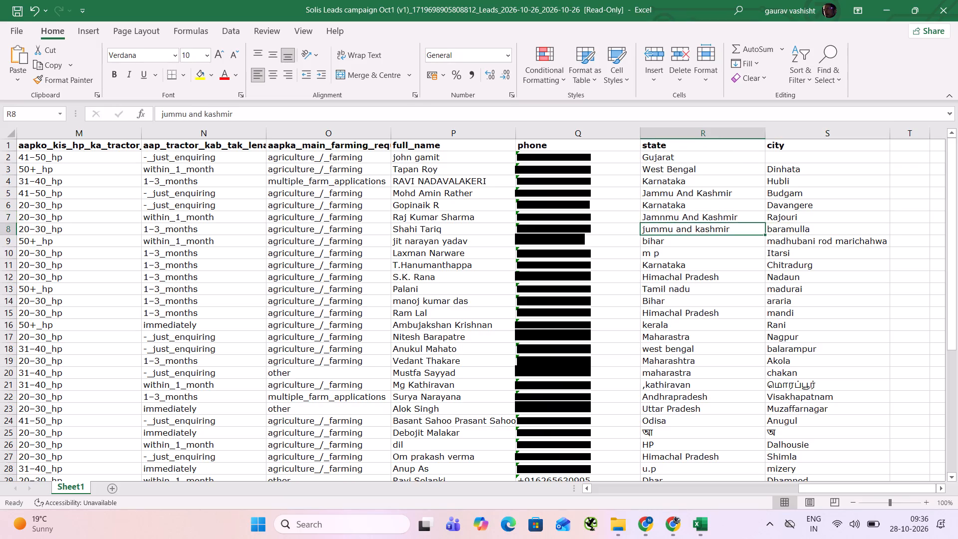
pyautogui.press('Up')
pyautogui.hotkey('ctrl', 'c')
pyautogui.press('Down')
pyautogui.hotkey('ctrl', 'v')
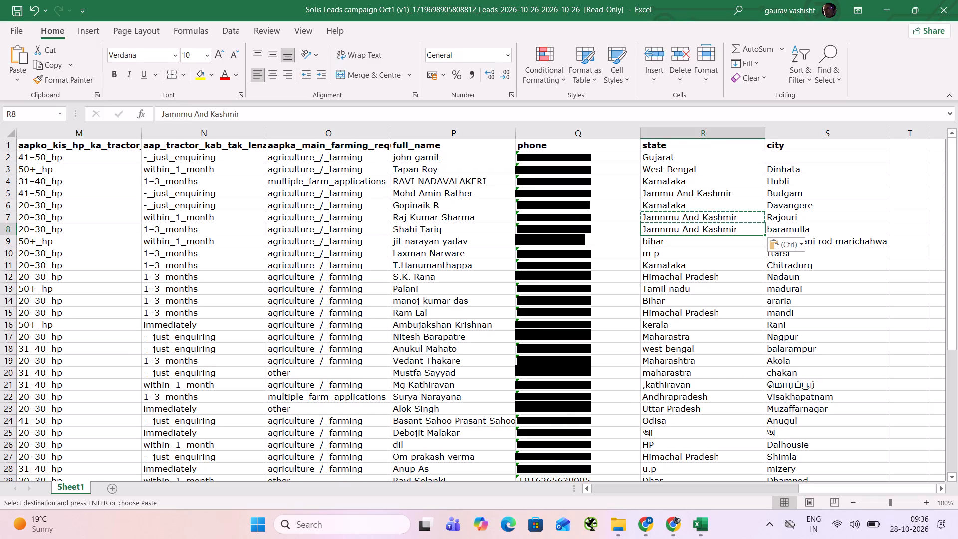
pyautogui.press('Down')
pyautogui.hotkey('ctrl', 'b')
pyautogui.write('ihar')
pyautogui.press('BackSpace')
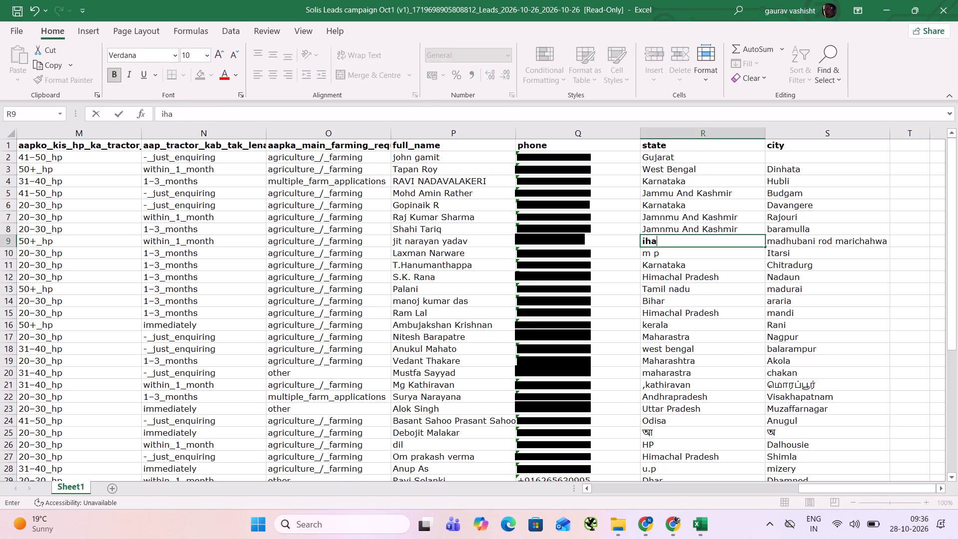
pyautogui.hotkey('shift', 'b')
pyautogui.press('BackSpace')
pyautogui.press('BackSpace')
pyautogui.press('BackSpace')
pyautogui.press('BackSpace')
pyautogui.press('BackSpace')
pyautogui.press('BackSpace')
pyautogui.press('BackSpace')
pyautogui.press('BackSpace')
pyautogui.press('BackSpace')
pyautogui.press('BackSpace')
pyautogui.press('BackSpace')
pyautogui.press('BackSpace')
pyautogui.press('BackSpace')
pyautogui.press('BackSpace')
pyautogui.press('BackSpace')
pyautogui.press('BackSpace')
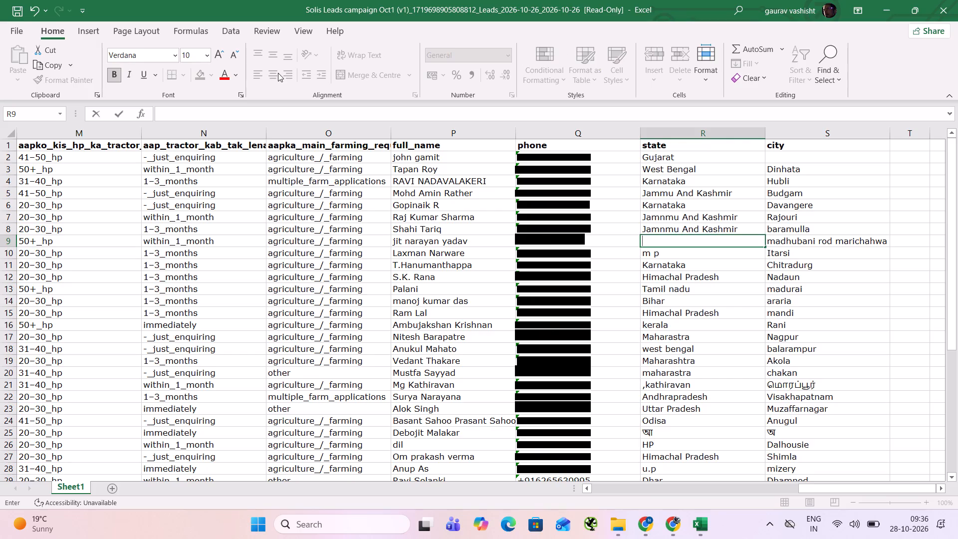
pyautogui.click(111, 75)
# Set the state in row 9 to Bihar and clear that row's city.
pyautogui.hotkey('shift', 'b')
pyautogui.write('ihar')
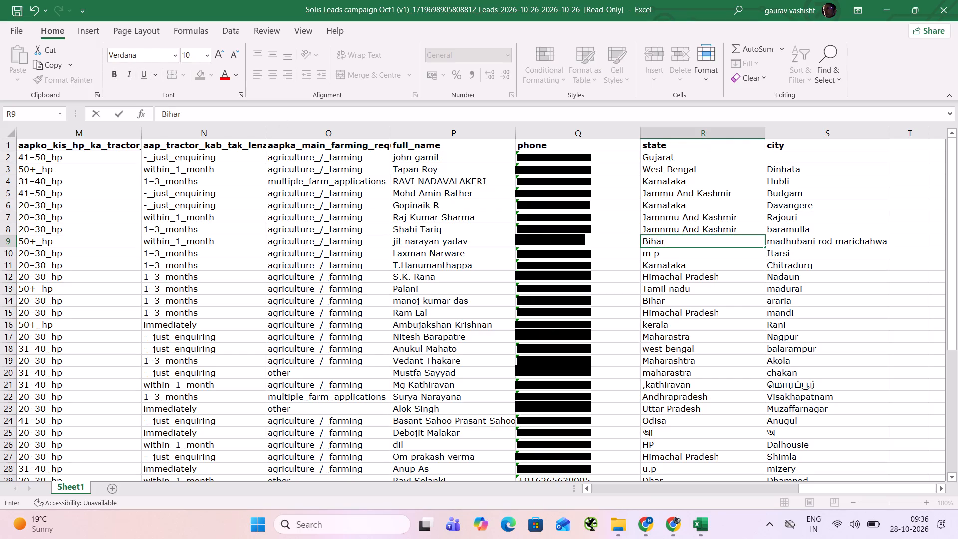
pyautogui.press('Right')
pyautogui.press('BackSpace')
# Set the state in row 10 to Madhya Pradesh.
pyautogui.press('Down')
pyautogui.press('Left')
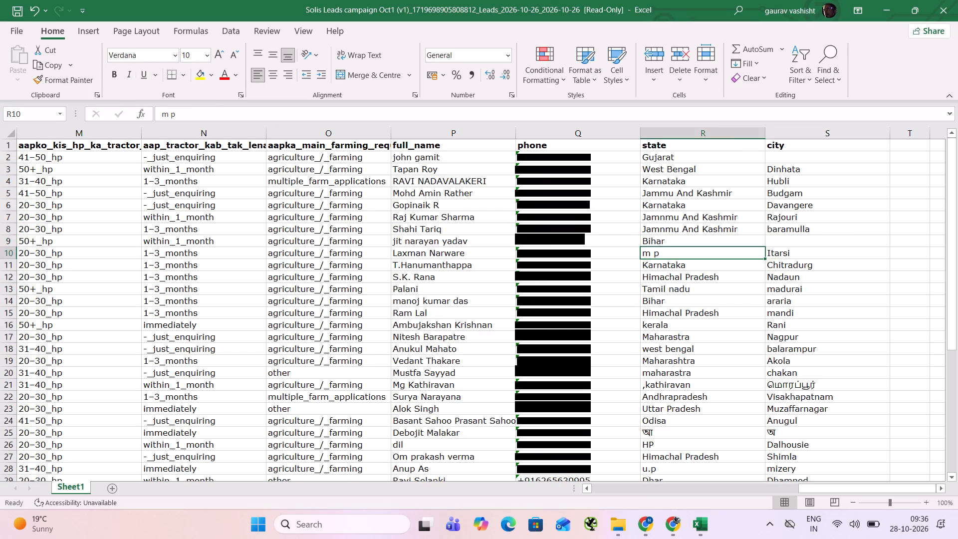
pyautogui.write('Madhya')
pyautogui.press('space')
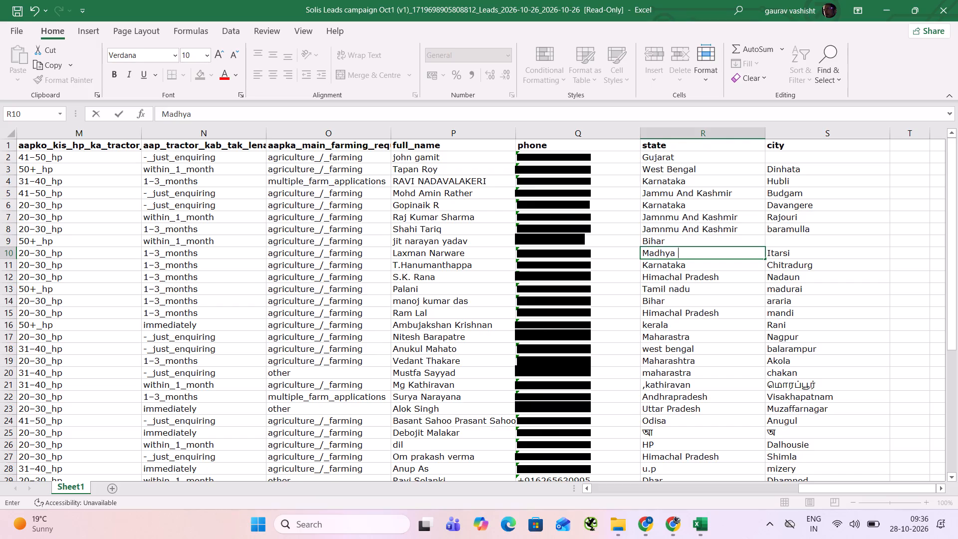
pyautogui.write('Pradesh')
pyautogui.press('Right')
pyautogui.press('Right')
pyautogui.press('Right')
pyautogui.press('Right')
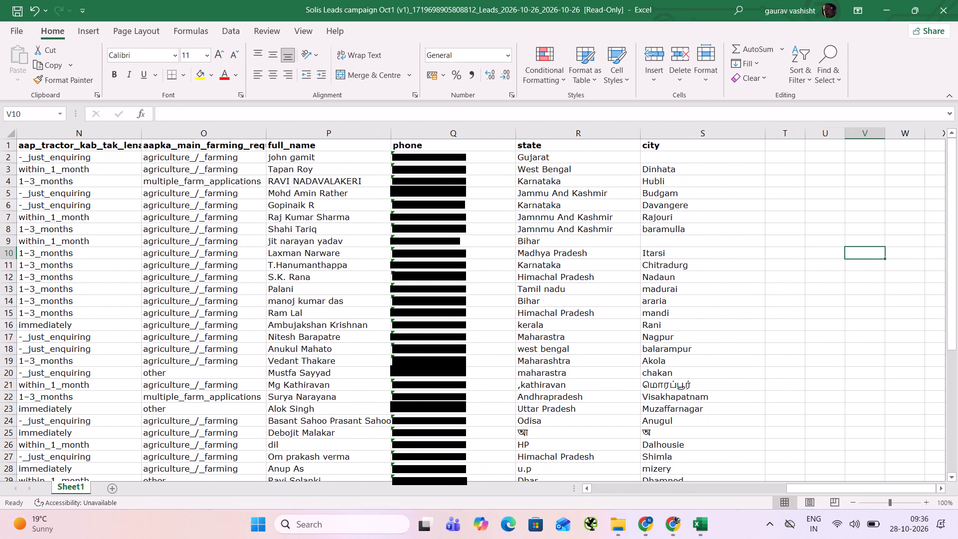
pyautogui.press('Left')
pyautogui.press('Left')
pyautogui.press('Left')
pyautogui.press('Left')
# Clear the city cells in rows 13, 14 and 15.
pyautogui.press('Down')
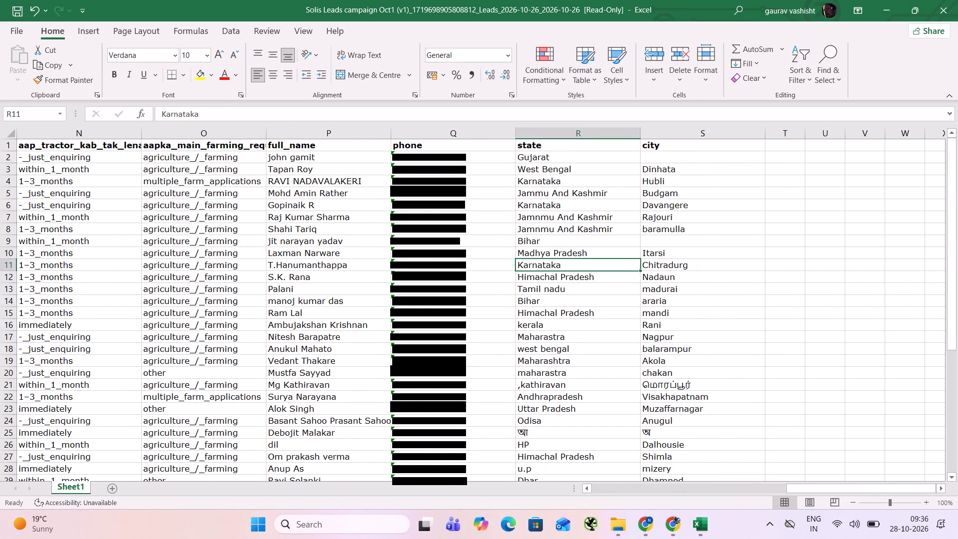
pyautogui.press('Down')
pyautogui.press('Down')
pyautogui.press('Down')
pyautogui.press('Right')
pyautogui.press('BackSpace')
pyautogui.press('Up')
pyautogui.press('BackSpace')
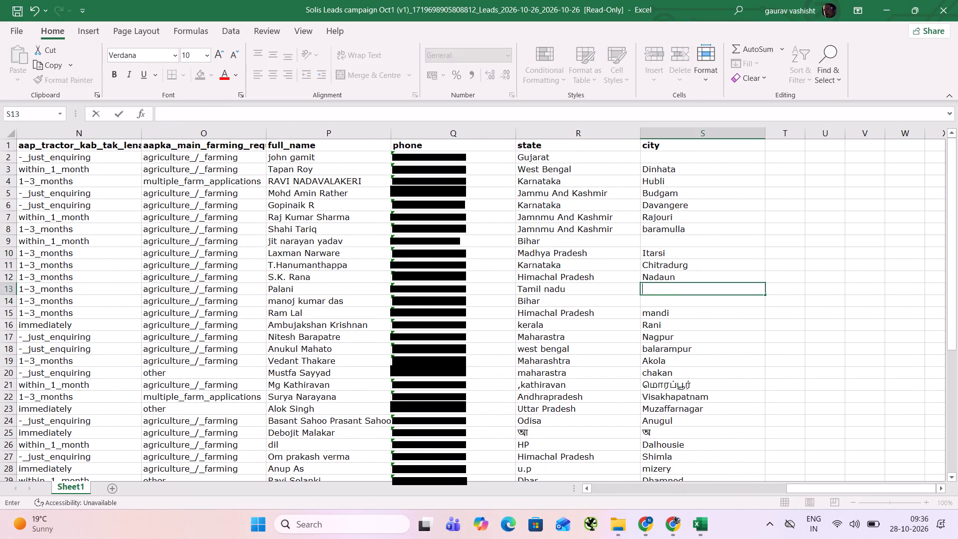
pyautogui.press('Down')
pyautogui.press('Down')
pyautogui.press('BackSpace')
# Set the state to Kerla in row 16 and to Maharashtra in row 17.
pyautogui.press('Left')
pyautogui.press('Down')
pyautogui.write('Kerla')
pyautogui.press('Down')
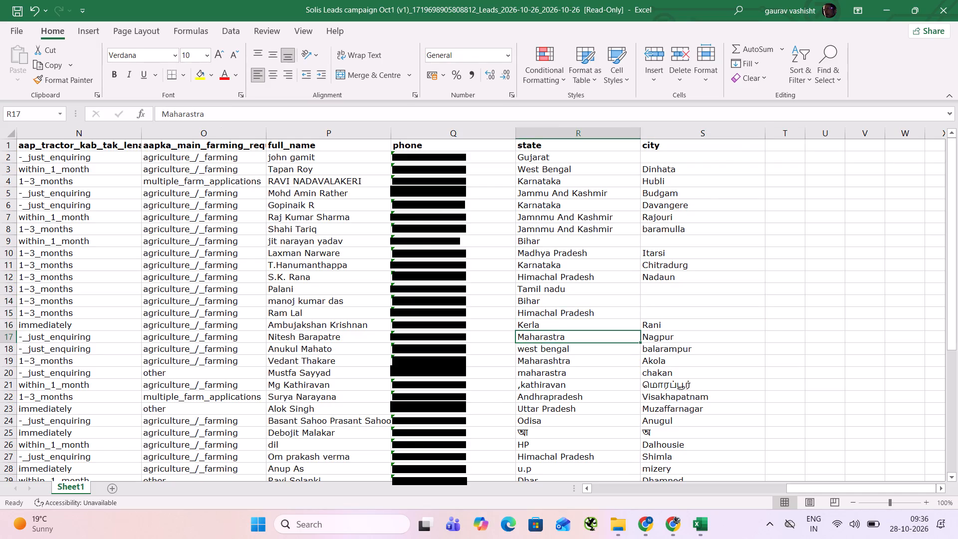
pyautogui.write('Maharashtra')
pyautogui.press('Right')
# Clear the city in row 18 and set that row's state to West Bengal.
pyautogui.press('Down')
pyautogui.press('BackSpace')
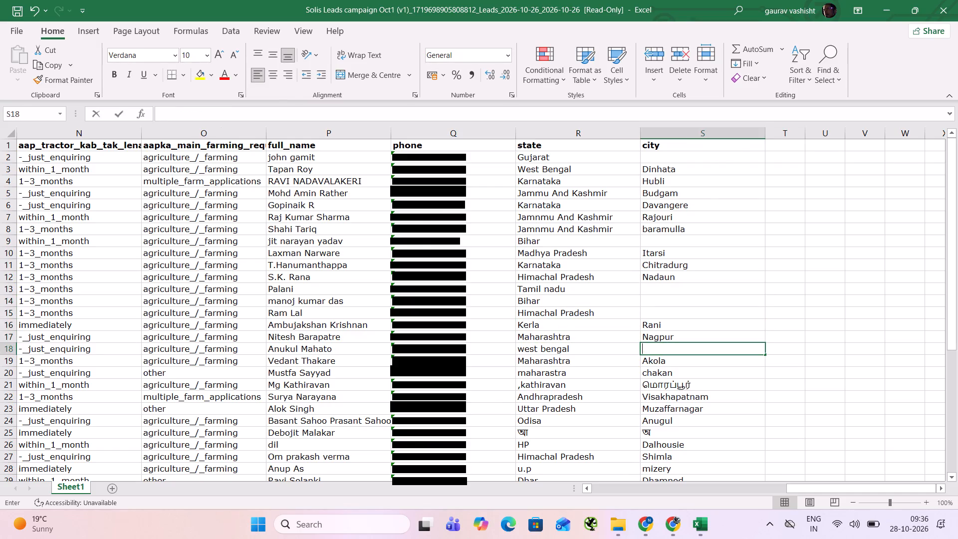
pyautogui.press('Left')
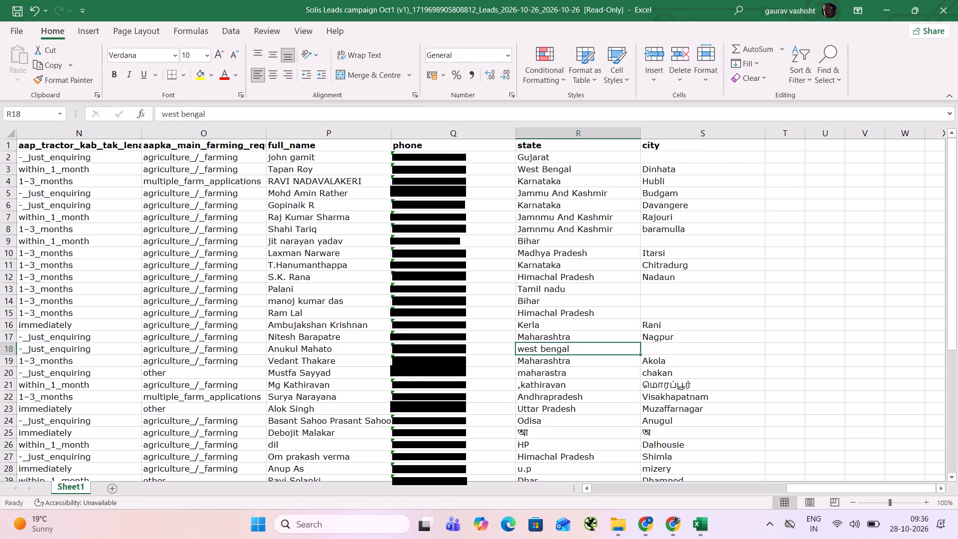
pyautogui.write('West')
pyautogui.press('space')
pyautogui.press('Return')
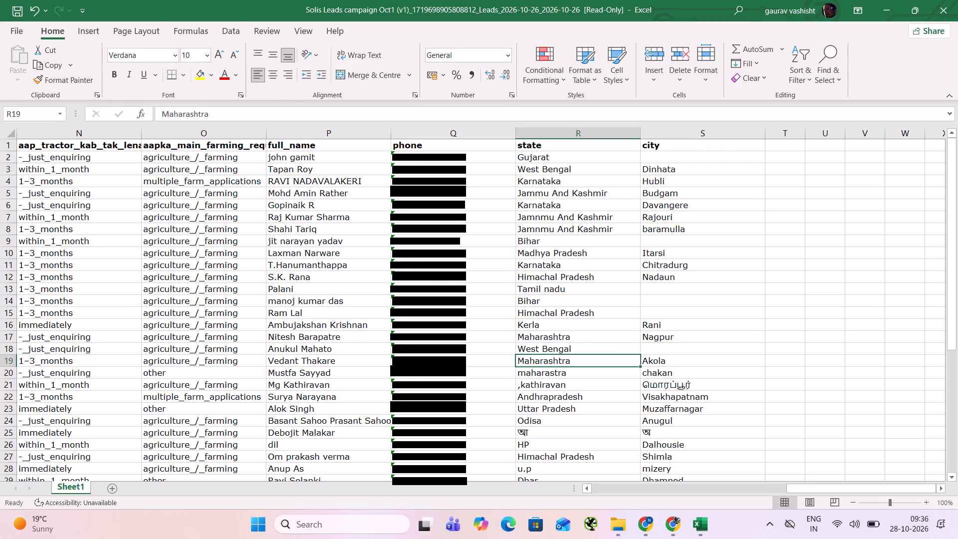
# Copy the Maharashtra state from row 19 into row 20 and clear the city in row 20.
pyautogui.hotkey('ctrl', 'c')
pyautogui.press('Down')
pyautogui.hotkey('ctrl', 'c')
pyautogui.hotkey('ctrl', 'v')
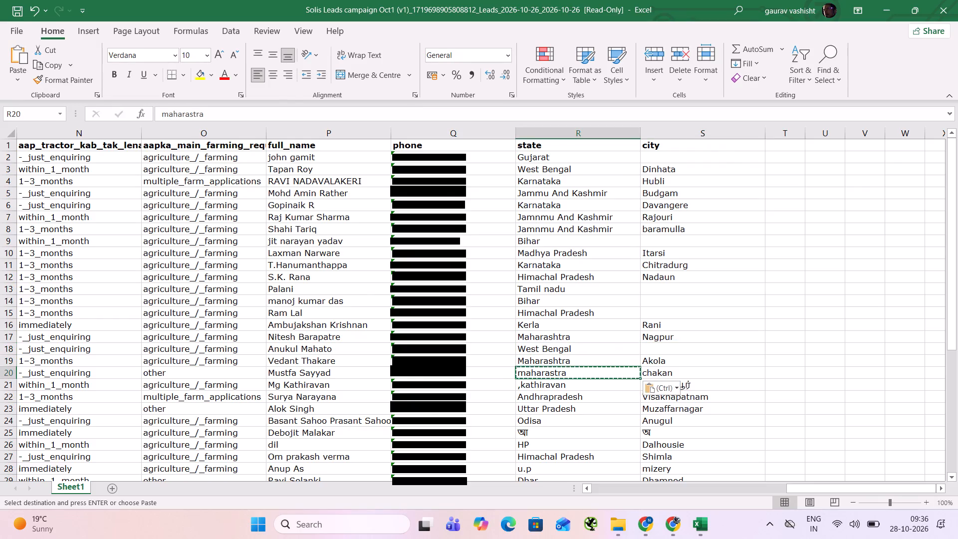
pyautogui.press('Up')
pyautogui.hotkey('ctrl', 'c')
pyautogui.press('Down')
pyautogui.hotkey('ctrl', 'v')
pyautogui.press('Right')
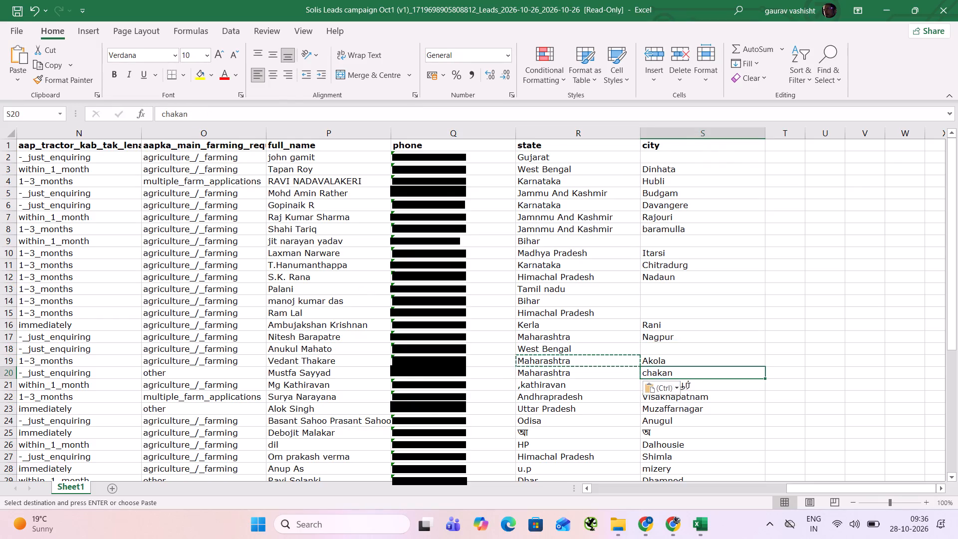
pyautogui.press('BackSpace')
# Clear both the city and the state in row 21.
pyautogui.press('Down')
pyautogui.press('BackSpace')
pyautogui.press('Left')
pyautogui.press('BackSpace')
# Look through the remaining state and city entries down to the end of the list, and return to row 24.
pyautogui.press('Down')
pyautogui.press('Down')
pyautogui.press('Down')
pyautogui.press('Down')
pyautogui.press('Down')
pyautogui.press('Down')
pyautogui.press('Down')
pyautogui.press('Down')
pyautogui.press('Down')
pyautogui.press('Down')
pyautogui.press('Down')
pyautogui.press('Down')
pyautogui.press('Down')
pyautogui.press('Down')
pyautogui.press('Down')
pyautogui.press('Down')
pyautogui.press('Down')
pyautogui.press('Down')
pyautogui.press('Down')
pyautogui.press('Down')
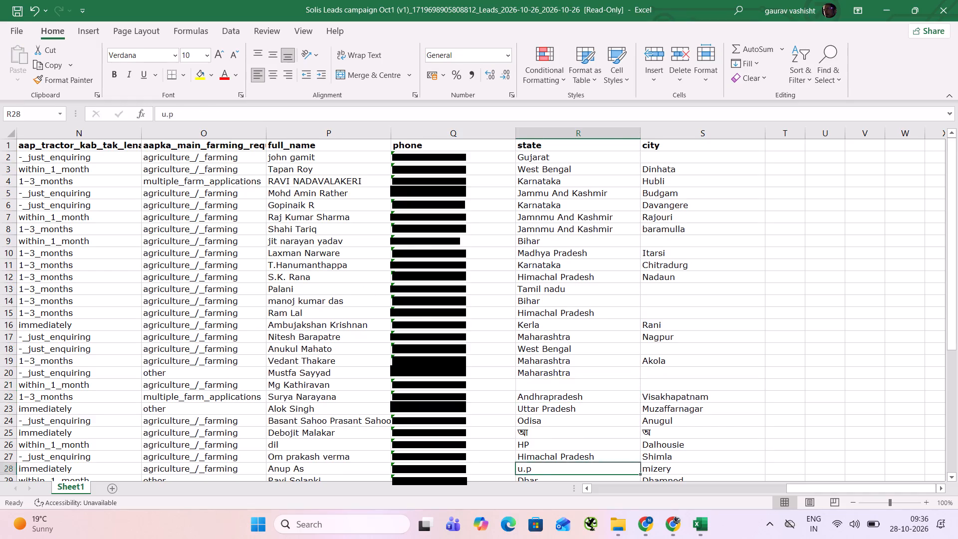
pyautogui.press('Down')
pyautogui.press('Up')
pyautogui.press('Up')
pyautogui.press('Up')
pyautogui.press('Up')
pyautogui.press('Up')
pyautogui.press('Up')
pyautogui.press('Up')
pyautogui.press('Up')
pyautogui.press('Up')
pyautogui.press('Up')
pyautogui.press('Up')
pyautogui.press('Up')
pyautogui.press('Up')
pyautogui.press('Up')
pyautogui.press('Up')
pyautogui.press('Up')
pyautogui.press('Up')
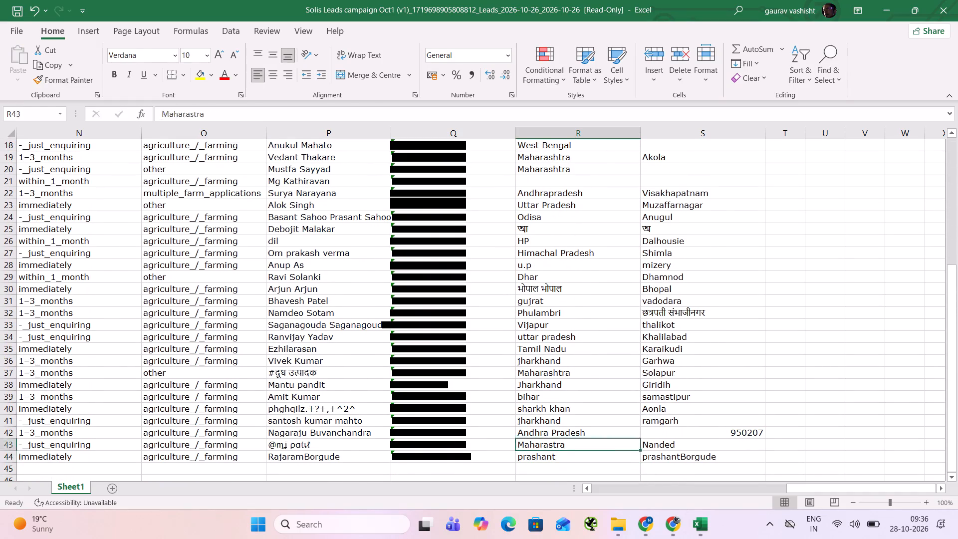
pyautogui.press('Up')
pyautogui.press('Up')
pyautogui.press('Up')
pyautogui.press('Up')
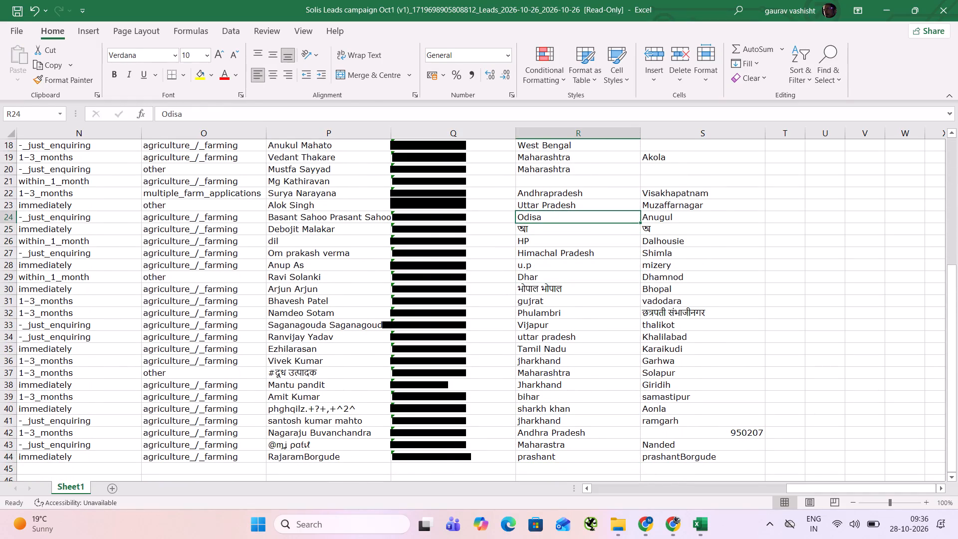
# Set the state in row 24 to Odisha.
pyautogui.press('Right')
pyautogui.press('Left')
pyautogui.write('Odisha')
# Clear the city in row 25 and replace that row's state with West Bengal.
pyautogui.press('Down')
pyautogui.press('BackSpace')
pyautogui.press('Right')
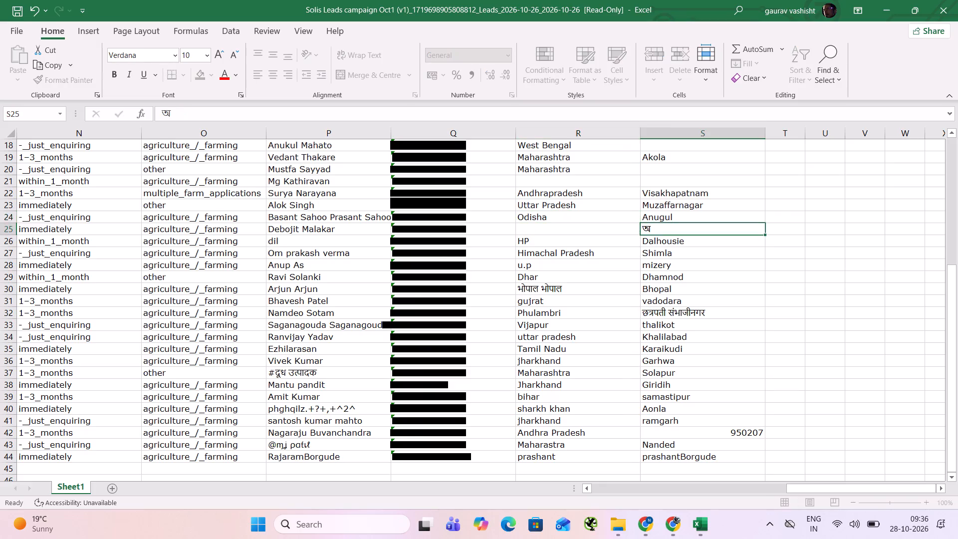
pyautogui.press('BackSpace')
pyautogui.press('Left')
pyautogui.write('West Bengal')
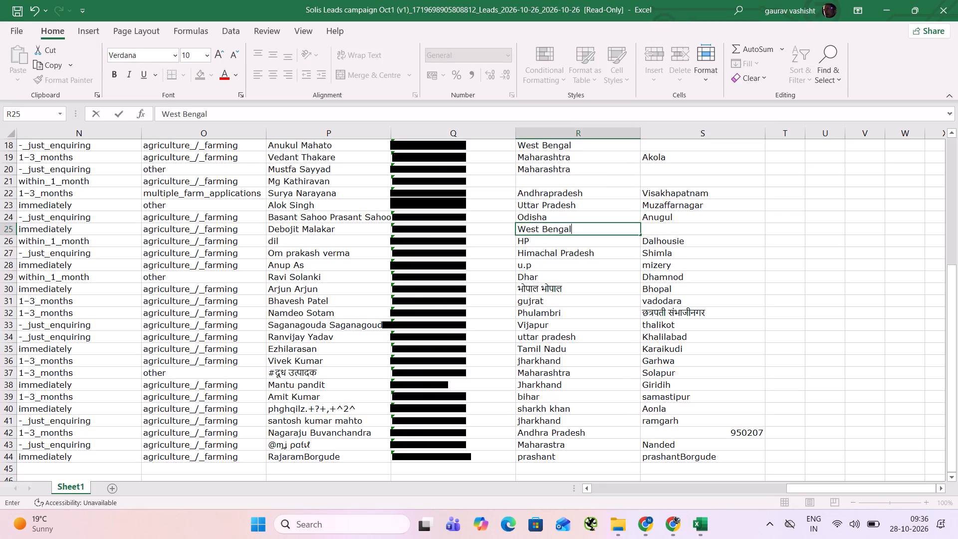
# Set the state in row 26 to "Himichal Pradesh".
pyautogui.press('Down')
pyautogui.write('Himi')
pyautogui.write('chal Pradesh')
pyautogui.press('Right')
pyautogui.press('Right')
pyautogui.press('Left')
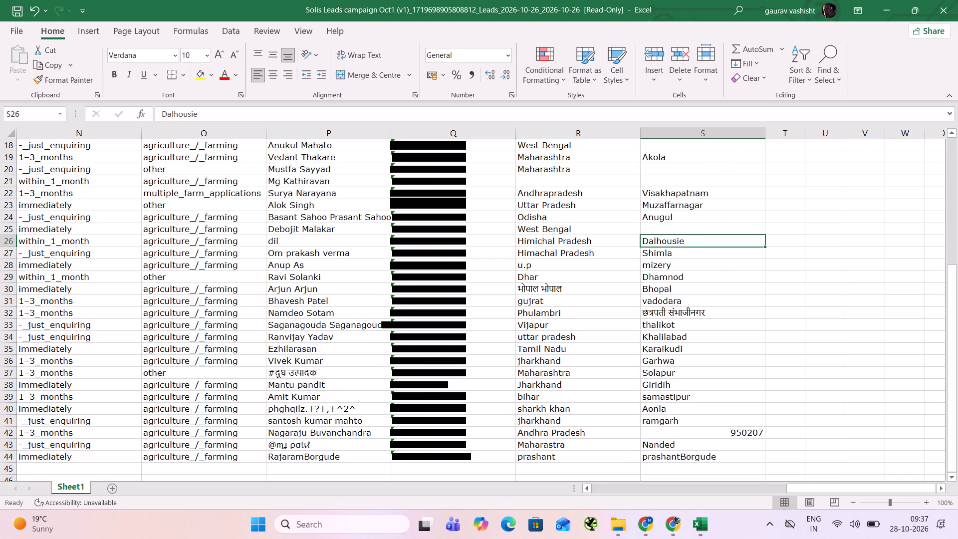
# Set the state in row 28 to Uttar Pradesh and clear that row's city.
pyautogui.press('Down')
pyautogui.press('Left')
pyautogui.press('Down')
pyautogui.write('Uttar')
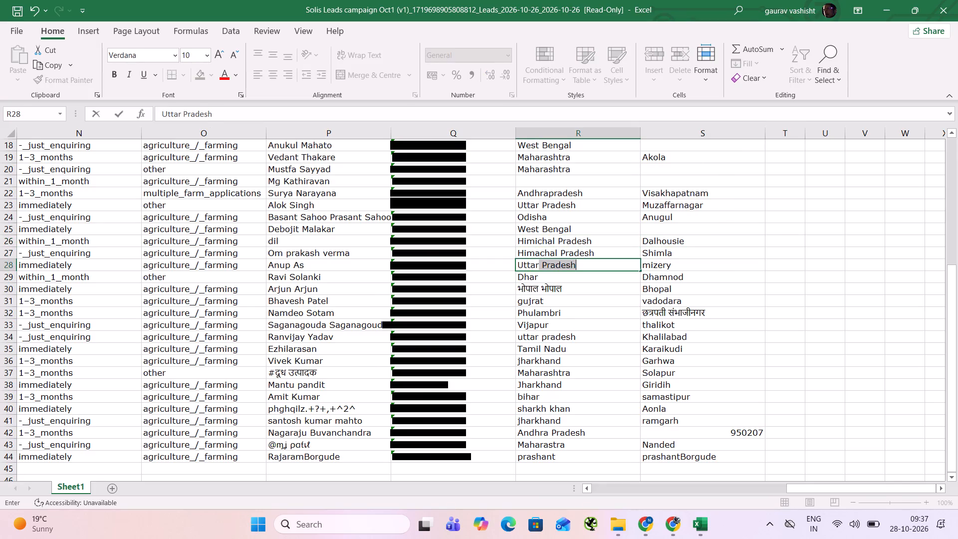
pyautogui.press('space')
pyautogui.press('Return')
pyautogui.press('Right')
pyautogui.press('Up')
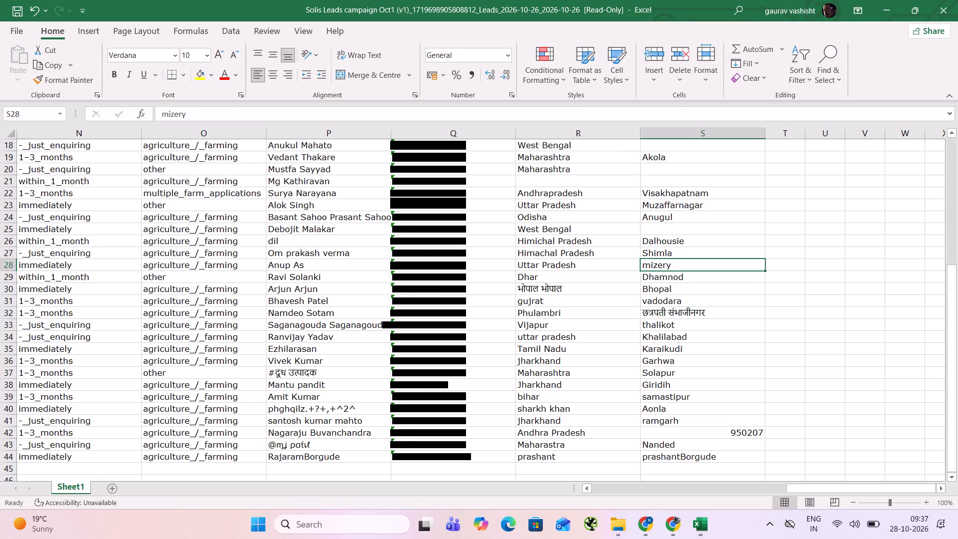
pyautogui.press('BackSpace')
pyautogui.press('Left')
# Copy row 28's state, Uttar Pradesh, into row 29 and set the state in row 30 to Madhya Pradesh.
pyautogui.hotkey('ctrl', 'c')
pyautogui.press('Down')
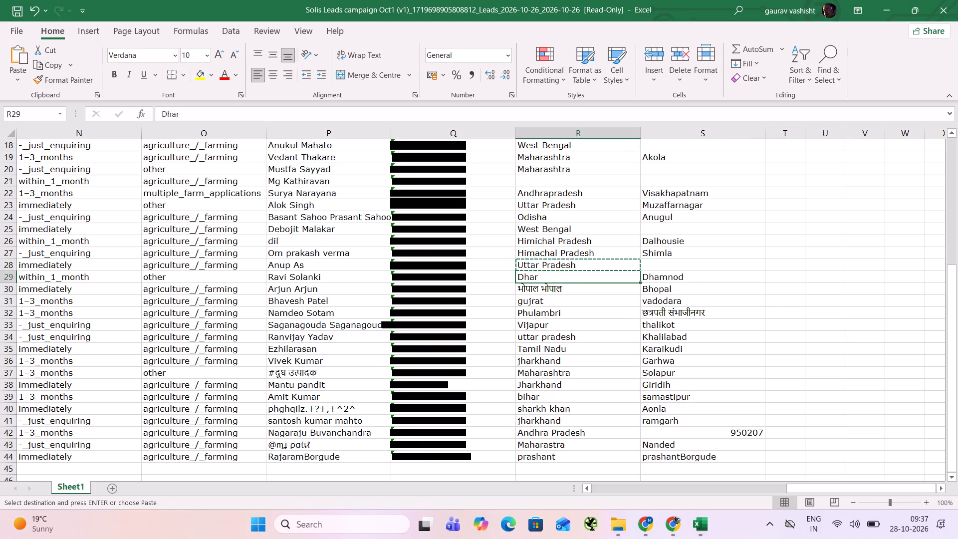
pyautogui.hotkey('ctrl', 'v')
pyautogui.press('Down')
pyautogui.write('Madhya')
pyautogui.press('space')
pyautogui.press('Return')
# Set the state in row 31 to Gujarat and clear that row's city.
pyautogui.write('Gujarat')
pyautogui.press('Right')
pyautogui.press('BackSpace')
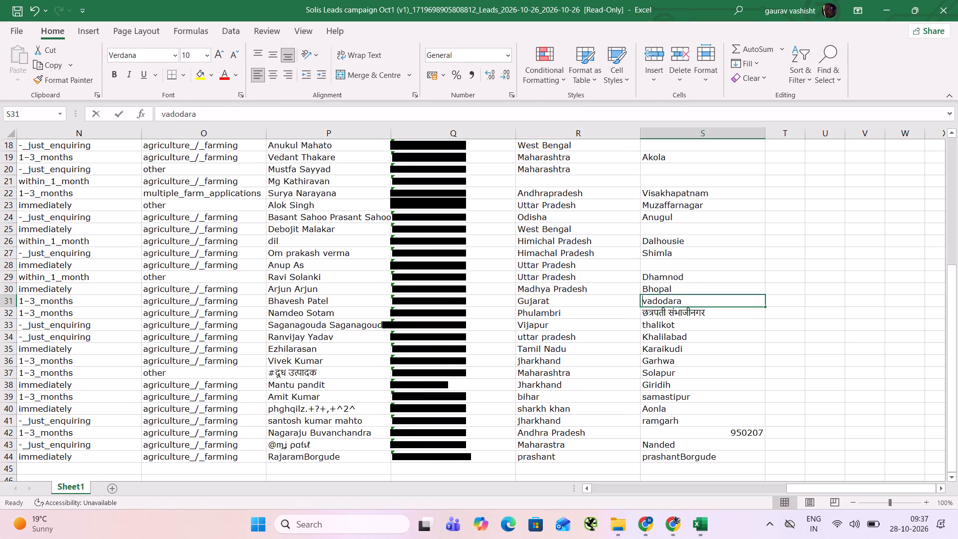
pyautogui.press('Down')
# Clear both the city and the state in row 32.
pyautogui.press('BackSpace')
pyautogui.press('Left')
pyautogui.press('BackSpace')
pyautogui.press('Up')
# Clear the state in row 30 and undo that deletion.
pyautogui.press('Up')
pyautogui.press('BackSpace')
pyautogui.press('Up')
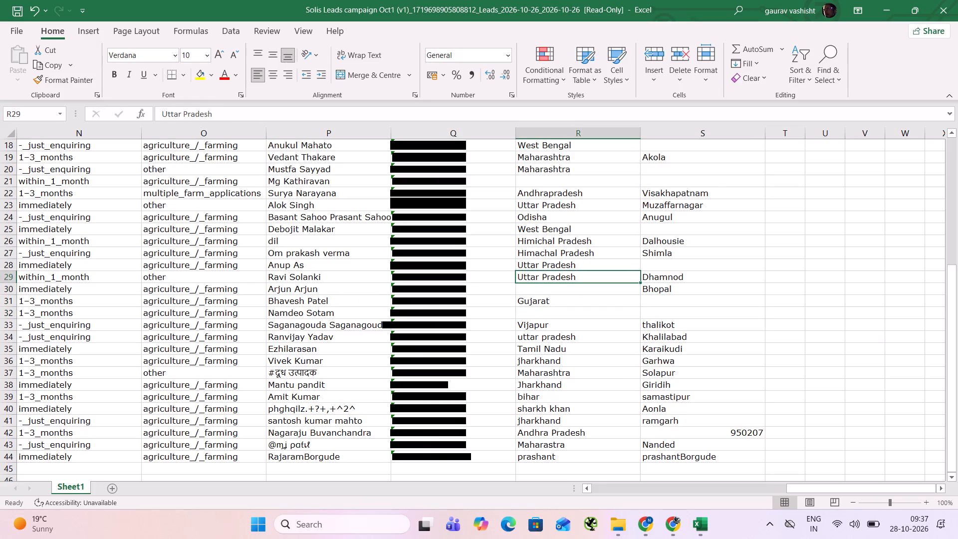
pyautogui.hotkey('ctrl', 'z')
# Copy row 29's state, Uttar Pradesh, into the state cells of rows 32, 33 and 34.
pyautogui.press('Up')
pyautogui.hotkey('ctrl', 'c')
pyautogui.press('Down')
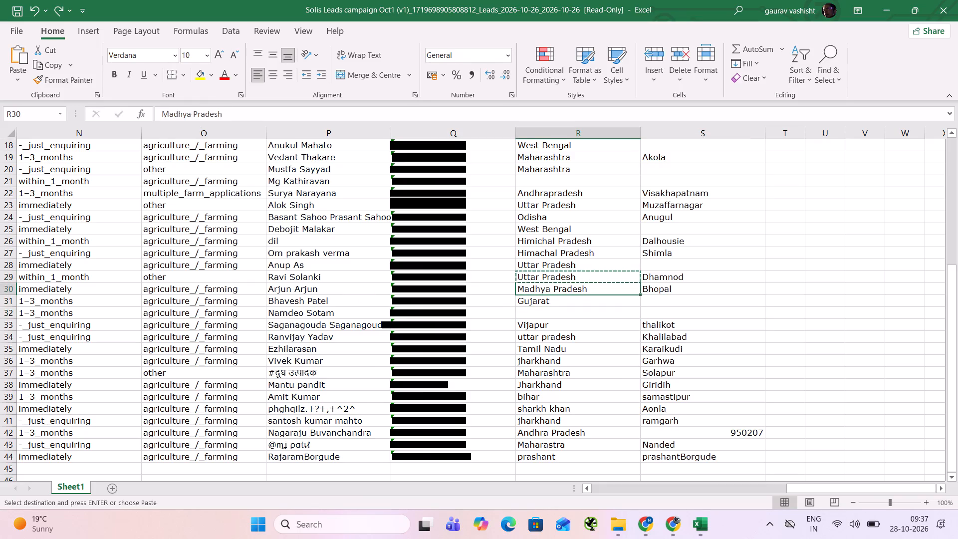
pyautogui.press('Down')
pyautogui.press('Down')
pyautogui.hotkey('ctrl', 'v')
pyautogui.press('Down')
pyautogui.hotkey('ctrl', 'v')
pyautogui.press('Down')
pyautogui.hotkey('ctrl', 'v')
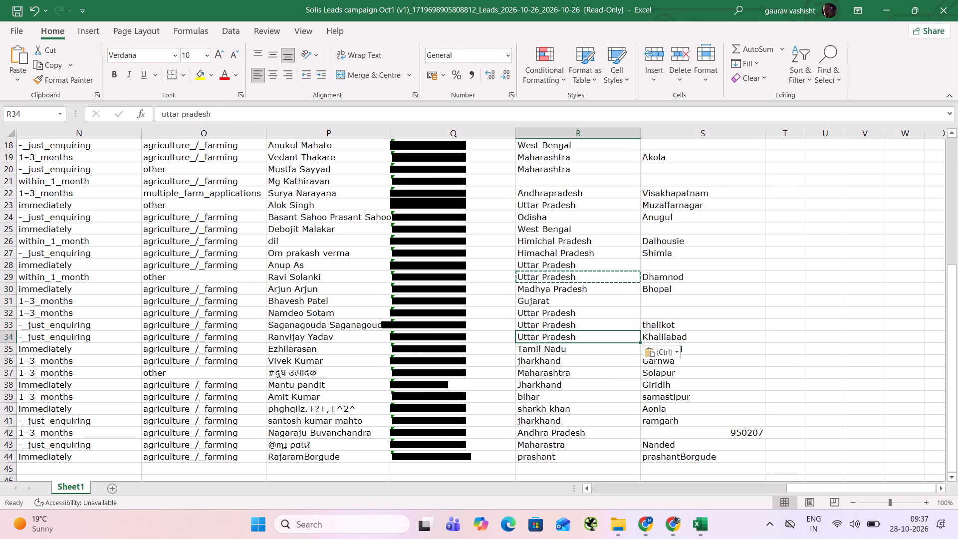
# Clear the city in row 33.
pyautogui.press('Down')
pyautogui.press('Right')
pyautogui.press('Up')
pyautogui.press('Up')
pyautogui.press('BackSpace')
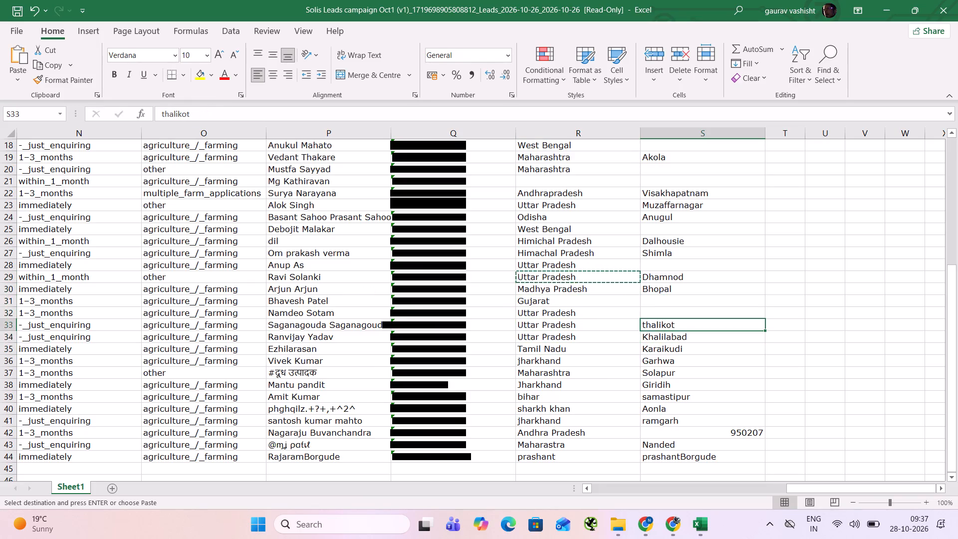
pyautogui.press('BackSpace')
pyautogui.press('Down')
# Replace the state in row 36 with the capitalised name Jharkhand.
pyautogui.press('Down')
pyautogui.press('Down')
pyautogui.press('Left')
pyautogui.write('Jharkhand')
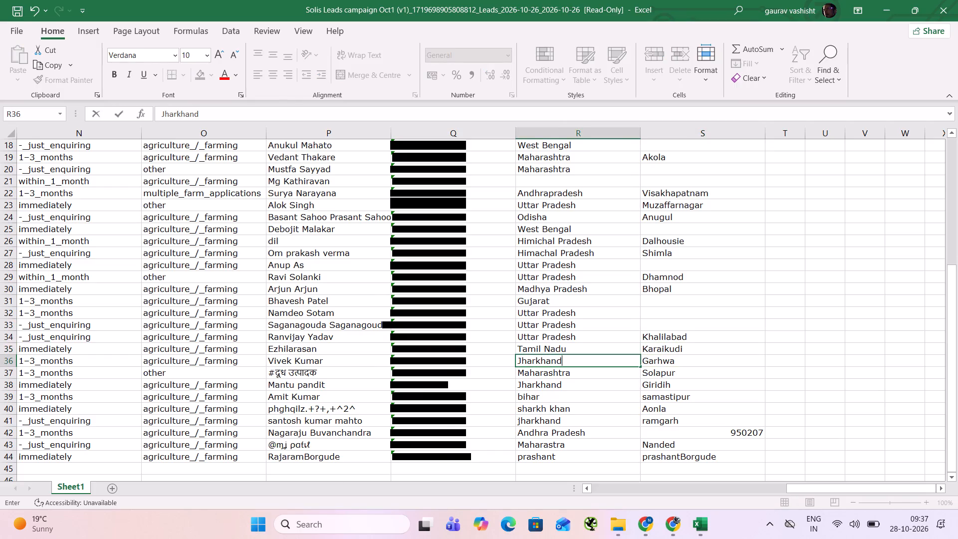
pyautogui.press('Down')
# Set the state in row 39 to Bihar with a capital B and clear that row's city.
pyautogui.press('Right')
pyautogui.press('Down')
pyautogui.press('Left')
pyautogui.press('Down')
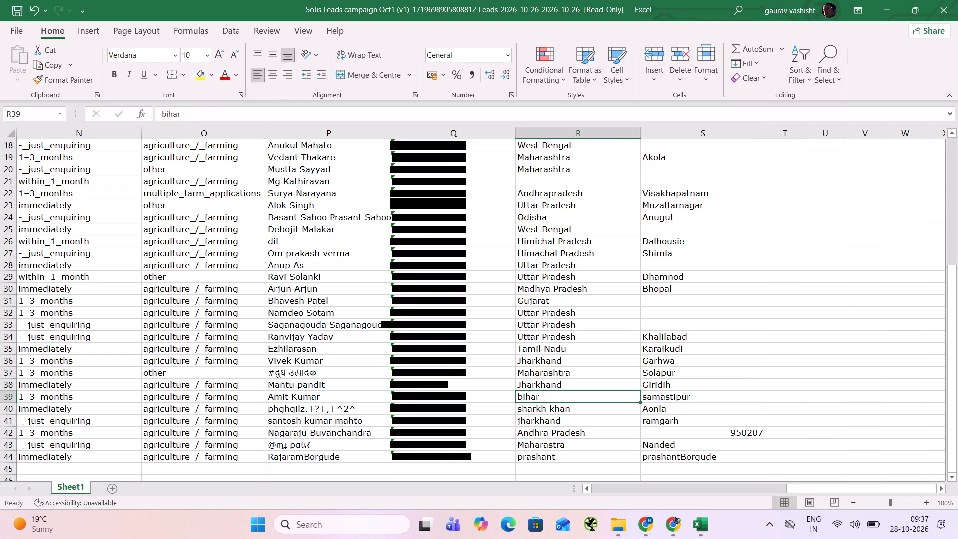
pyautogui.write('Bihar')
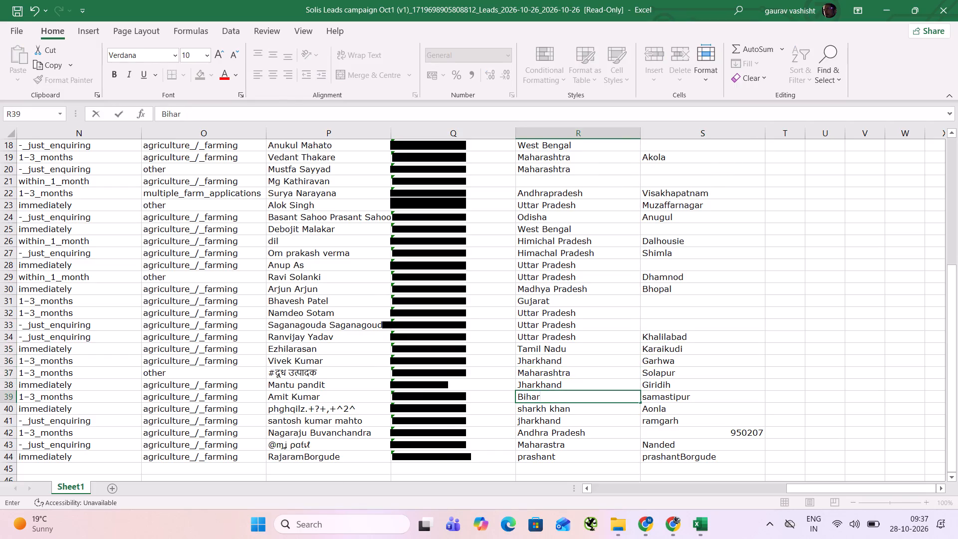
pyautogui.press('Right')
pyautogui.press('BackSpace')
pyautogui.press('Down')
# Clear both the state and the city in row 40.
pyautogui.press('Left')
pyautogui.press('BackSpace')
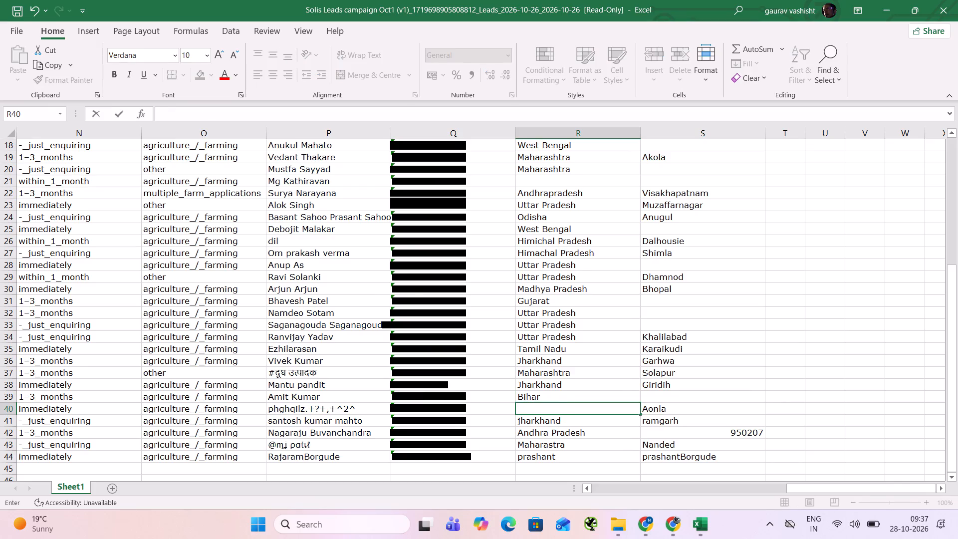
pyautogui.press('Right')
pyautogui.press('BackSpace')
pyautogui.press('Down')
# Set the state in row 41 to Jharkhand and clear the numeric city entry in row 42.
pyautogui.press('Left')
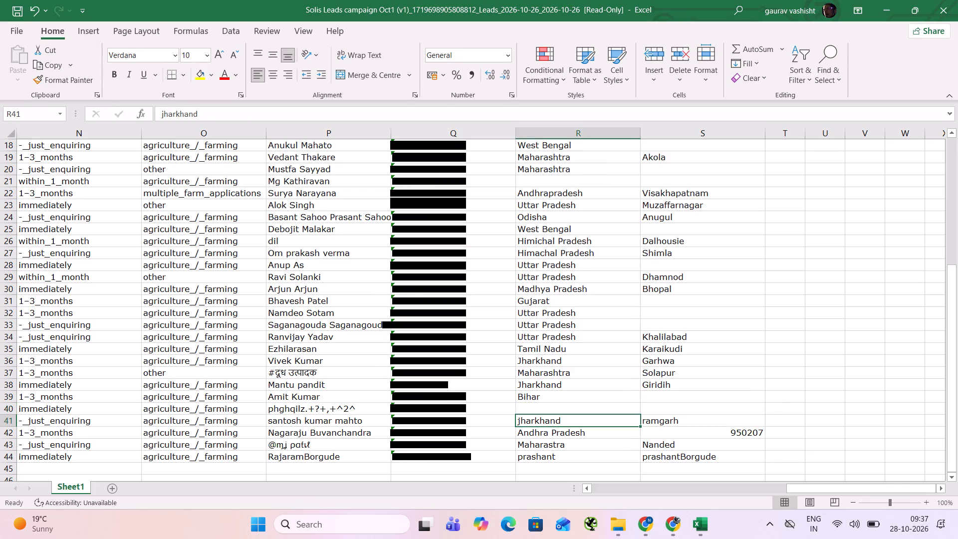
pyautogui.write('Jharkhand')
pyautogui.press('Left')
pyautogui.press('Down')
pyautogui.press('Right')
pyautogui.press('Right')
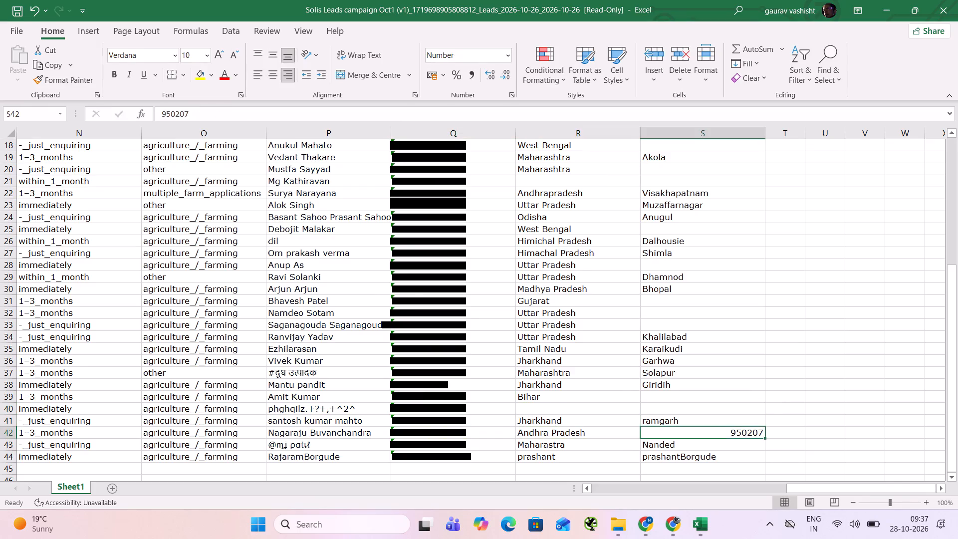
pyautogui.press('BackSpace')
pyautogui.press('Down')
# Set the state in row 43 to Maharashtra and copy it into row 44's state cell.
pyautogui.press('Left')
pyautogui.write('Mahar')
pyautogui.press('Return')
pyautogui.press('Up')
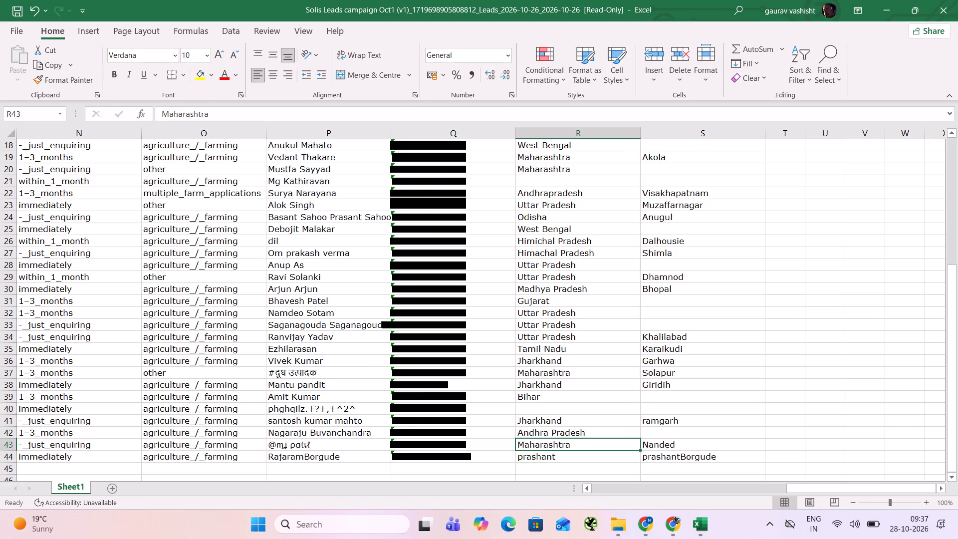
pyautogui.hotkey('ctrl', 'c')
pyautogui.press('Down')
pyautogui.hotkey('ctrl', 'v')
# Clear the city entries in rows 44 and 41.
pyautogui.press('Right')
pyautogui.press('BackSpace')
pyautogui.press('Up')
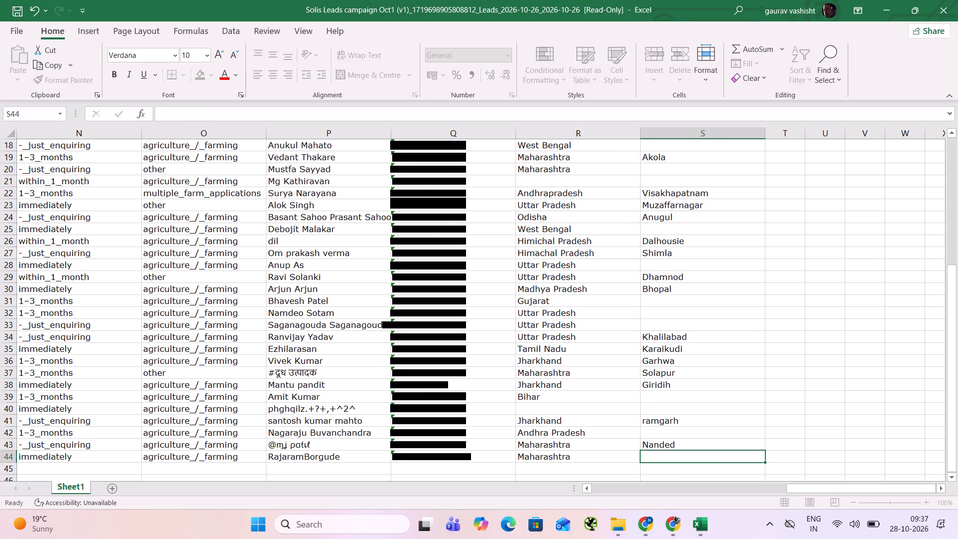
pyautogui.press('Up')
pyautogui.press('Up')
pyautogui.press('BackSpace')
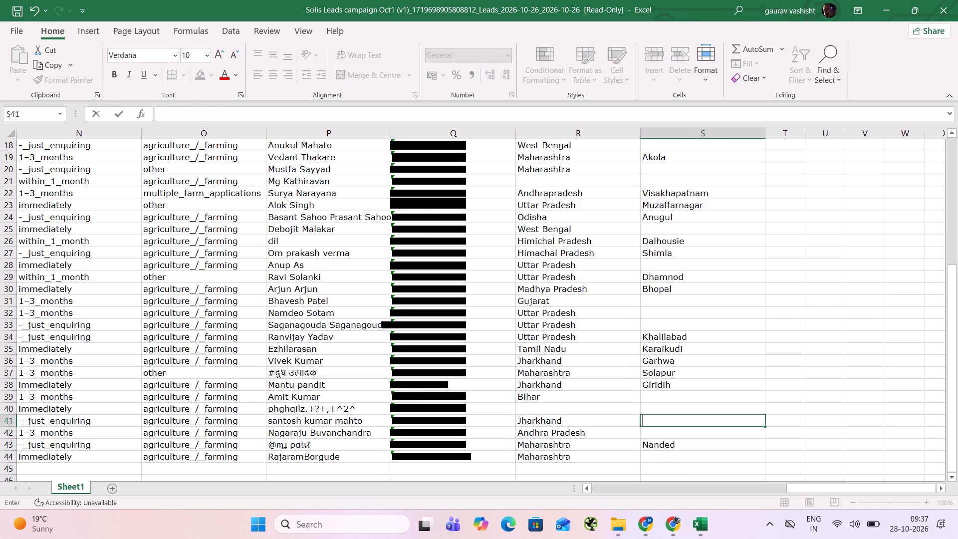
# Switch to File Explorer and copy the name of the Solis Leads campaign Oct1 file ending in (1) from Downloads.
pyautogui.click(617, 525)
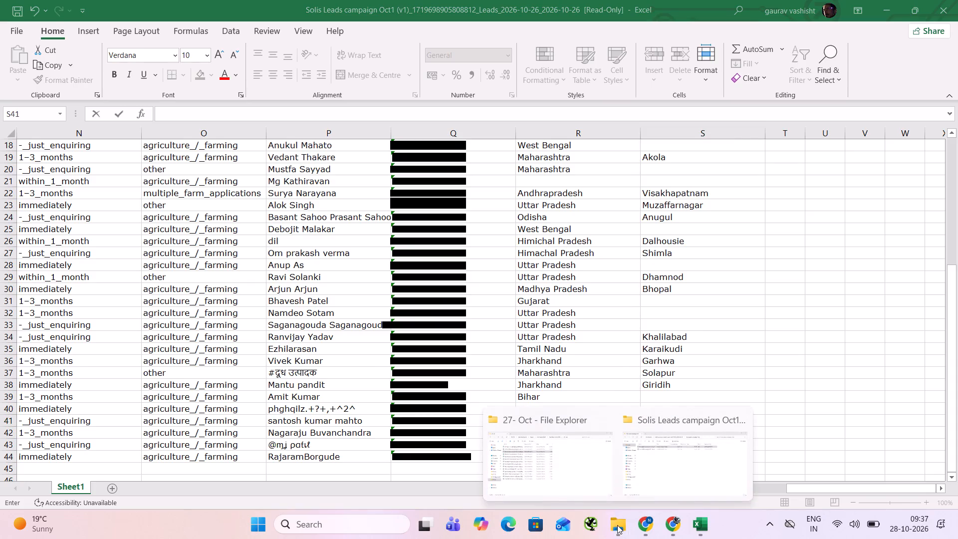
pyautogui.click(567, 475)
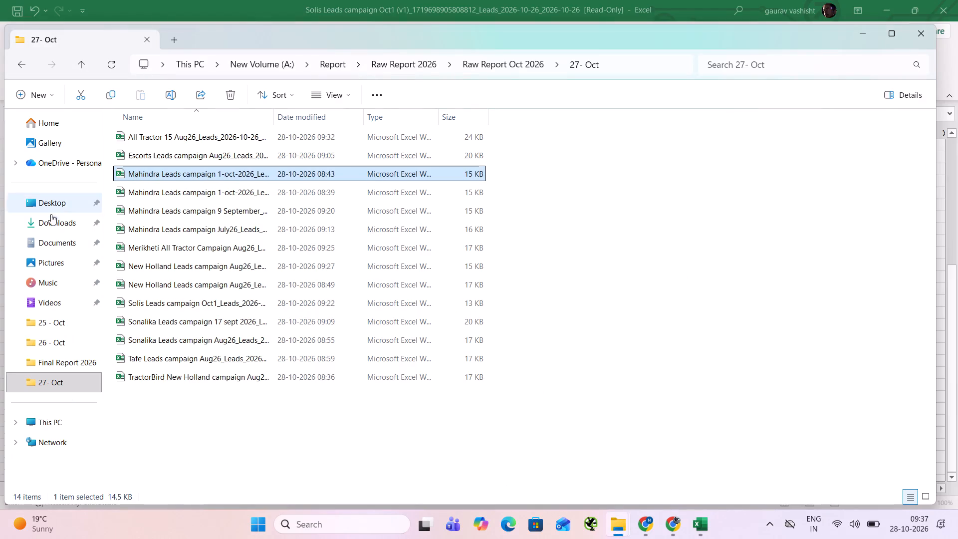
pyautogui.click(43, 228)
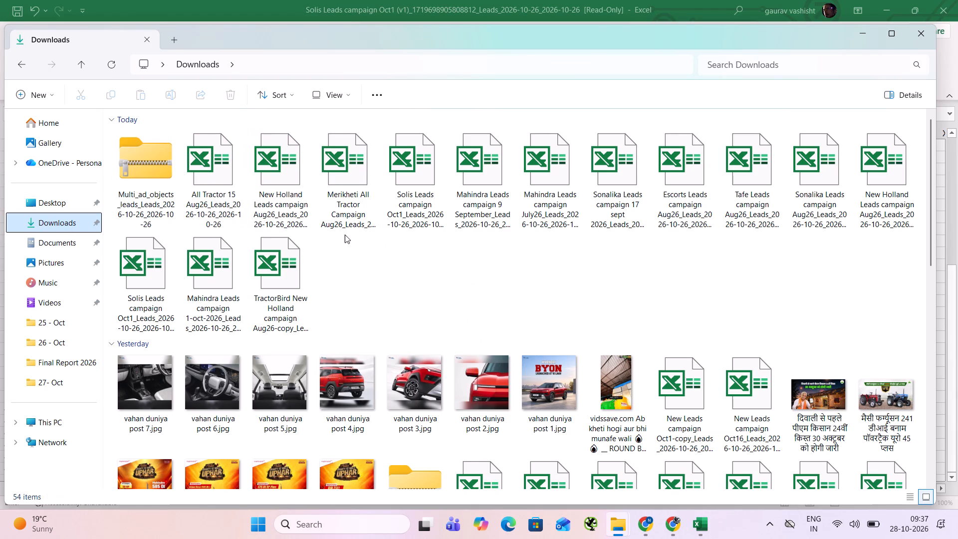
pyautogui.click(429, 173)
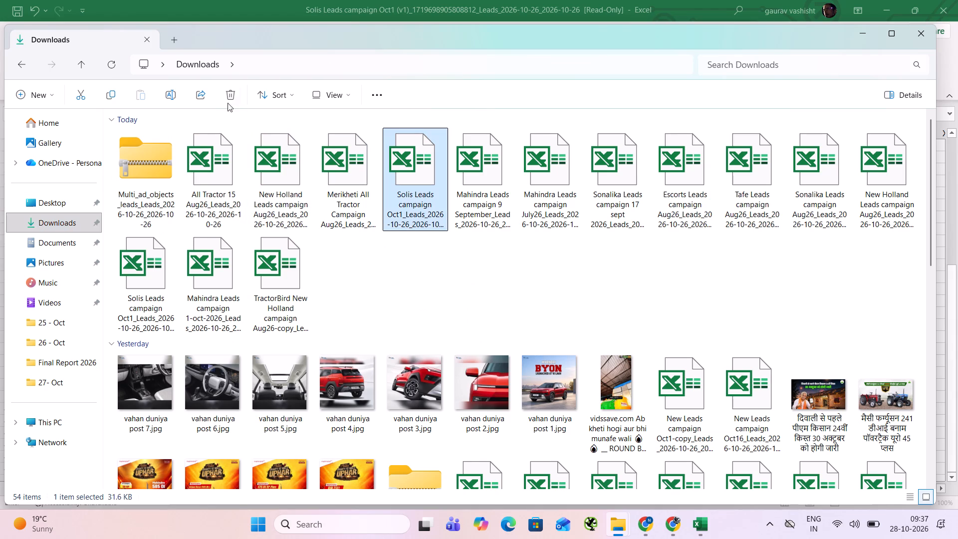
pyautogui.click(171, 97)
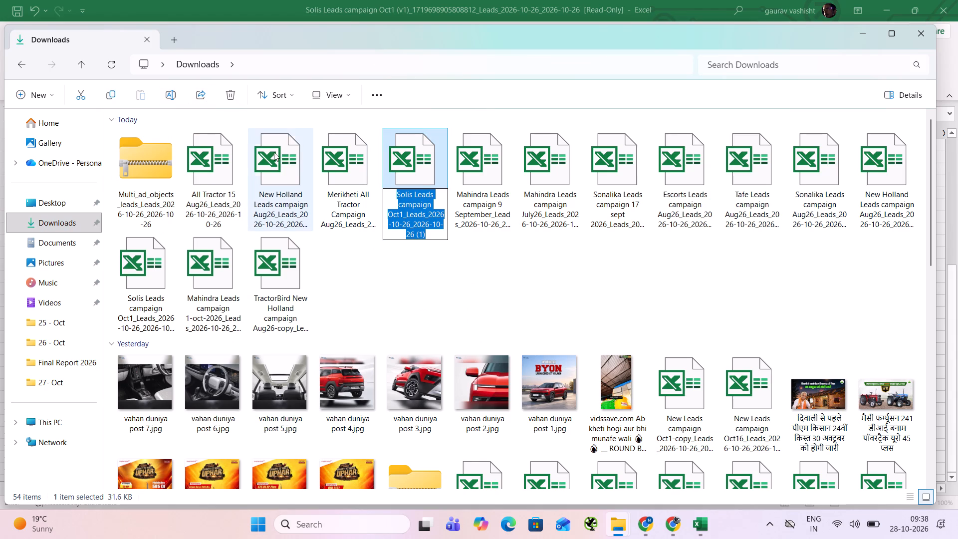
pyautogui.hotkey('ctrl', 'c')
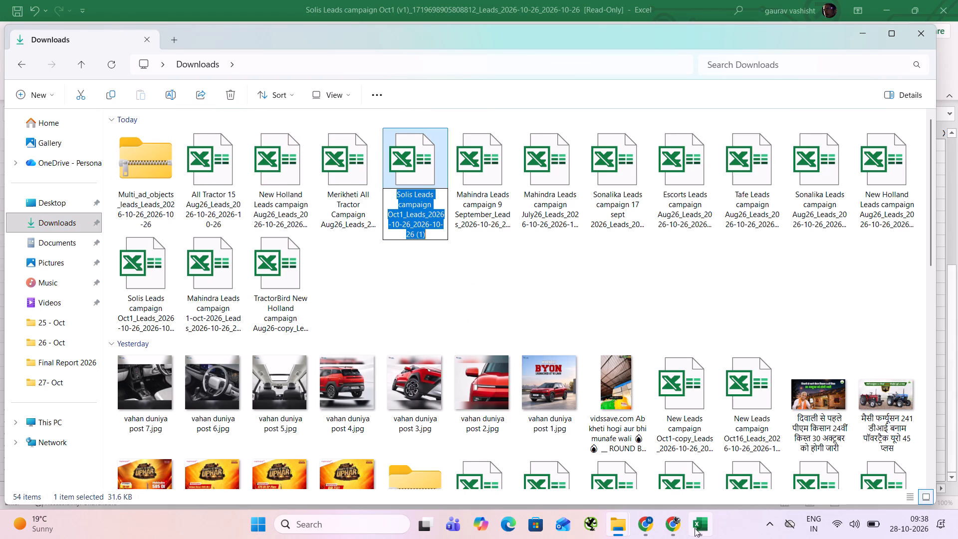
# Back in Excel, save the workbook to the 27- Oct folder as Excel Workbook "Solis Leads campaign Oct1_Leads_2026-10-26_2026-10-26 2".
pyautogui.click(695, 528)
pyautogui.click(17, 26)
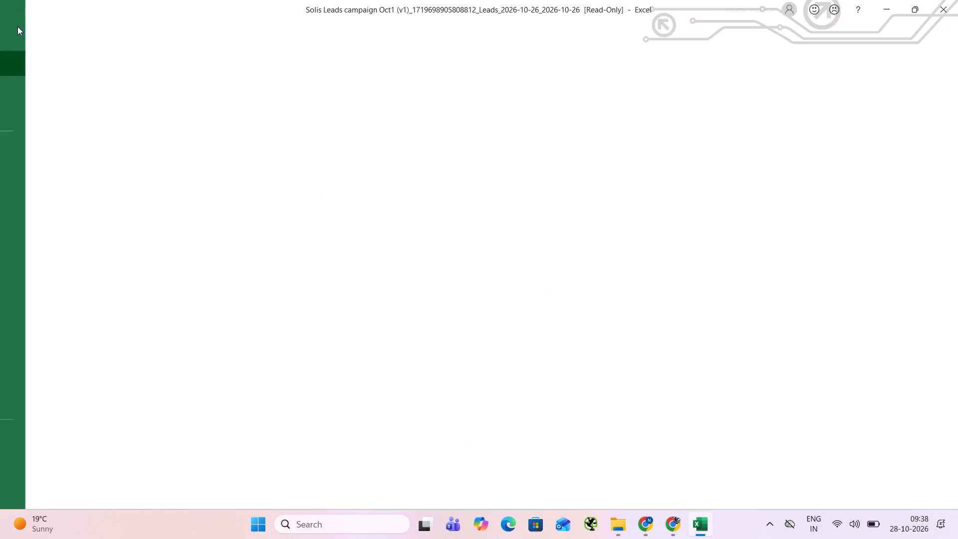
pyautogui.click(38, 200)
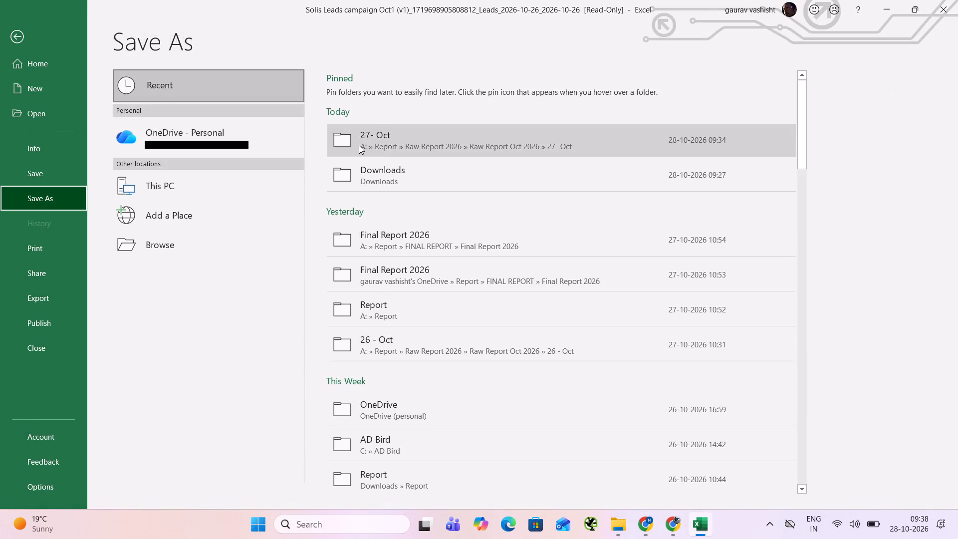
pyautogui.click(381, 145)
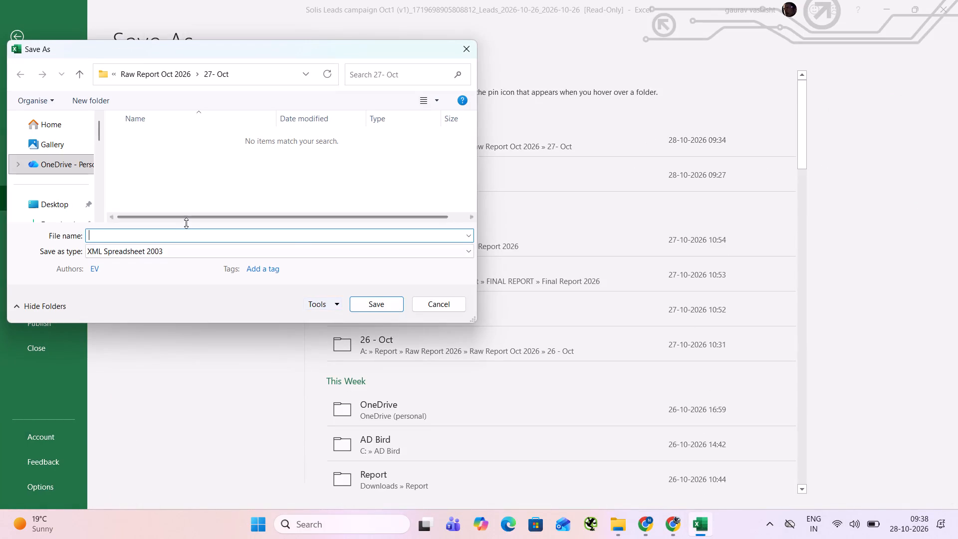
pyautogui.hotkey('ctrl', 'v')
pyautogui.keyDown('ctrl'); pyautogui.click(187, 224); pyautogui.keyUp('ctrl')
pyautogui.press('BackSpace')
pyautogui.press('BackSpace')
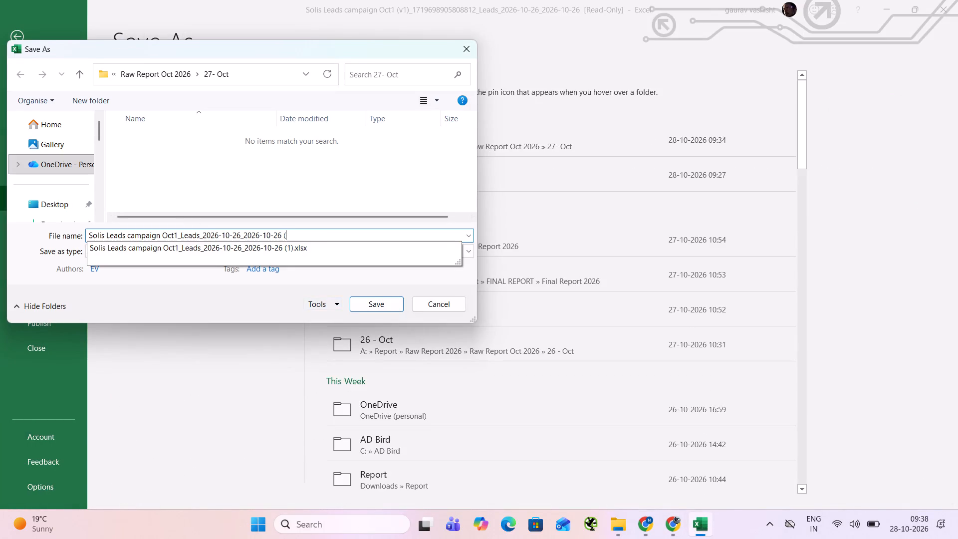
pyautogui.press('BackSpace')
pyautogui.press('2')
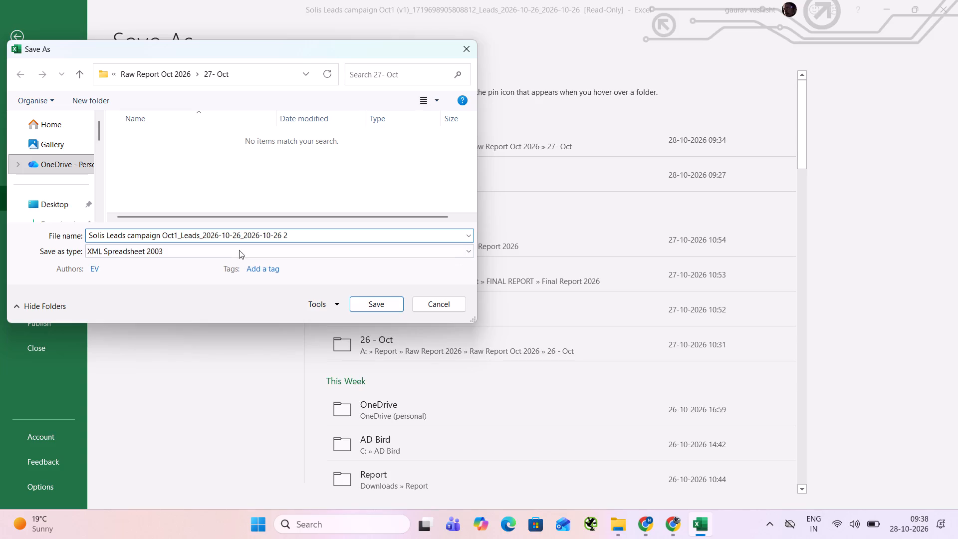
pyautogui.click(240, 250)
pyautogui.click(376, 5)
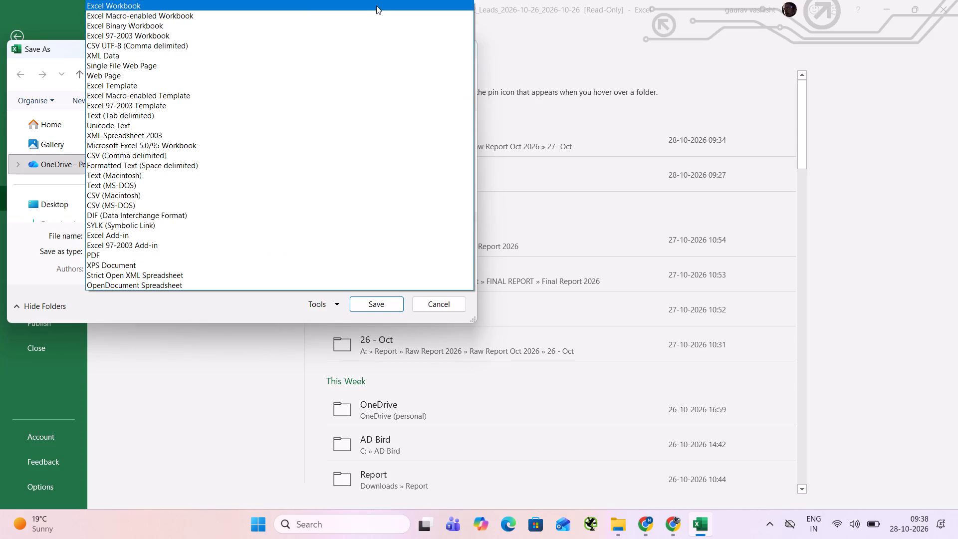
pyautogui.click(370, 314)
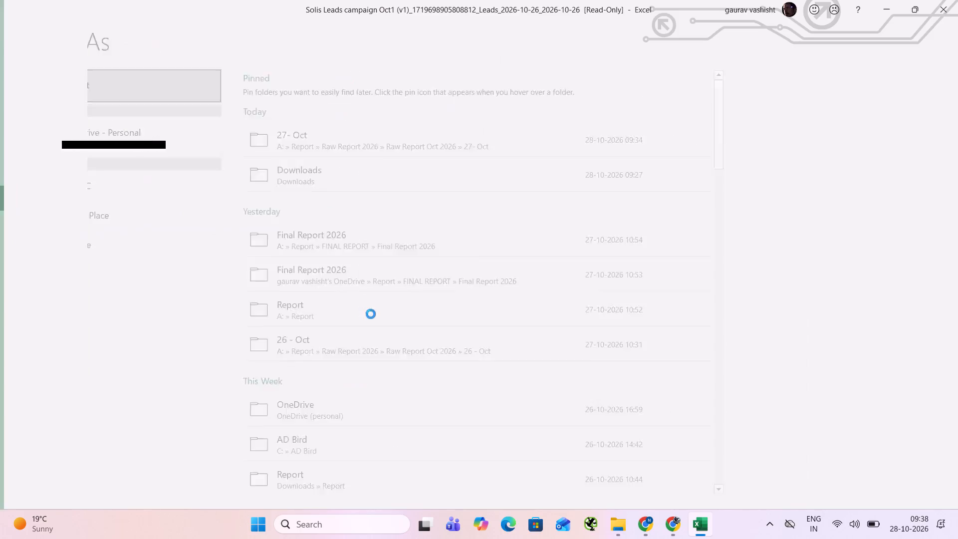
# Save the workbook again and close it.
pyautogui.hotkey('ctrl', 's')
pyautogui.click(957, 0)
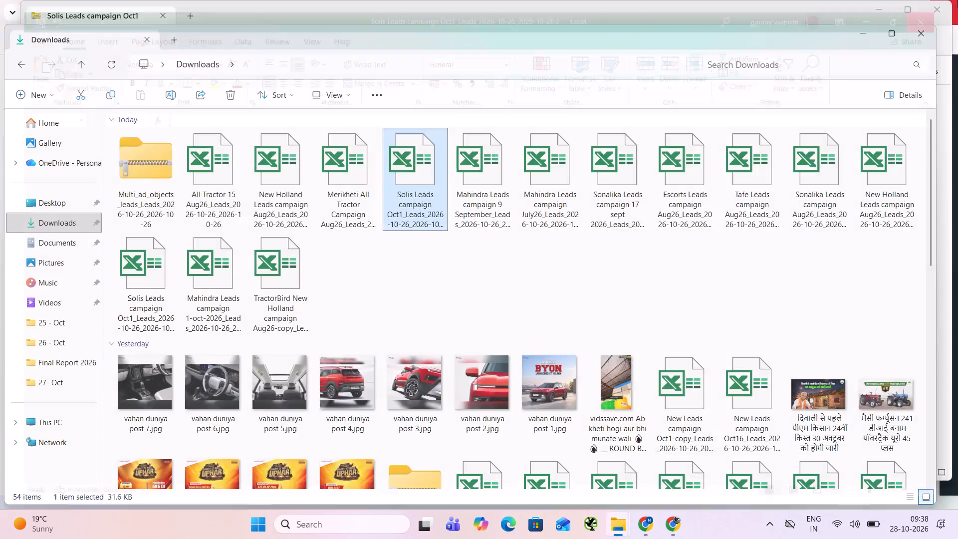
# From the 27- Oct folder, open the upper Mahindra Leads campaign 1-oct-2026 workbook, check its campaign columns from column A, and close it.
pyautogui.click(28, 392)
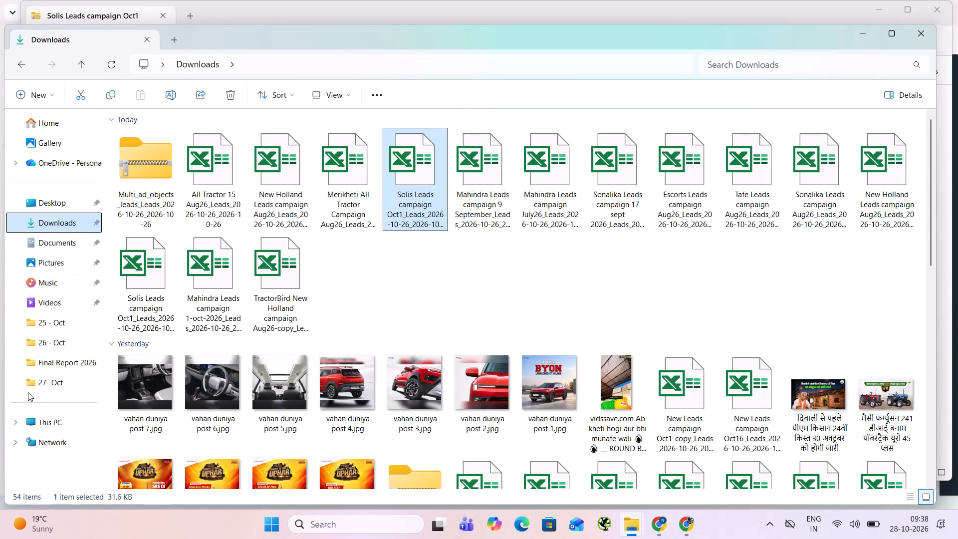
pyautogui.click(30, 390)
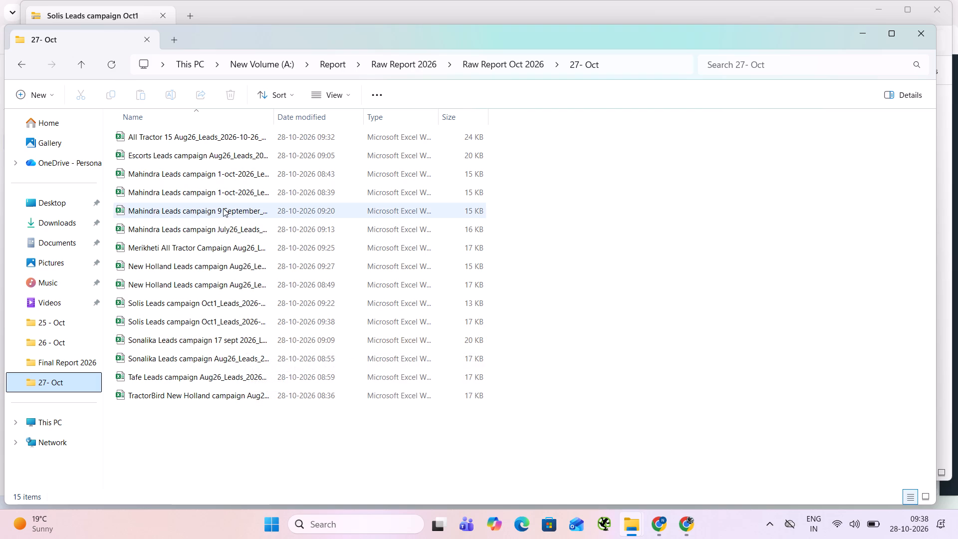
pyautogui.click(255, 174)
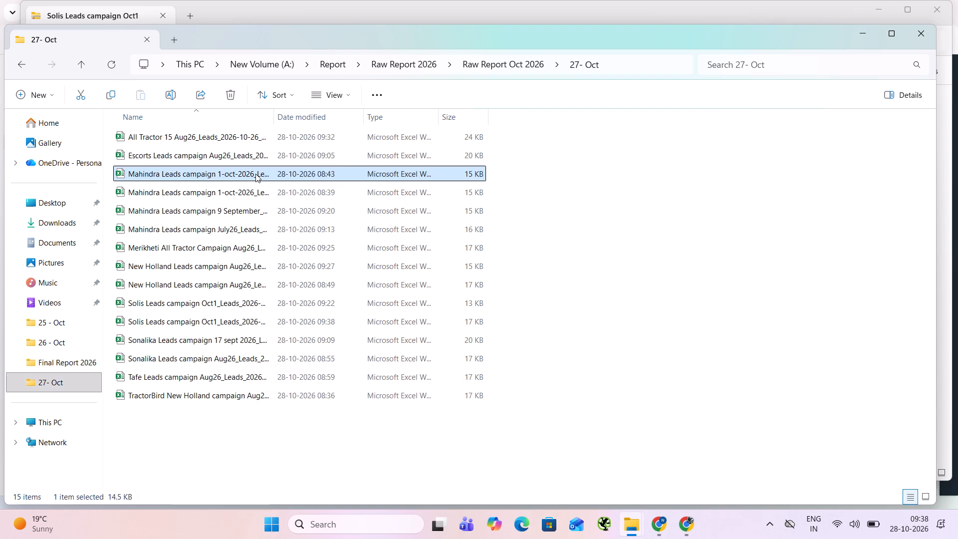
pyautogui.doubleClick(255, 174)
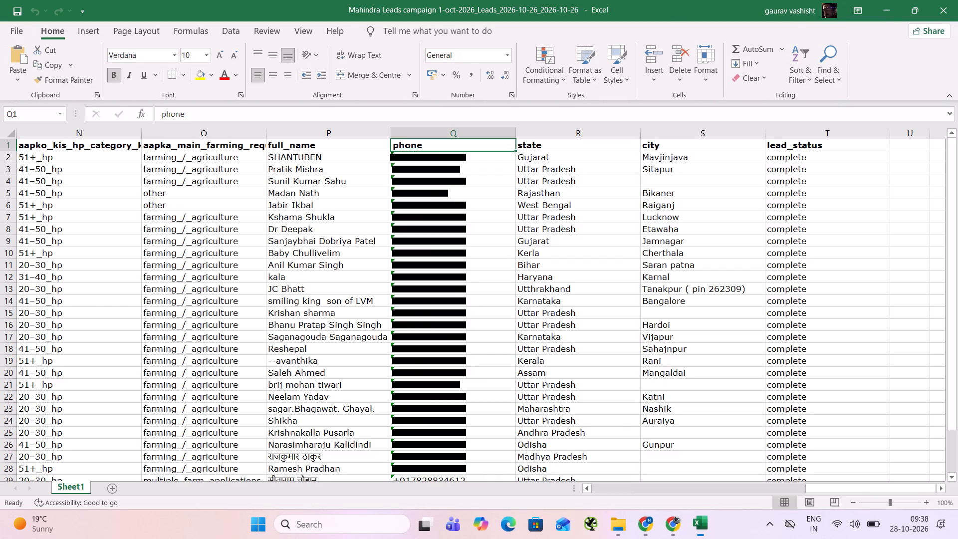
pyautogui.hotkey('ctrl', 'Left')
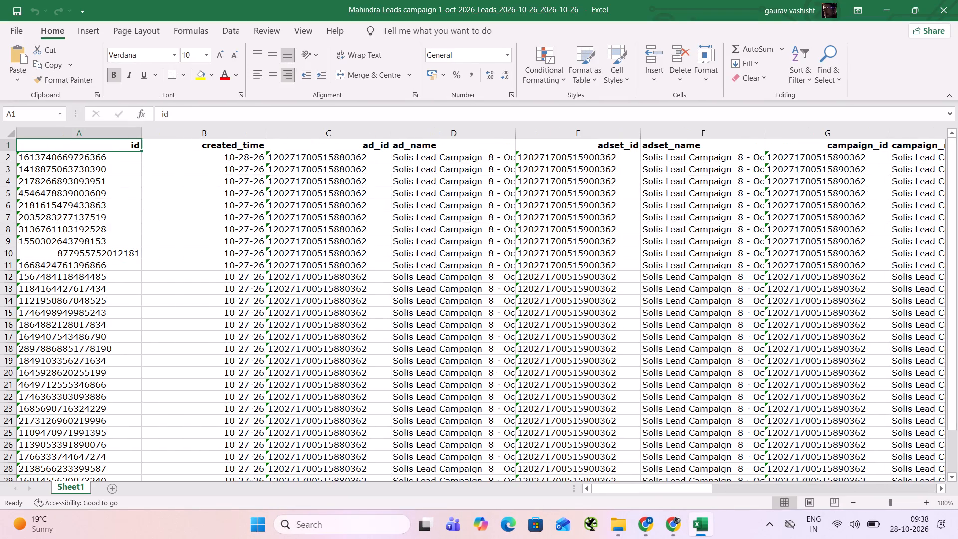
pyautogui.click(957, 1)
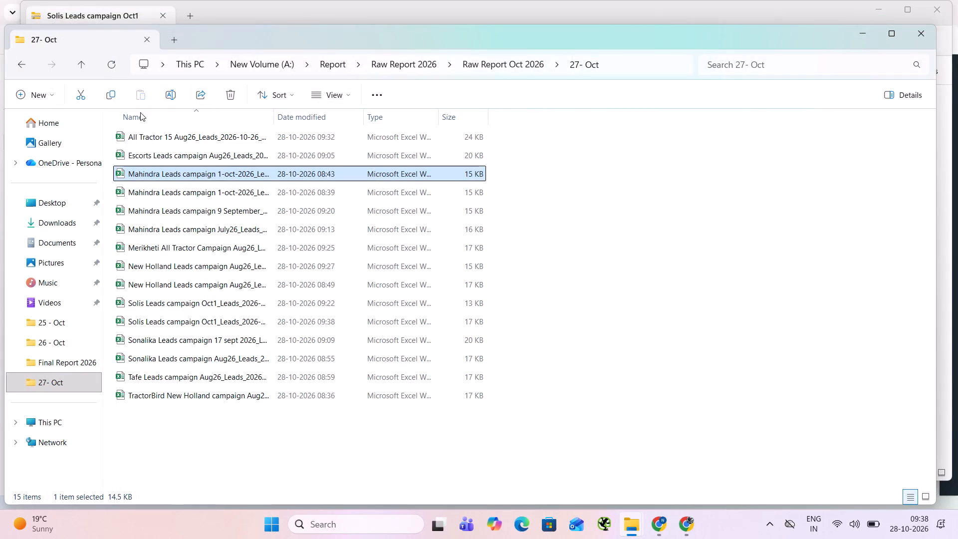
# Copy the name of the Solis Leads campaign Oct1 file beside the Mahindra 1-oct-2026 file in Downloads.
pyautogui.click(48, 217)
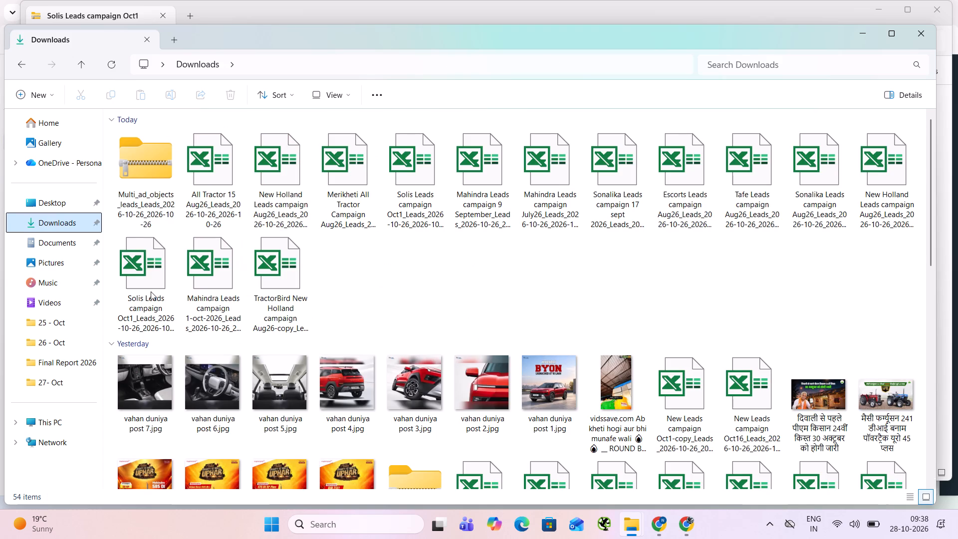
pyautogui.click(150, 290)
pyautogui.click(172, 97)
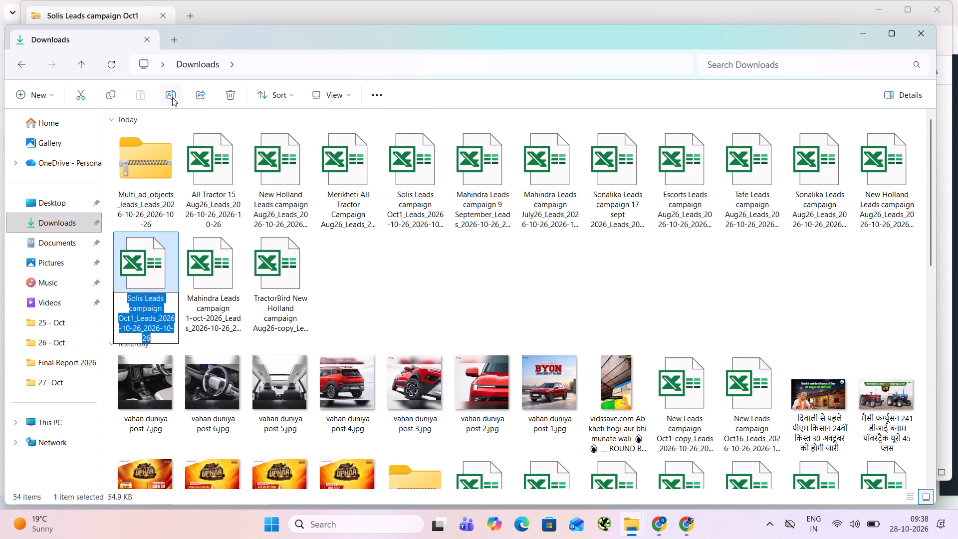
pyautogui.hotkey('ctrl', 'c')
pyautogui.click(172, 95)
pyautogui.hotkey('ctrl', 'c')
# In the 27- Oct folder, open the name of the Mahindra Leads campaign 1-oct-2026 file modified at 08:43 for editing.
pyautogui.click(60, 378)
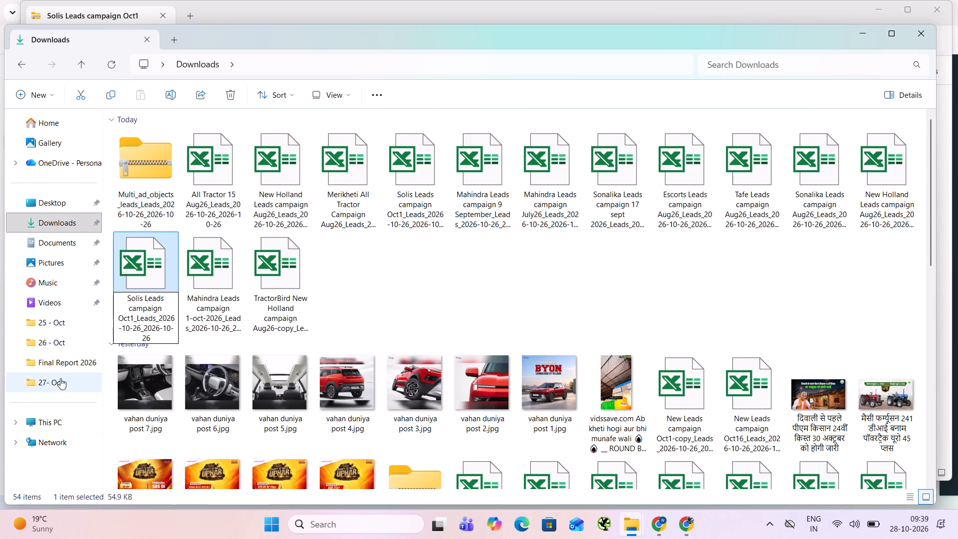
pyautogui.click(240, 175)
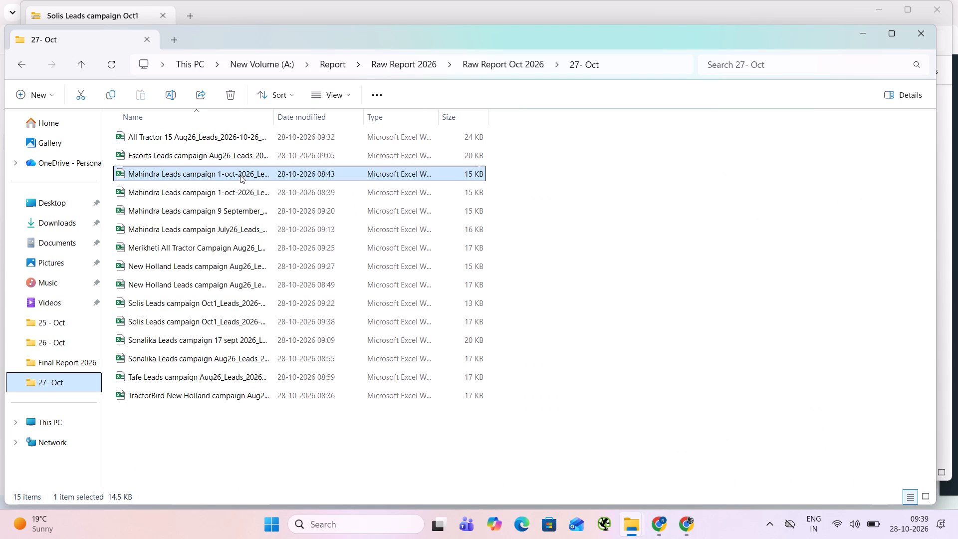
pyautogui.click(173, 90)
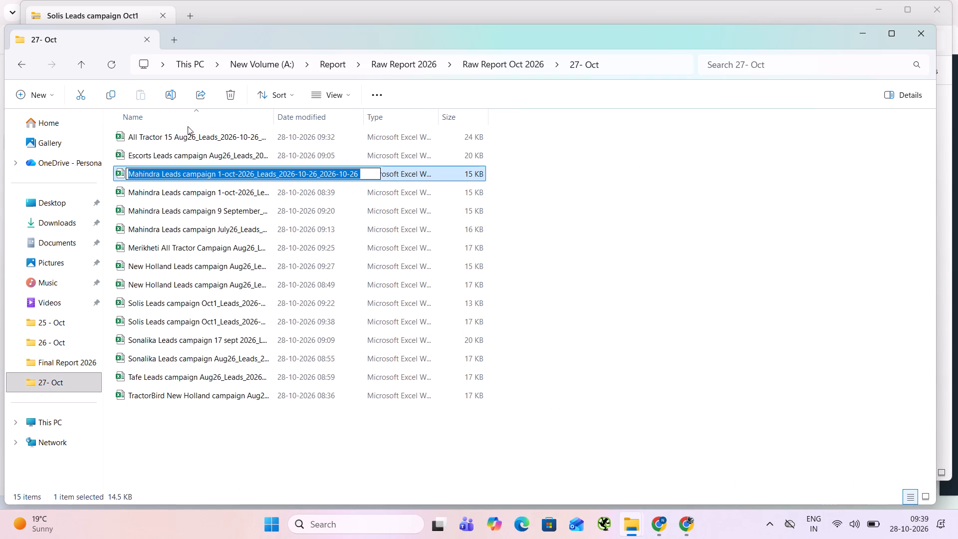
# Rename the Mahindra file with the copied name, Solis Leads campaign Oct1_Leads_2026-10-26_2026-10-26.
pyautogui.hotkey('ctrl', 'v')
pyautogui.click(352, 169)
# Open the renamed Solis Leads campaign Oct1 workbook, check its columns leftward from the phone column, and close it.
pyautogui.doubleClick(352, 169)
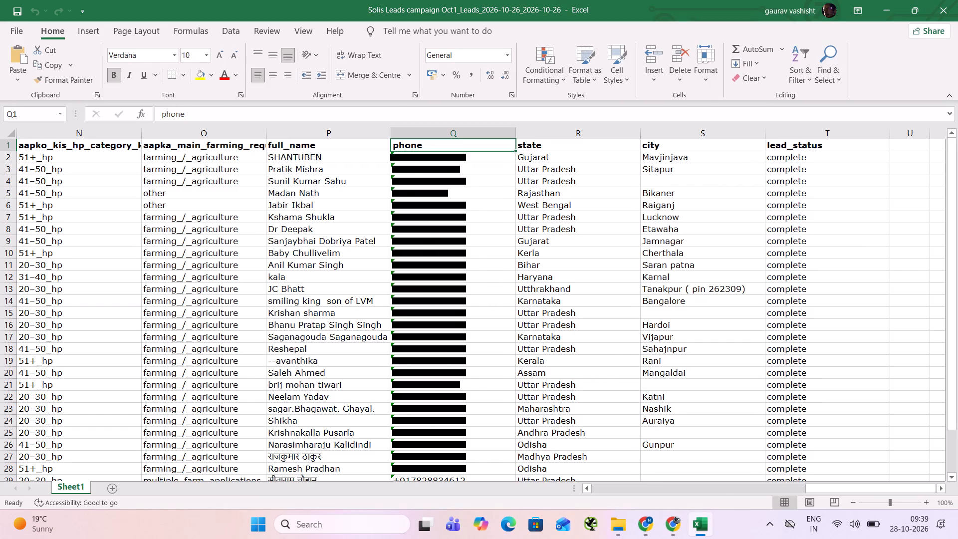
pyautogui.hotkey('ctrl', 'Left')
pyautogui.click(957, 0)
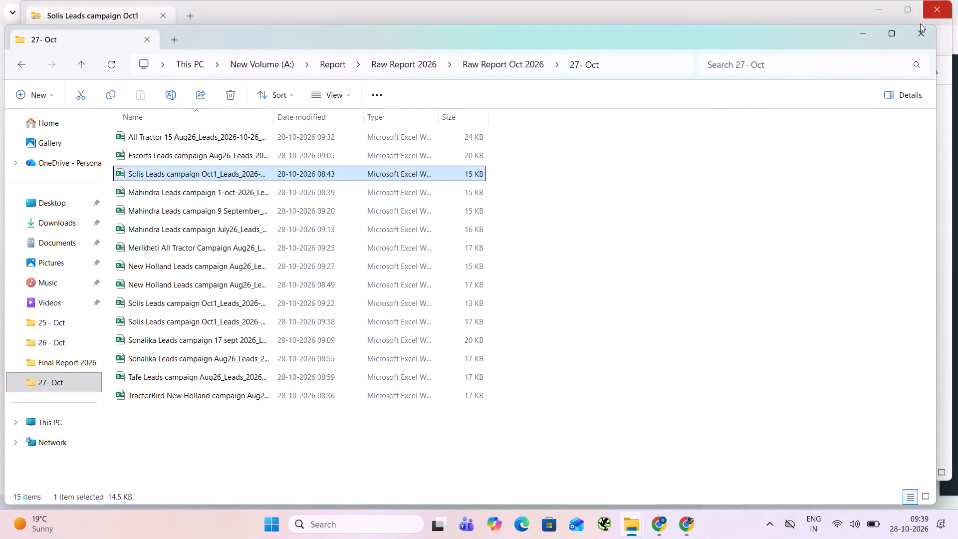
# Close the 27- Oct folder window.
pyautogui.click(922, 27)
pyautogui.click(952, 4)
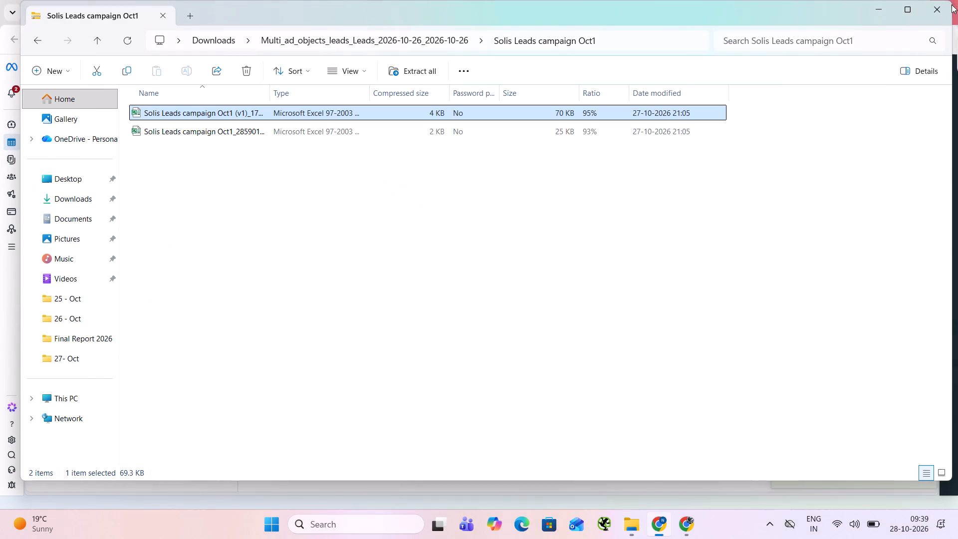